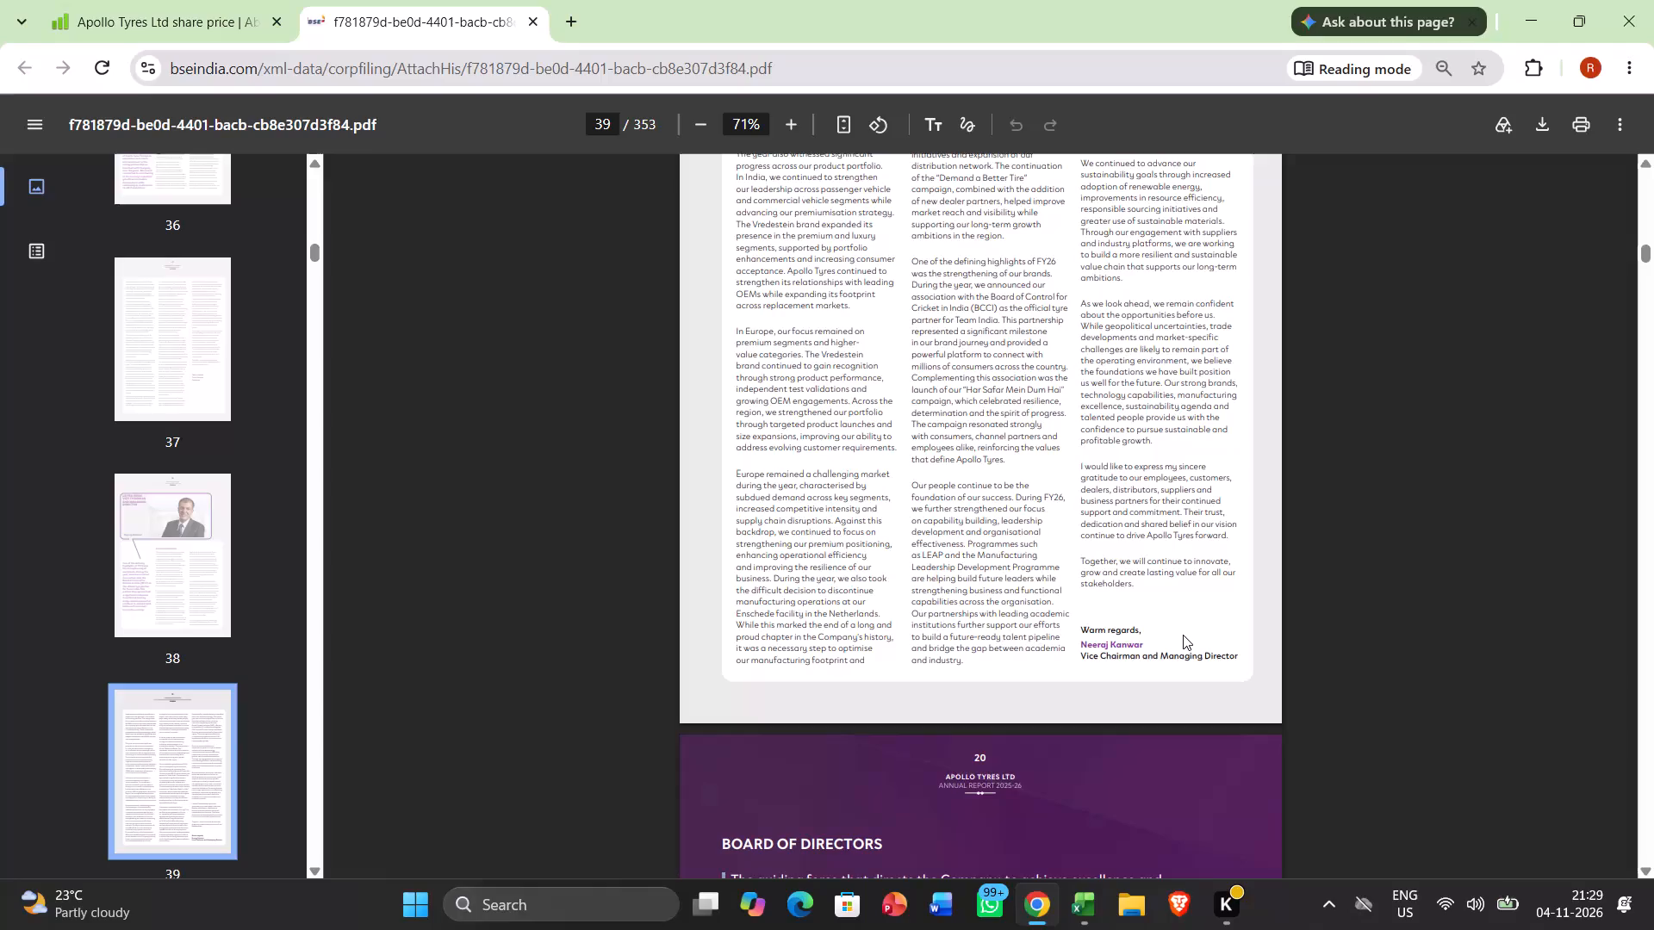
# Review the Board of Directors pages that follow the Vice Chairman's message in the Apollo Tyres annual report.
pyautogui.click(1183, 635)
pyautogui.hscroll(-1, 1046, 629)
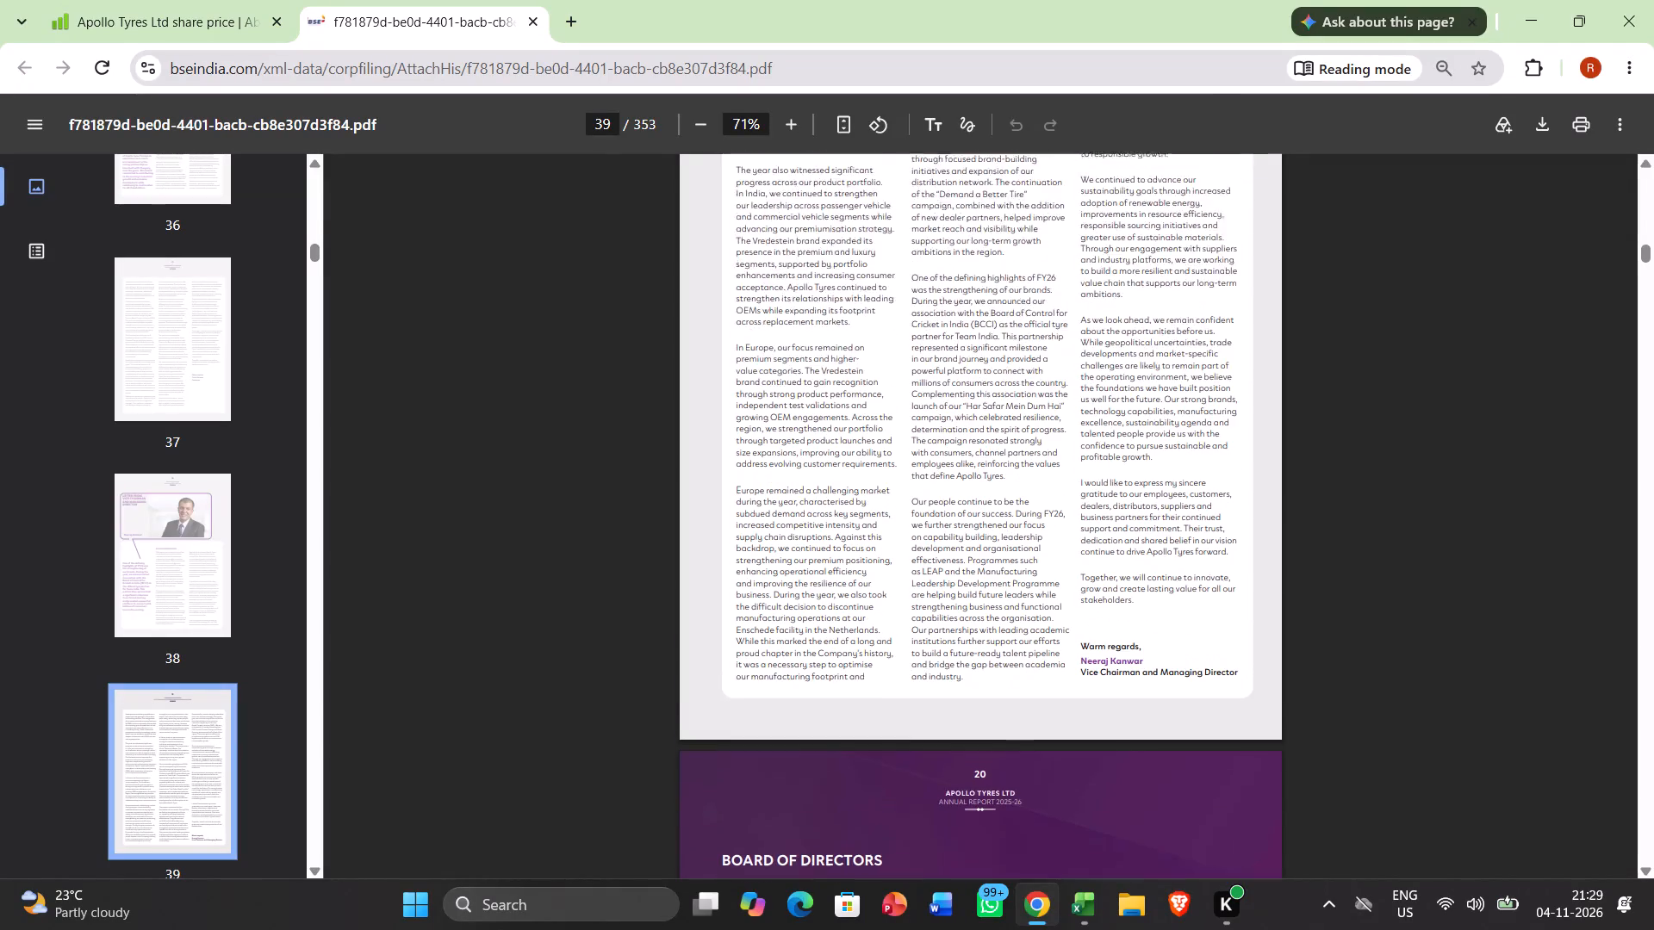
pyautogui.hscroll(-1, 1046, 629)
pyautogui.scroll(-3, 1046, 629)
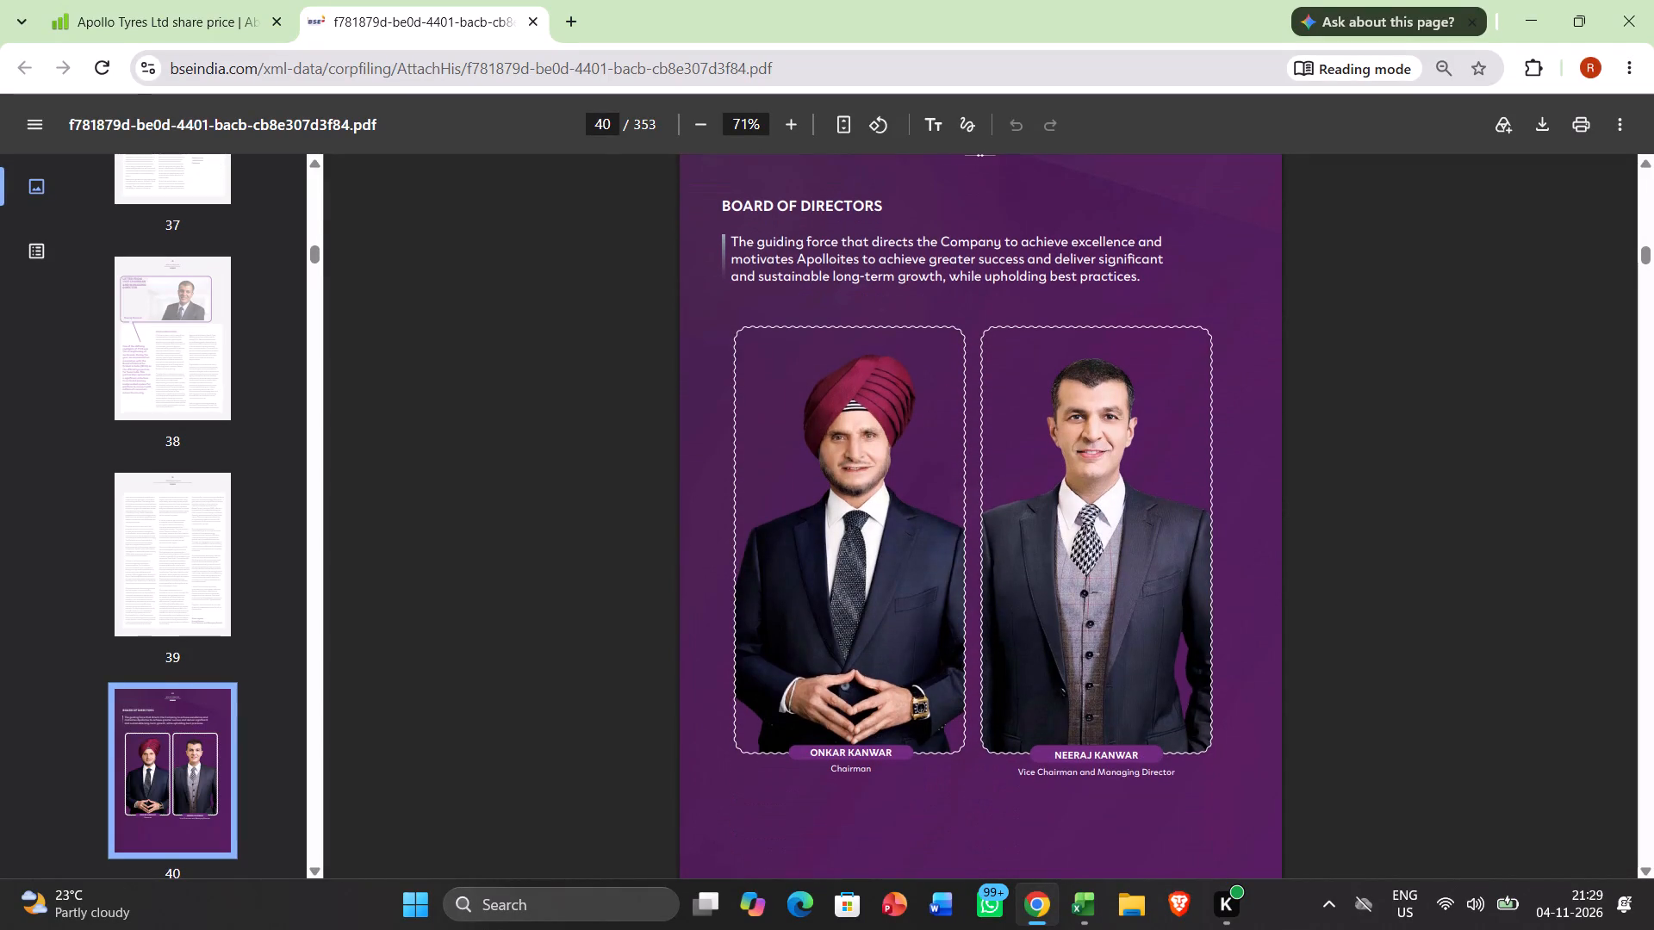
pyautogui.scroll(-5, 1046, 629)
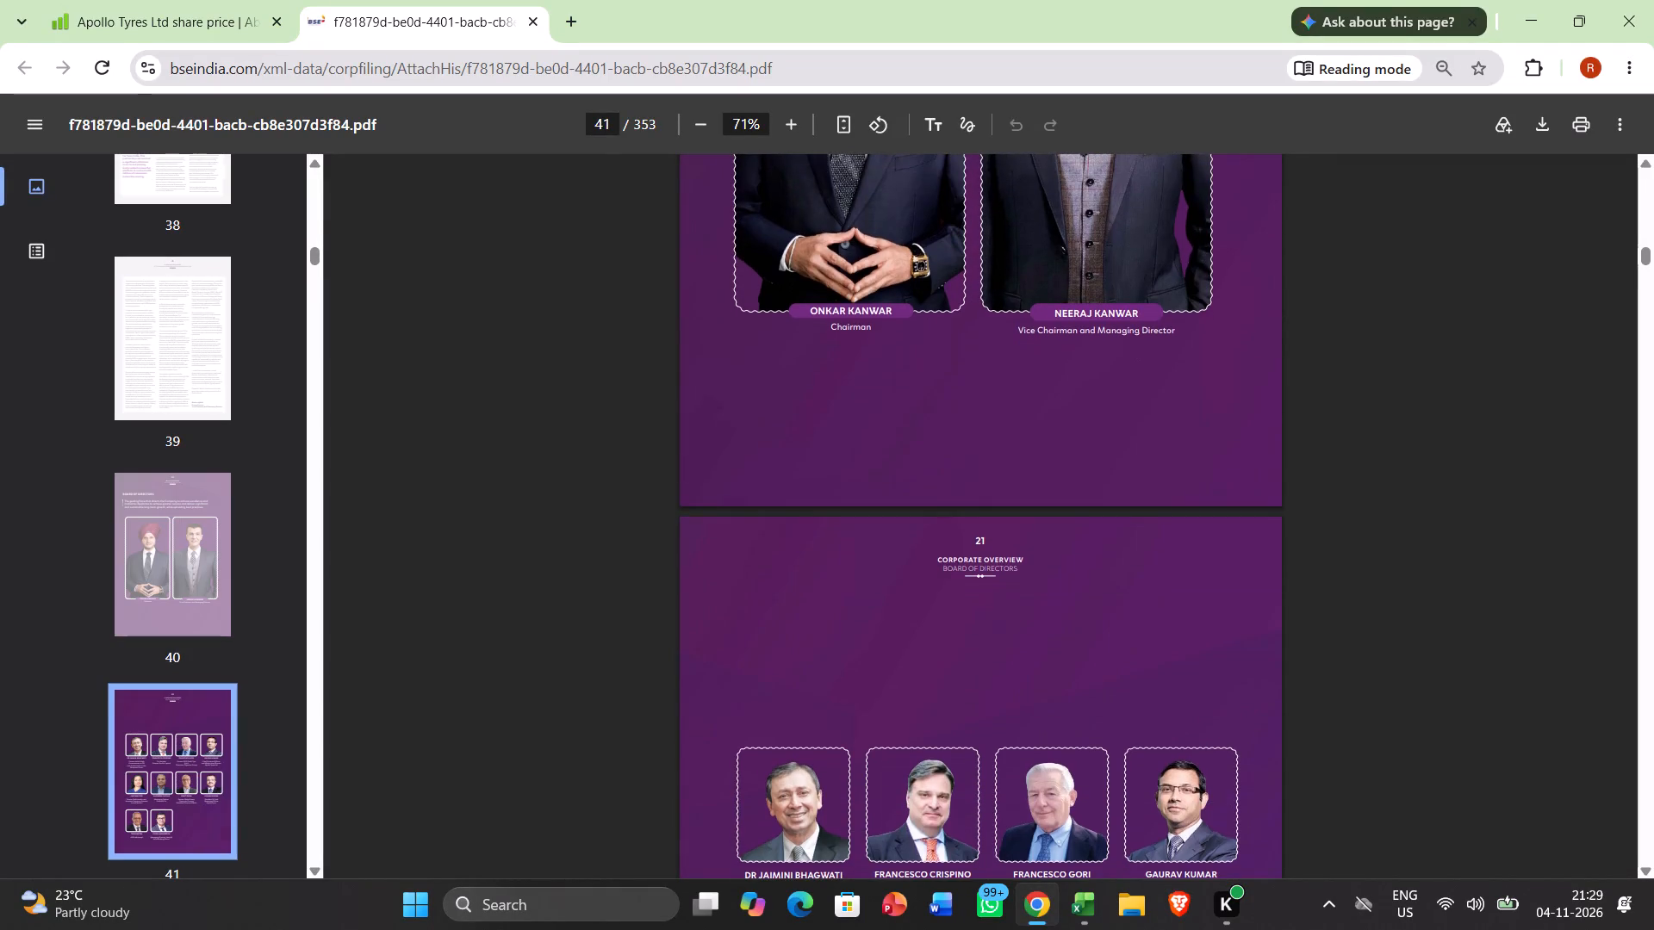
pyautogui.scroll(-1, 1046, 629)
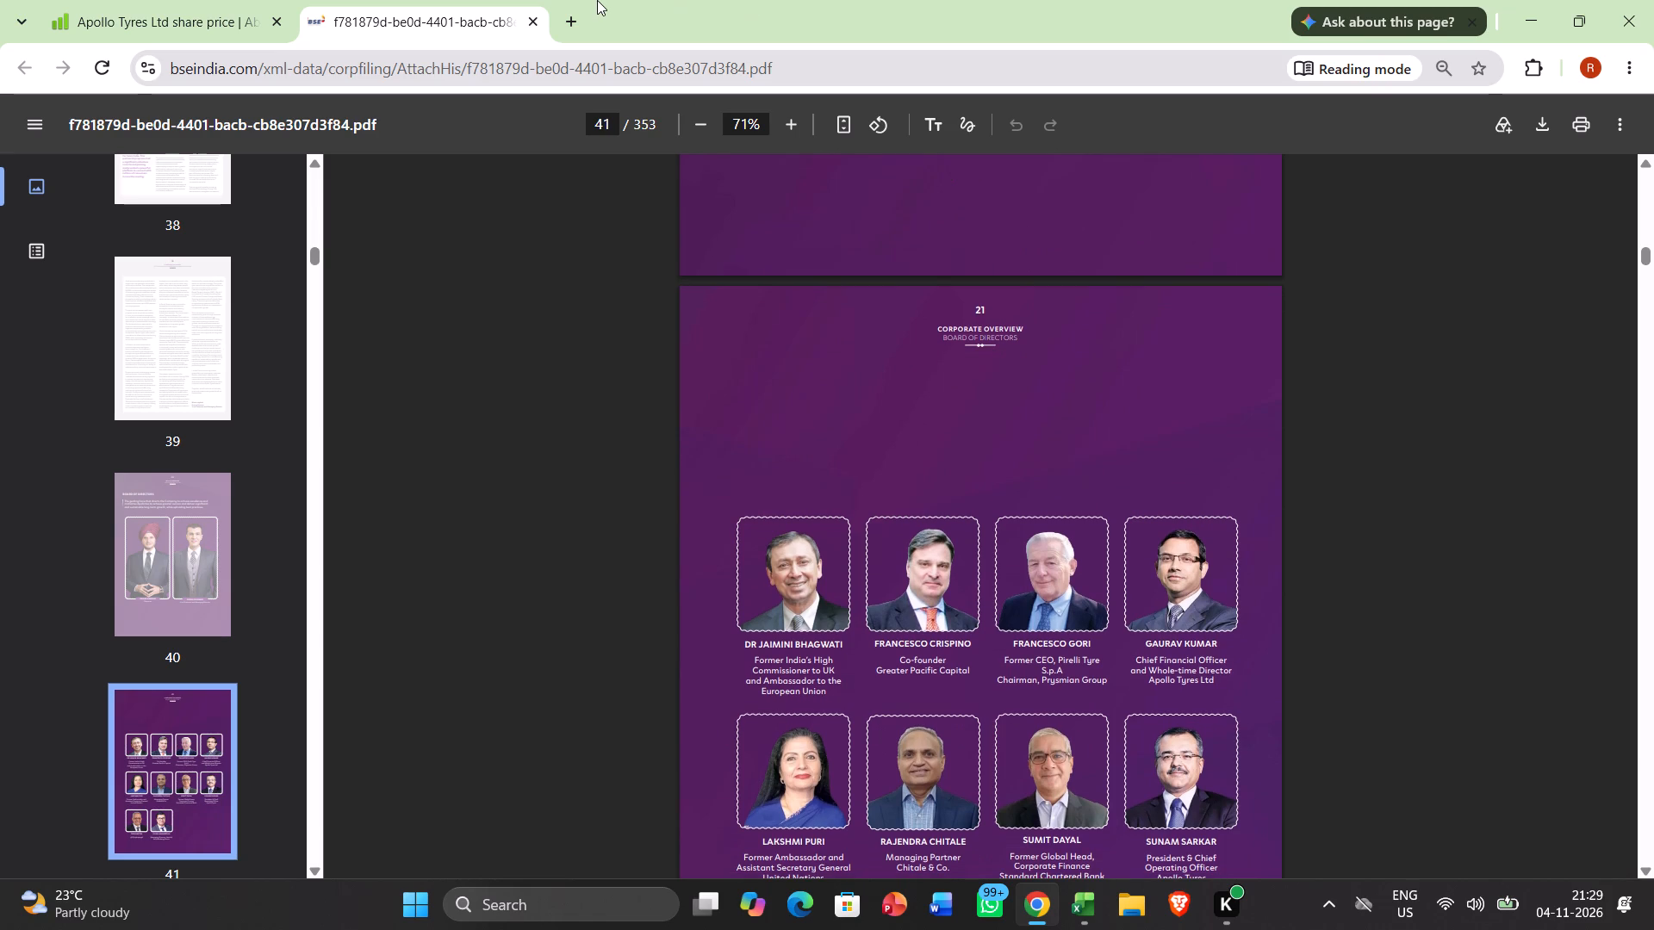
# Search the web for "appolo tyre" in a new tab and open the official Apollo Tyres India website.
pyautogui.hotkey('ctrl', 't')
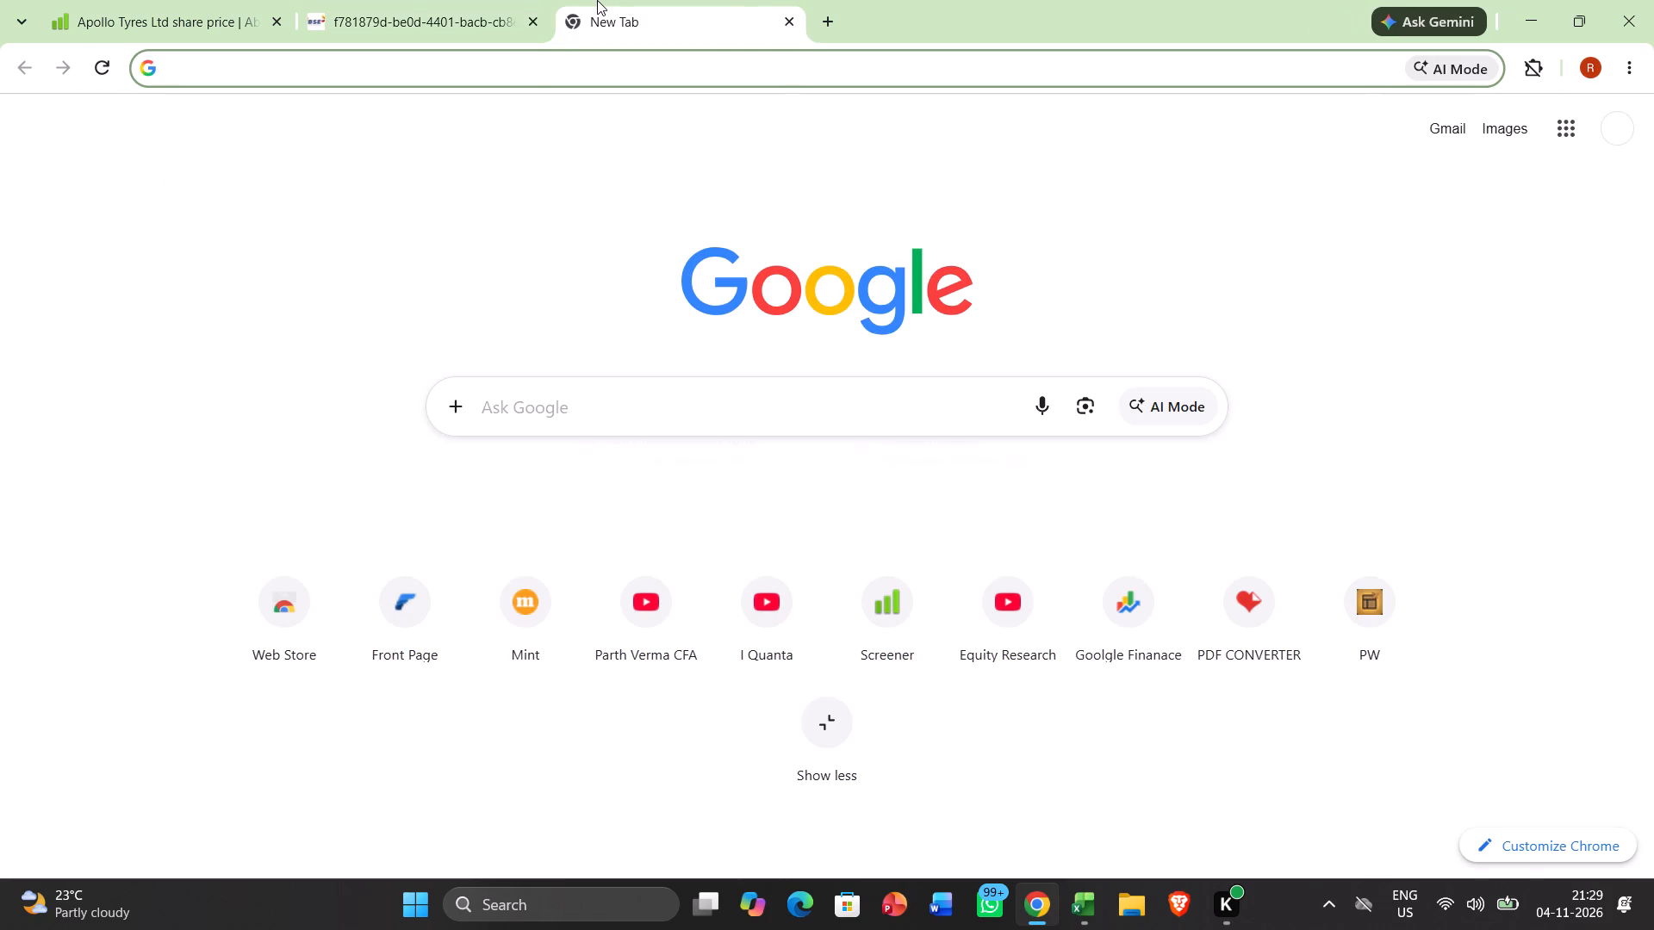
pyautogui.write('appolo tyre')
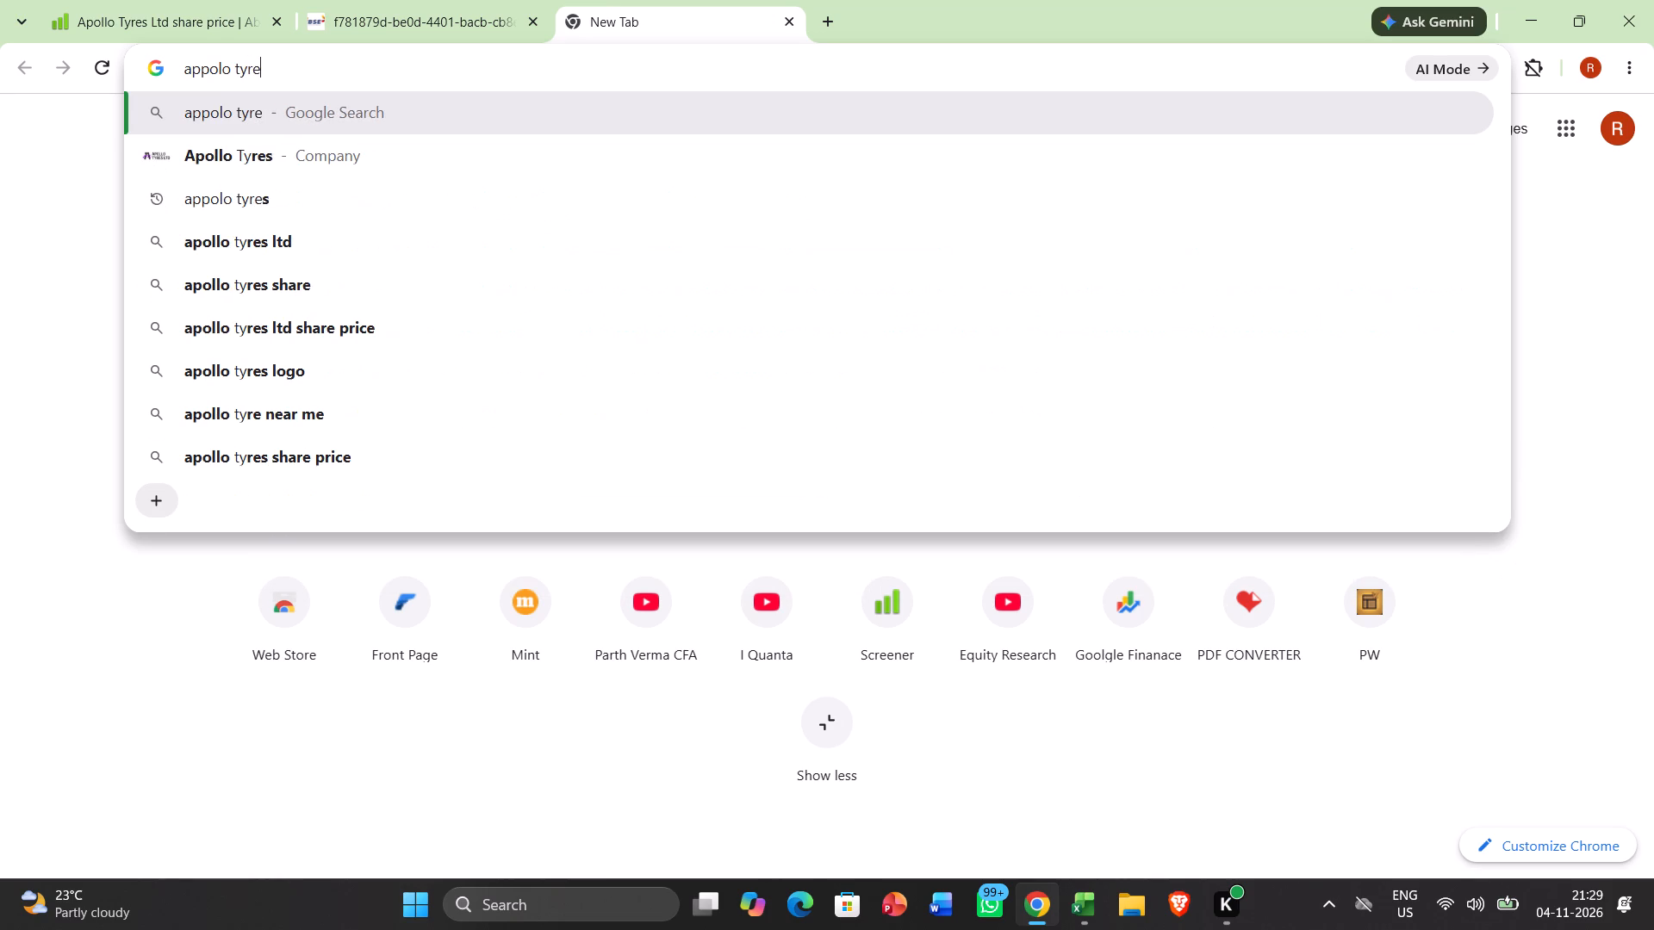
pyautogui.press('Return')
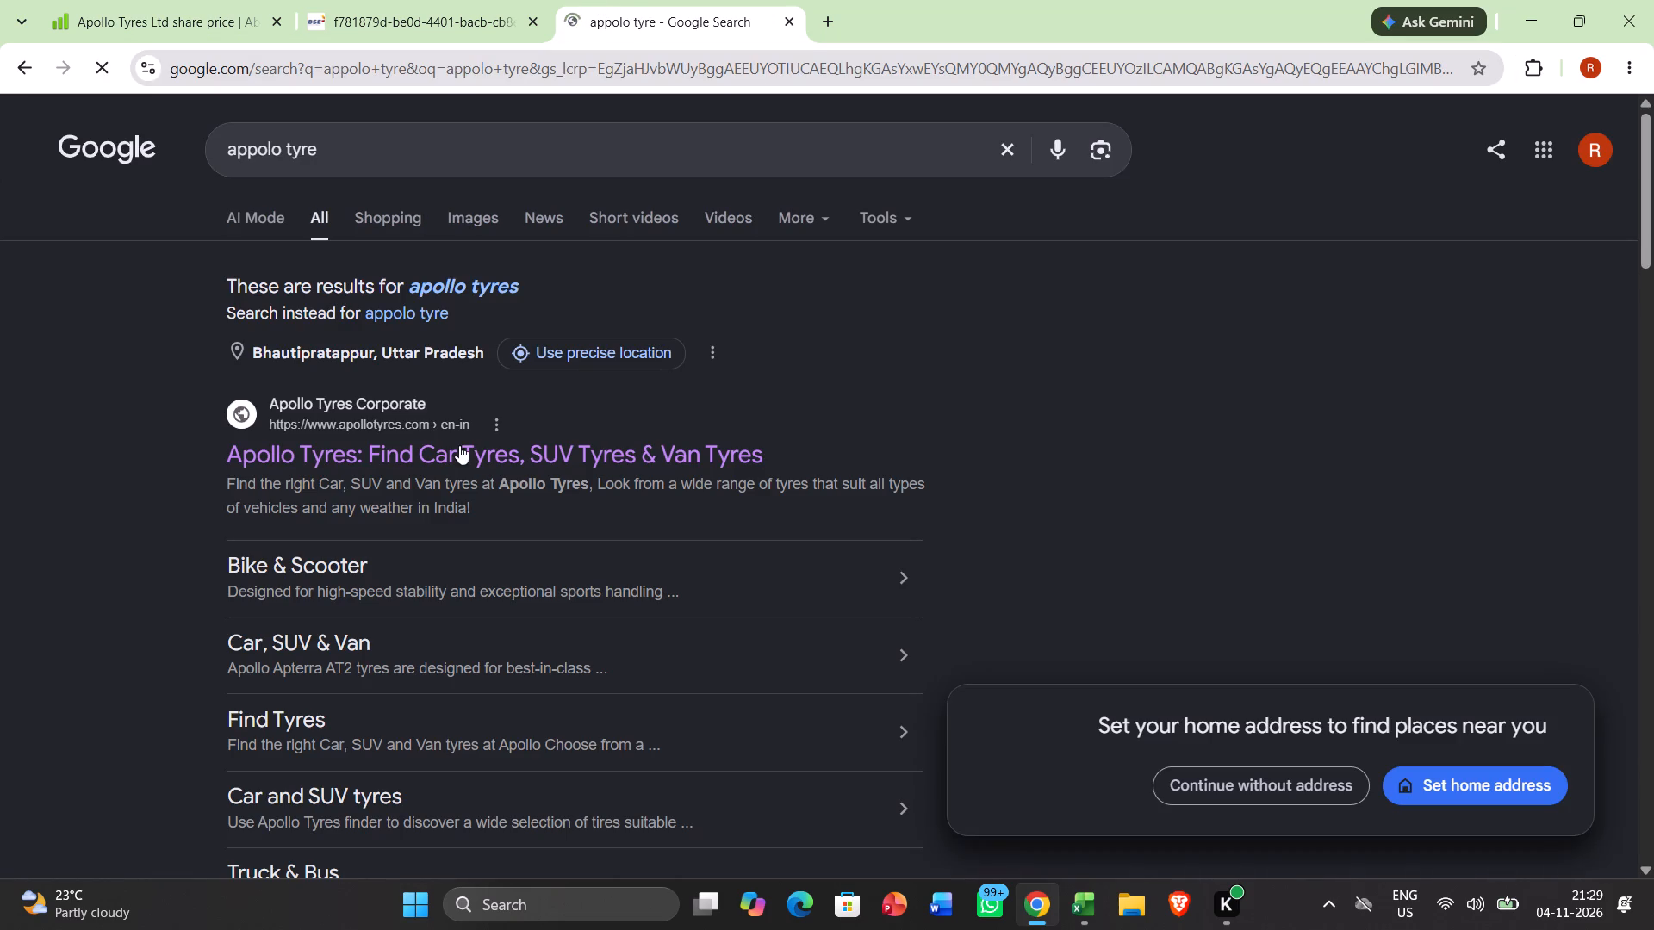
pyautogui.click(549, 446)
pyautogui.click(549, 446)
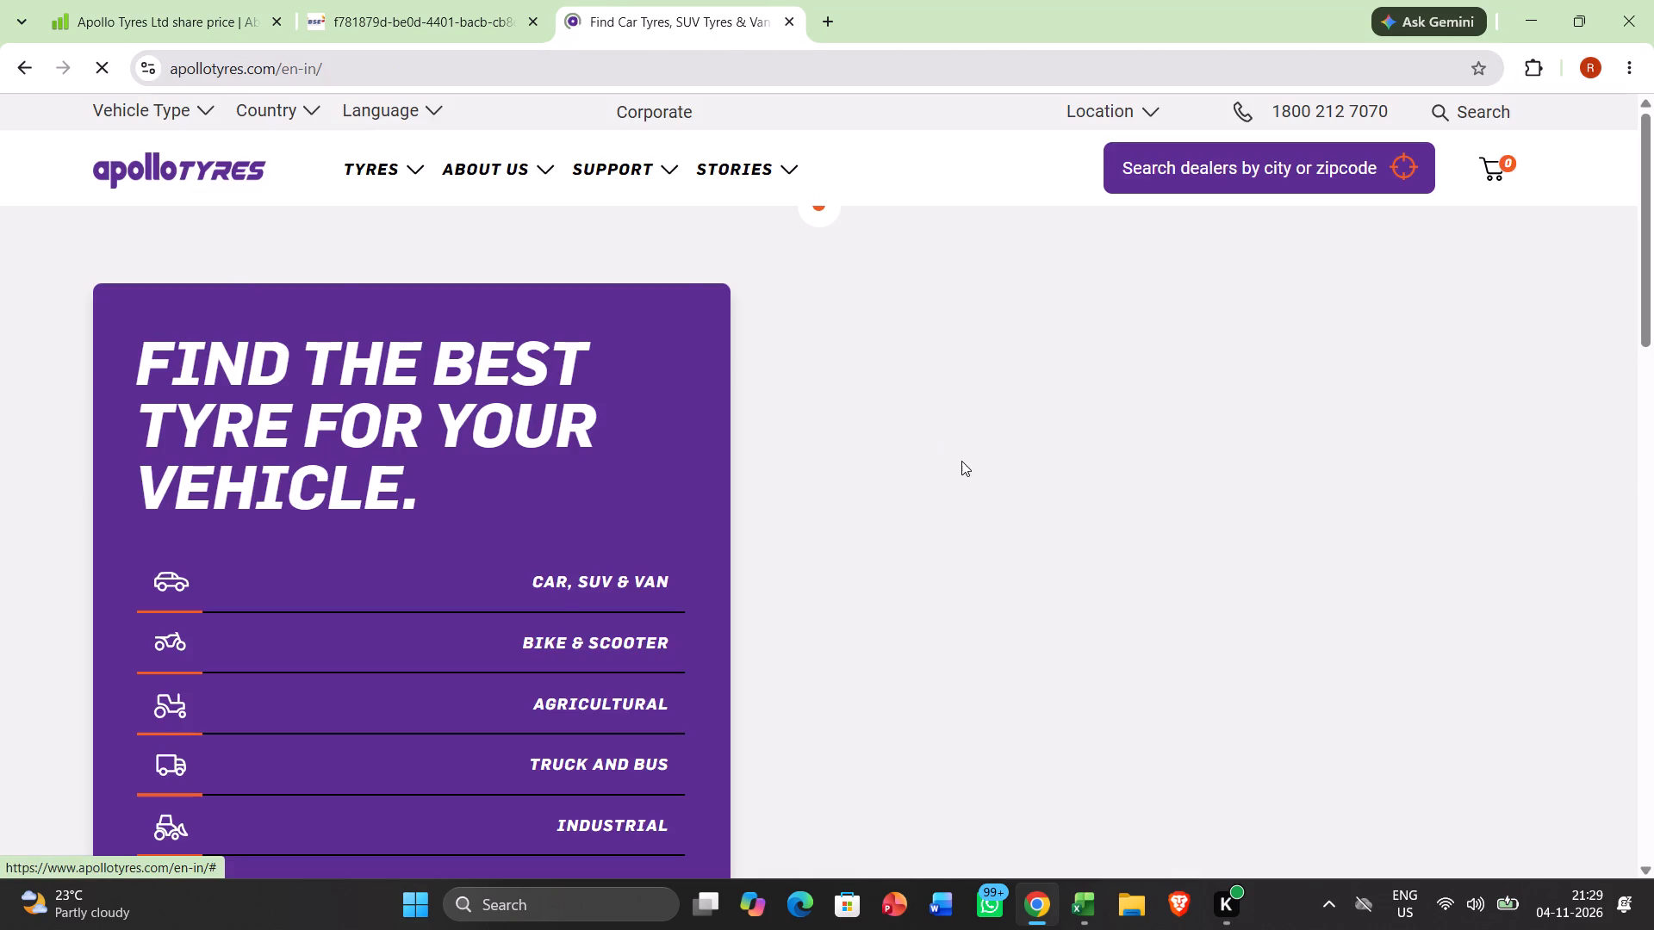
# Open the Corporate site from the Company links in the Apollo Tyres website's footer.
pyautogui.scroll(-14, 818, 260)
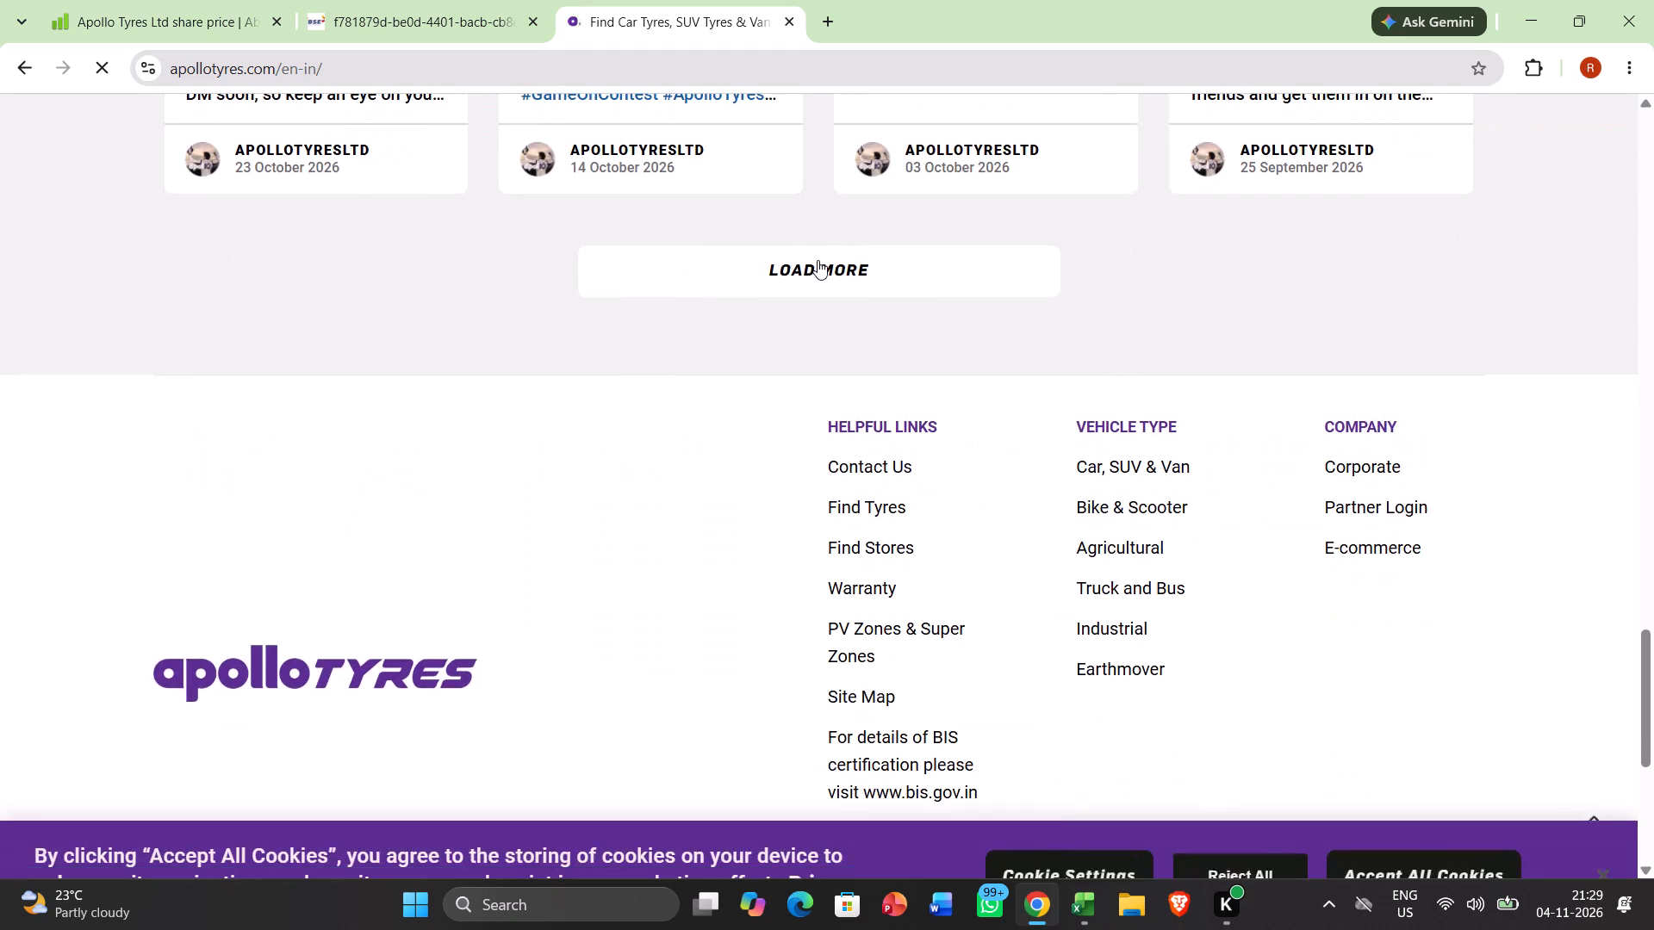
pyautogui.scroll(-9, 818, 260)
pyautogui.scroll(3, 818, 260)
pyautogui.scroll(-1, 818, 260)
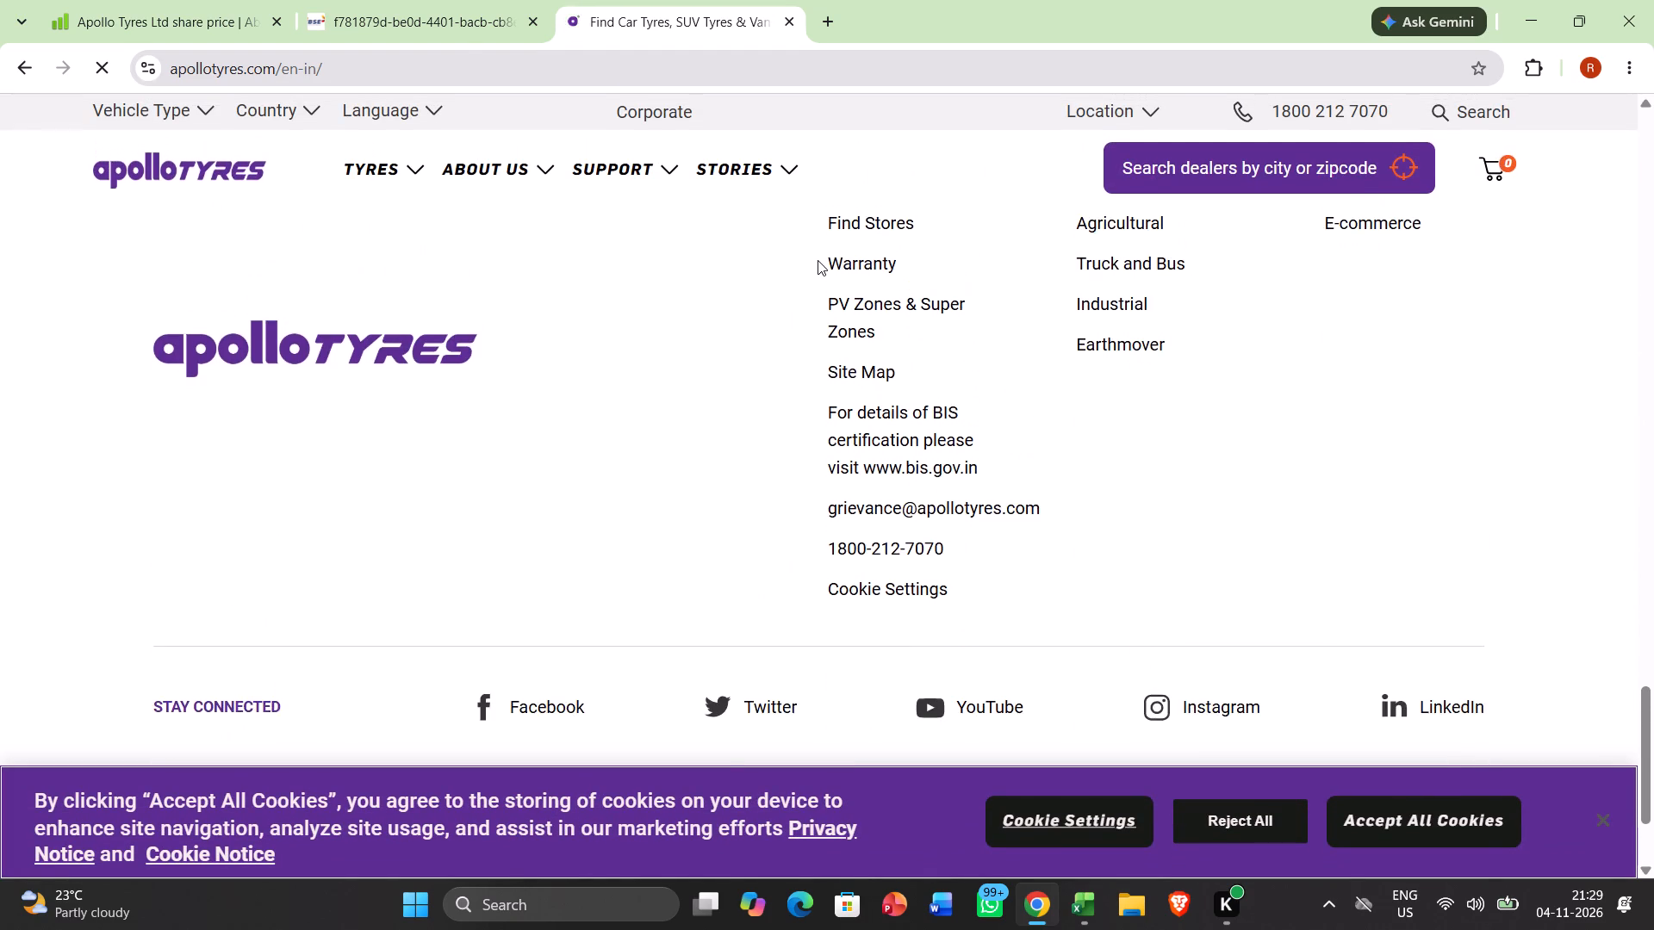
pyautogui.scroll(-2, 818, 260)
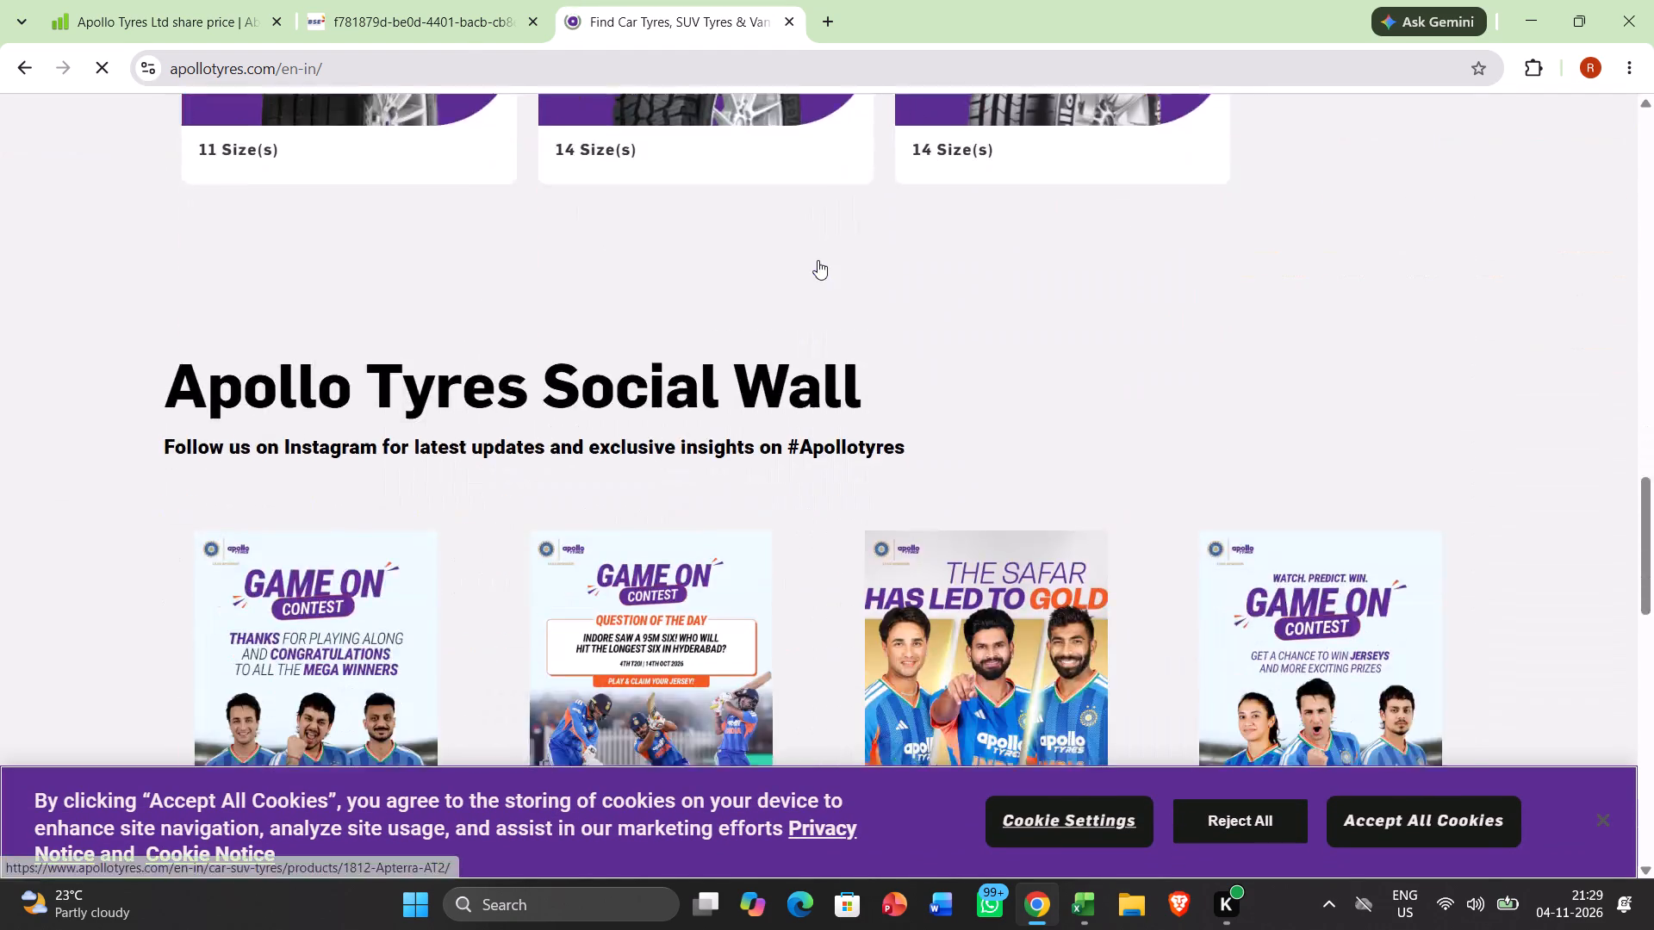
pyautogui.scroll(-17, 818, 260)
pyautogui.scroll(2, 818, 260)
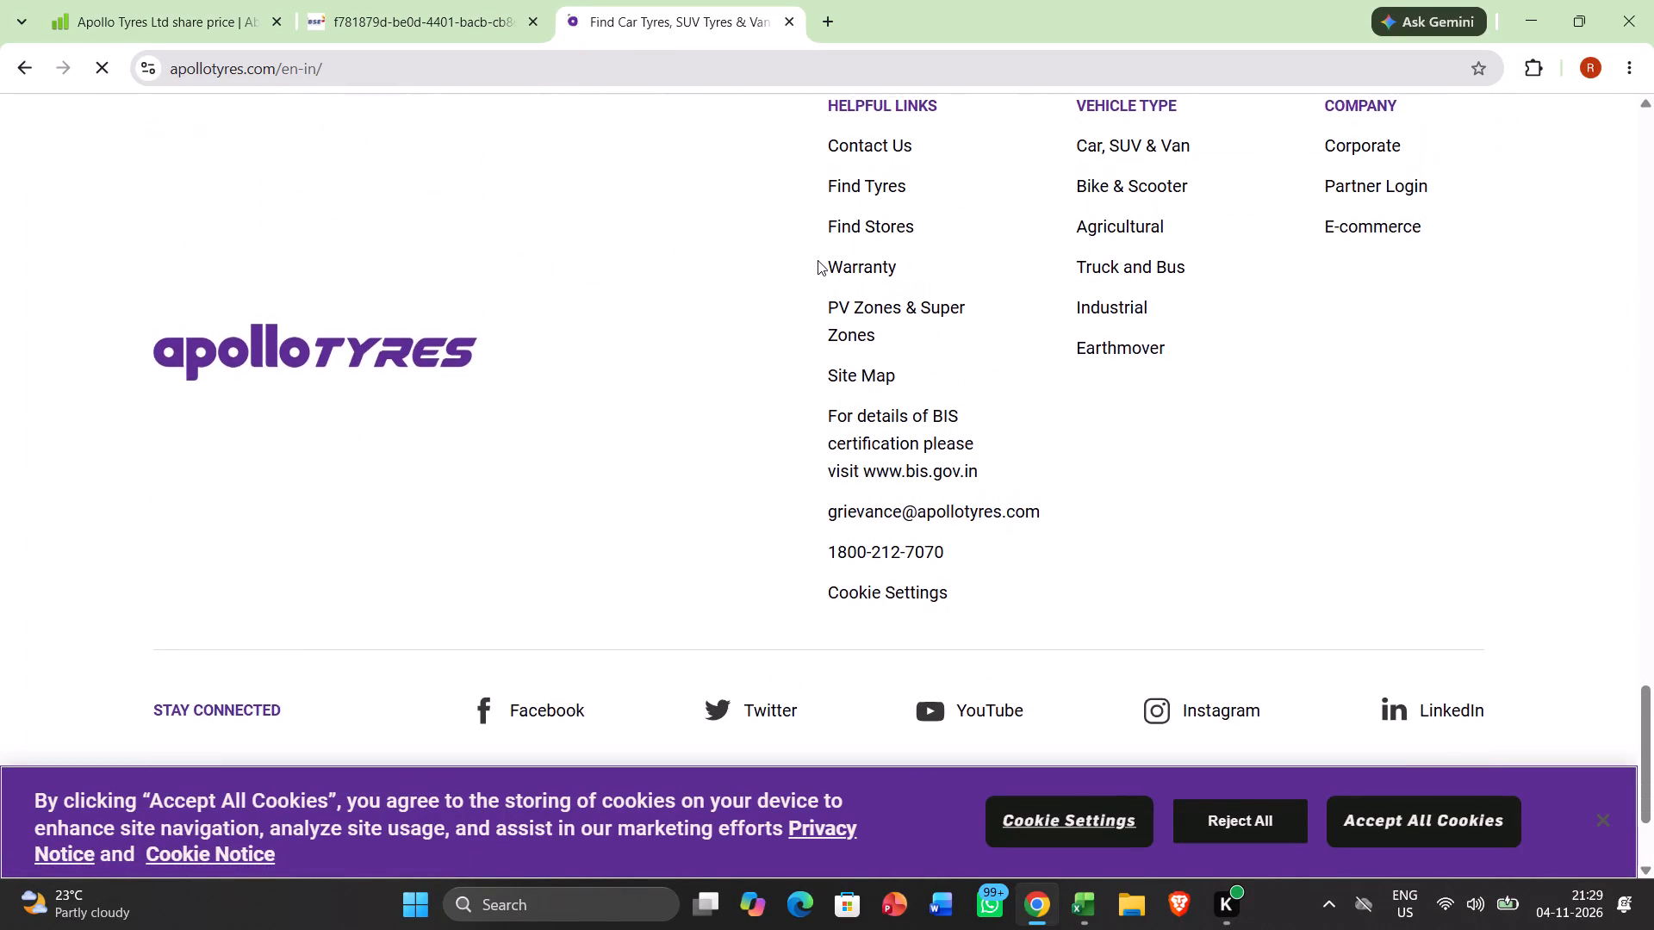
pyautogui.scroll(2, 818, 260)
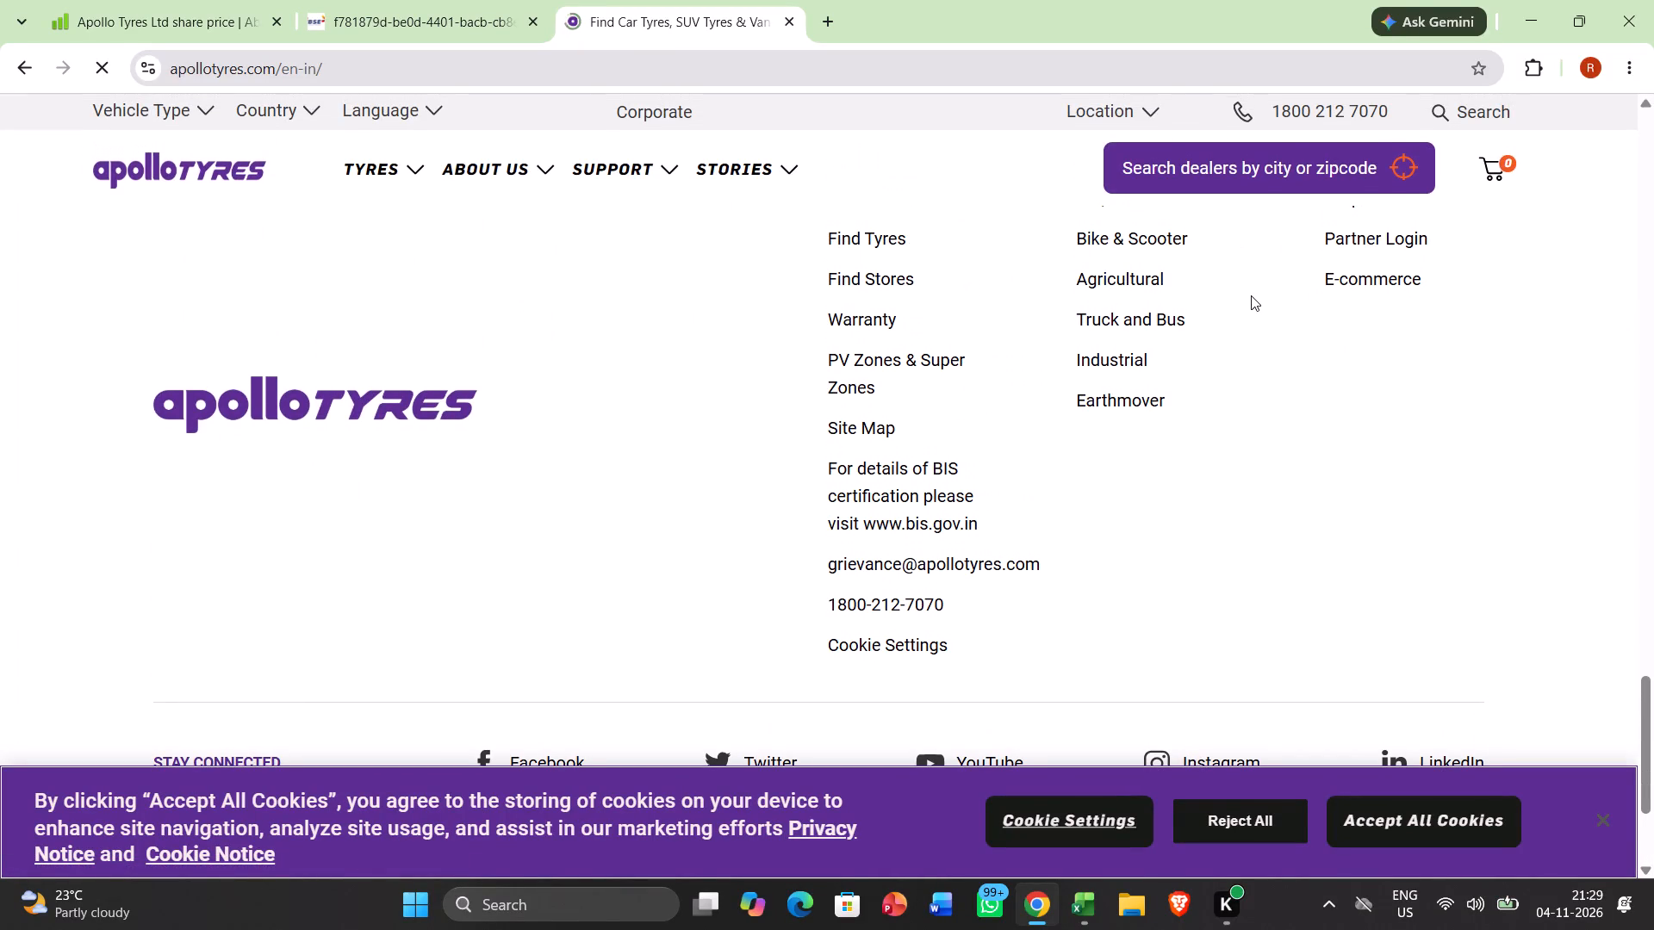
pyautogui.scroll(1, 1251, 295)
pyautogui.click(1352, 288)
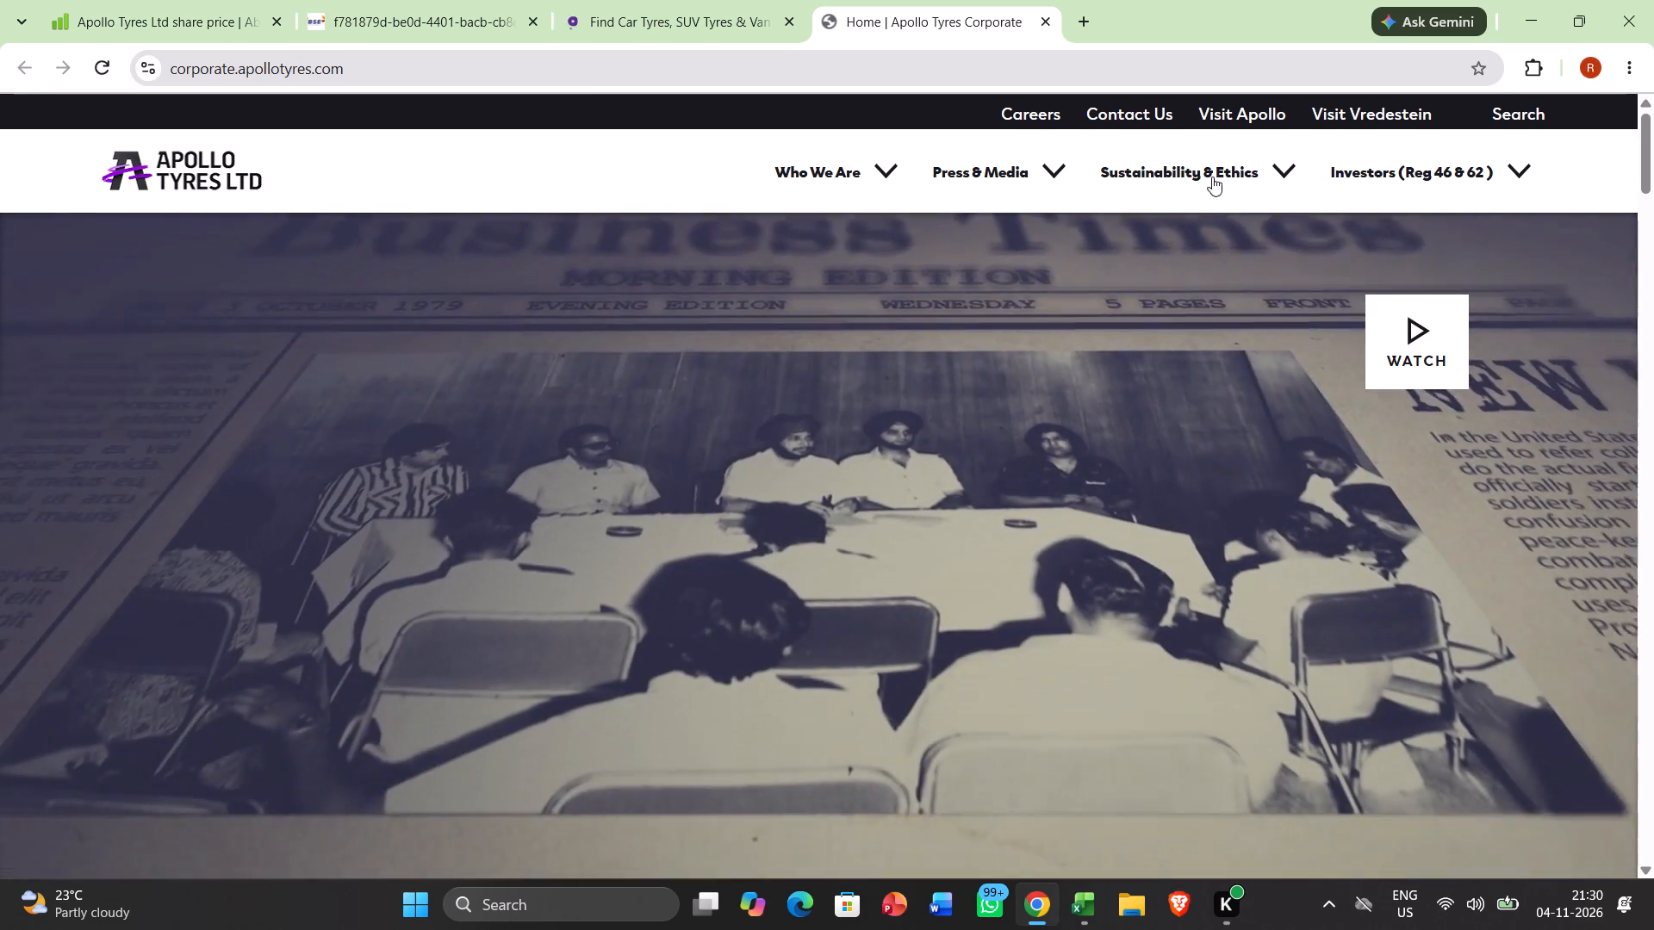
# Open the Leadership page under Who We Are and look through the board of directors' profiles.
pyautogui.click(872, 171)
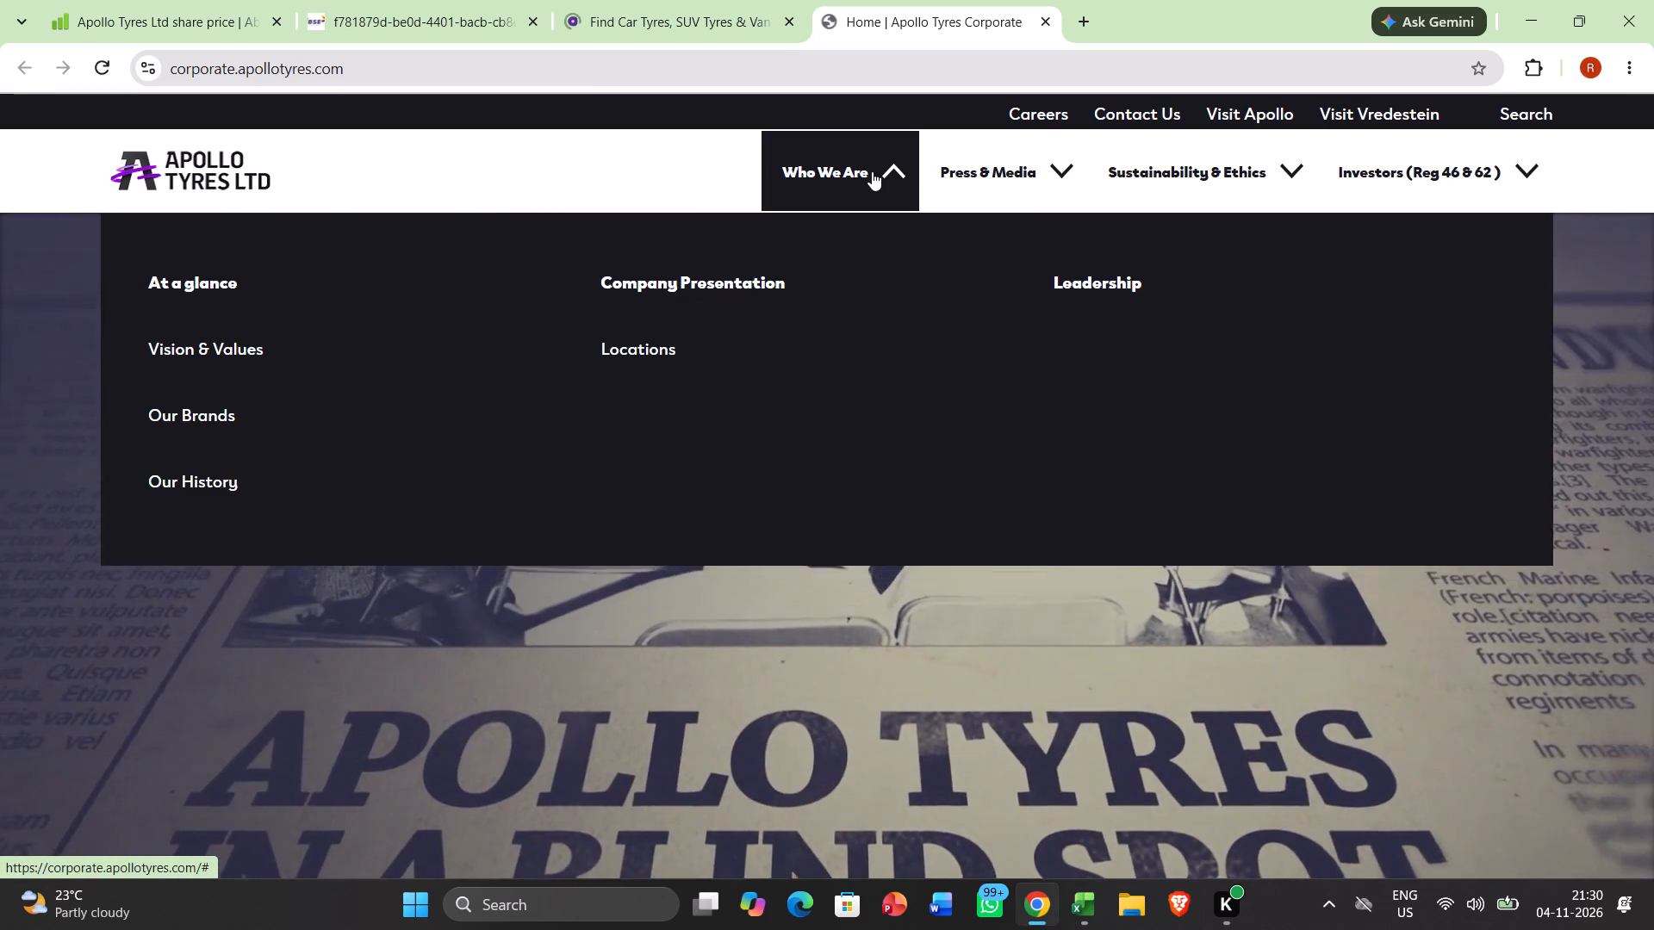
pyautogui.click(1090, 285)
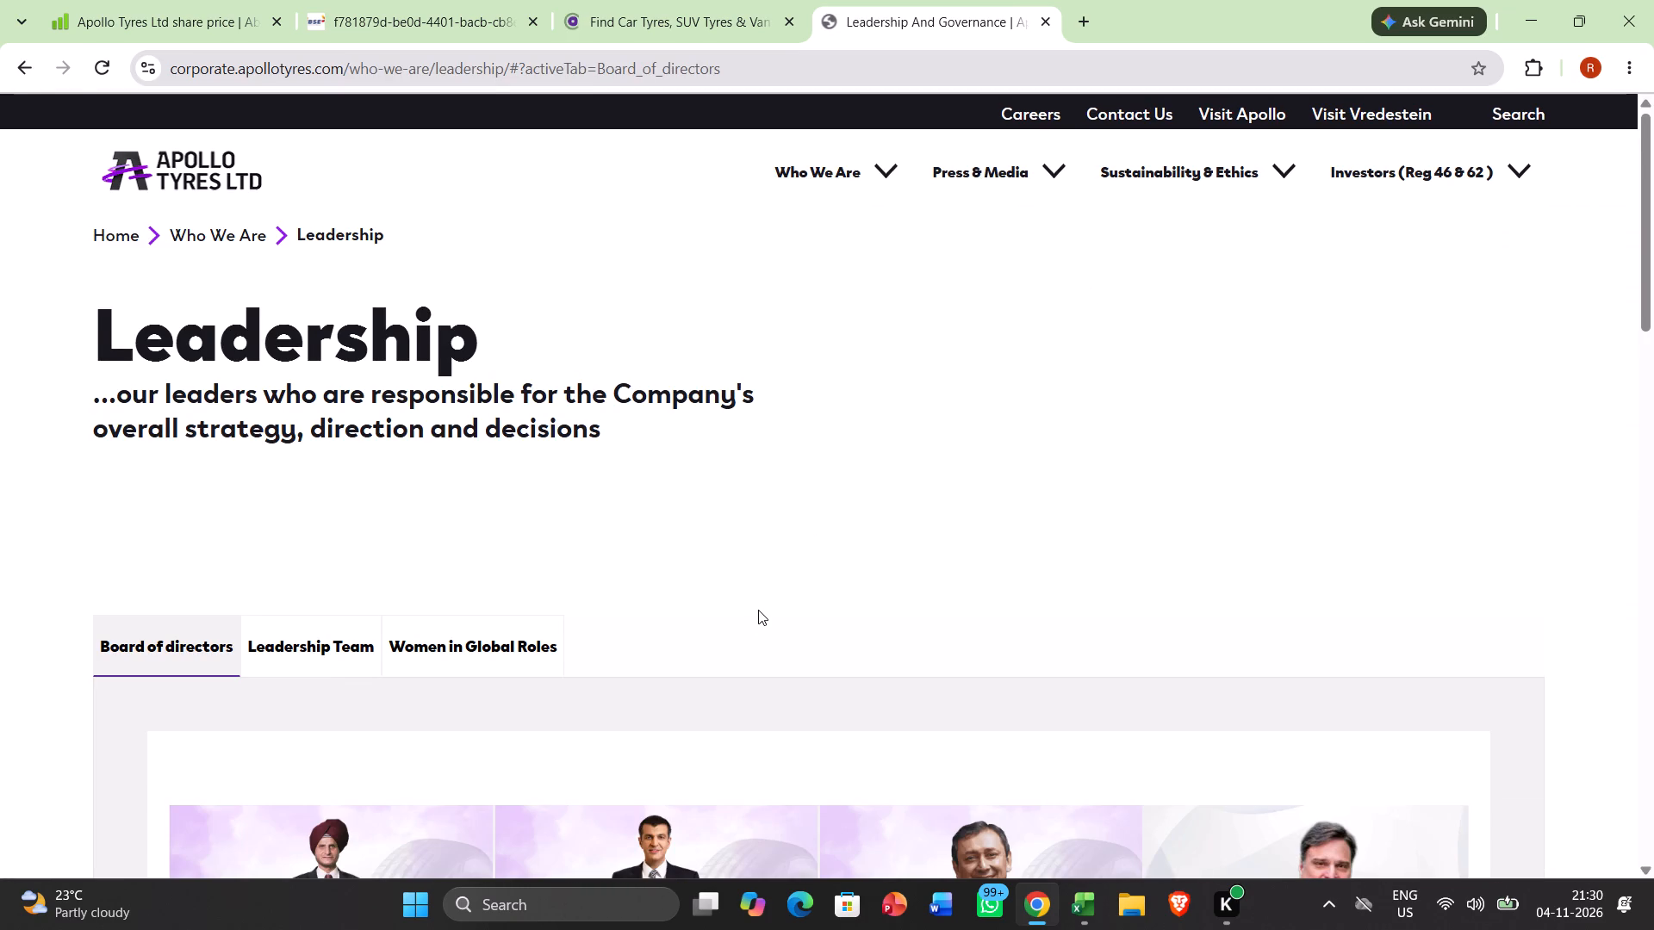
pyautogui.scroll(-8, 758, 610)
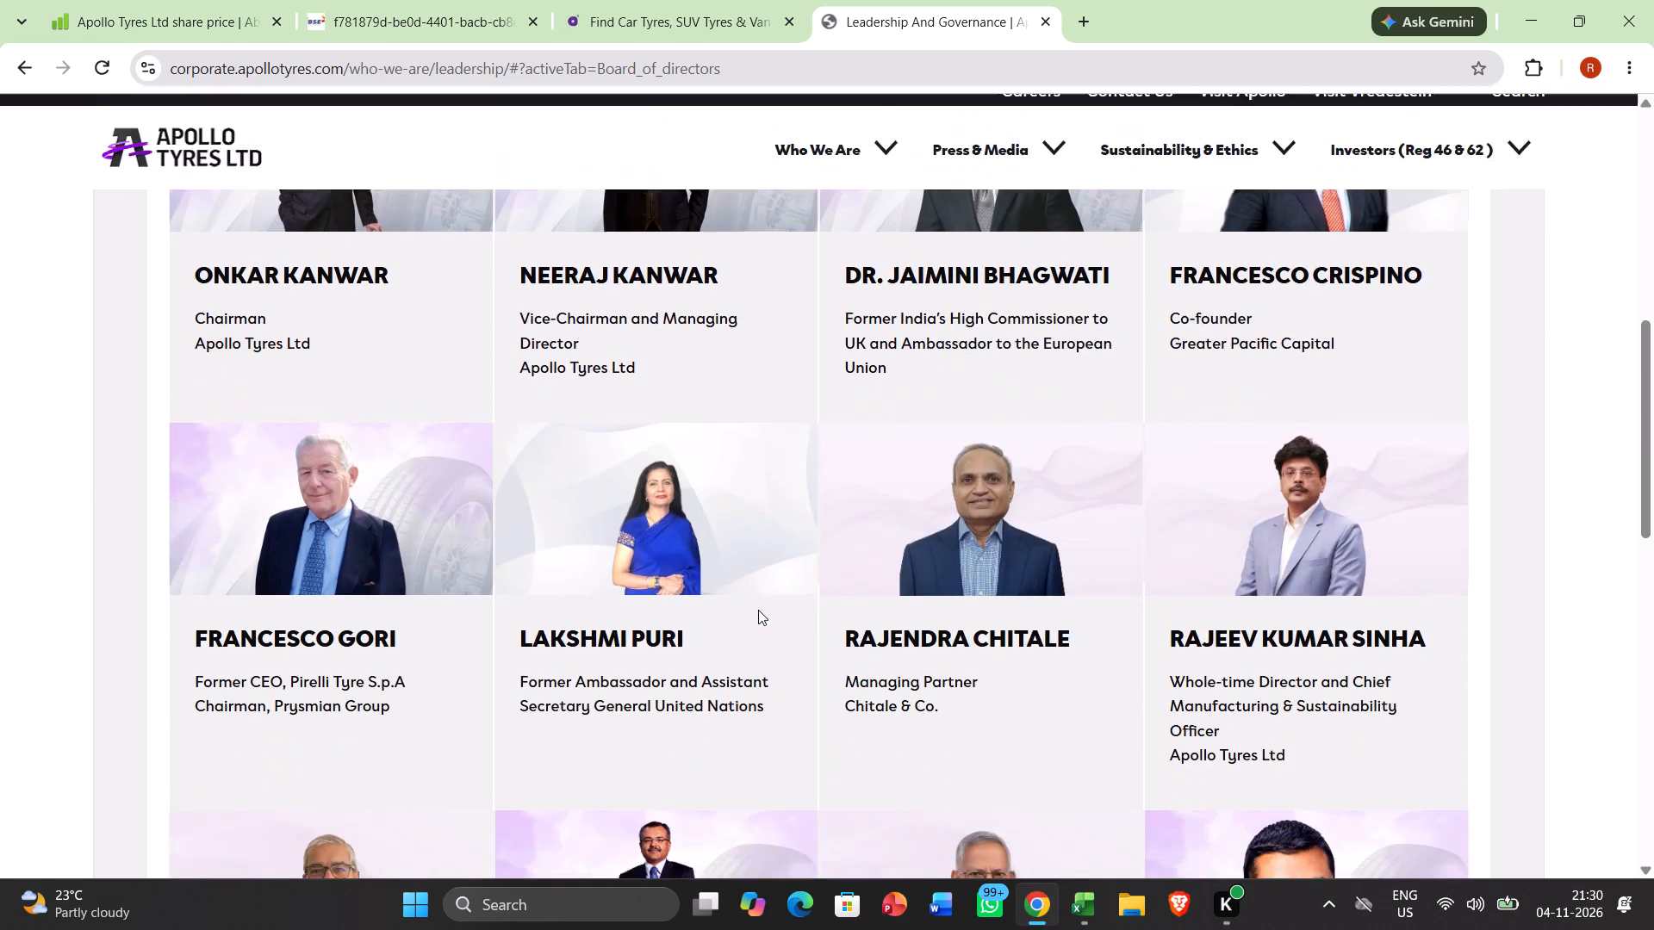
pyautogui.scroll(-2, 758, 610)
pyautogui.scroll(8, 758, 610)
pyautogui.hscroll(-1, 758, 610)
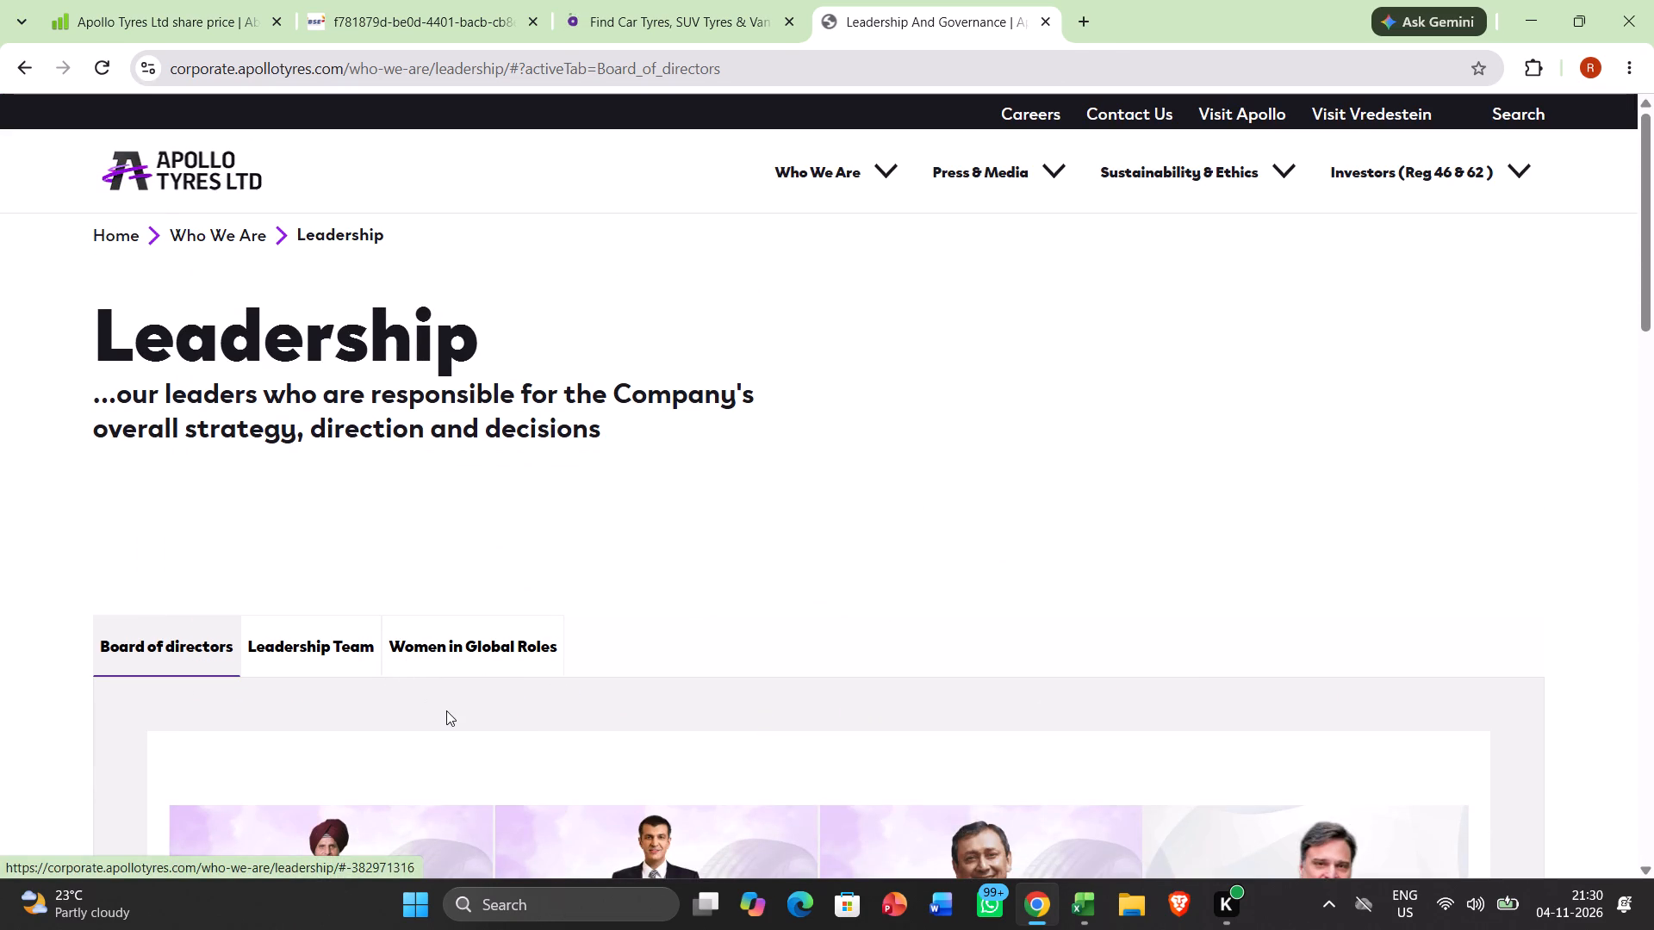
pyautogui.scroll(-1, 451, 710)
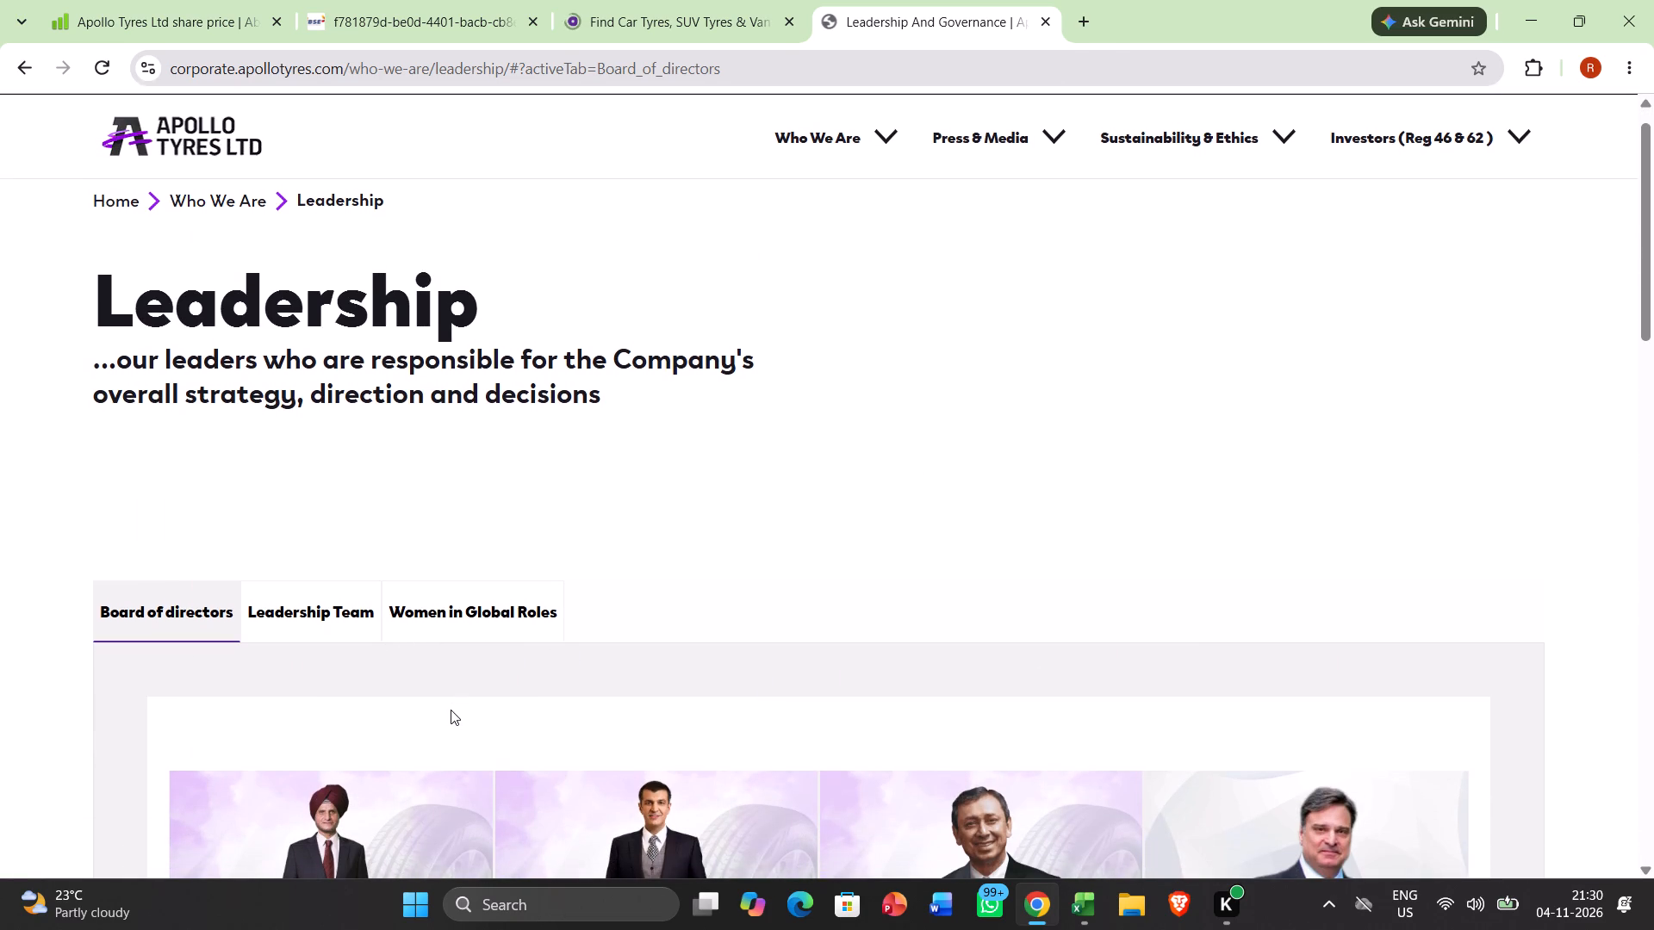
# Return to the annual report PDF and search it for "independent director".
pyautogui.click(400, 1)
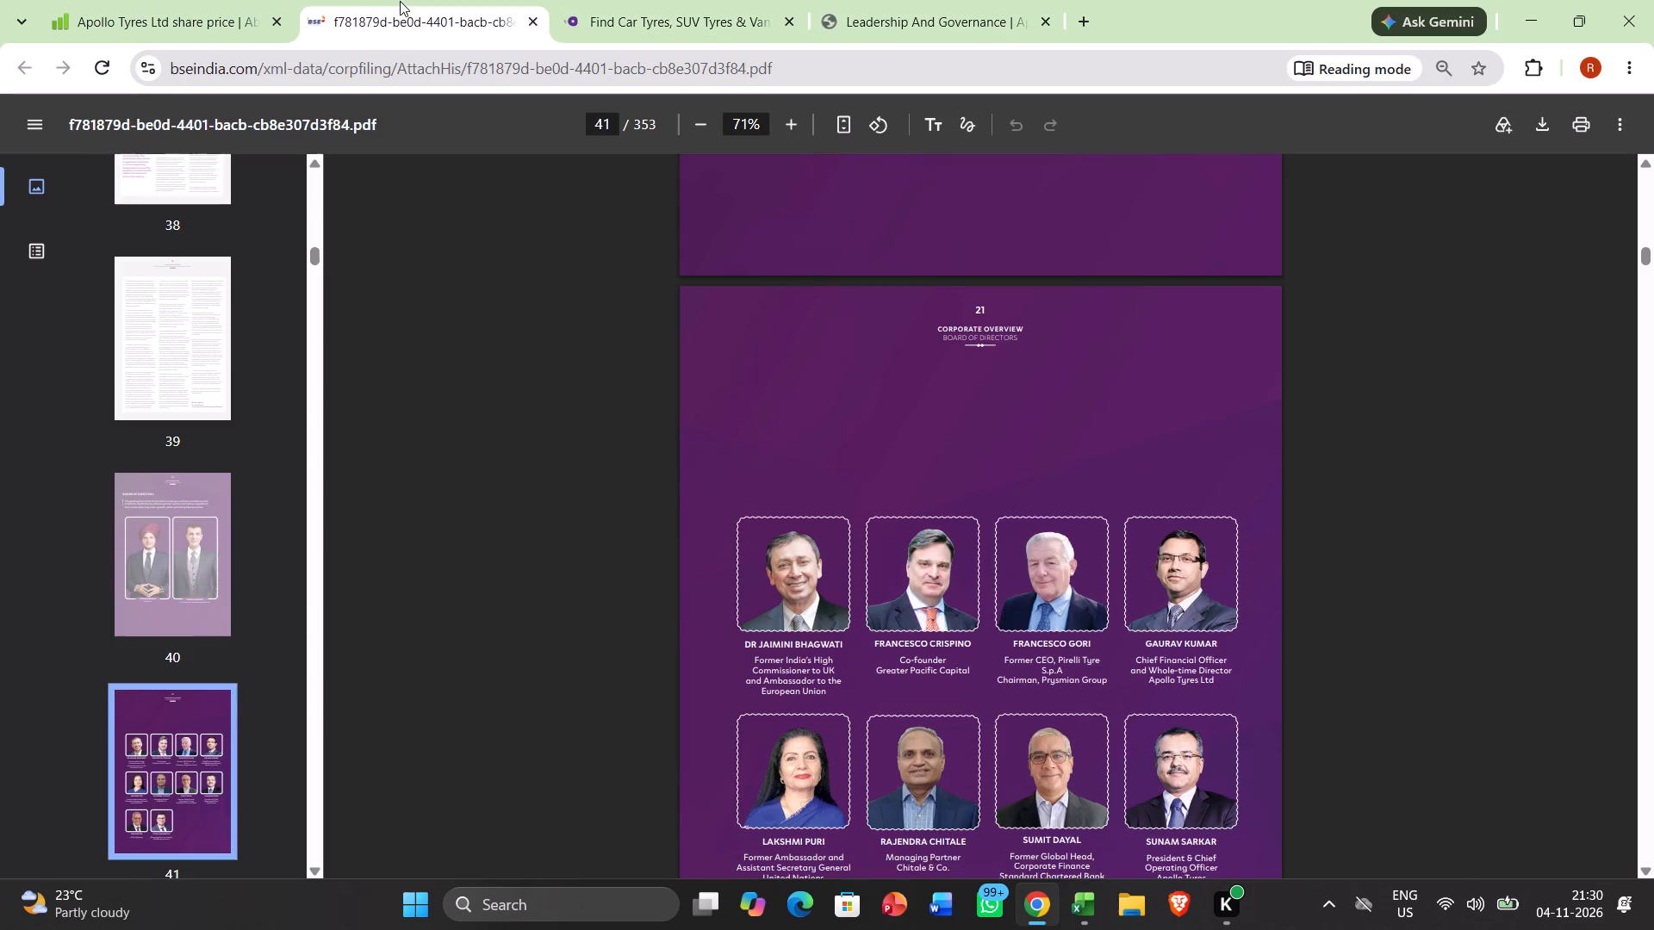
pyautogui.hscroll(-1, 677, 380)
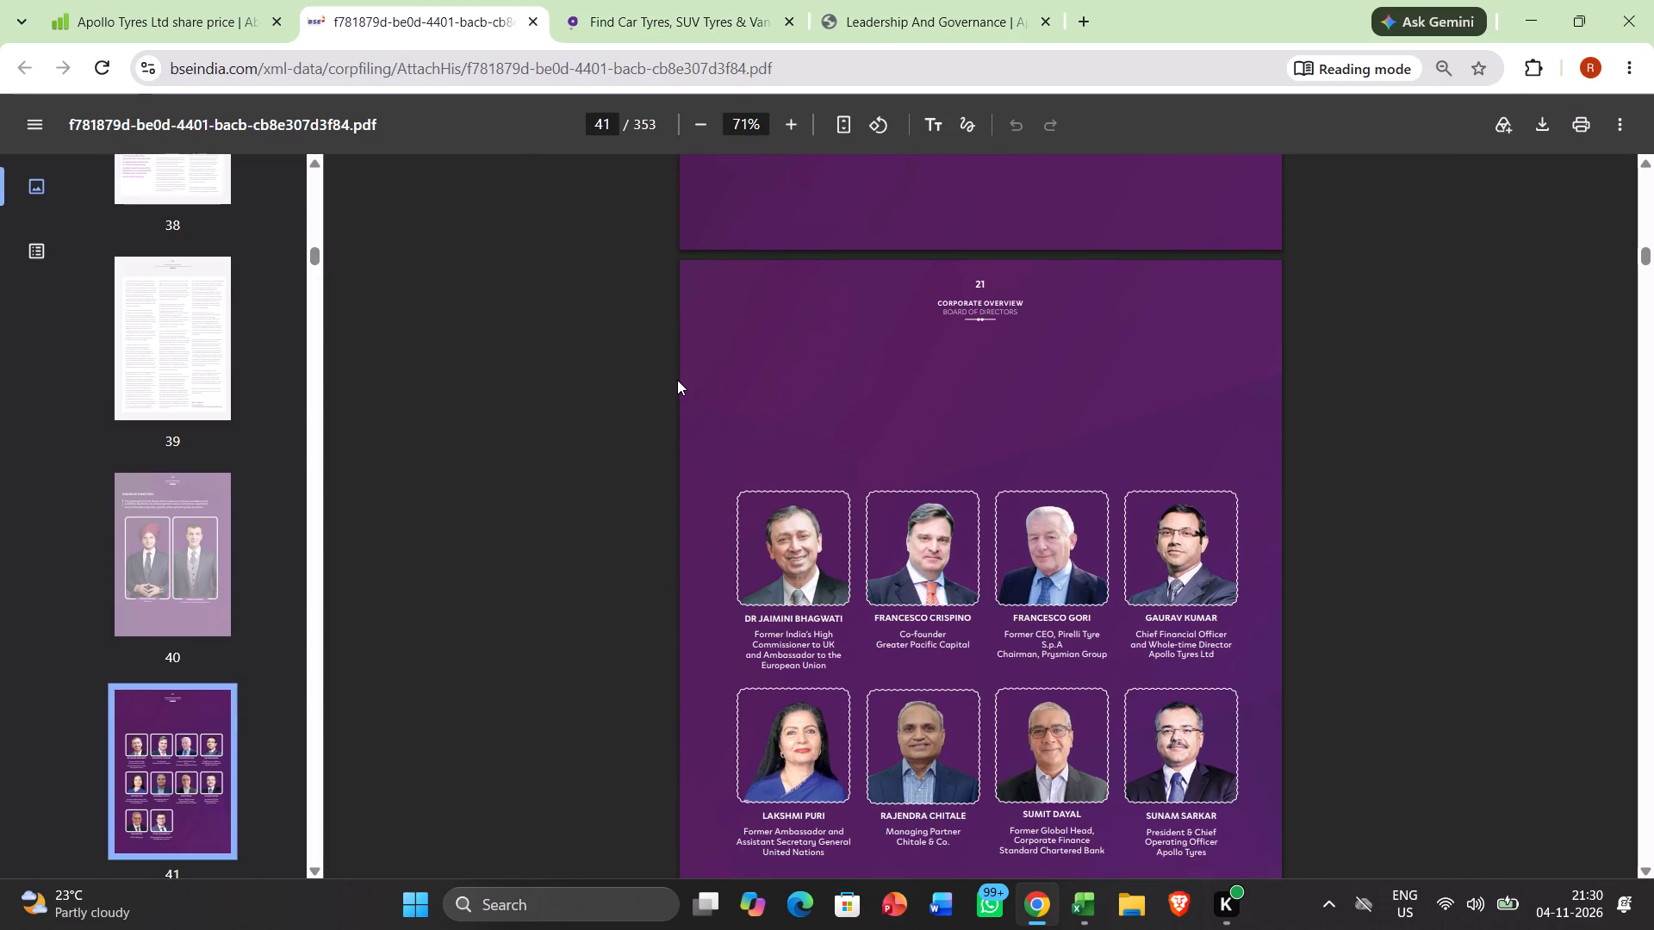
pyautogui.hotkey('ctrl', 'f')
pyautogui.write('independent')
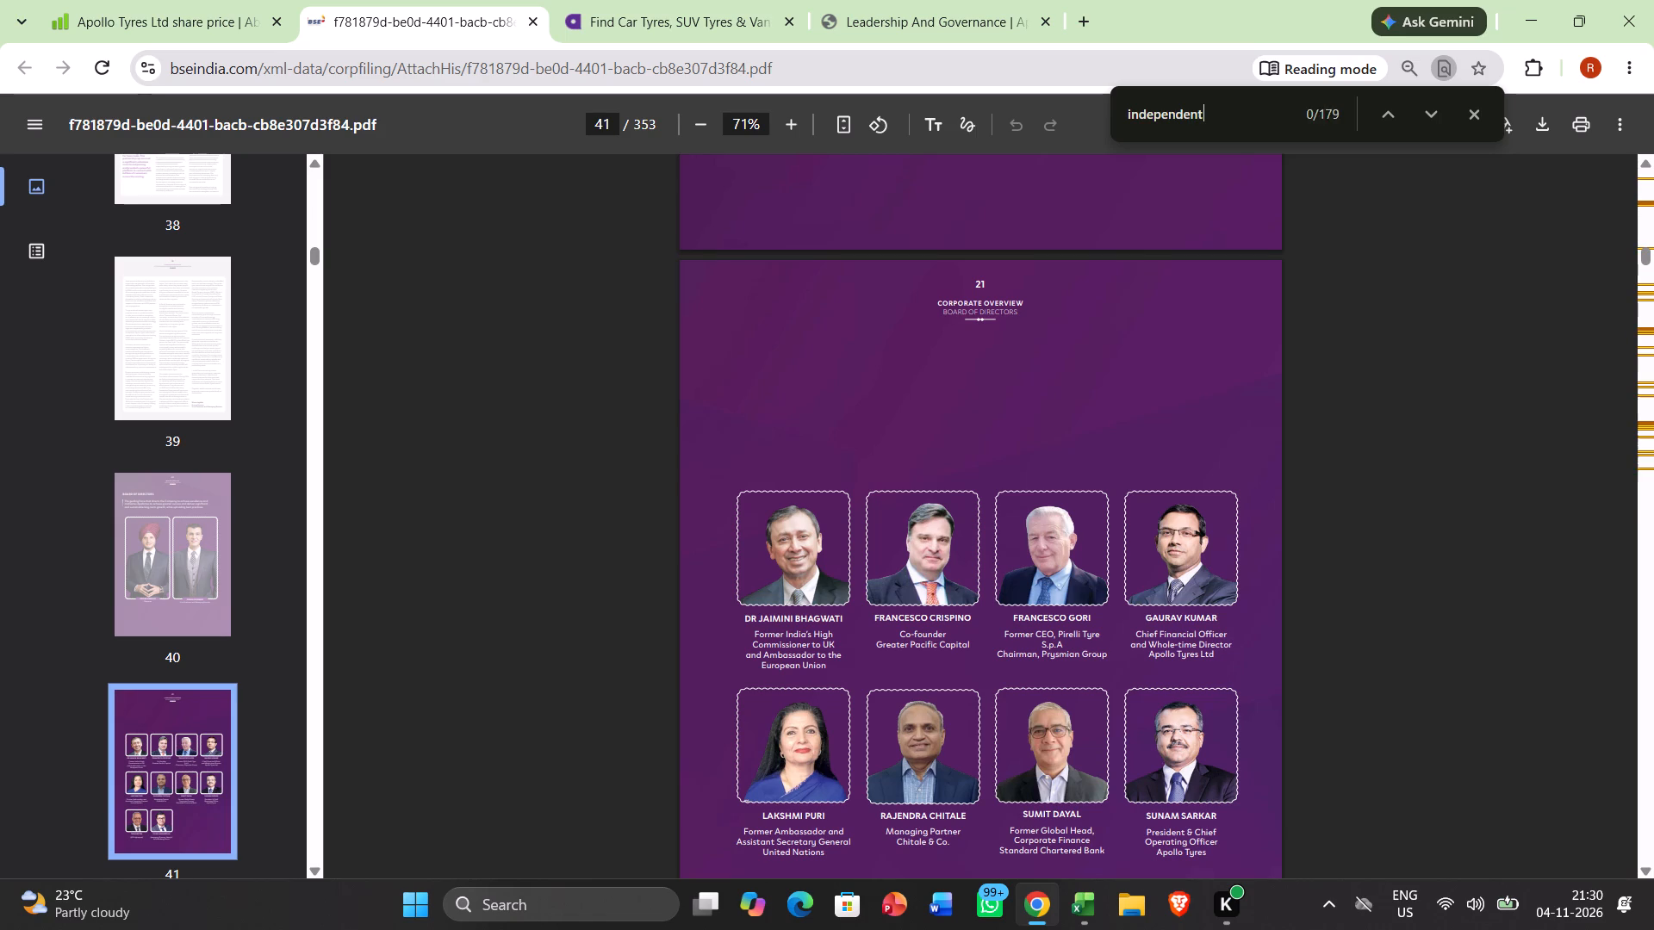
pyautogui.press('space')
pyautogui.write('director')
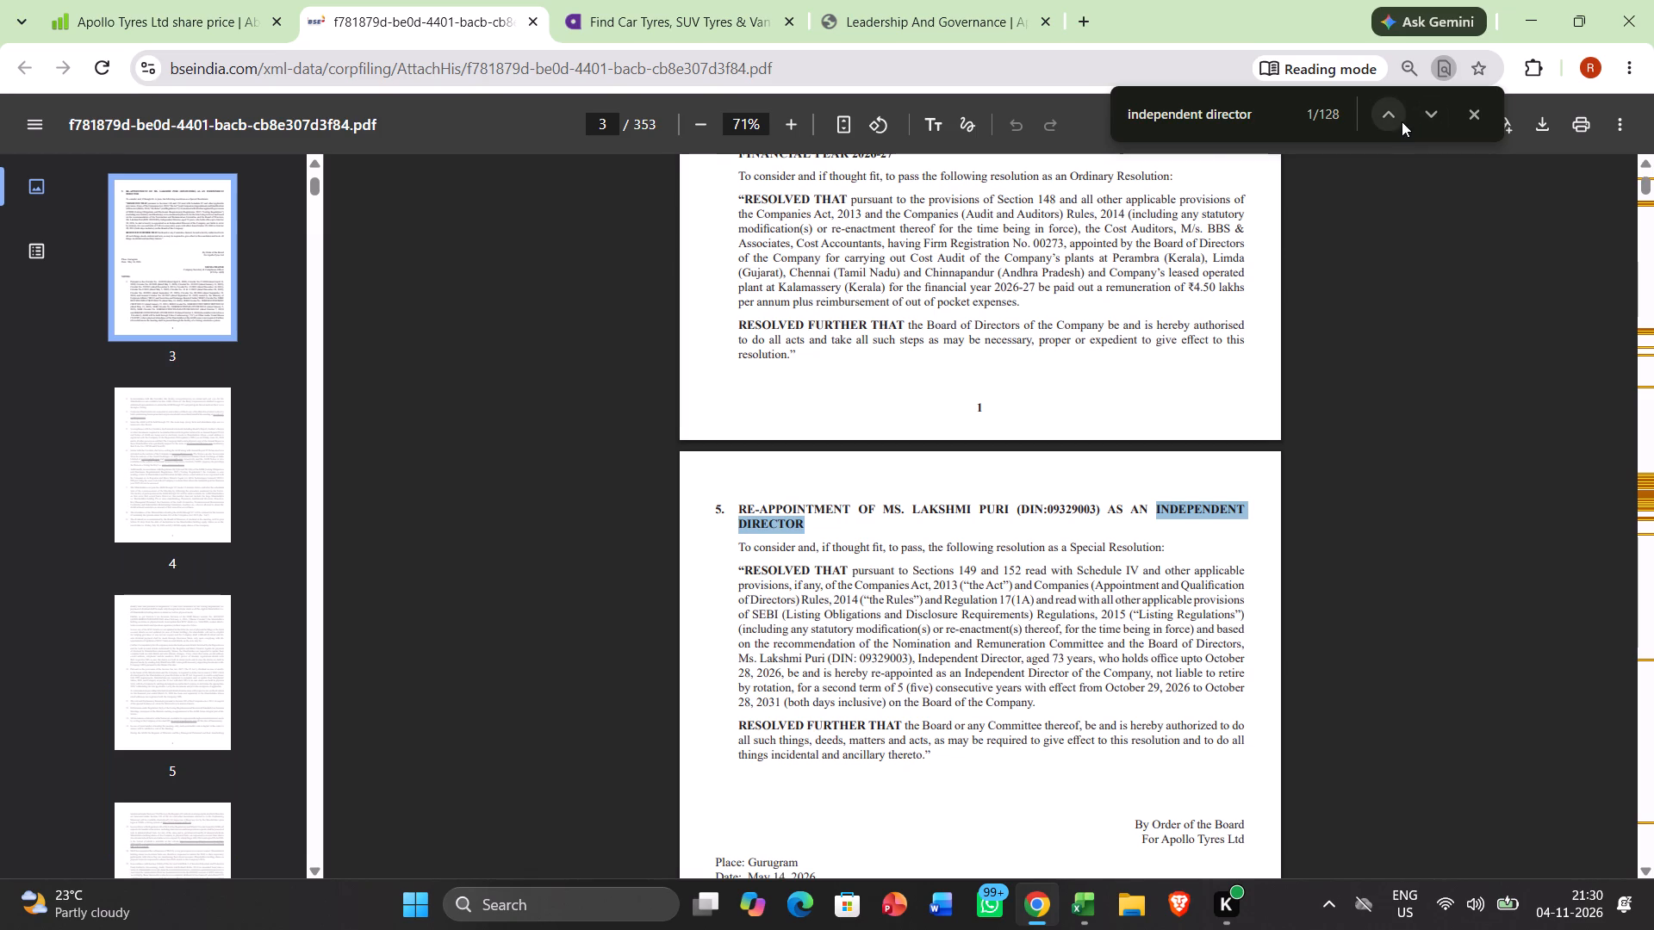
# Go through the "independent director" matches as far as the Independent Directors section on PDF page 158.
pyautogui.tripleClick(1402, 121)
pyautogui.tripleClick(1402, 121)
pyautogui.click(1402, 121)
pyautogui.moveTo(1402, 121); pyautogui.dragTo(1410, 122)
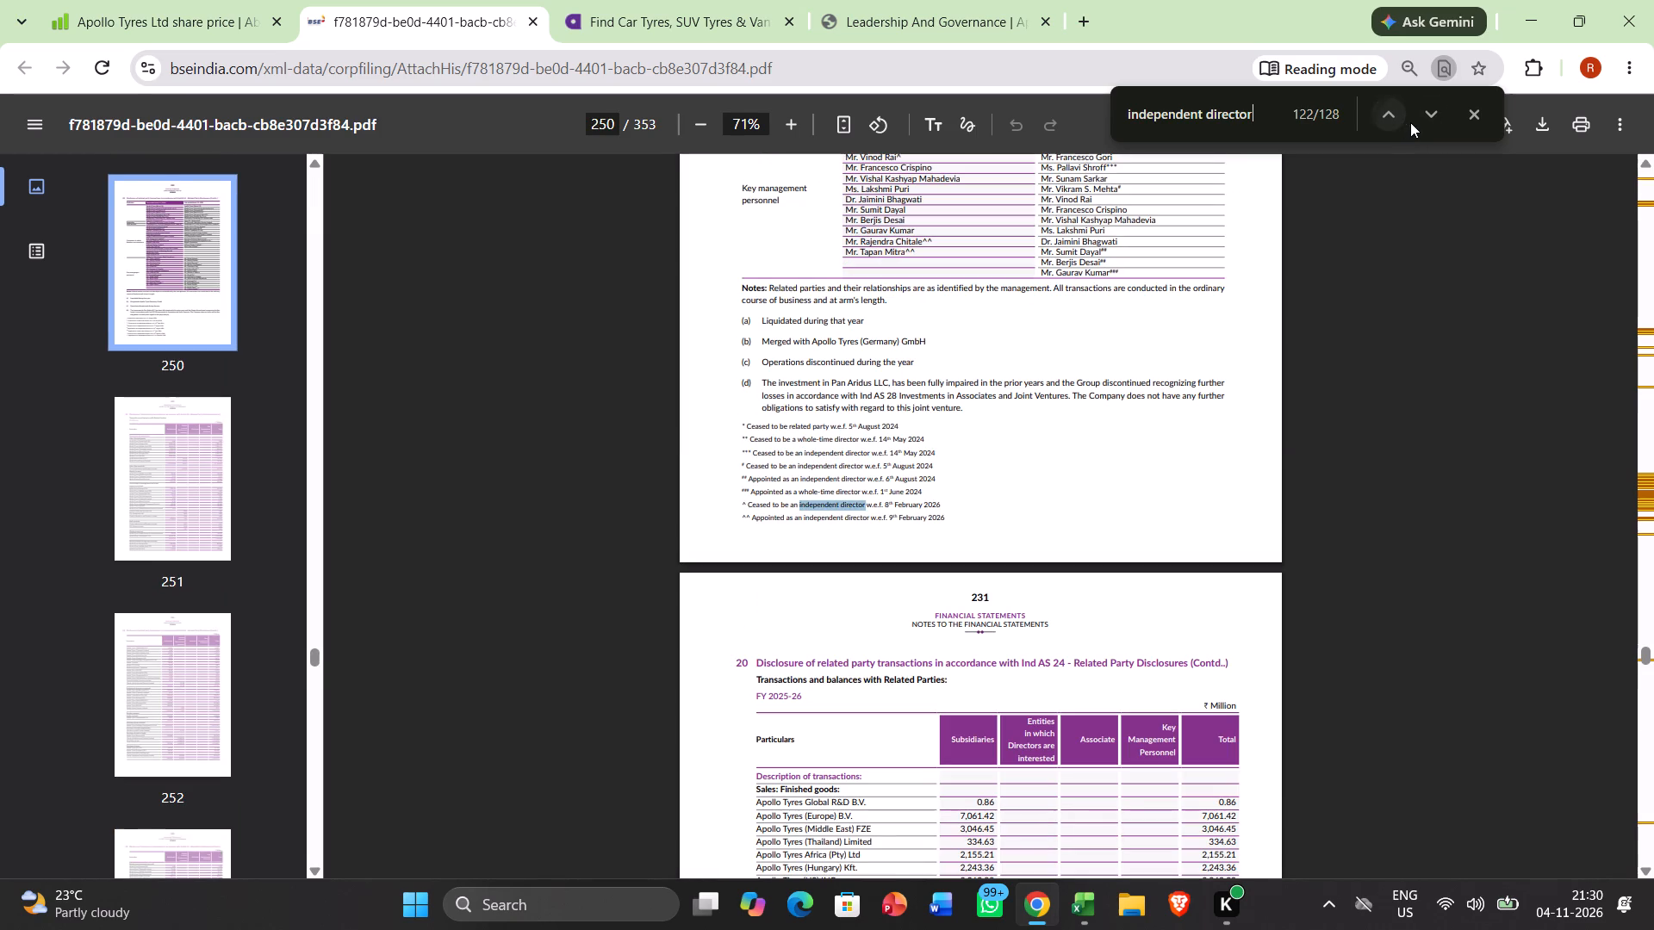
pyautogui.doubleClick(1410, 122)
pyautogui.tripleClick(1422, 118)
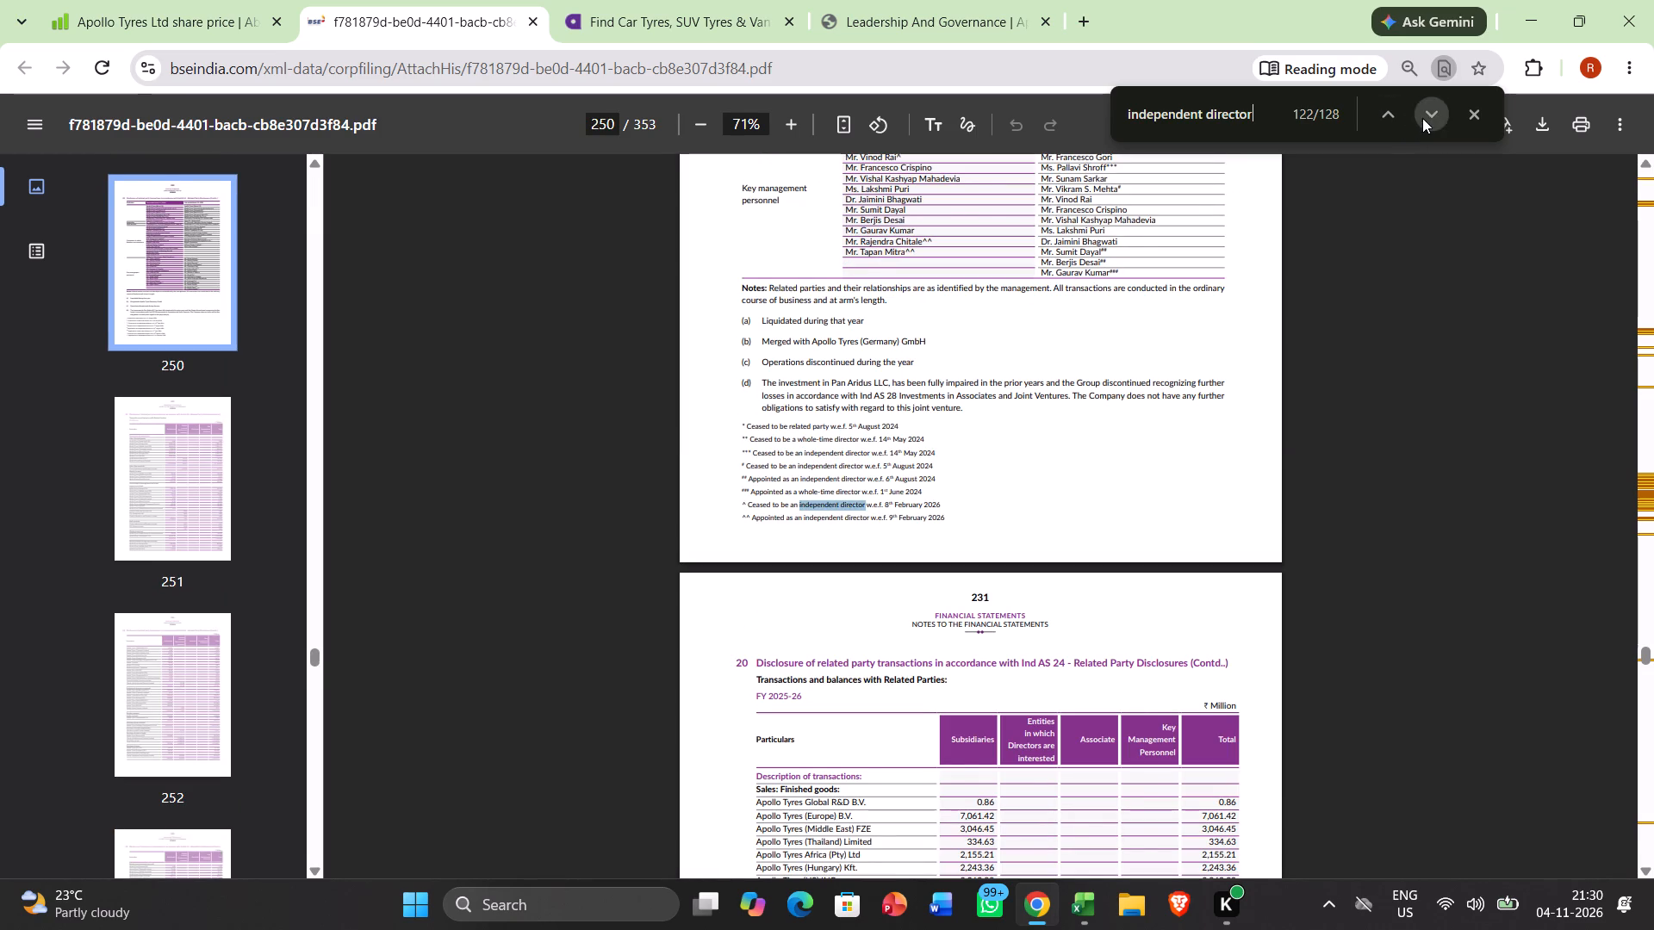
pyautogui.tripleClick(1422, 118)
pyautogui.tripleClick(1422, 118)
pyautogui.tripleClick(1422, 118)
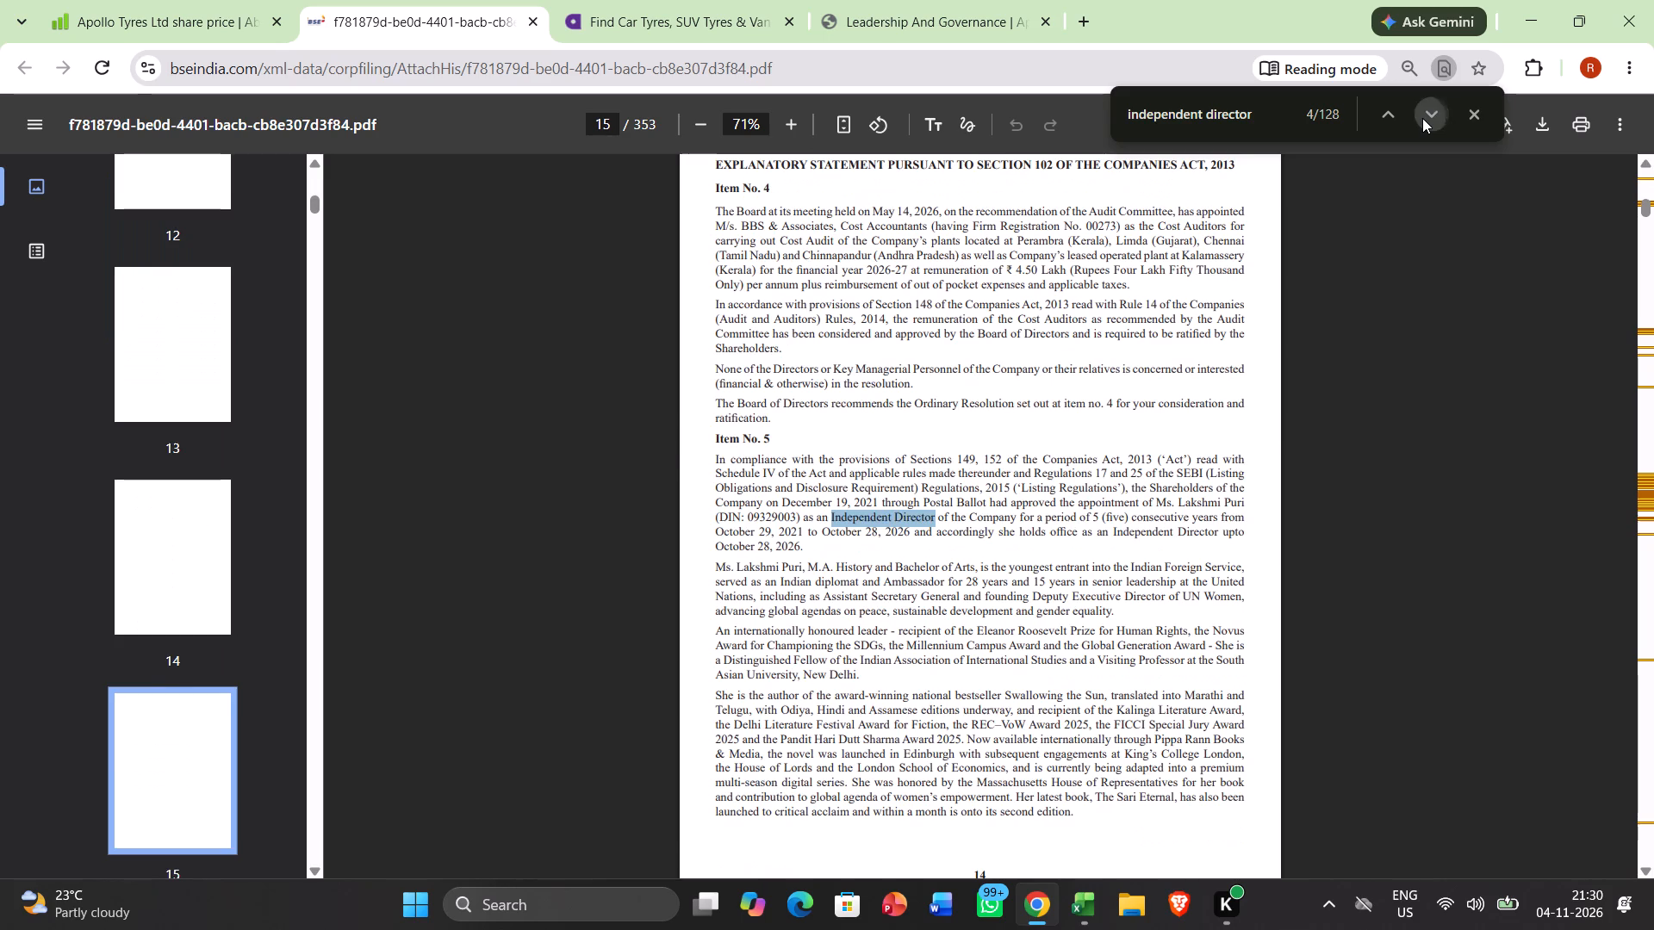
pyautogui.tripleClick(1422, 118)
pyautogui.tripleClick(1422, 118)
pyautogui.tripleClick(1422, 118)
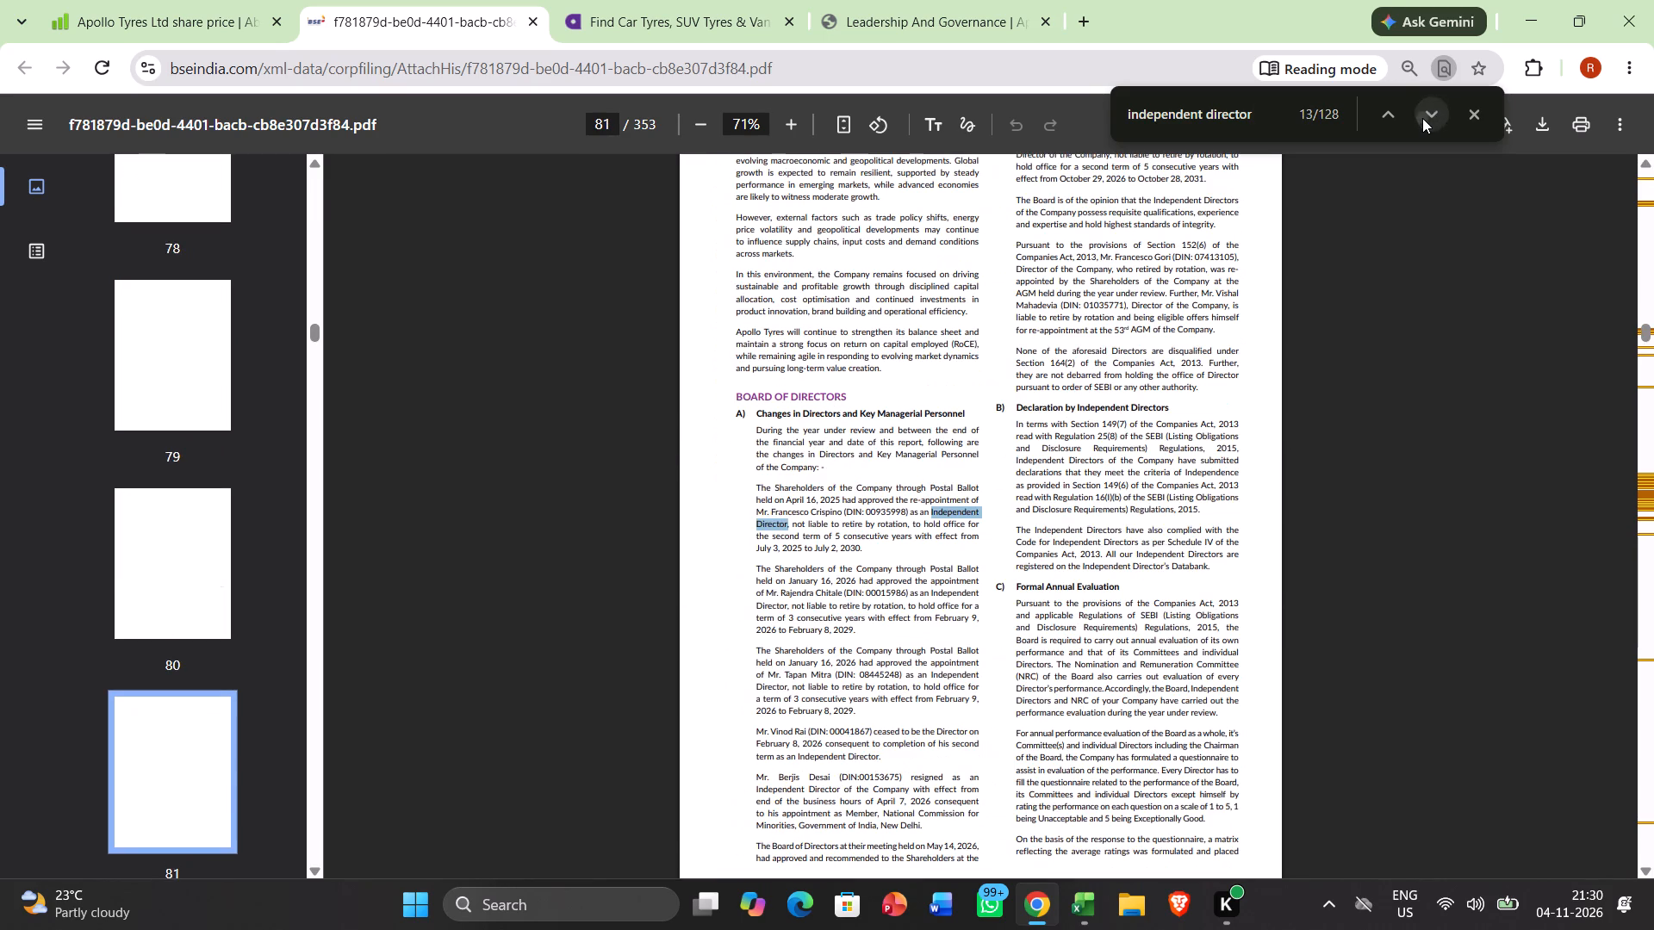
pyautogui.tripleClick(1422, 118)
pyautogui.tripleClick(1422, 118)
pyautogui.doubleClick(1422, 118)
pyautogui.tripleClick(1422, 118)
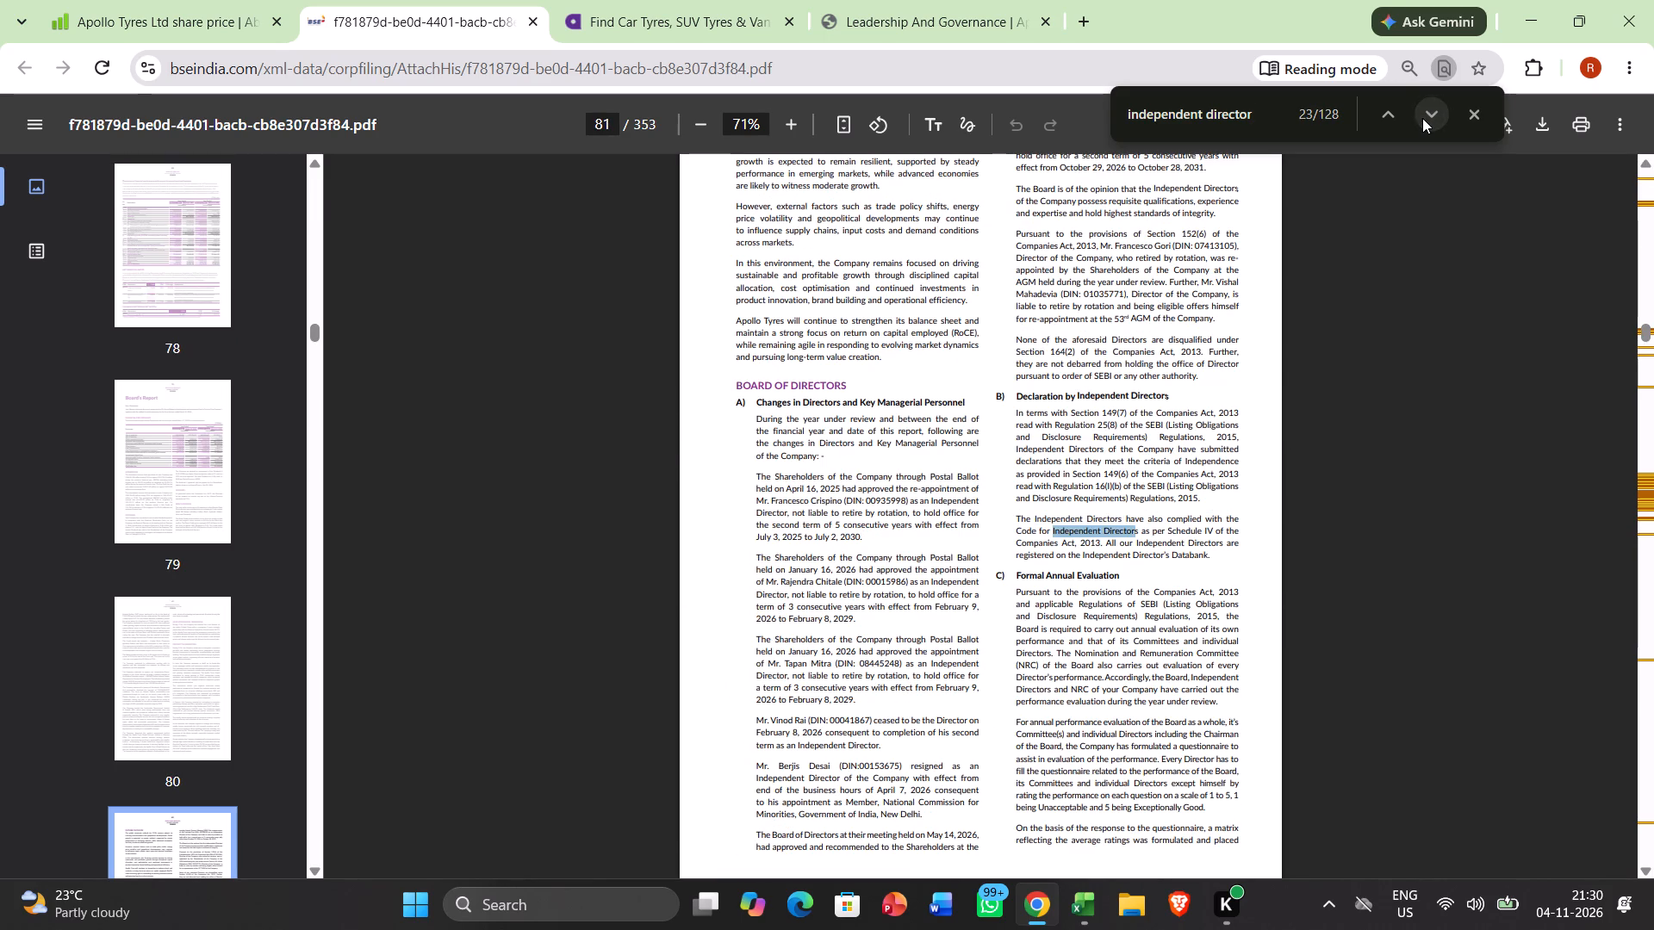
pyautogui.tripleClick(1422, 118)
pyautogui.tripleClick(1422, 118)
pyautogui.tripleClick(1422, 118)
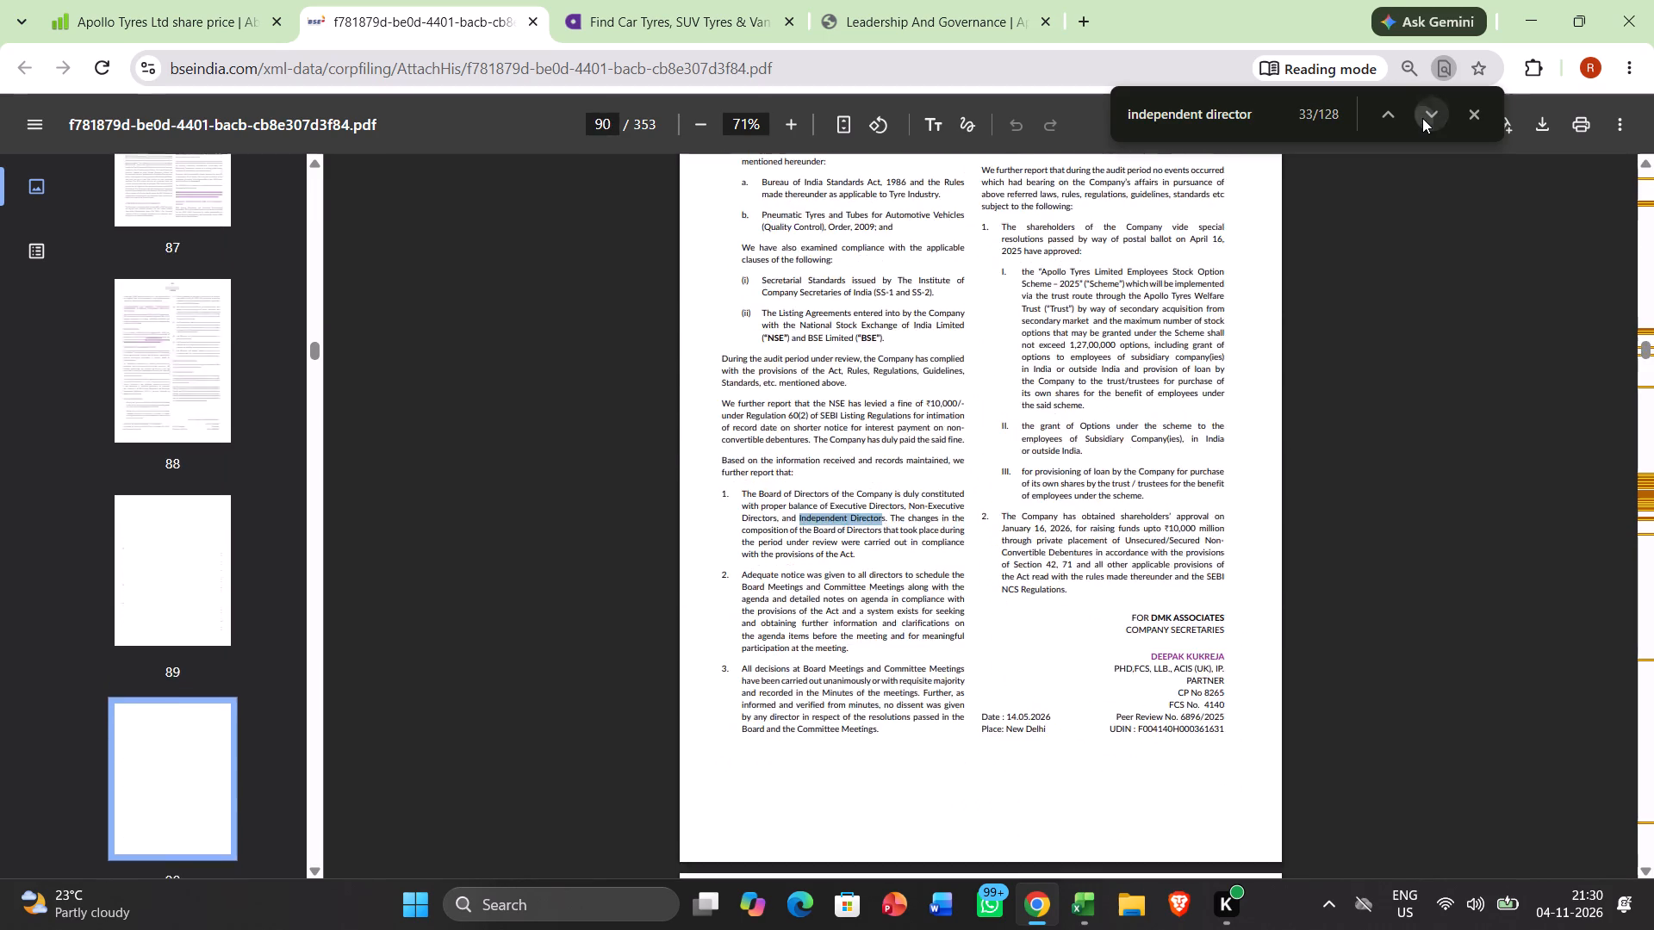
pyautogui.tripleClick(1422, 118)
pyautogui.tripleClick(1422, 118)
pyautogui.tripleClick(1422, 118)
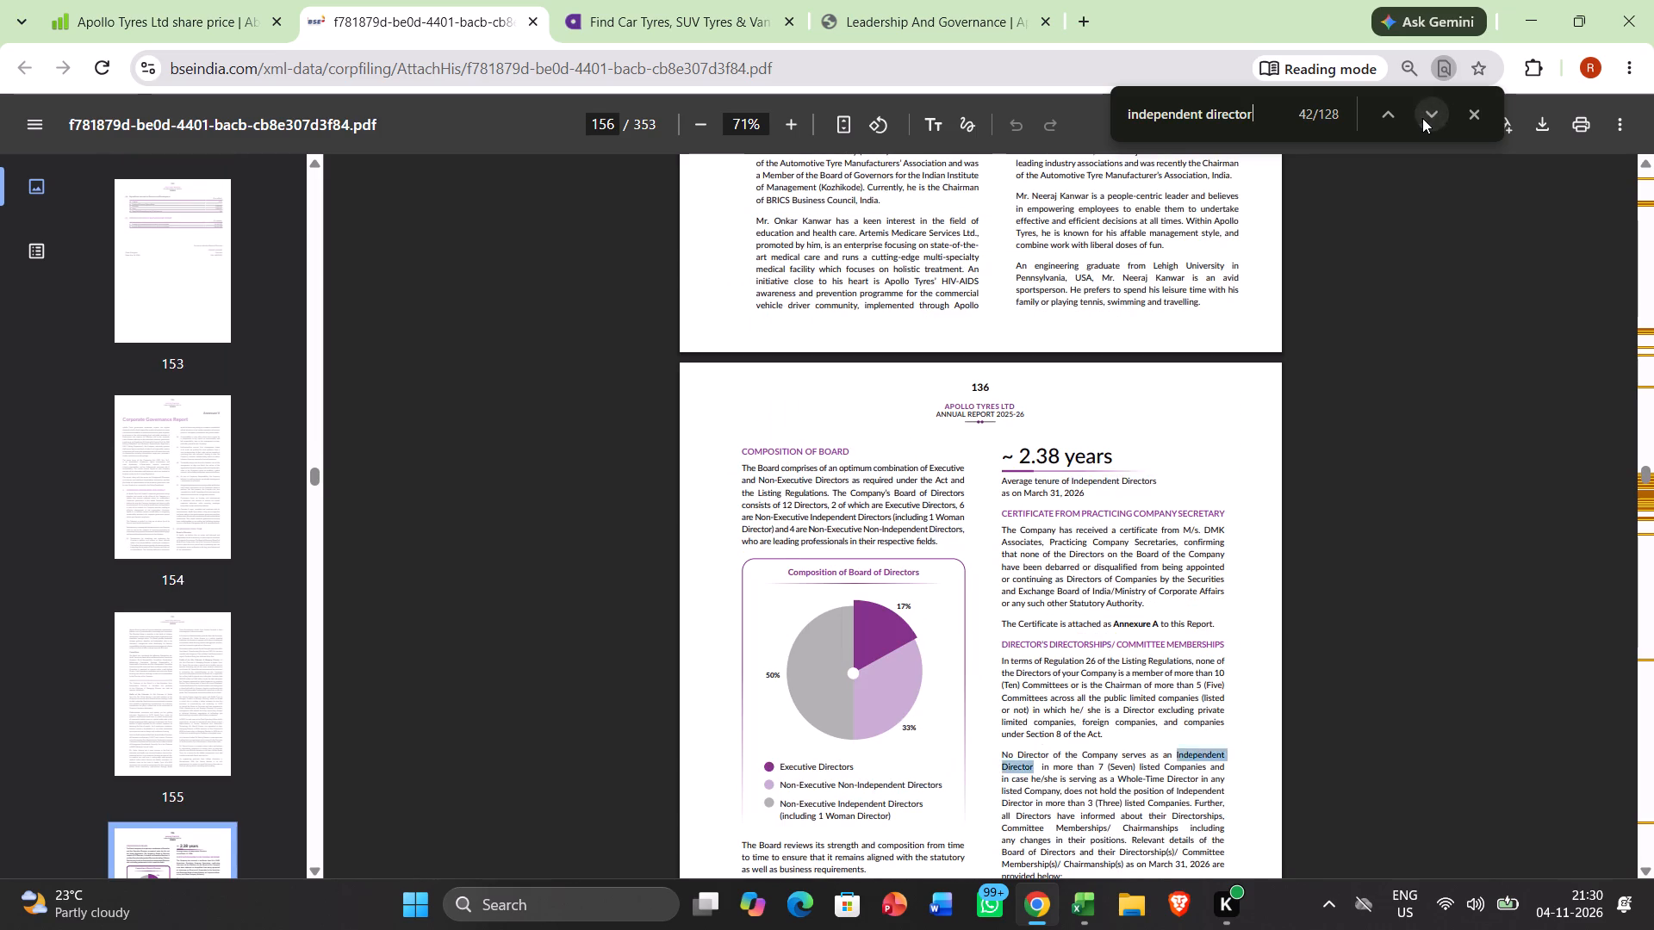
pyautogui.tripleClick(1422, 118)
pyautogui.click(1422, 118)
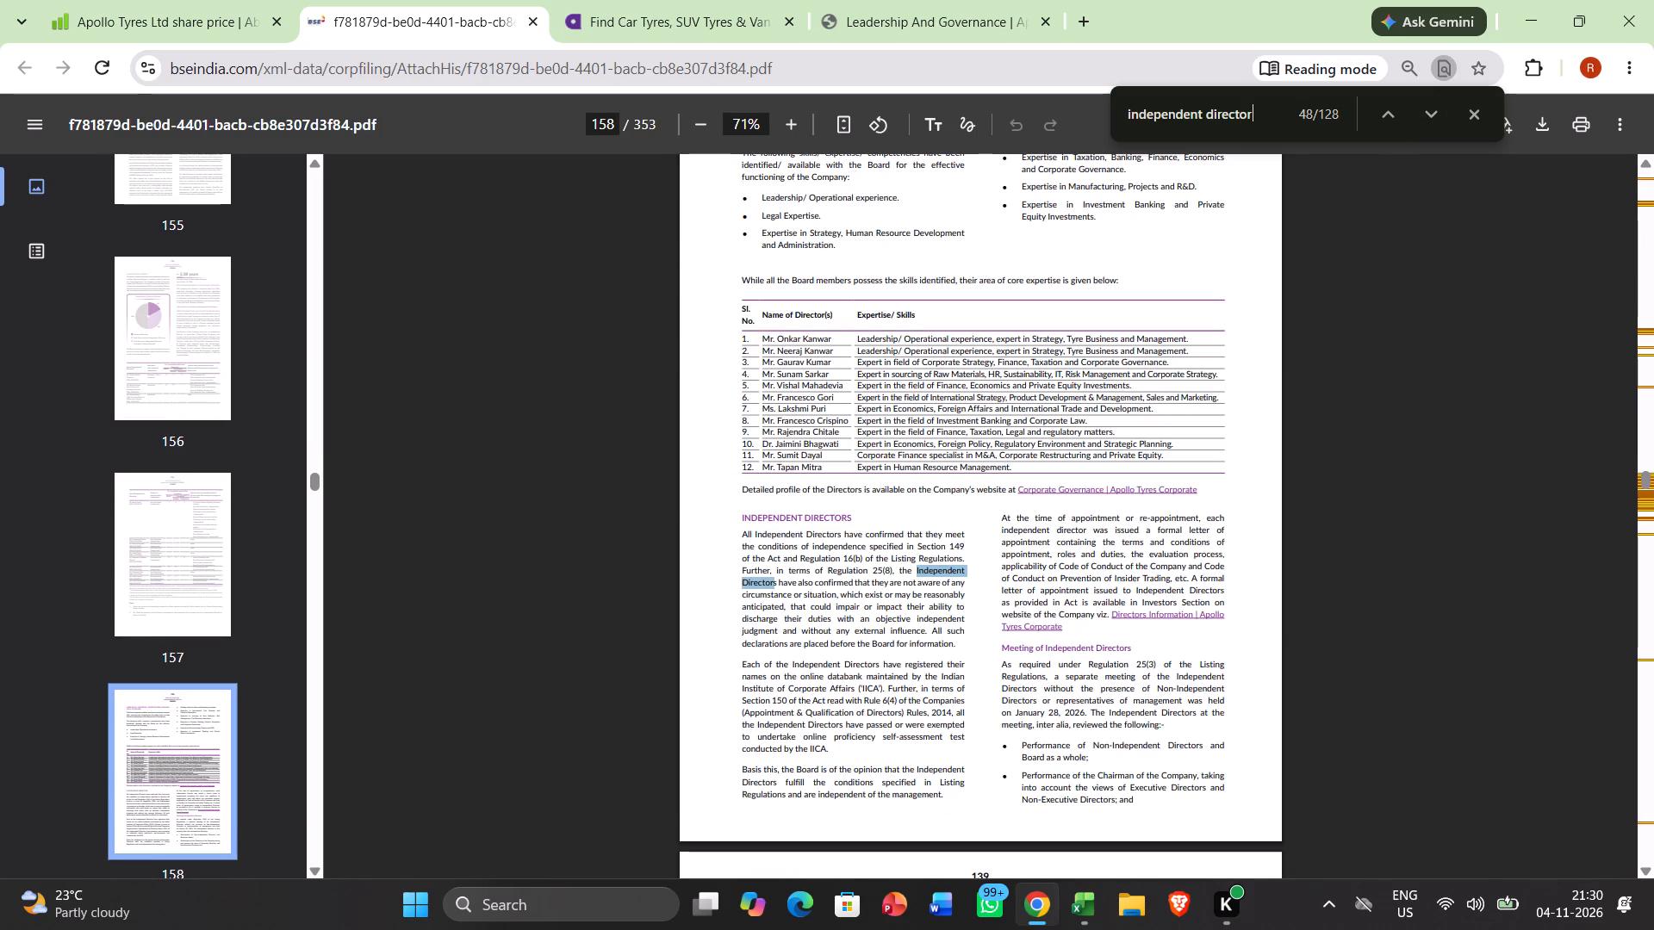
# Read the directors' expertise table, the Independent Directors section and the Familiarisation Programme text on PDF pages 158 and 159.
pyautogui.scroll(1, 1190, 338)
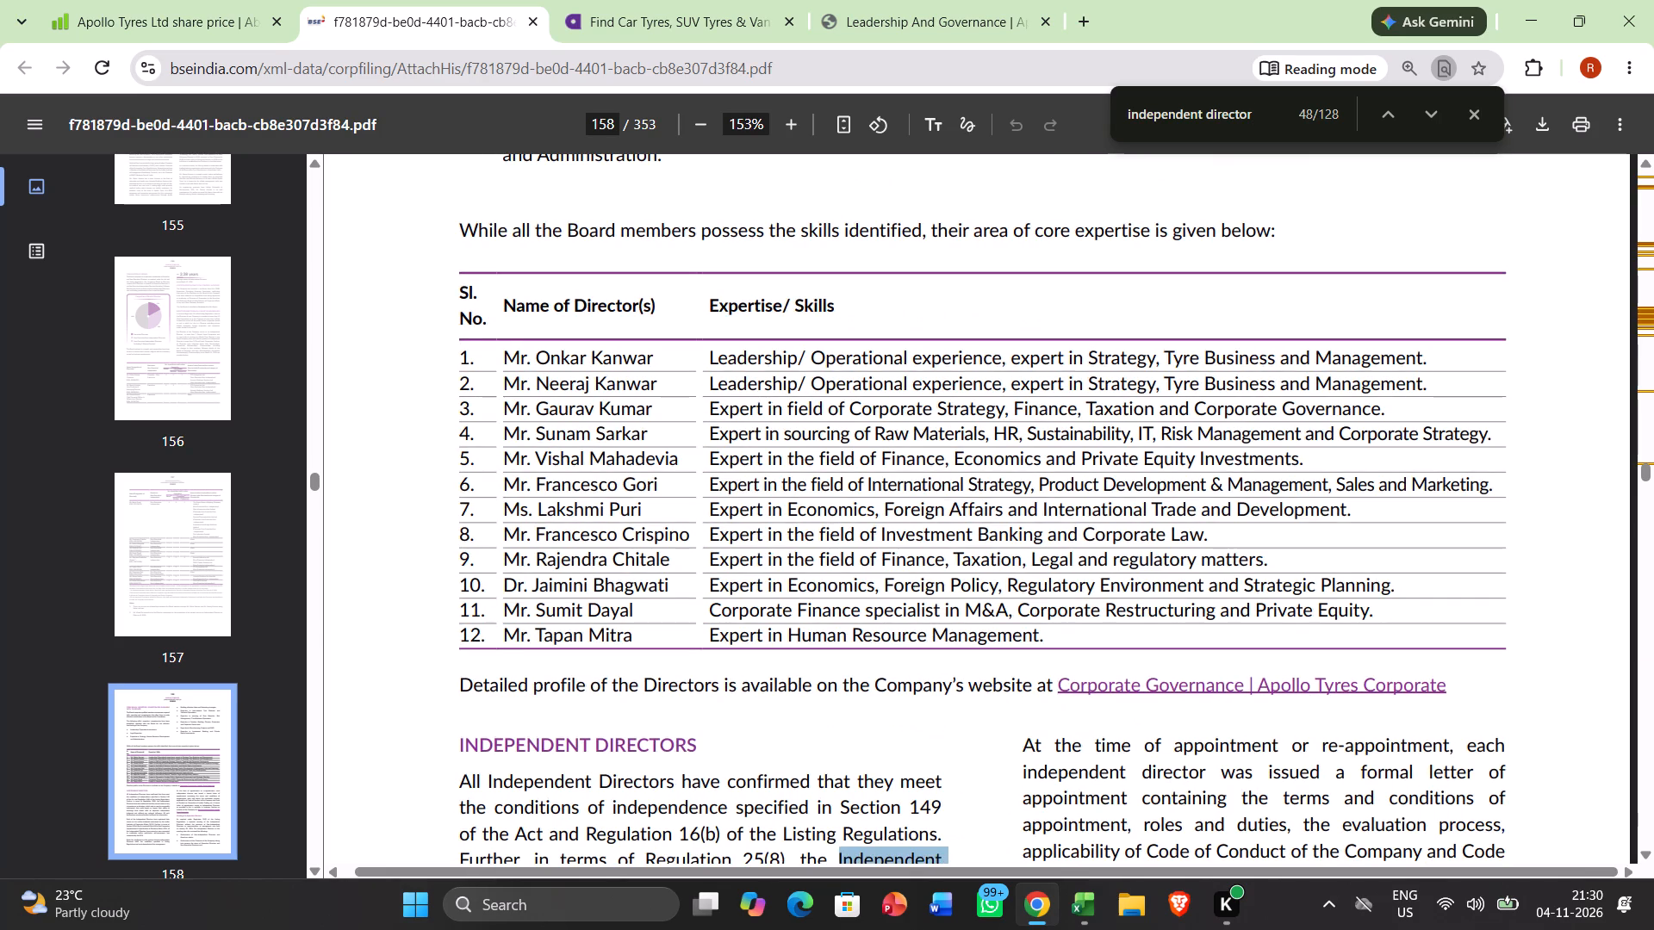
pyautogui.scroll(-3, 1021, 501)
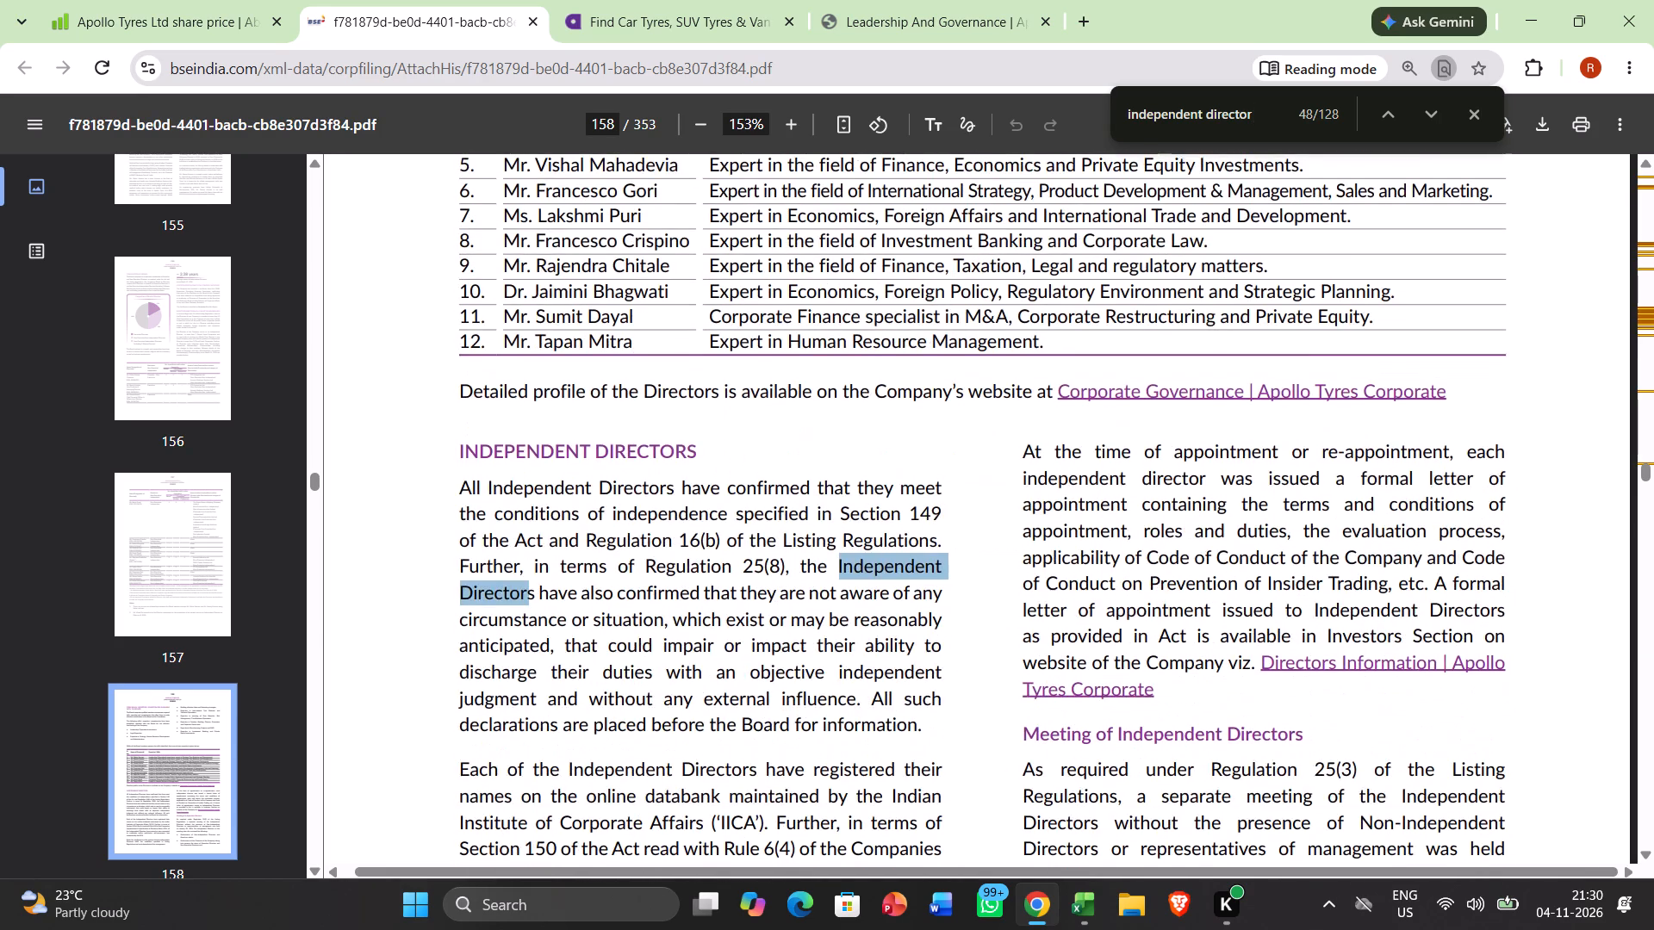
pyautogui.scroll(-2, 1021, 501)
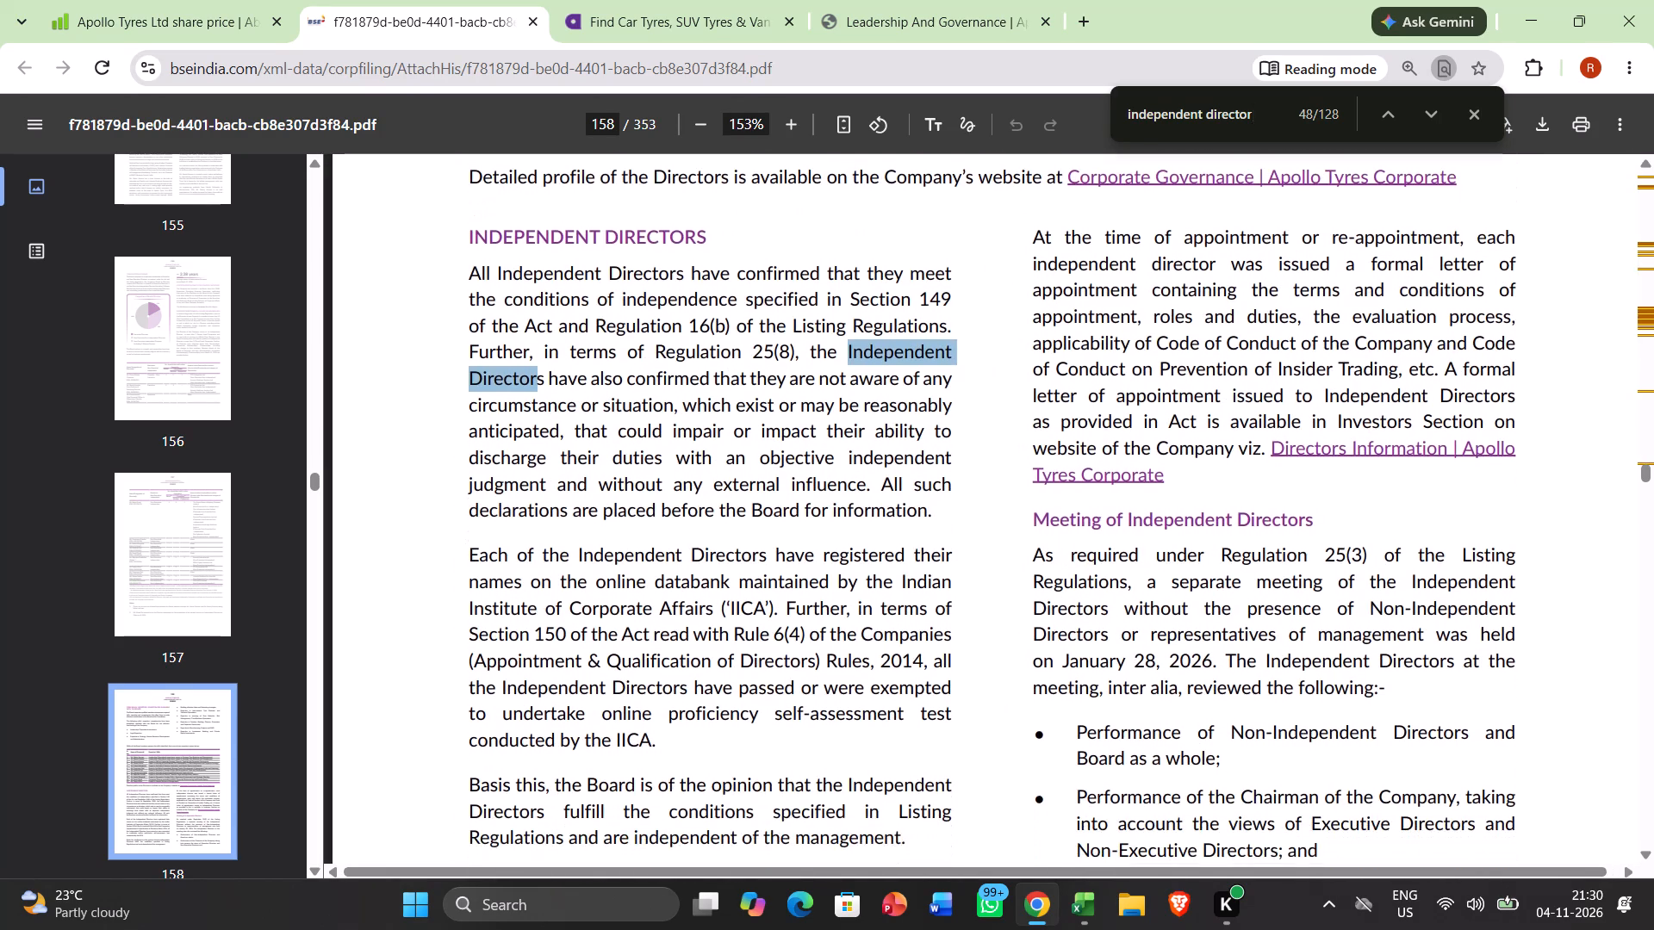
pyautogui.scroll(-5, 1021, 501)
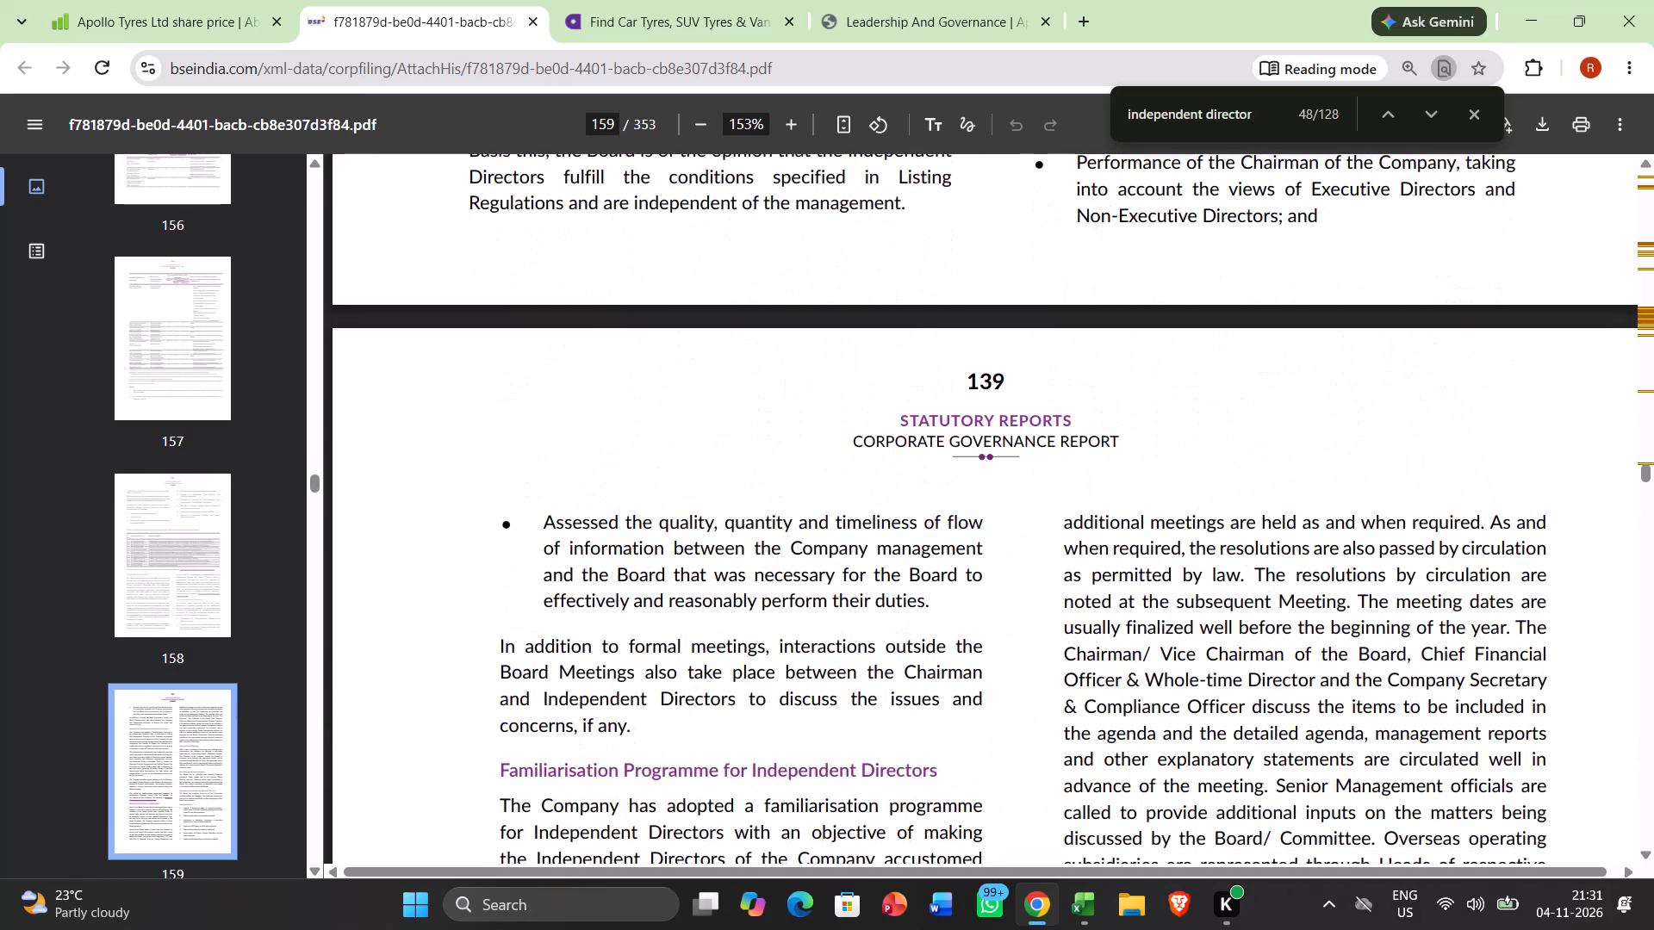
pyautogui.hscroll(-1, 1021, 501)
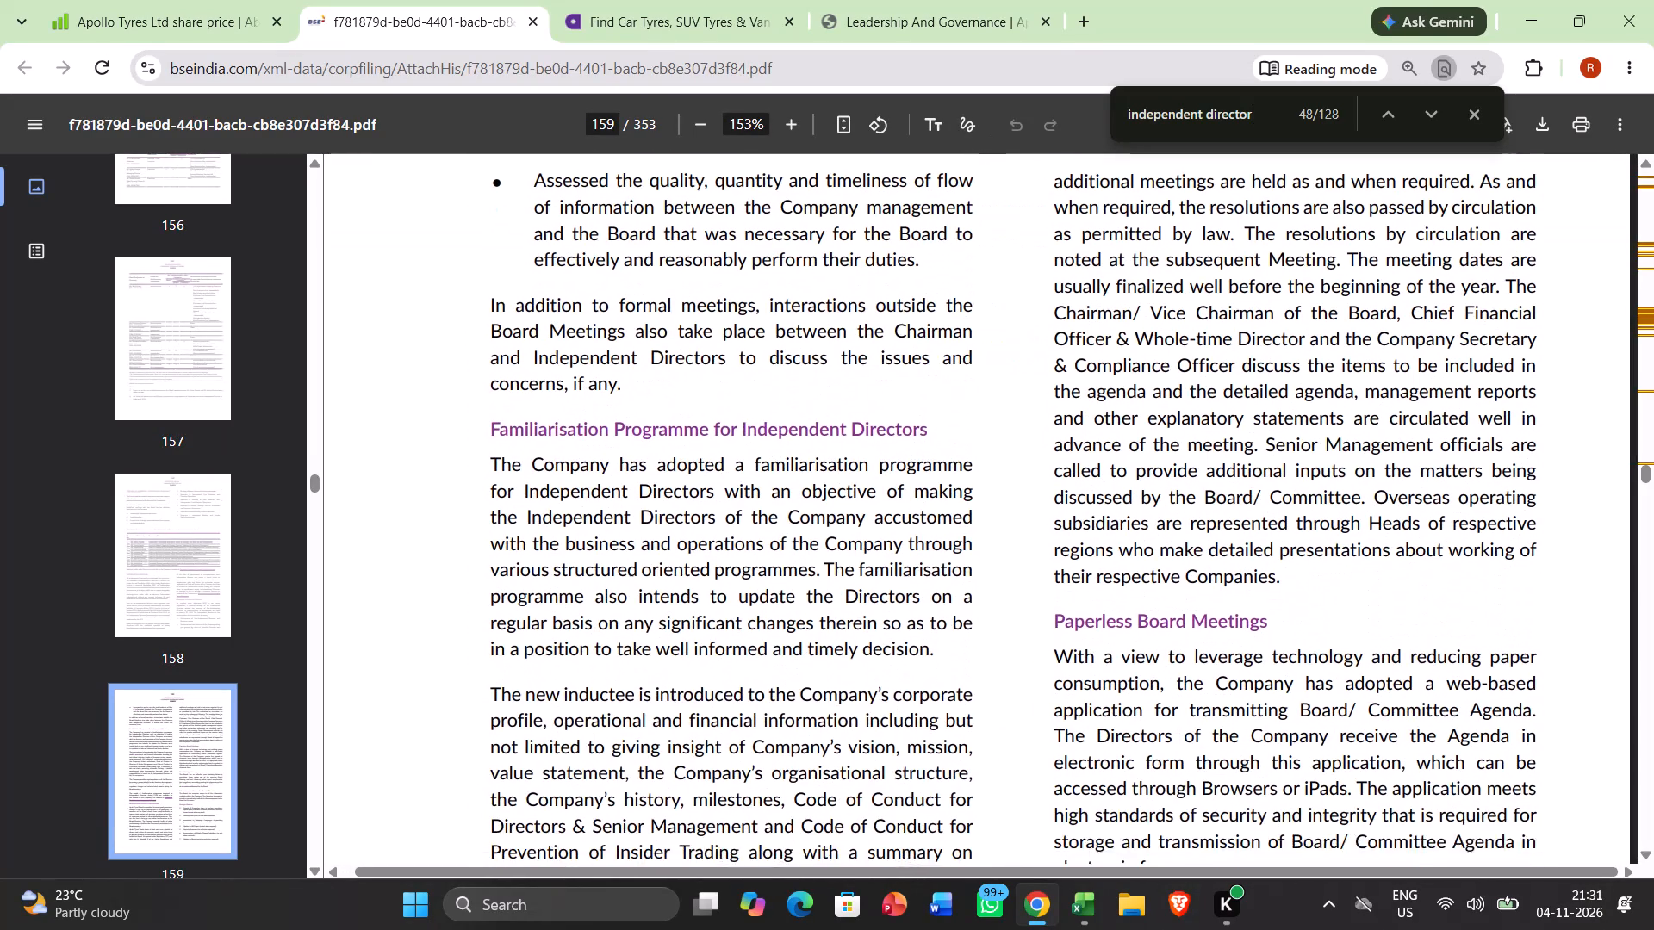
pyautogui.hscroll(-1, 1021, 501)
pyautogui.scroll(-1, 1021, 501)
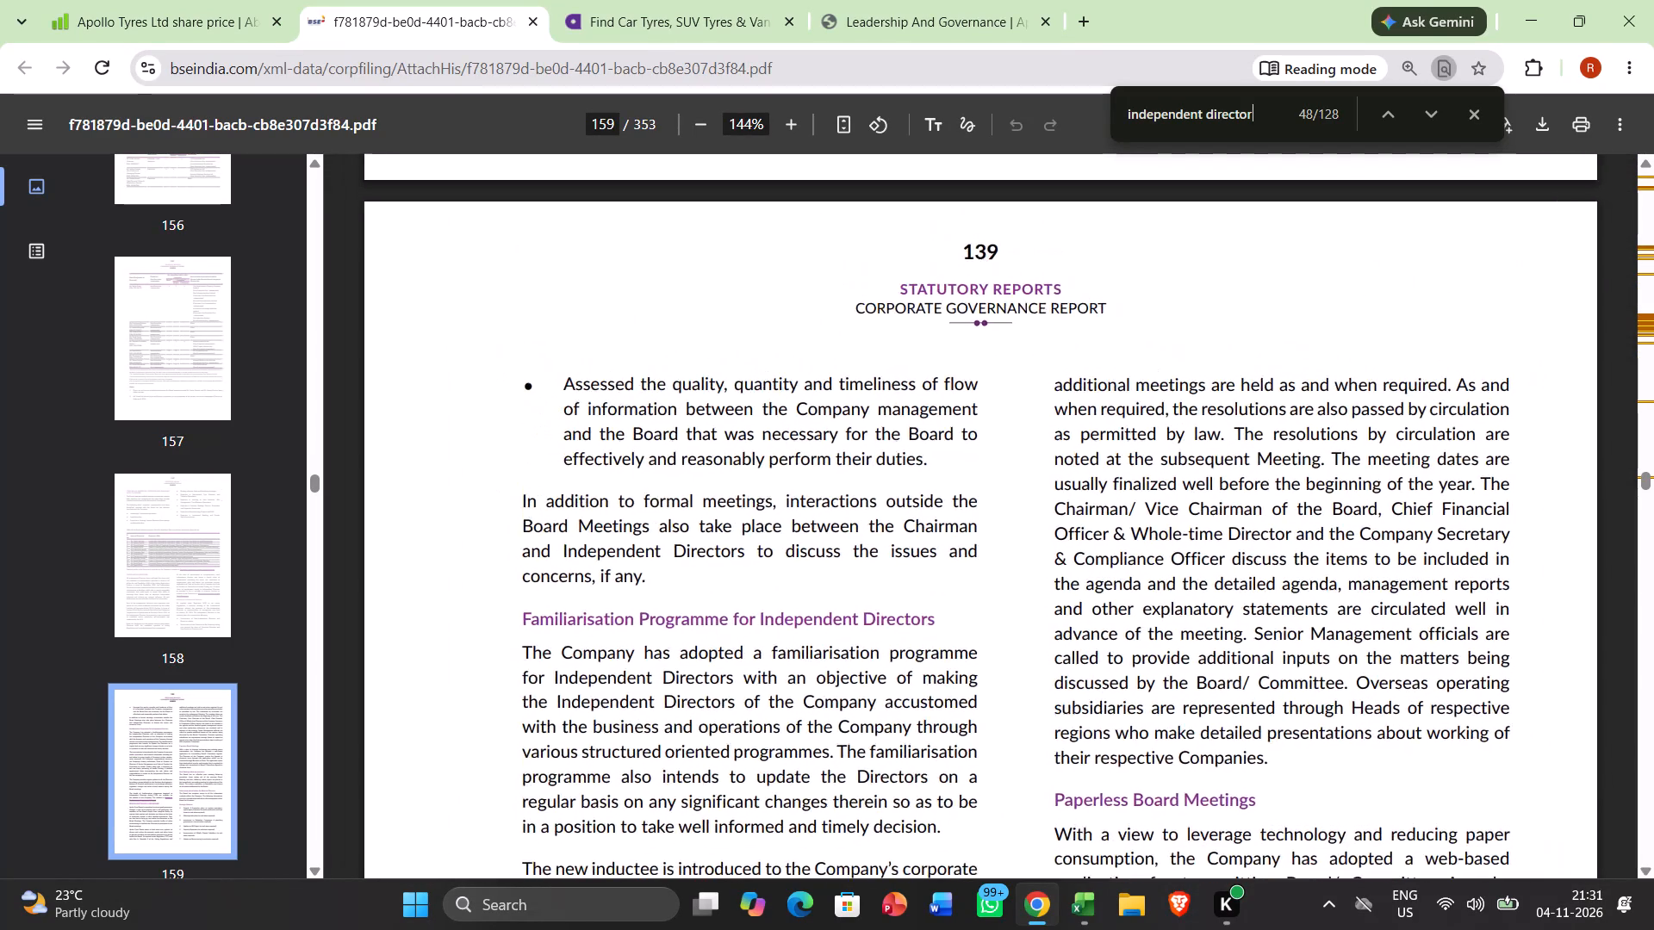
pyautogui.scroll(-2, 1021, 501)
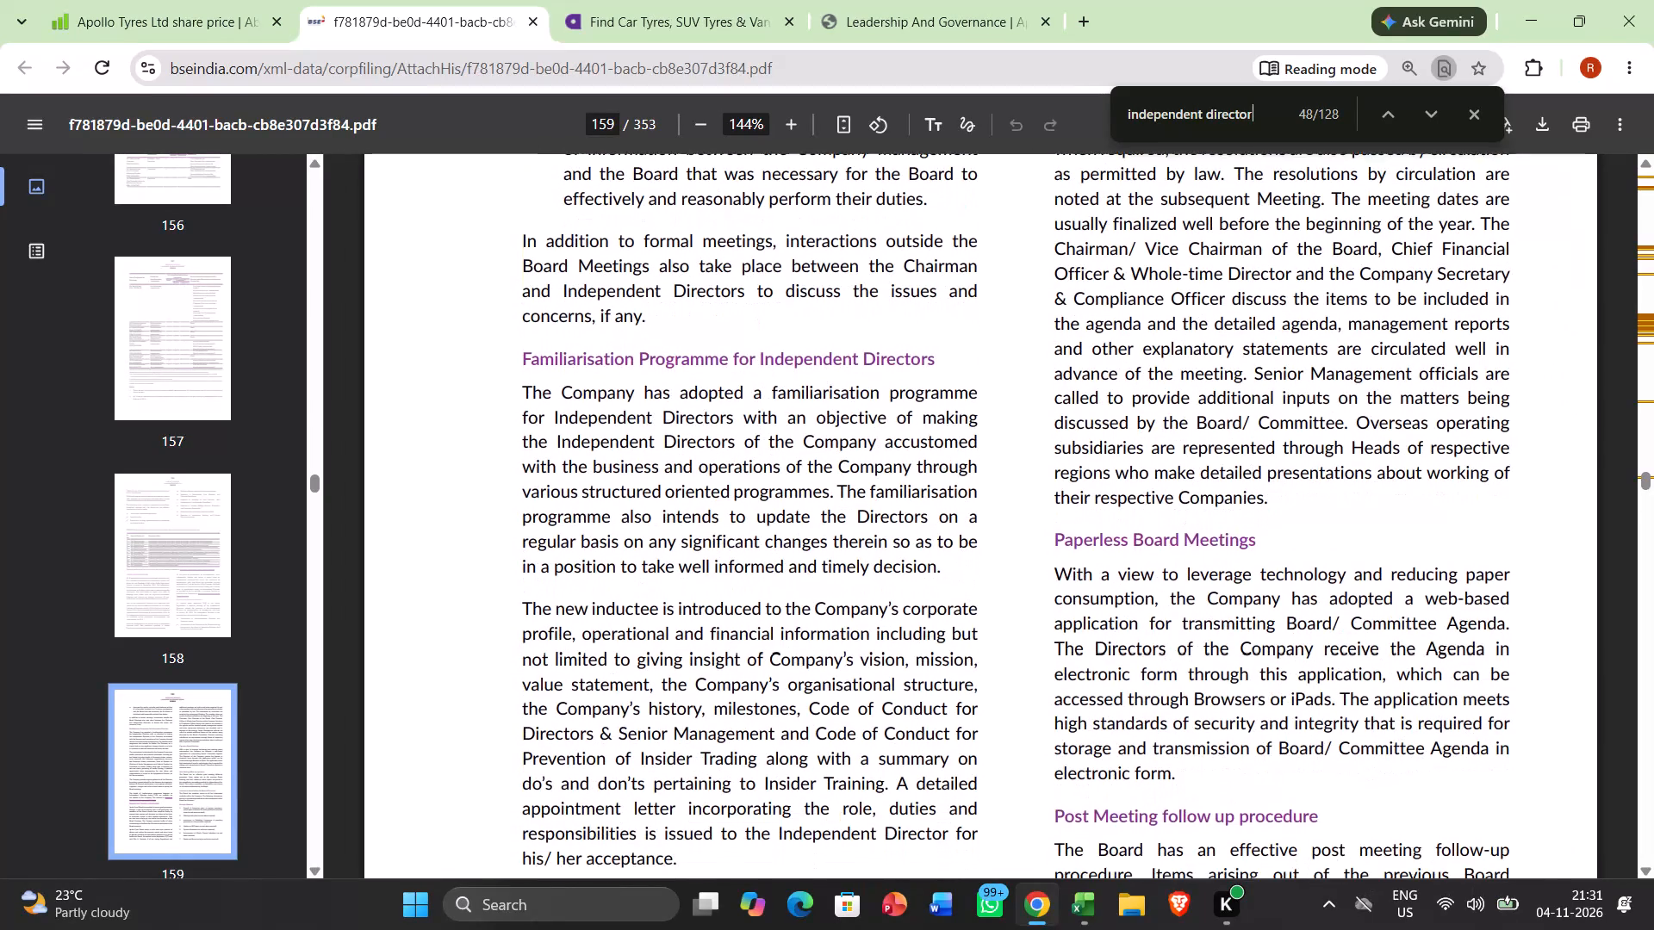
pyautogui.scroll(-1, 1021, 501)
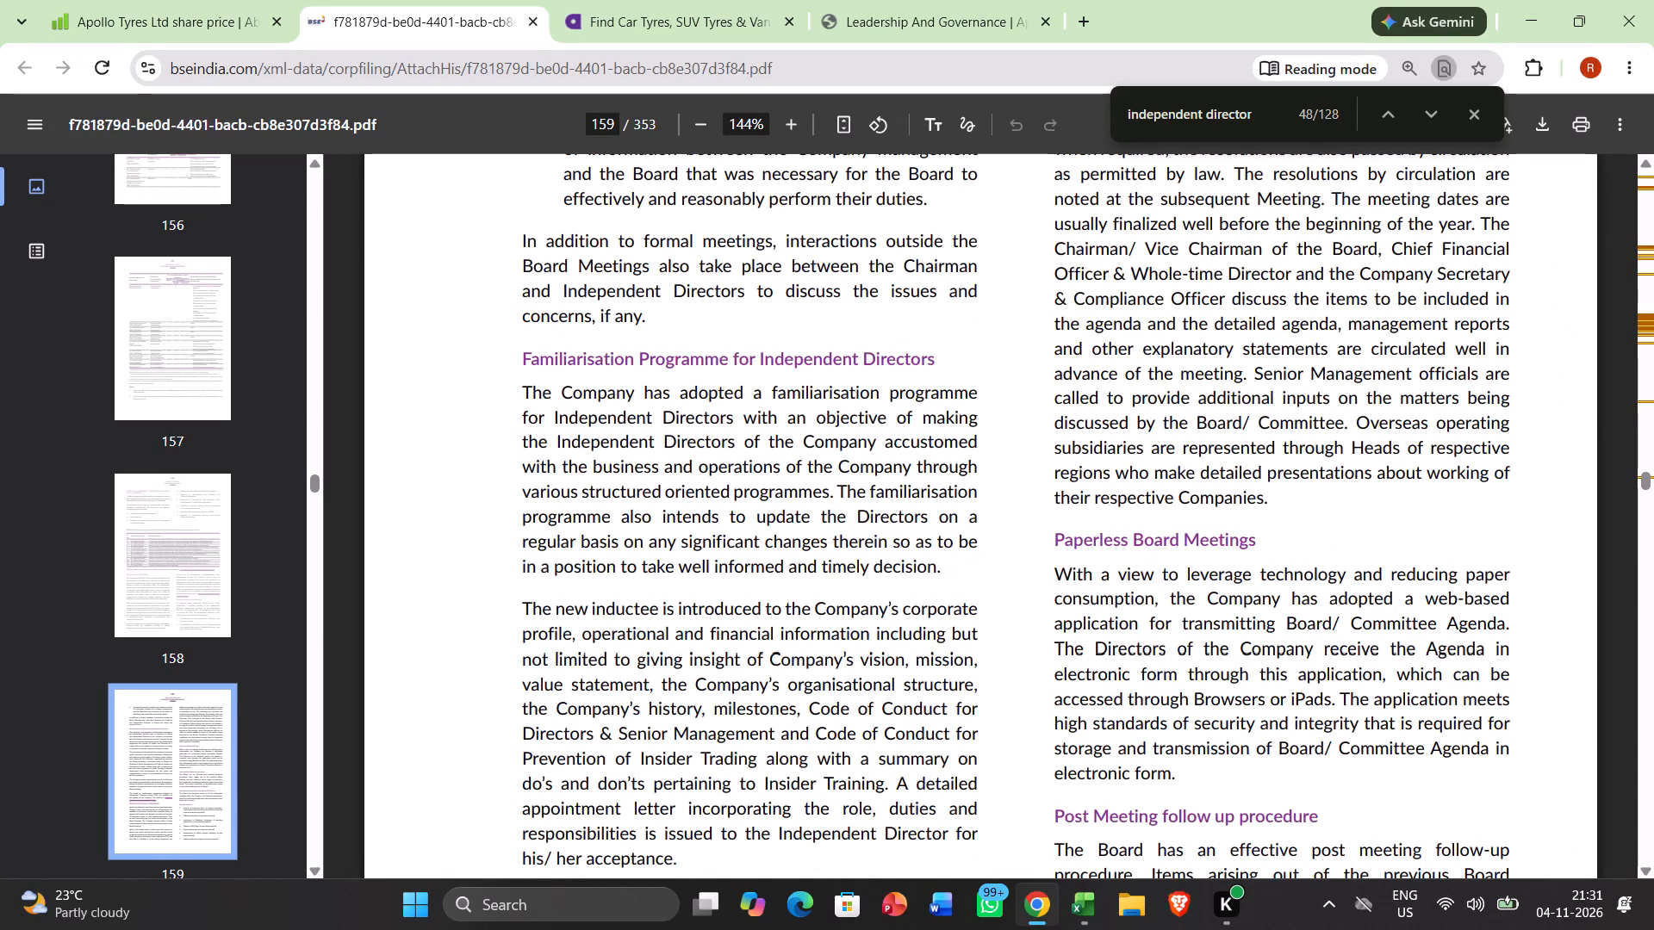
# Switch to Excel and open Sheet2 of the recent aPPOLO TYRE workbook.
pyautogui.click(1085, 914)
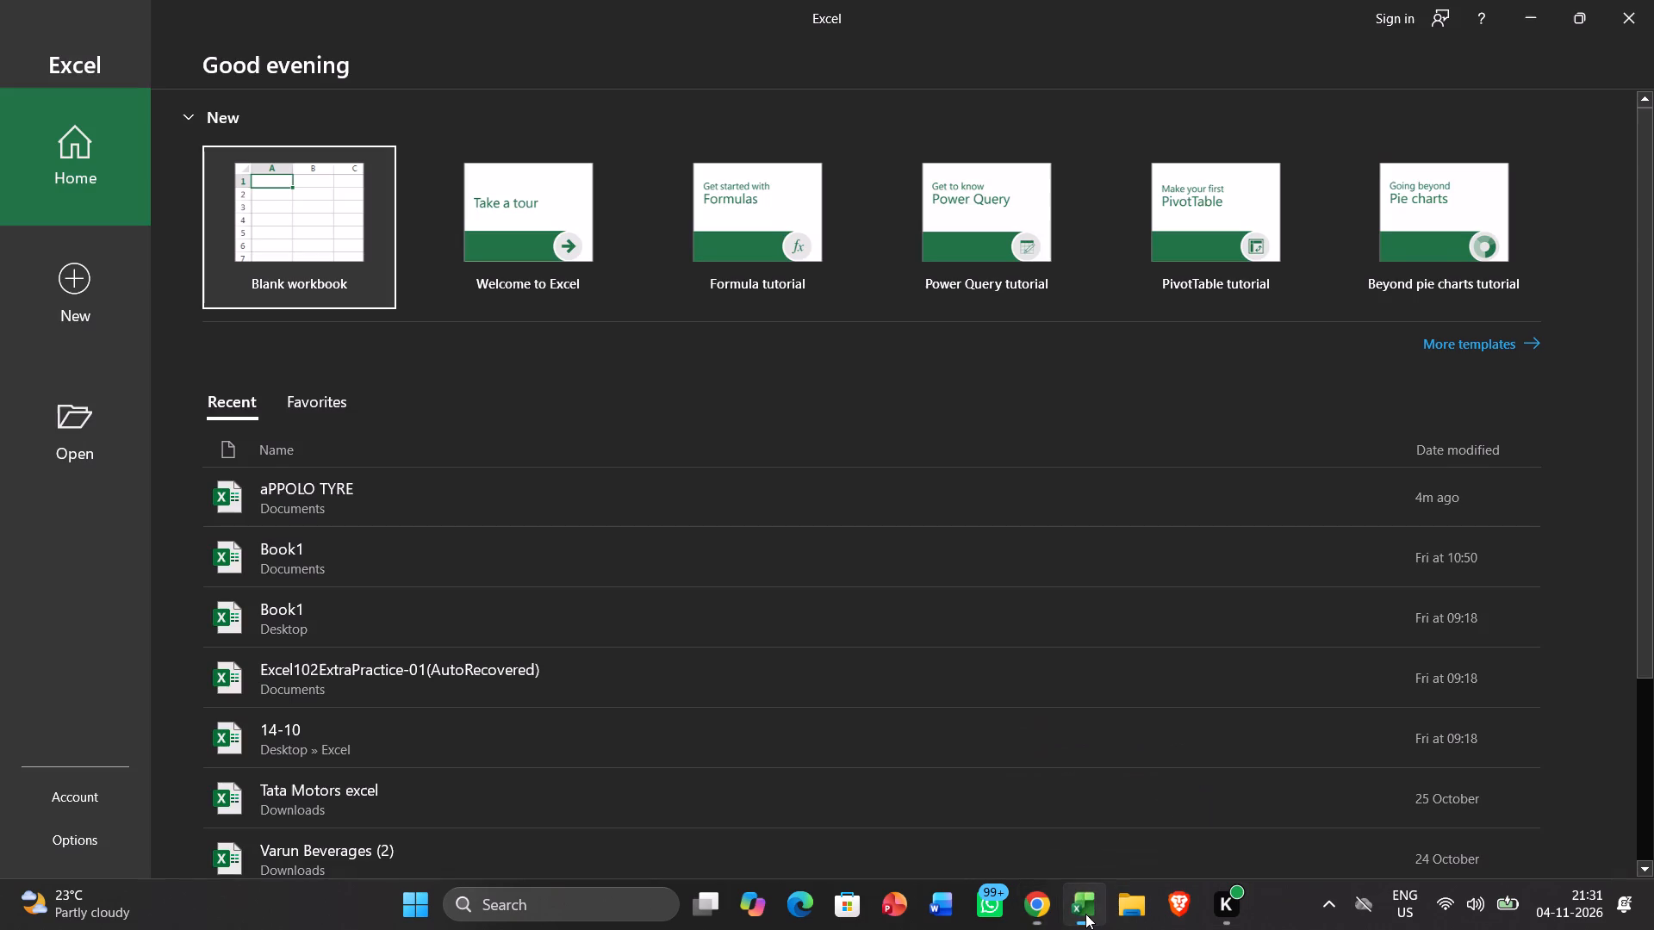
pyautogui.doubleClick(297, 244)
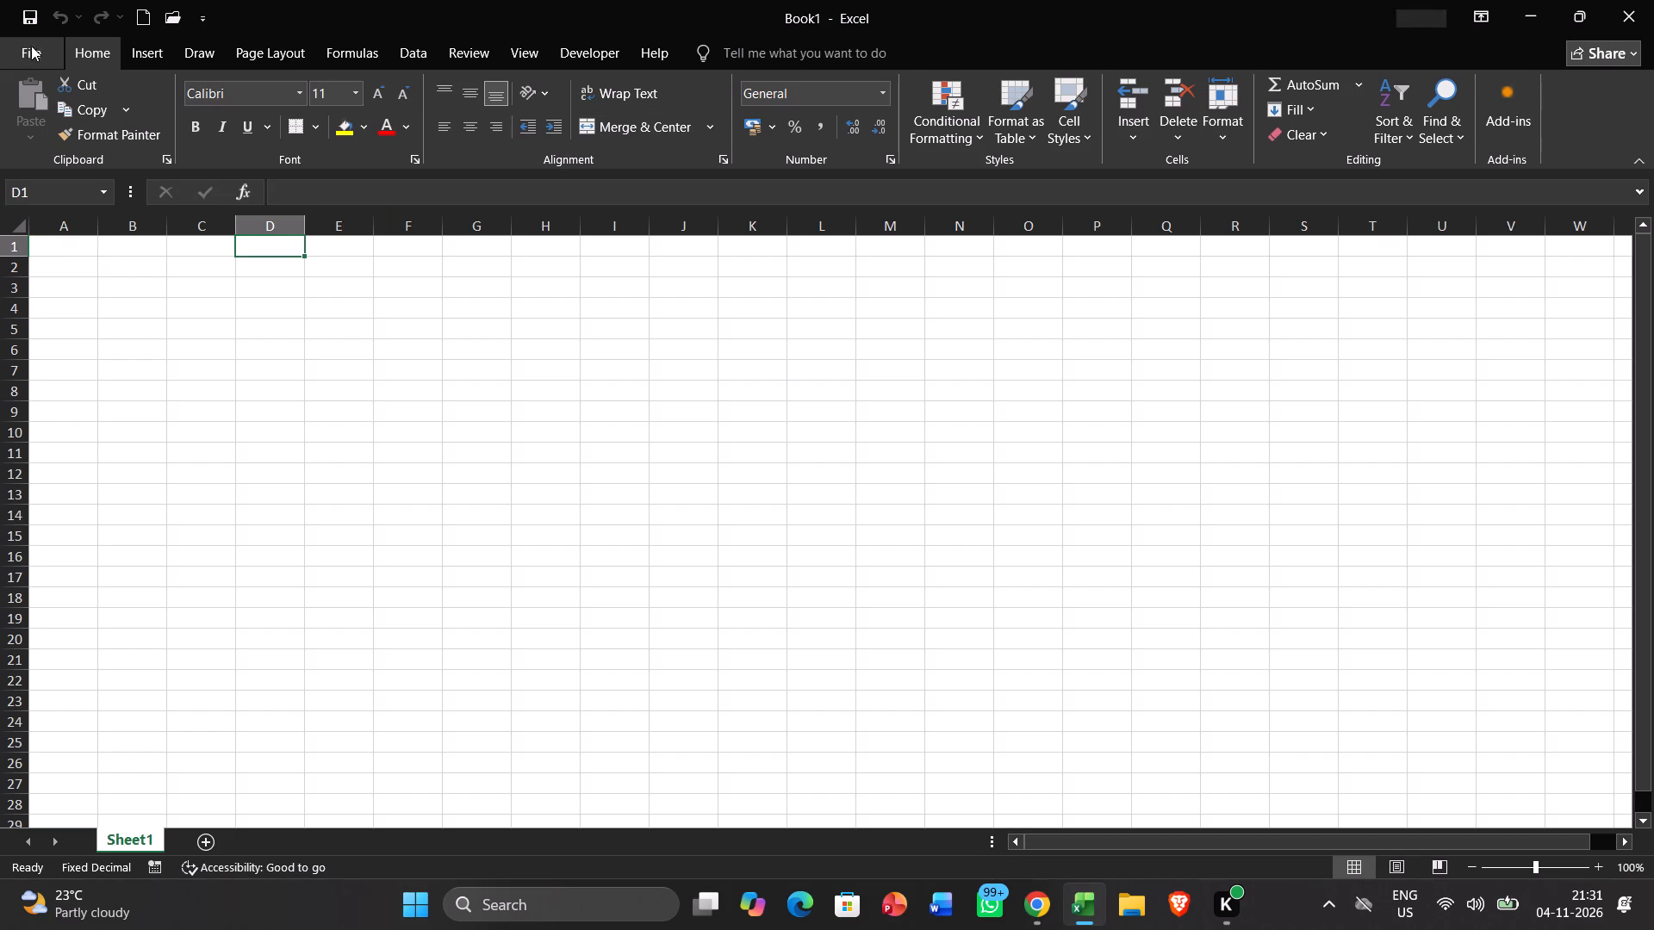
pyautogui.click(27, 58)
pyautogui.doubleClick(367, 483)
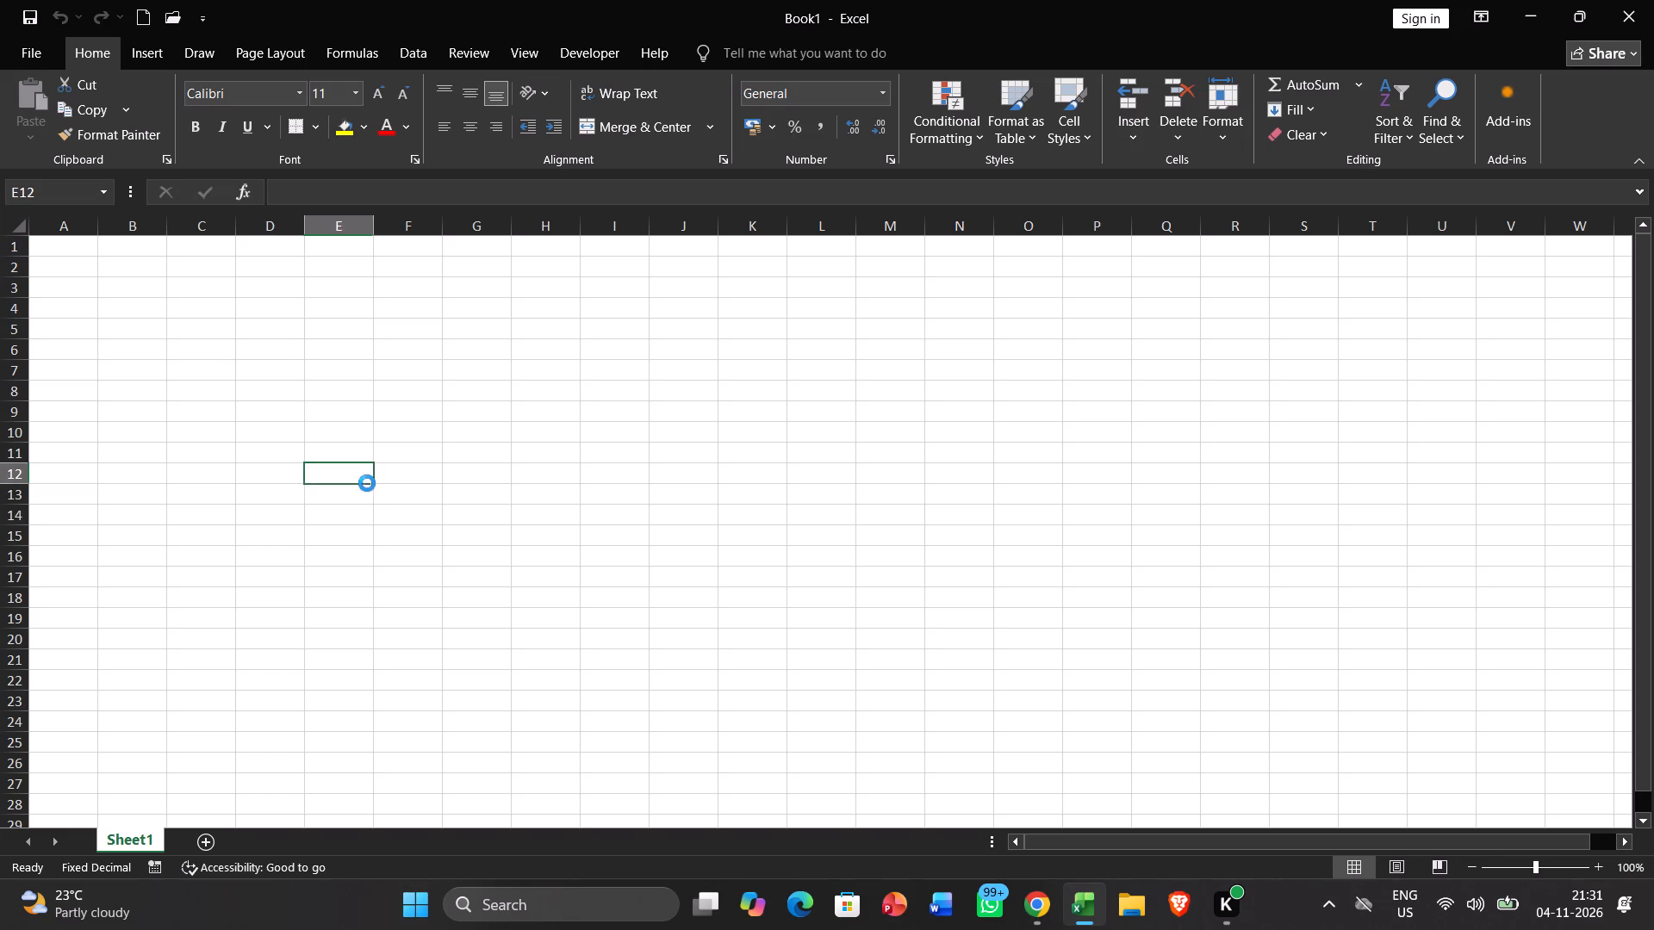
pyautogui.click(213, 840)
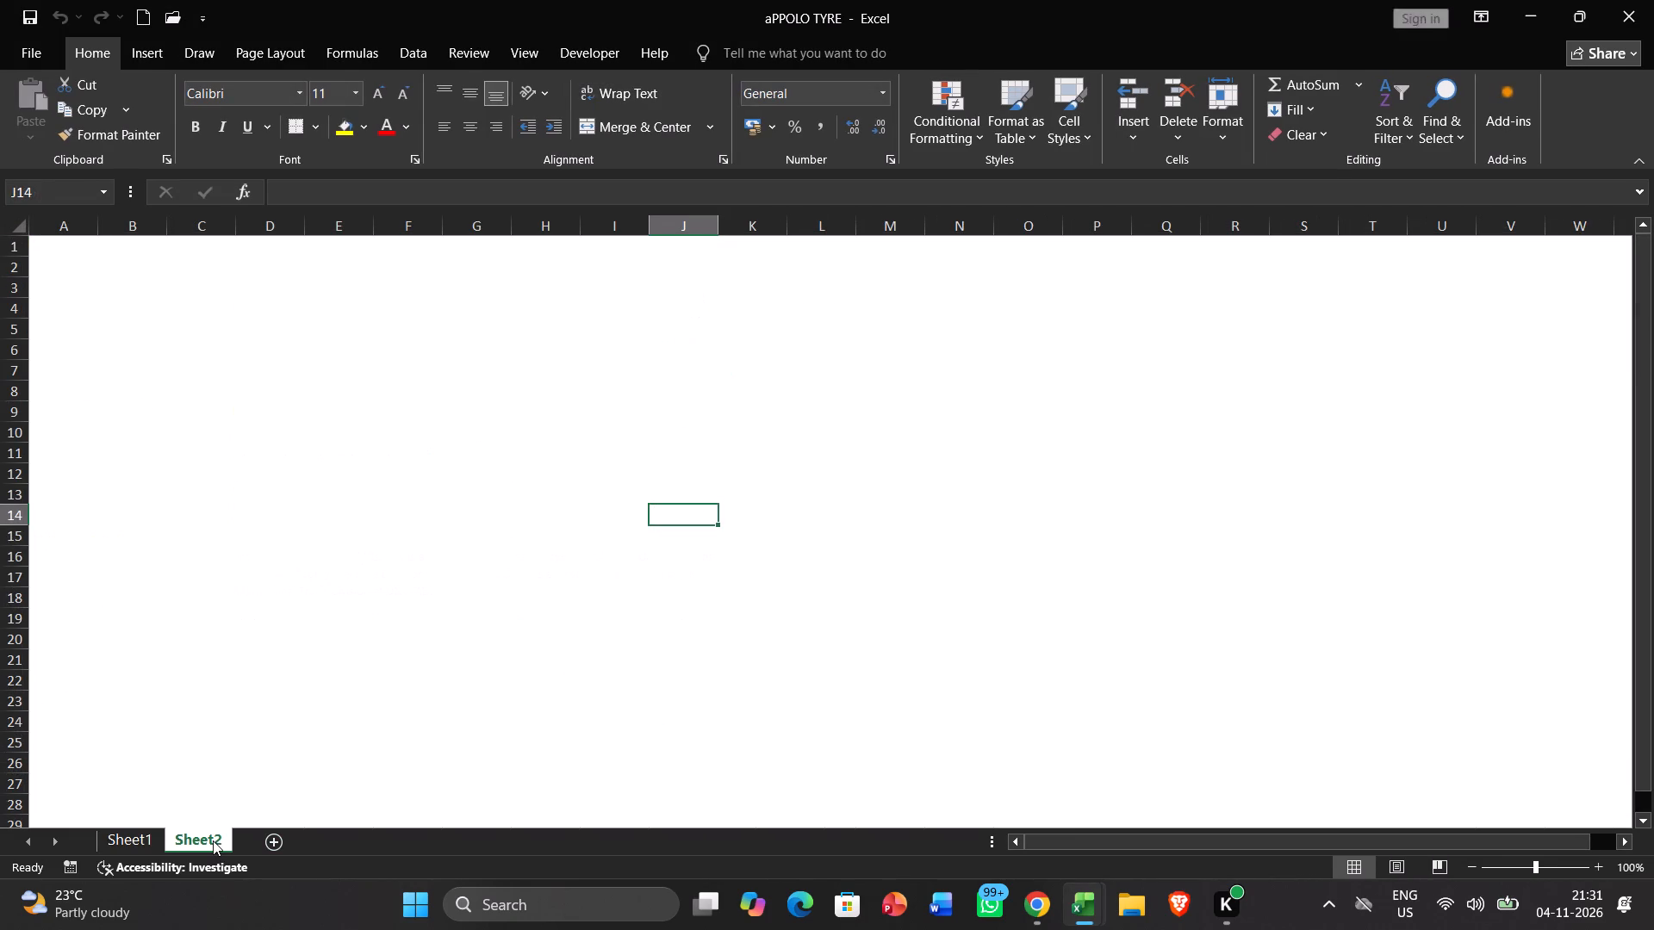
# Enter the title "Independent Director" in cell B2.
pyautogui.click(85, 269)
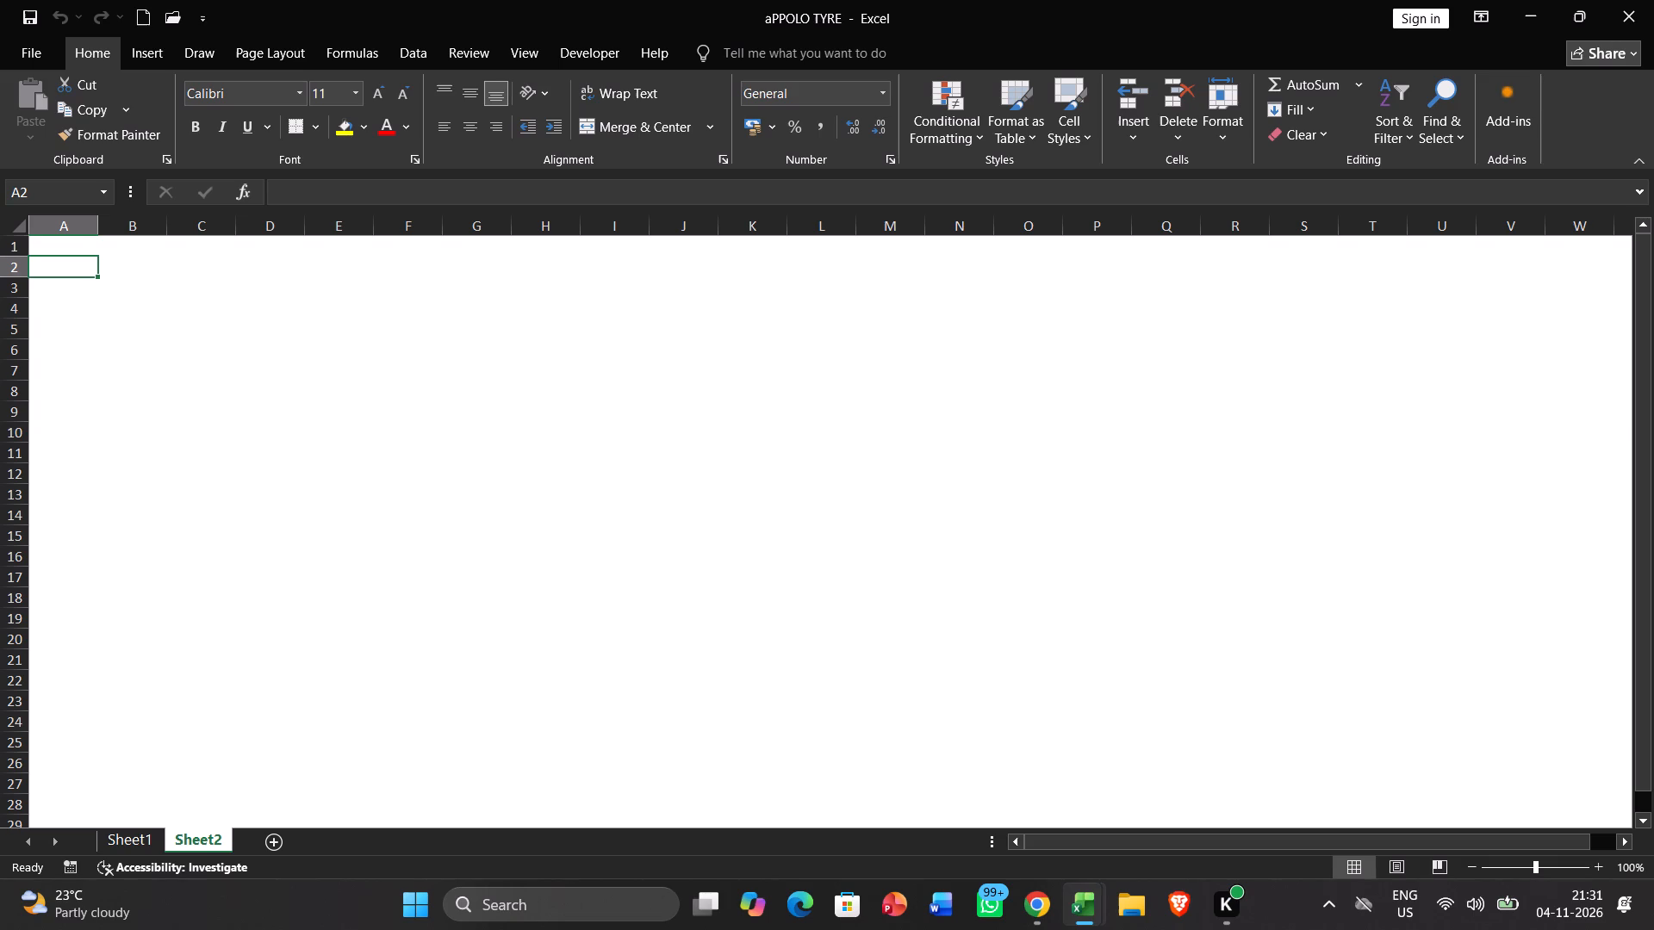
pyautogui.press('Right')
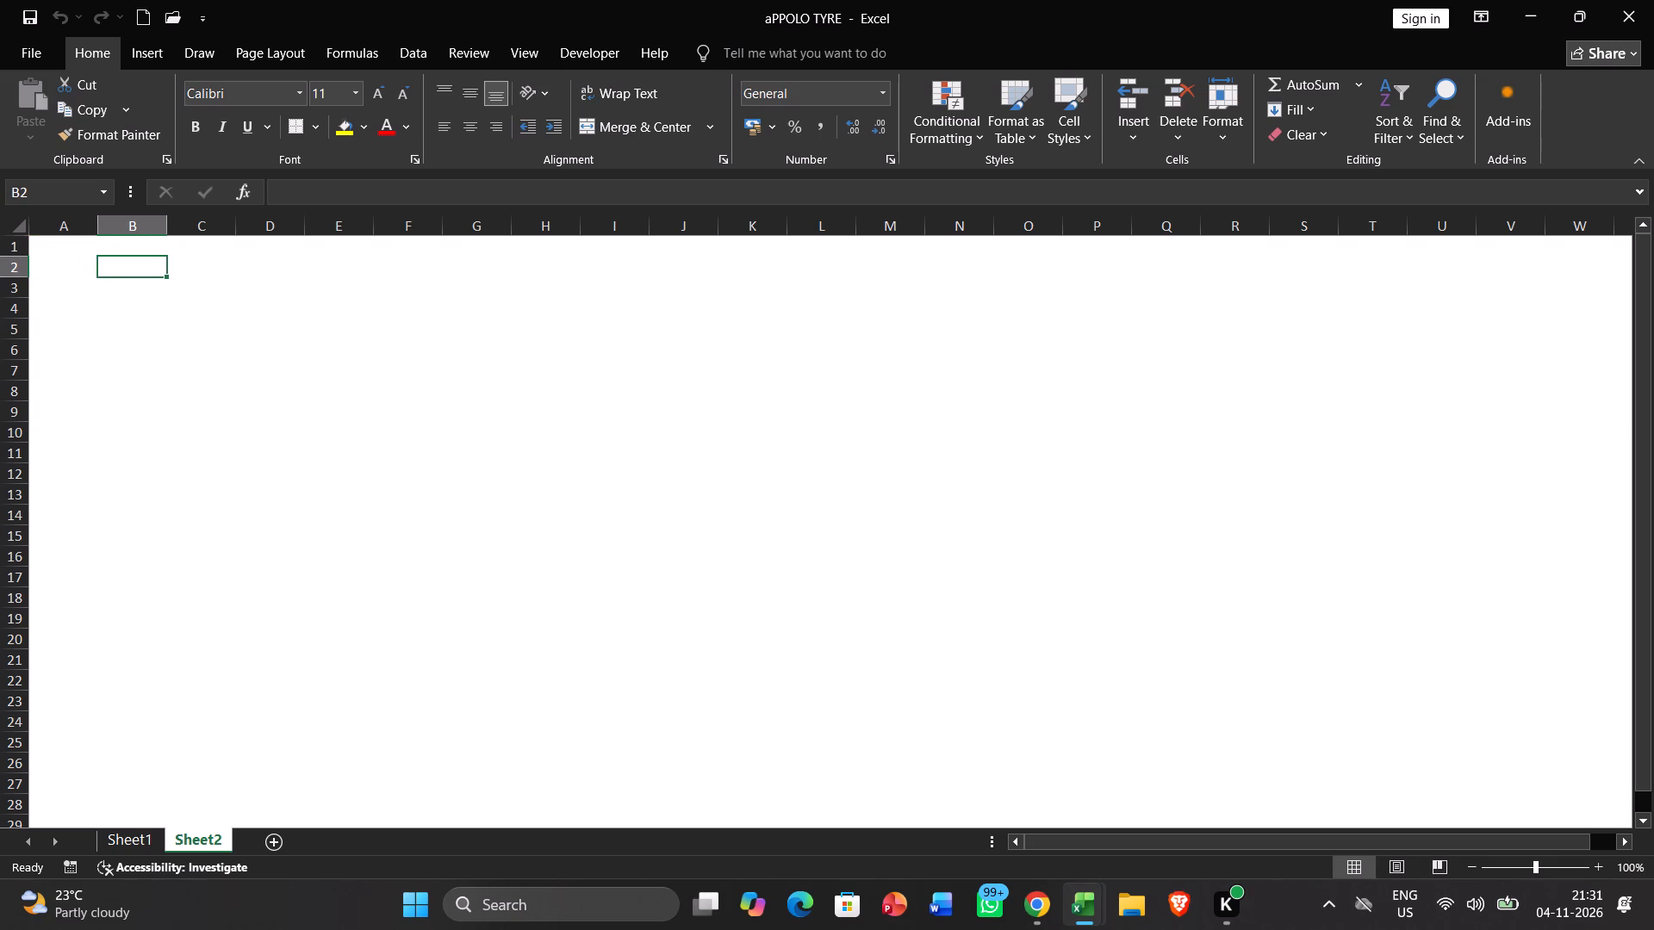
pyautogui.write('Independent Director')
pyautogui.press('space')
pyautogui.press('Down')
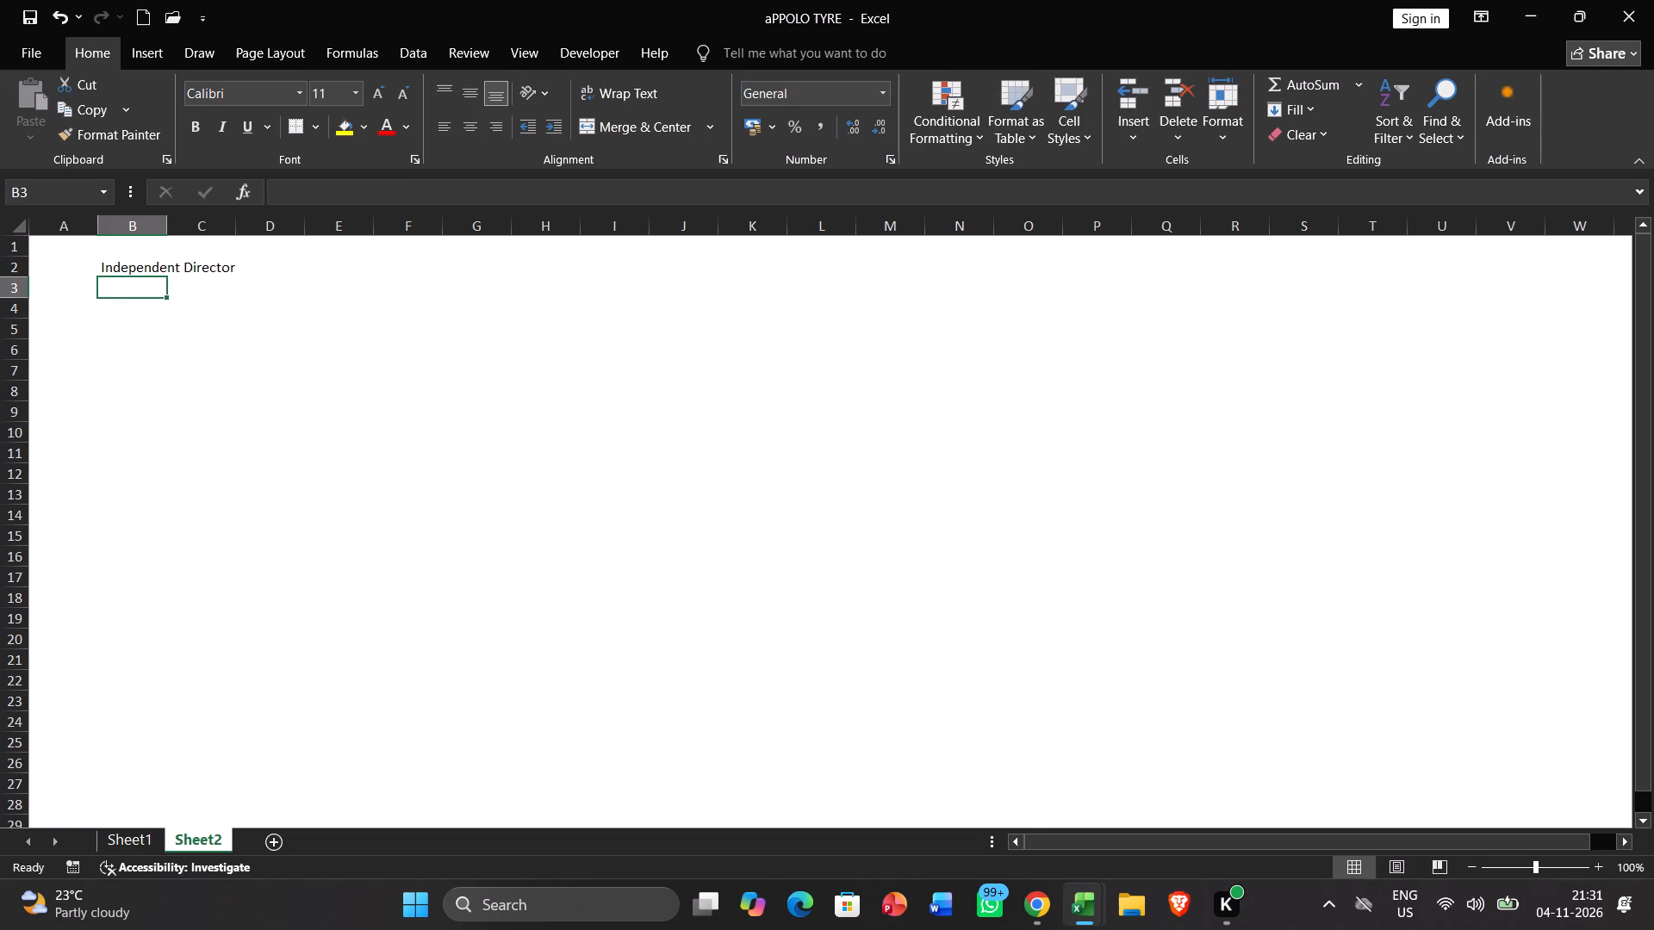
# Enter the column headers "S no", "Name", "Desegnation" and "Directorship" in cells A3 to D3.
pyautogui.press('Left')
pyautogui.hotkey('shift', 's')
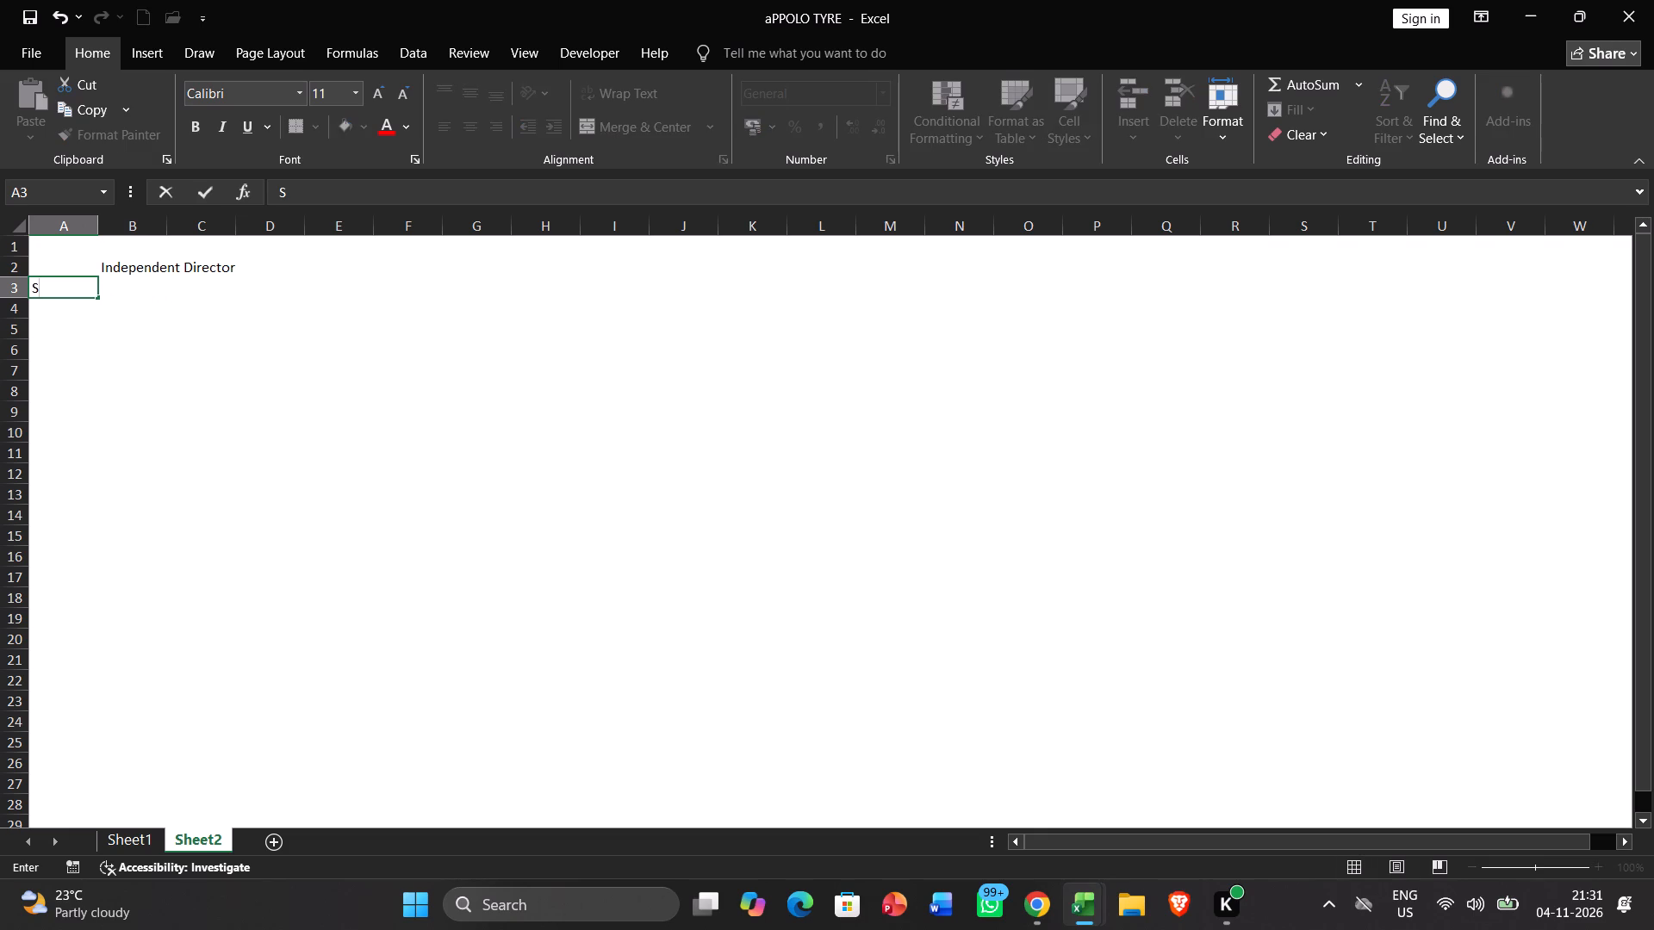
pyautogui.press('space')
pyautogui.write('no')
pyautogui.press('Right')
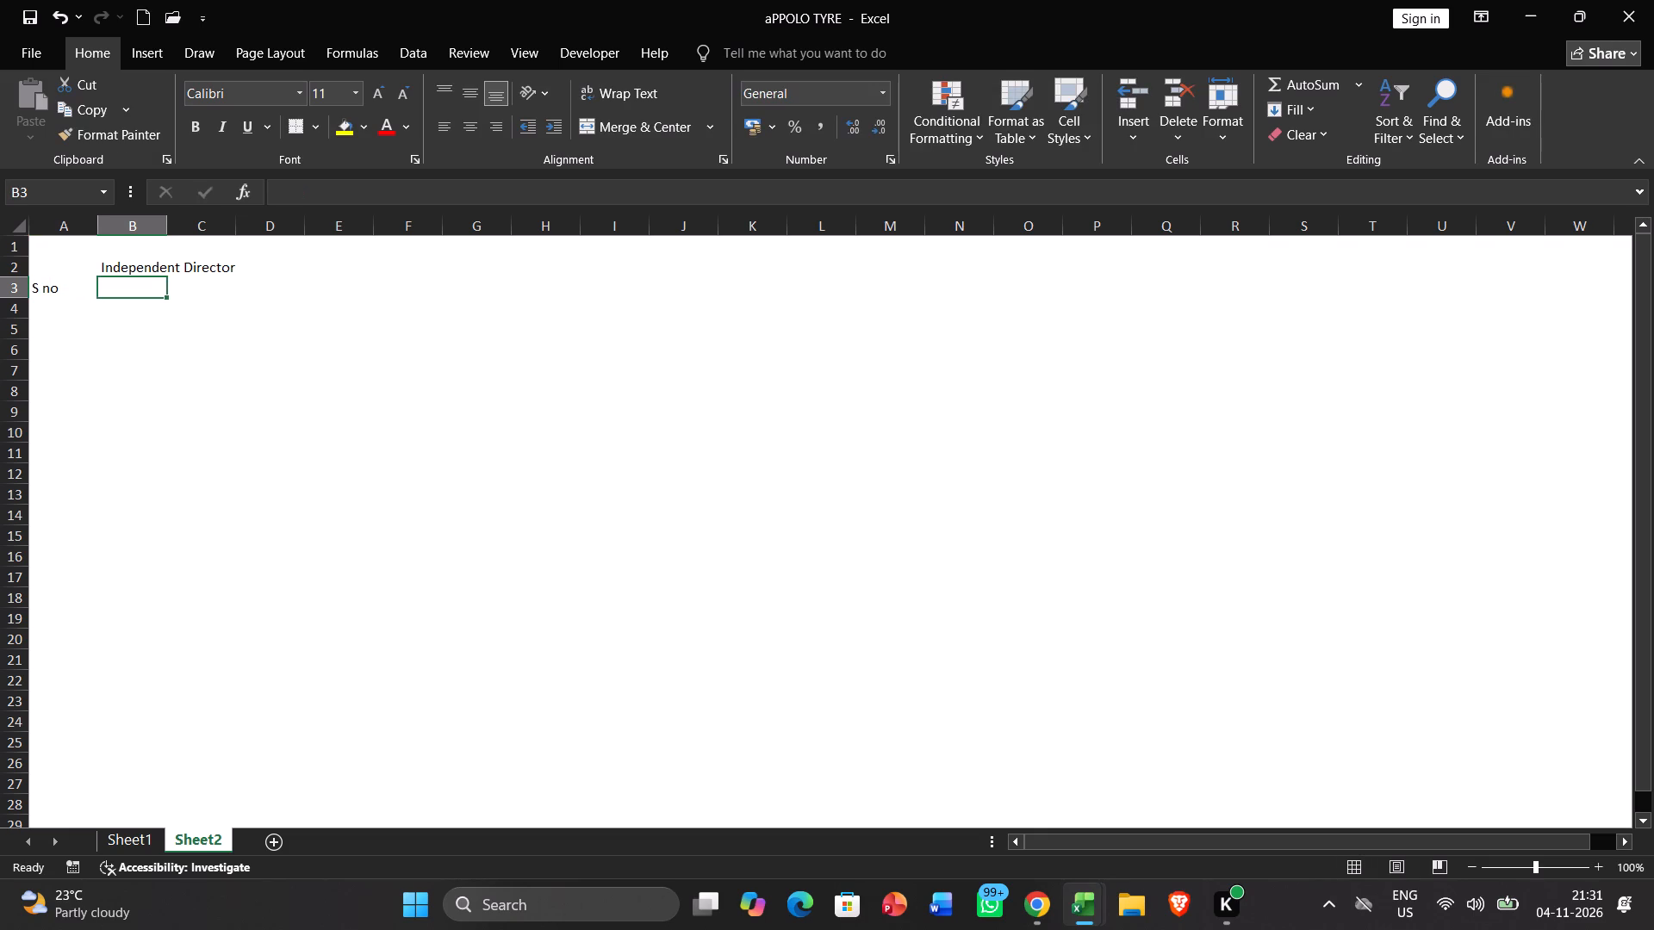
pyautogui.write('Name')
pyautogui.press('space')
pyautogui.press('Right')
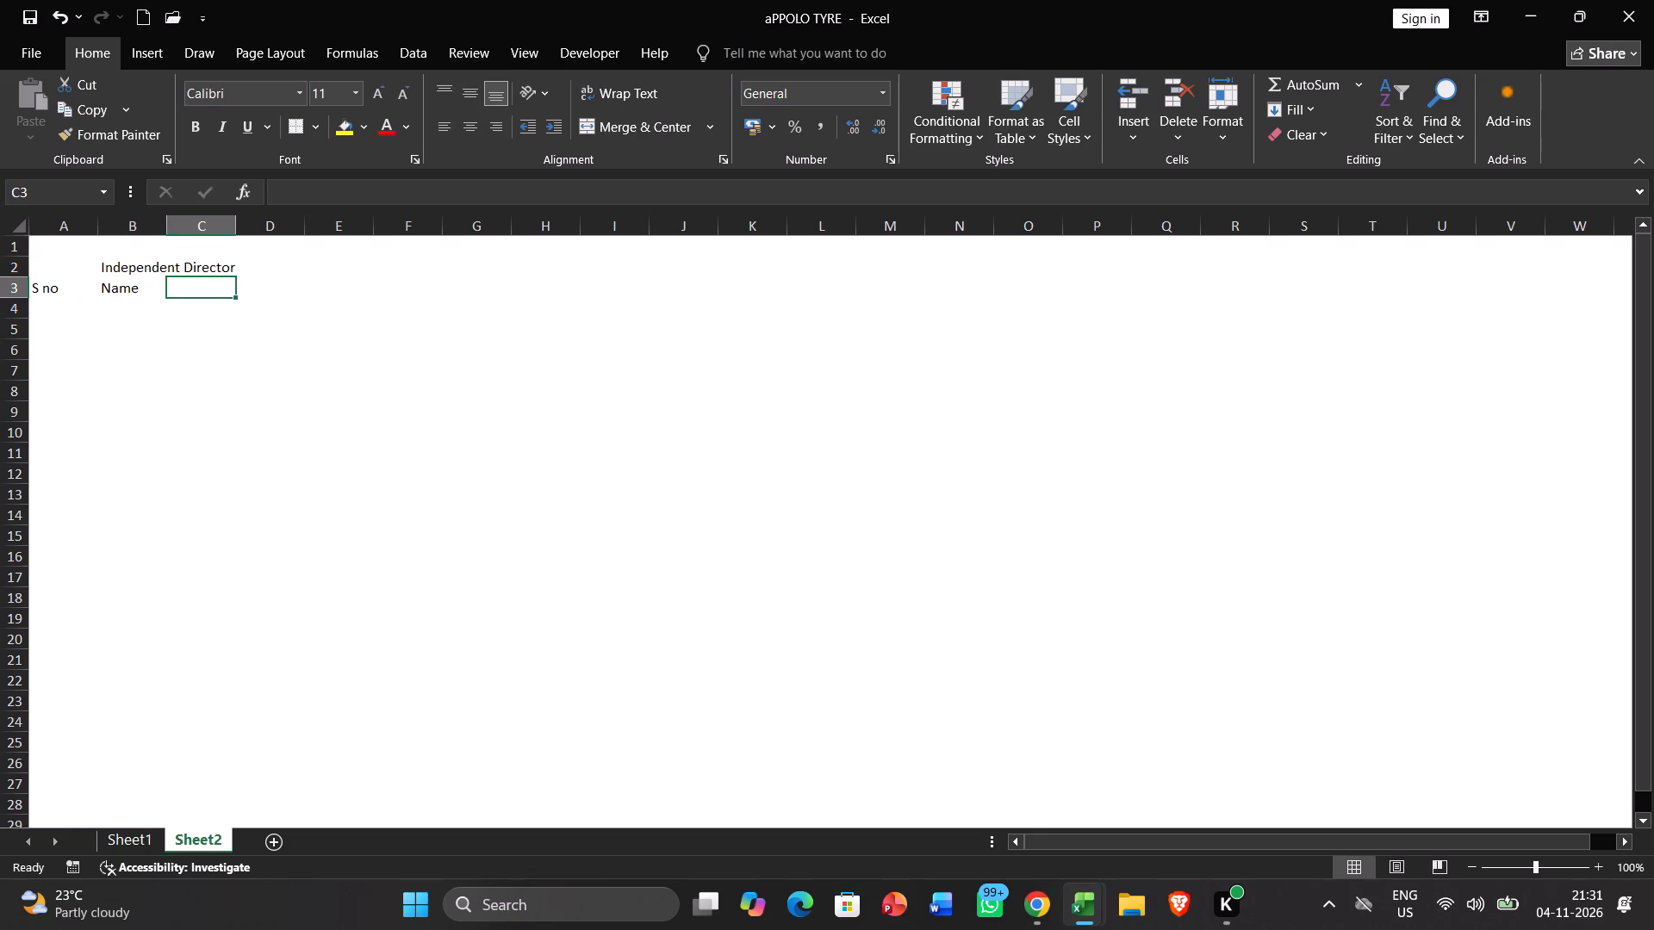
pyautogui.write('de')
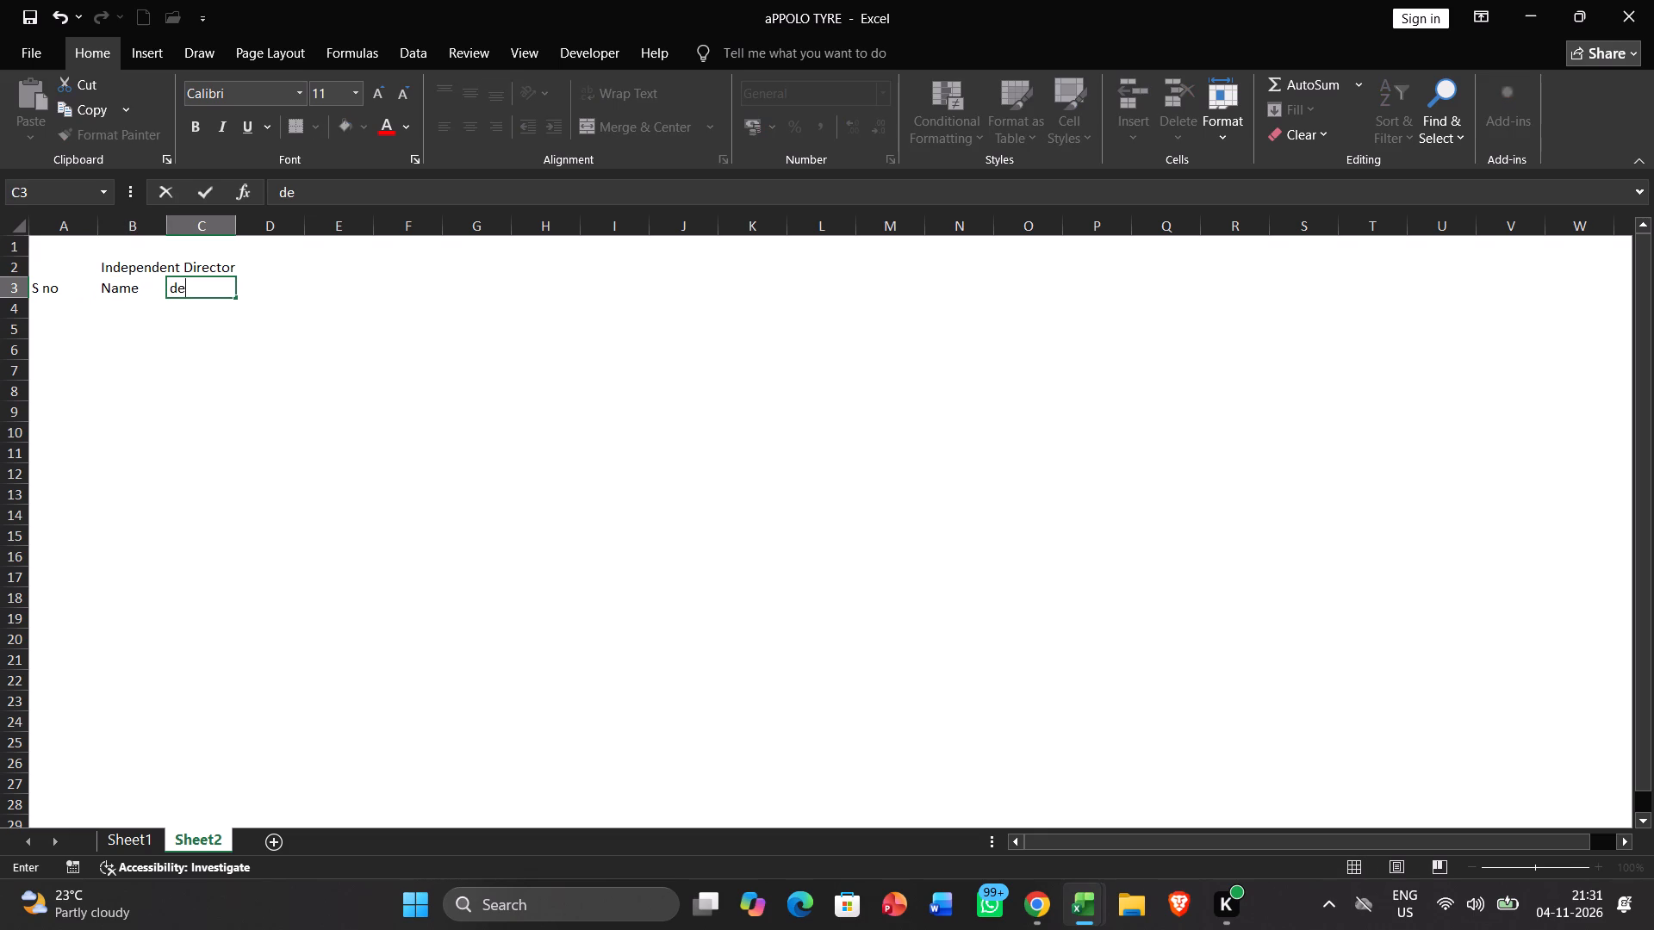
pyautogui.press('BackSpace')
pyautogui.press('BackSpace')
pyautogui.write('Dese')
pyautogui.write('gnation')
pyautogui.press('space')
pyautogui.press('Right')
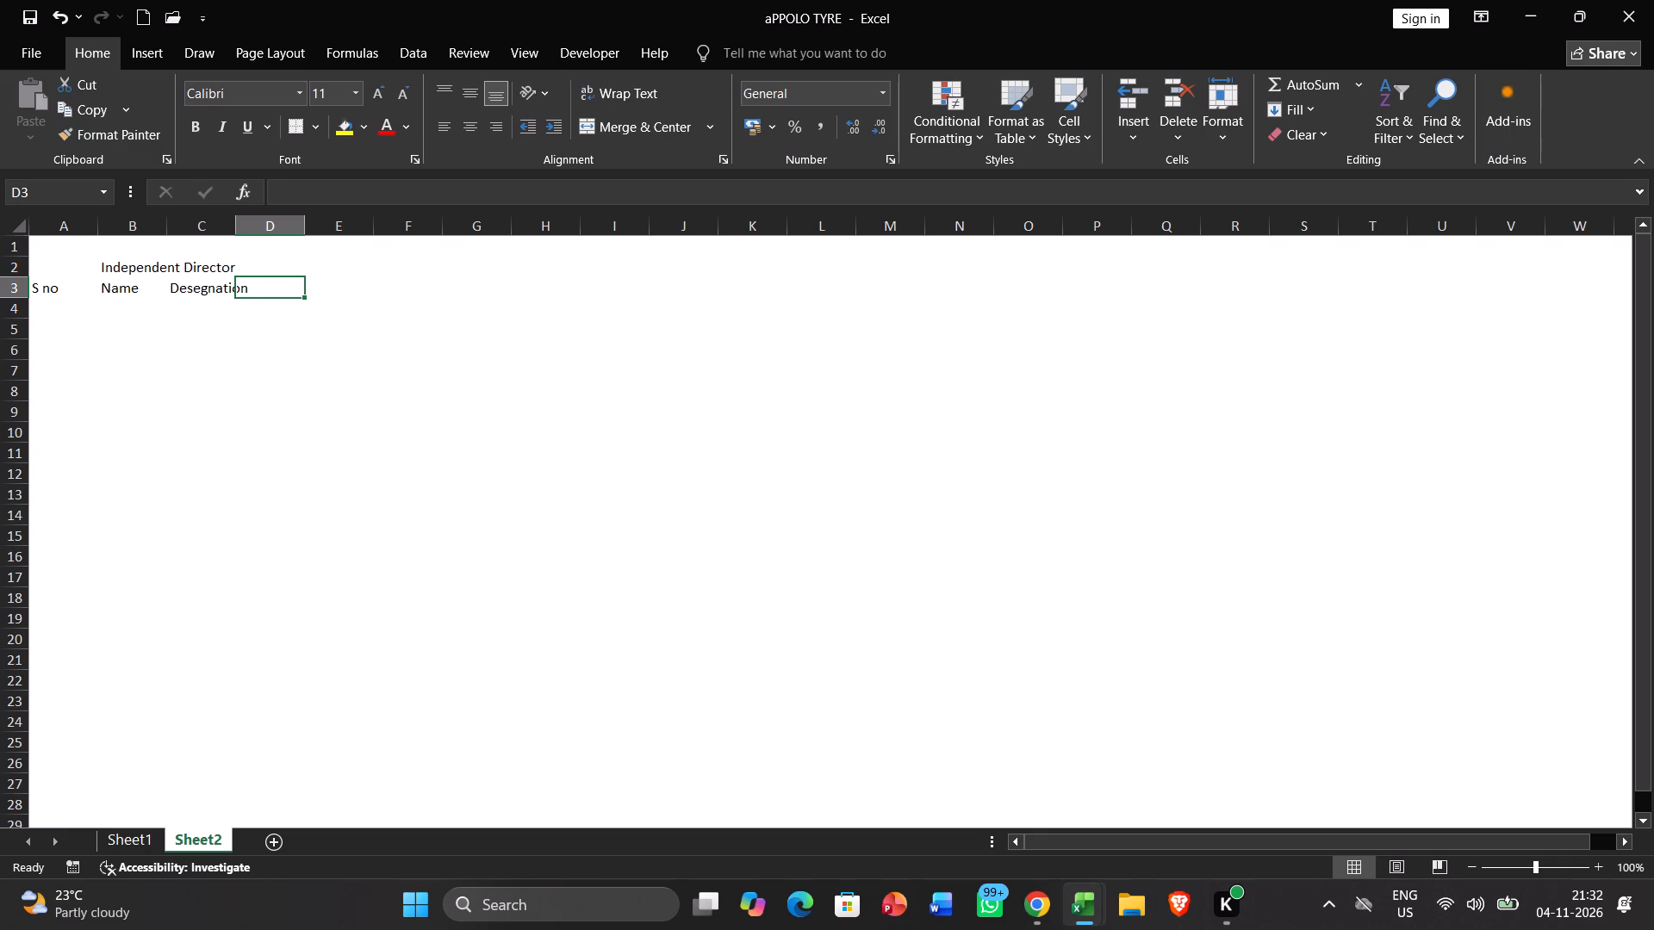
pyautogui.hotkey('shift', 'd')
pyautogui.write('irector')
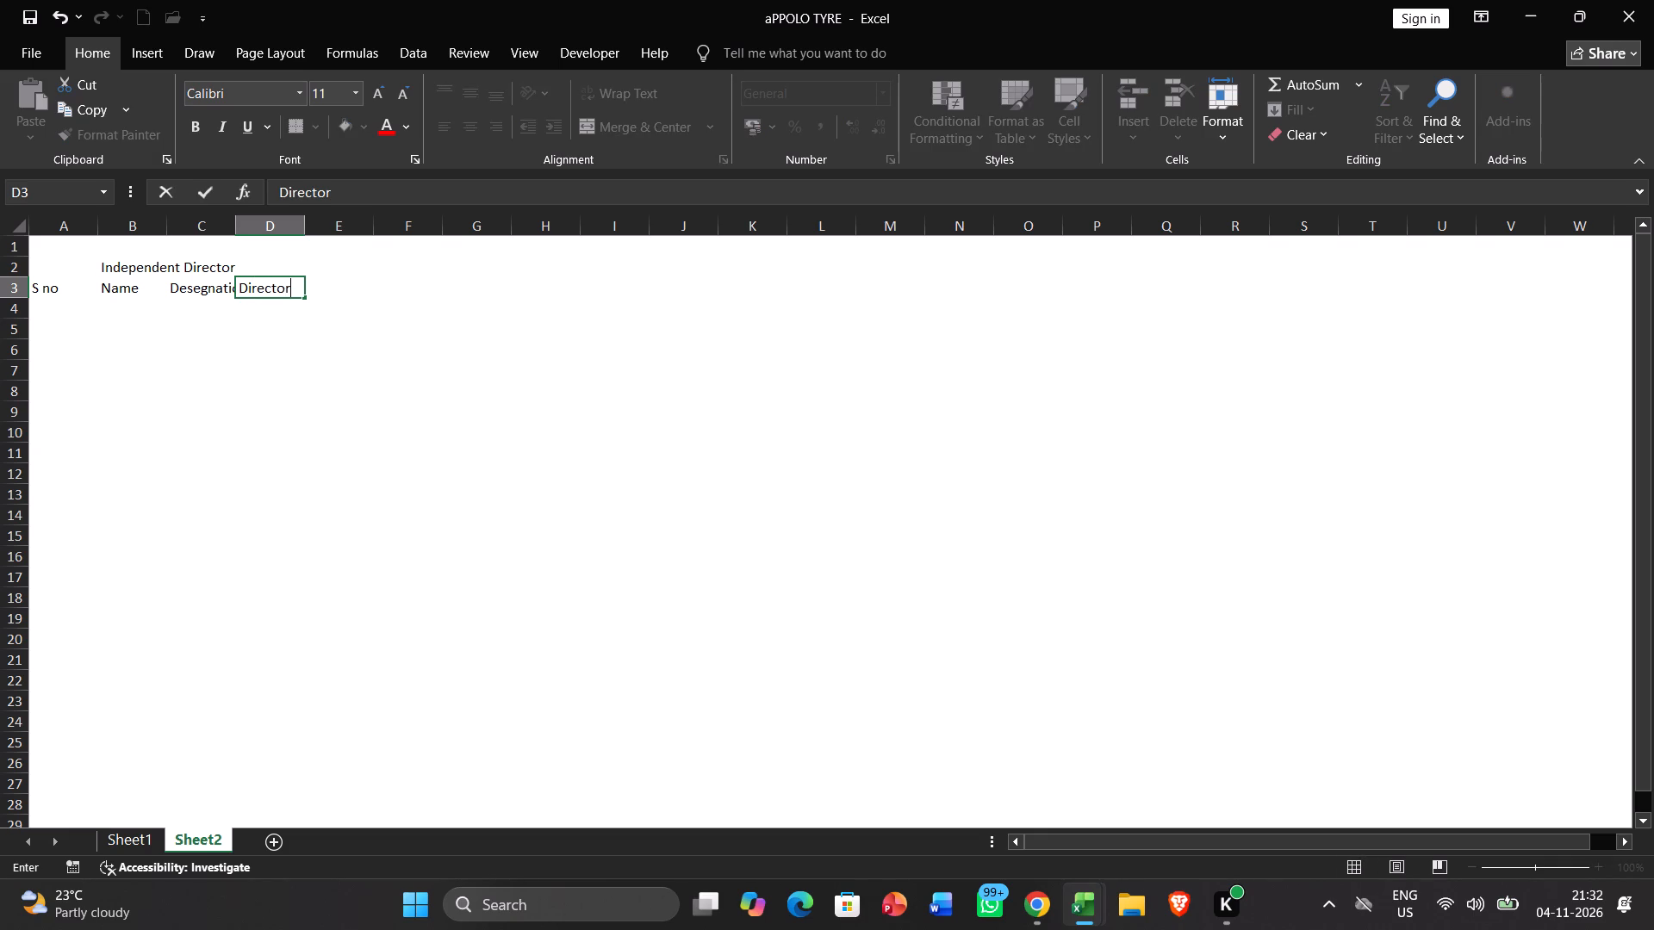
pyautogui.write('ship')
pyautogui.press('pagedown')
# Return to the header row and add the headers "Info" and "Education" in cells E3 and F3.
pyautogui.scroll(14, 85, 269)
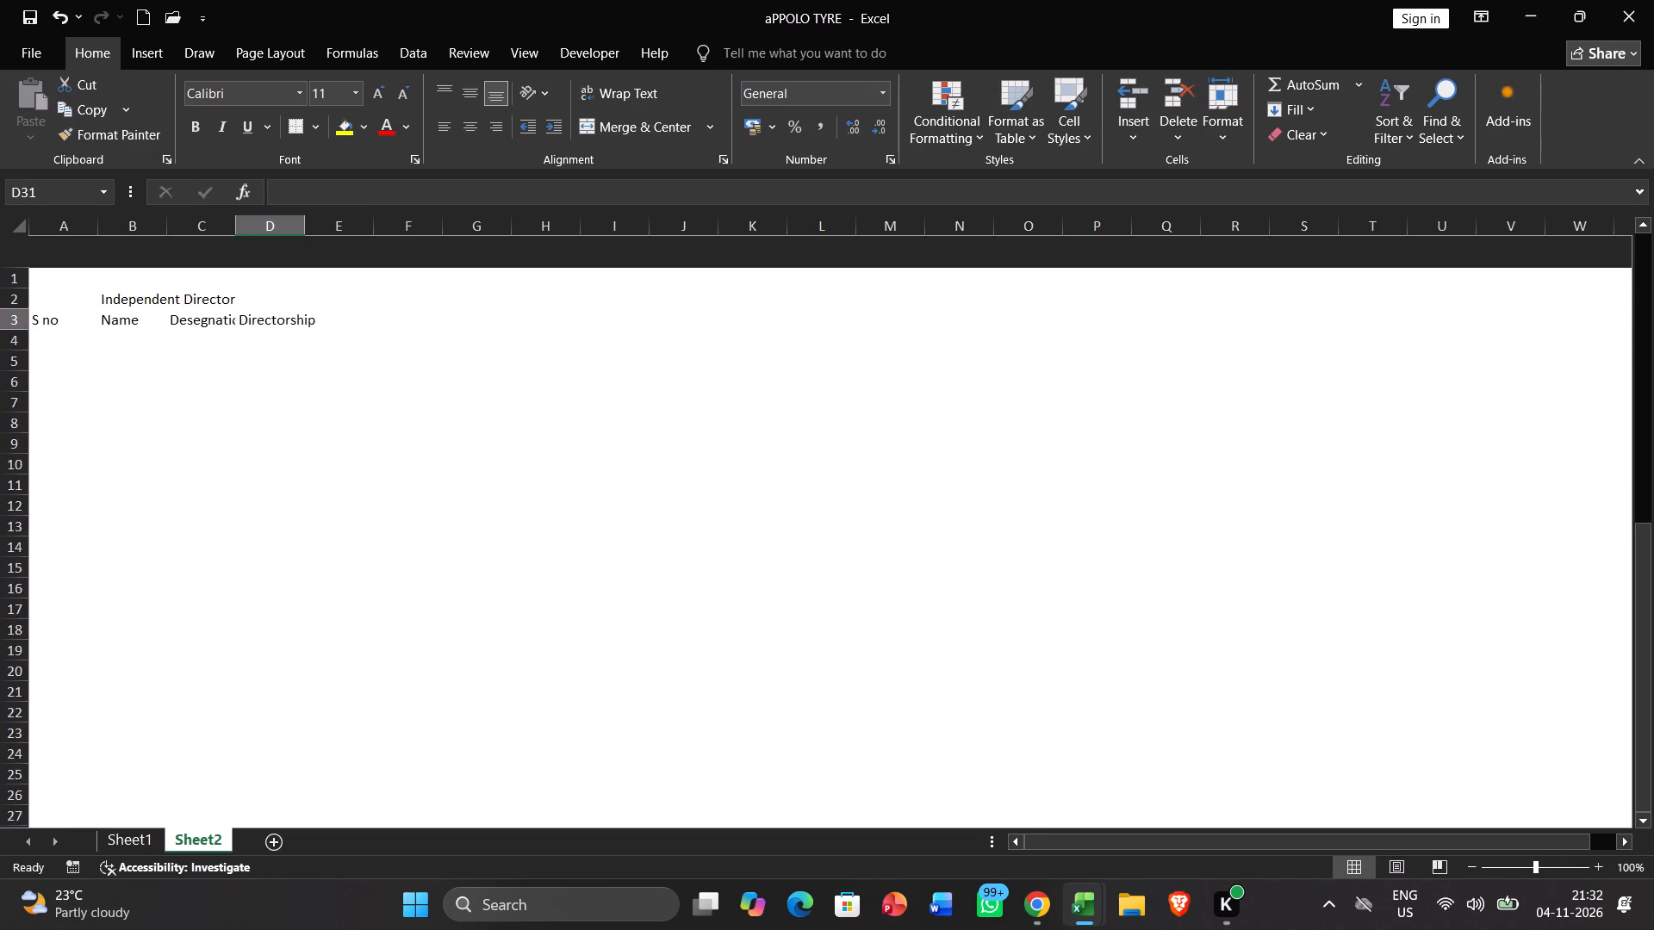
pyautogui.press('Down')
pyautogui.press('Up')
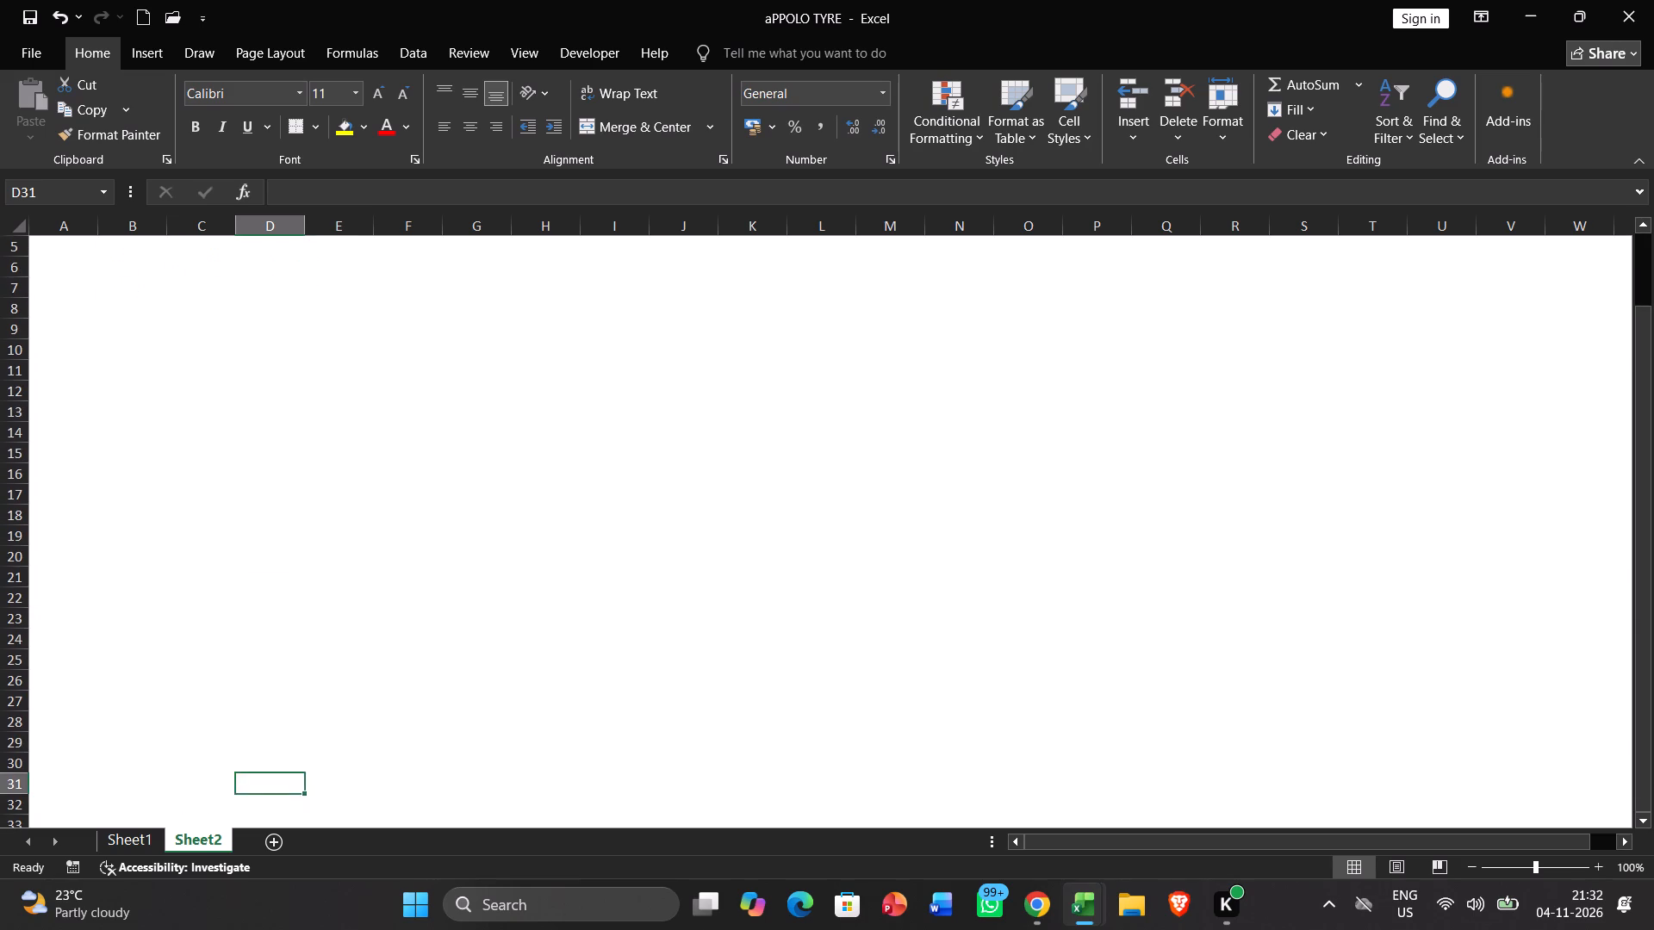
pyautogui.press('Up')
pyautogui.press('Up')
pyautogui.press('Up')
pyautogui.press('Up')
pyautogui.press('Up')
pyautogui.press('Up')
pyautogui.press('Up')
pyautogui.press('Up')
pyautogui.press('Up')
pyautogui.press('Up')
pyautogui.press('Up')
pyautogui.press('Up')
pyautogui.press('Up')
pyautogui.press('Up')
pyautogui.press('Up')
pyautogui.press('Up')
pyautogui.press('Up')
pyautogui.press('Up')
pyautogui.press('Up')
pyautogui.press('Up')
pyautogui.press('Up')
pyautogui.press('Up')
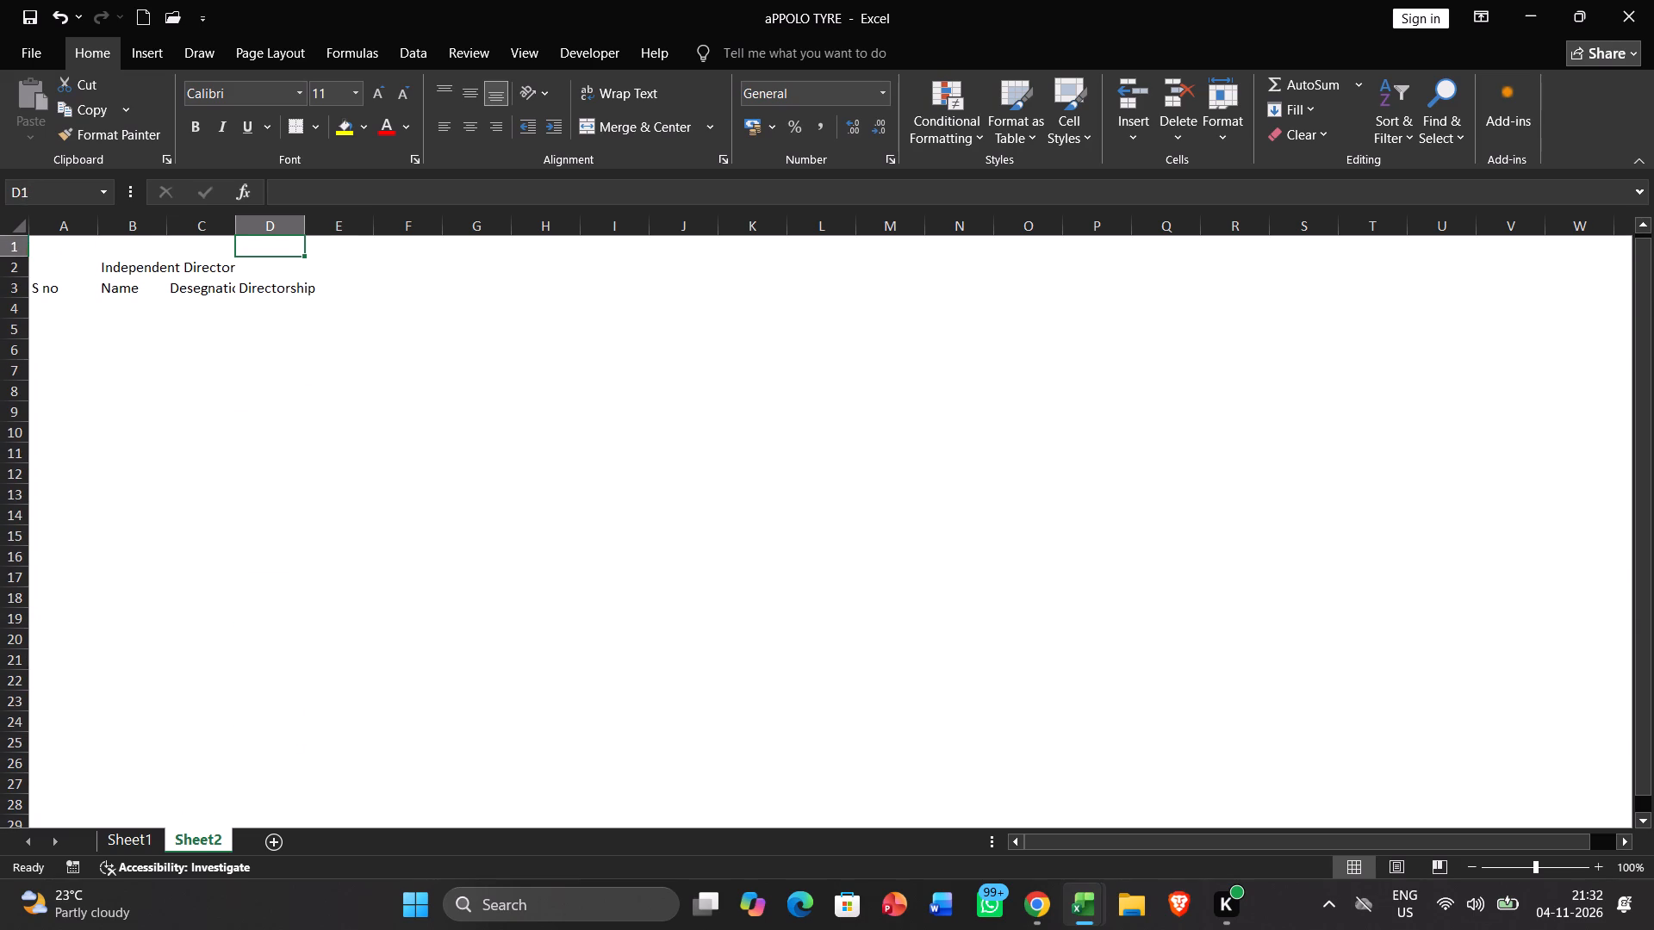
pyautogui.press('Down')
pyautogui.press('Down')
pyautogui.press('Right')
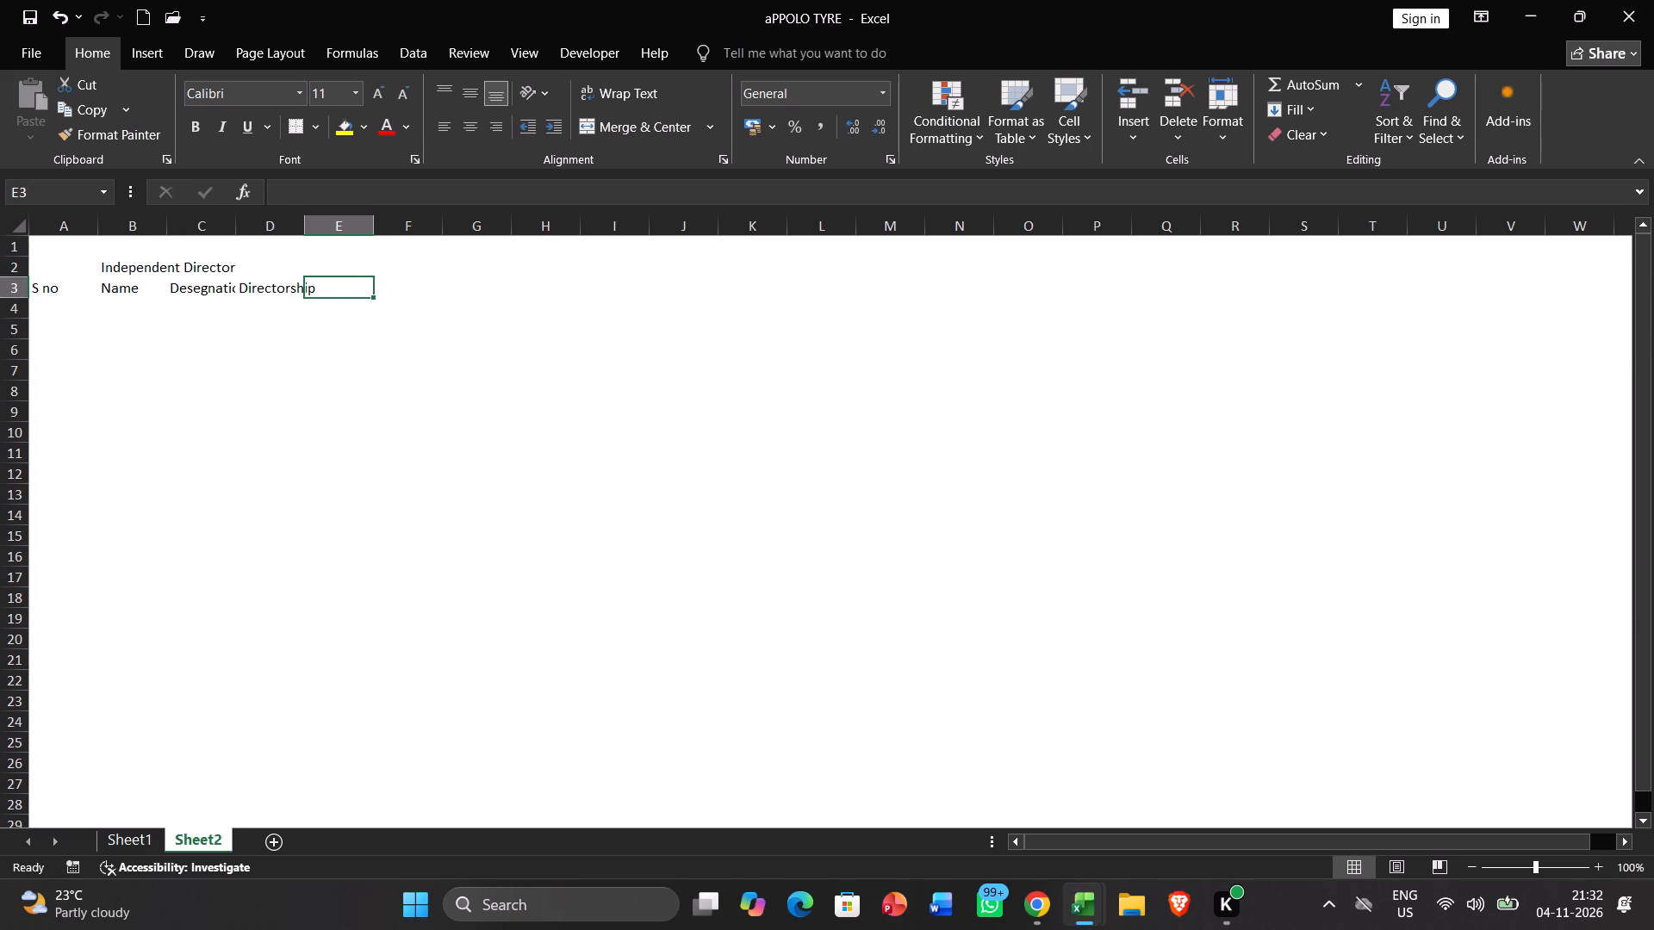
pyautogui.write('in')
pyautogui.press('BackSpace')
pyautogui.press('BackSpace')
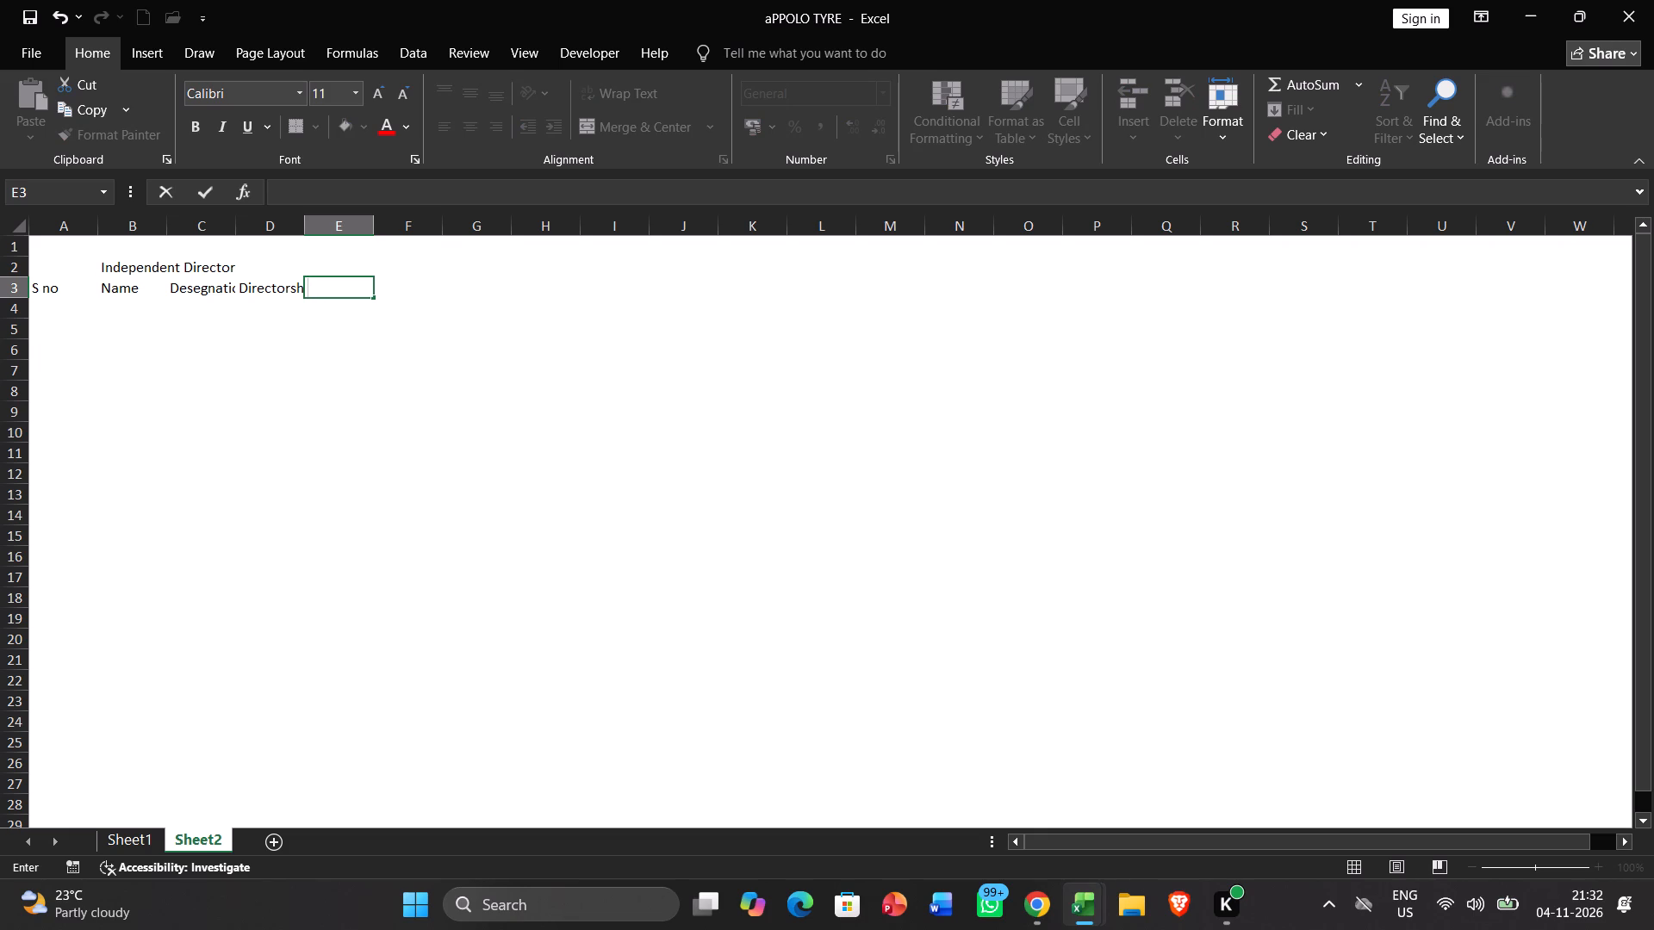
pyautogui.write('Info')
pyautogui.press('Right')
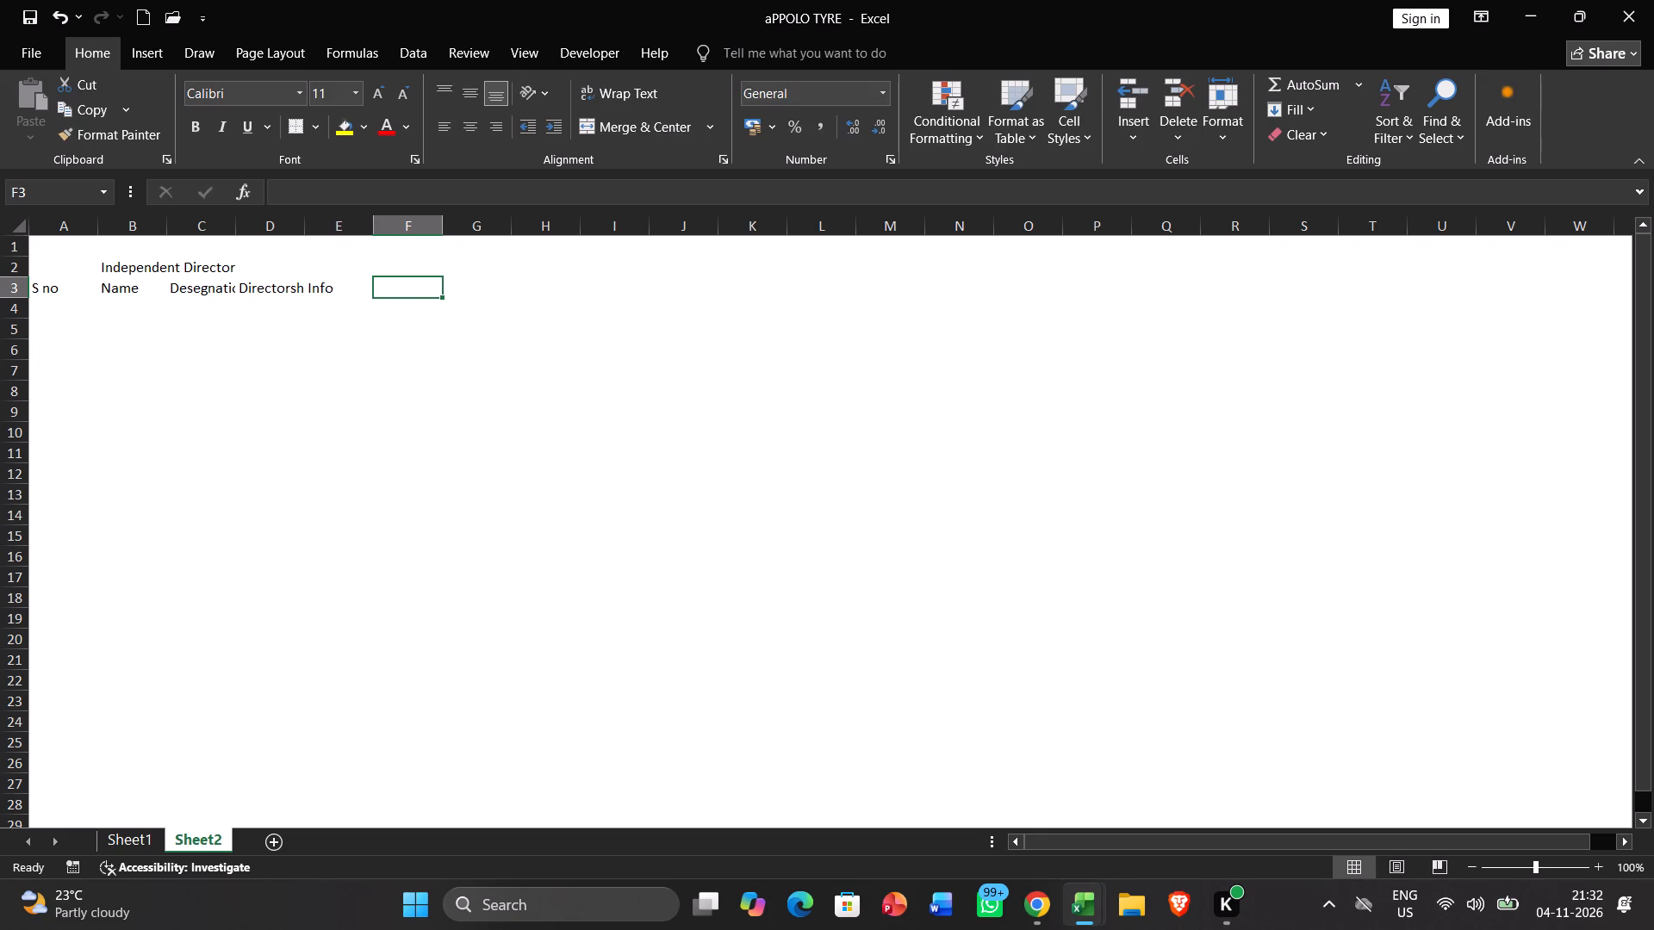
pyautogui.write('Education')
pyautogui.press('Right')
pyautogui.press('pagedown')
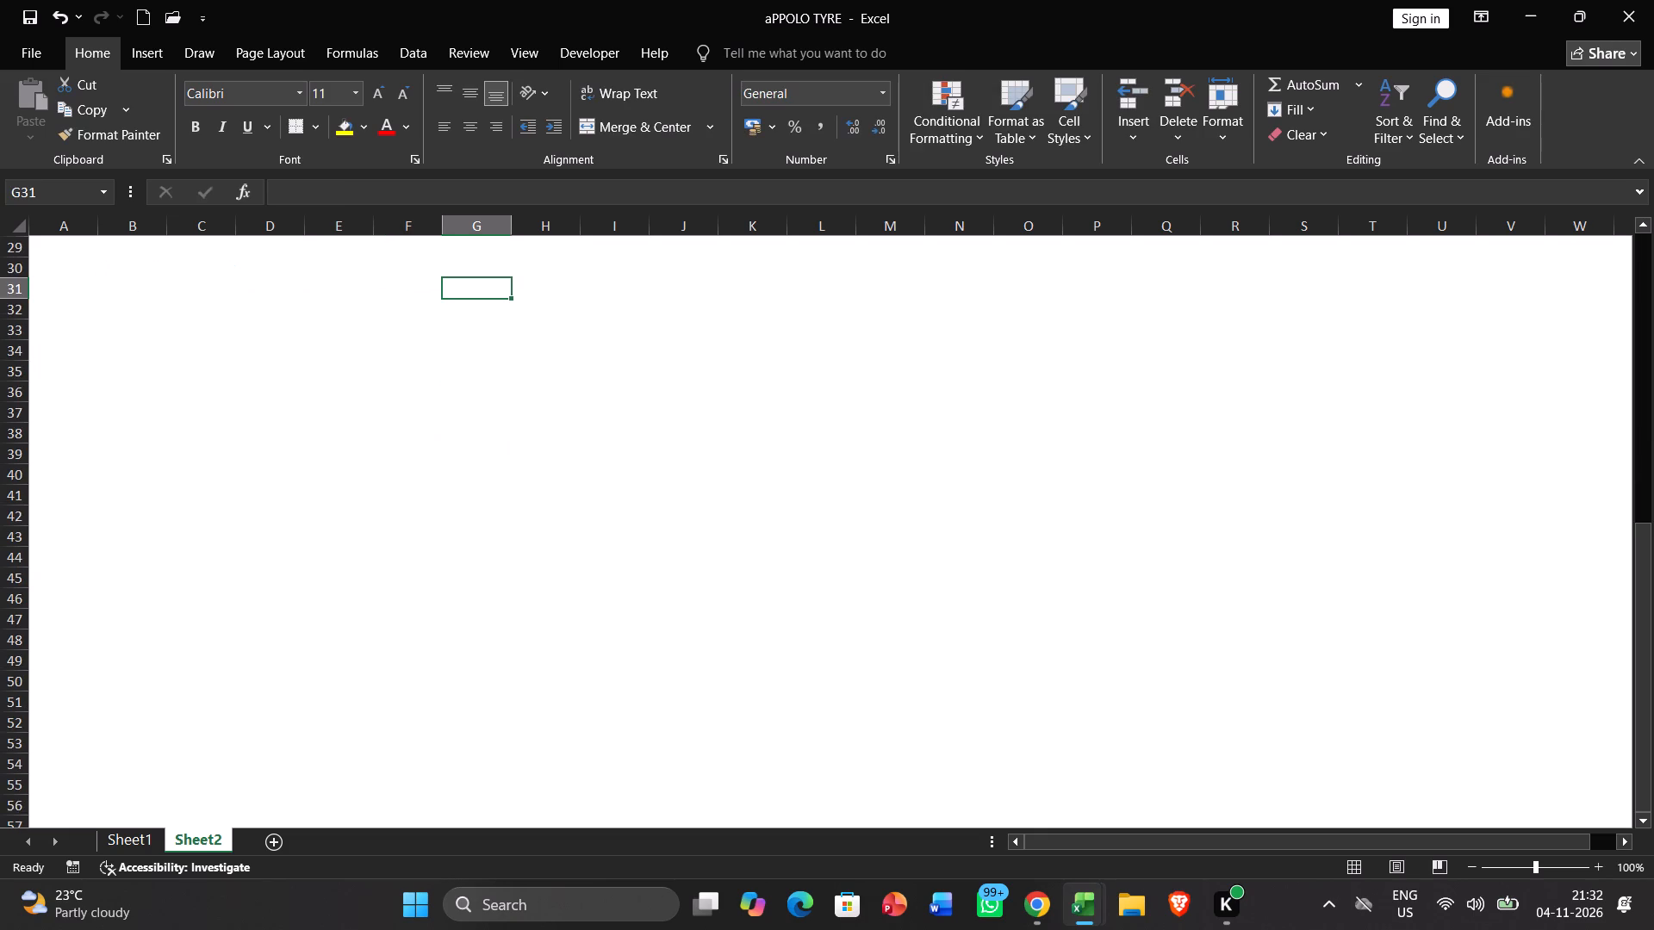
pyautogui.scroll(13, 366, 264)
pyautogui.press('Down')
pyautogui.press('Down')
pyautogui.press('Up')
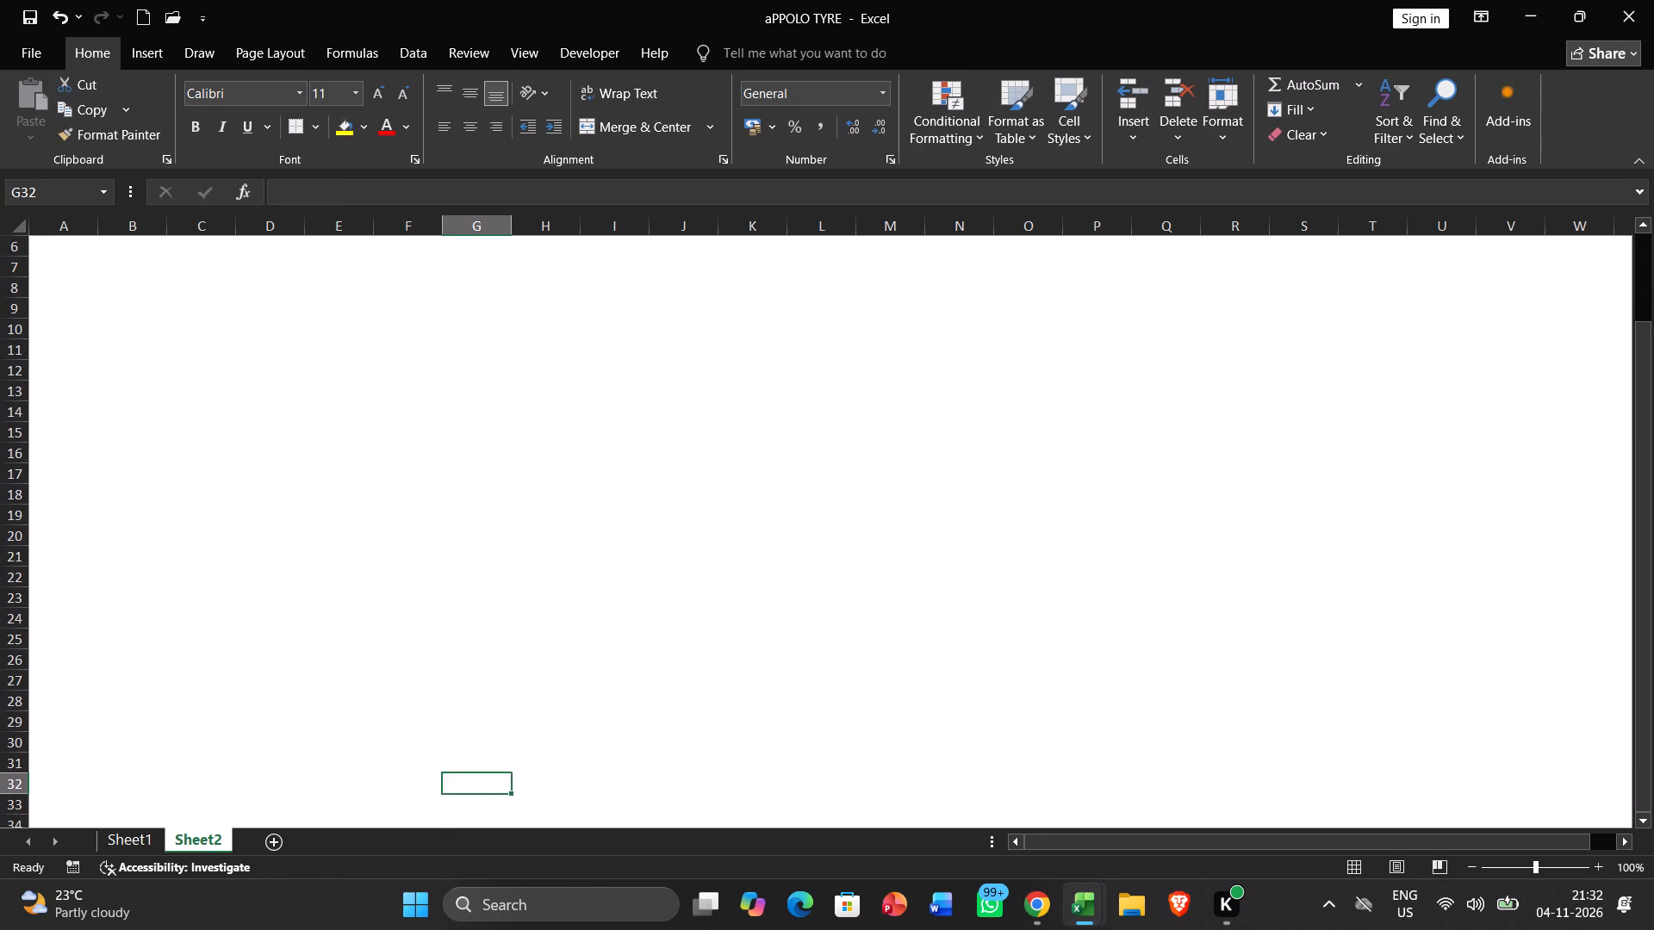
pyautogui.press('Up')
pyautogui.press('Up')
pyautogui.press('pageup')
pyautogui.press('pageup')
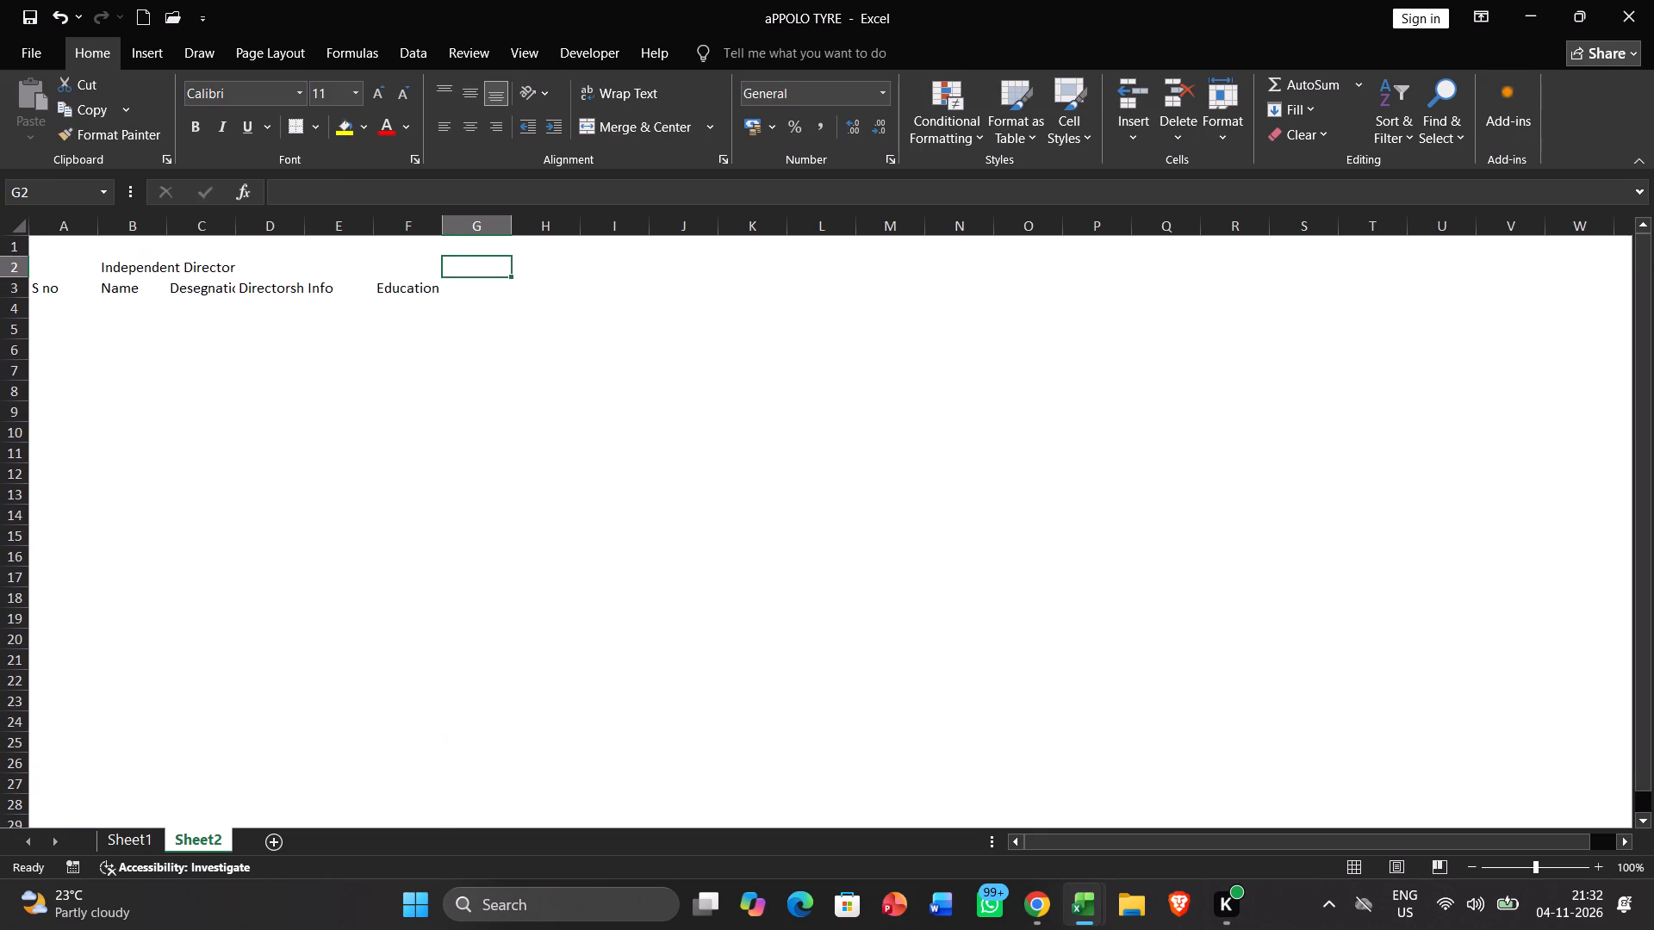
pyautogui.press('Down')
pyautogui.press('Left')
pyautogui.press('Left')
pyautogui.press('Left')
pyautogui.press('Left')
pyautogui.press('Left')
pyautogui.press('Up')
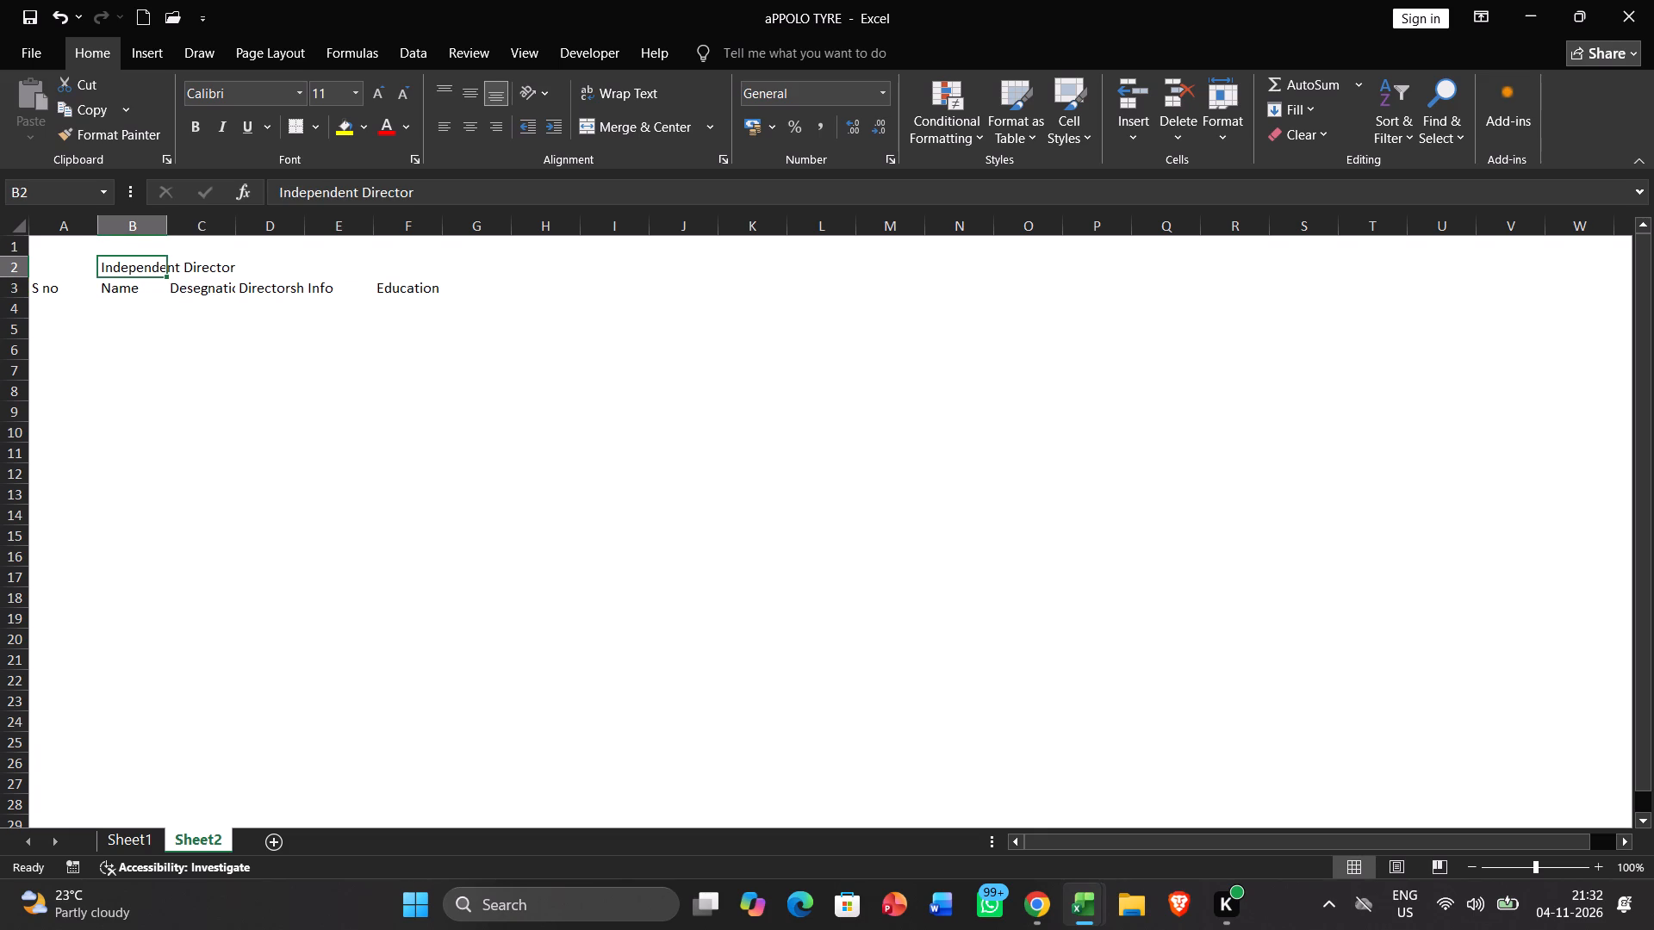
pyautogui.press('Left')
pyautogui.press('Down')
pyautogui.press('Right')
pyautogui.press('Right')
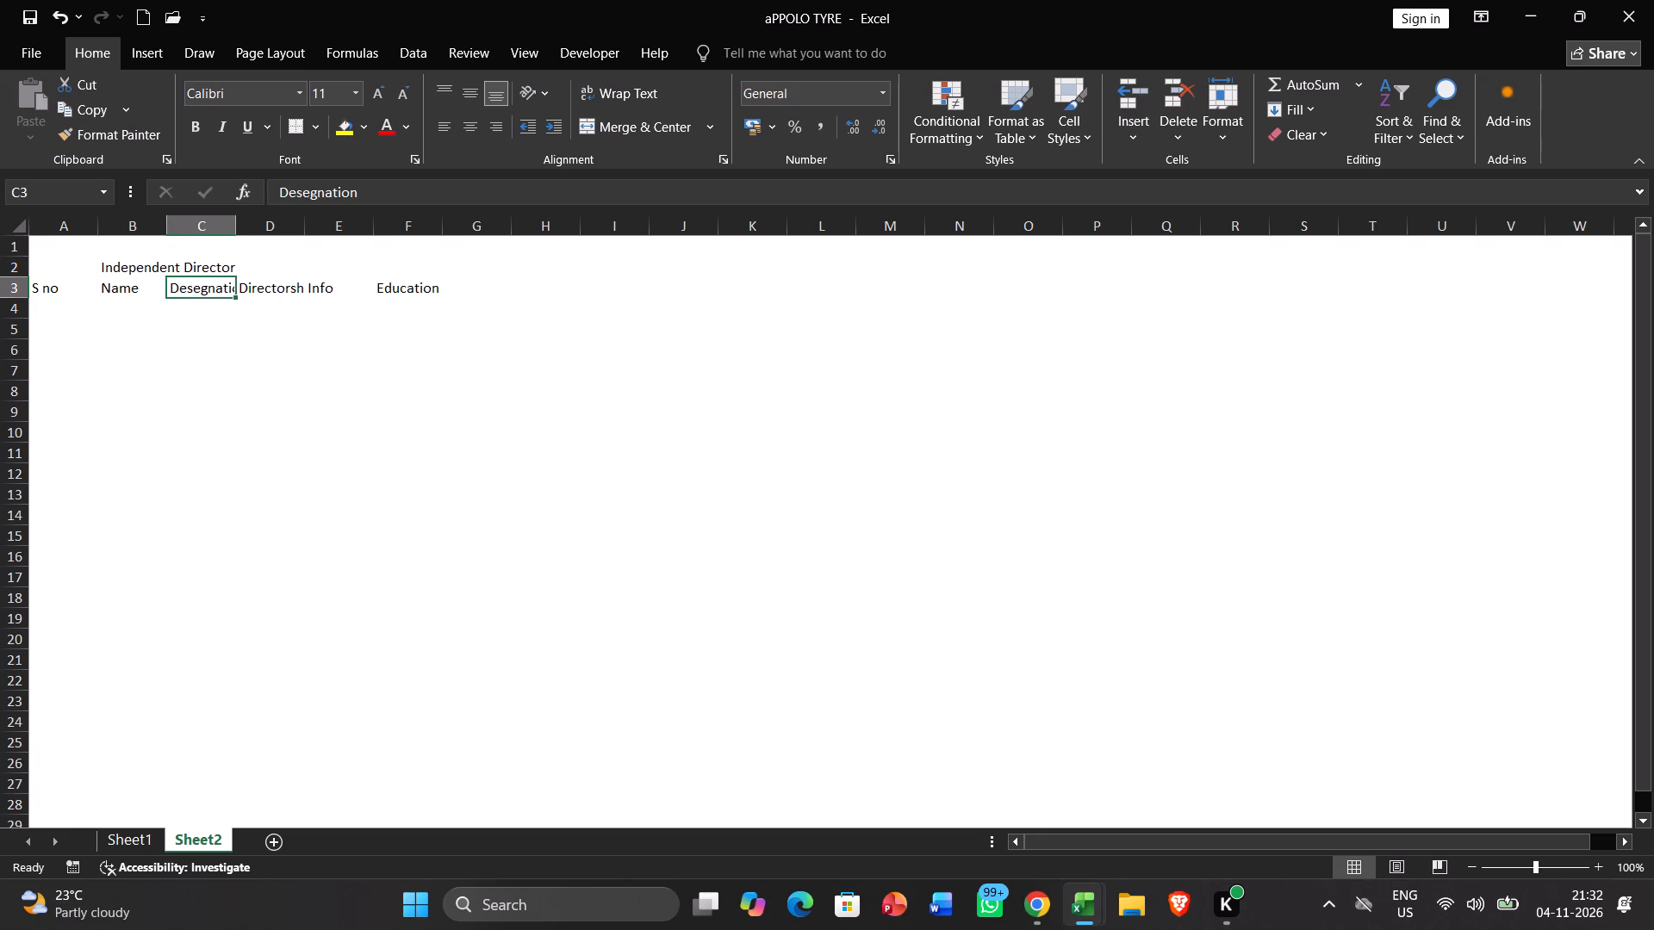
# Autofit columns C and D to the width of their headers.
pyautogui.doubleClick(239, 220)
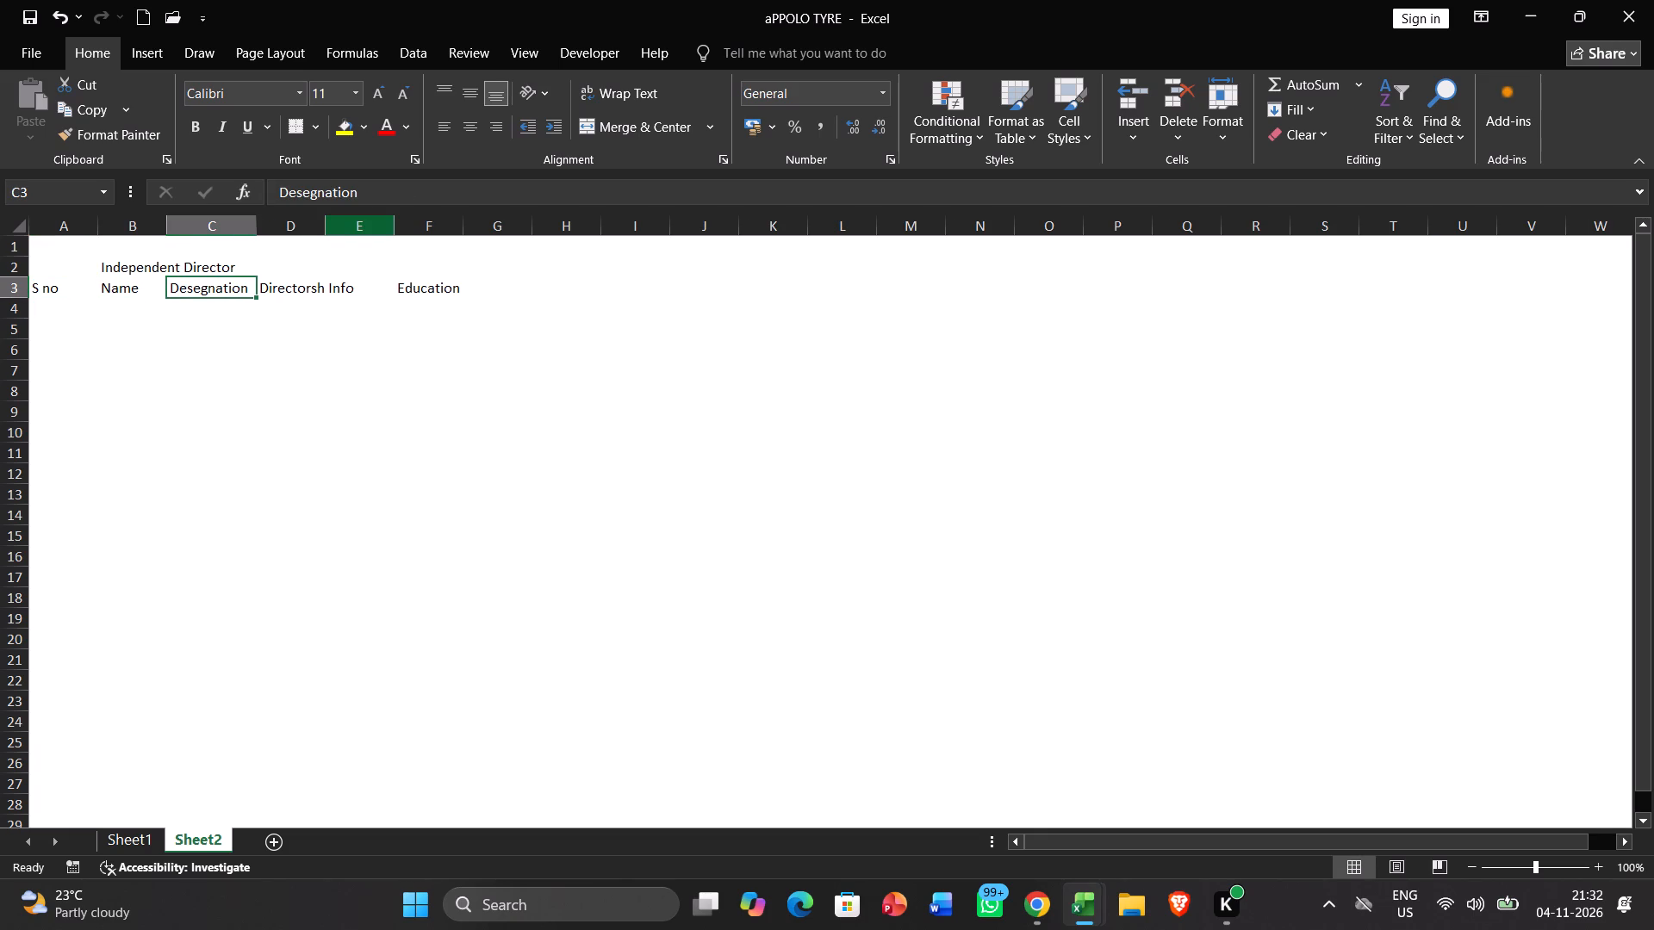
pyautogui.doubleClick(326, 232)
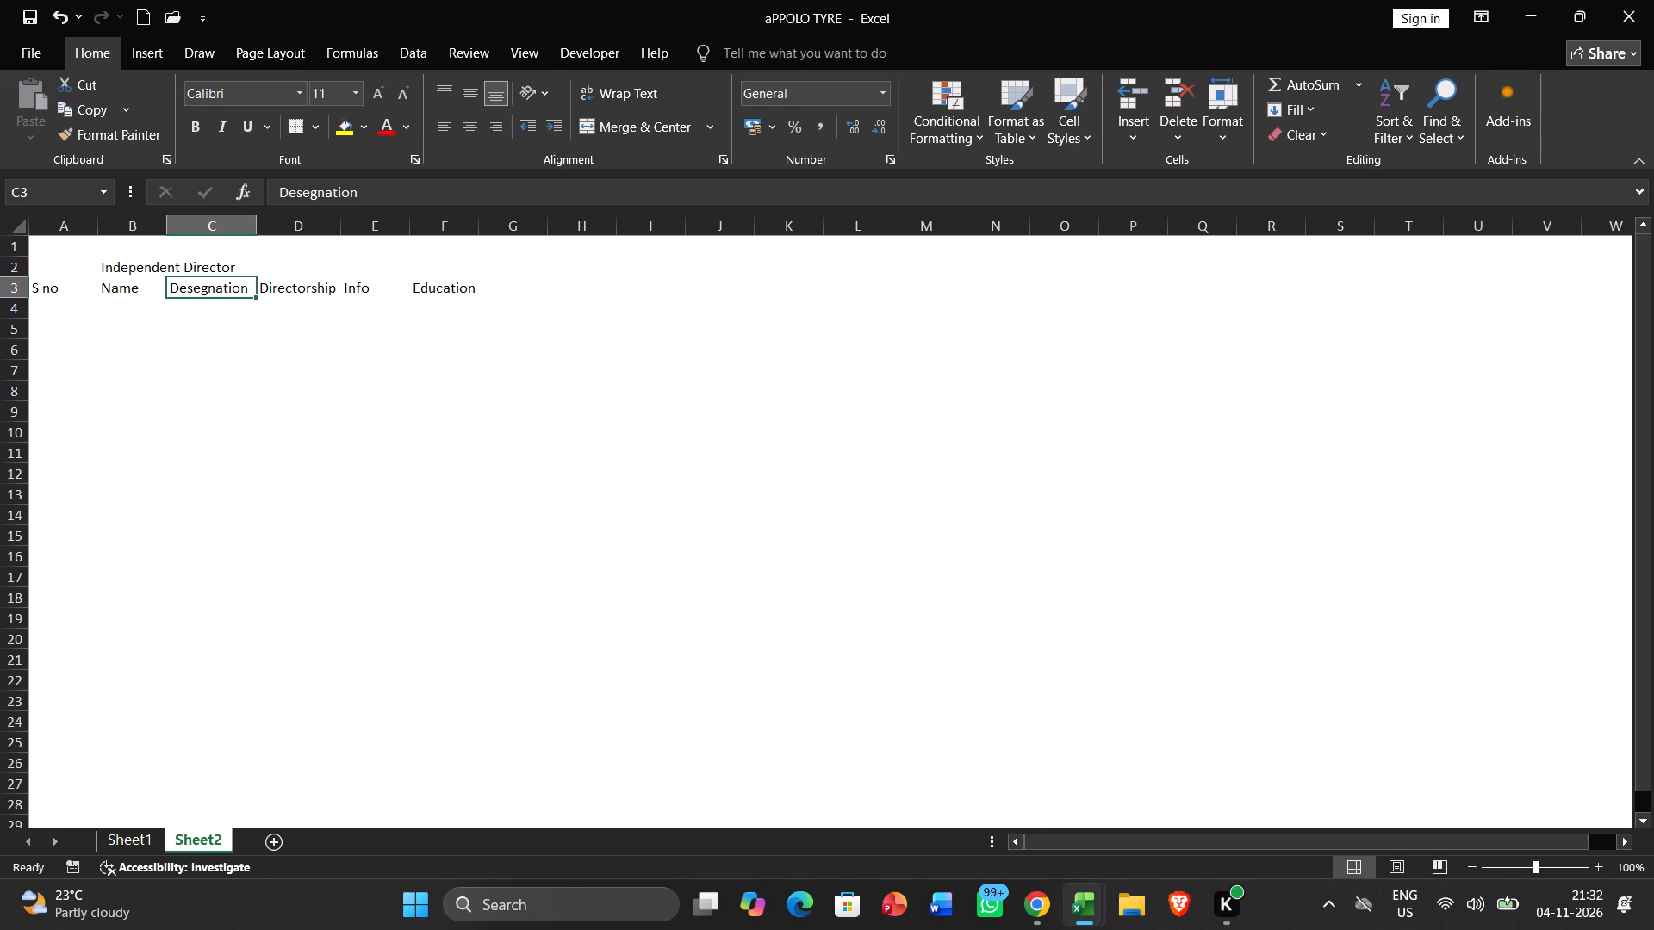
# Move to cell A4, the first entry row under the "S no" header.
pyautogui.press('Down')
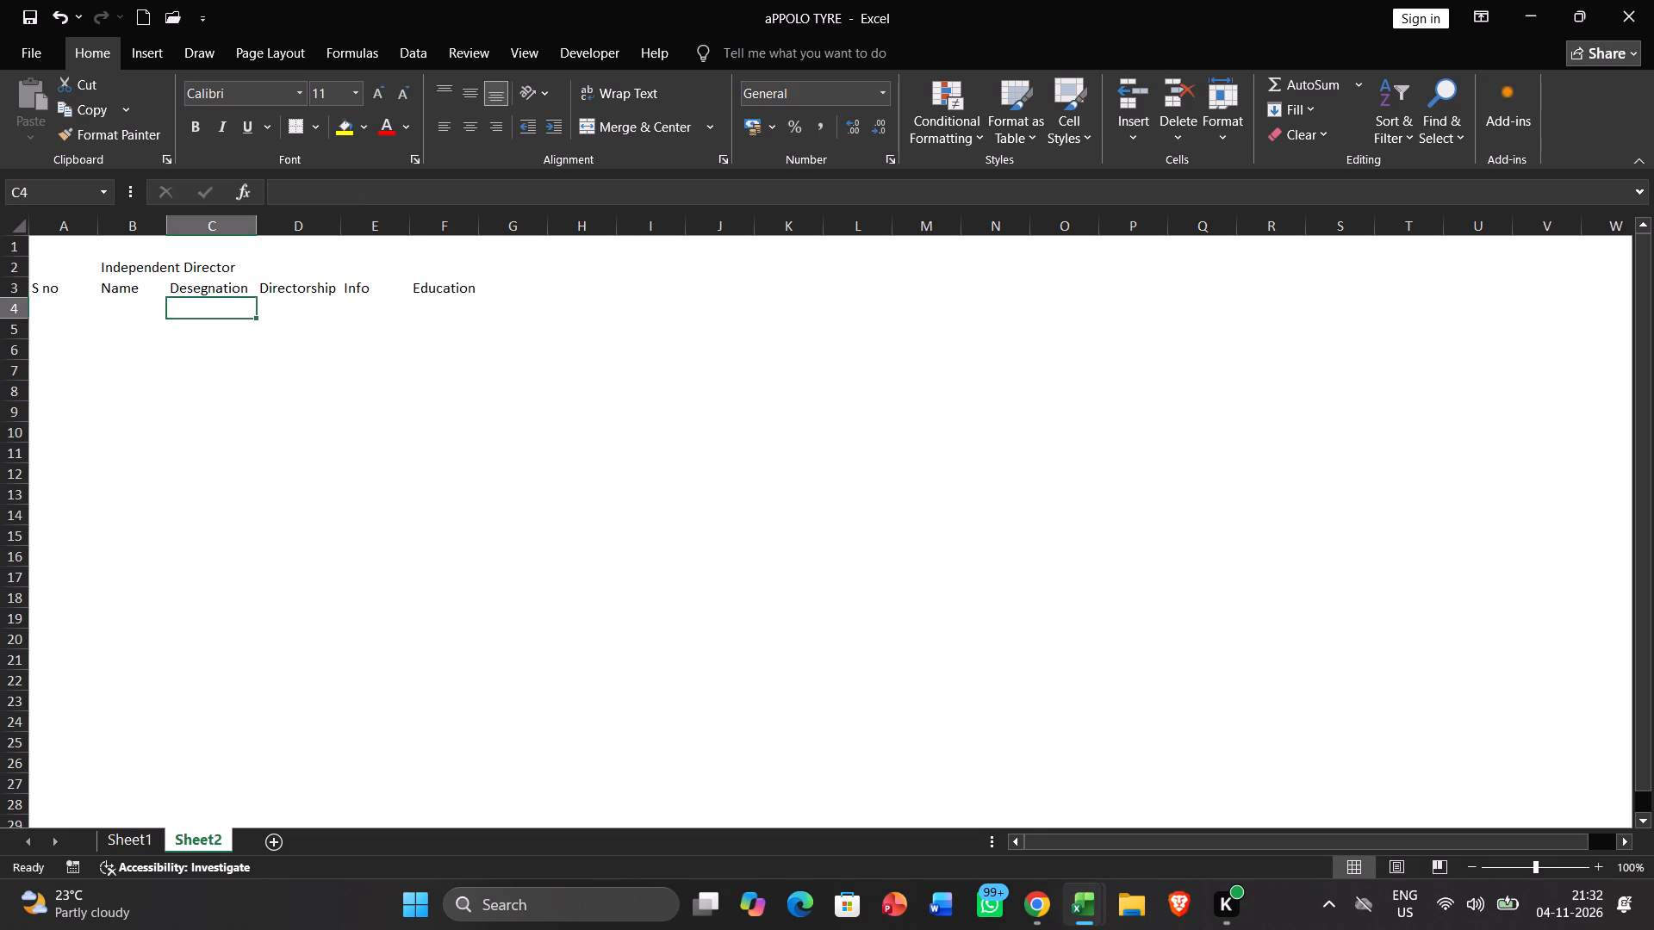
pyautogui.press('Down')
pyautogui.press('Left')
pyautogui.press('Left')
pyautogui.press('Up')
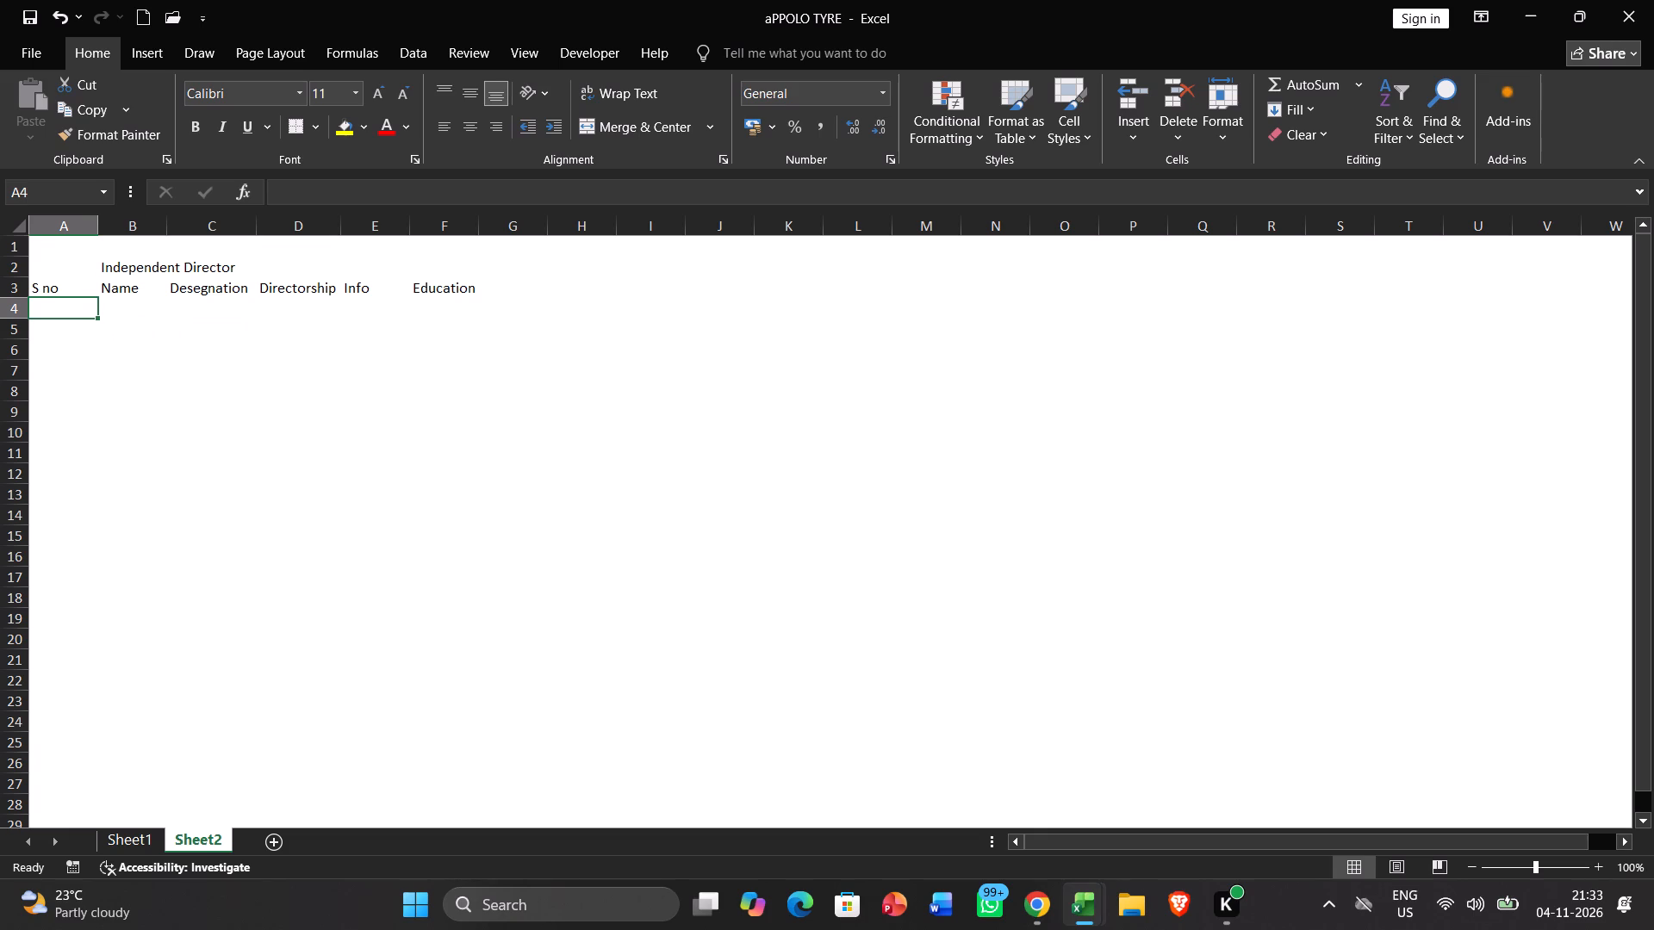
# In the Chrome annual report PDF, extract and copy the eight Non-Executive Independent directors' names from the page 161 board attendance table as text.
pyautogui.click(1031, 894)
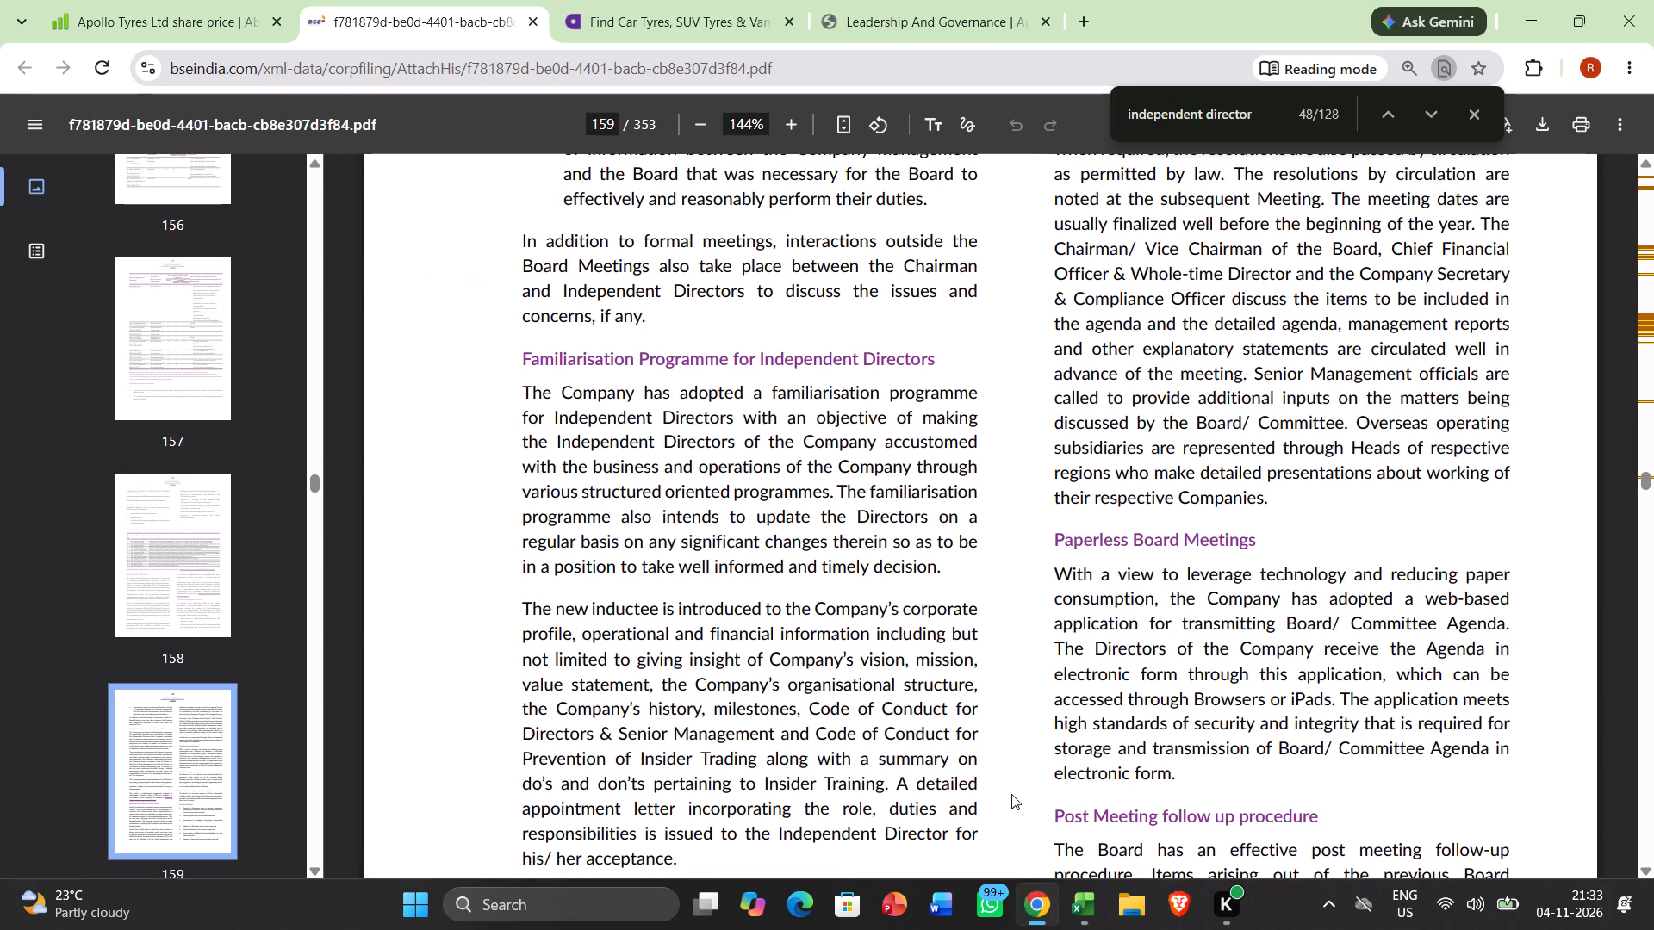
pyautogui.scroll(1, 906, 648)
pyautogui.scroll(-10, 906, 648)
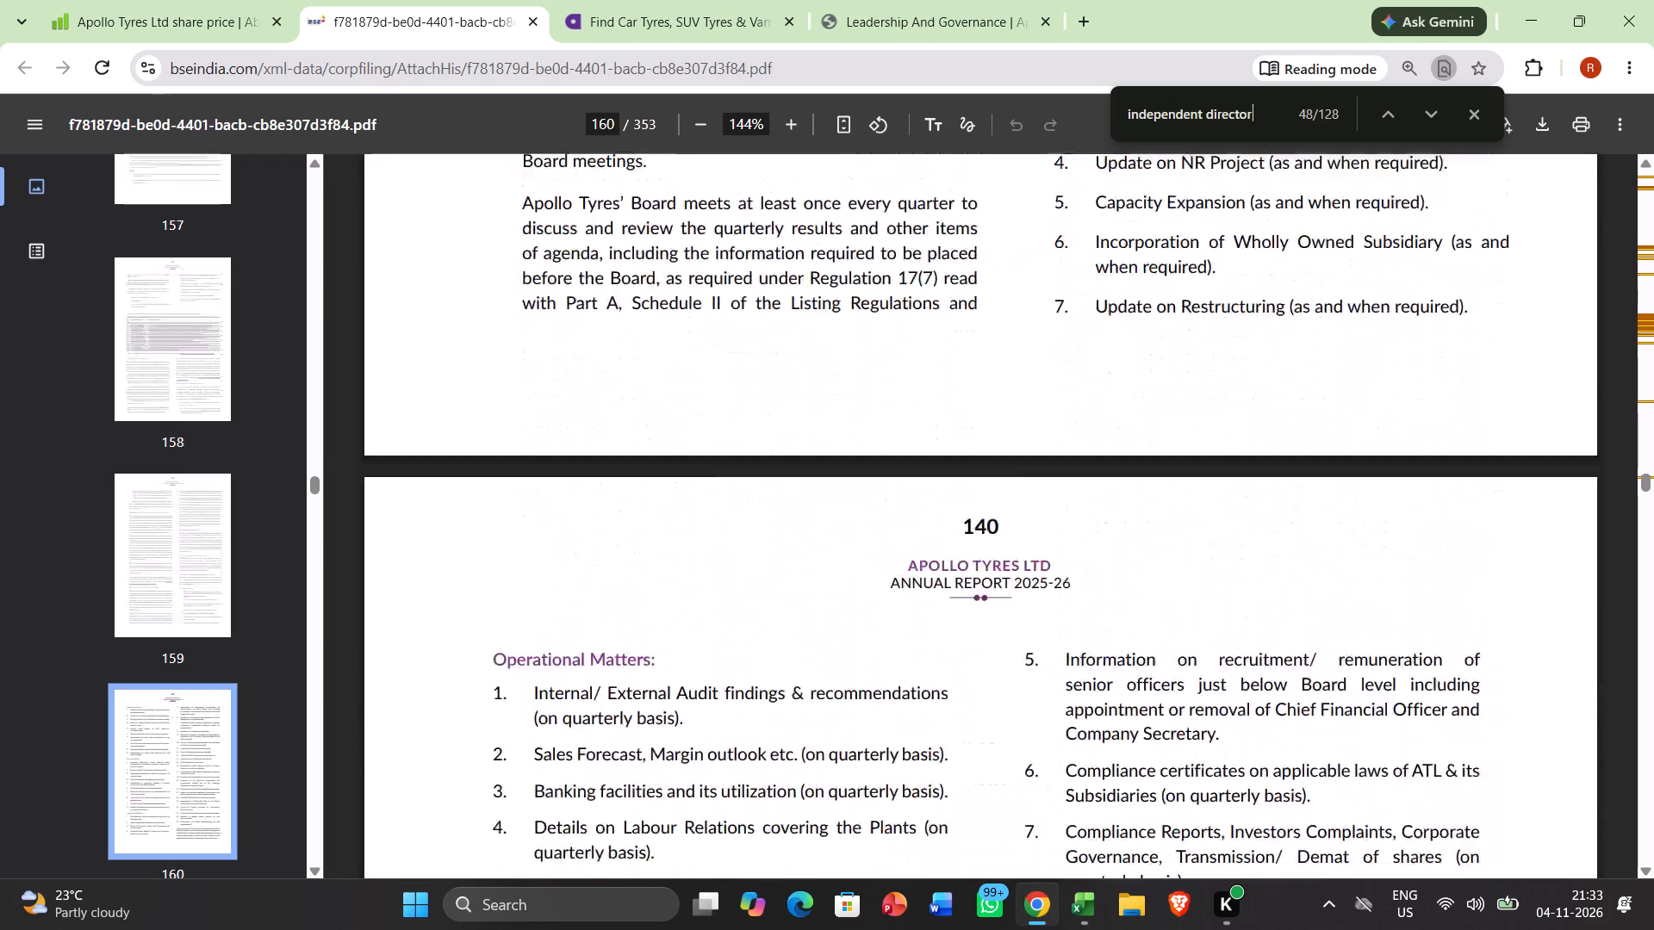
pyautogui.scroll(-9, 906, 648)
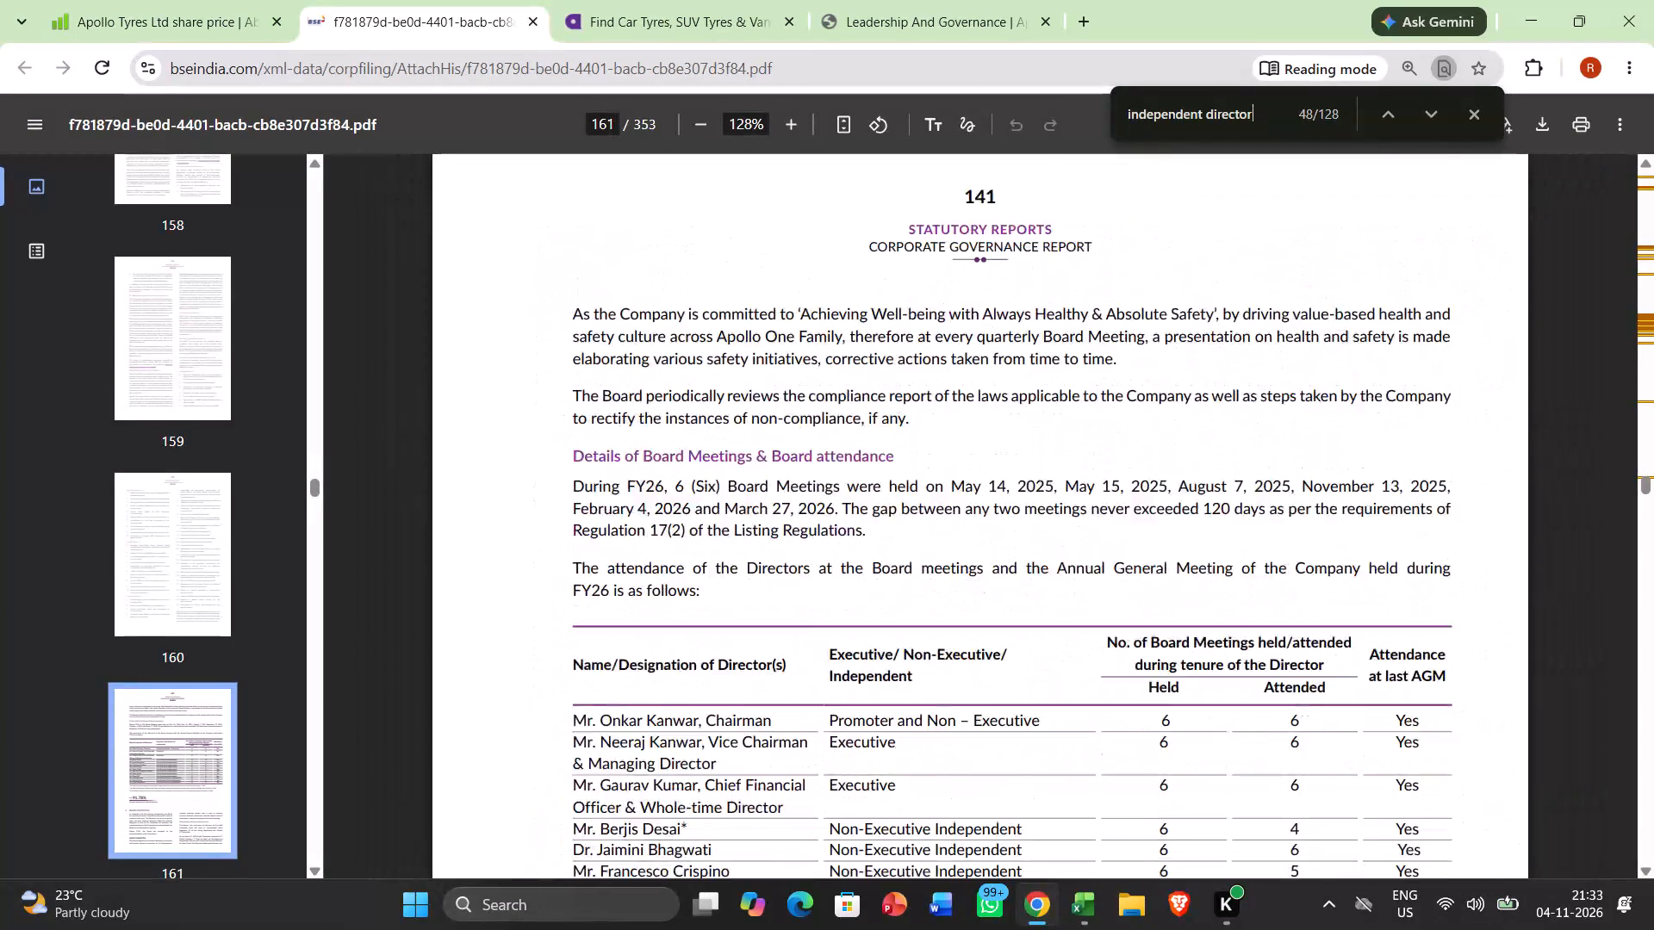
pyautogui.scroll(-2, 906, 648)
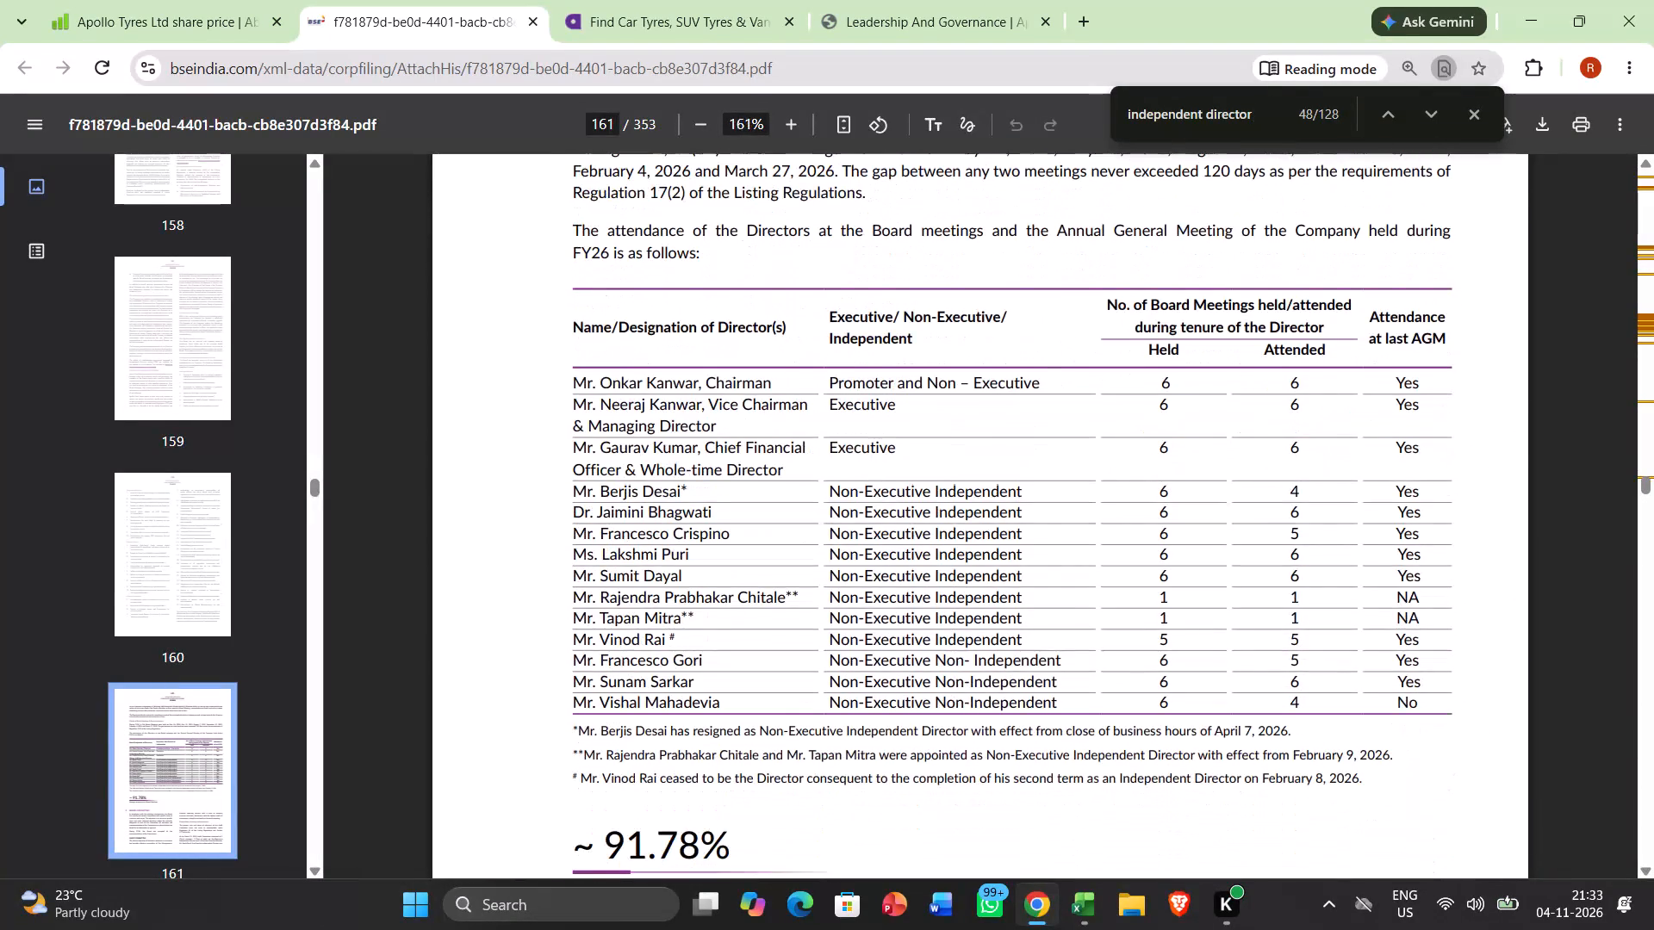
pyautogui.hscroll(2, 703, 538)
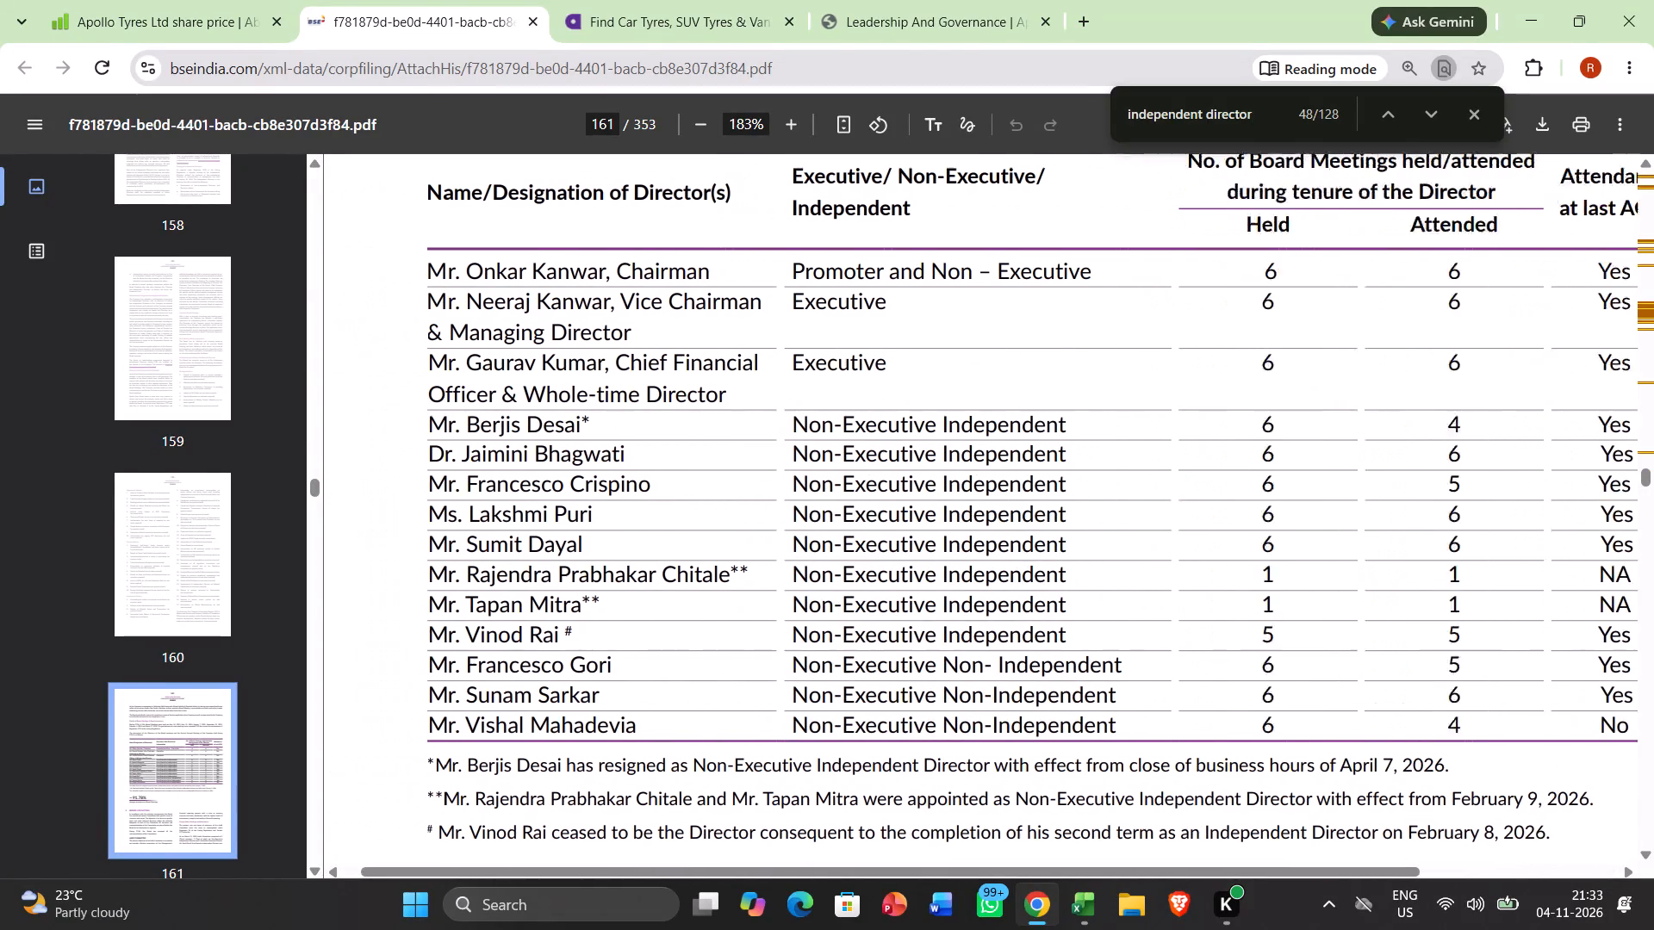
pyautogui.hscroll(1, 703, 538)
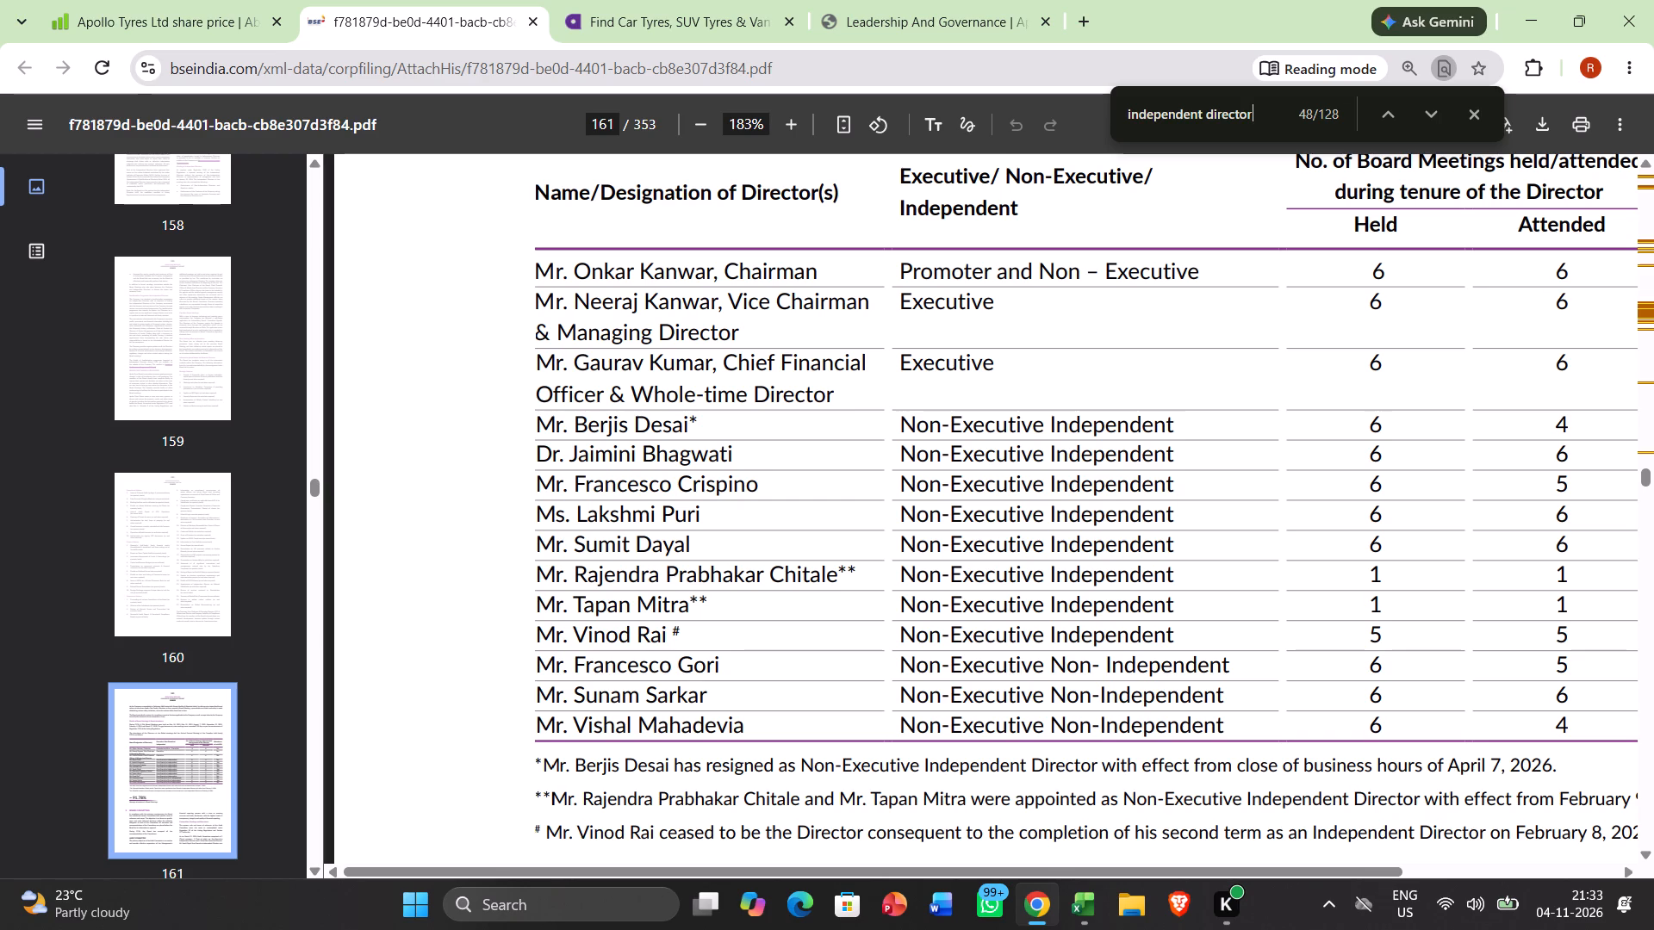
pyautogui.press('Print')
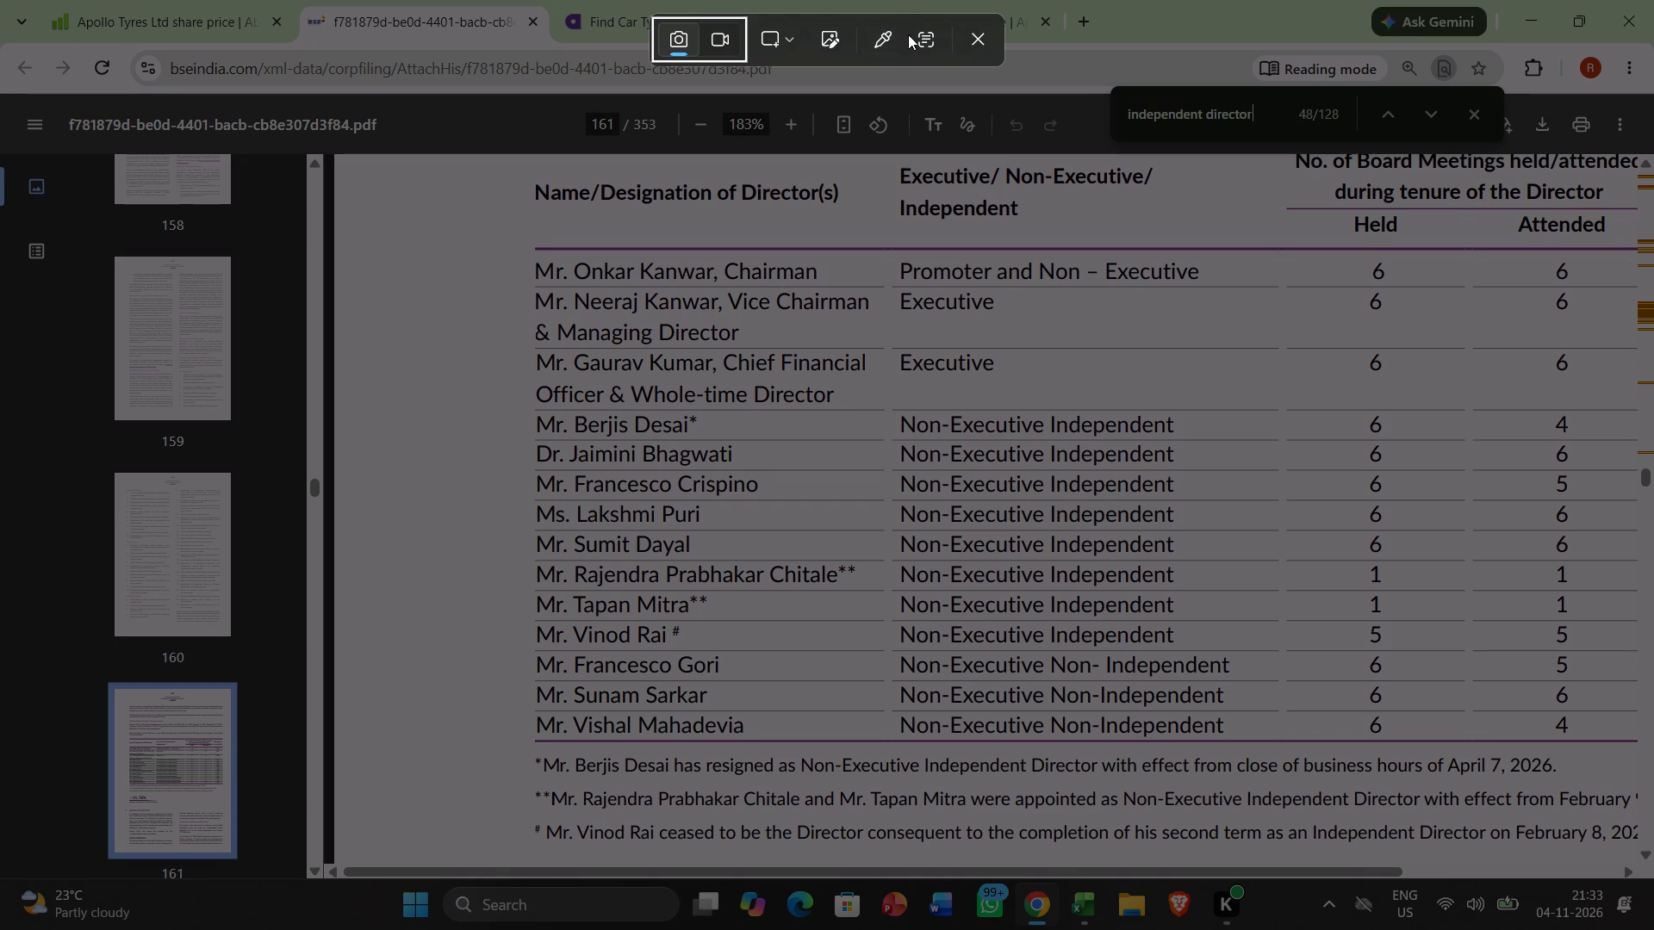
pyautogui.click(916, 36)
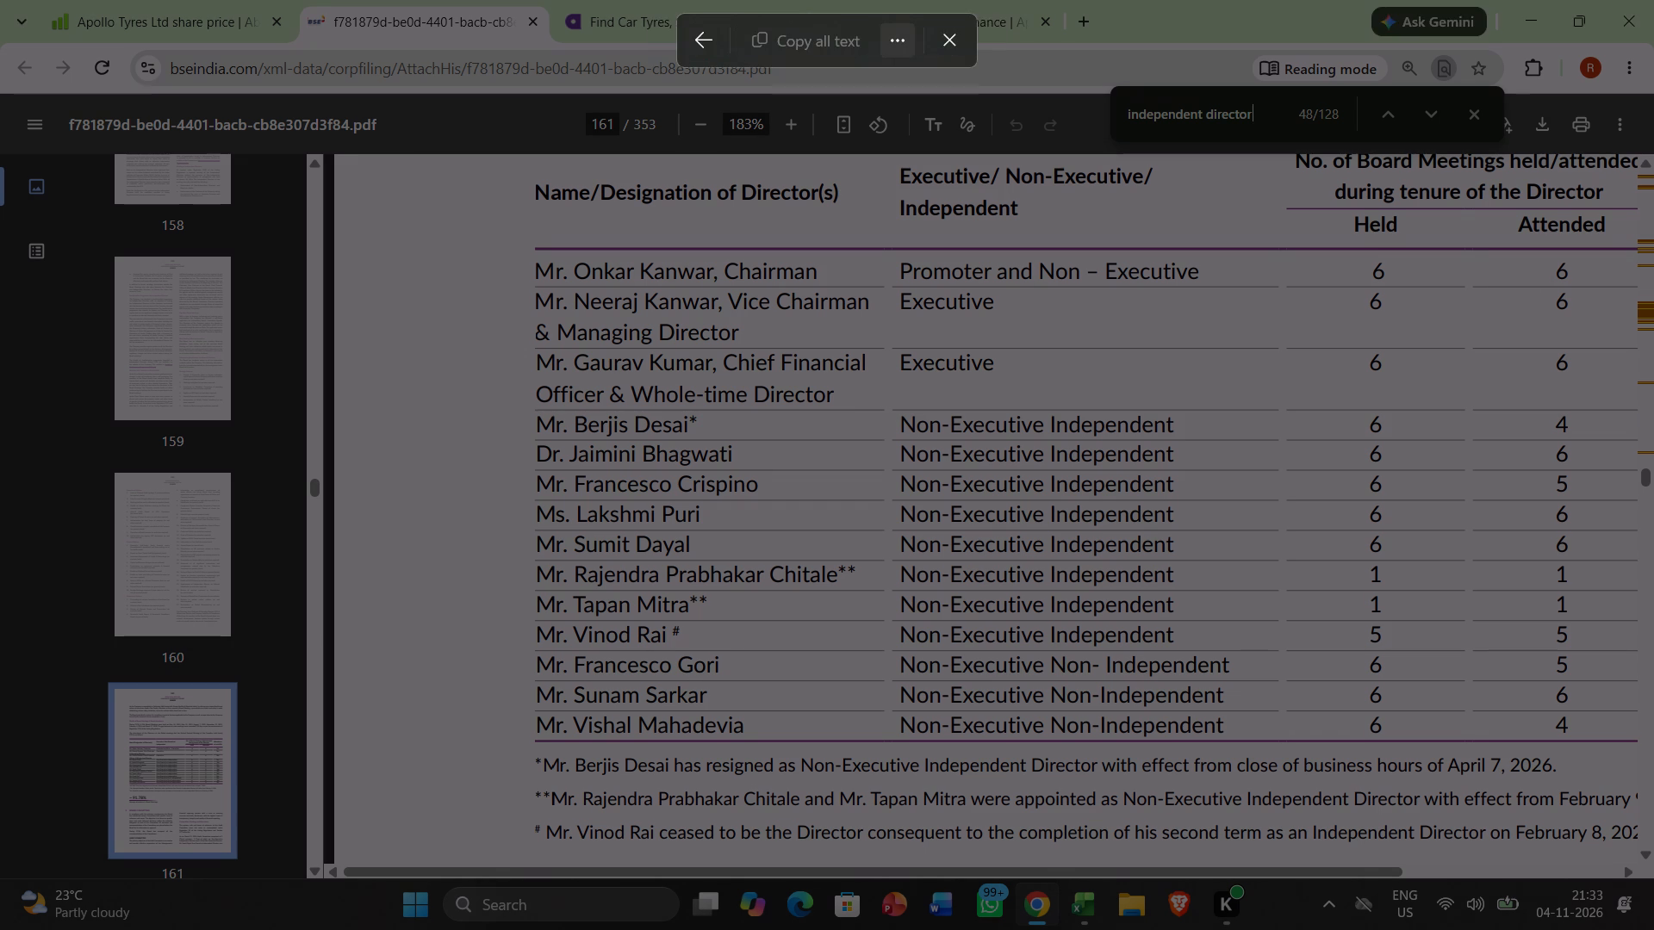
pyautogui.moveTo(532, 404); pyautogui.dragTo(767, 573)
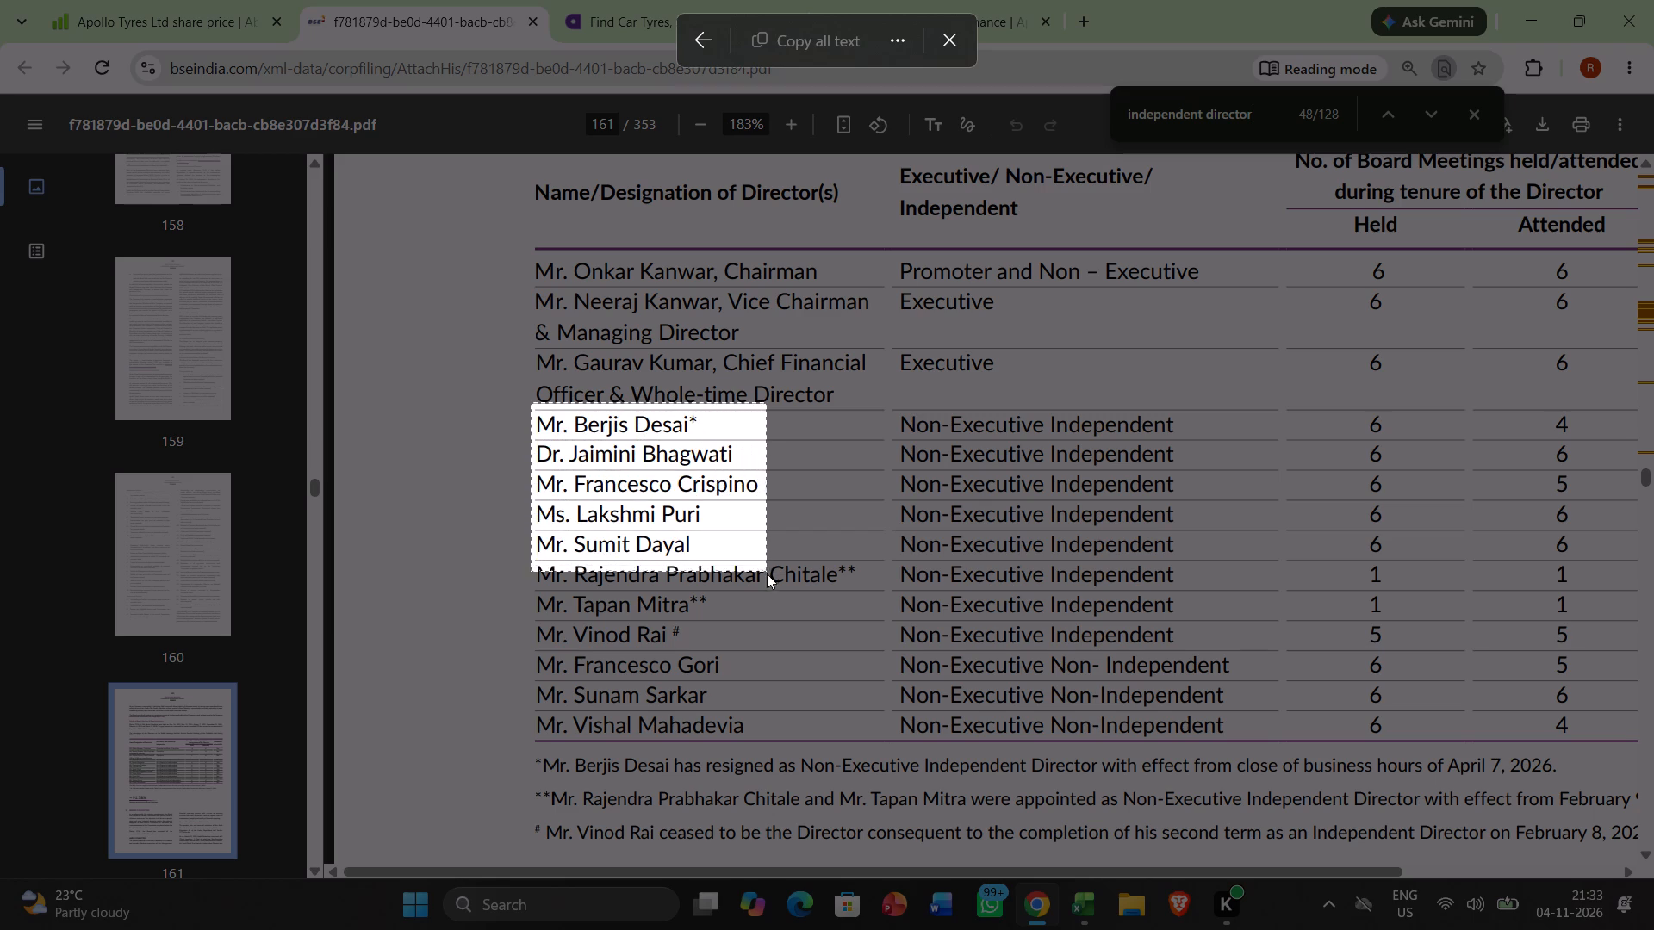
pyautogui.moveTo(767, 573); pyautogui.dragTo(843, 663)
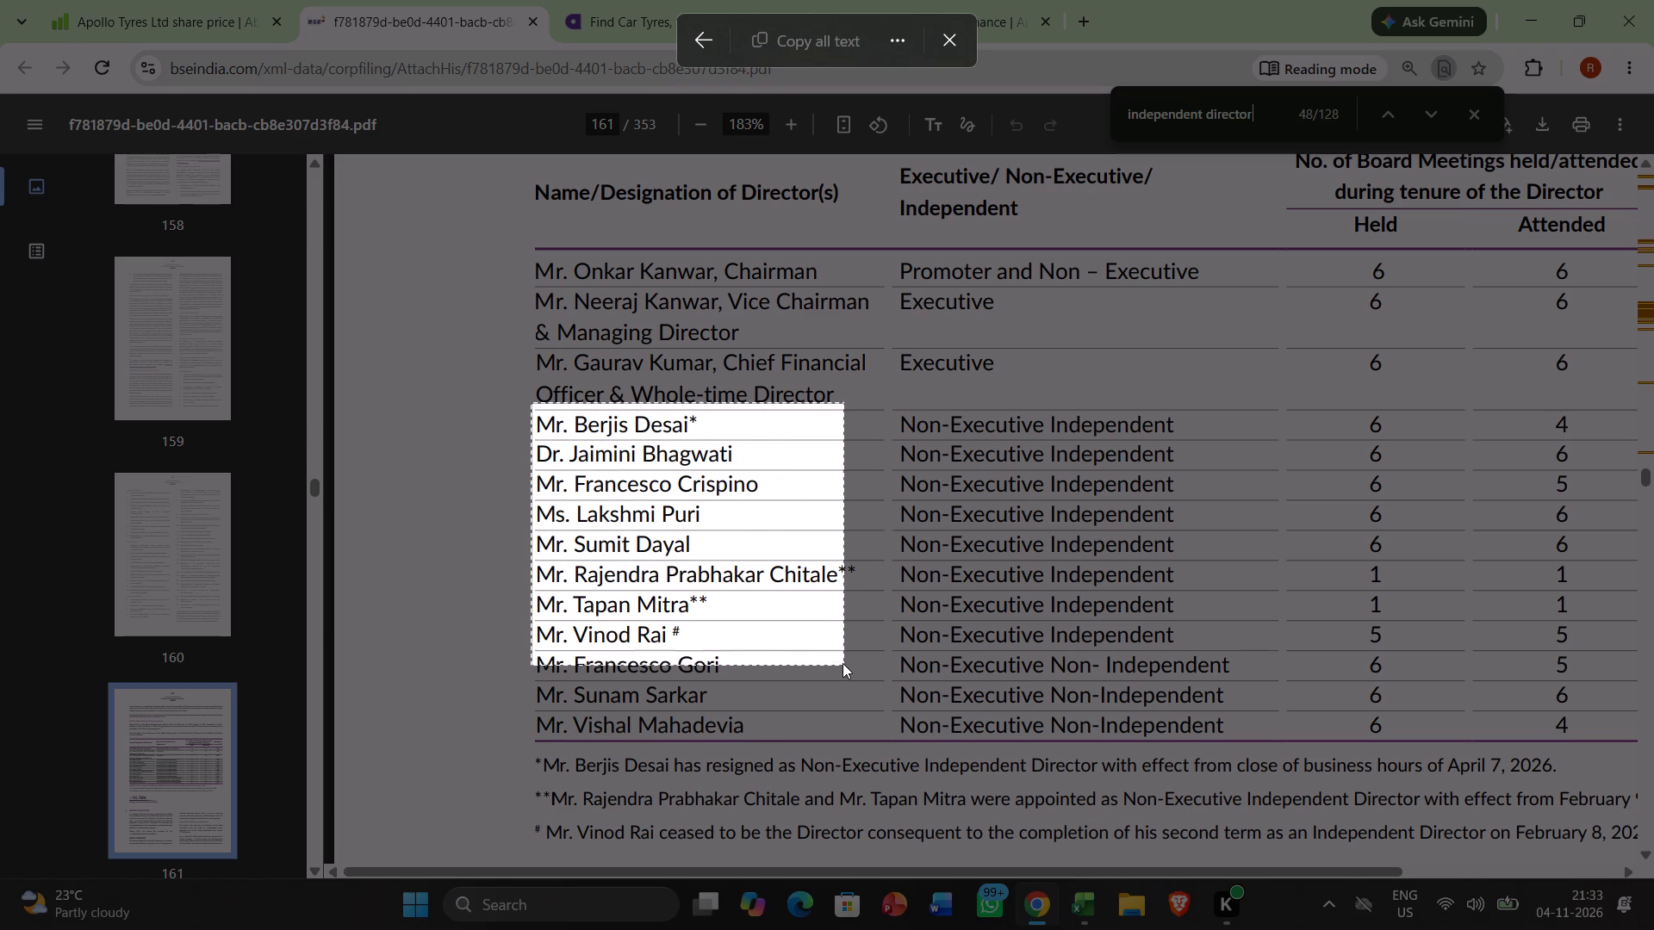
pyautogui.moveTo(843, 663); pyautogui.dragTo(879, 653)
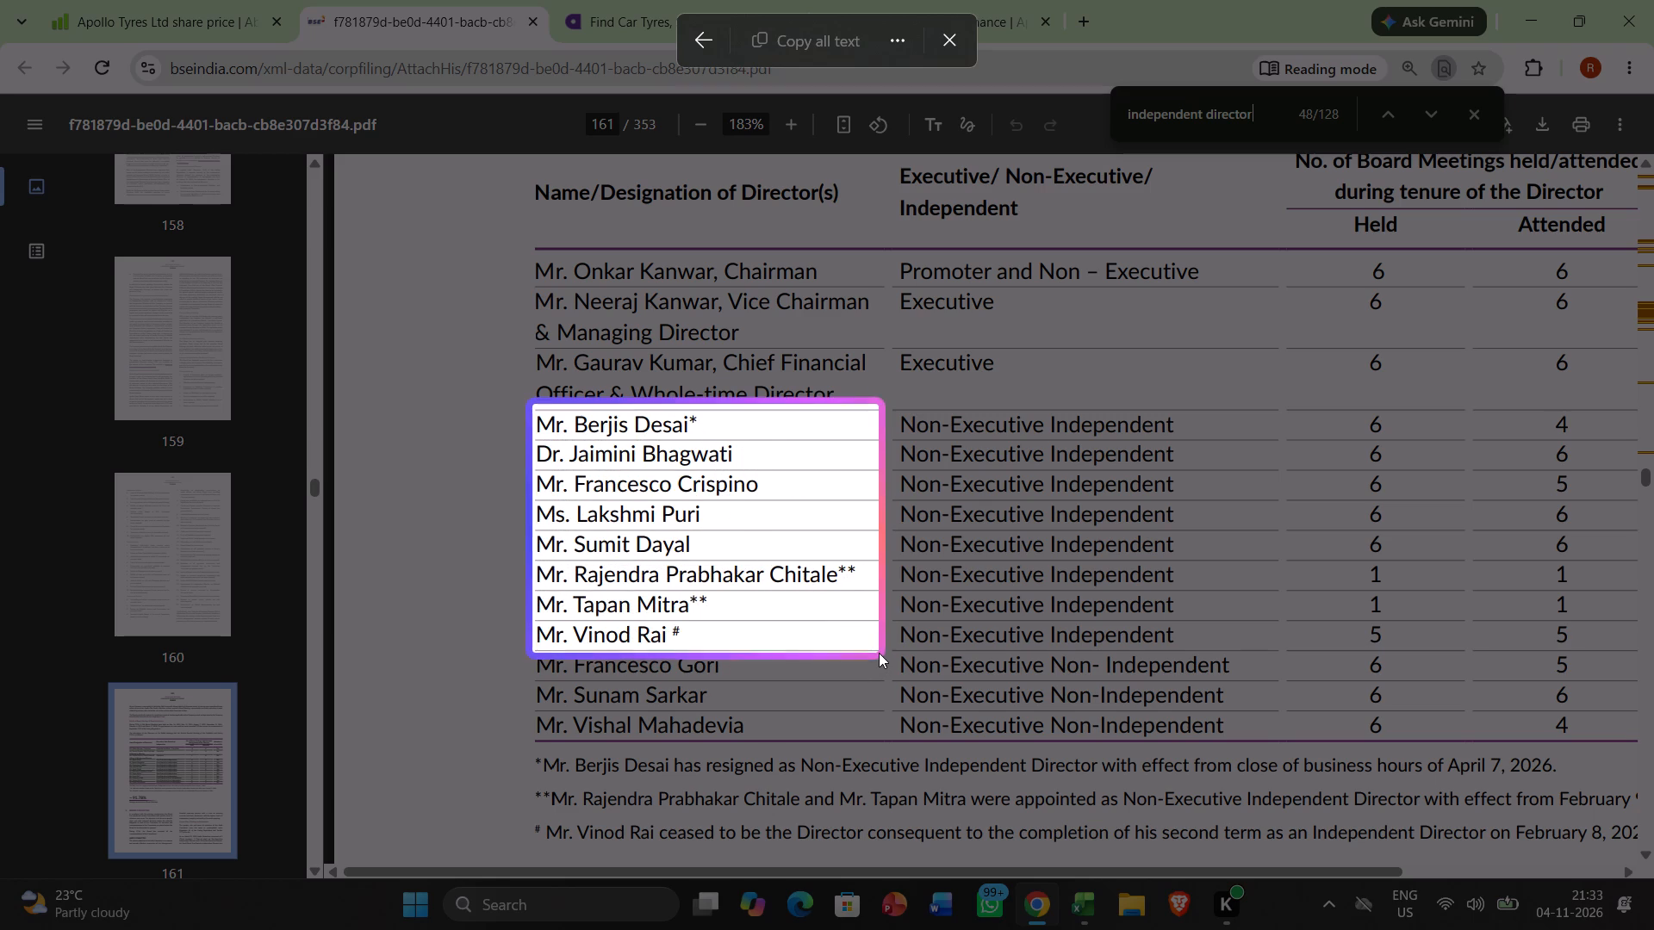
pyautogui.click(797, 48)
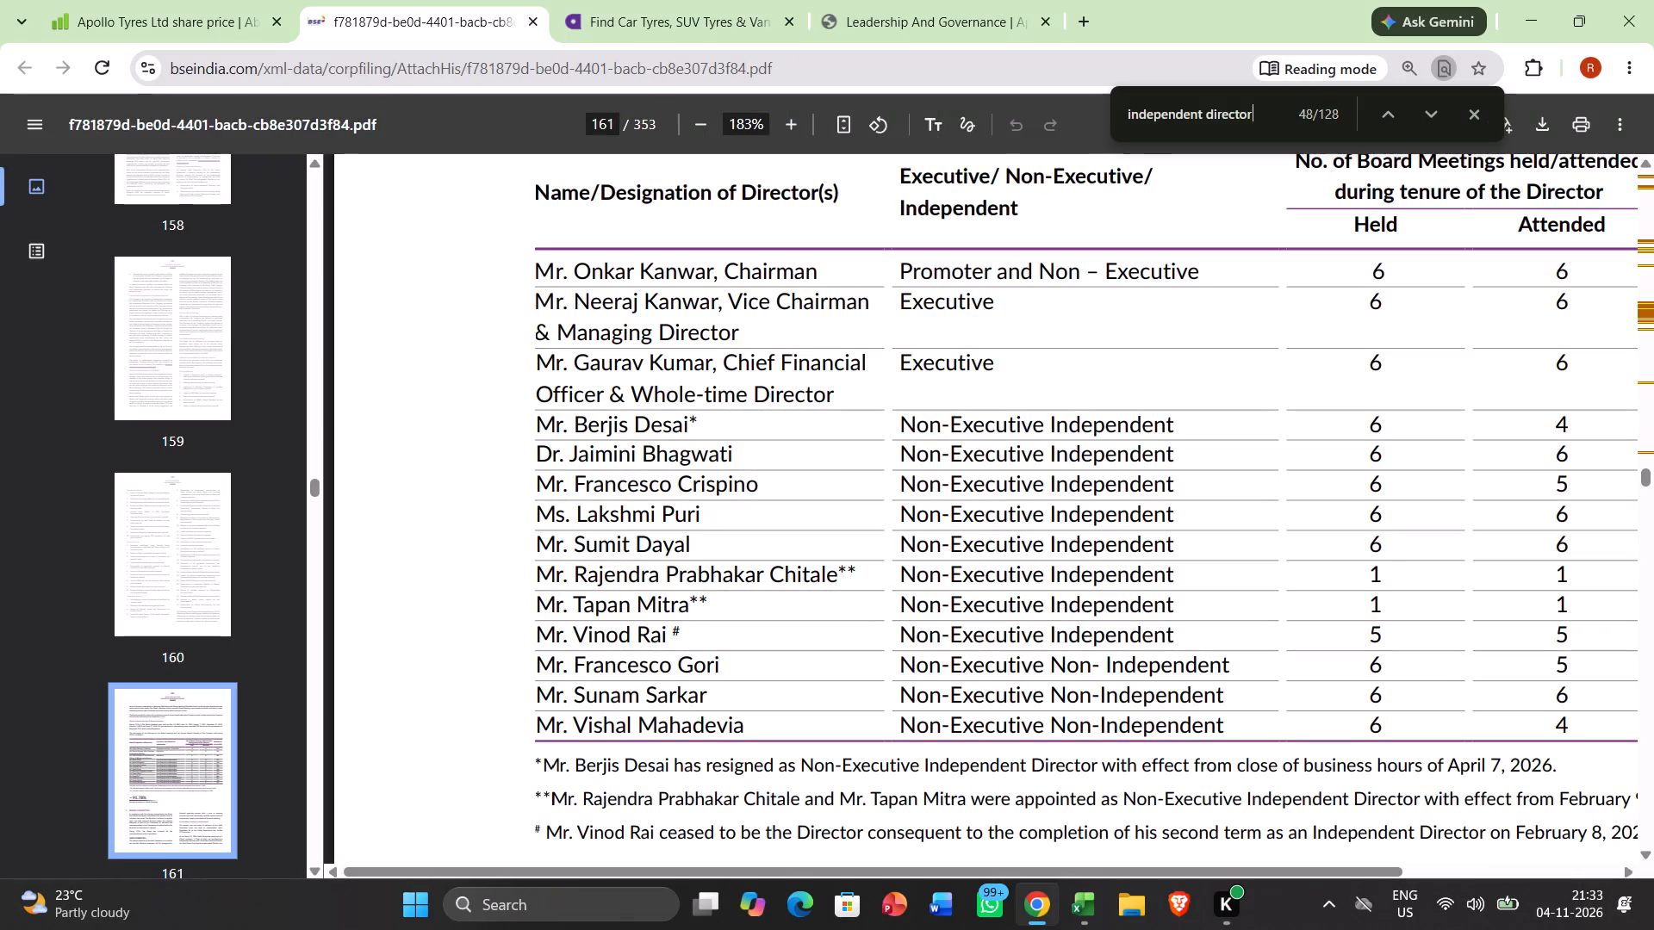
# Switch to the aPPOLO TYRE workbook in Excel, paste the copied names from cell B4 down and autofit column B.
pyautogui.click(1077, 900)
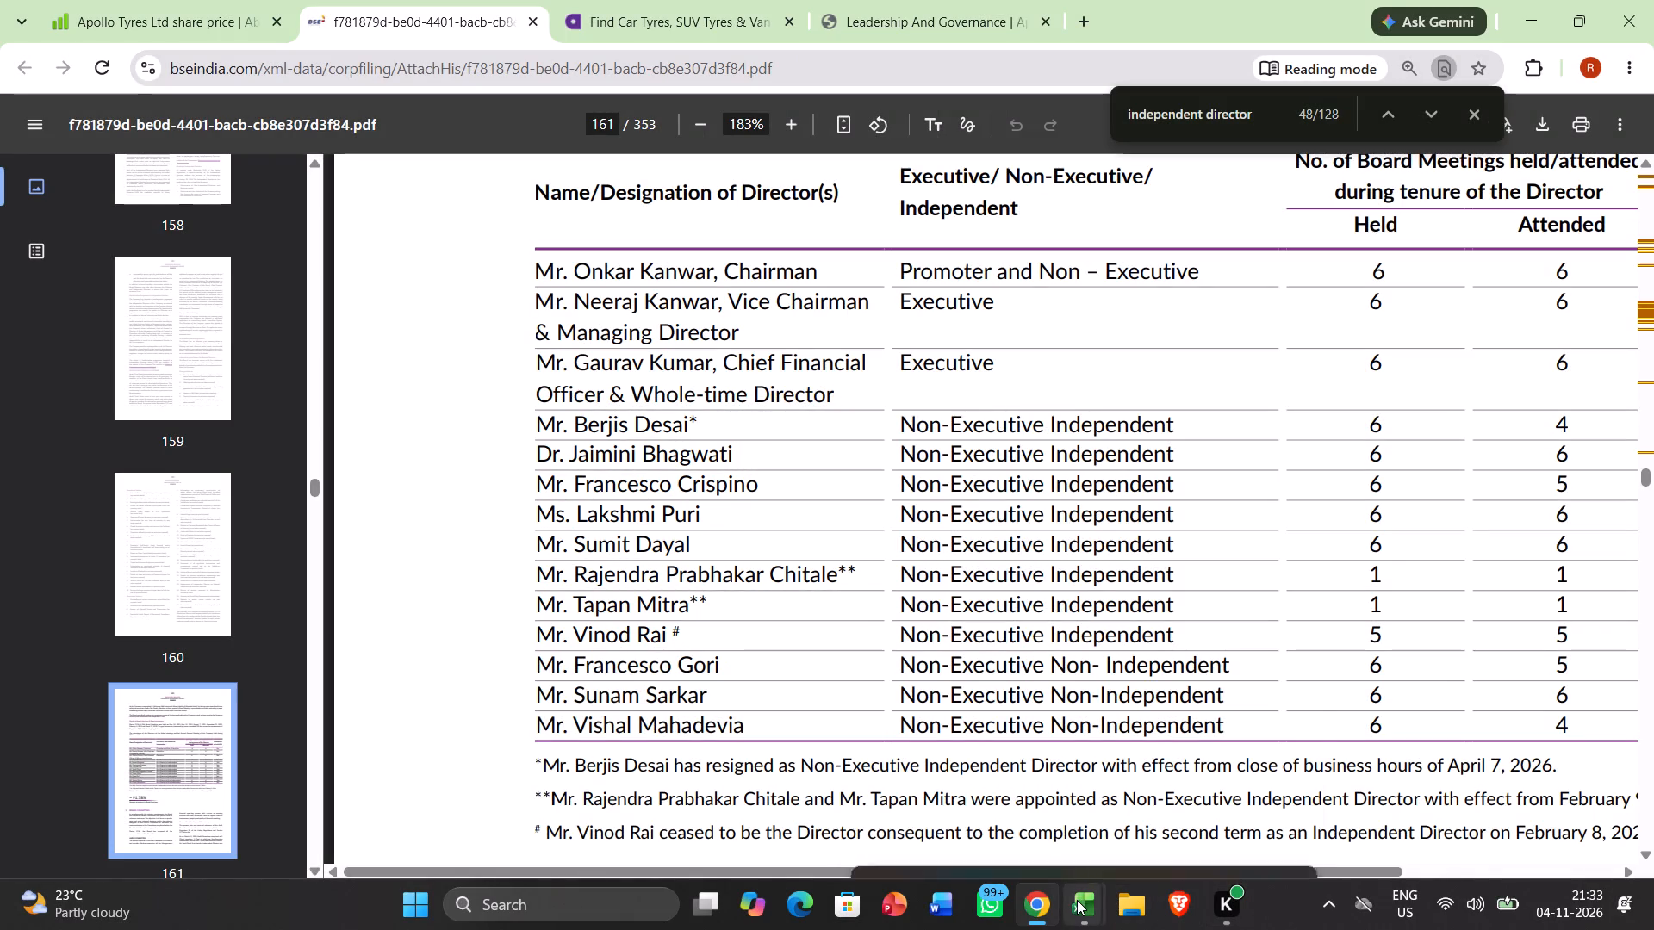
pyautogui.click(1125, 833)
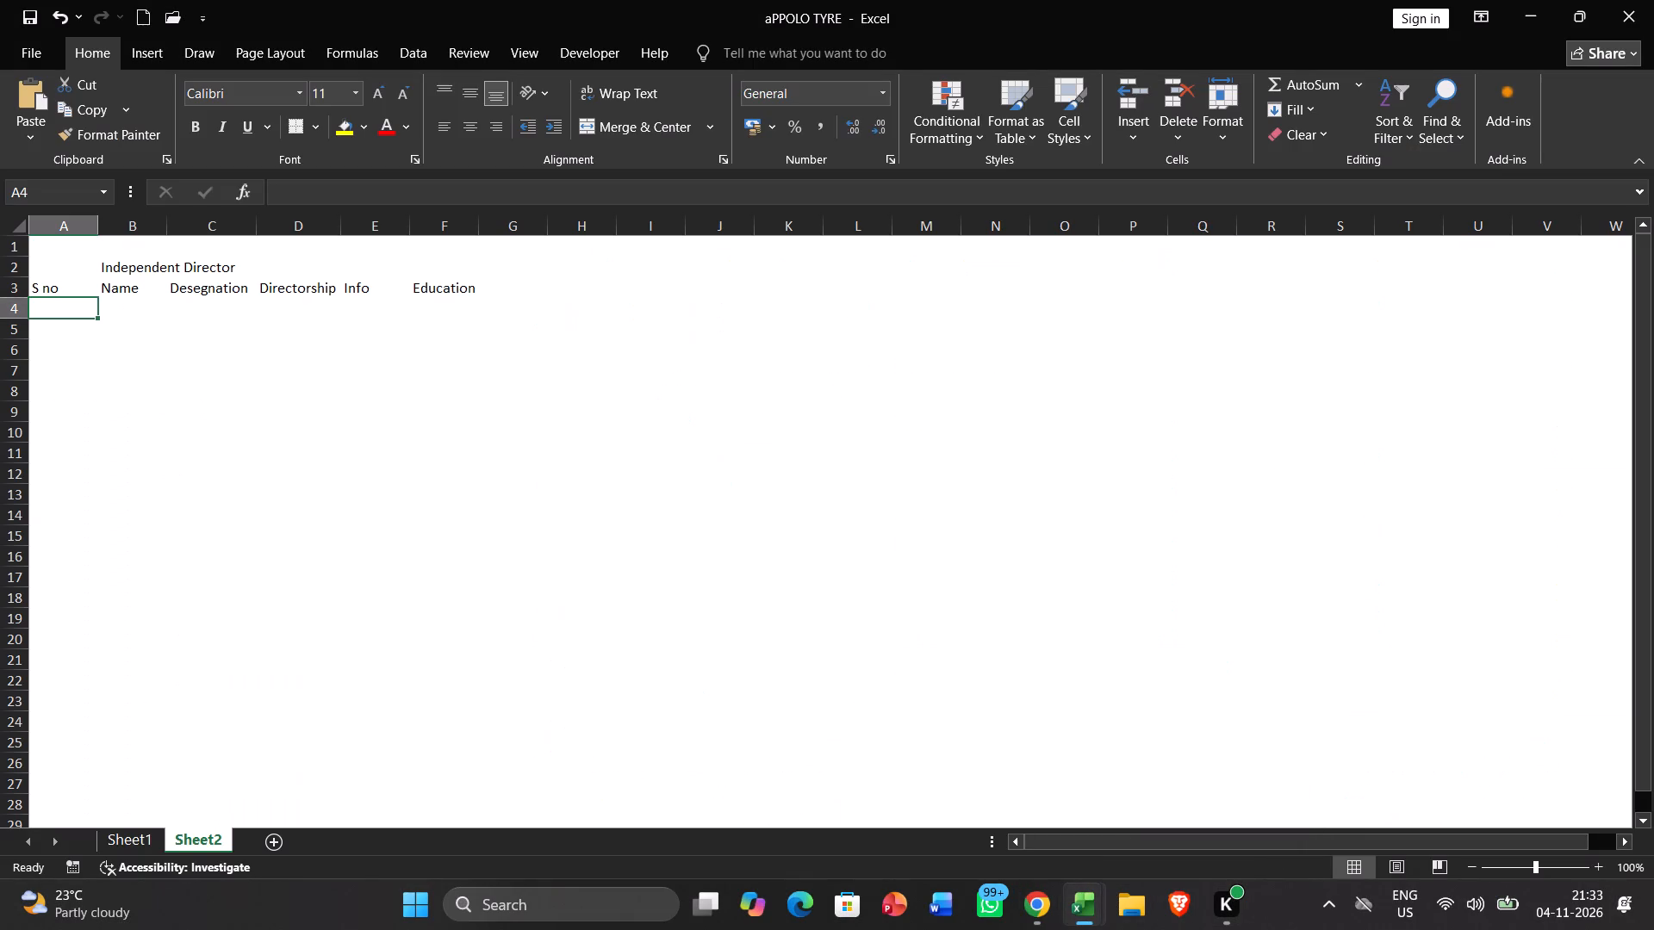
pyautogui.press('Right')
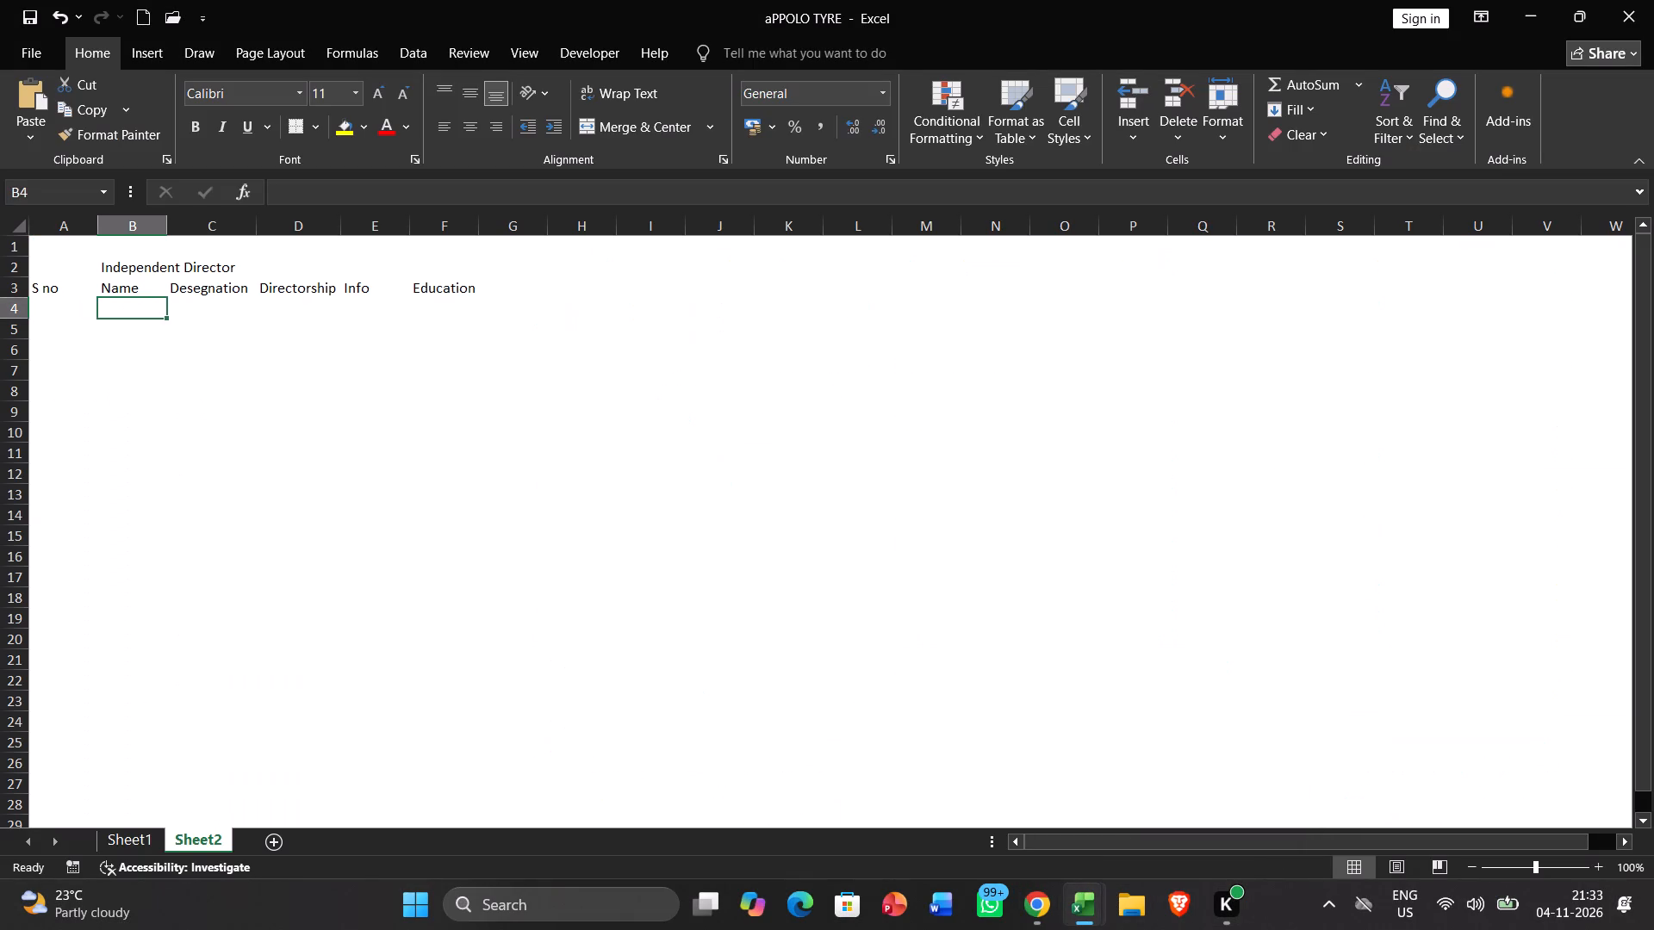
pyautogui.hotkey('ctrl', 'v')
pyautogui.press('Right')
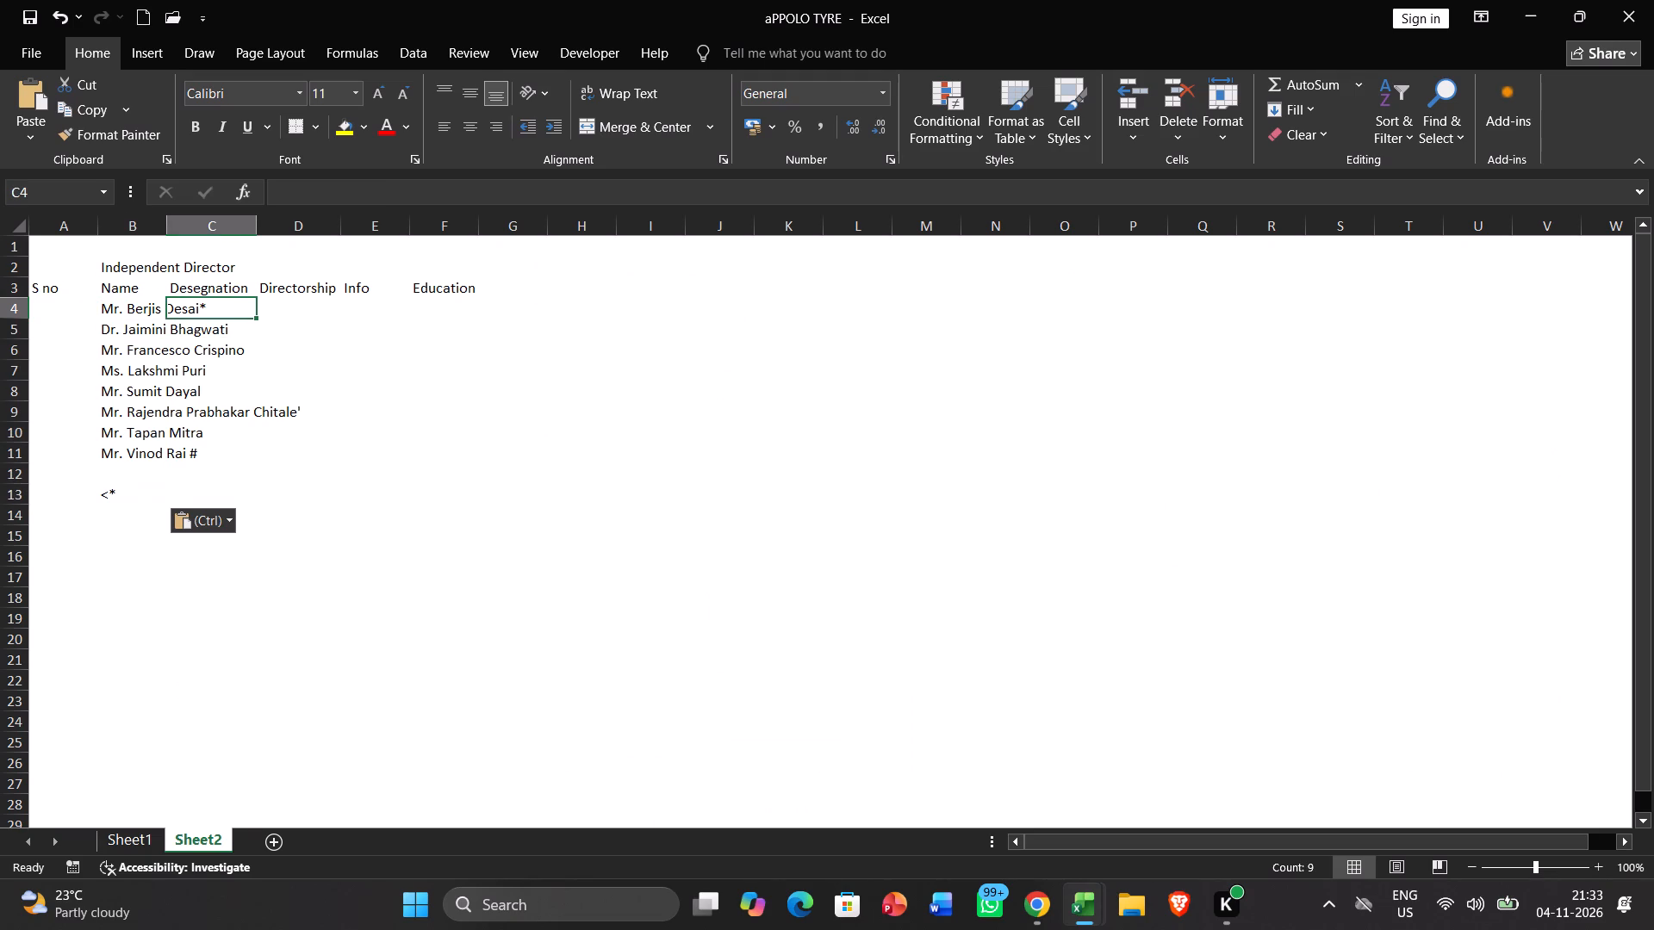
pyautogui.doubleClick(168, 228)
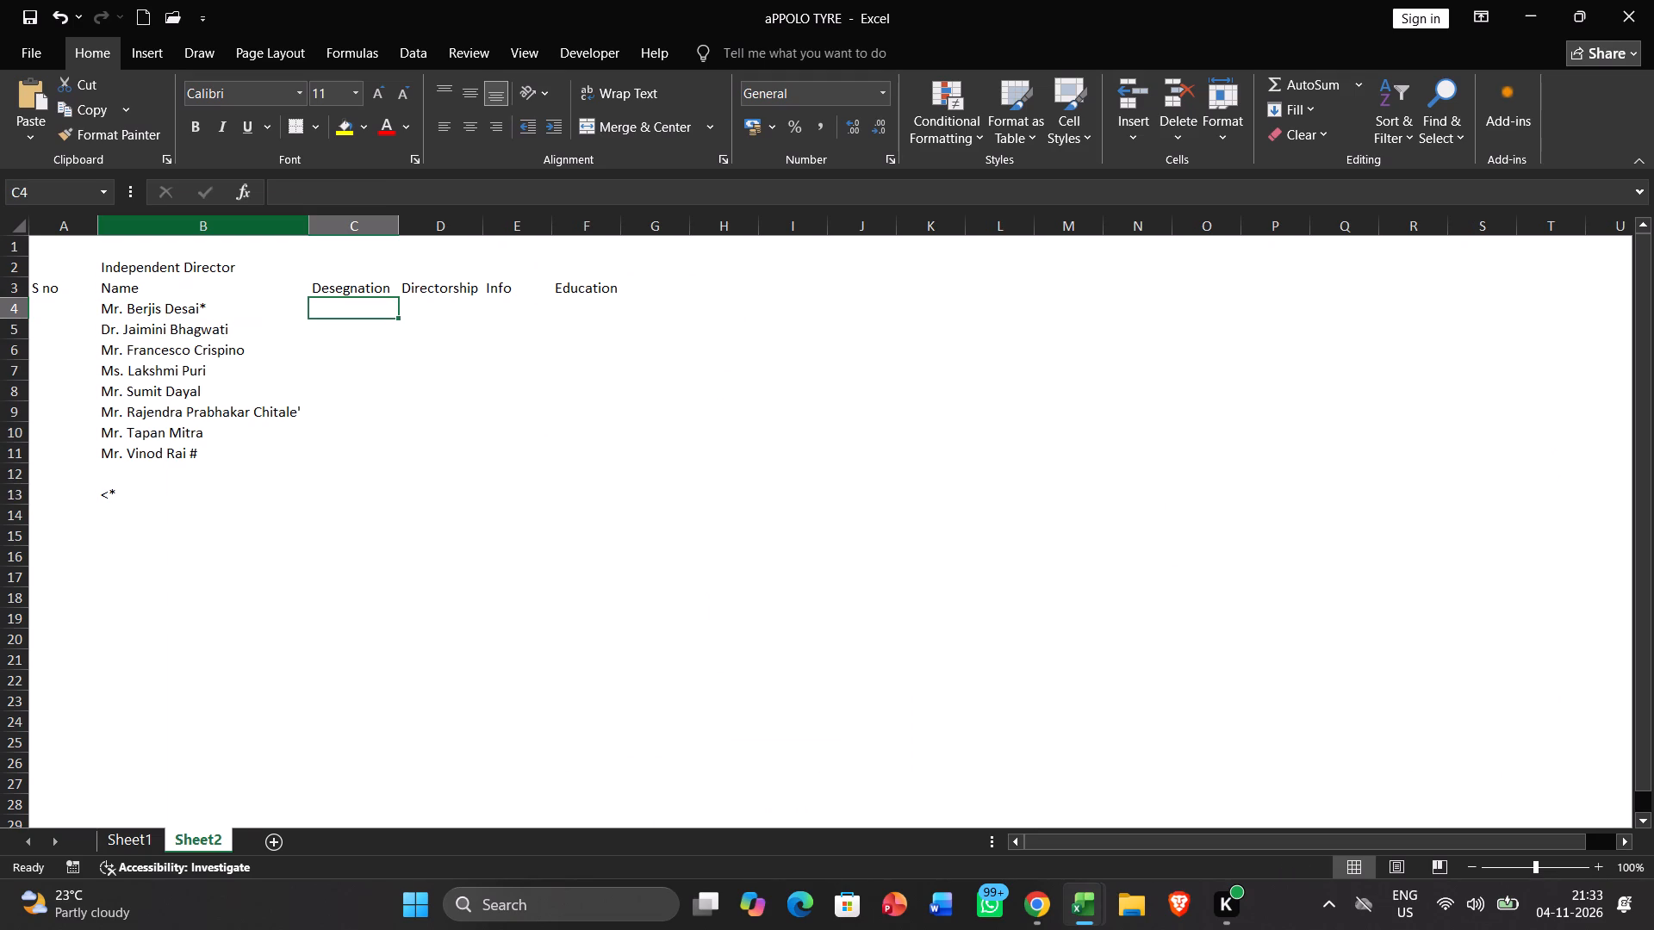
# Remove the stray trailing apostrophe, asterisk and # mark from the director names in cells B9, B4 and B11.
pyautogui.click(251, 427)
pyautogui.press('Up')
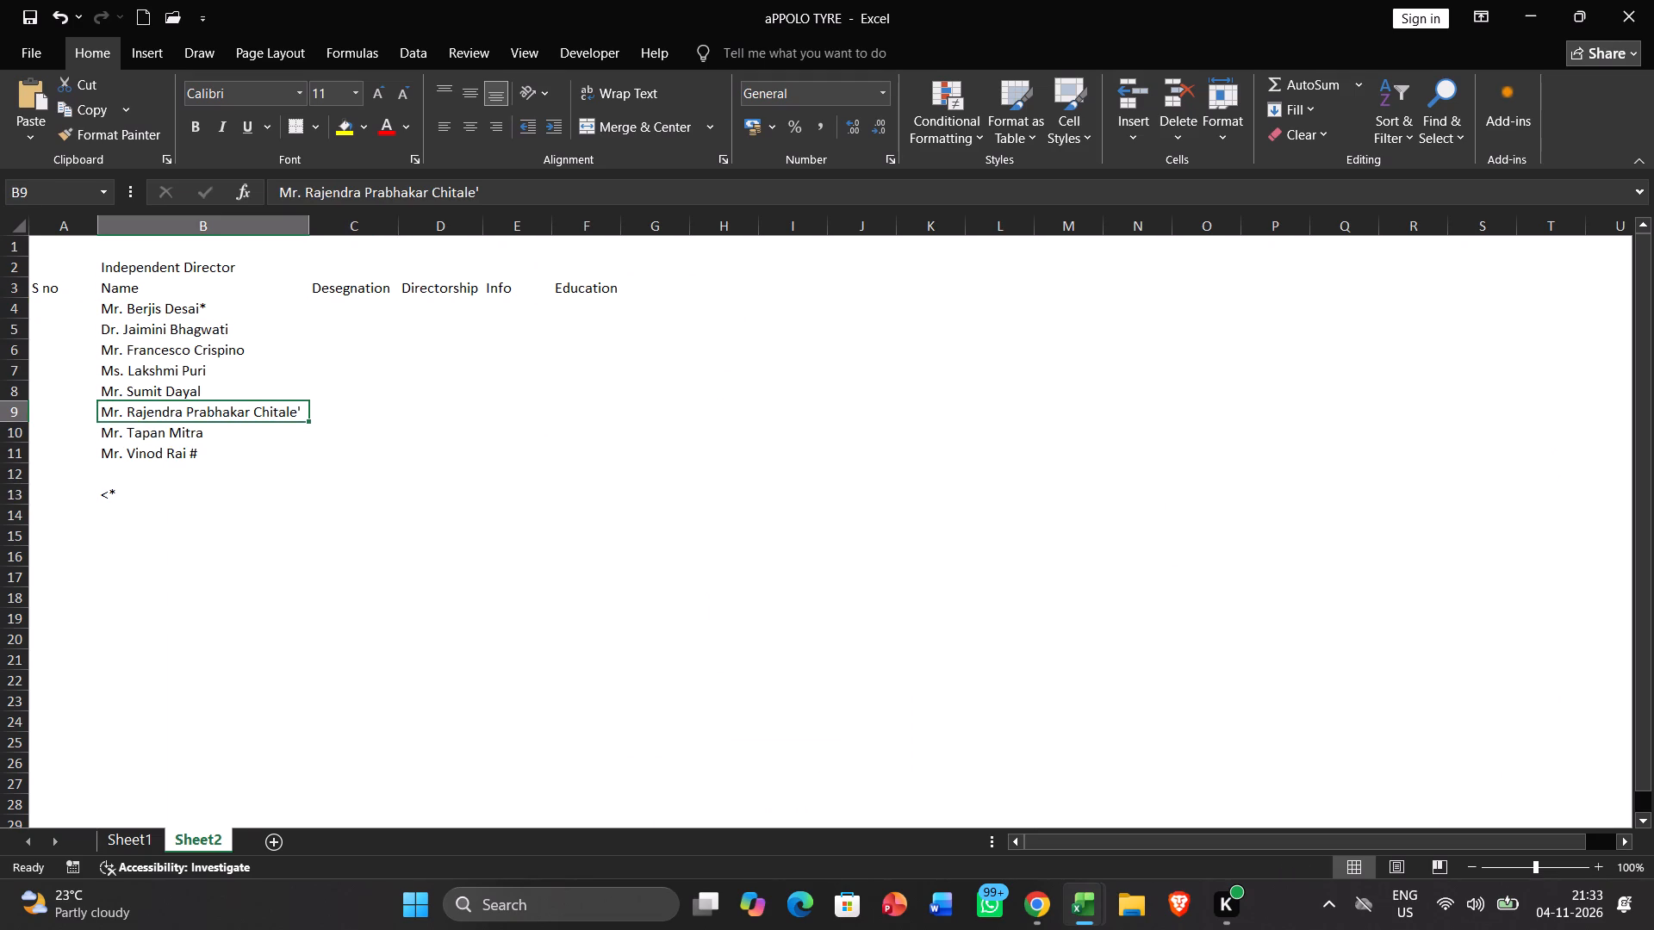
pyautogui.click(507, 193)
pyautogui.press('BackSpace')
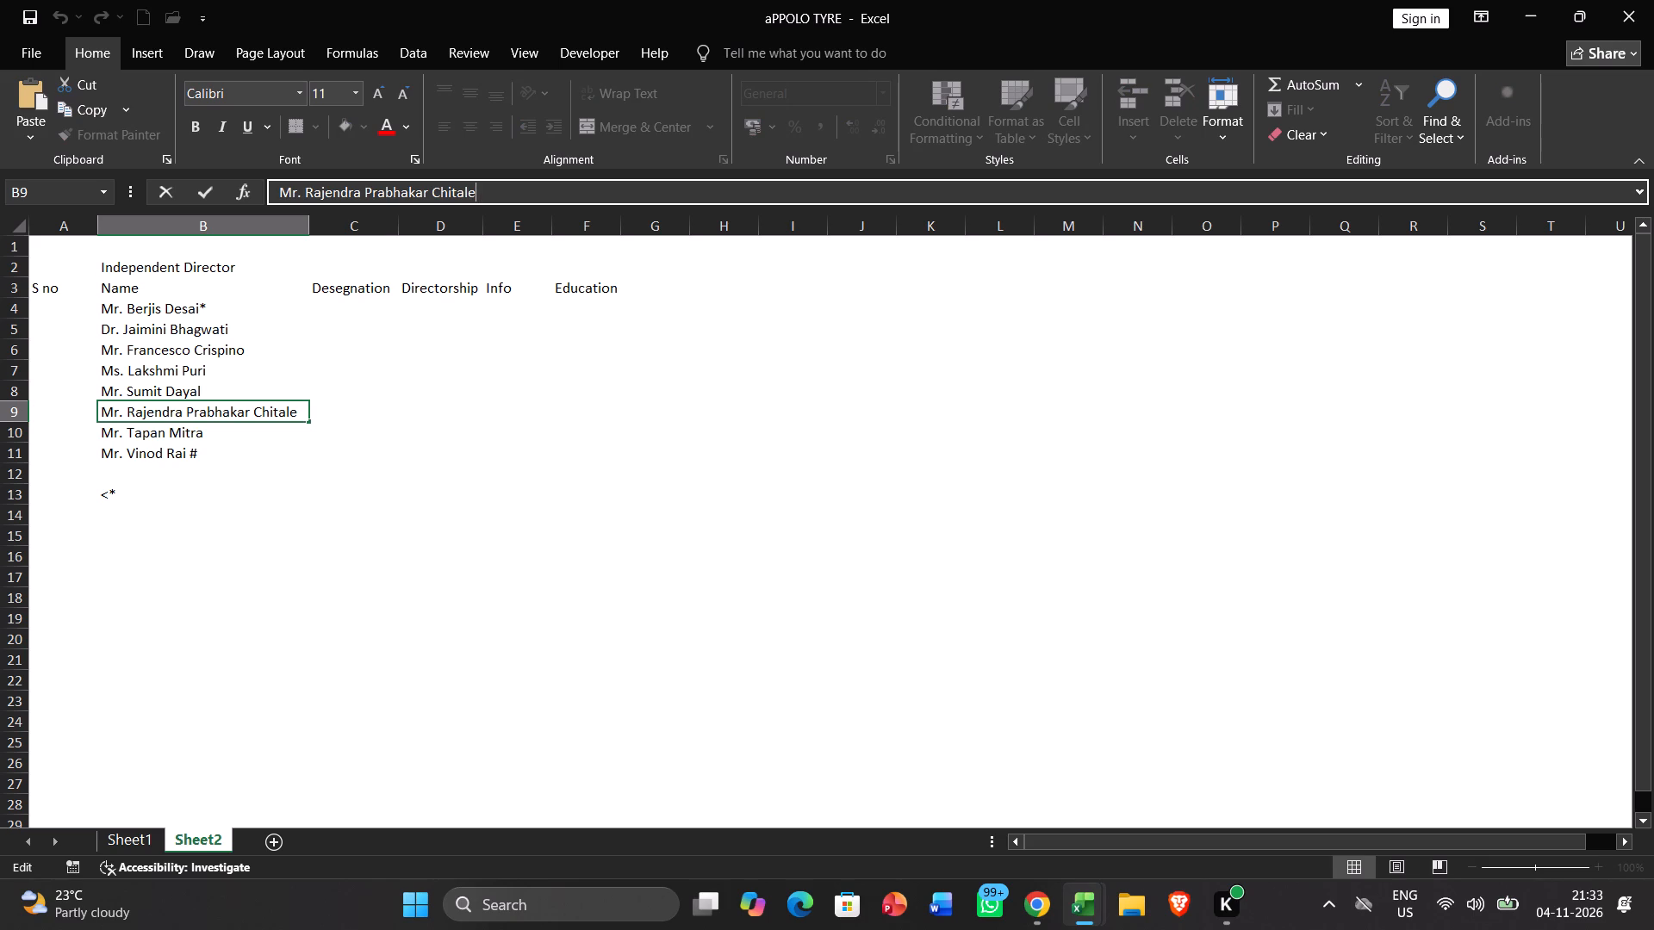
pyautogui.press('Up')
pyautogui.press('Up')
pyautogui.click(213, 313)
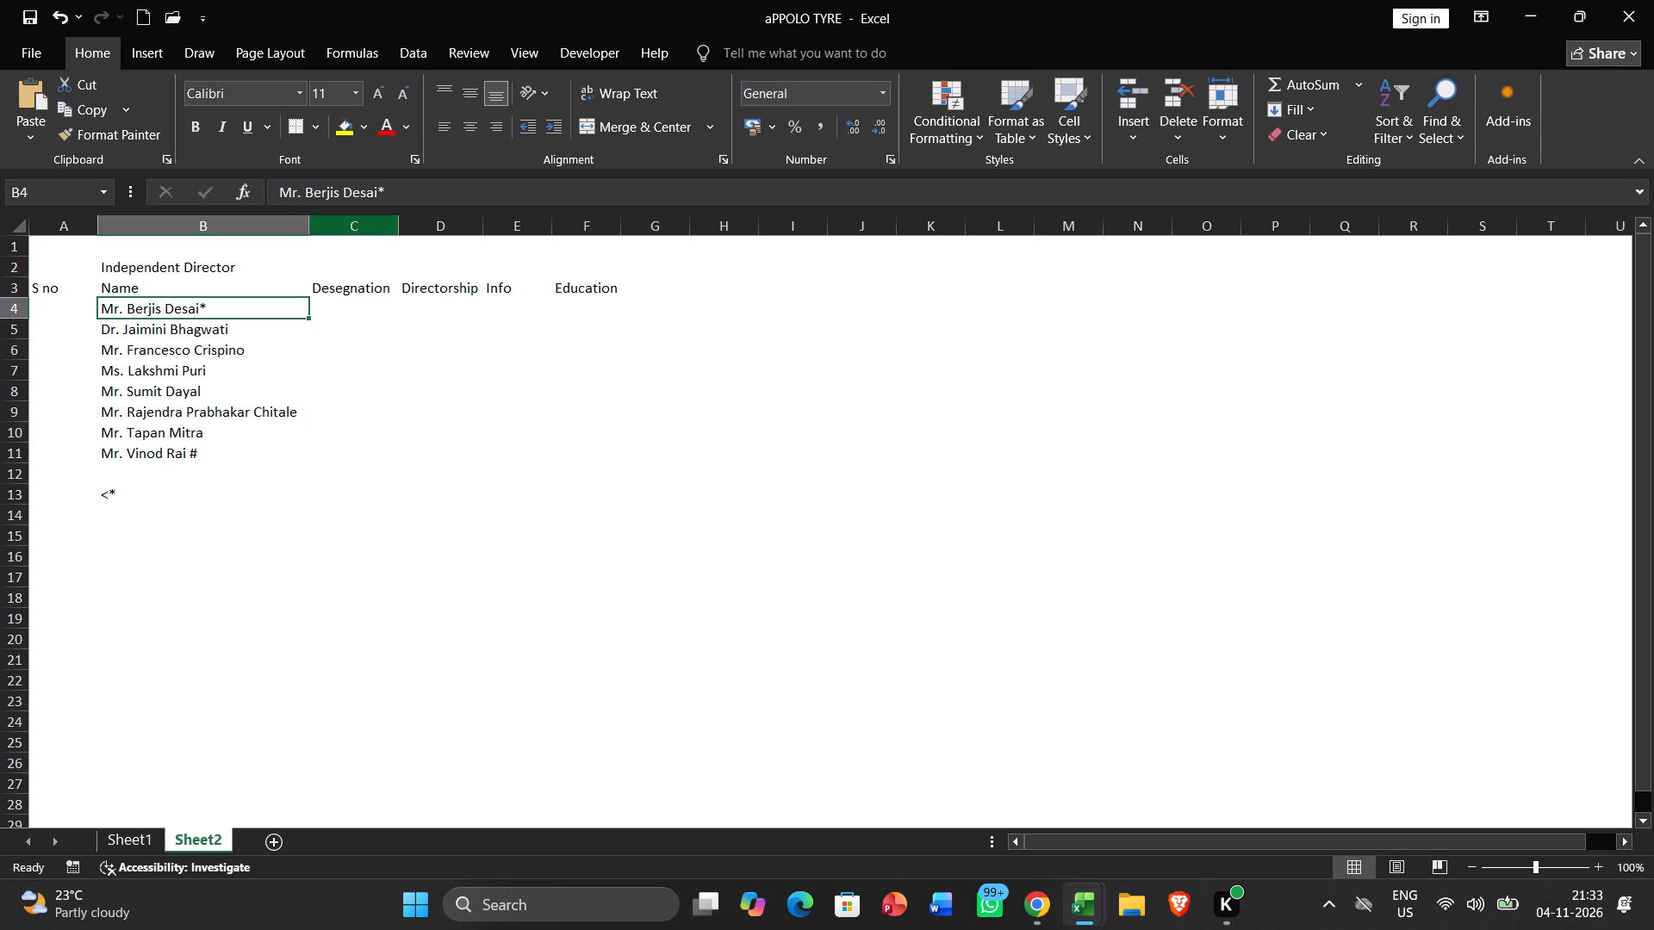
pyautogui.click(415, 204)
pyautogui.press('BackSpace')
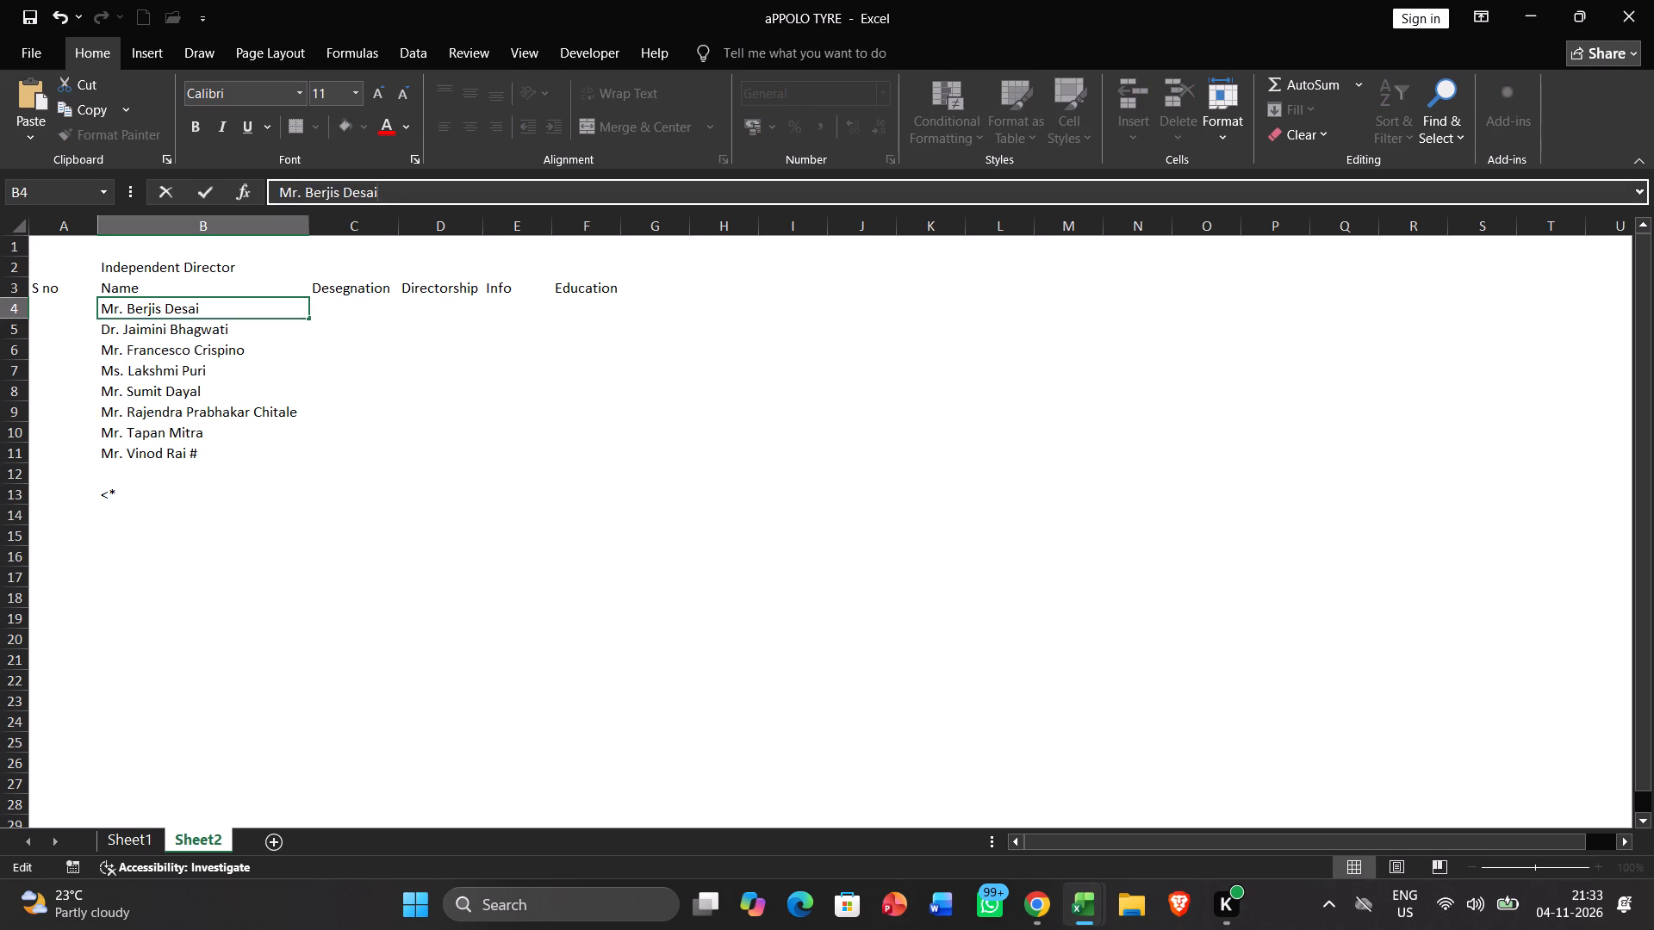
pyautogui.click(229, 454)
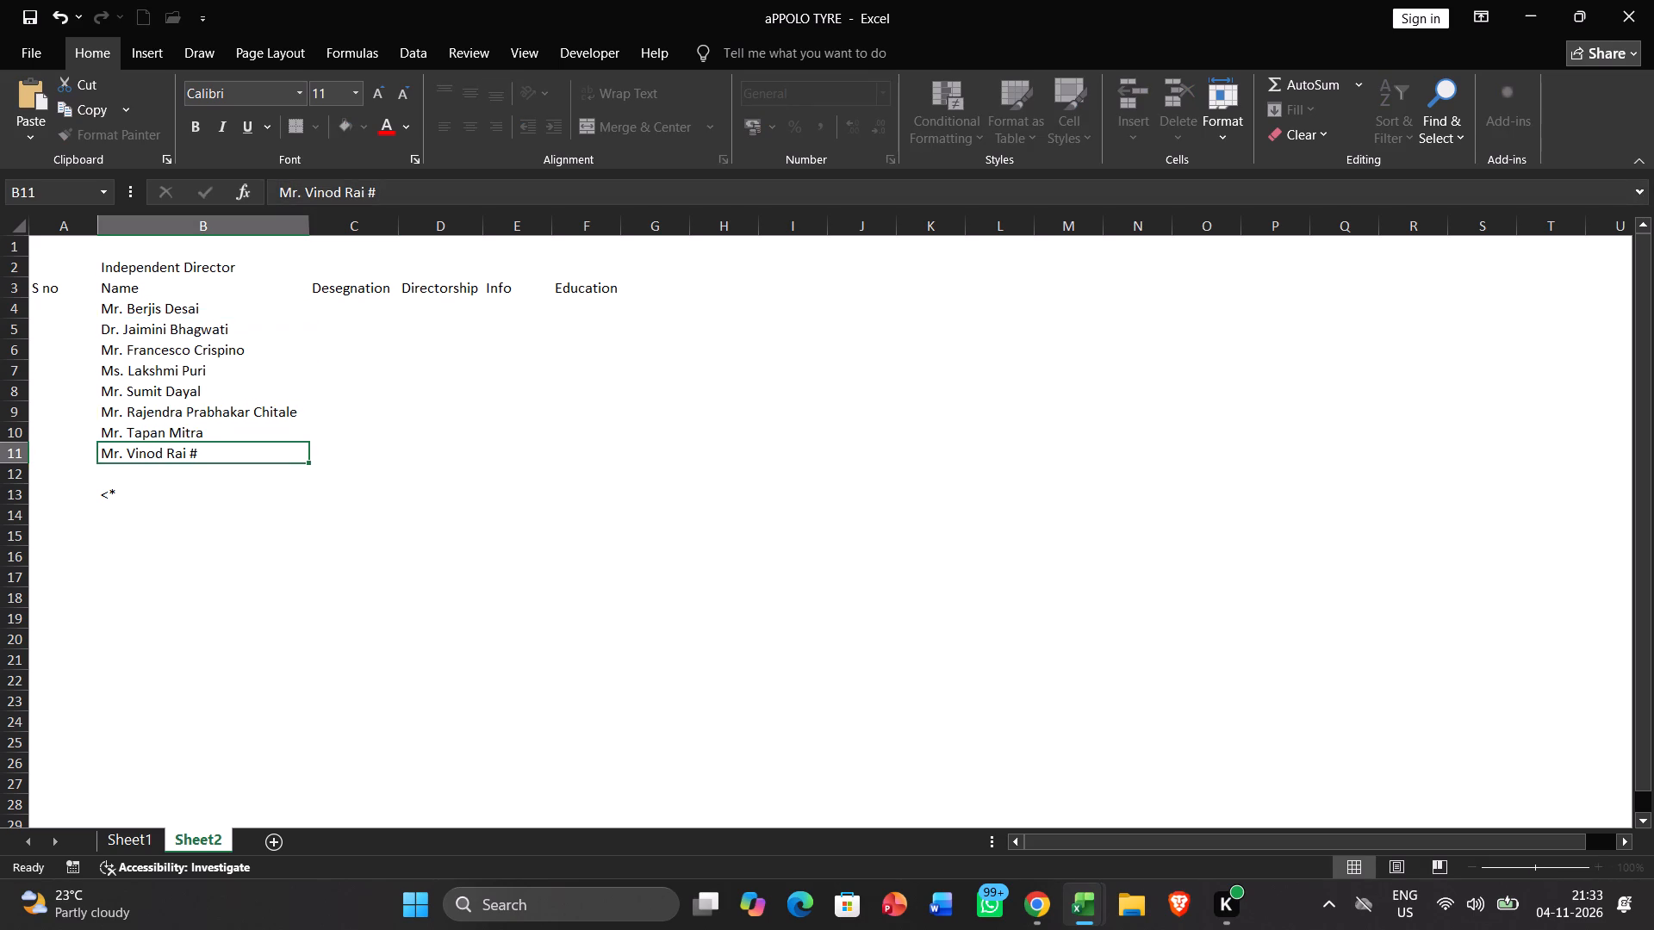
pyautogui.click(403, 197)
pyautogui.press('BackSpace')
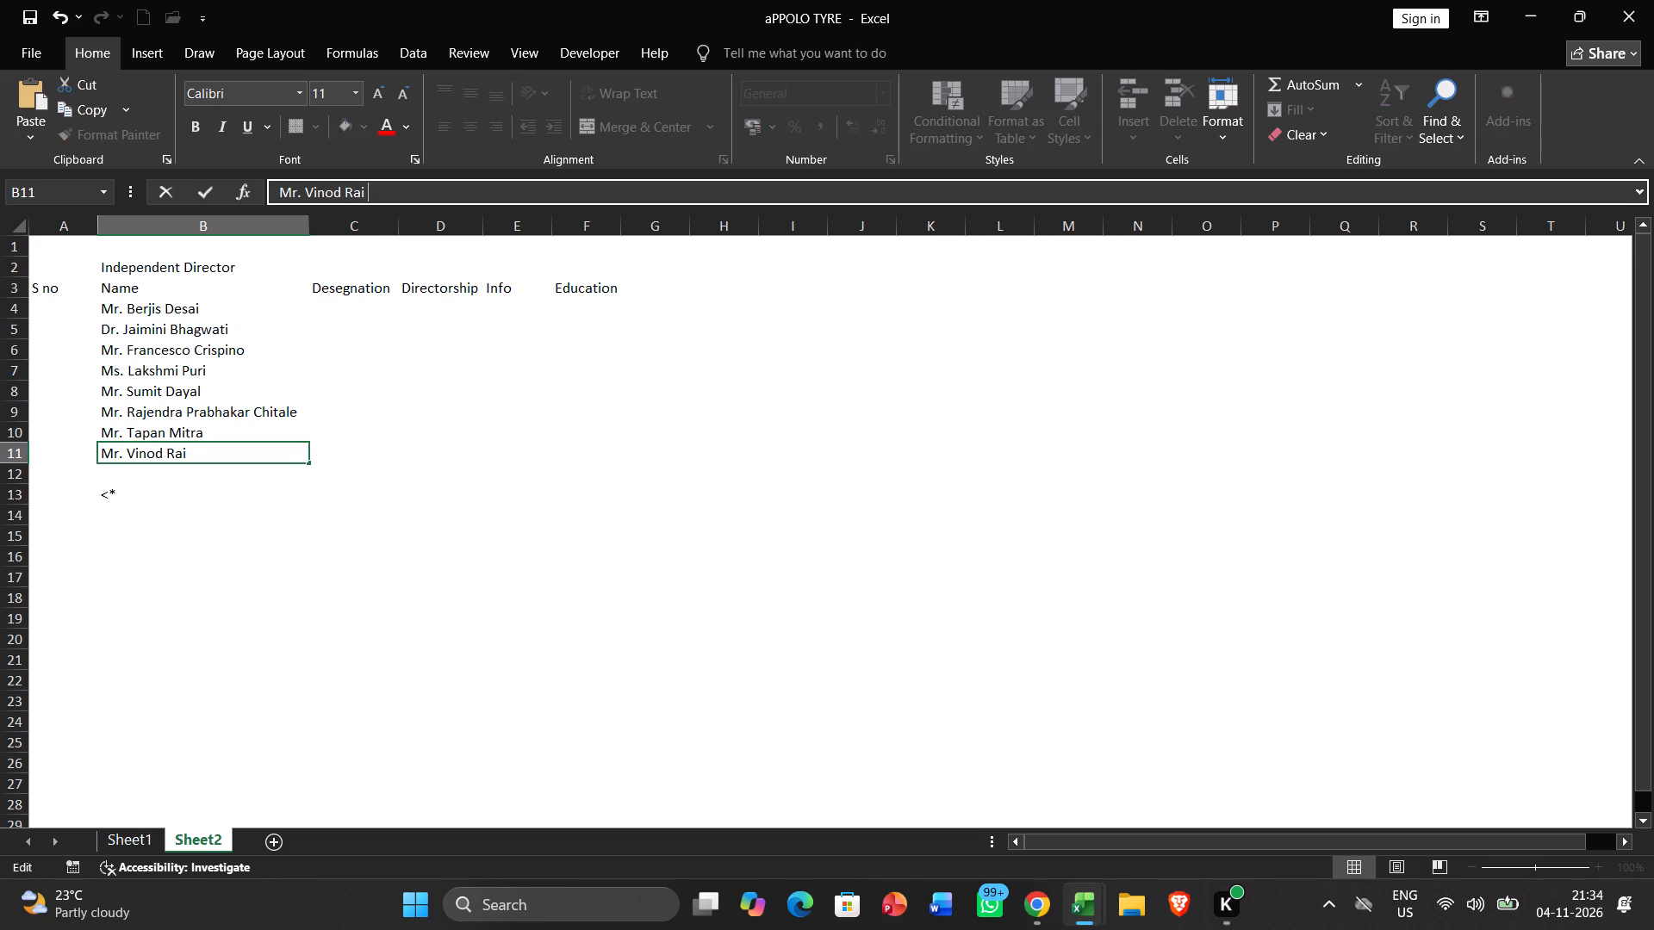
# Clear the stray "<*" text from cell B13 below the list of names.
pyautogui.click(181, 507)
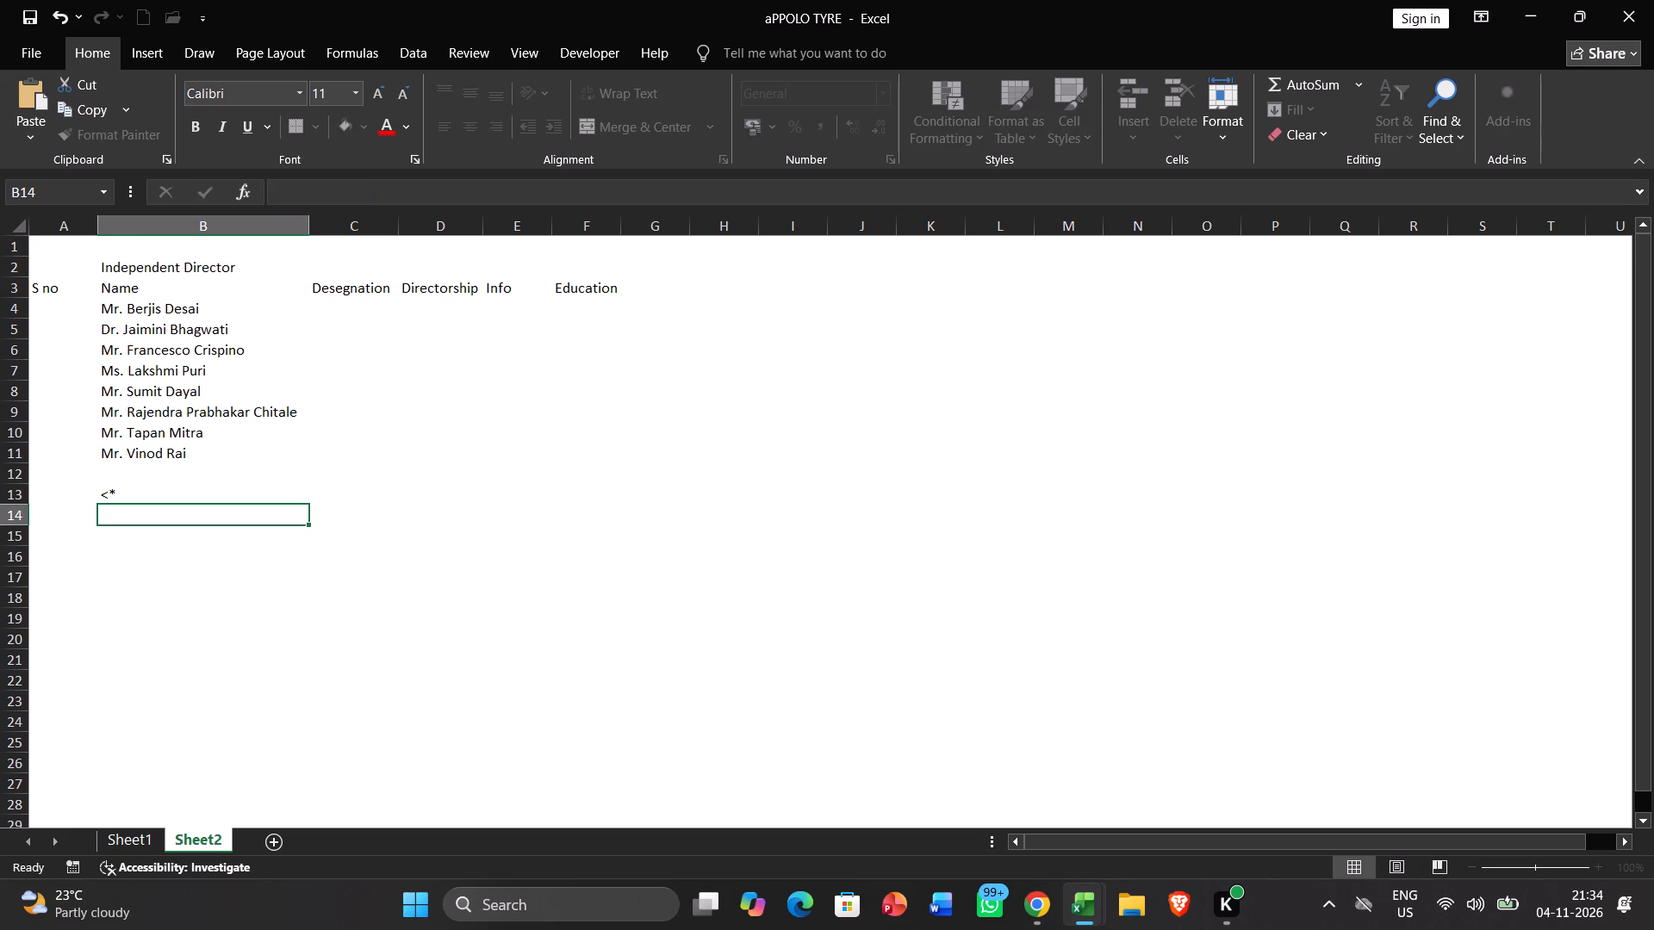
pyautogui.click(182, 503)
pyautogui.press('Up')
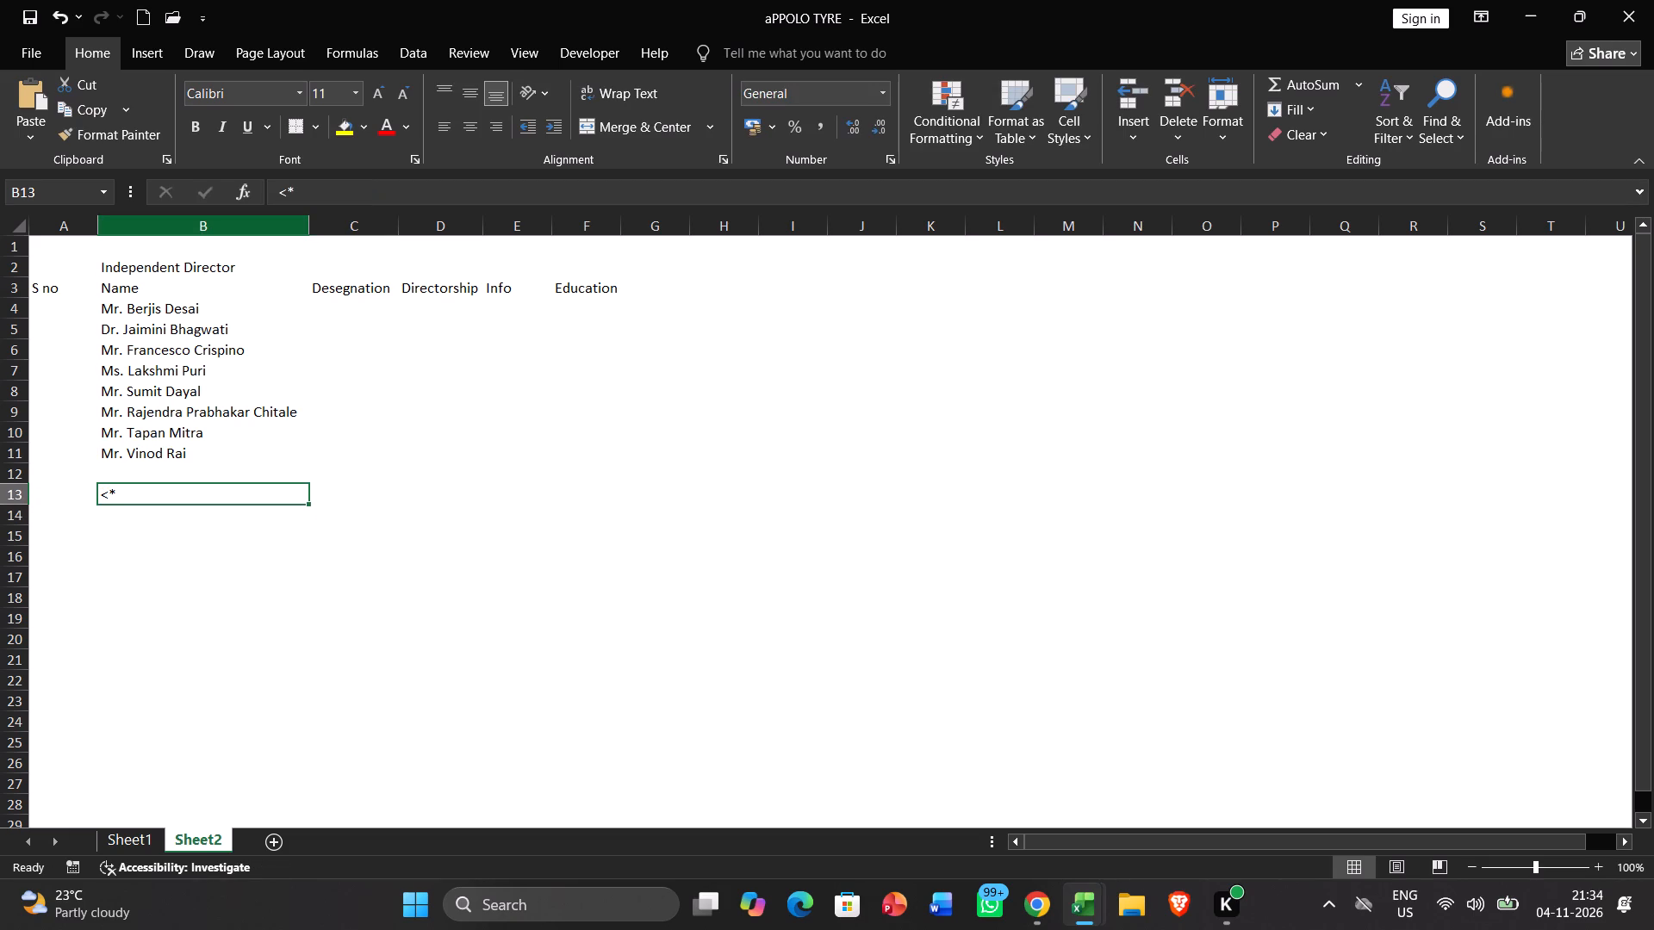
pyautogui.click(363, 188)
pyautogui.press('BackSpace')
pyautogui.press('BackSpace')
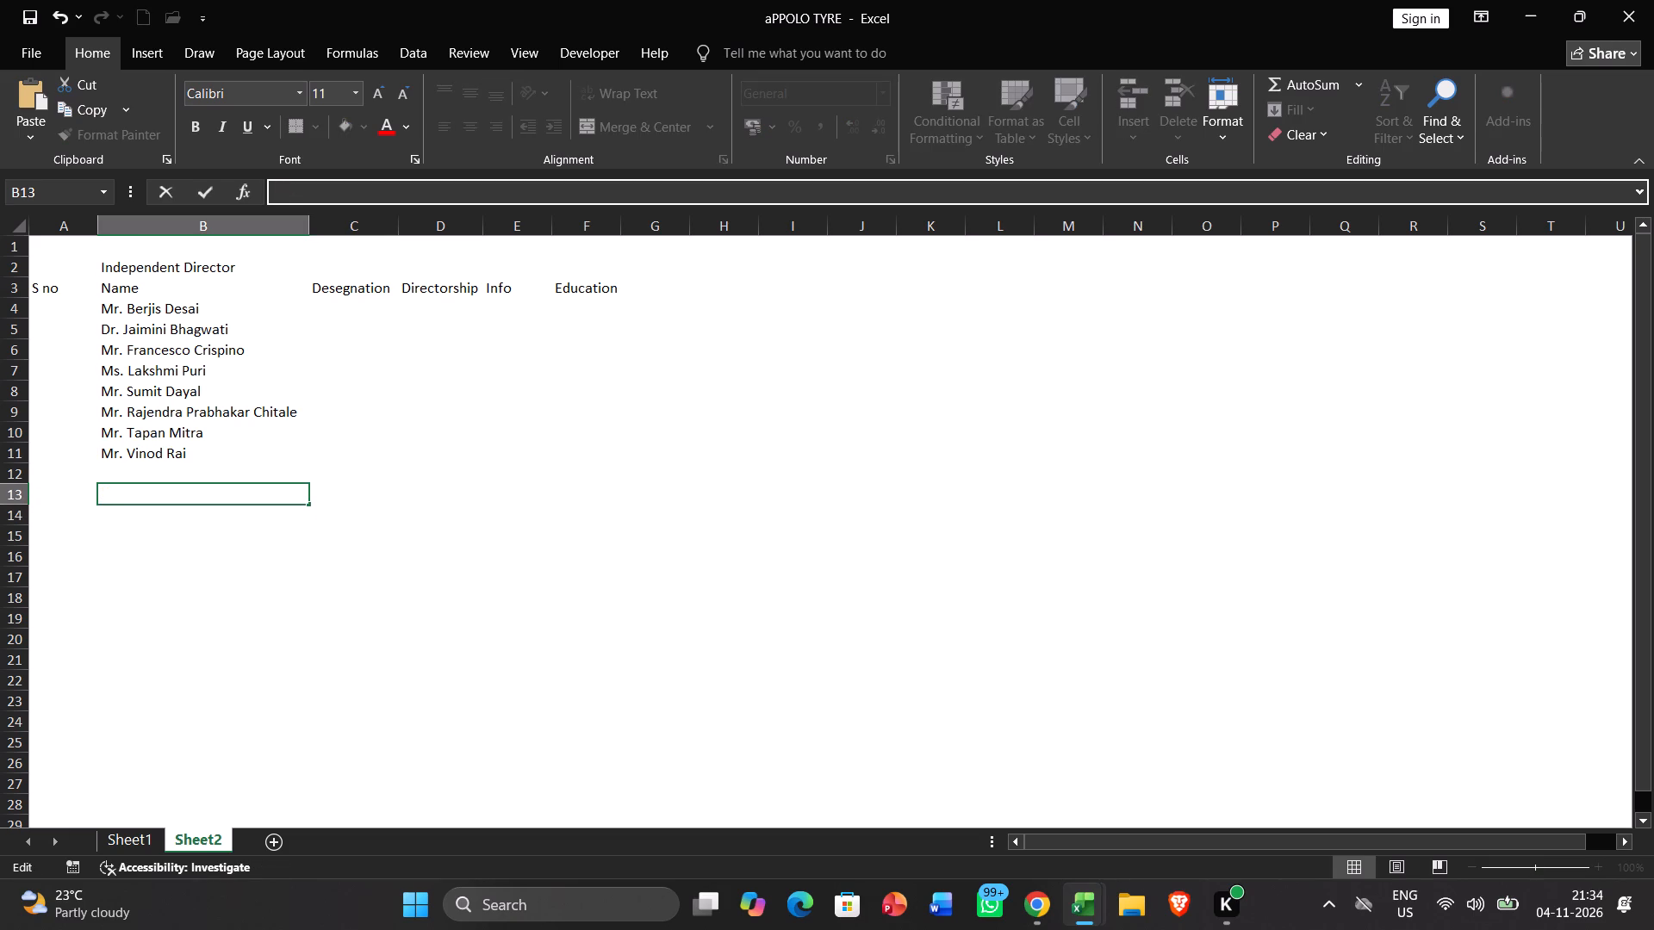
pyautogui.press('Up')
pyautogui.press('Up')
pyautogui.press('Up')
pyautogui.press('Up')
pyautogui.press('Up')
pyautogui.press('Up')
pyautogui.press('Up')
pyautogui.press('Up')
pyautogui.click(308, 356)
# Select the header row from "S no" in A3 through "Education" in F3.
pyautogui.click(222, 296)
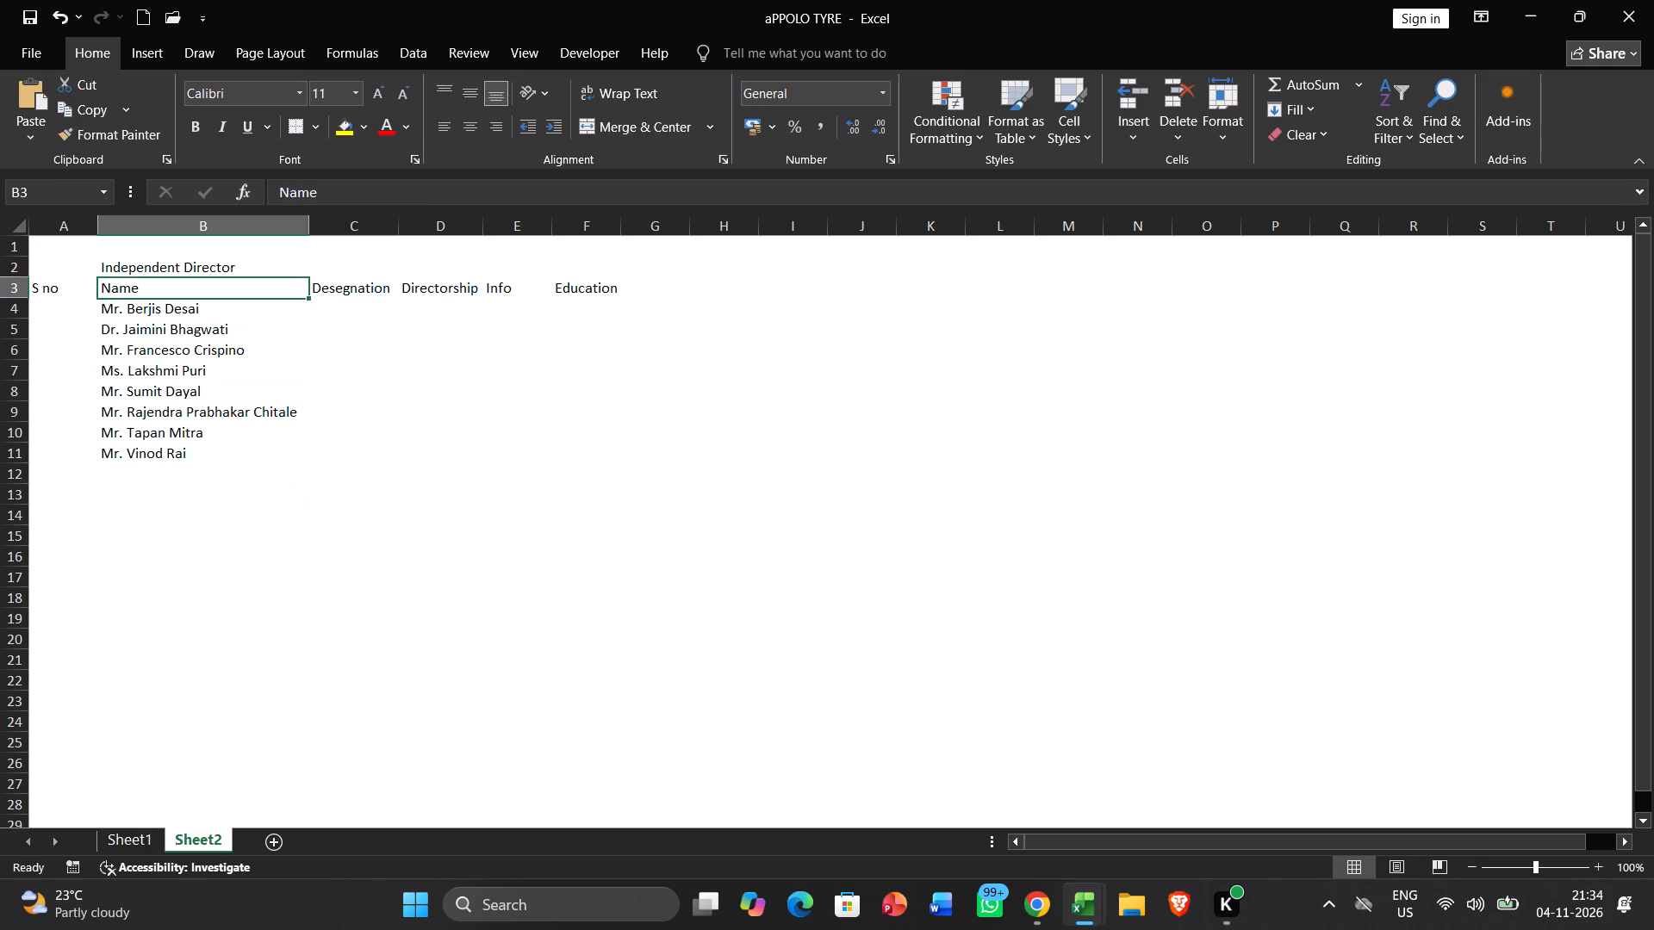
pyautogui.click(201, 332)
pyautogui.press('Up')
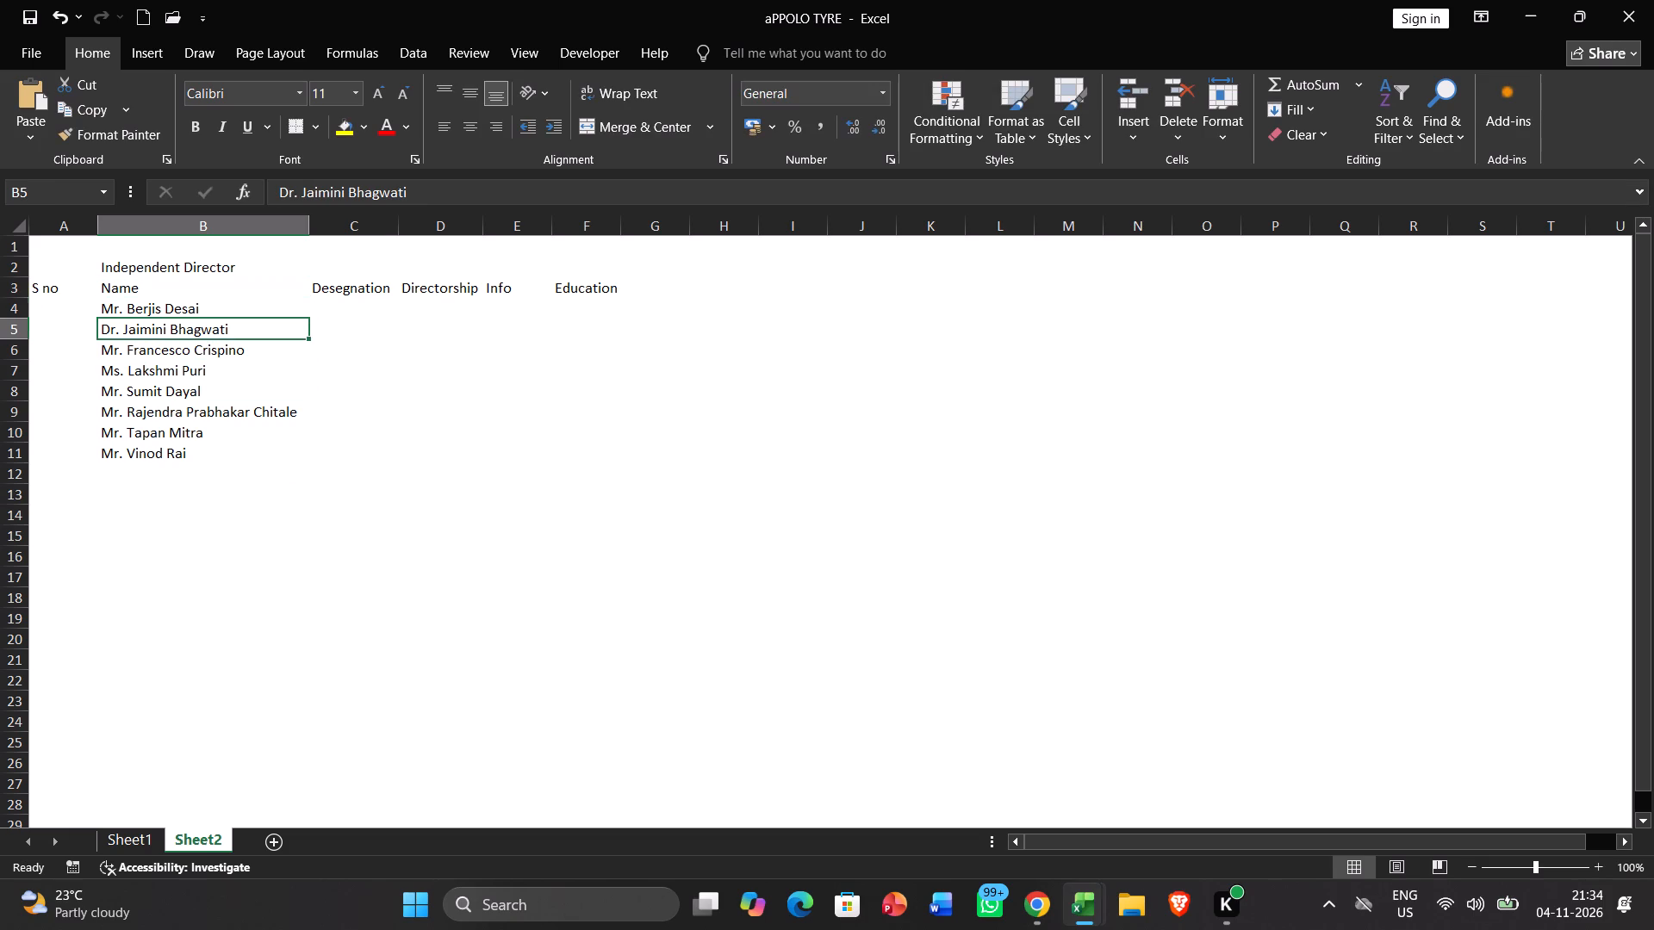
pyautogui.press('Up')
pyautogui.press('Left')
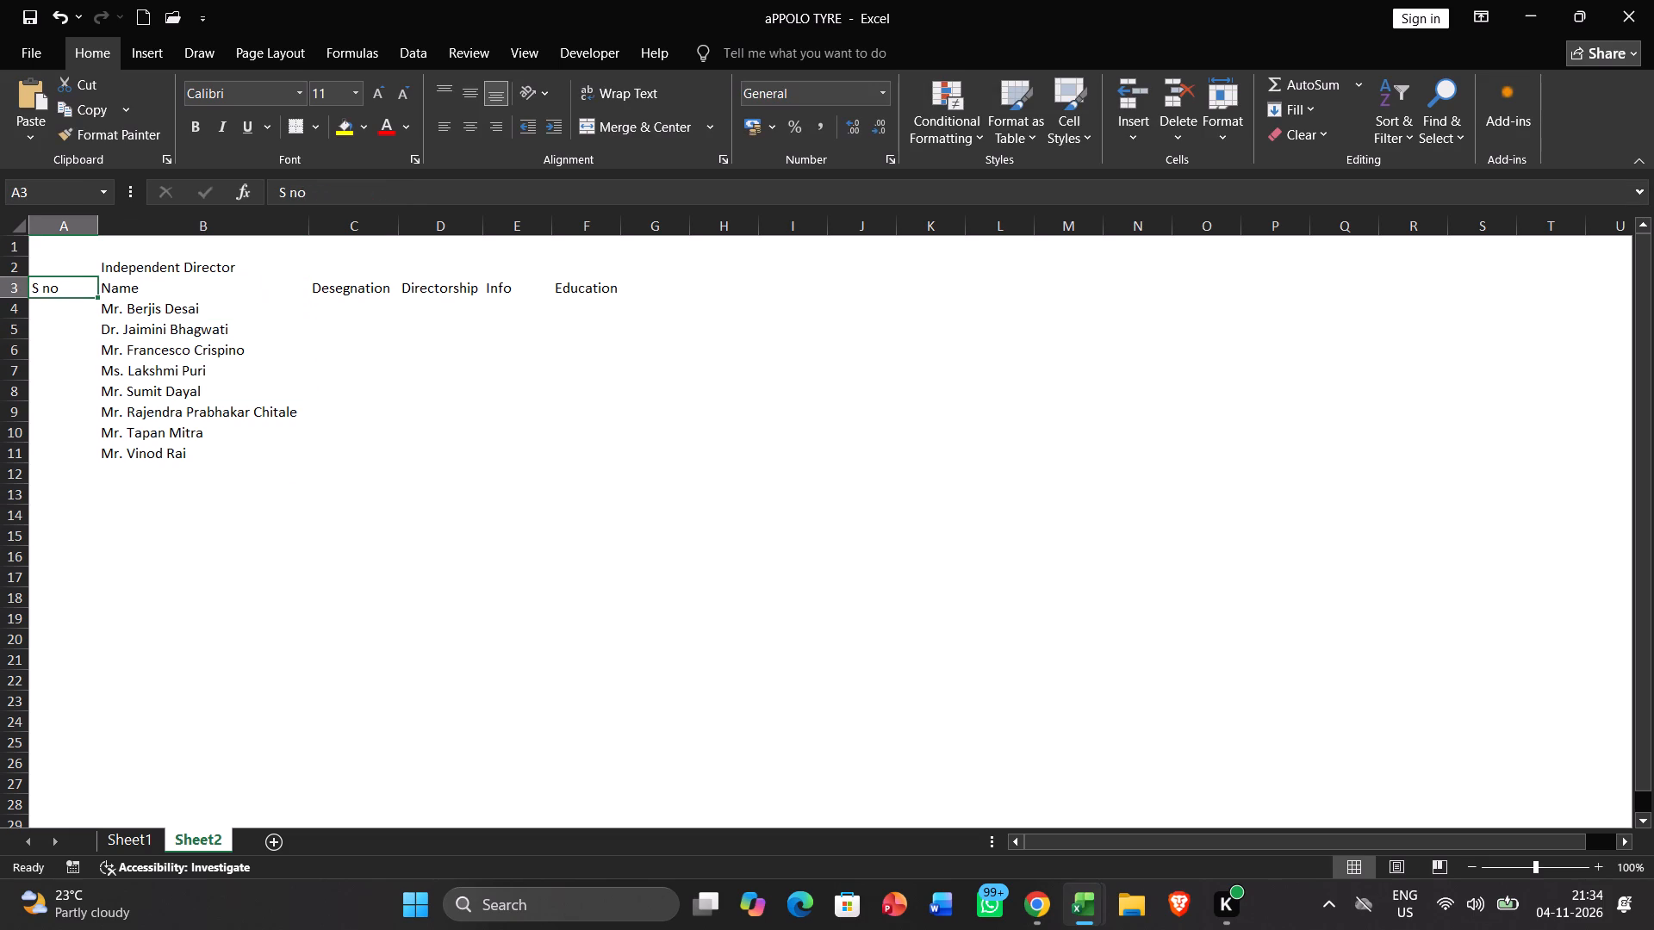
pyautogui.hotkey('shift', 'Right')
pyautogui.hotkey('shift', 'Right')
pyautogui.hotkey('shift', 'Right')
pyautogui.hotkey('shift', 'Right')
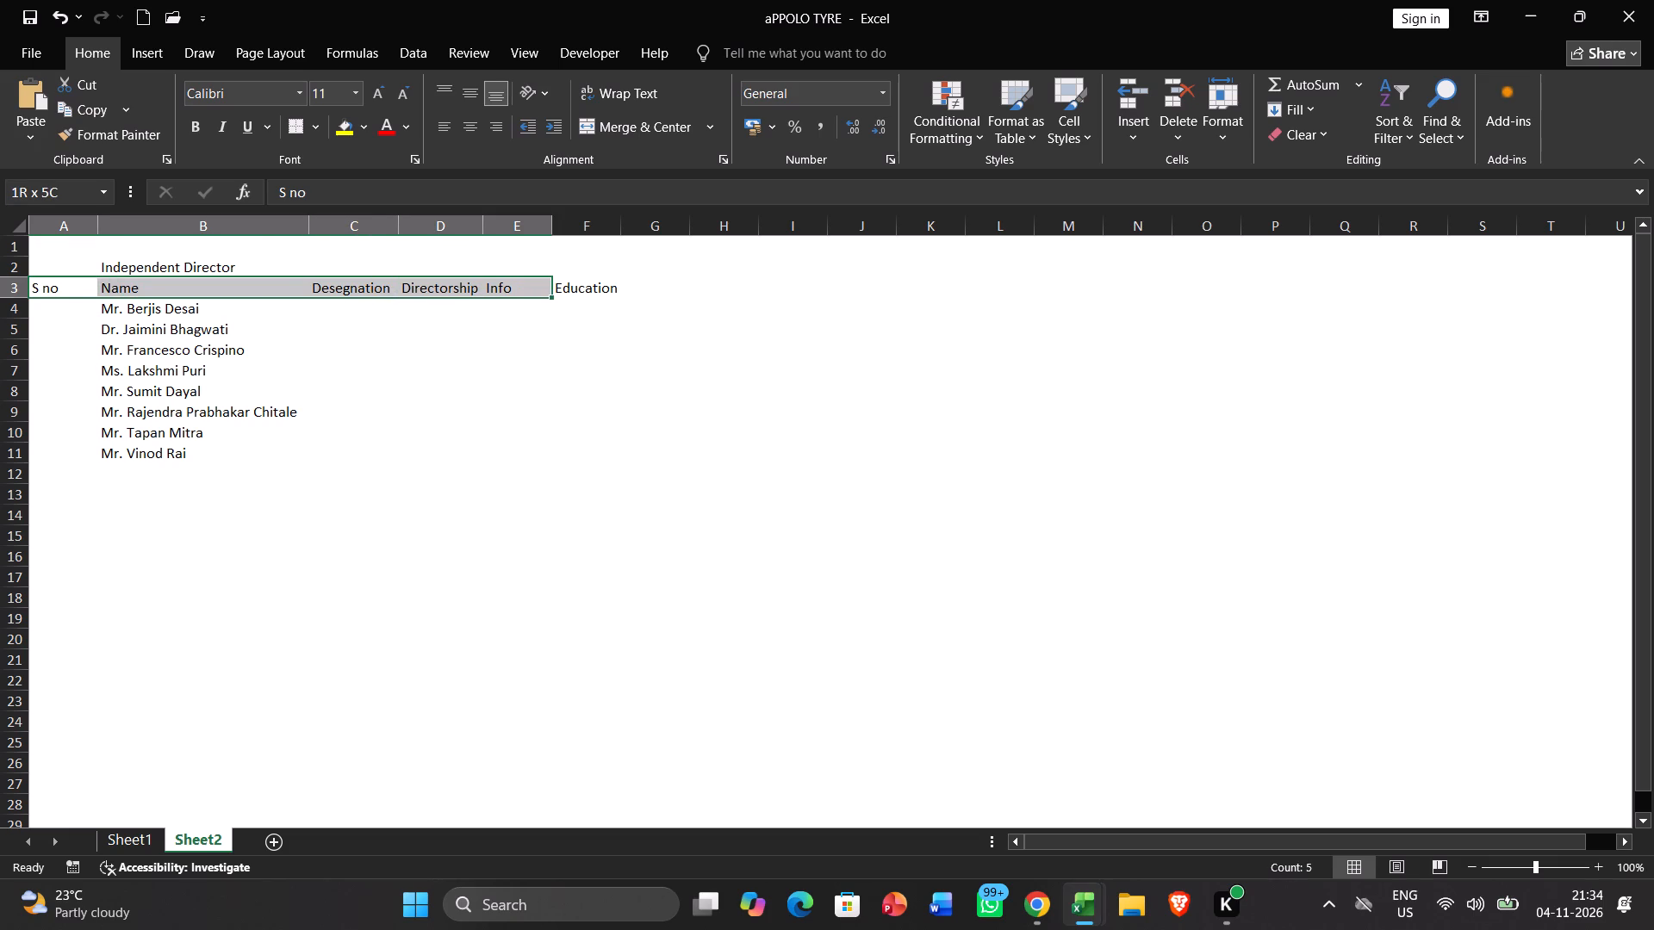
pyautogui.hotkey('shift', 'Right')
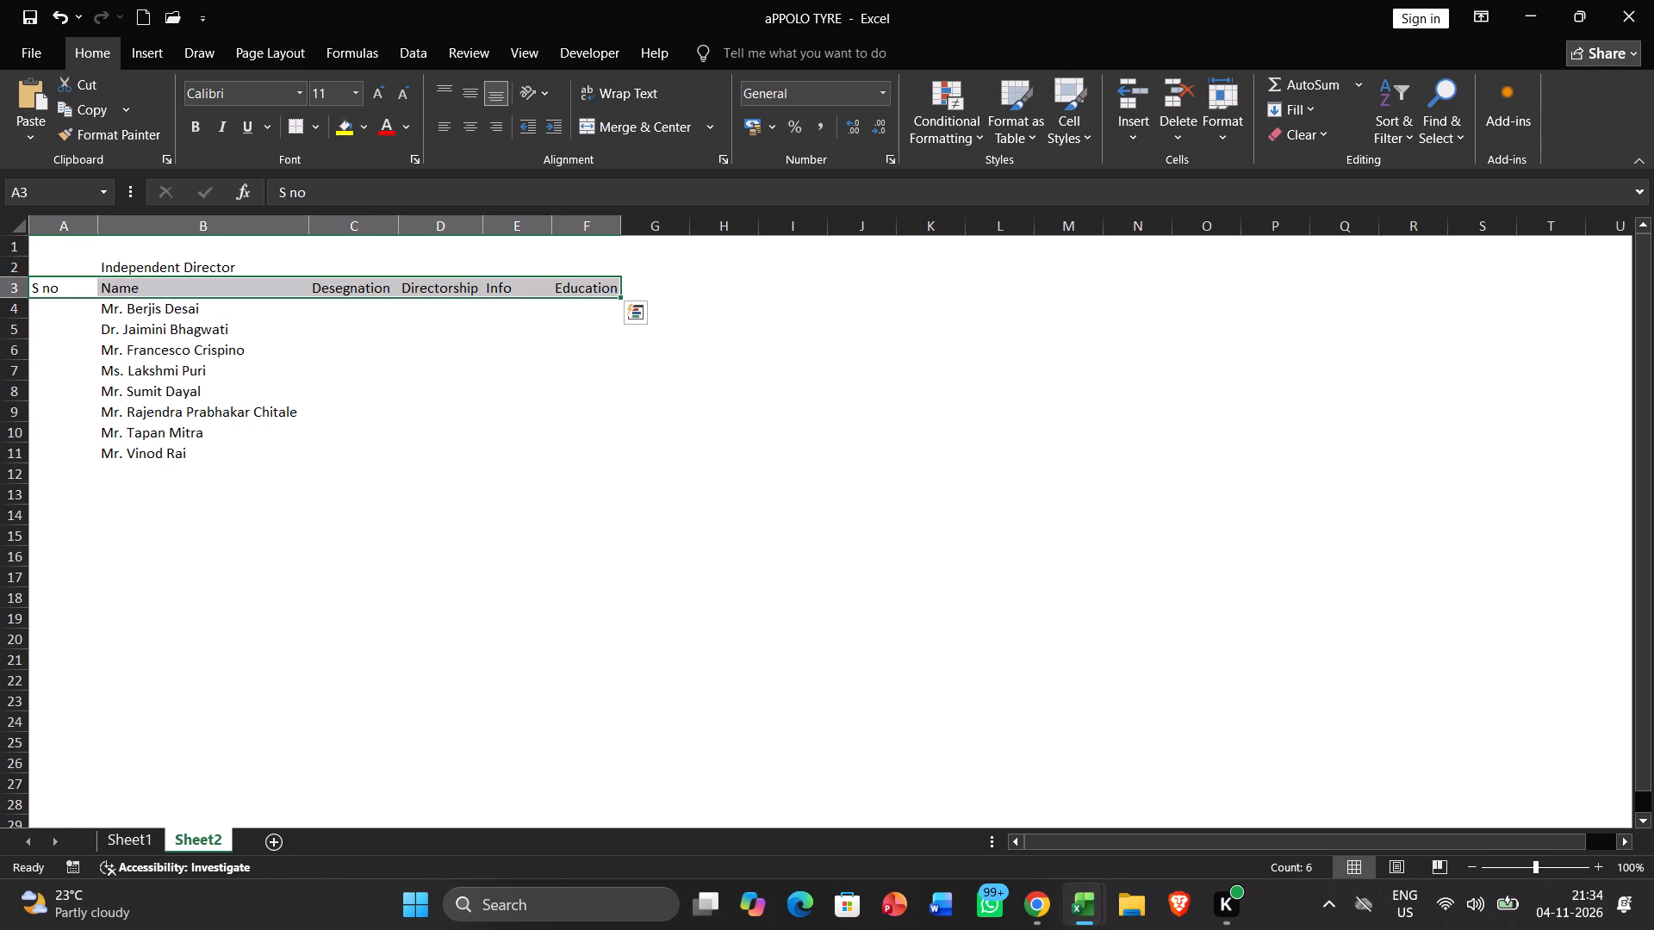
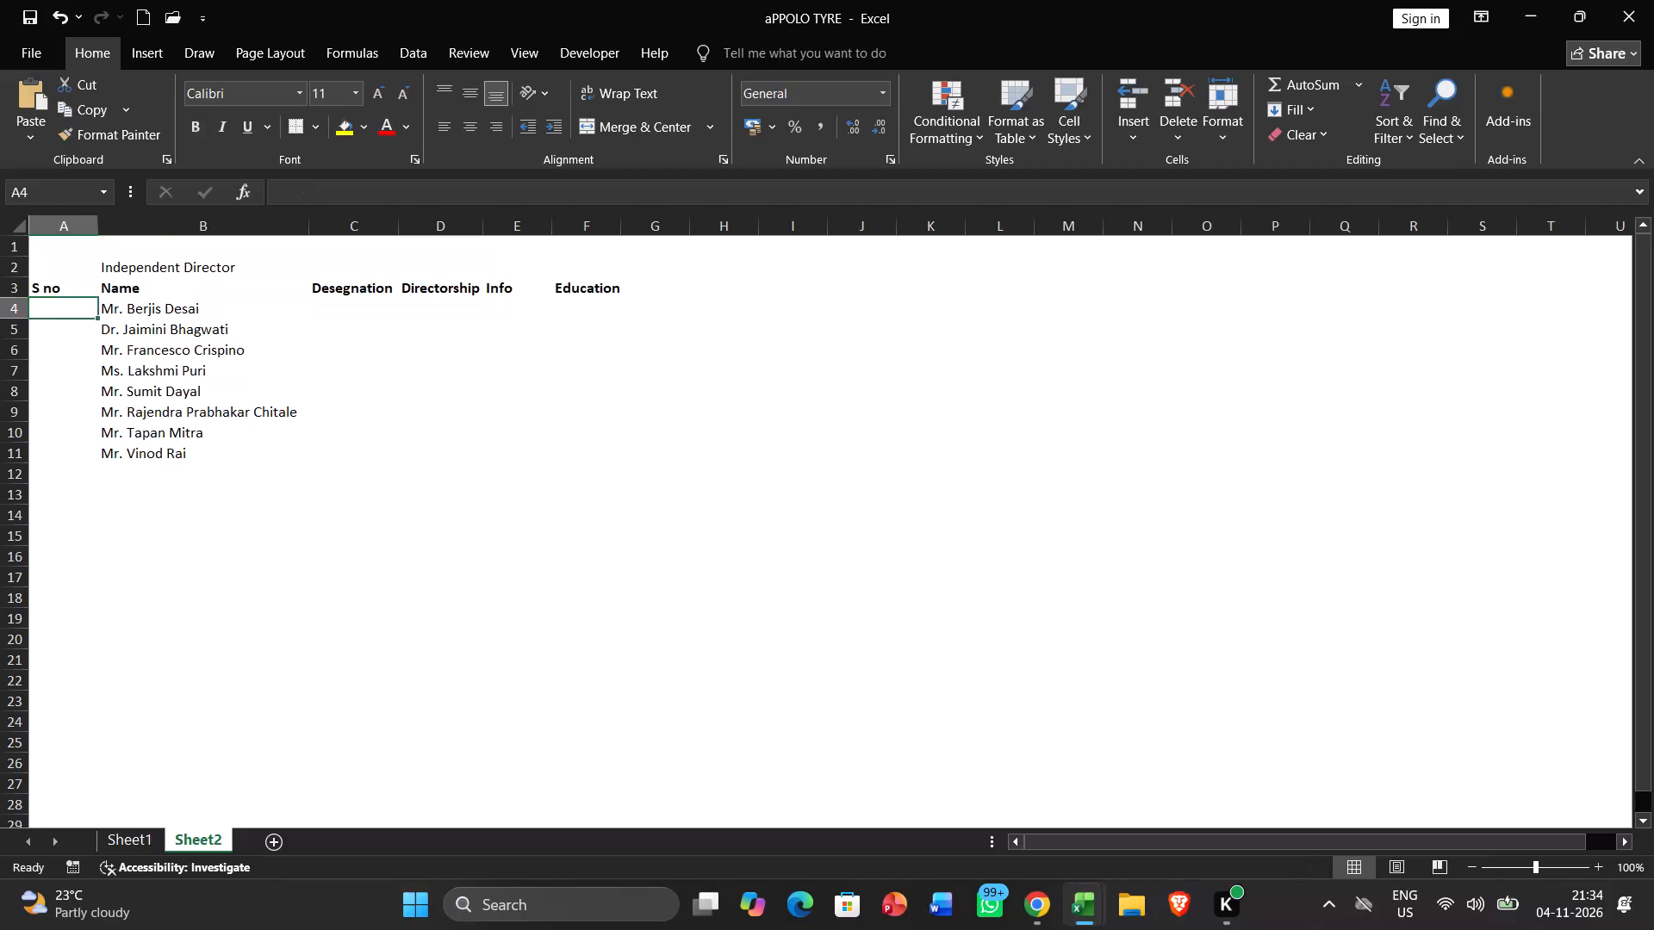
# Select the table range B3:F11, from the "Name" header to the "Education" column in the last director's row.
pyautogui.press('Right')
pyautogui.press('Right')
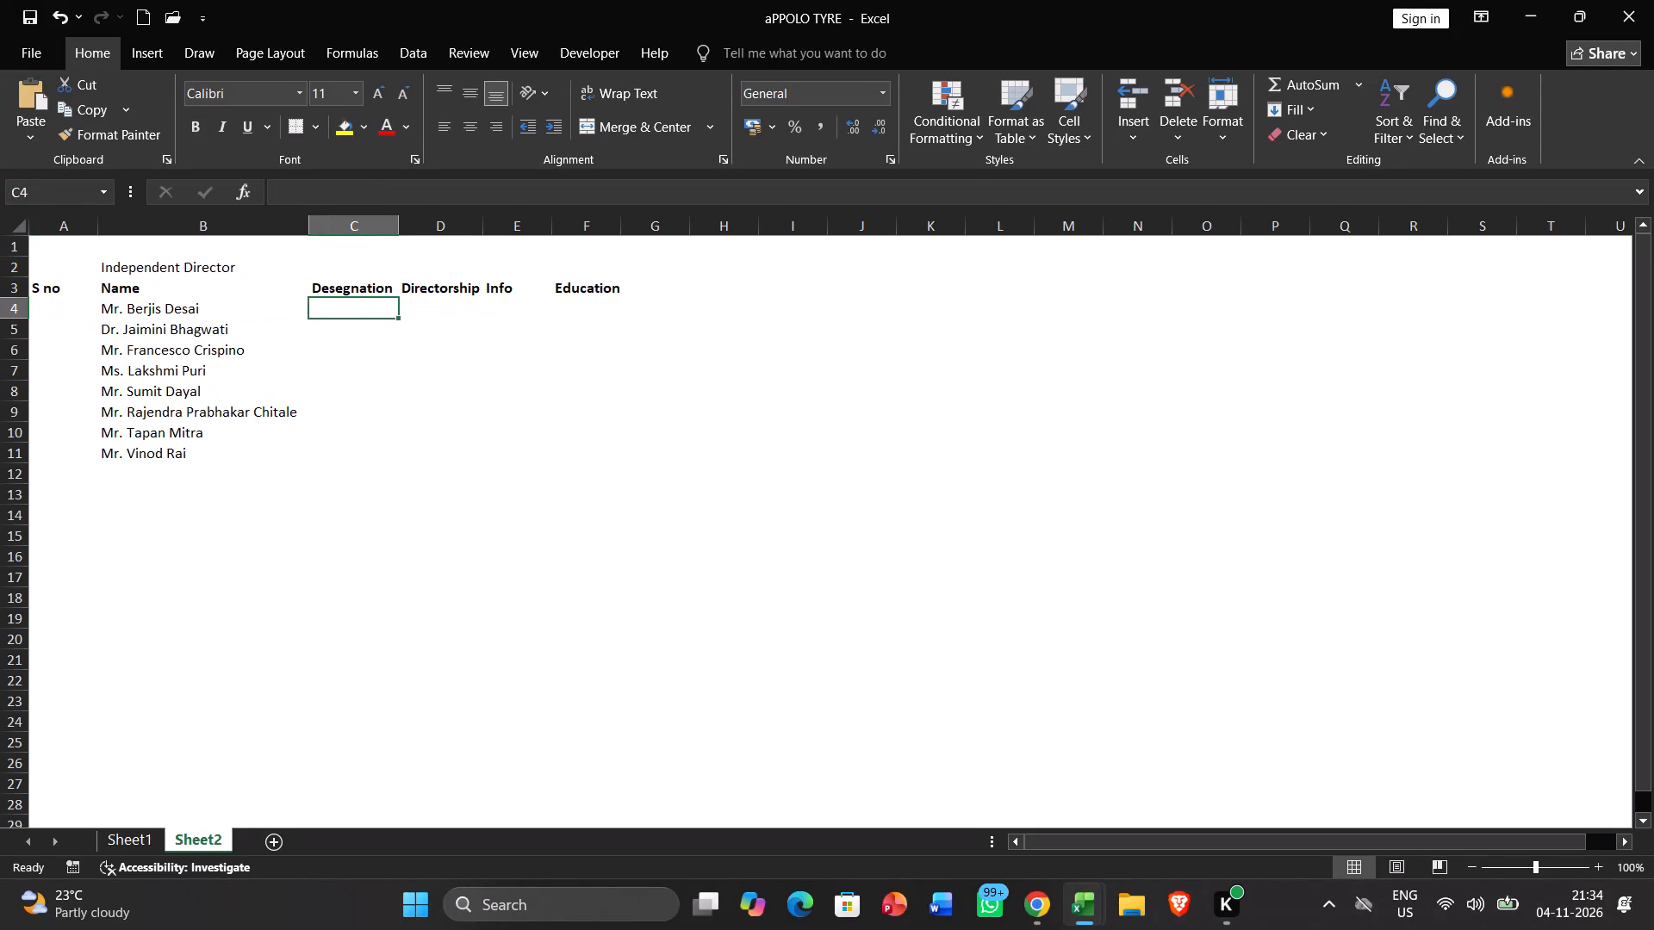
pyautogui.press('Left')
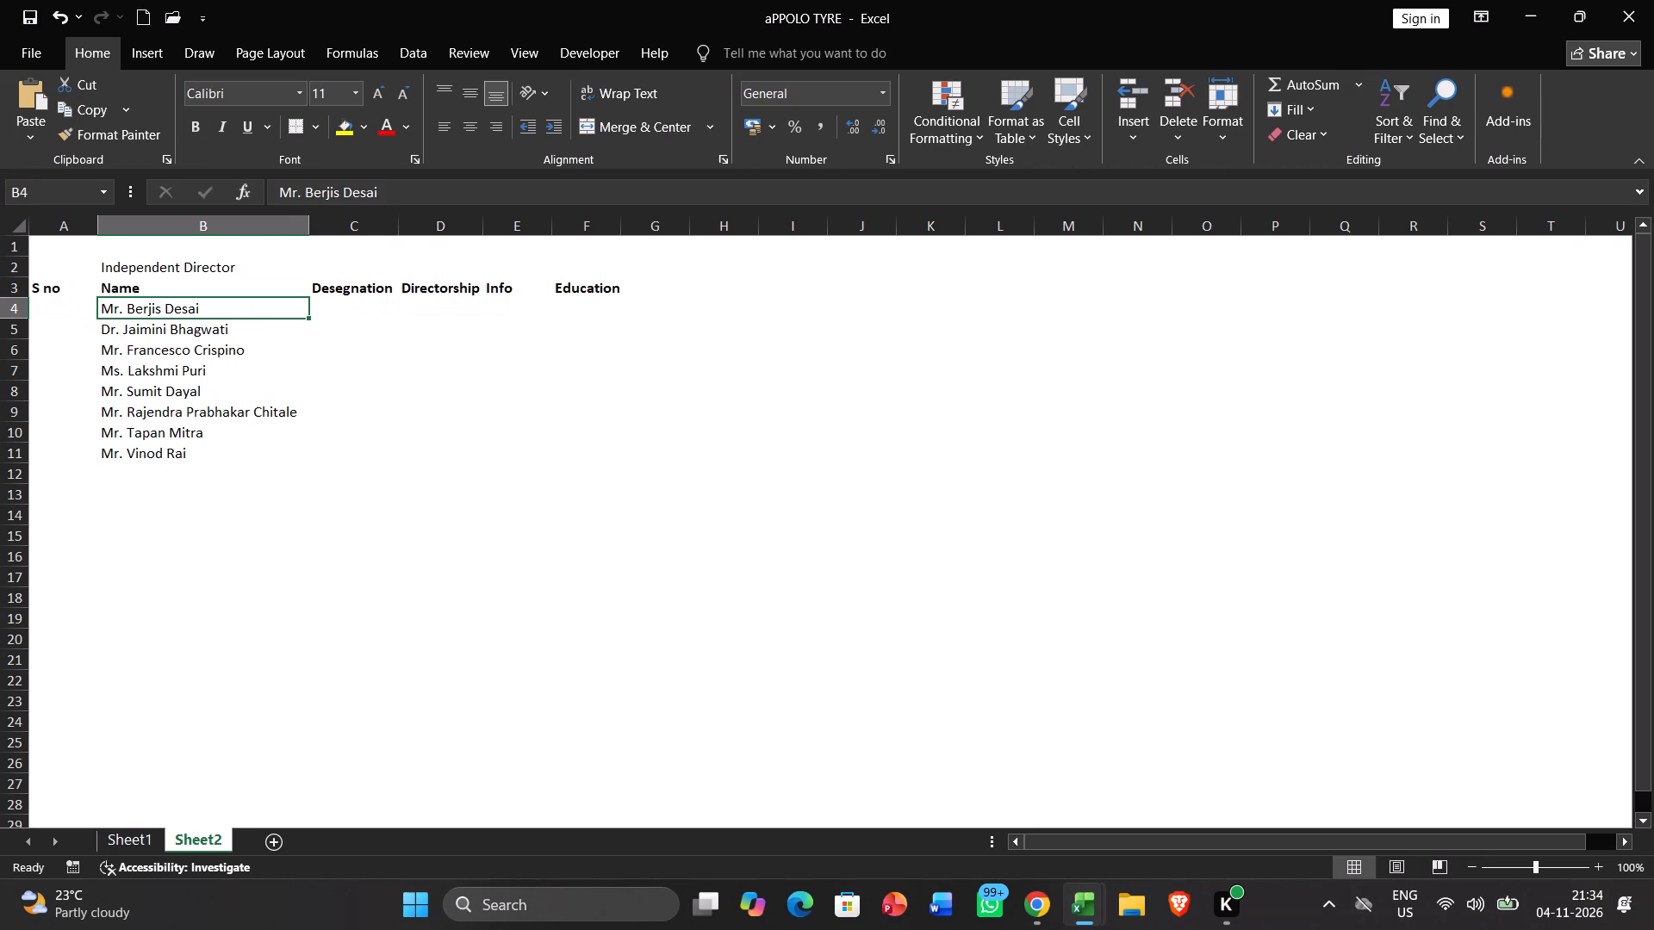
pyautogui.press('Up')
pyautogui.press('Down')
pyautogui.press('Up')
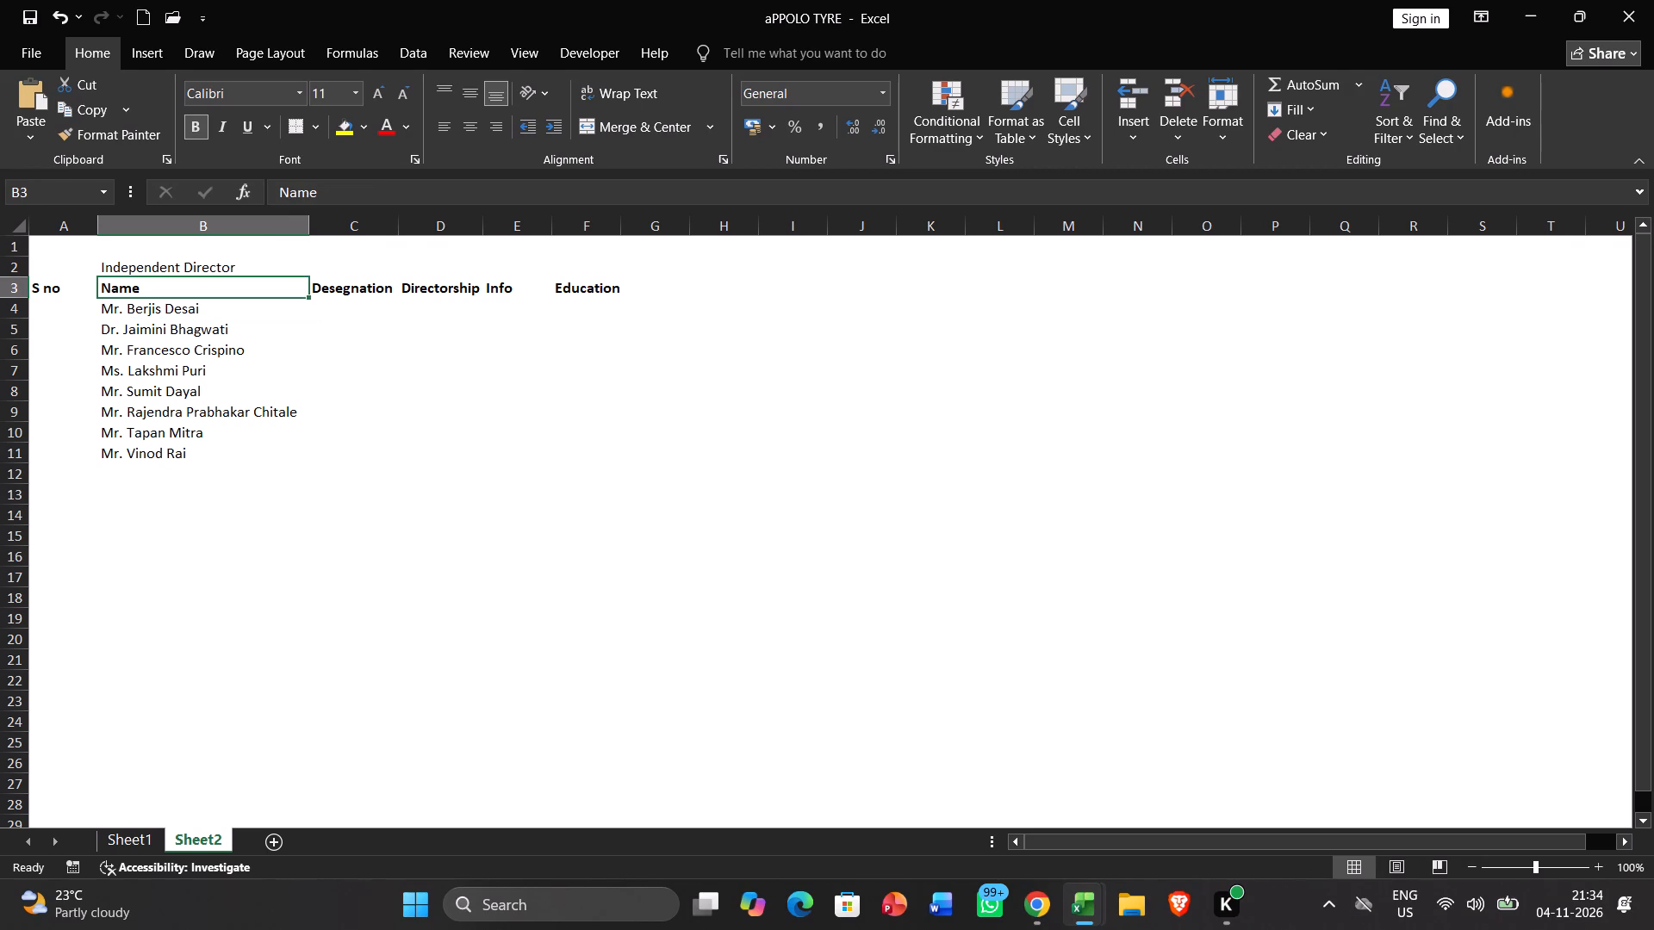
pyautogui.hotkey('shift', 'Right')
pyautogui.hotkey('shift', 'Right')
pyautogui.hotkey('shift', 'Right')
pyautogui.hotkey('shift', 'Right')
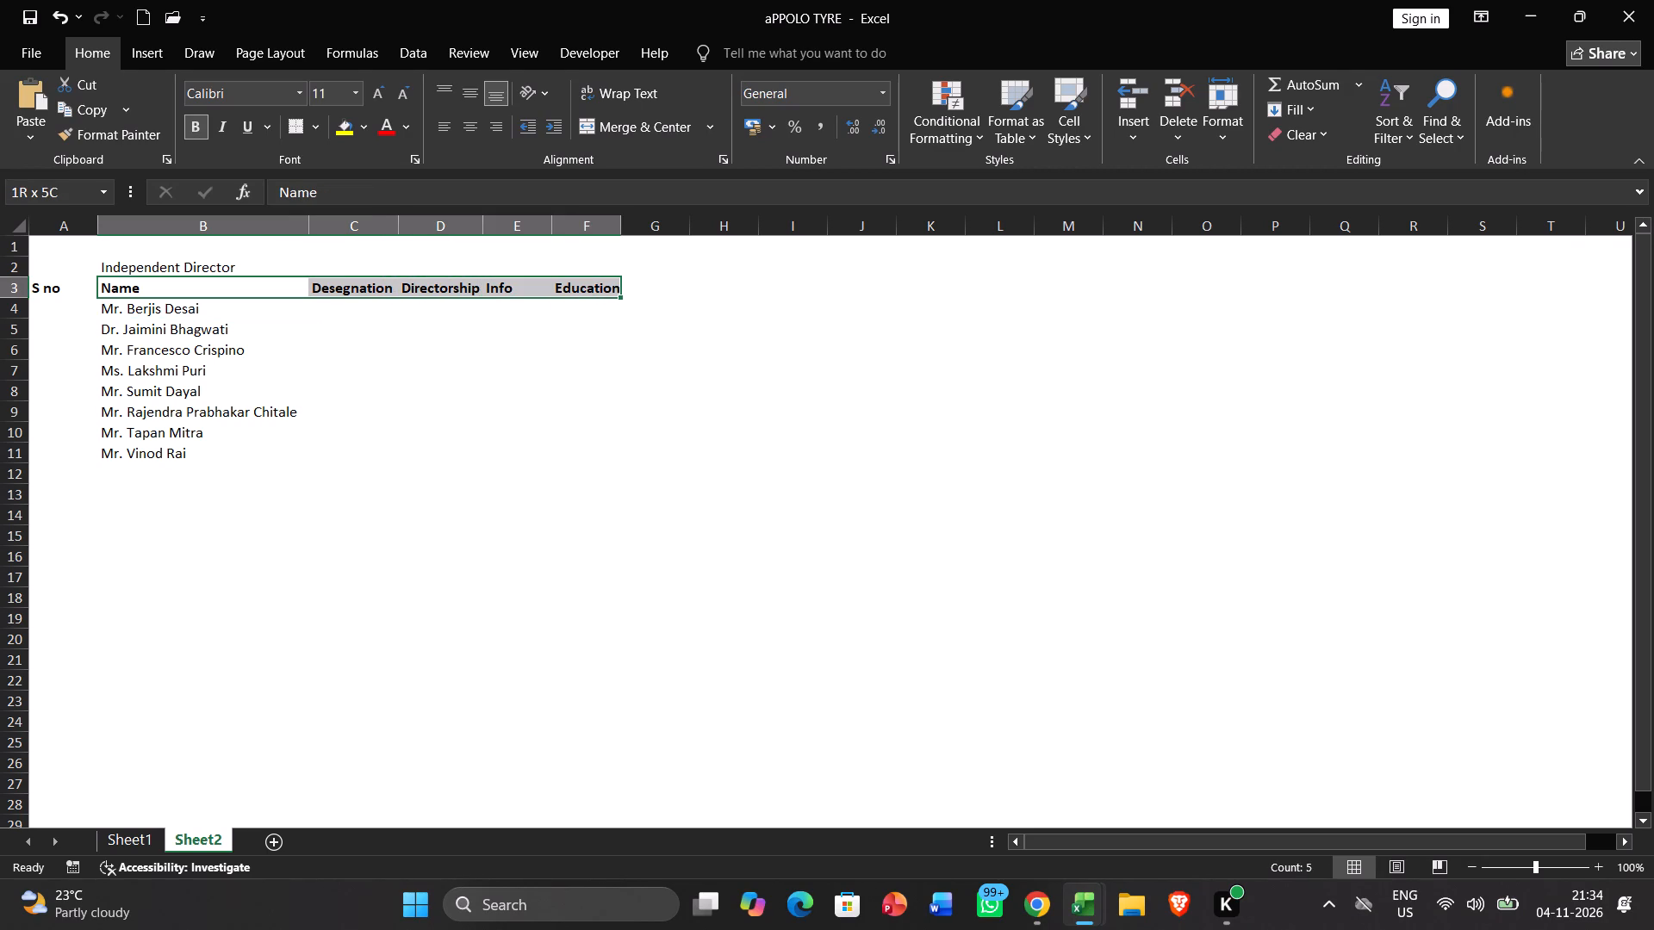
pyautogui.hotkey('shift', 'Down')
pyautogui.hotkey('shift', 'Down')
pyautogui.hotkey('shift', 'Down')
pyautogui.hotkey('shift', 'Down')
pyautogui.hotkey('shift', 'Down')
pyautogui.hotkey('shift', 'Down')
pyautogui.hotkey('shift', 'Down')
pyautogui.hotkey('shift', 'Down')
pyautogui.hotkey('shift', 'Down')
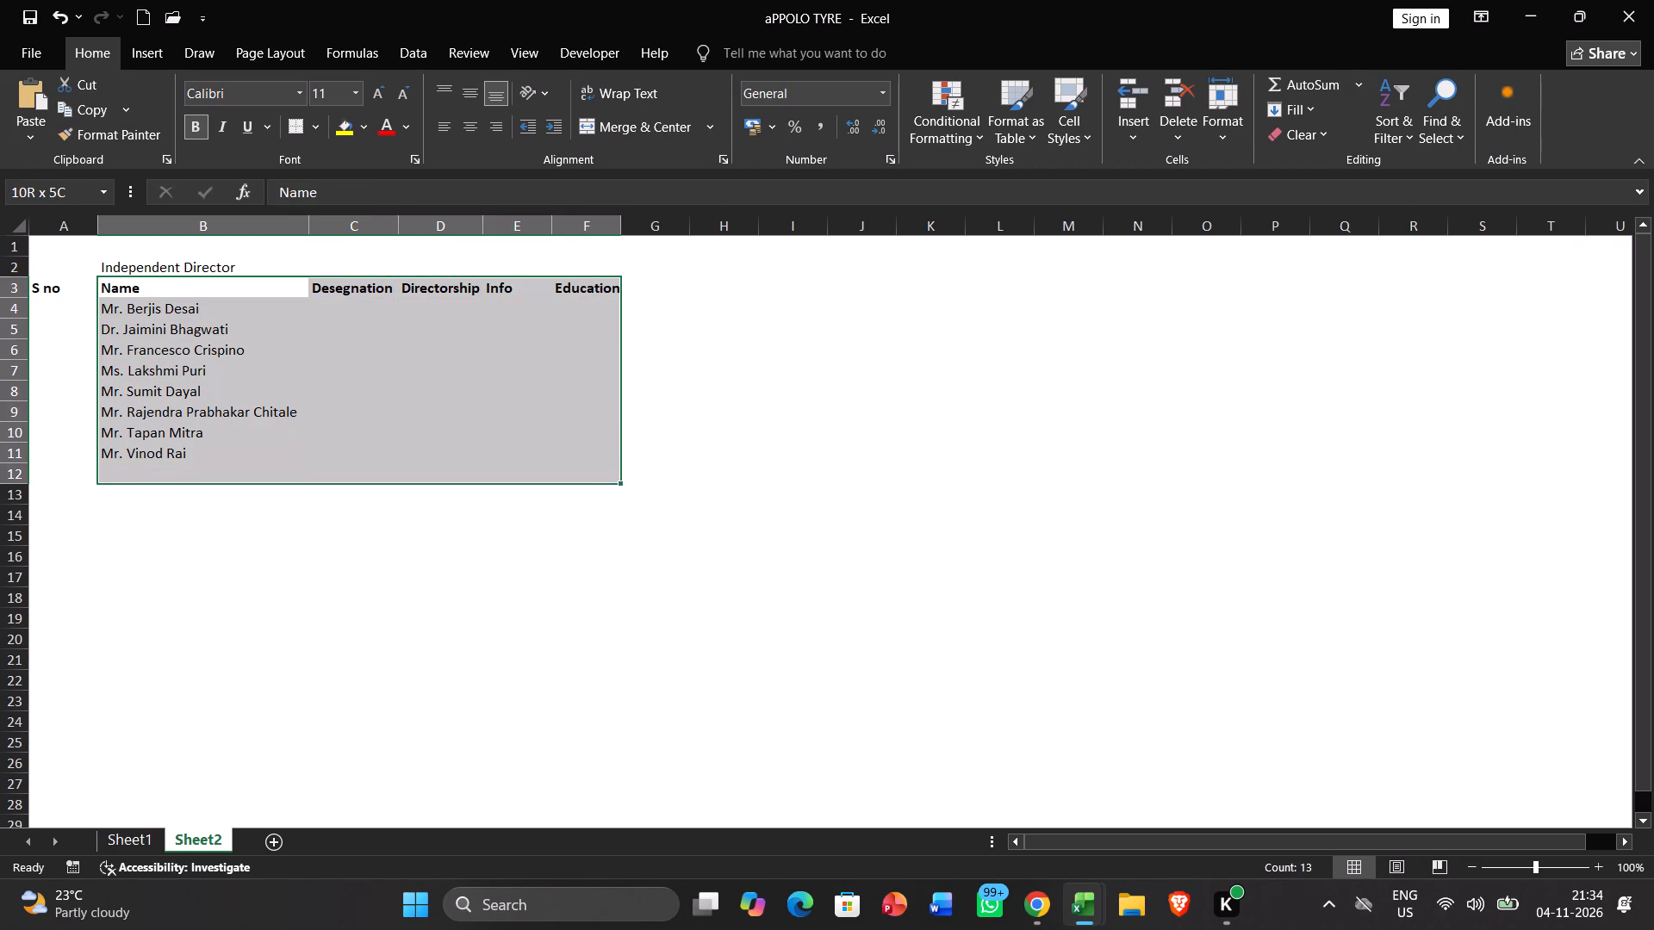
pyautogui.hotkey('shift', 'Up')
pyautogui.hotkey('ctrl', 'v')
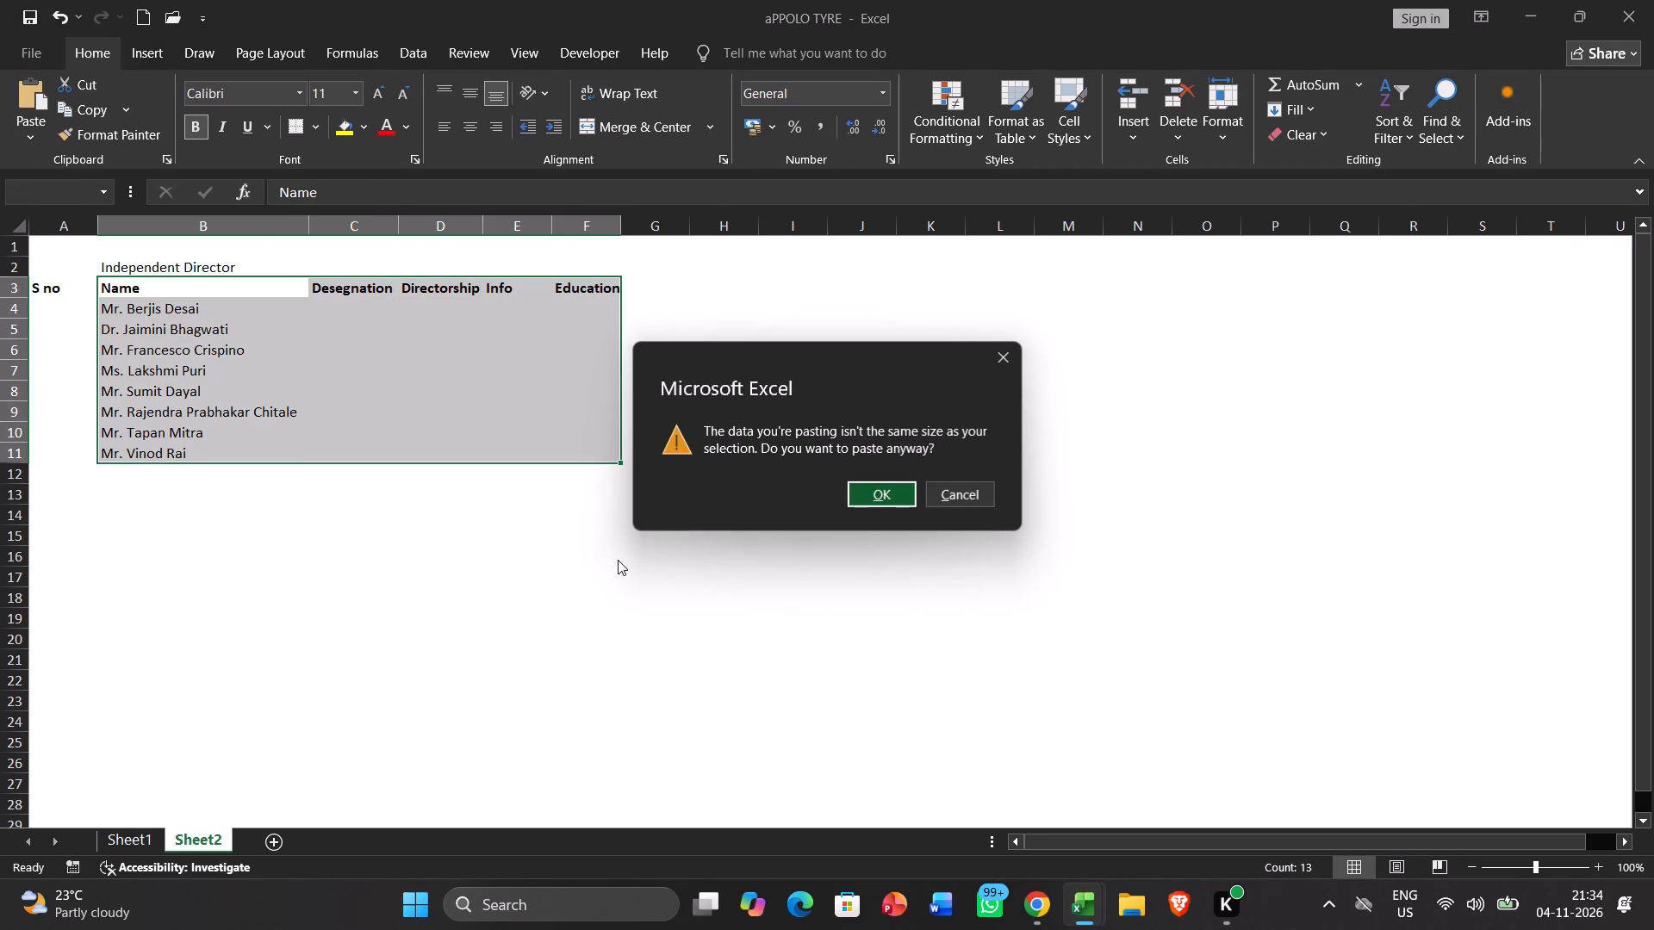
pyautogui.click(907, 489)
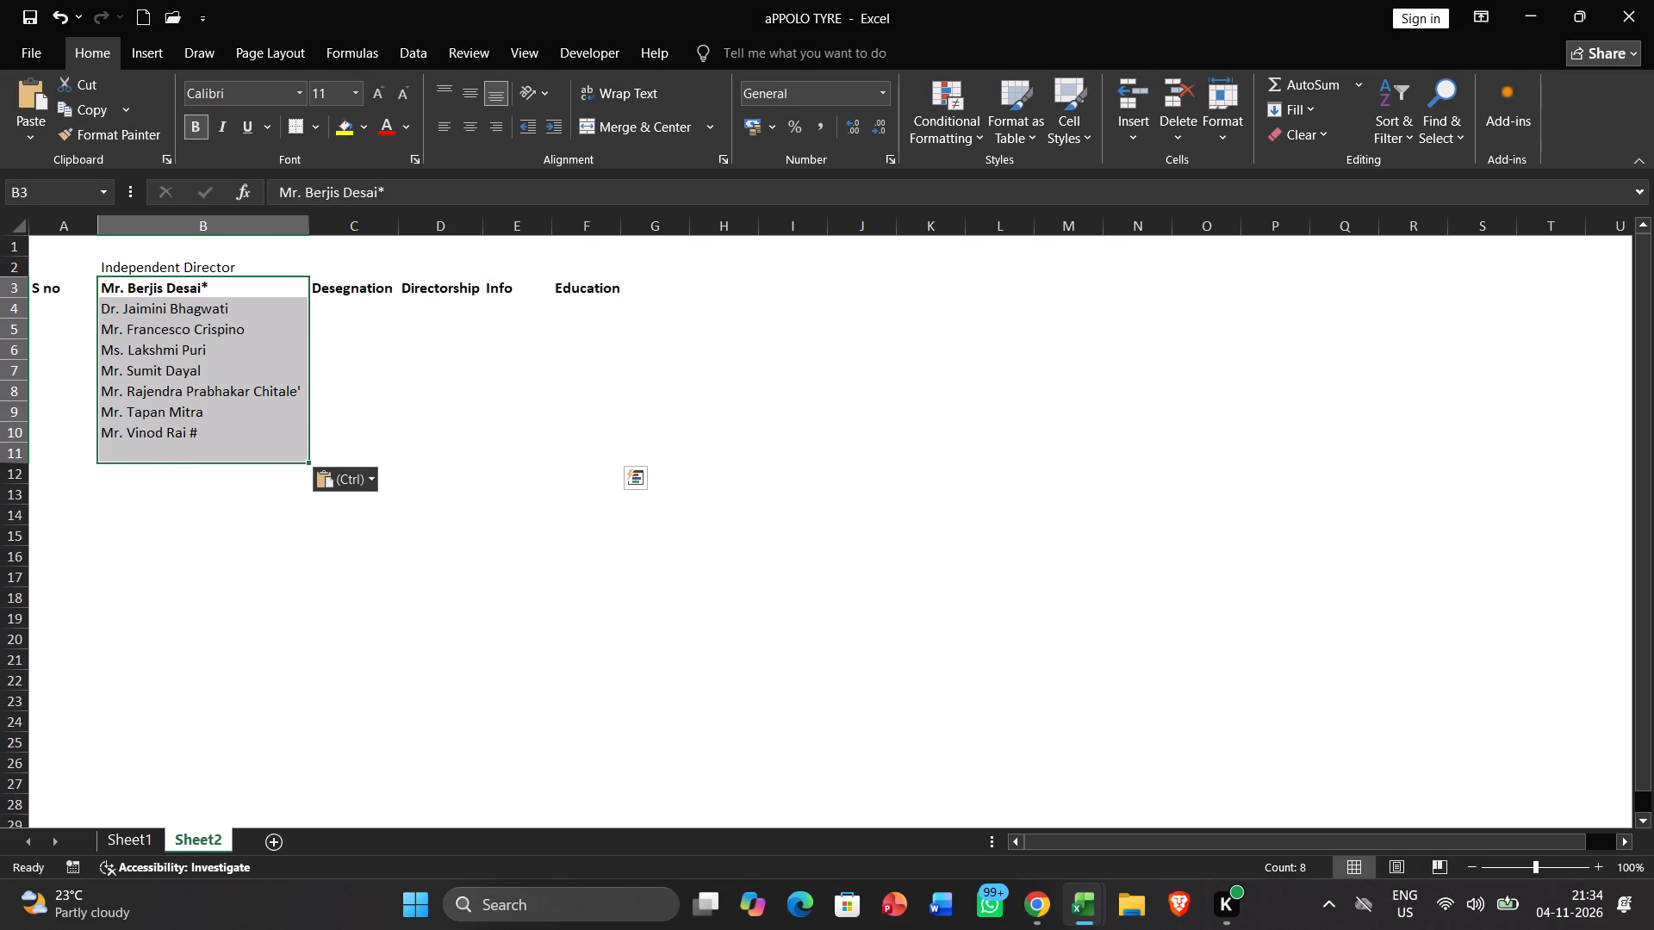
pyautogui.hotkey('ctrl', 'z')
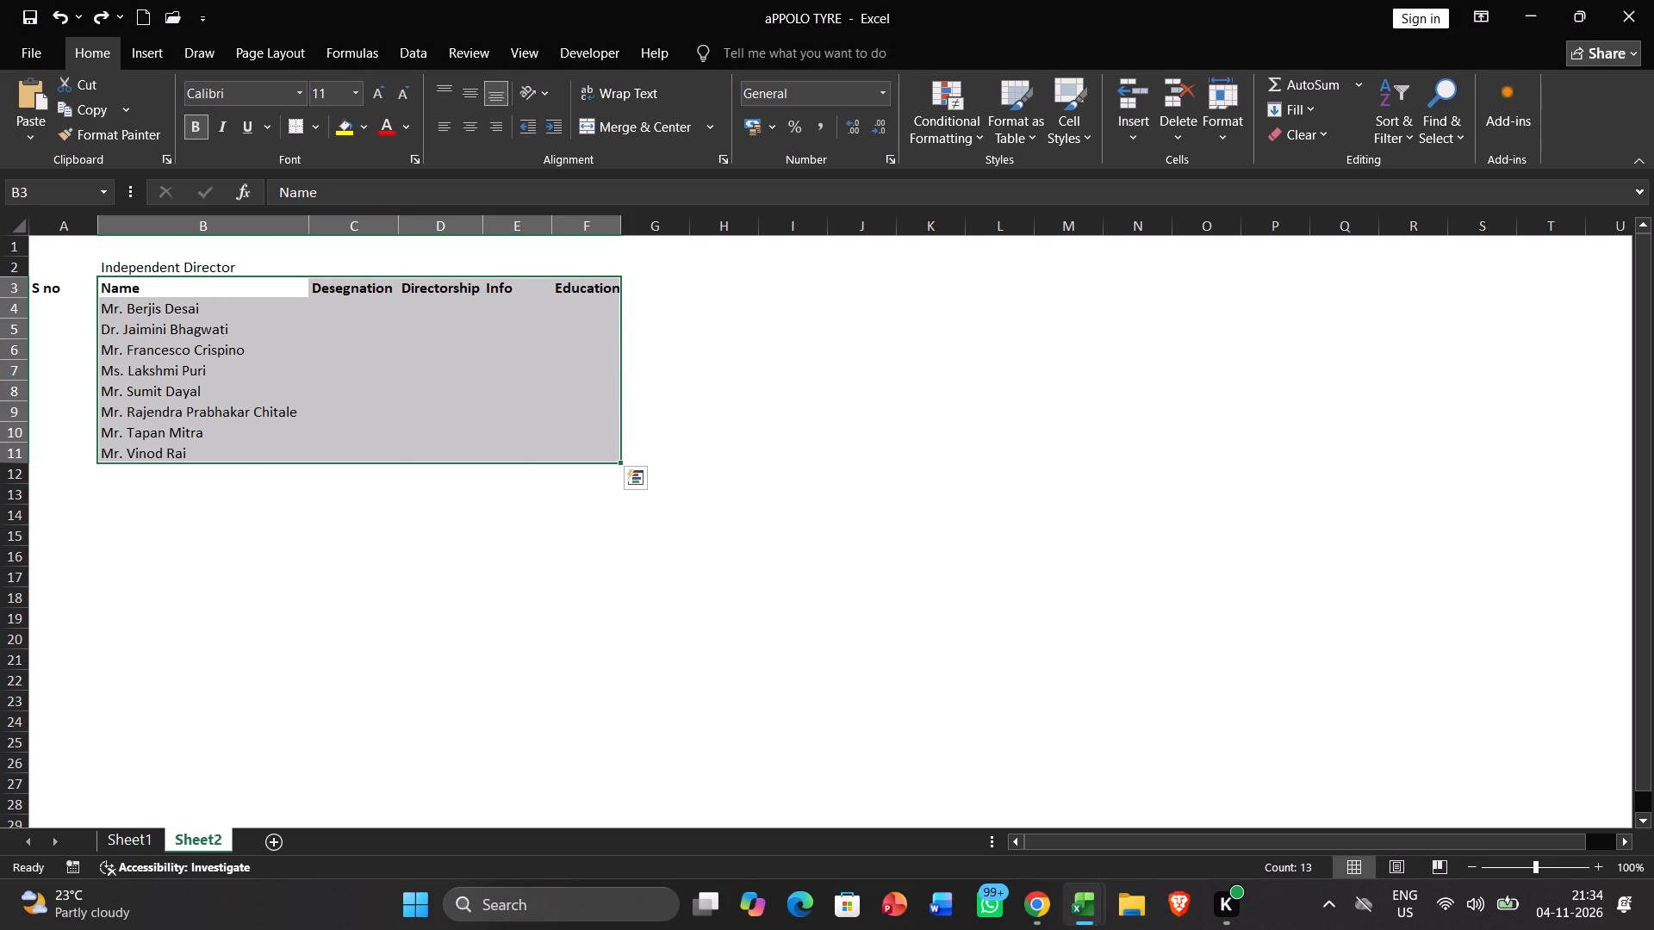
pyautogui.hotkey('ctrl', 'c')
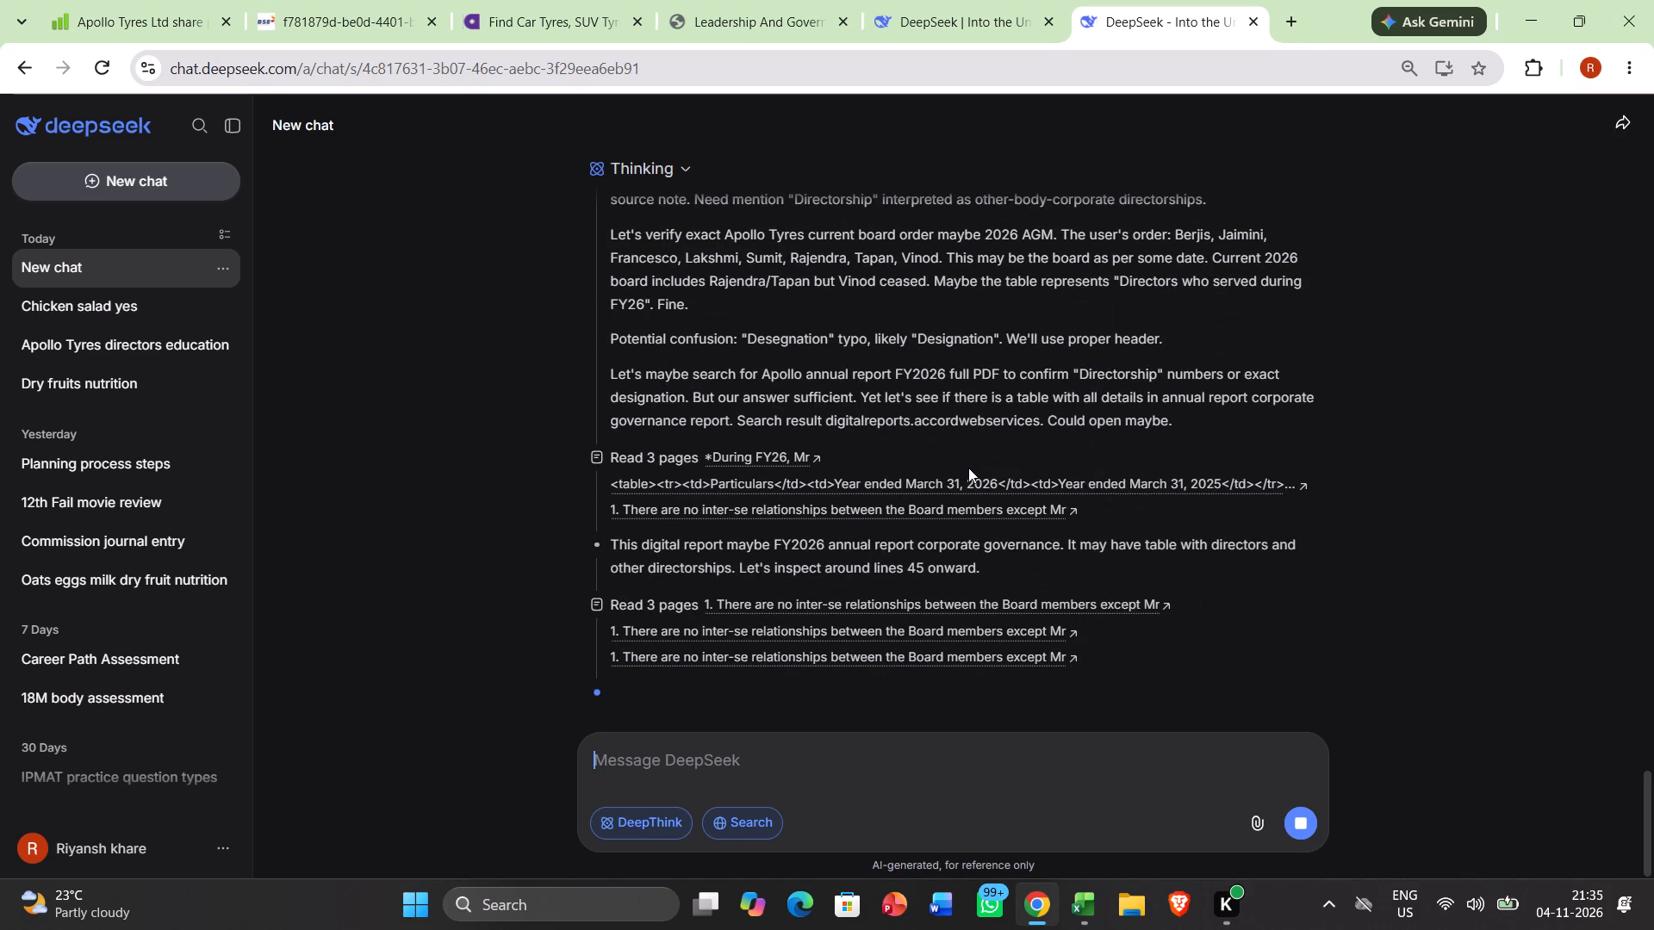
pyautogui.scroll(-1, 968, 468)
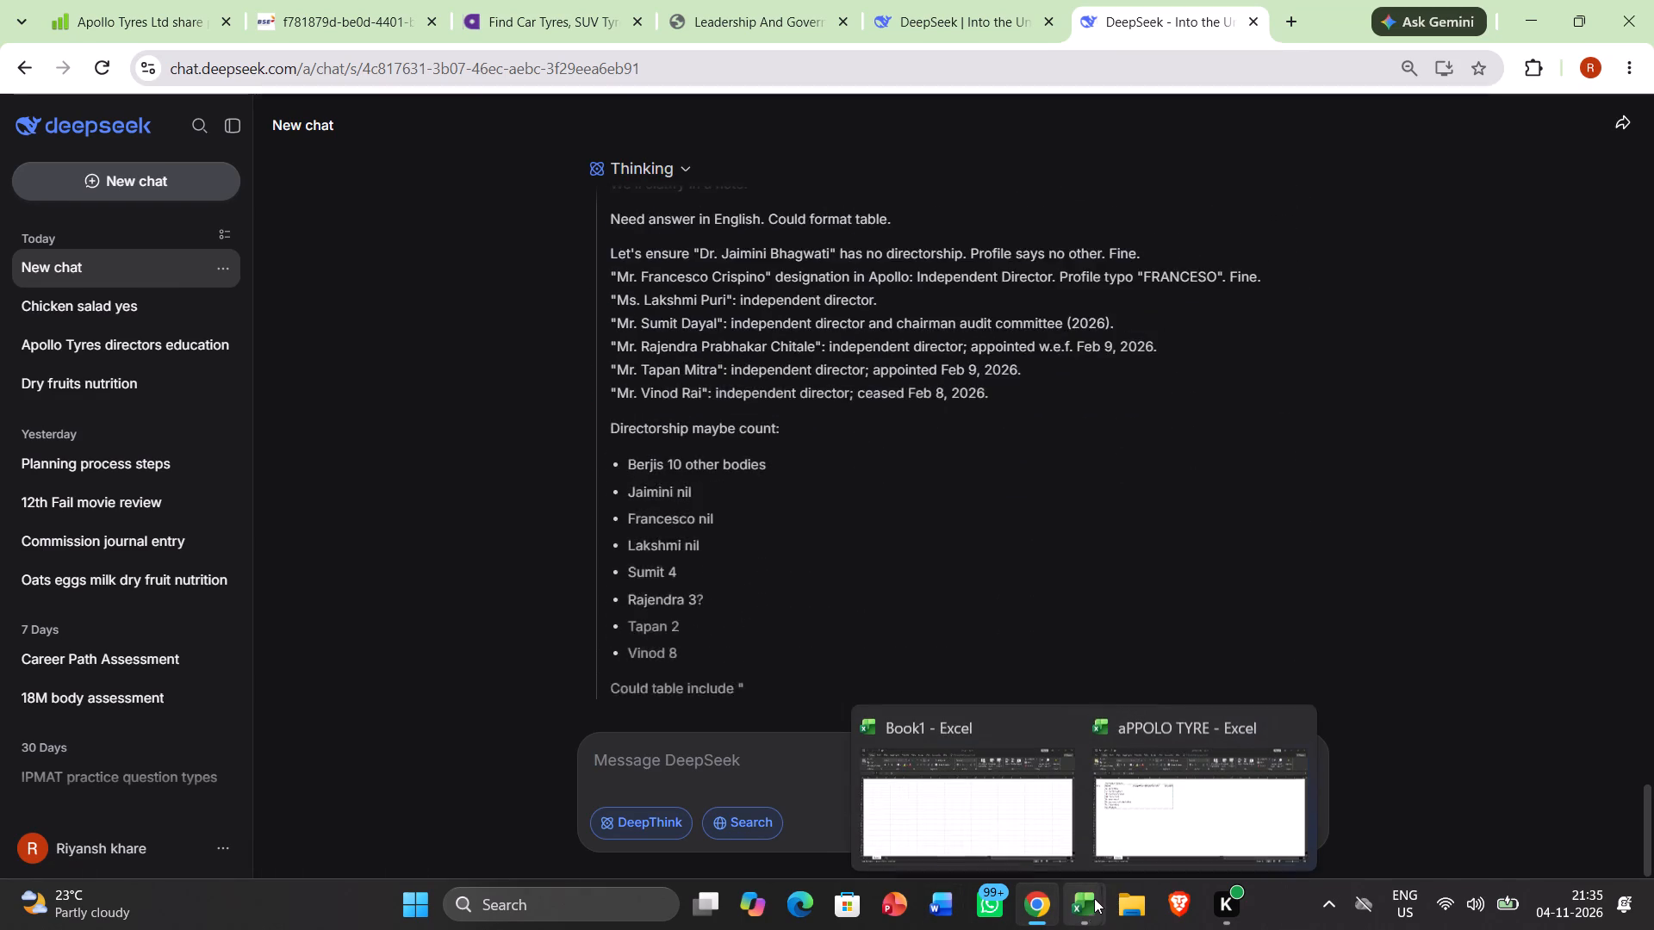
# Switch back to the aPPOLO TYRE workbook and enter "Non Indipendent Direcctor" in cell D4 under "Directorship".
pyautogui.click(1091, 900)
pyautogui.click(1129, 816)
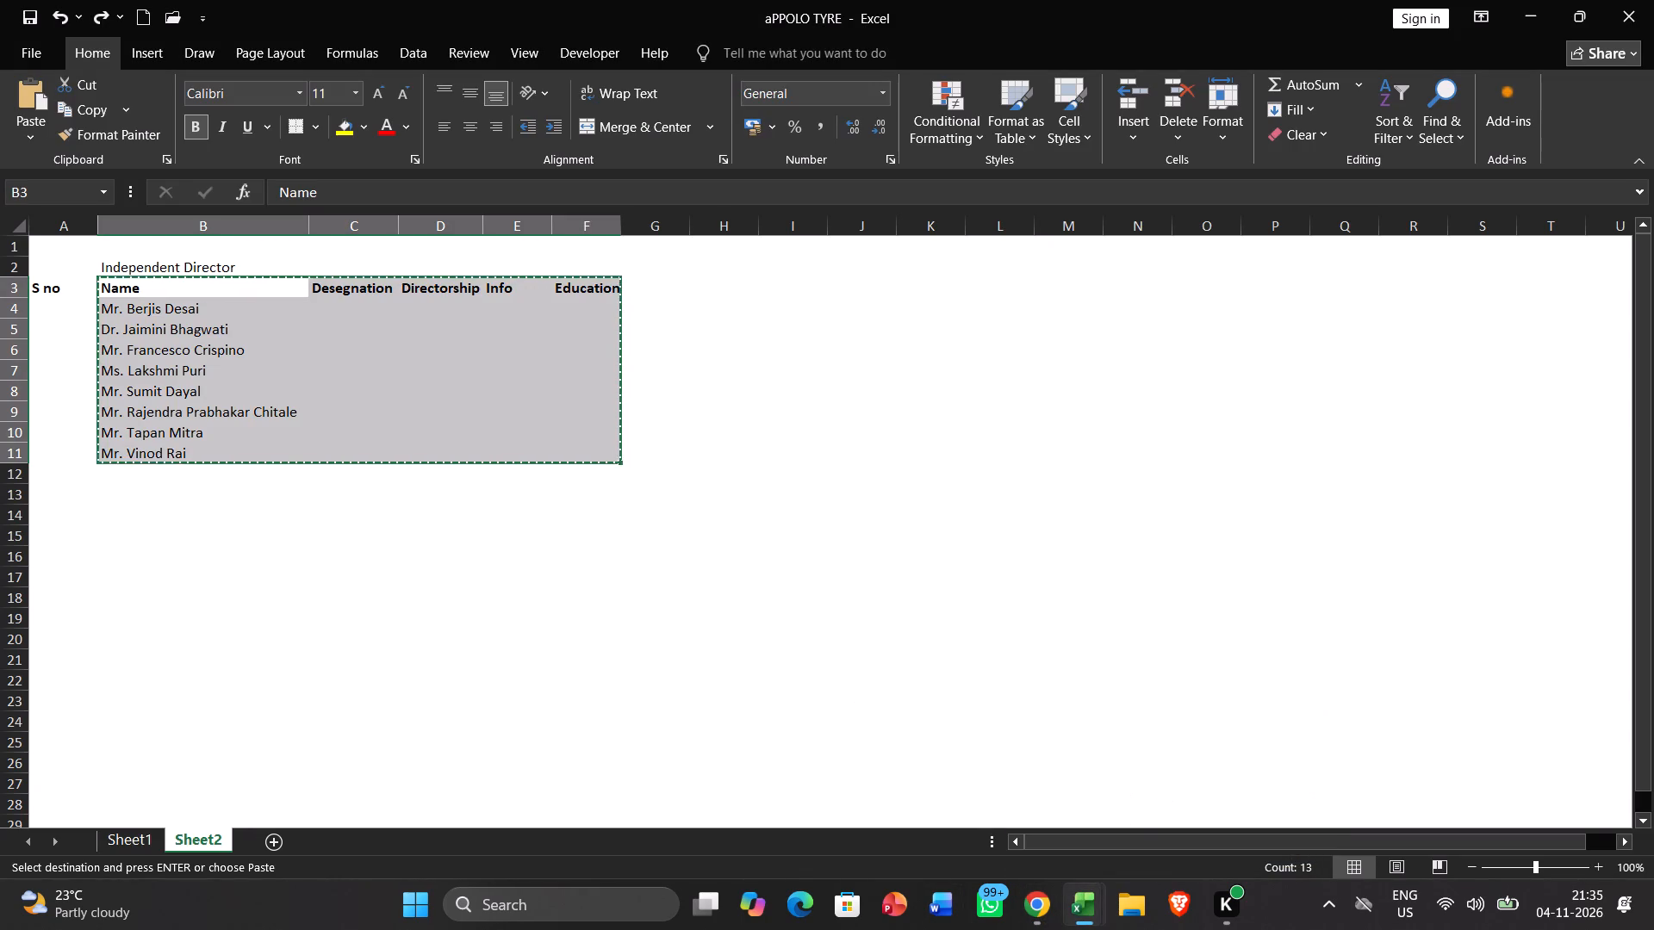
pyautogui.press('Escape')
pyautogui.press('Up')
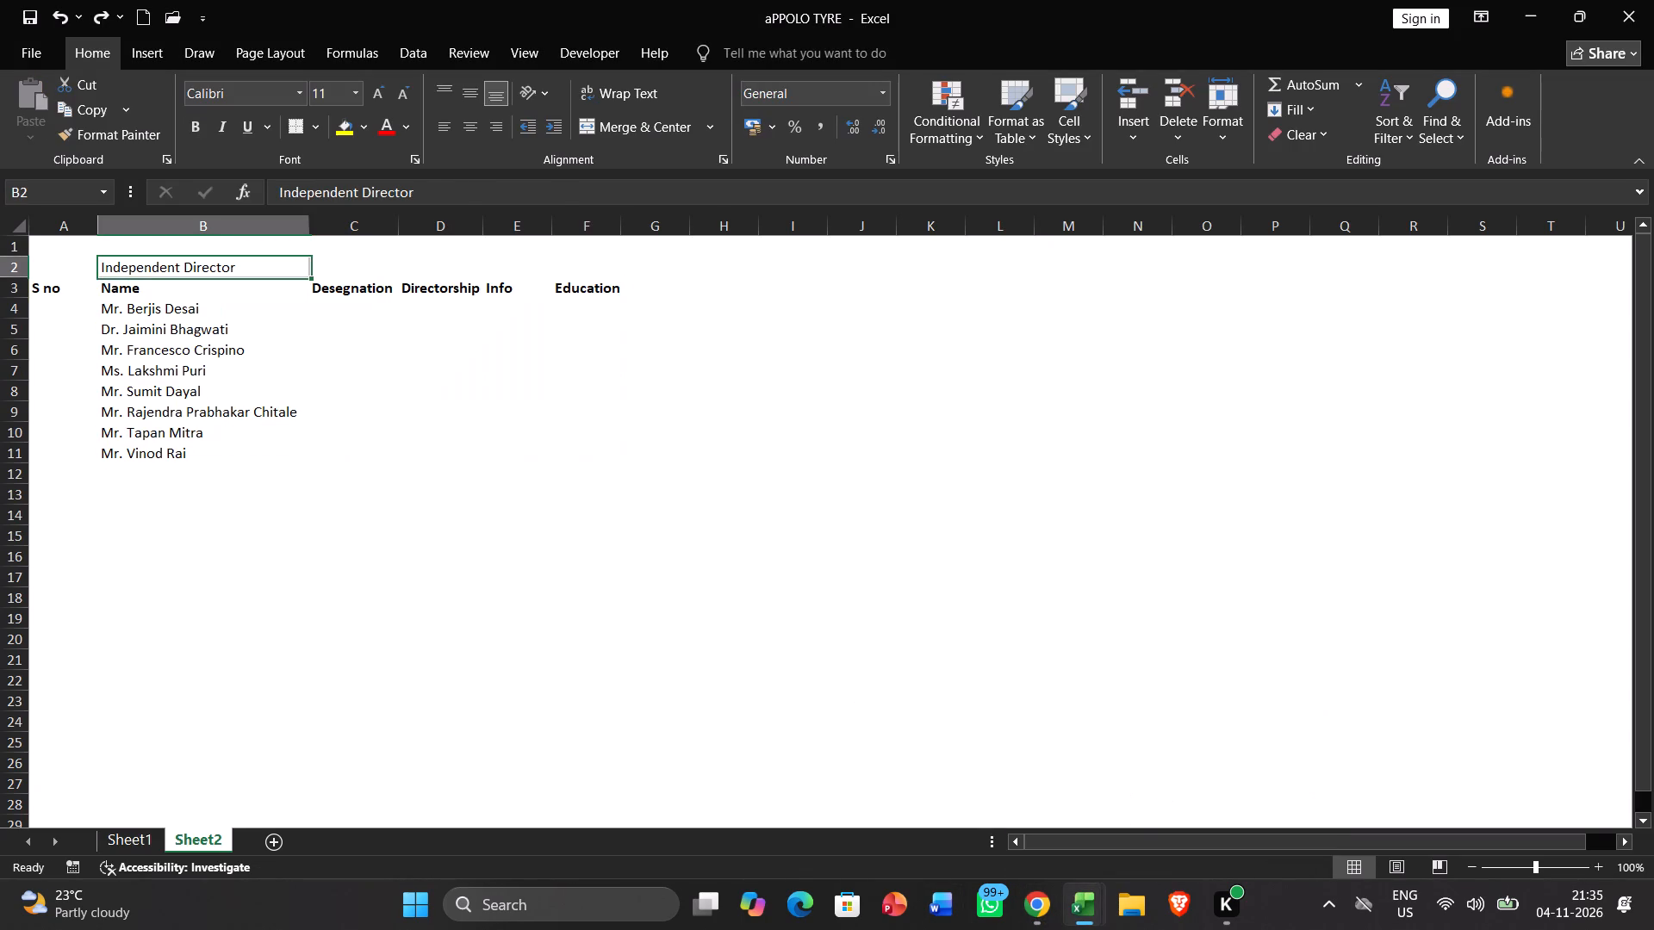
pyautogui.press('Down')
pyautogui.press('Down')
pyautogui.press('Right')
pyautogui.press('Right')
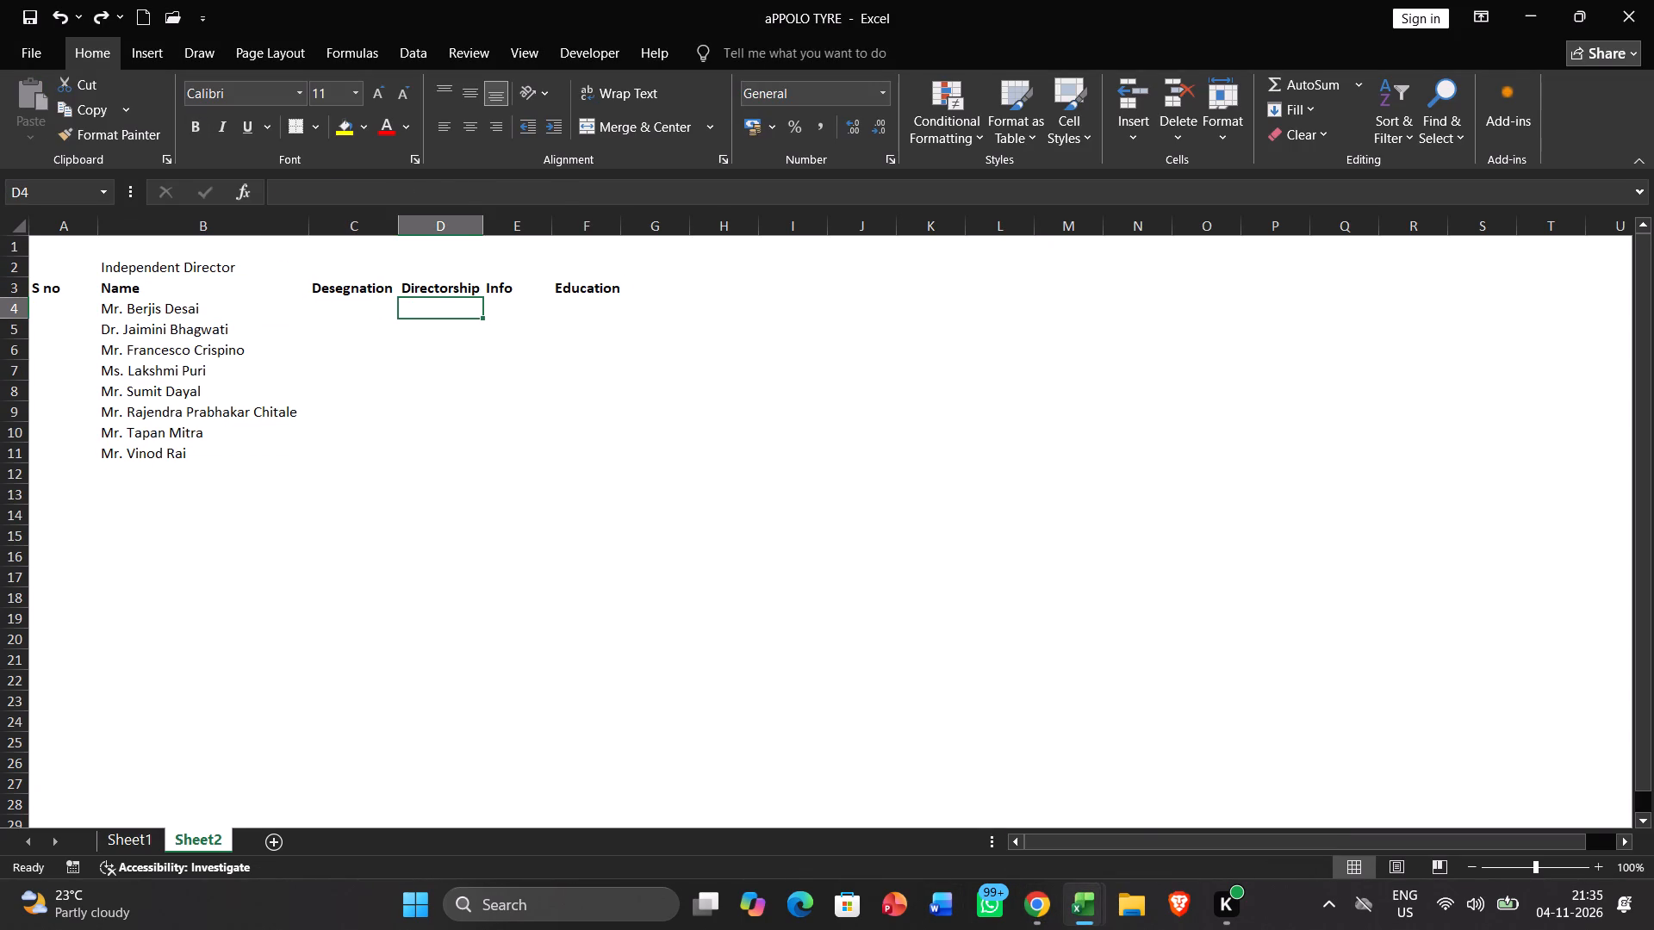
pyautogui.write('Non')
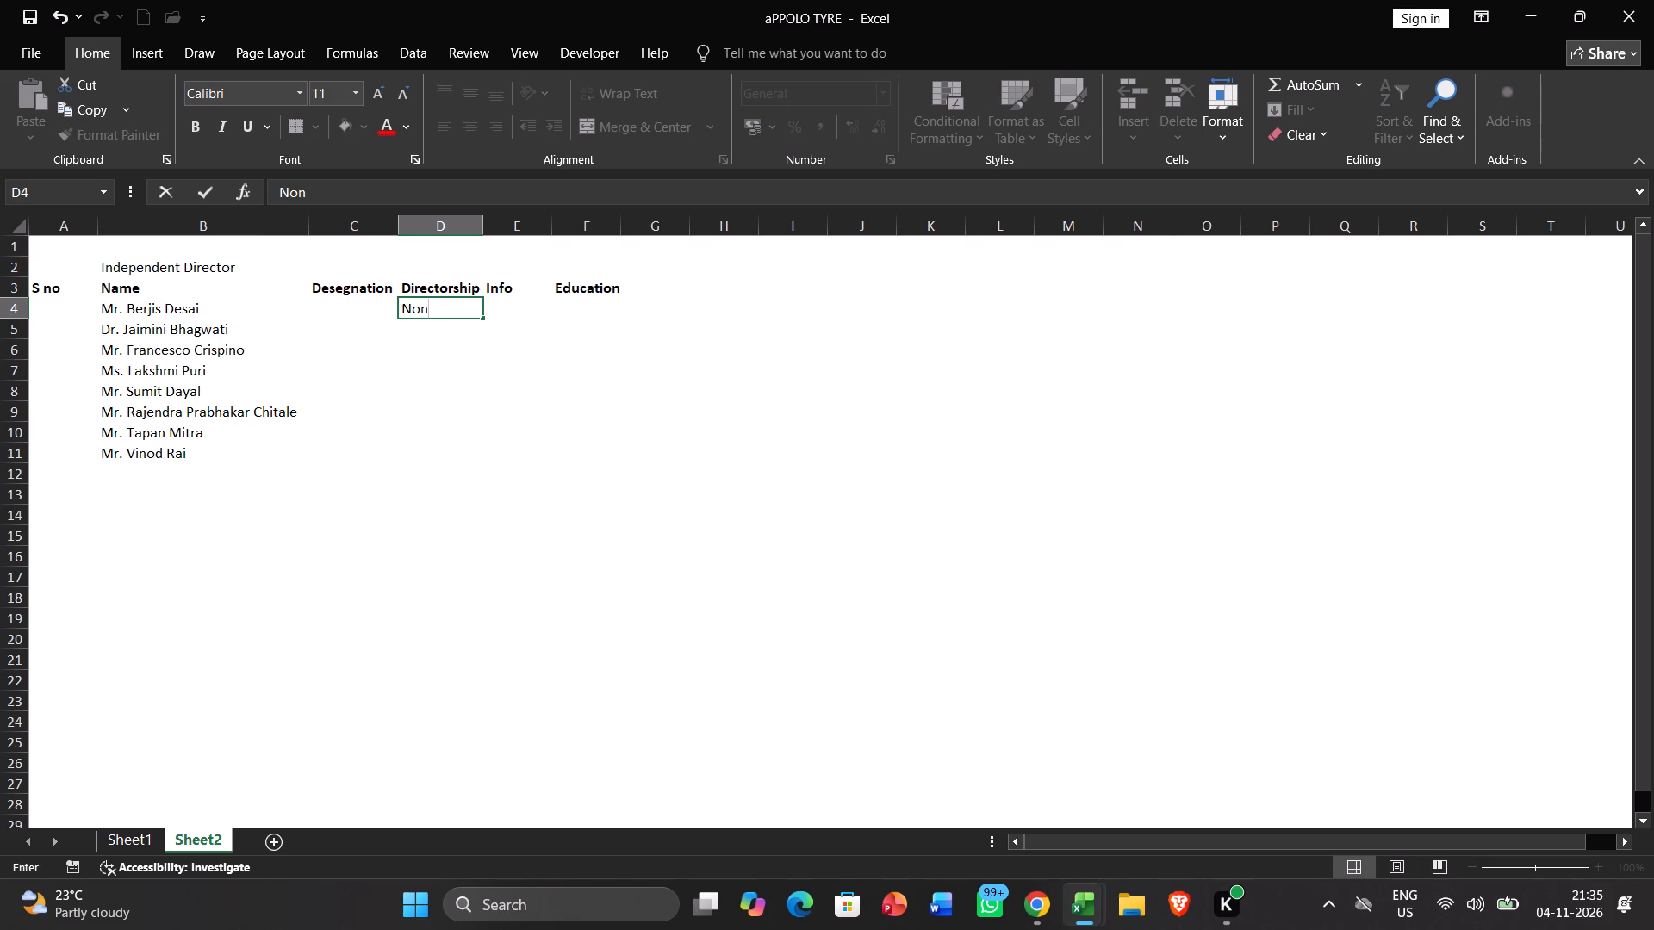
pyautogui.press('space')
pyautogui.write('Indi')
pyautogui.write('pendent')
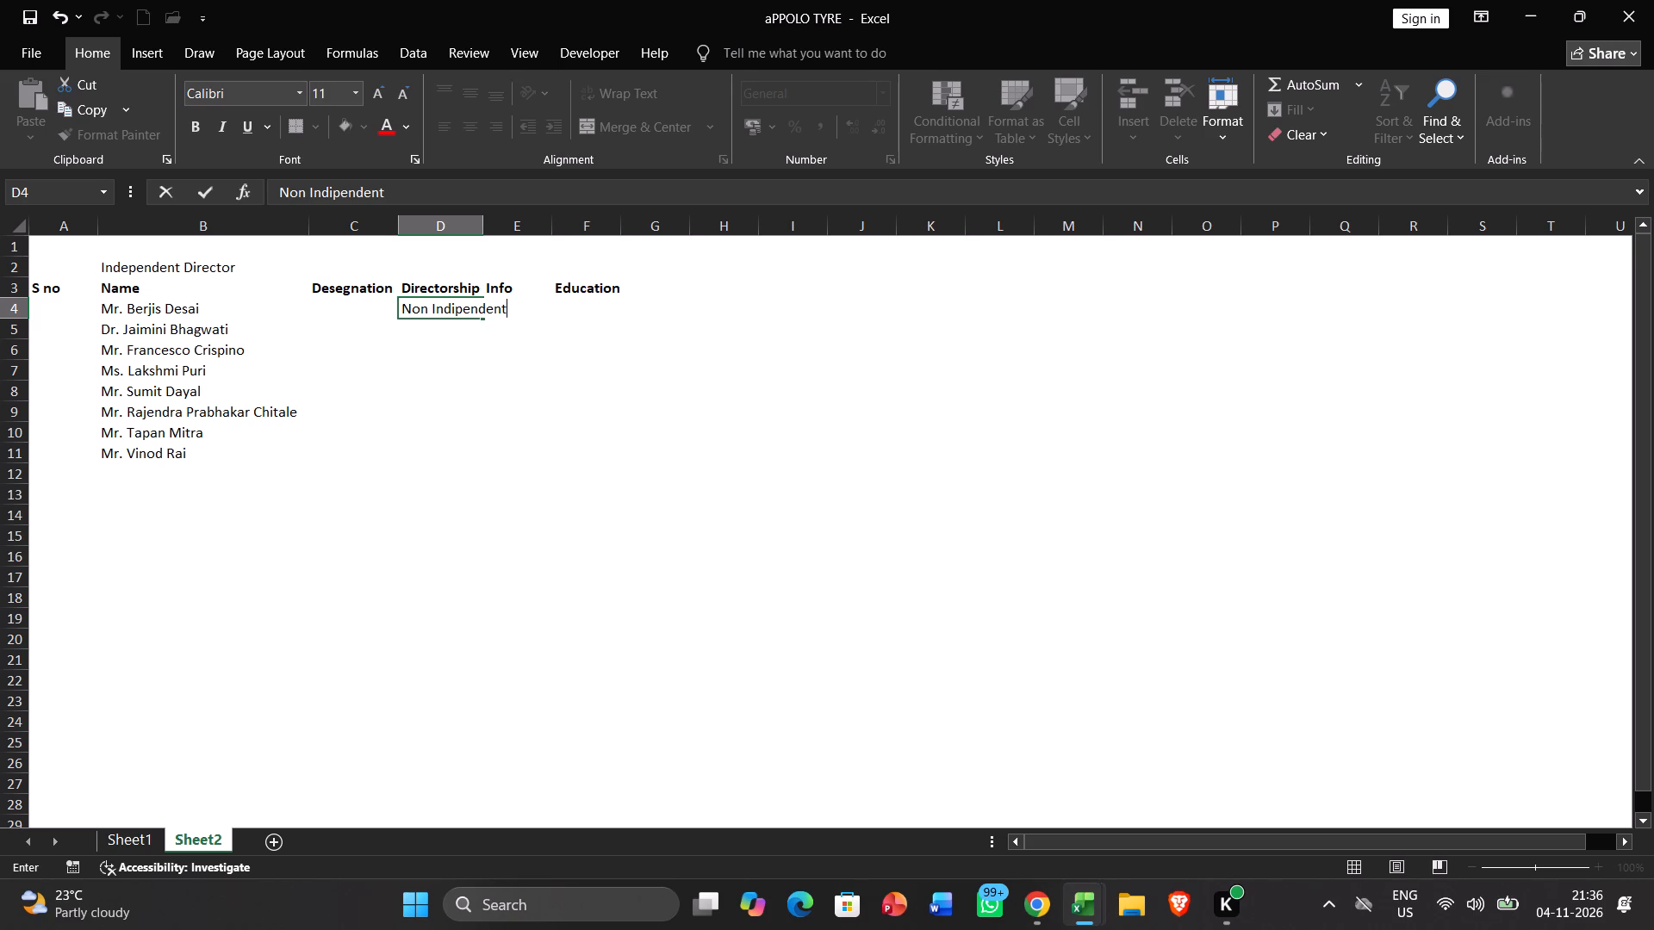
pyautogui.press('space')
pyautogui.write('Direcctor')
# Autofit column D to the width of its contents.
pyautogui.doubleClick(480, 222)
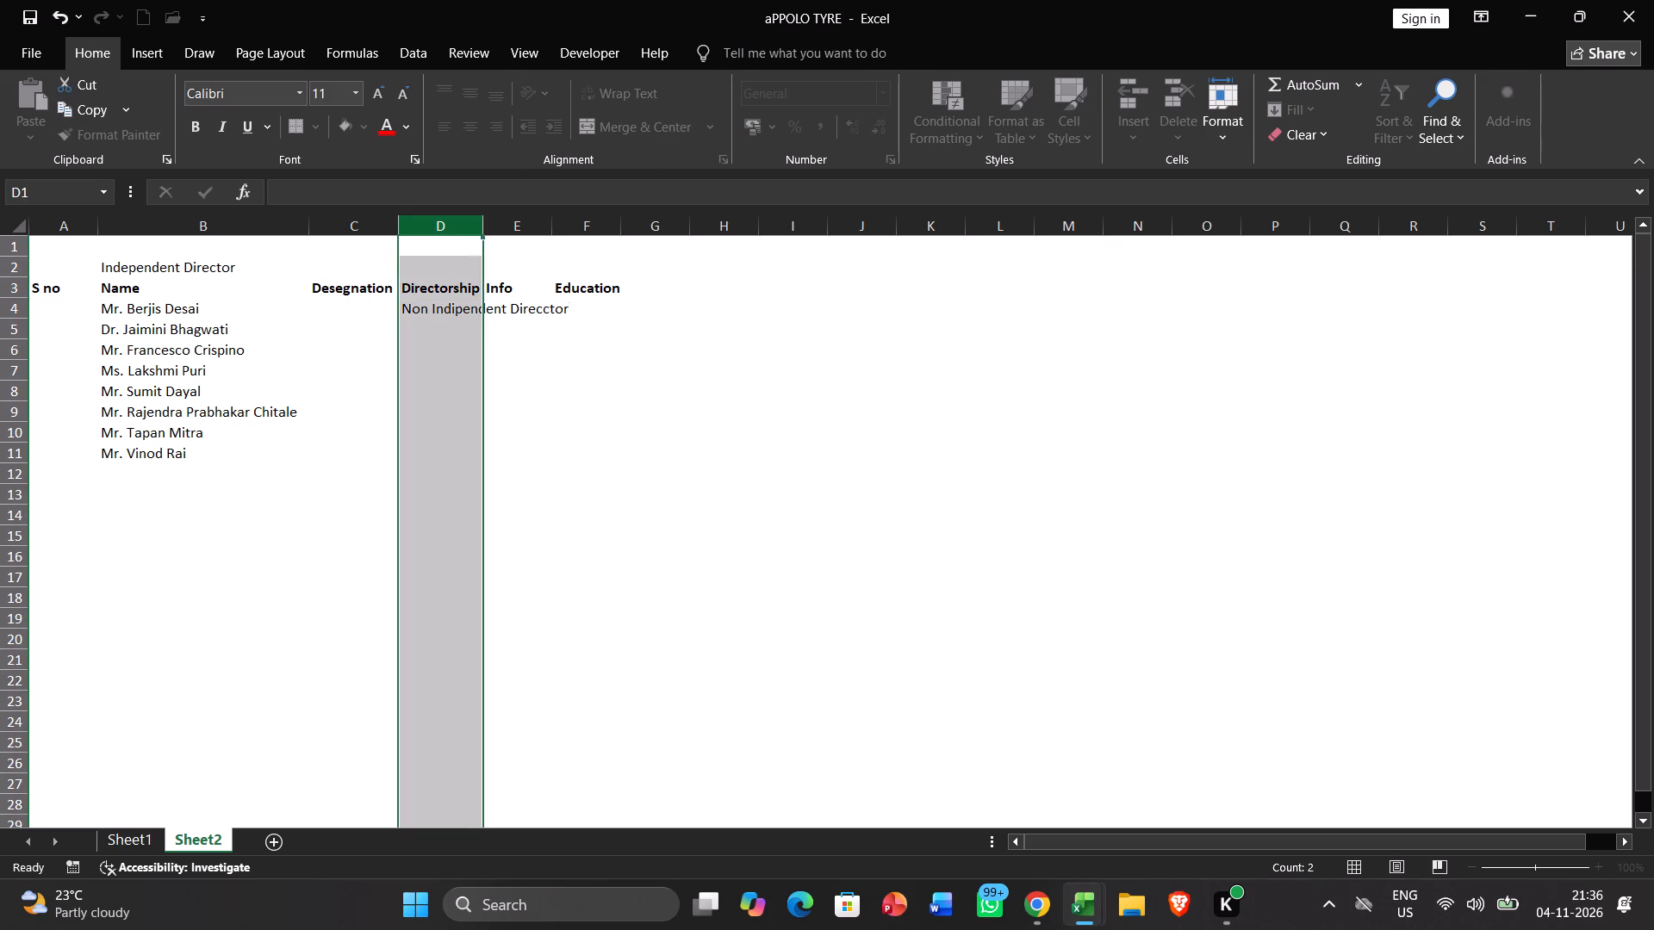
# Copy the "Directorship" entry in cell D4 down to D11 so every listed director has it.
pyautogui.press('Right')
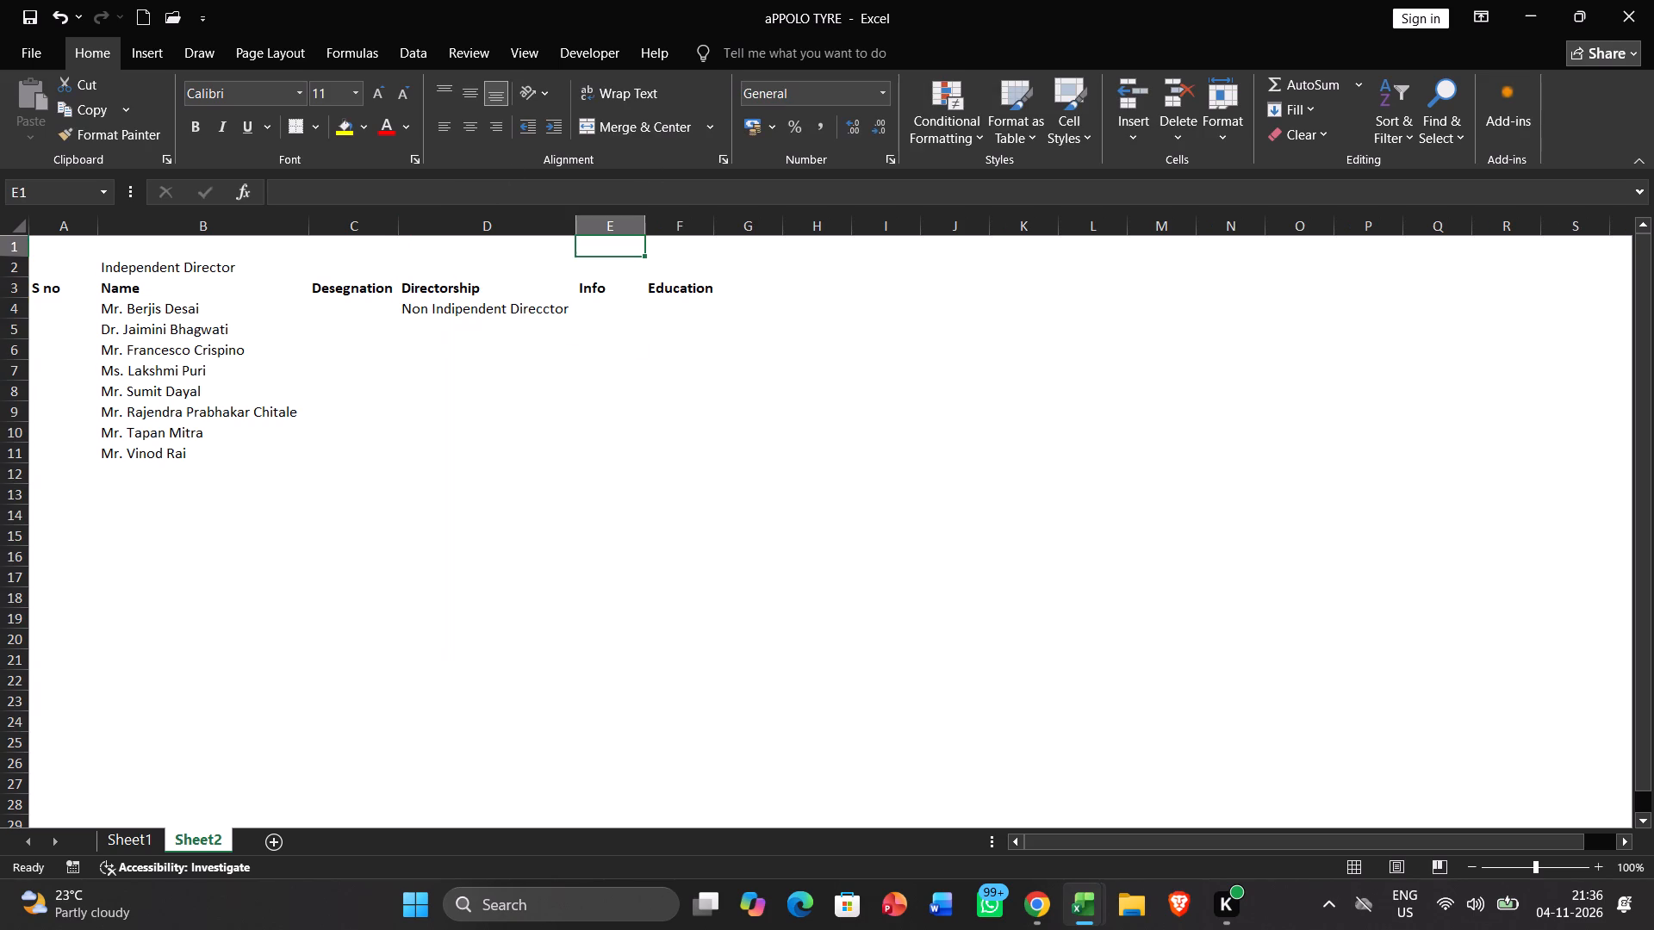
pyautogui.press('Down')
pyautogui.press('Down')
pyautogui.press('Down')
pyautogui.press('Left')
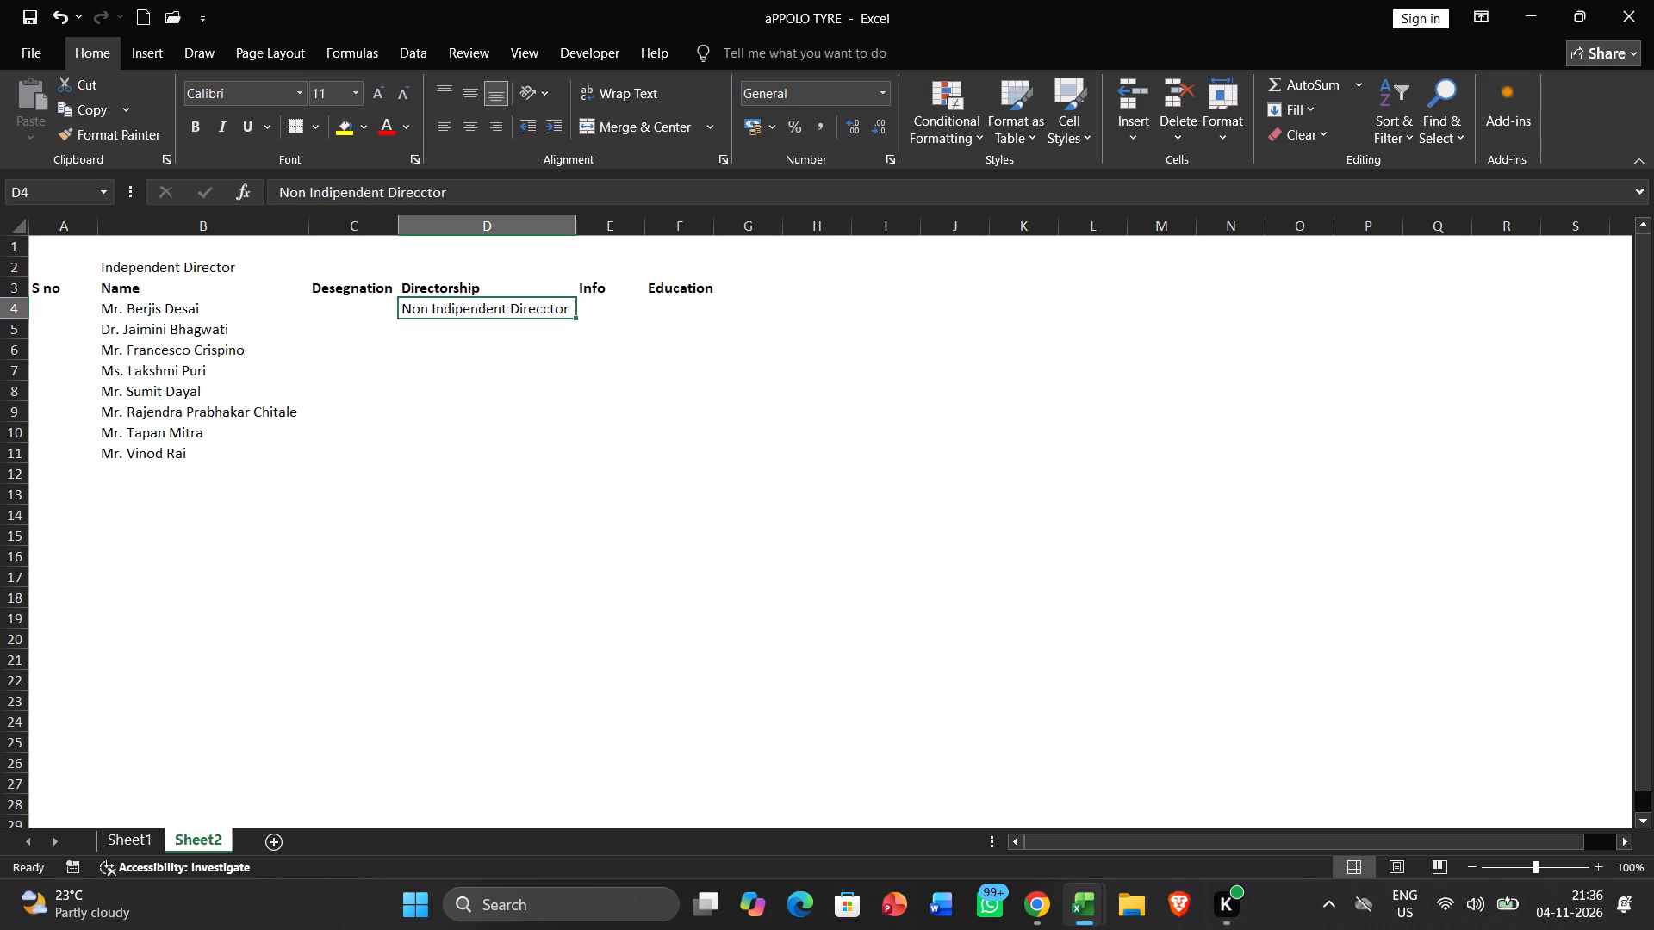
pyautogui.hotkey('ctrl', 'v')
pyautogui.hotkey('ctrl', 'c')
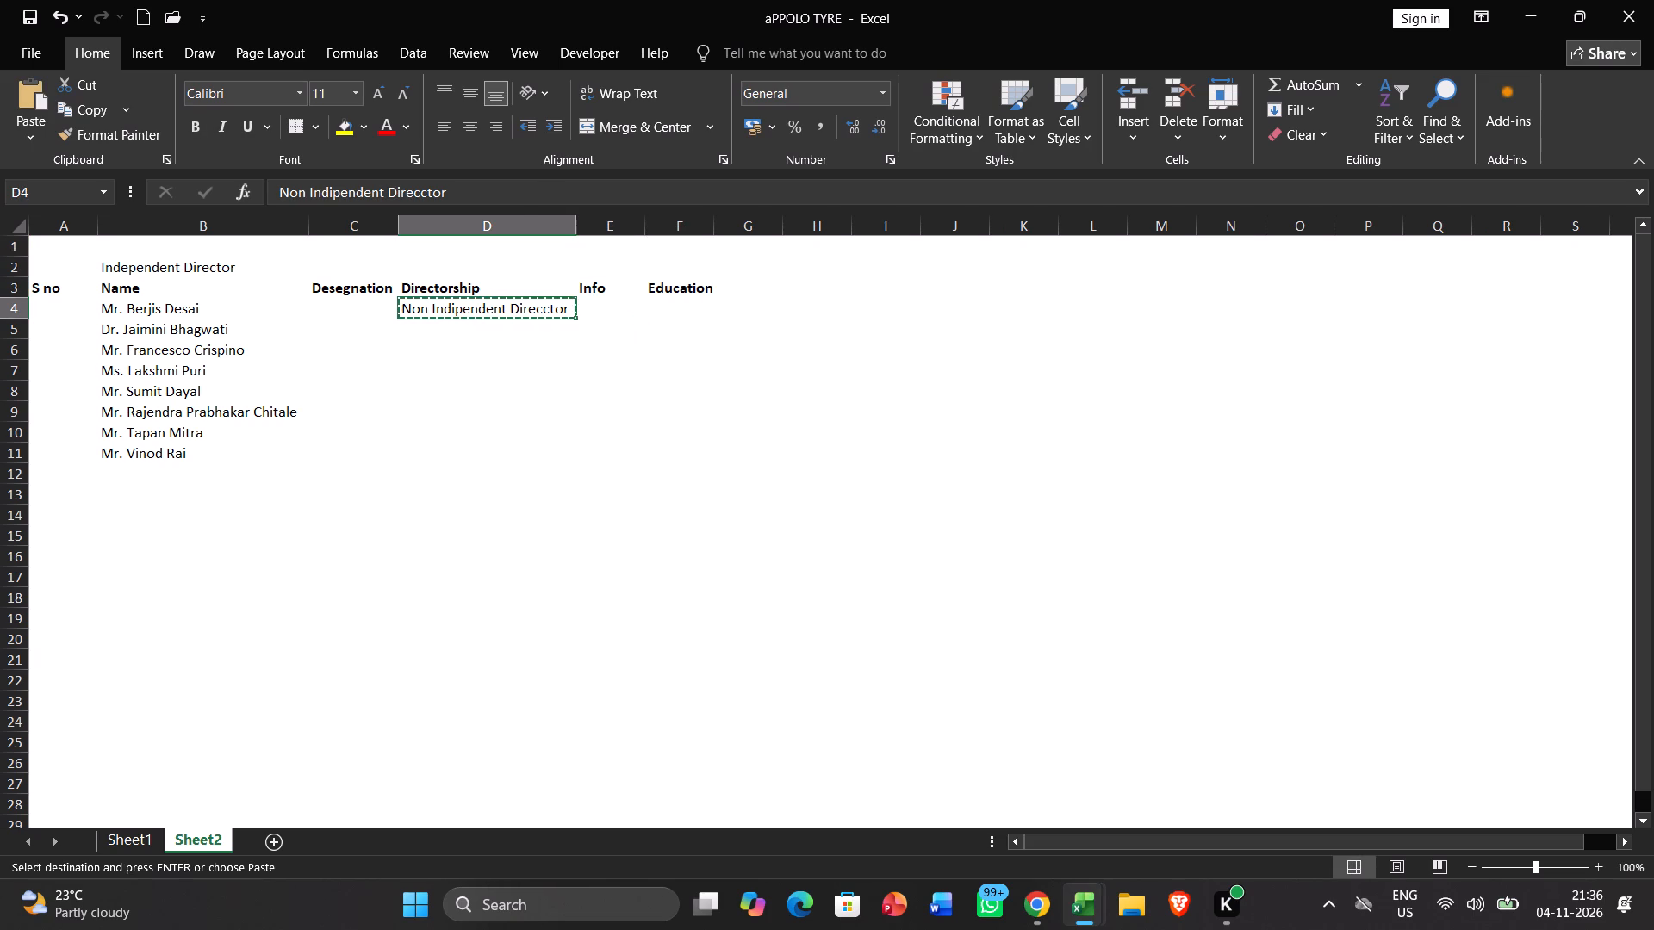
pyautogui.hotkey('shift', 'Down')
pyautogui.hotkey('shift', 'Down')
pyautogui.hotkey('shift', 'Down')
pyautogui.hotkey('shift', 'Down')
pyautogui.hotkey('shift', 'Down')
pyautogui.hotkey('shift', 'Down')
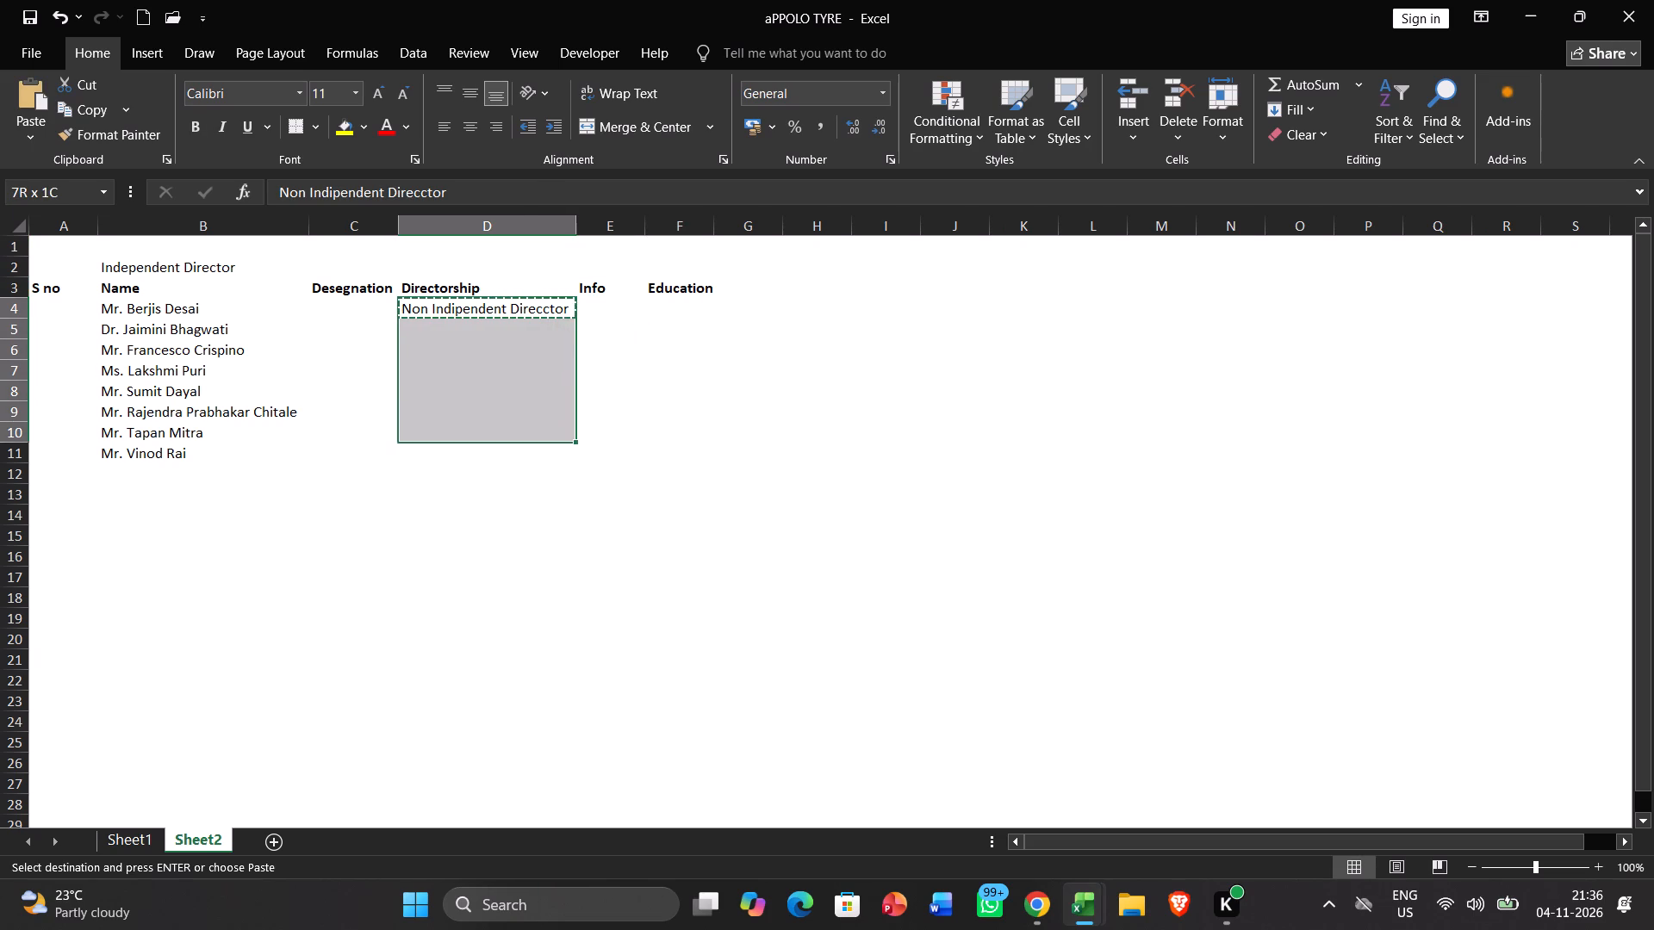
pyautogui.hotkey('shift', 'Down')
pyautogui.press('Return')
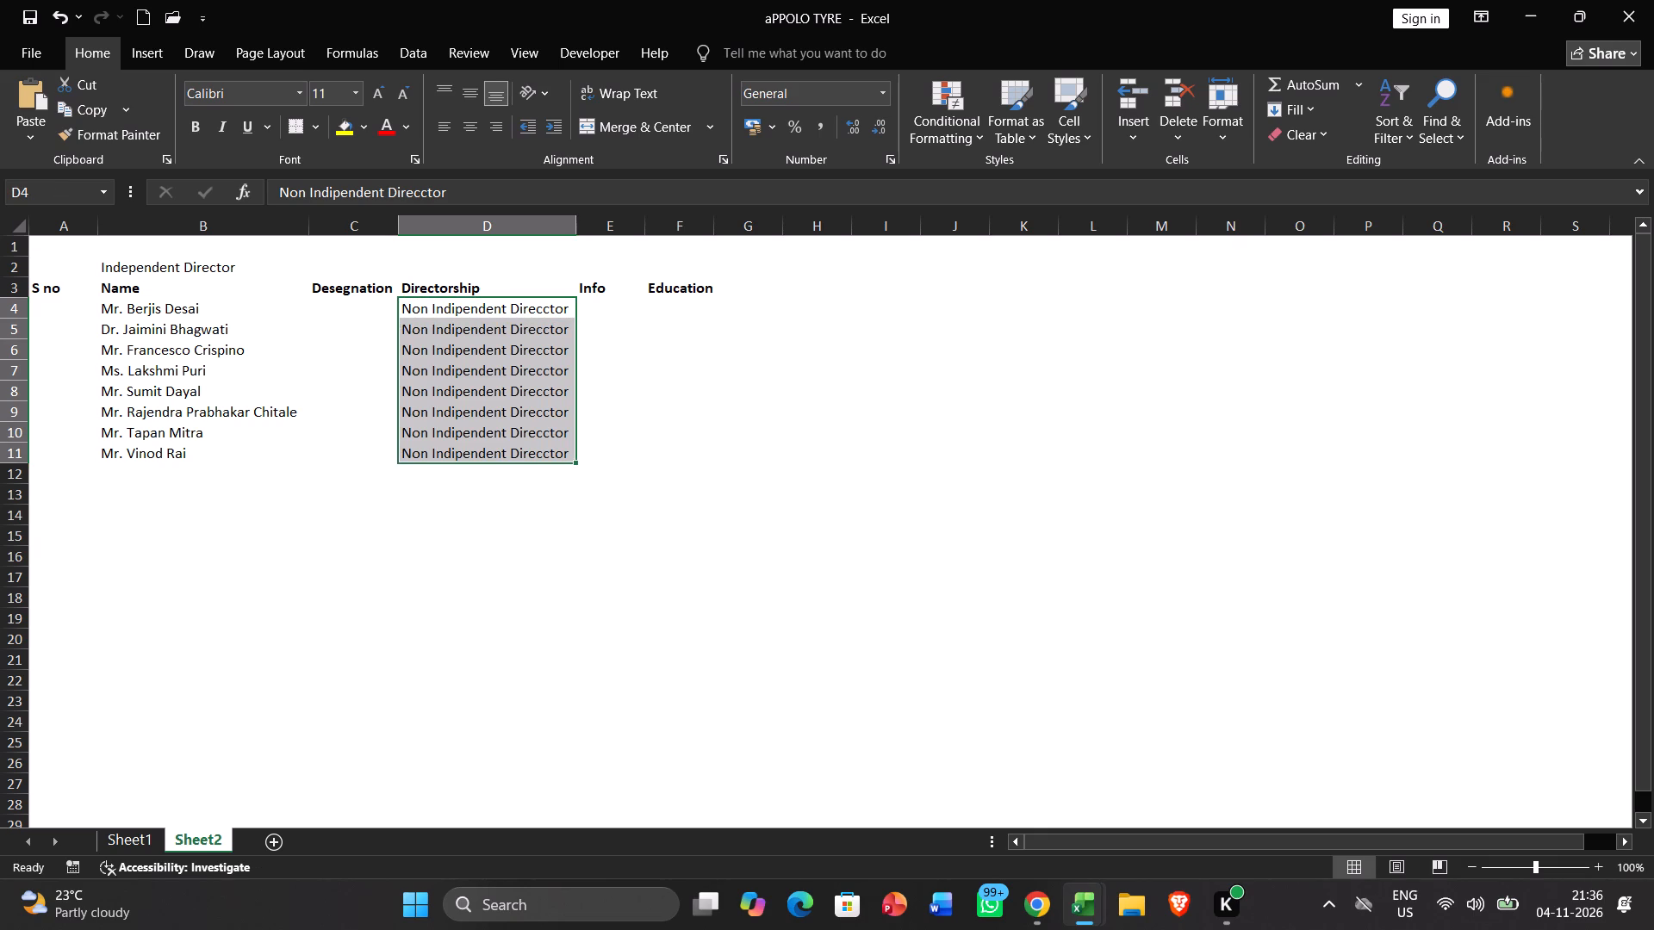
# Select the first director's empty cell under "Info", E4.
pyautogui.press('Down')
pyautogui.press('Up')
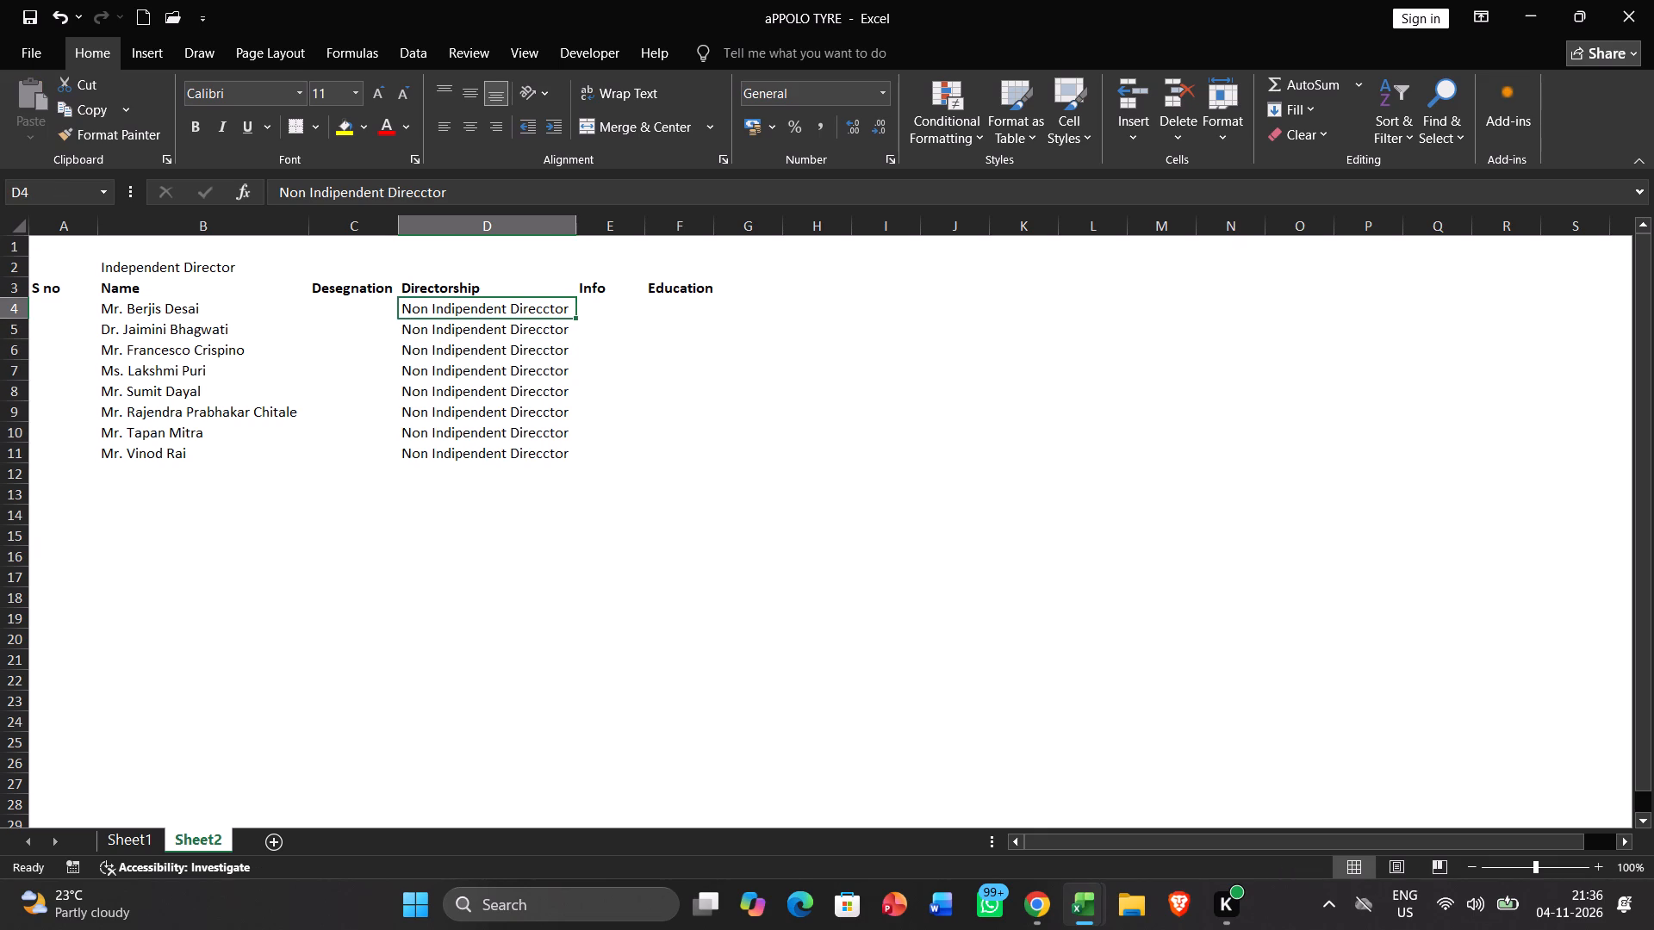
pyautogui.press('Left')
pyautogui.press('Right')
pyautogui.press('Right')
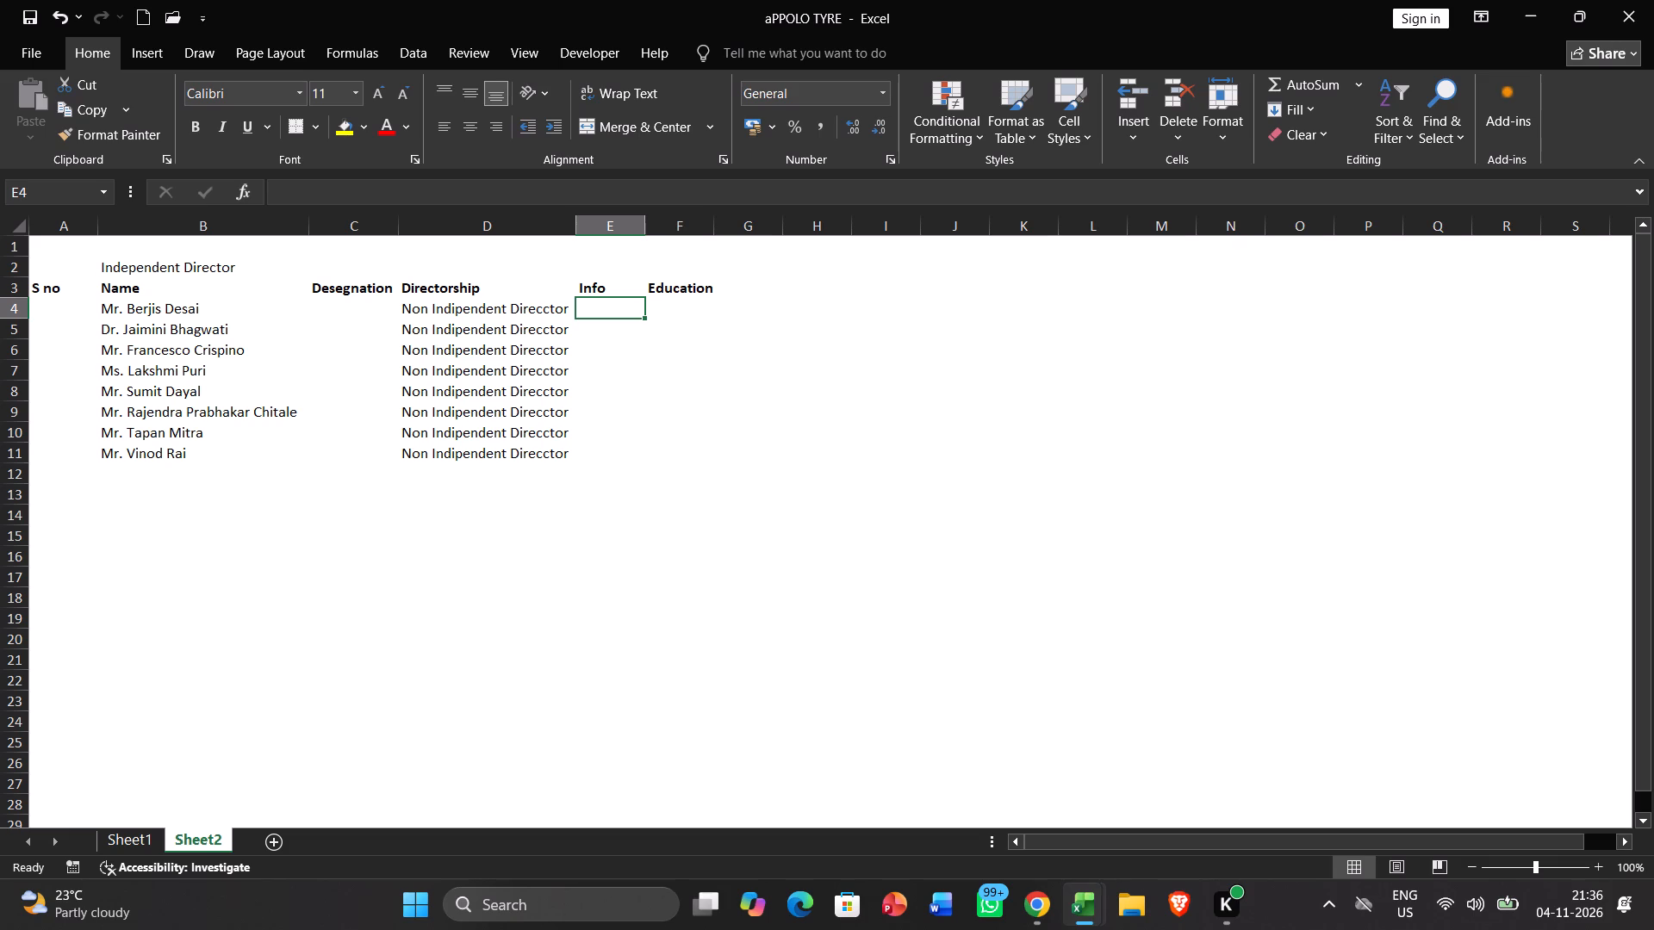
pyautogui.click(1033, 921)
pyautogui.scroll(-1, 846, 570)
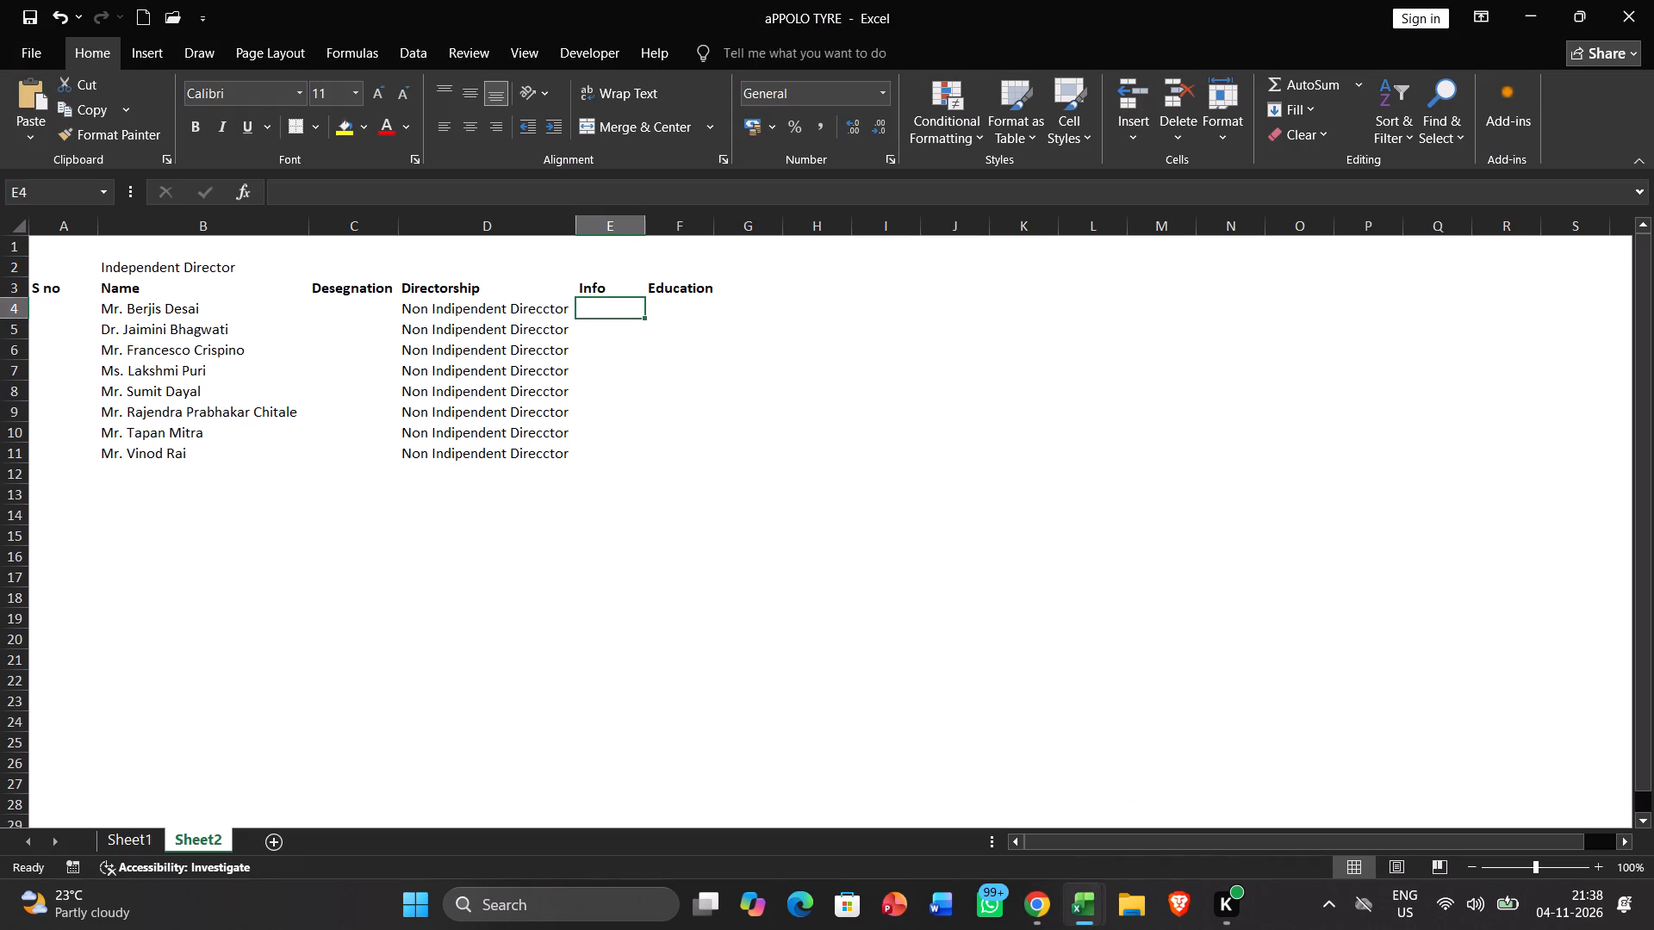
pyautogui.hotkey('ctrl', 'v')
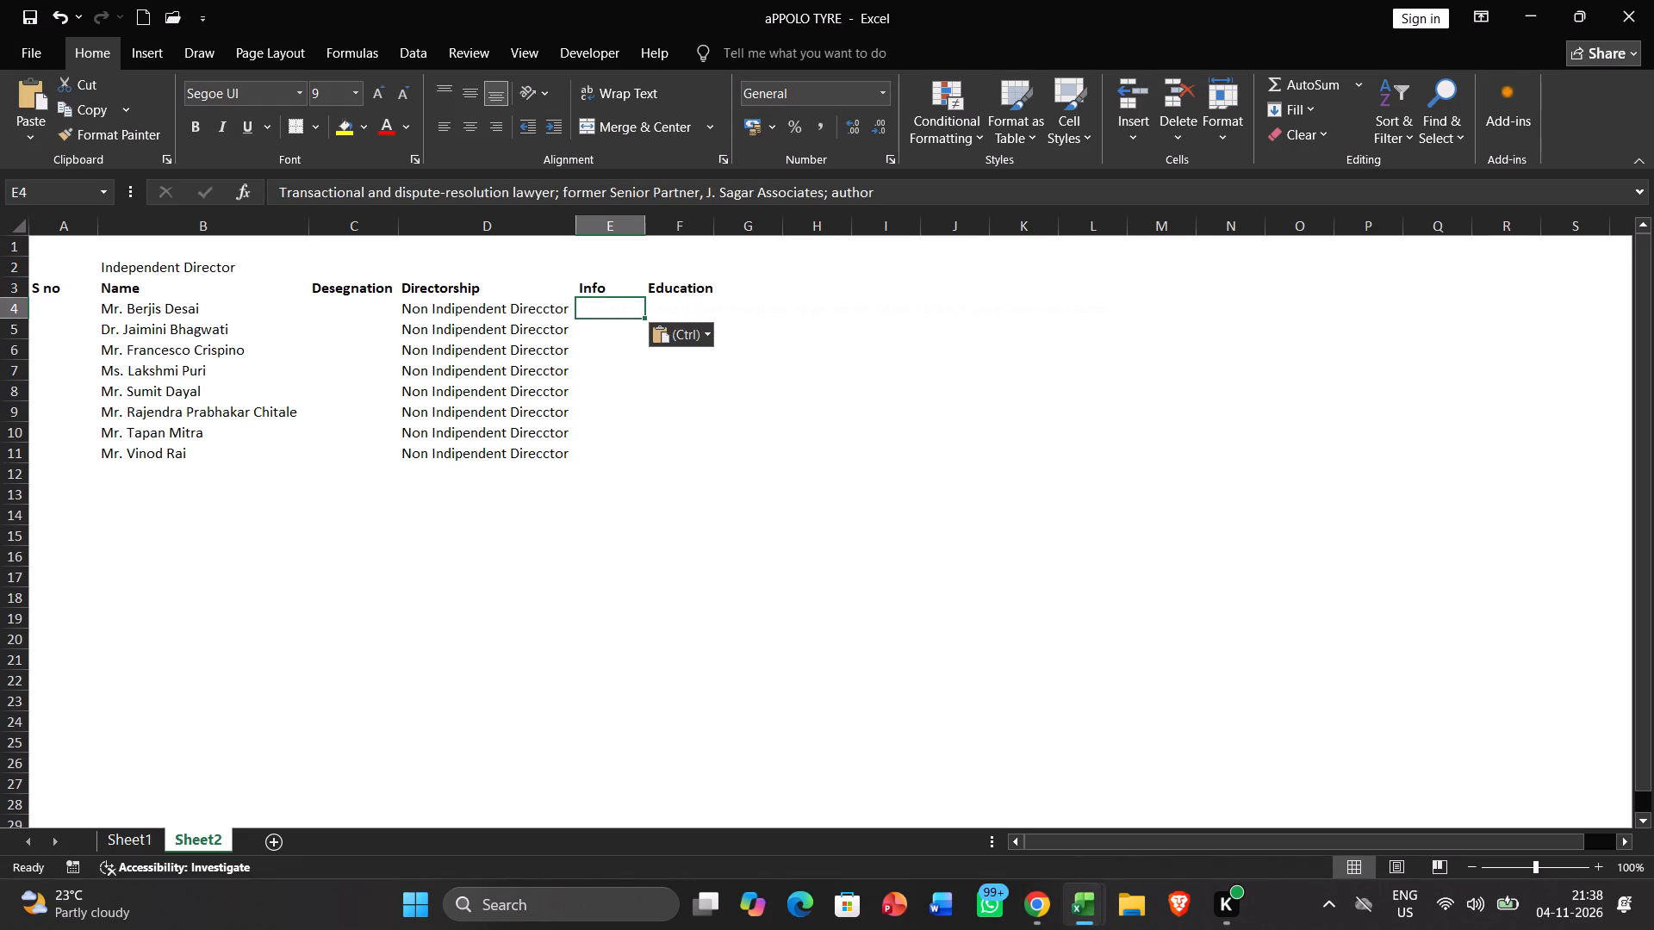
pyautogui.click(698, 342)
pyautogui.click(694, 388)
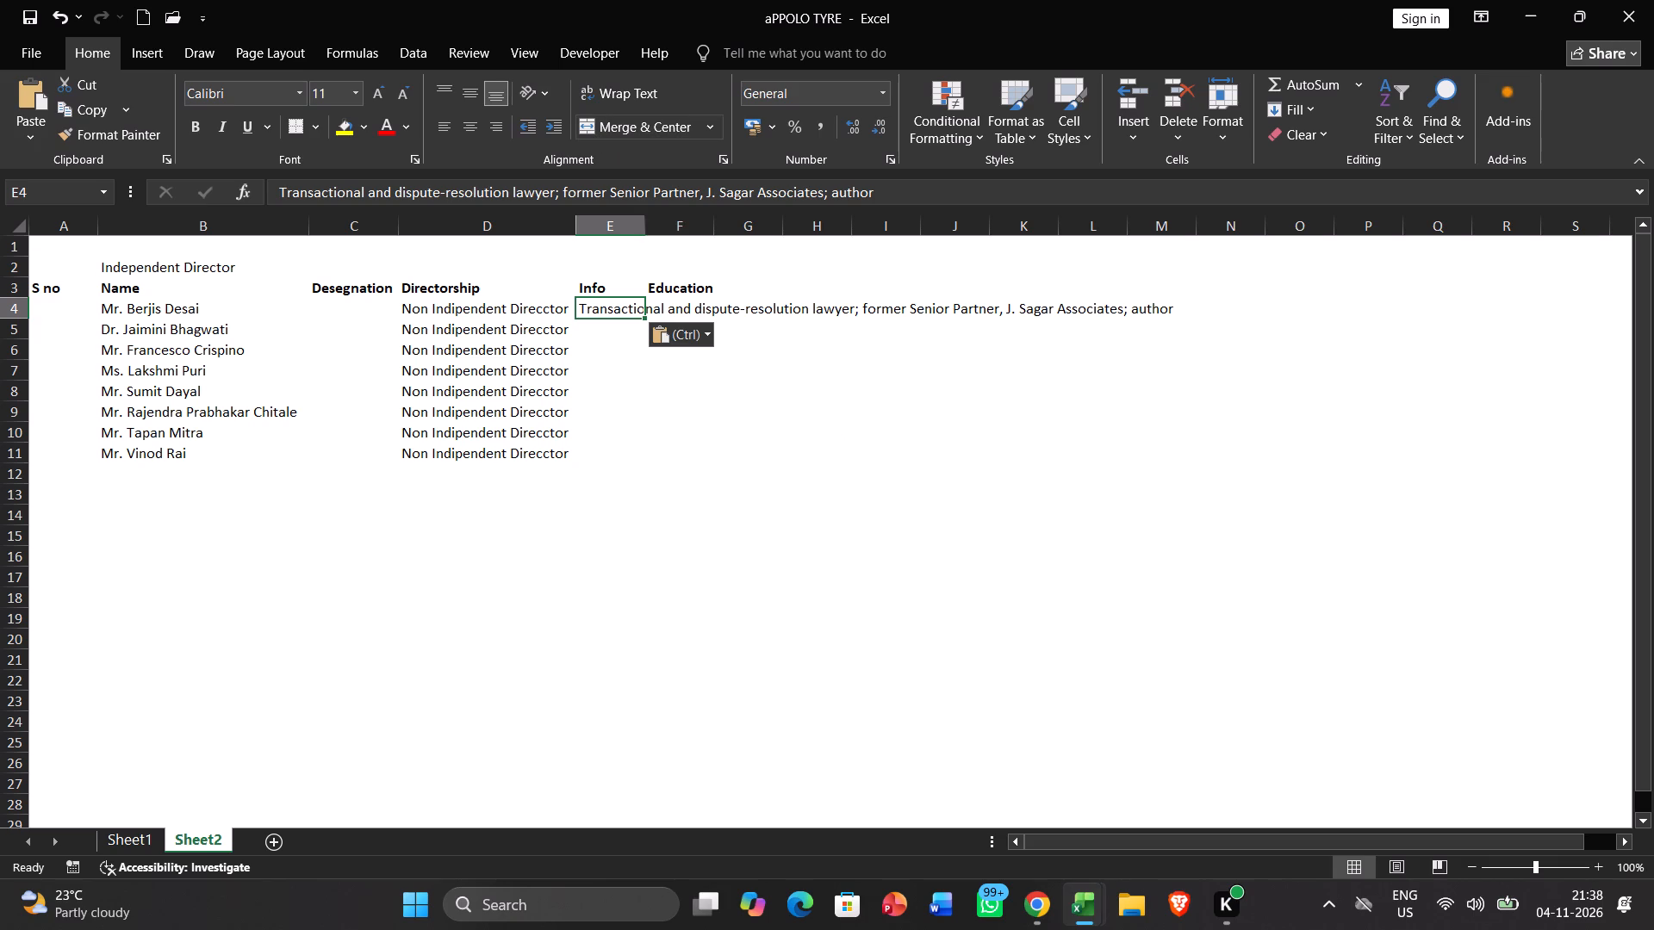
# Wrap the text in cell E4.
pyautogui.click(641, 95)
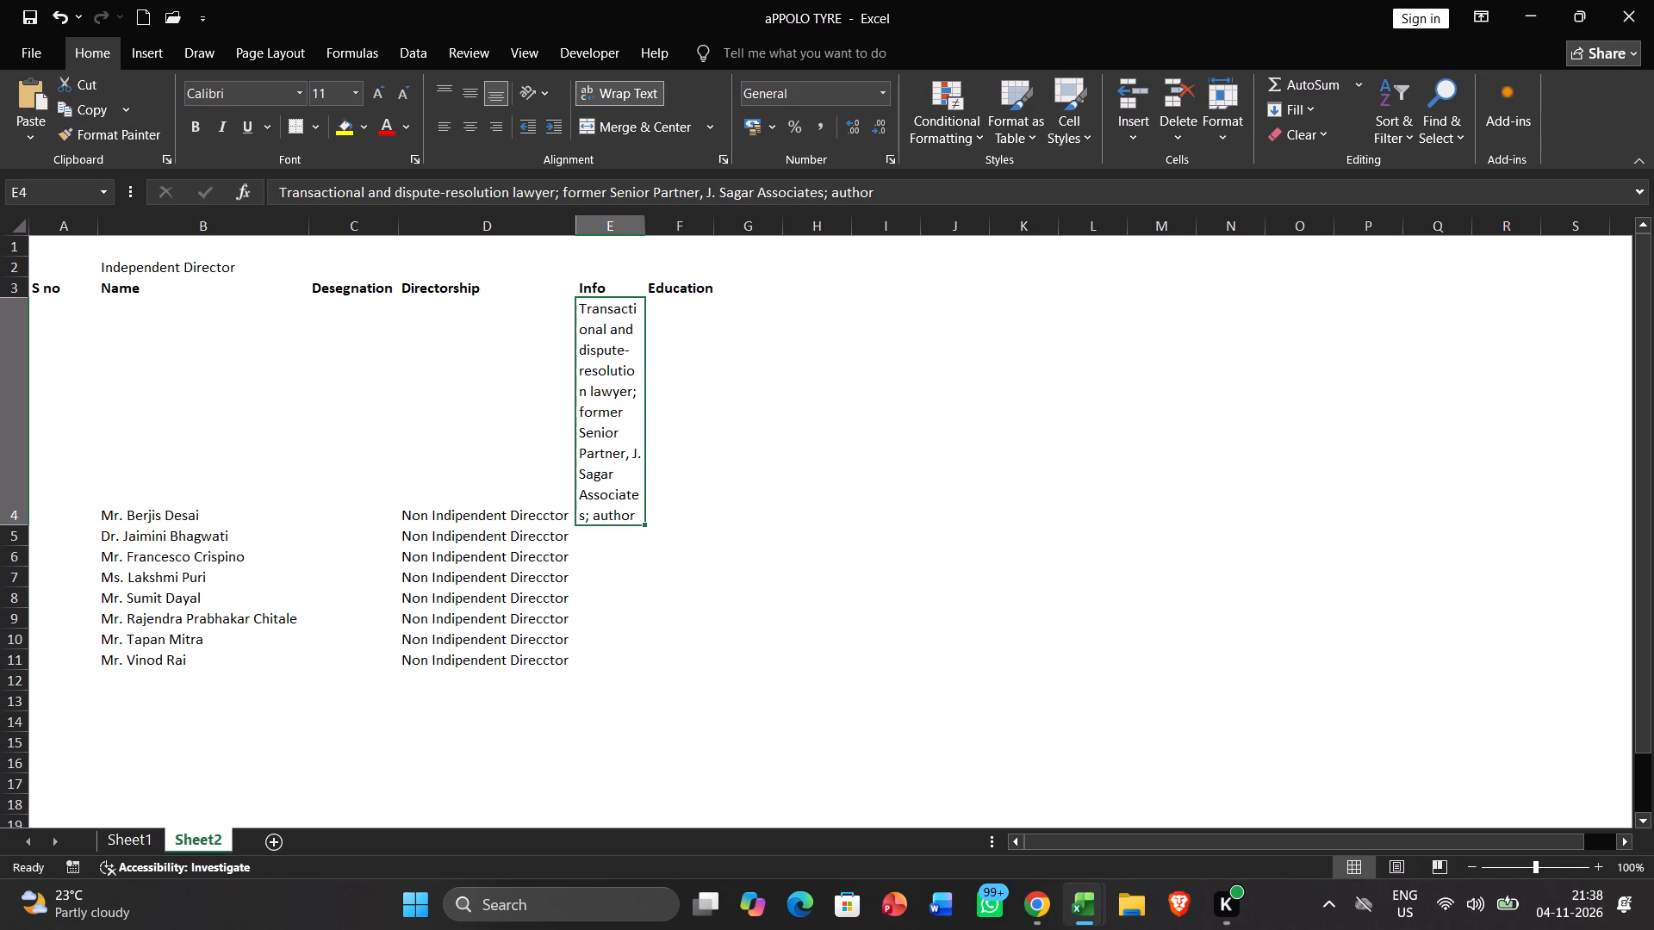
# Auto-fit the width of the Info column to the text in cell E4, leaving that cell's text wrapped.
pyautogui.moveTo(634, 524); pyautogui.dragTo(621, 381)
pyautogui.moveTo(601, 524); pyautogui.dragTo(604, 497)
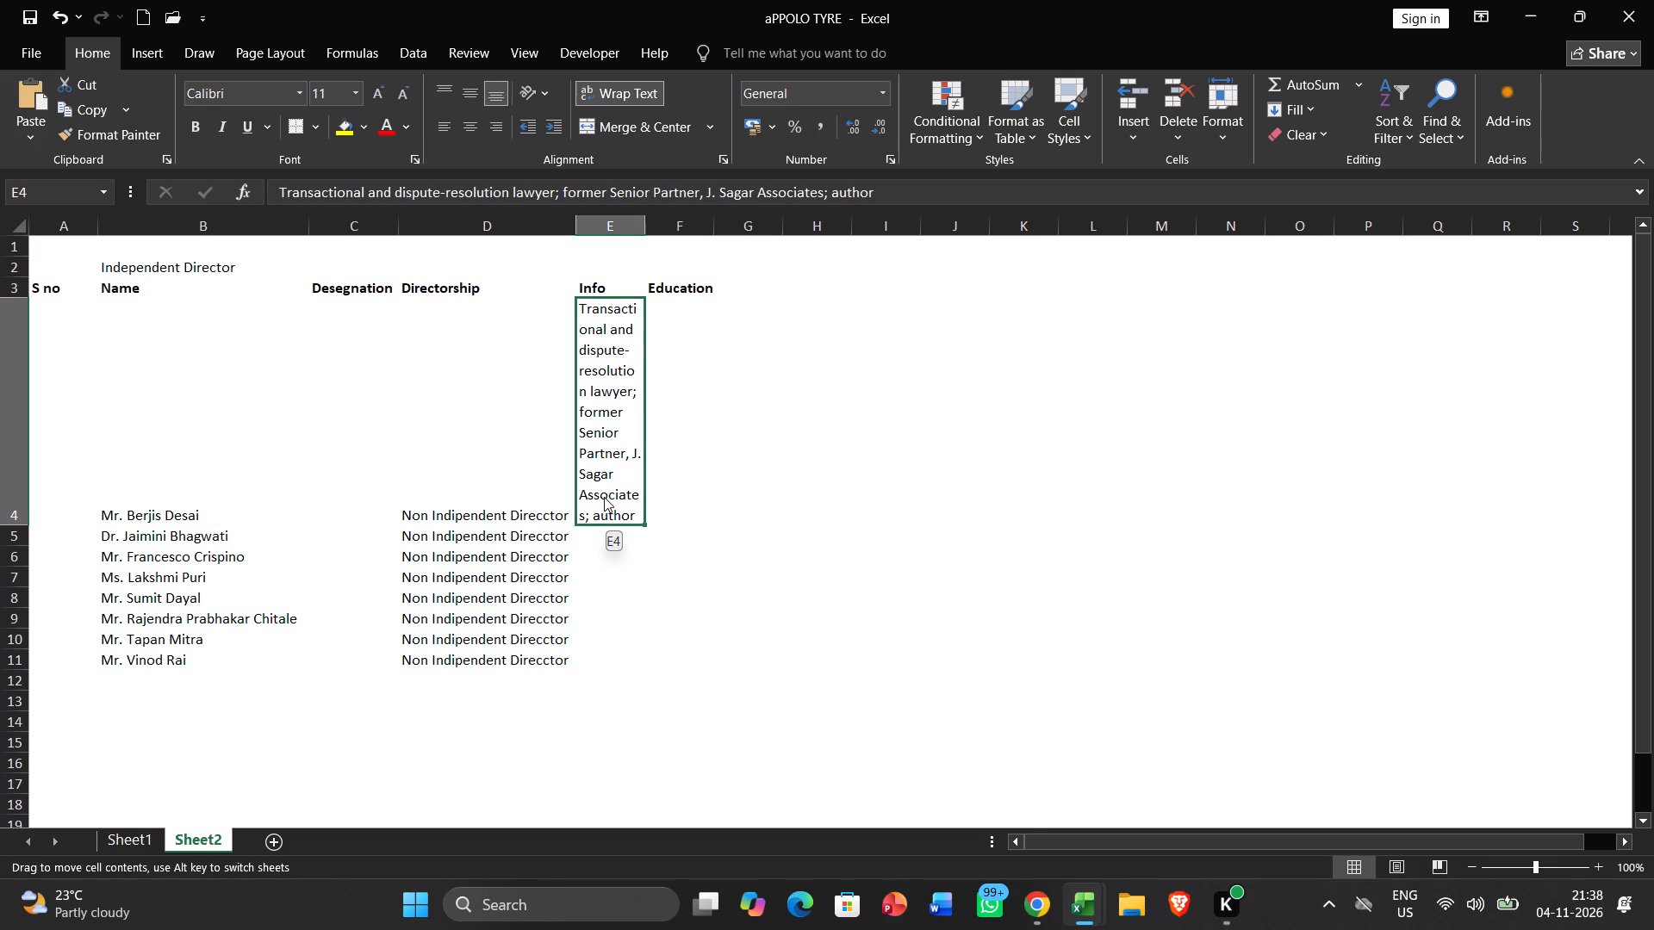
pyautogui.moveTo(604, 497); pyautogui.dragTo(603, 505)
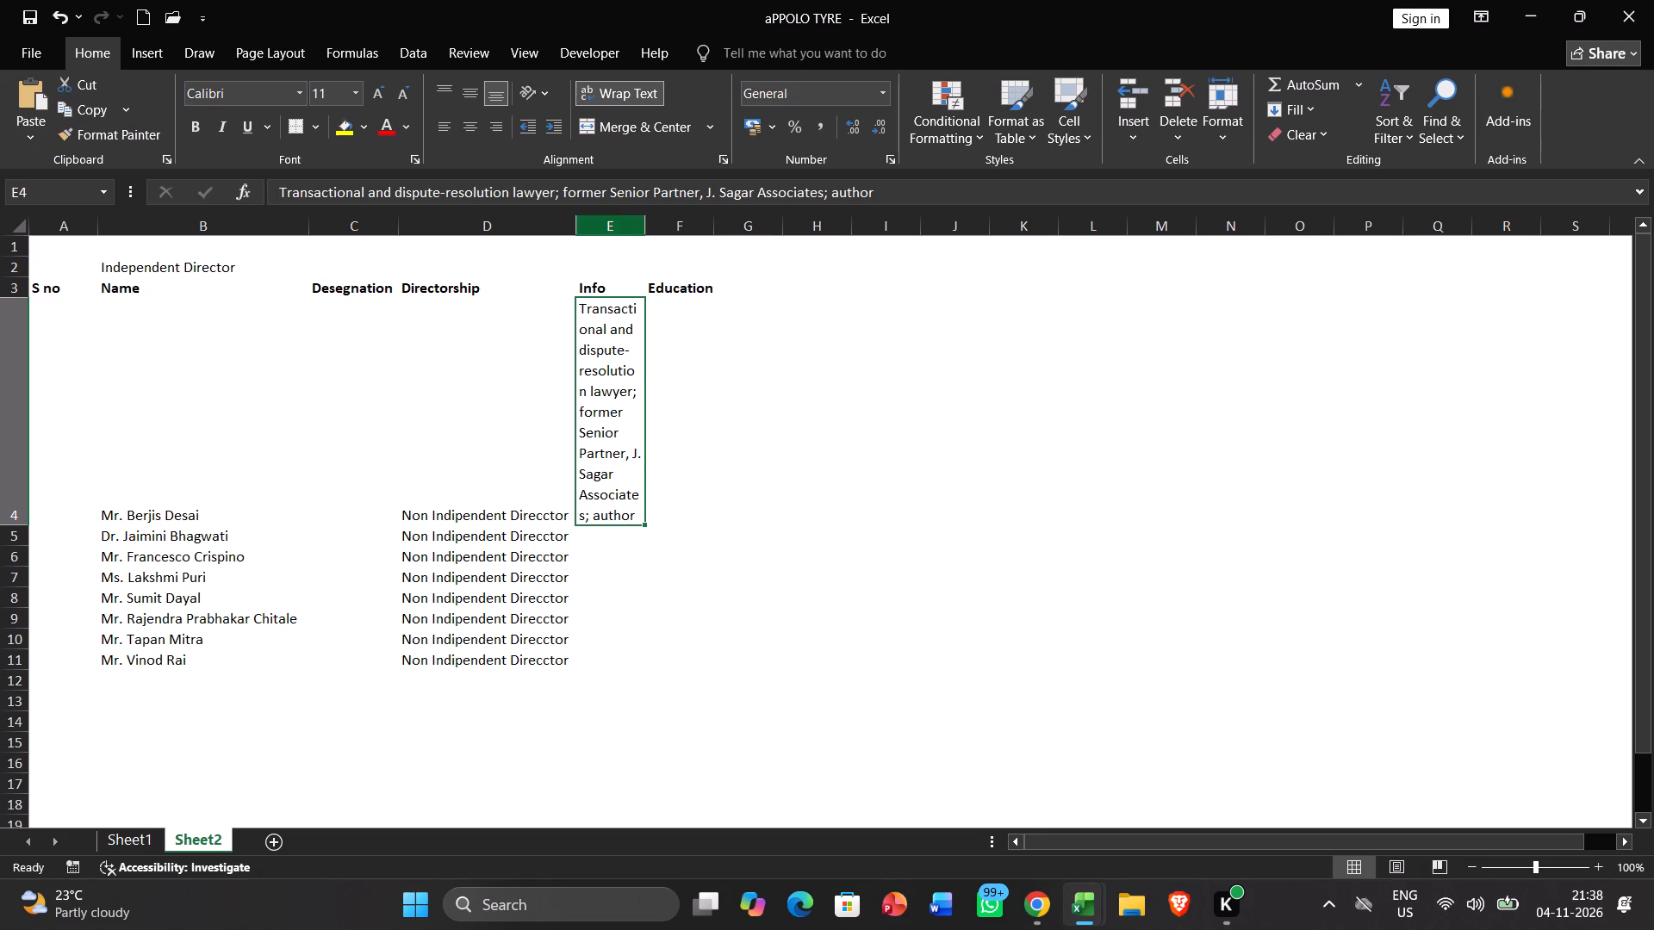
pyautogui.click(648, 84)
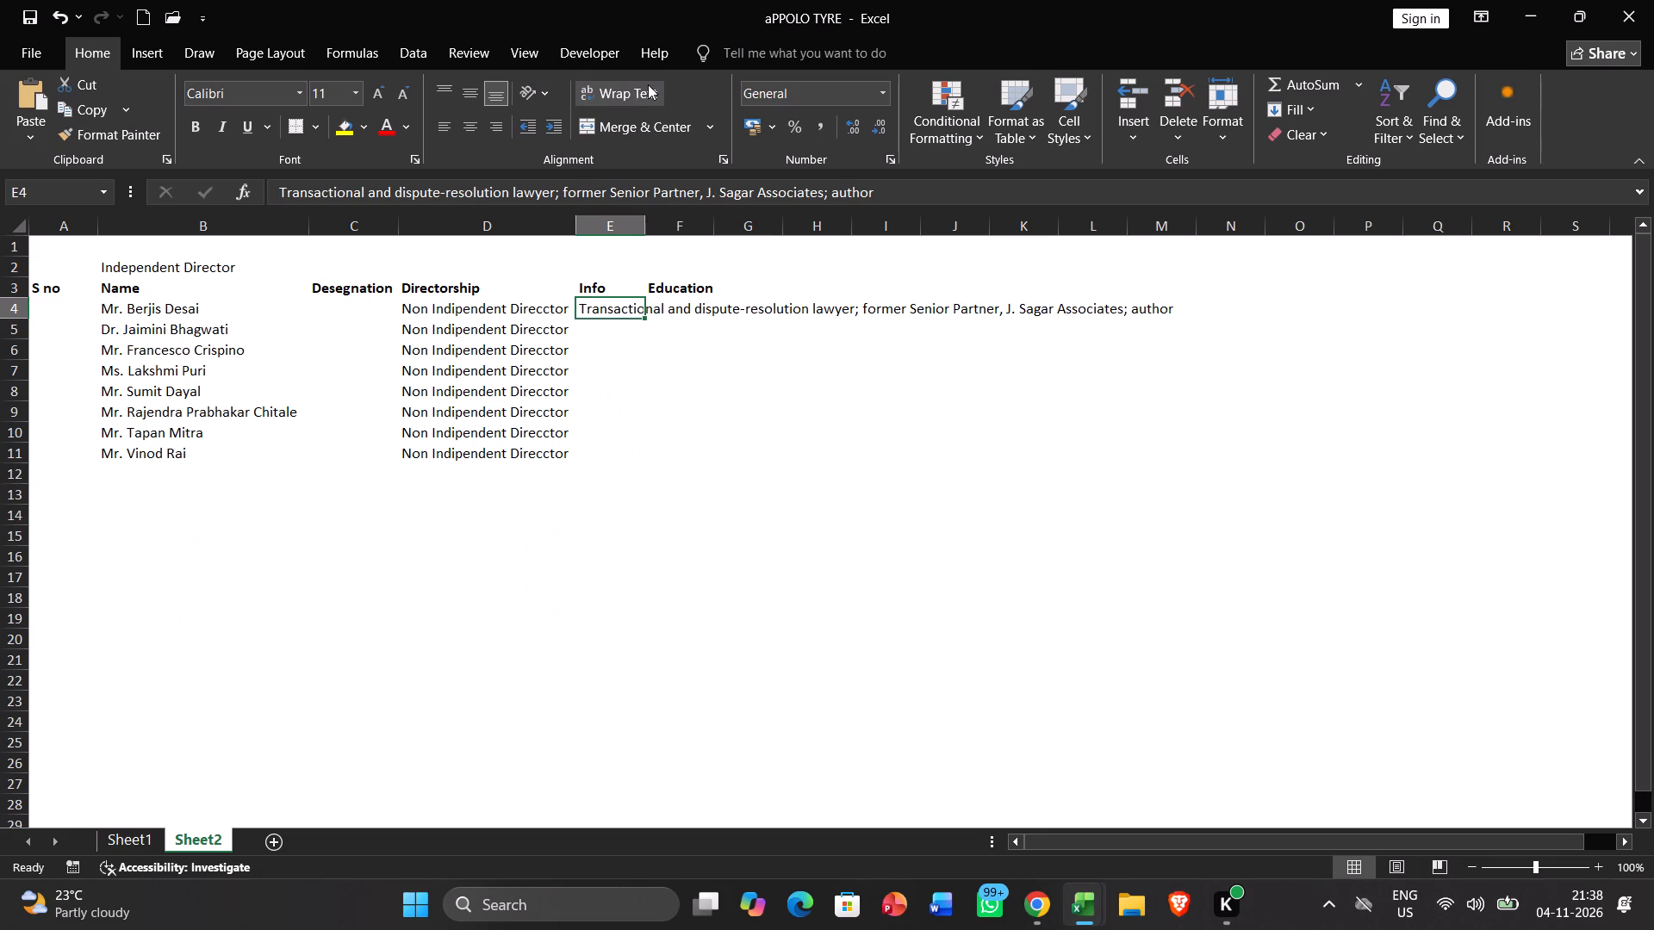
pyautogui.click(649, 218)
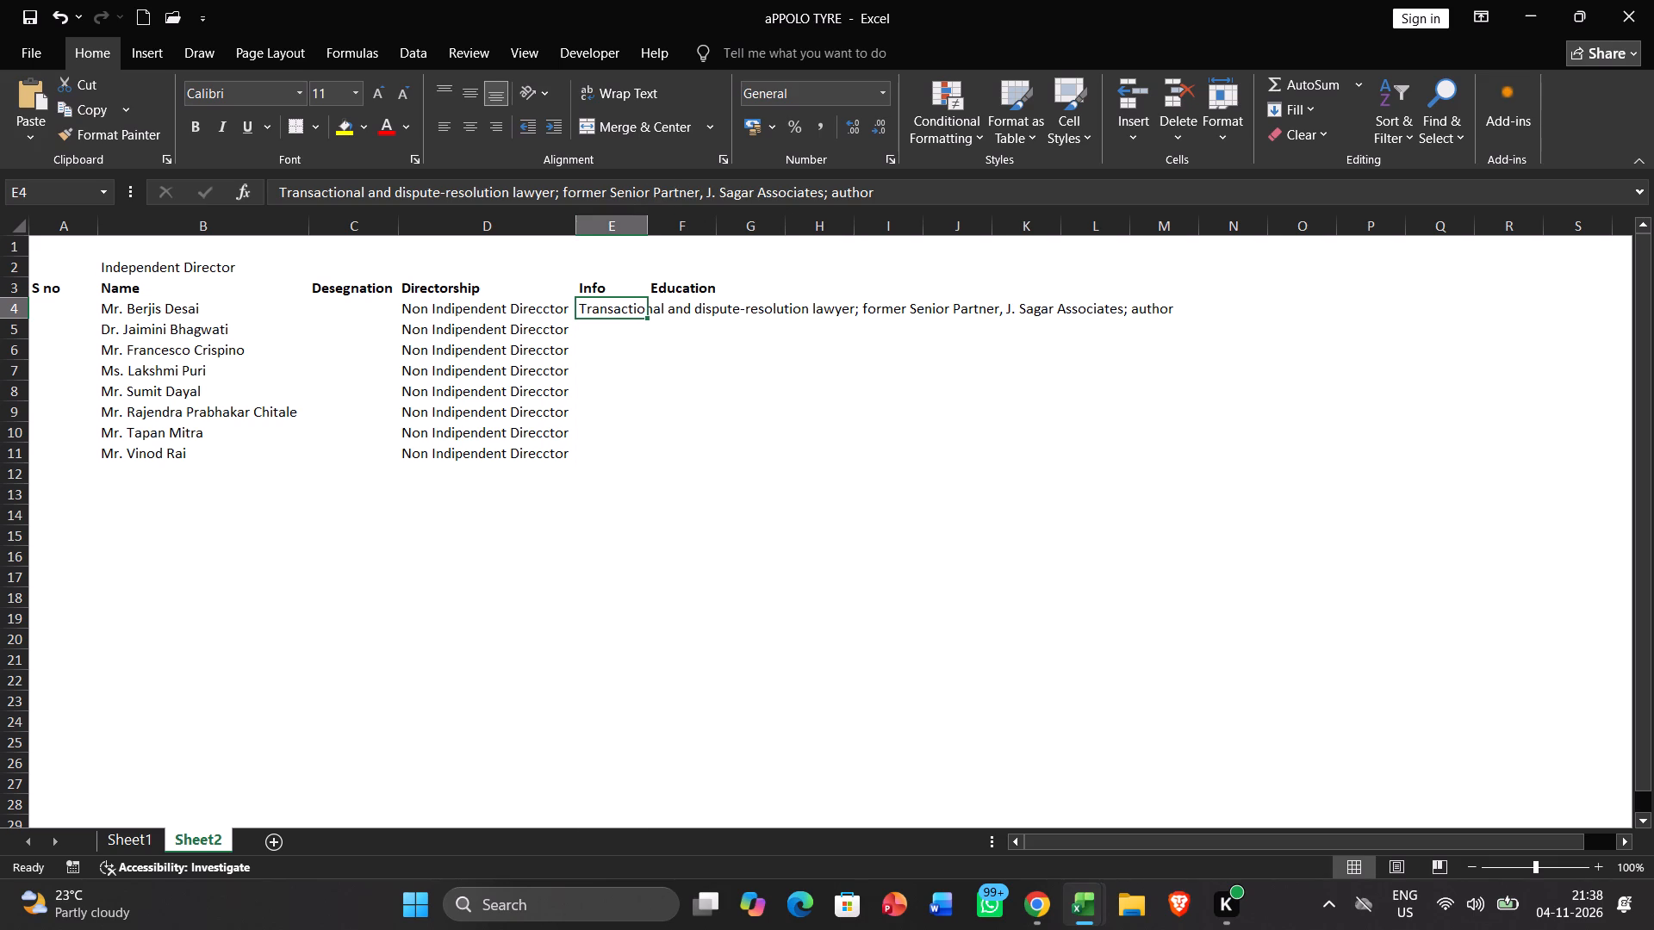
pyautogui.click(625, 101)
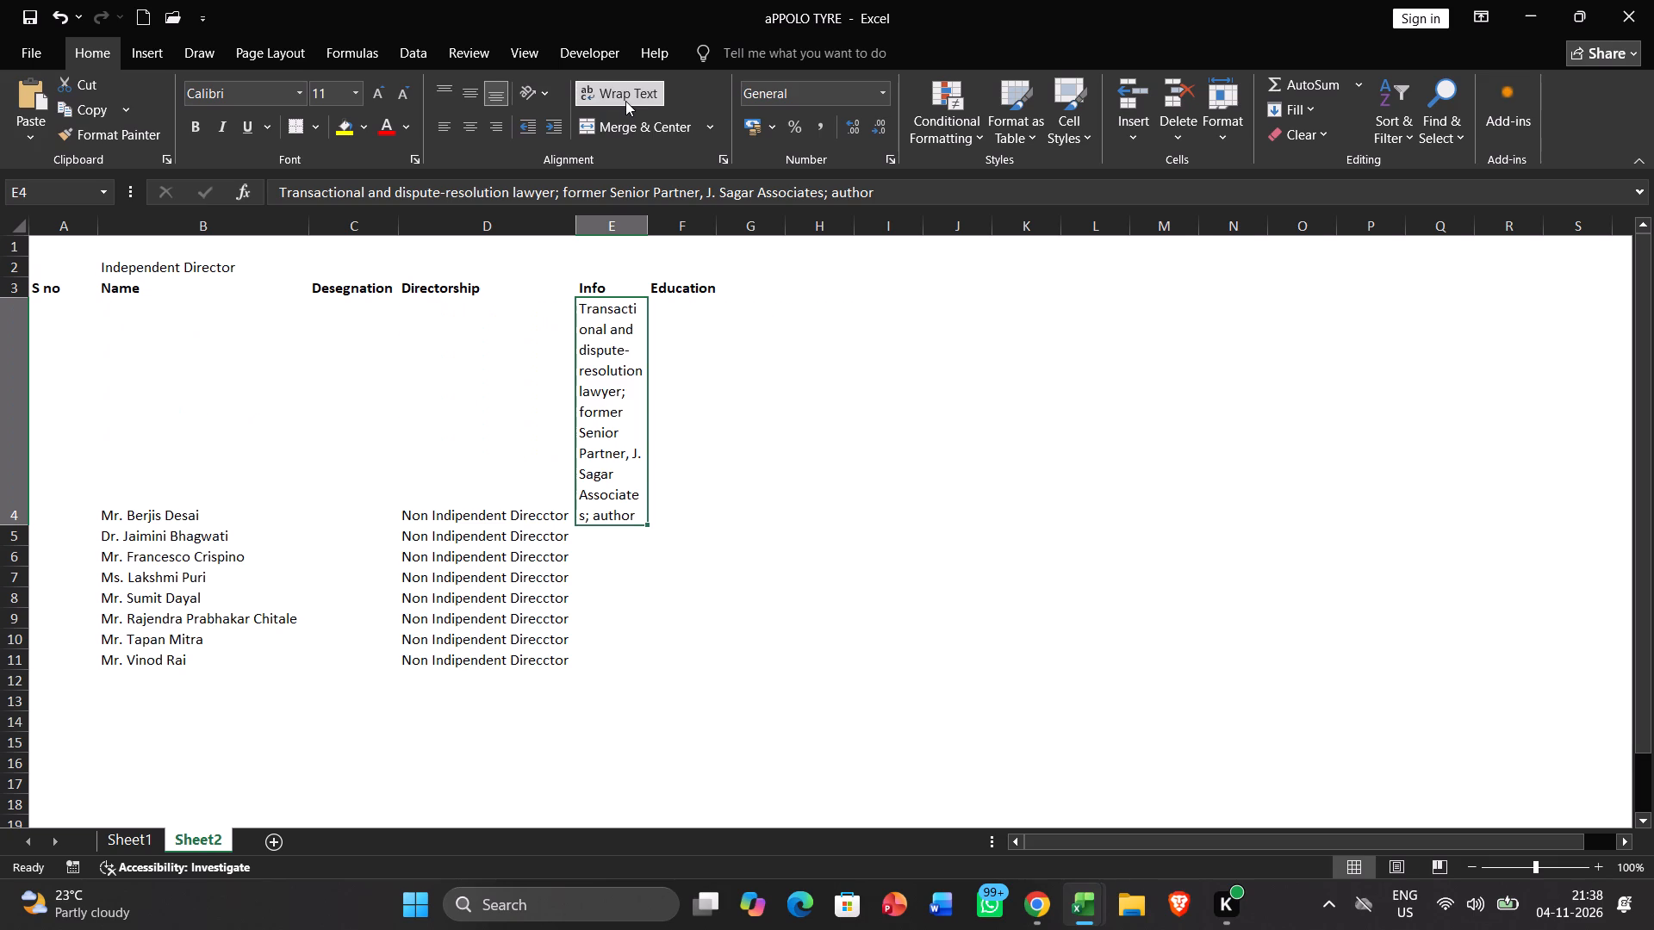
pyautogui.click(625, 101)
pyautogui.doubleClick(650, 226)
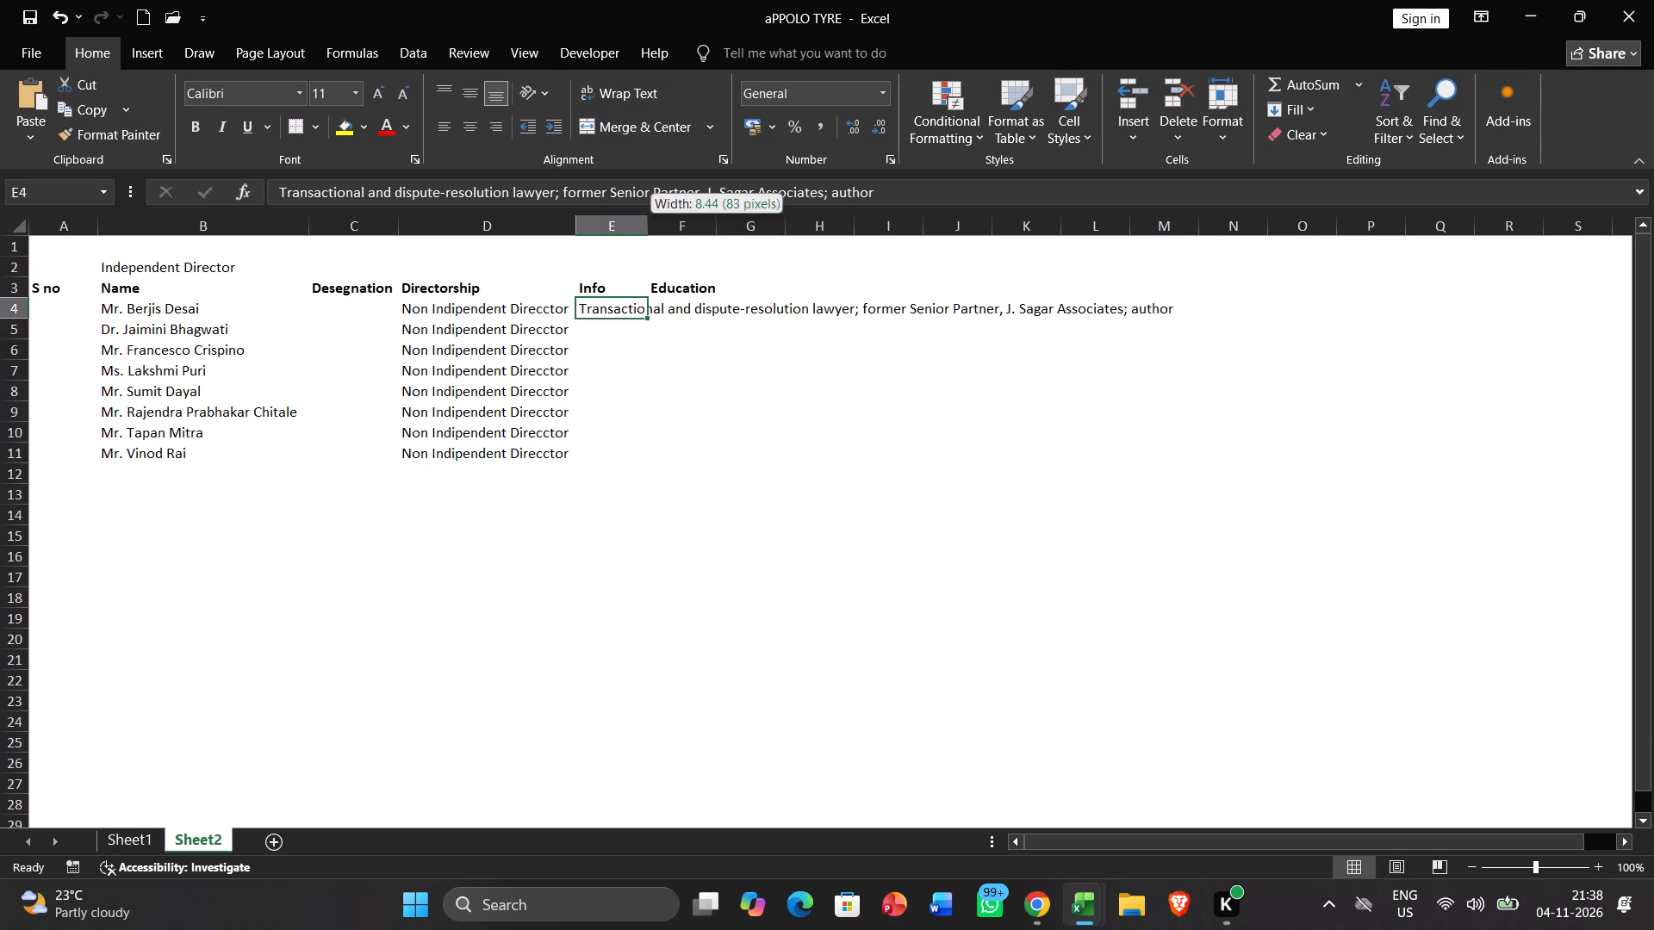
pyautogui.click(642, 95)
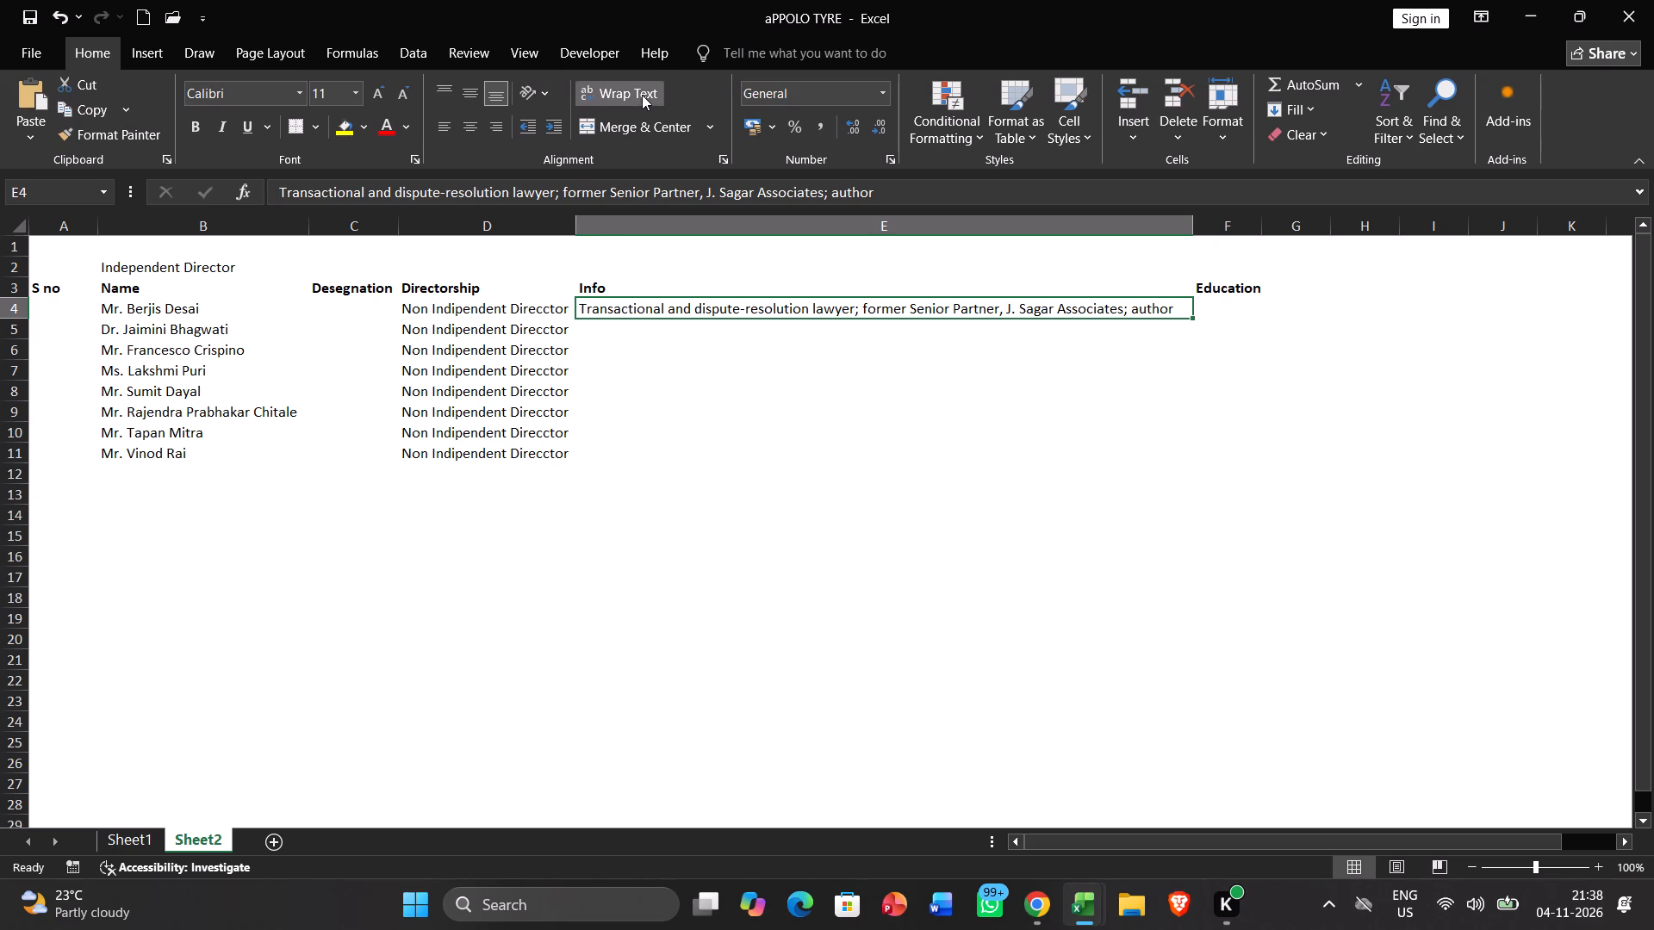
pyautogui.click(642, 95)
pyautogui.click(642, 95)
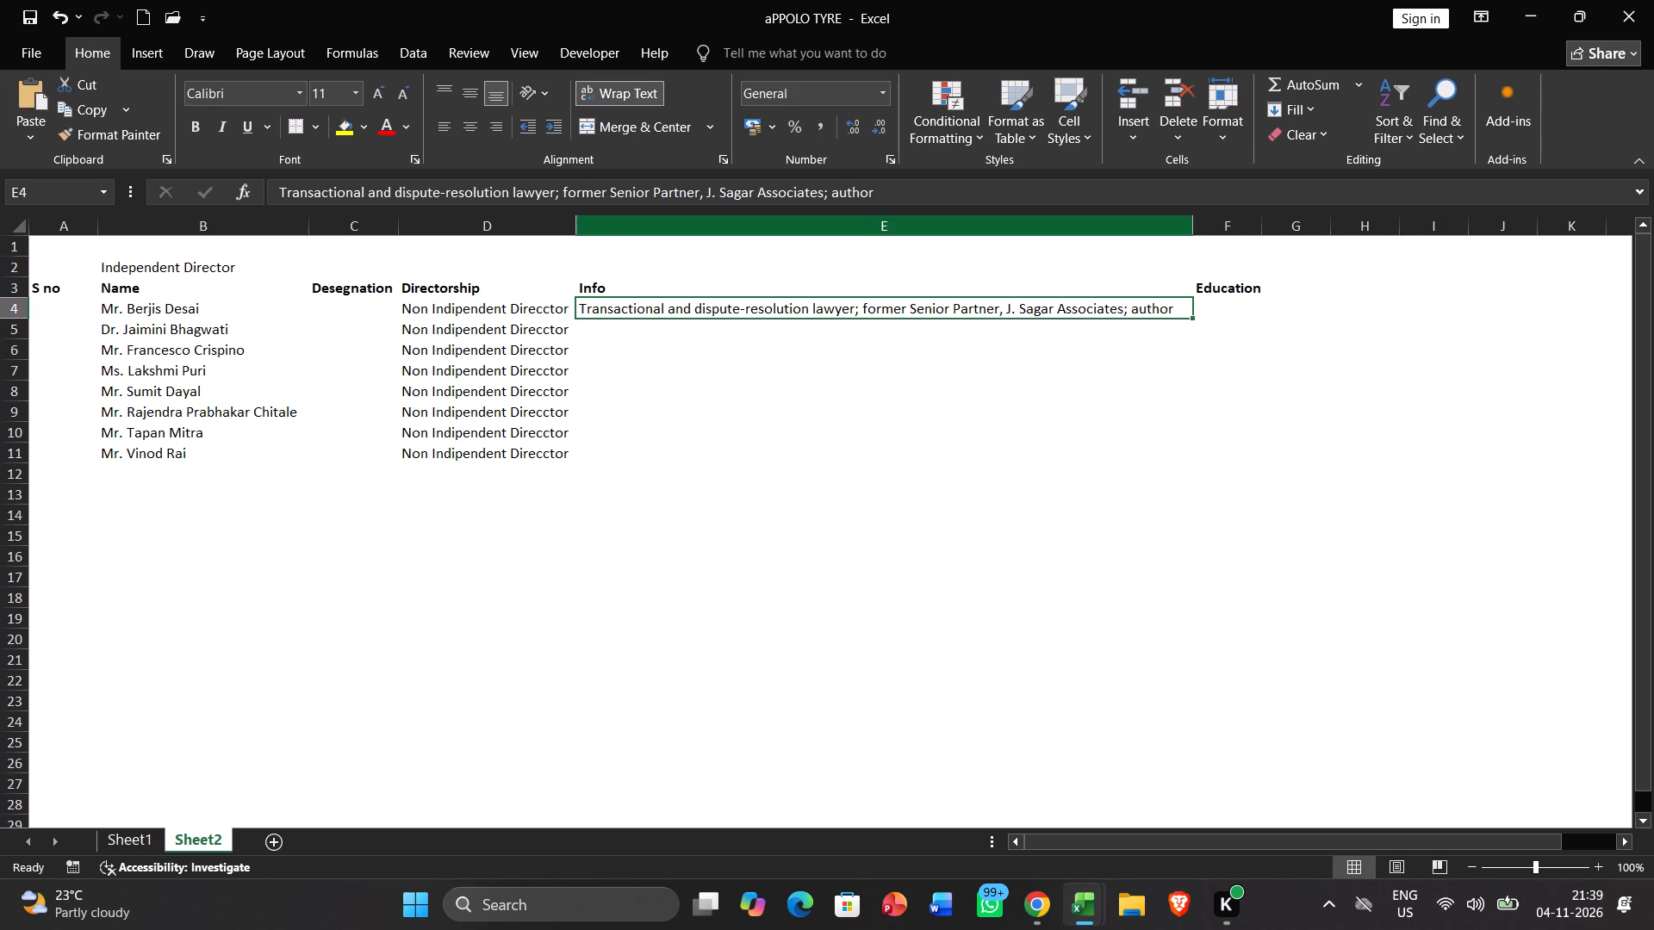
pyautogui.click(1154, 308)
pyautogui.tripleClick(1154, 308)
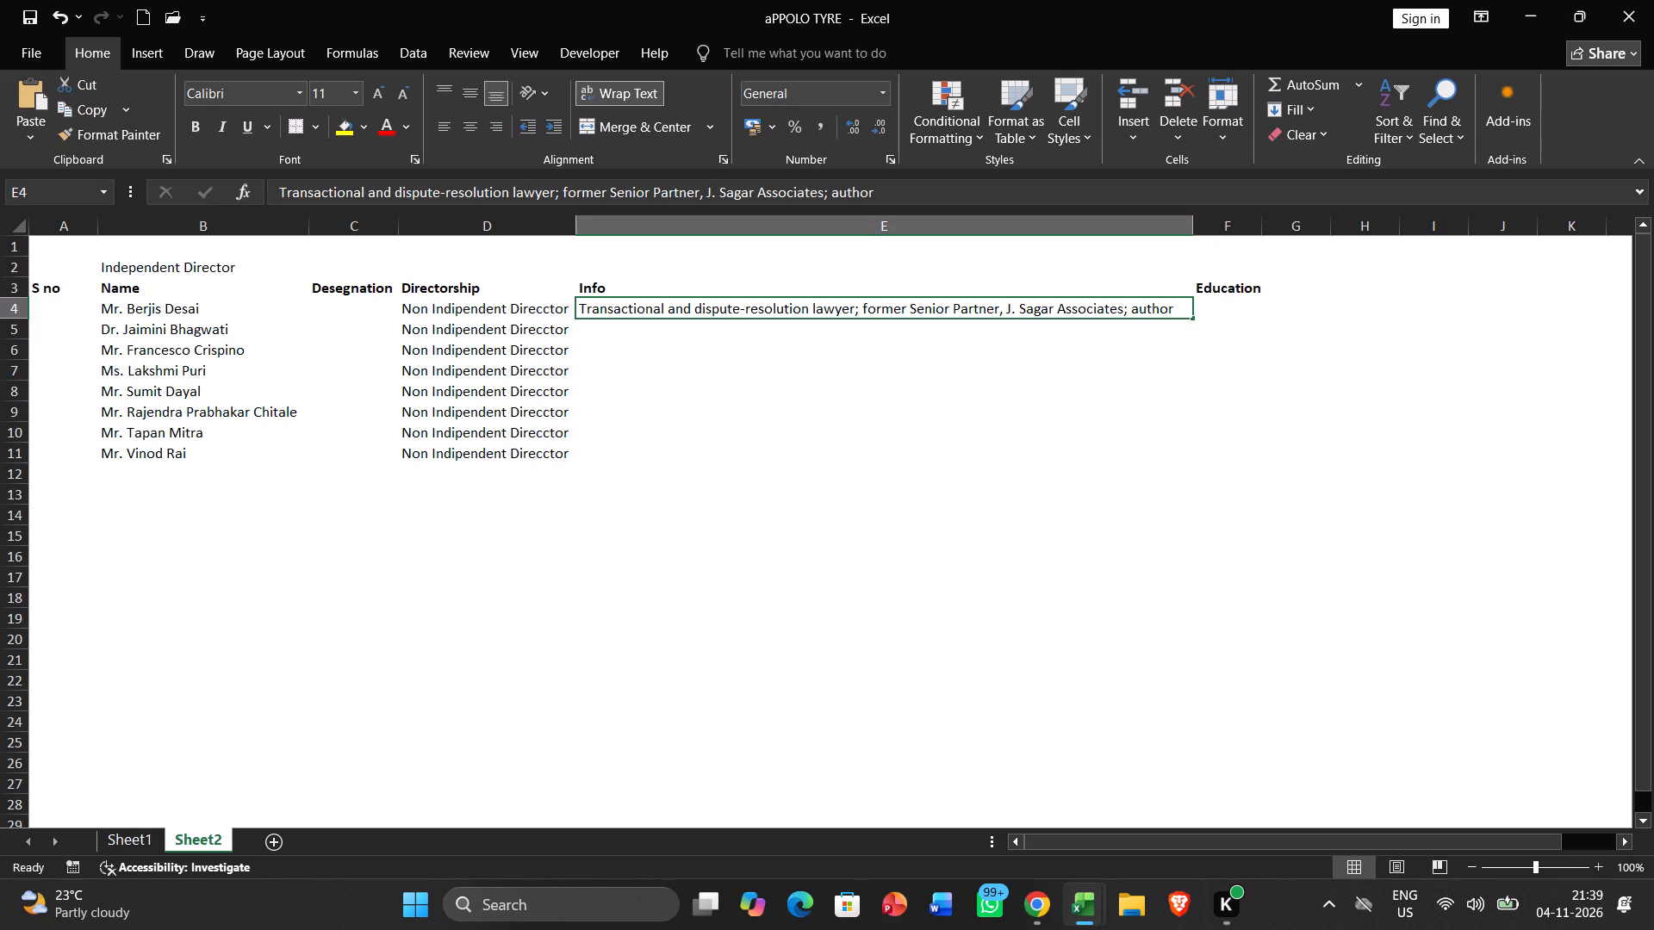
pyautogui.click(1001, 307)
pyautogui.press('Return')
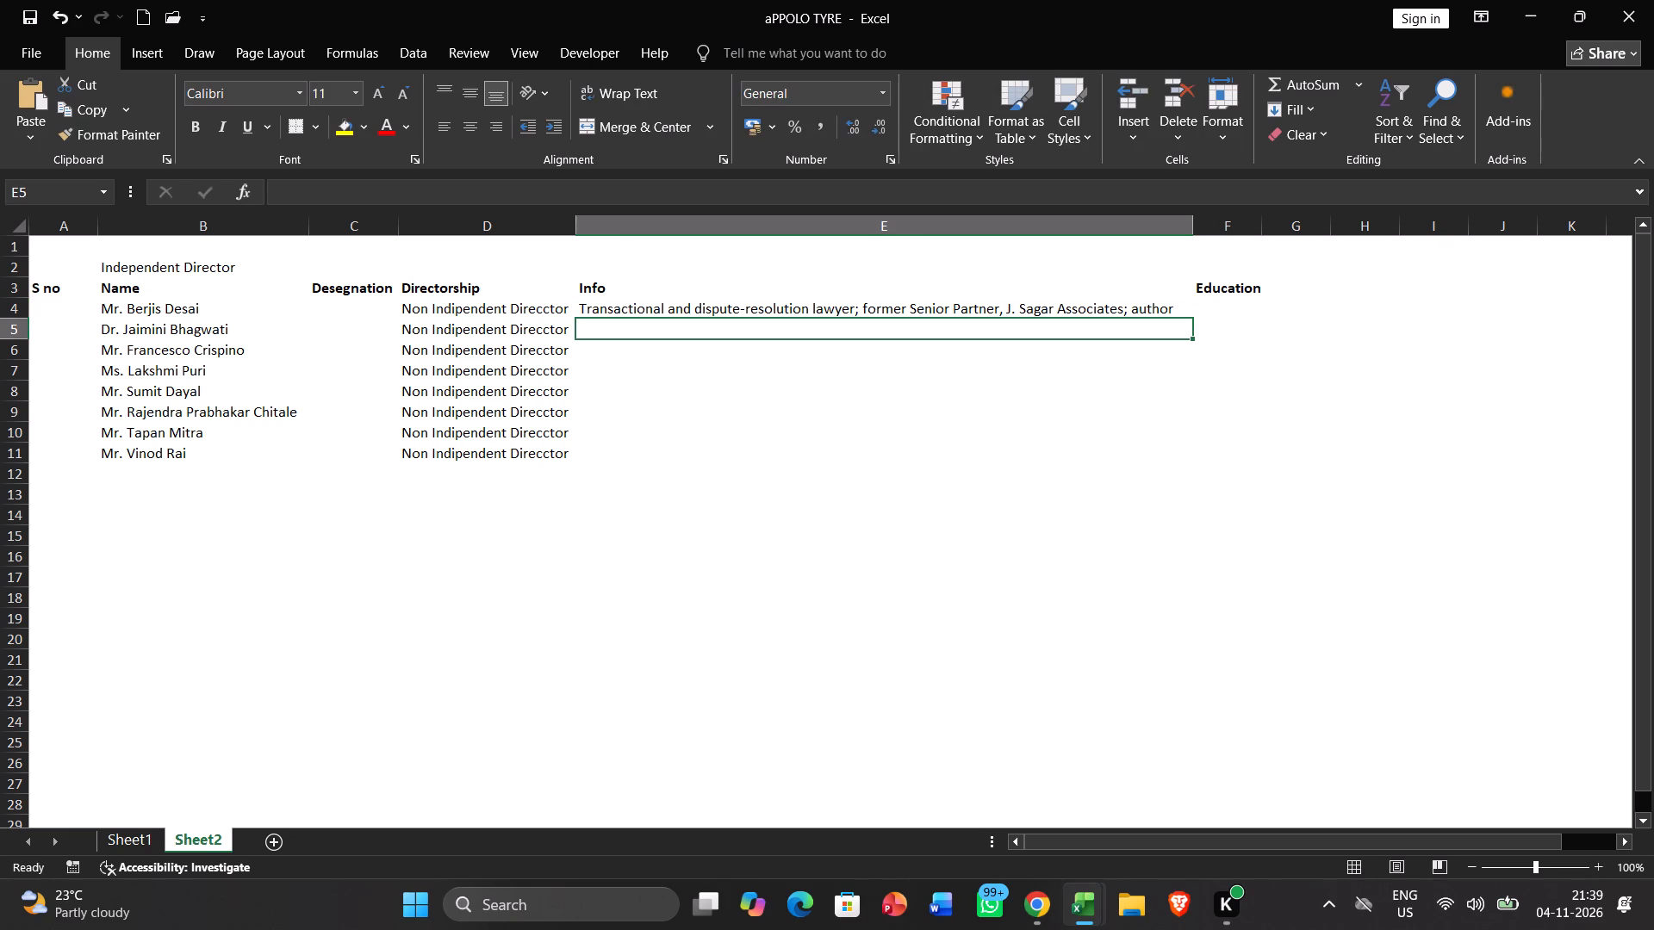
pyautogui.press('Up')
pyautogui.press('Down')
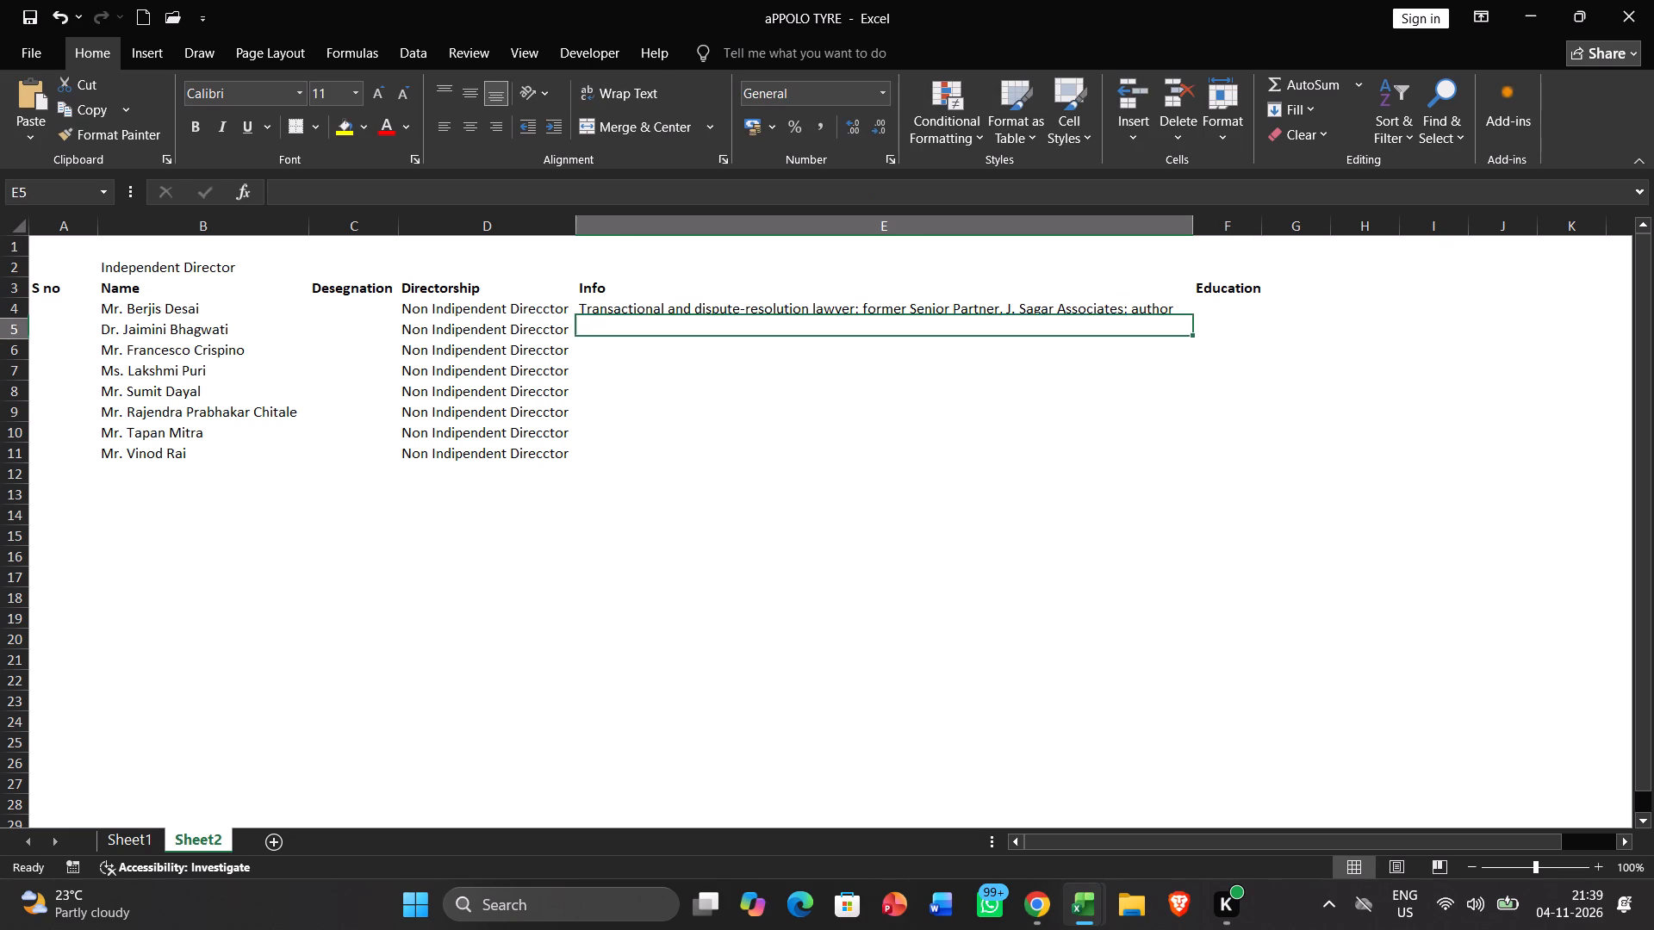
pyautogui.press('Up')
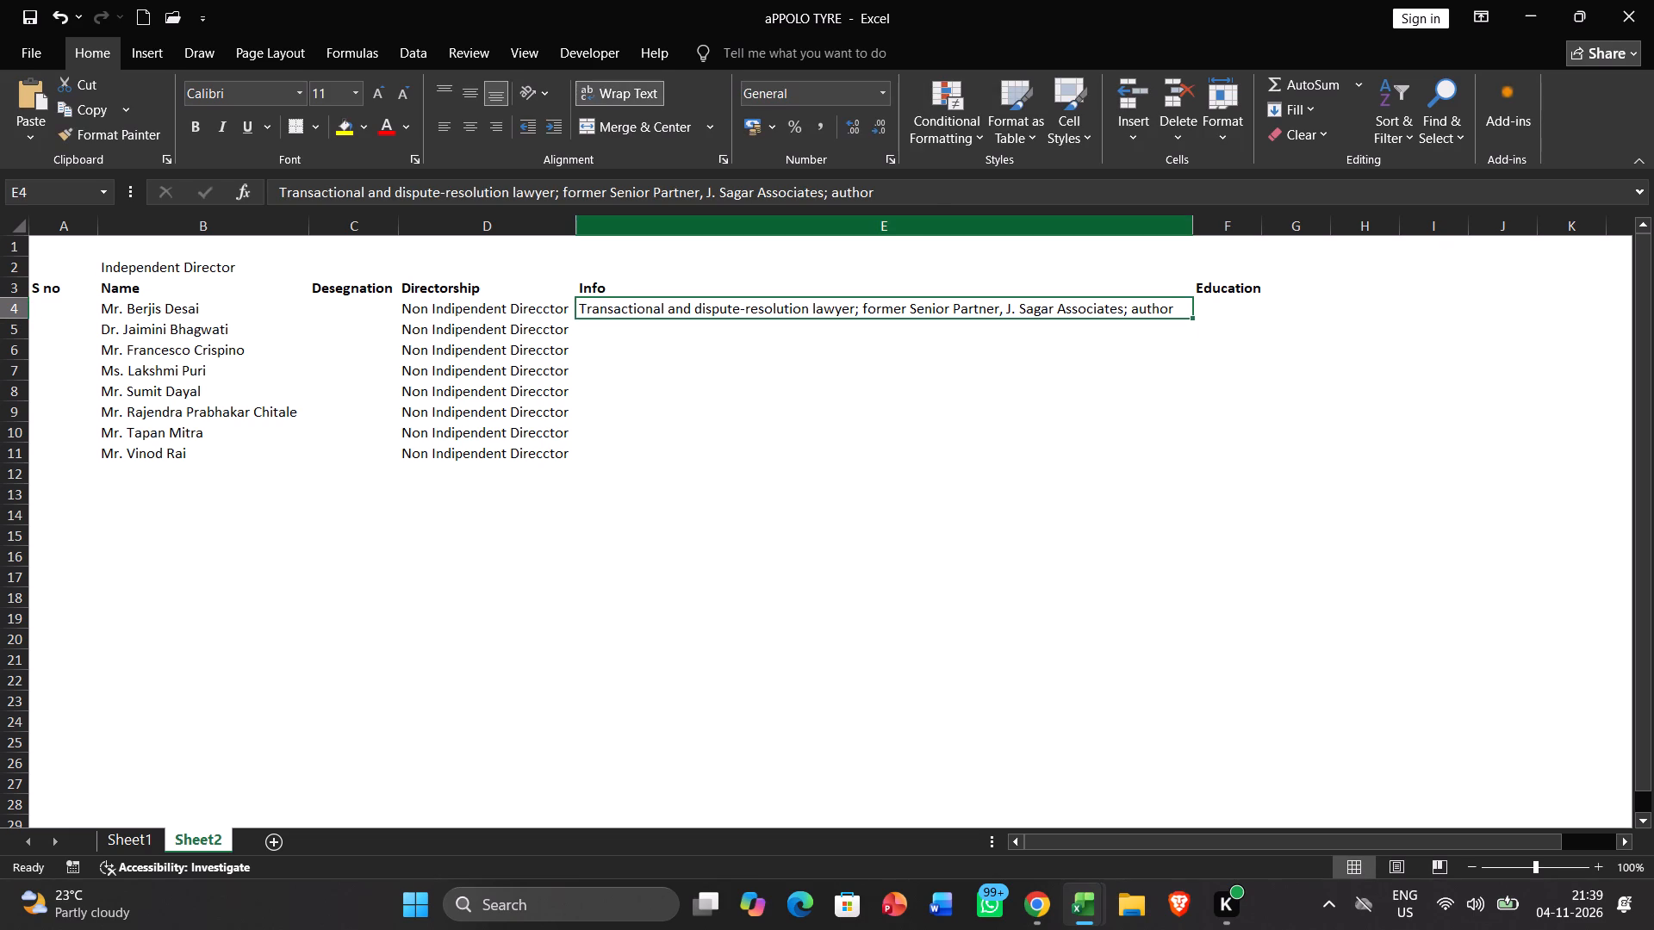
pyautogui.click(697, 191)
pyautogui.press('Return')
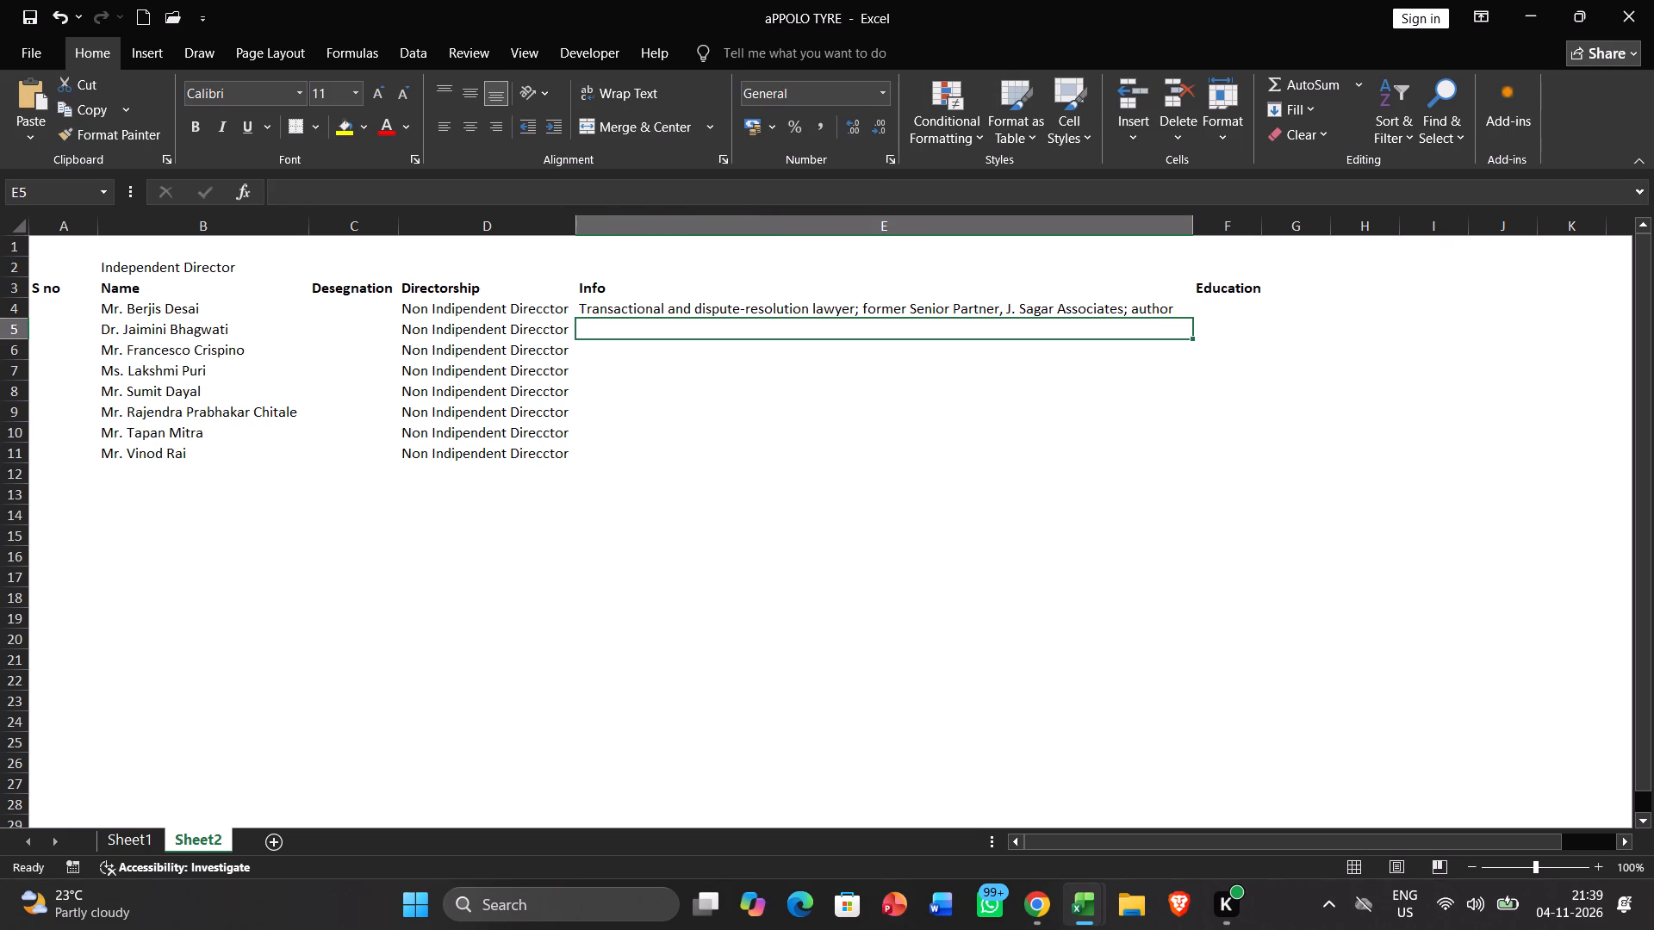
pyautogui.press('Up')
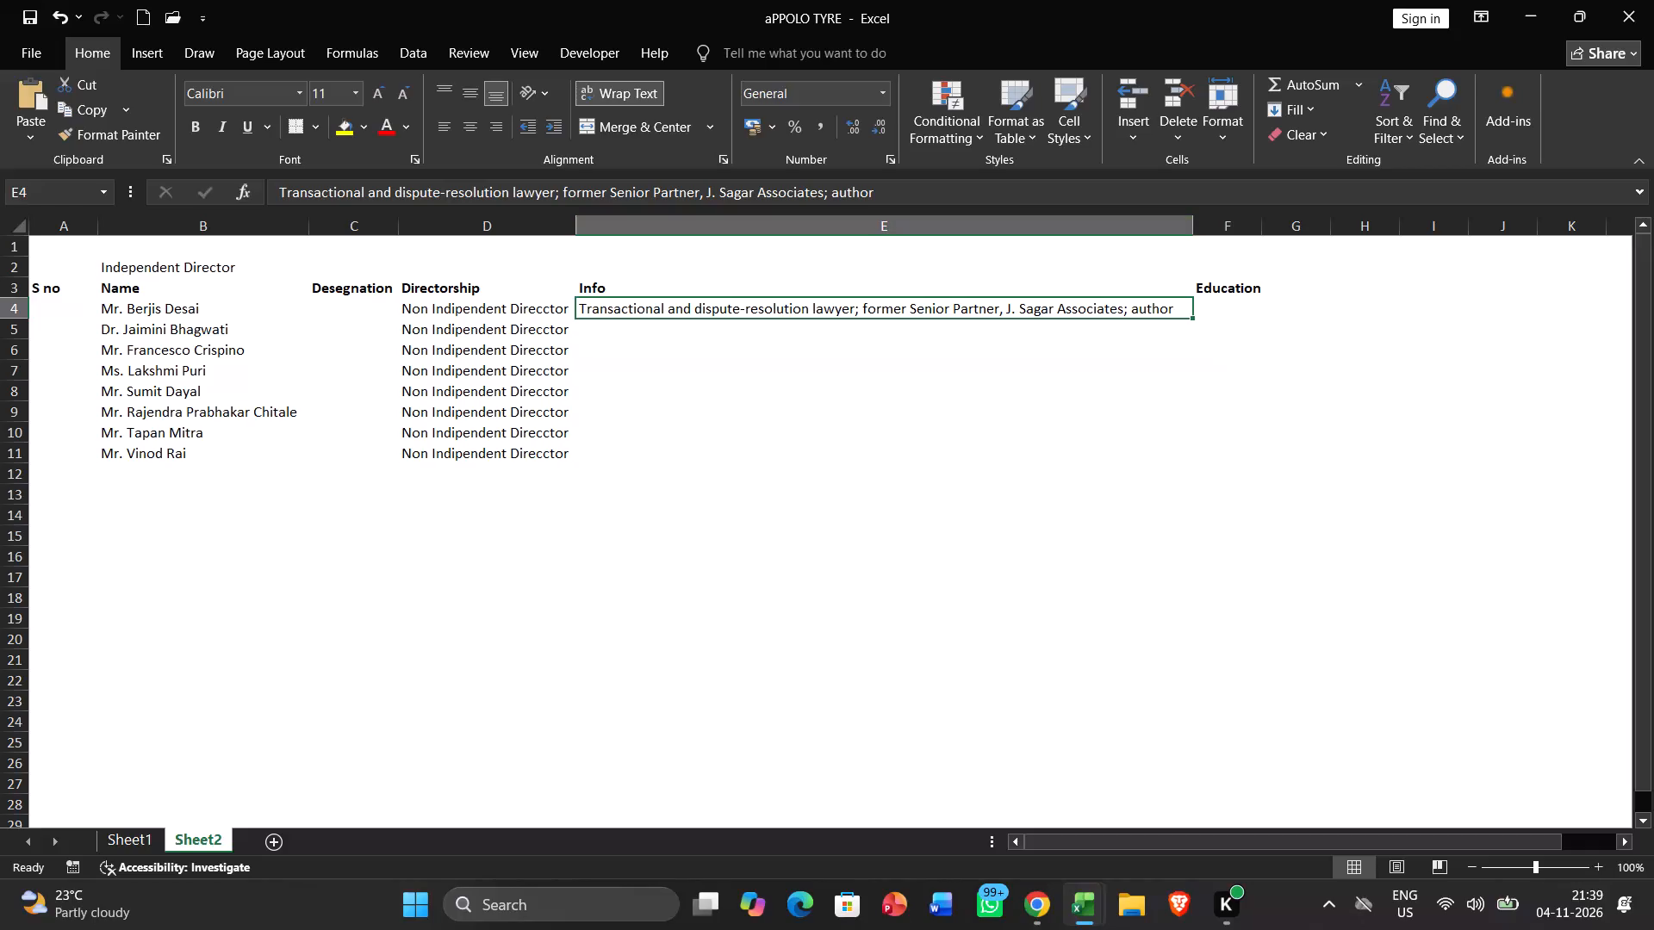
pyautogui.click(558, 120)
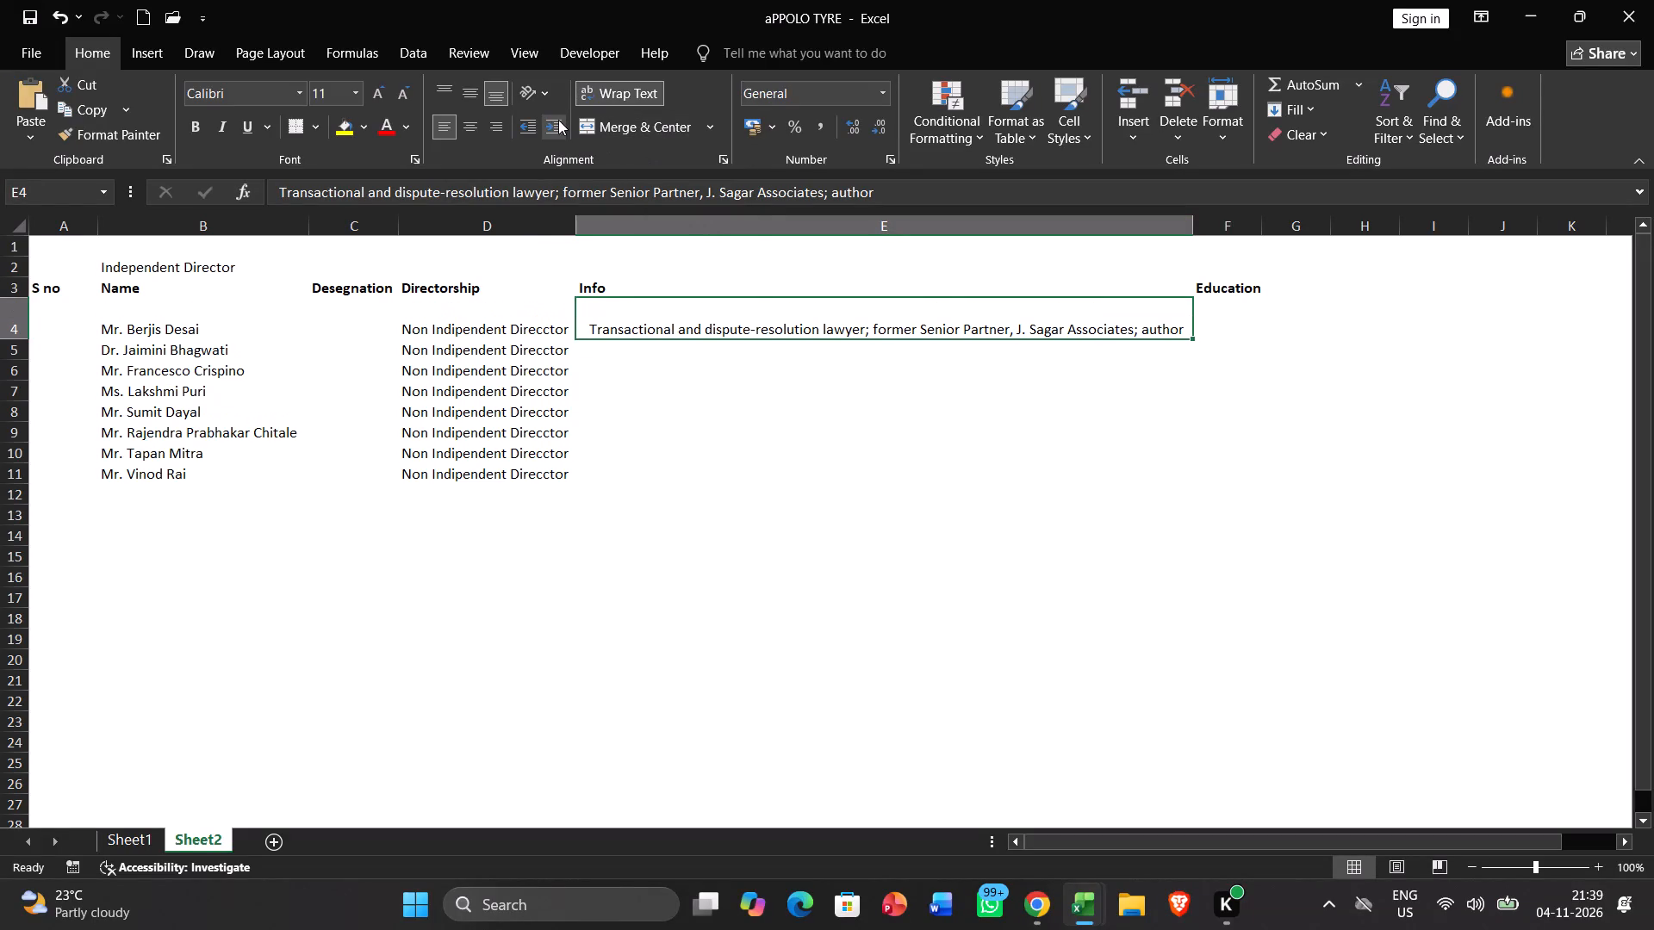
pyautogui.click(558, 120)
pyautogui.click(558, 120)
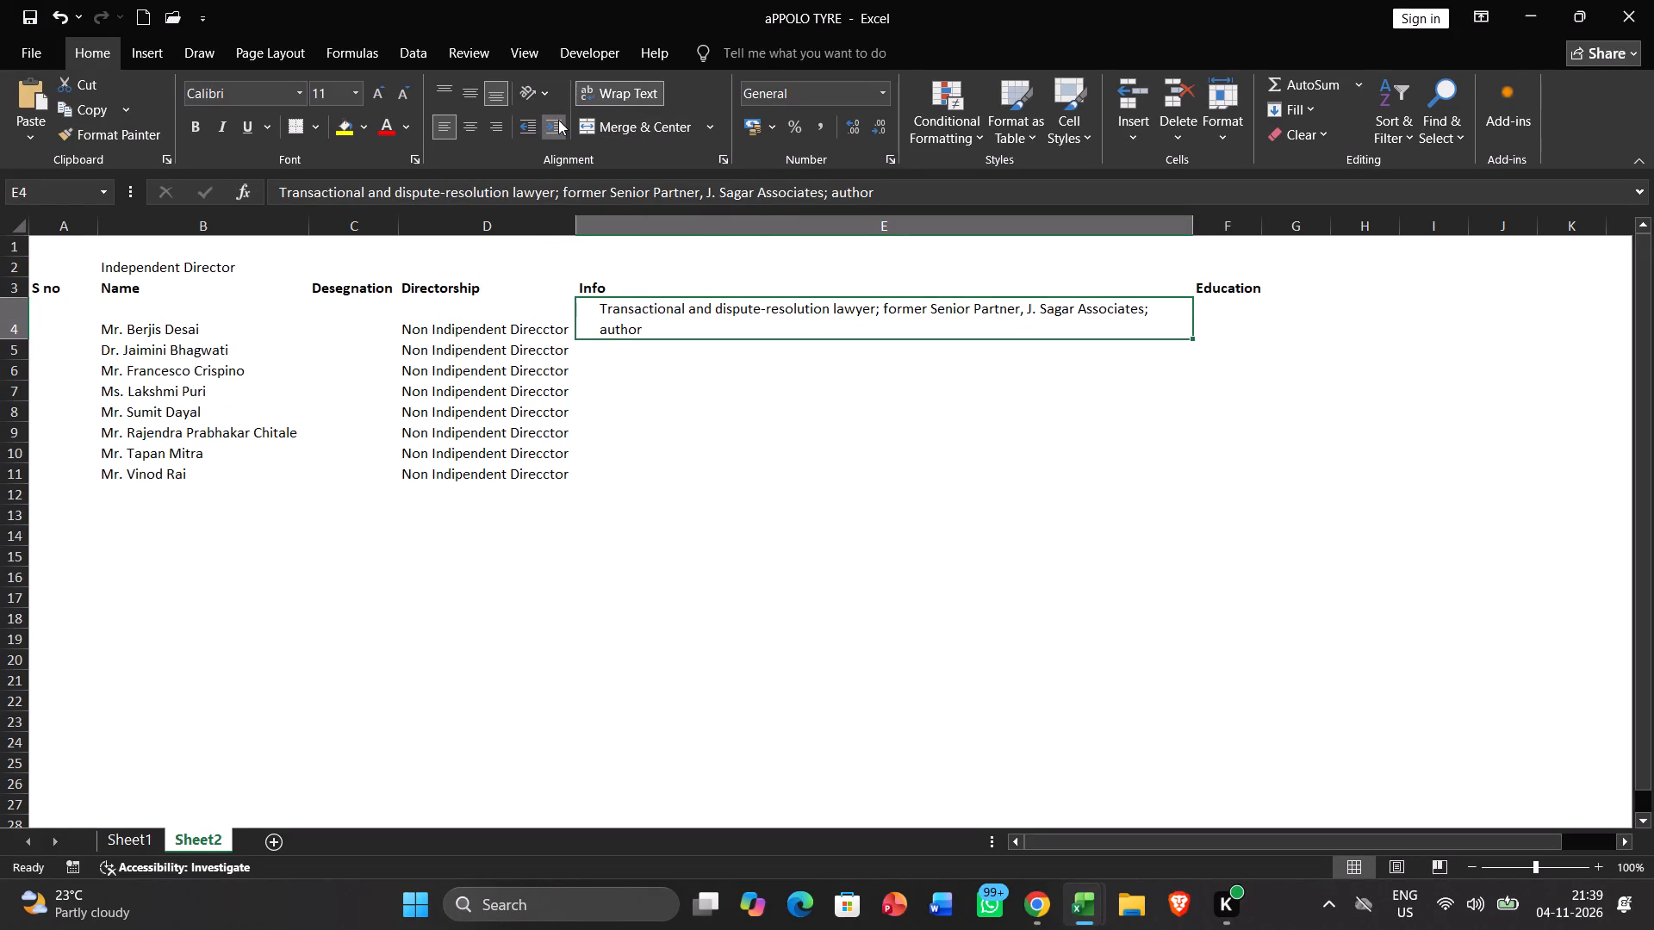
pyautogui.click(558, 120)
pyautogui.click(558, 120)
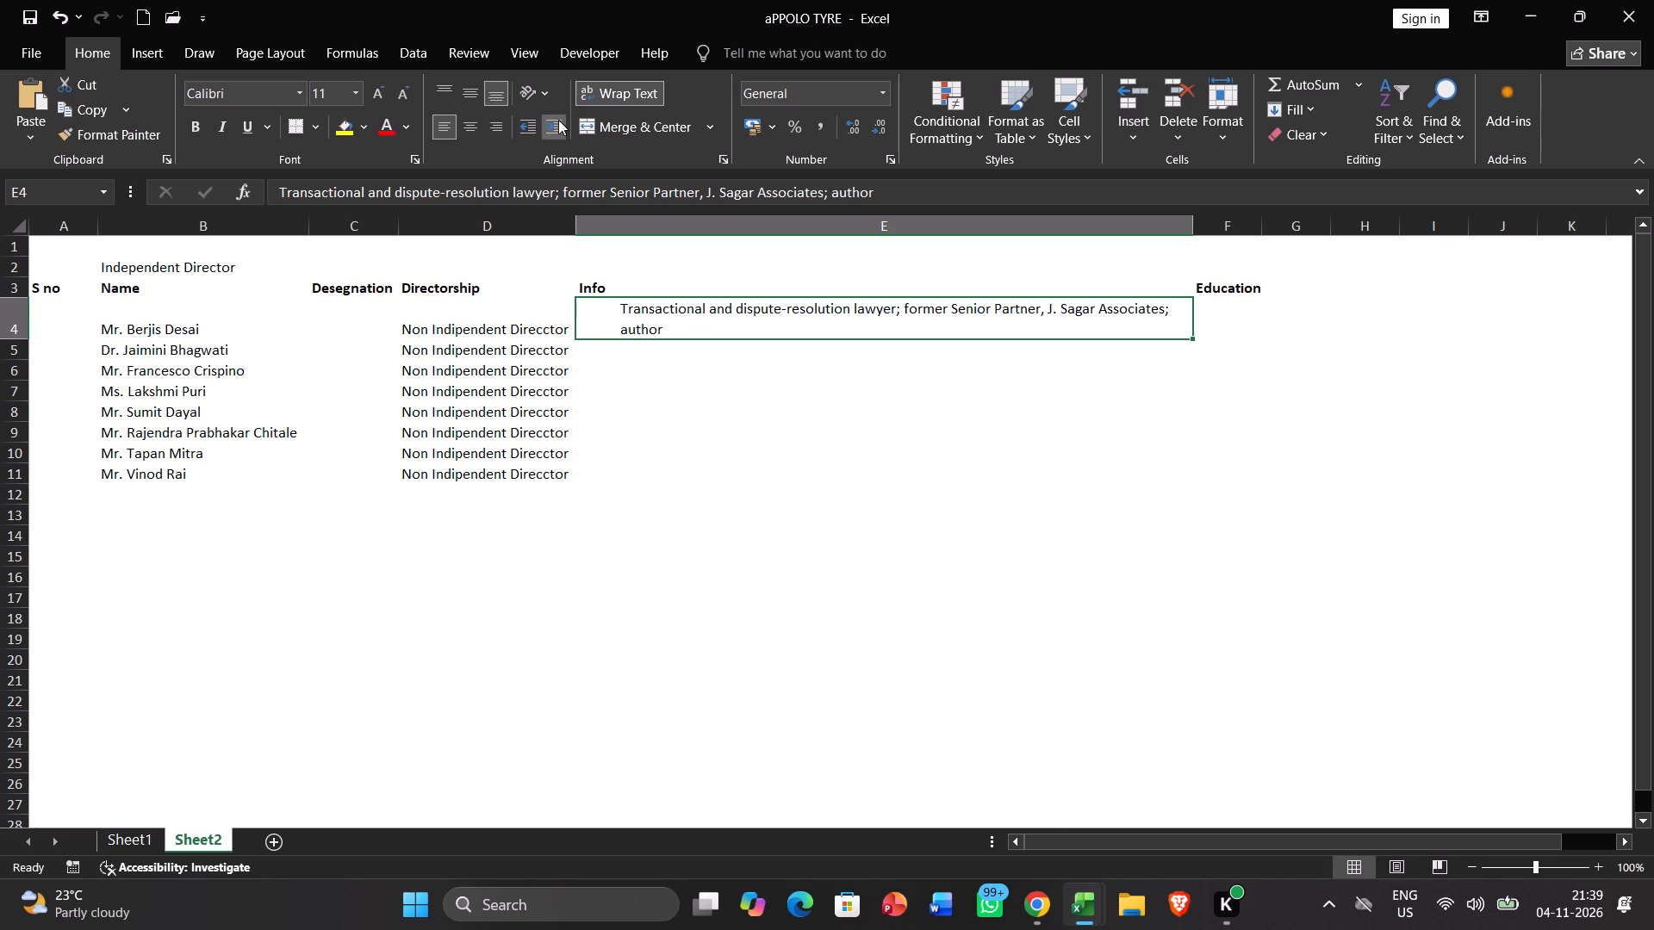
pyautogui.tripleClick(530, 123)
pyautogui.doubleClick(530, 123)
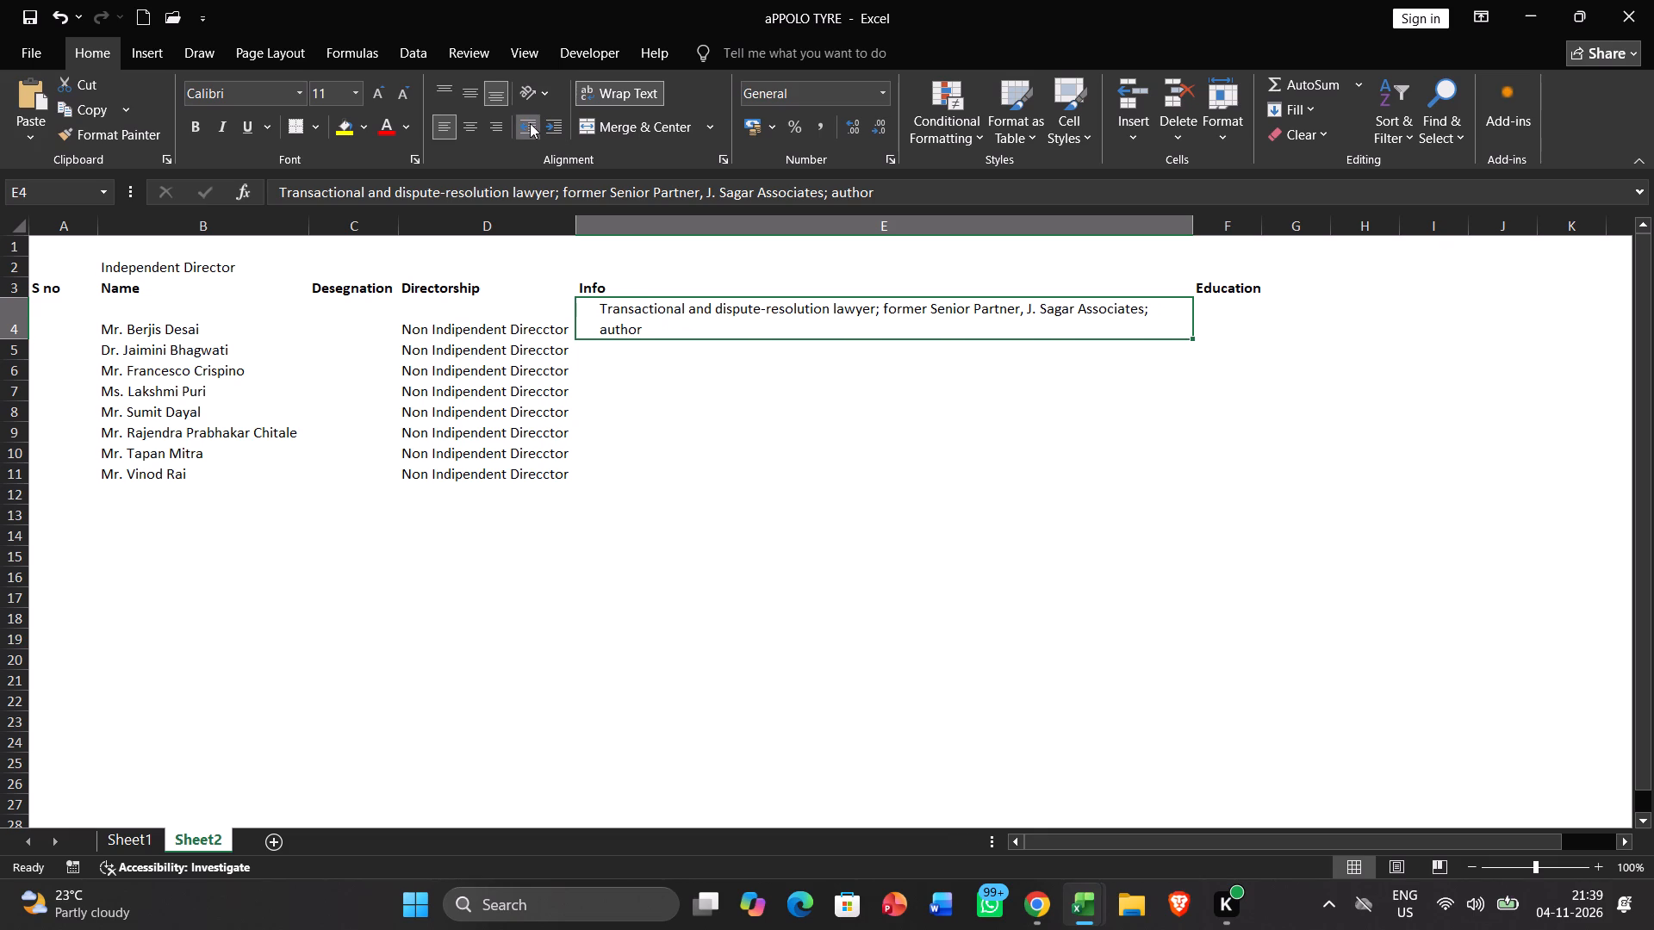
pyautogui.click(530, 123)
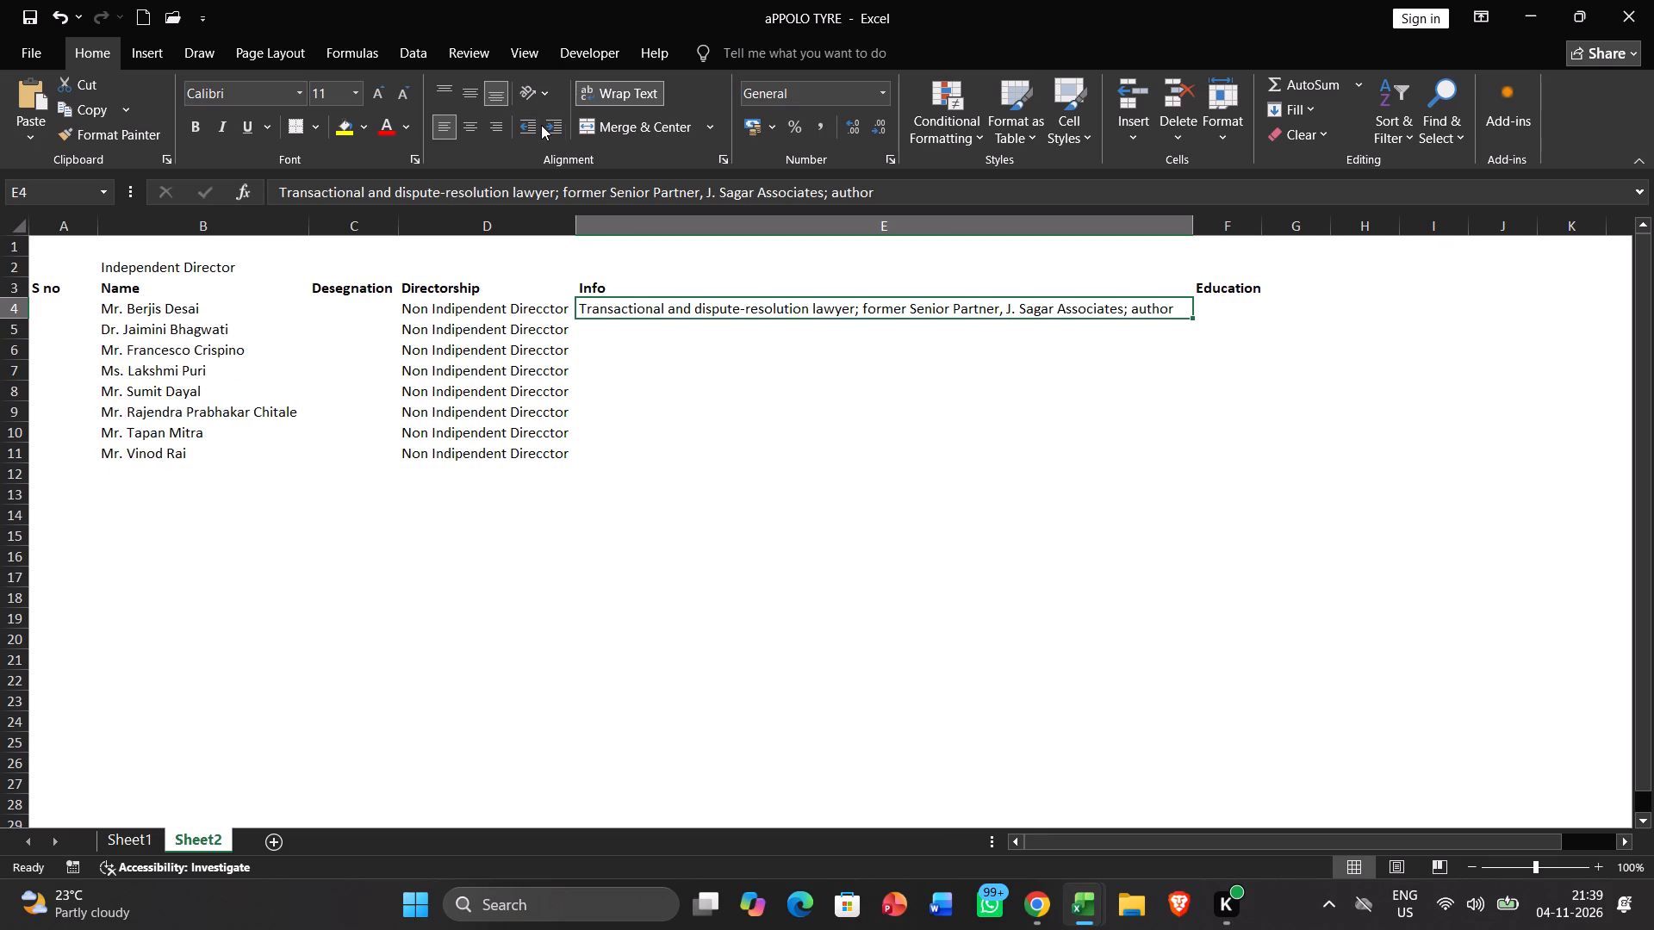
# Indent the text in cell E4 by two levels.
pyautogui.click(545, 125)
pyautogui.click(545, 125)
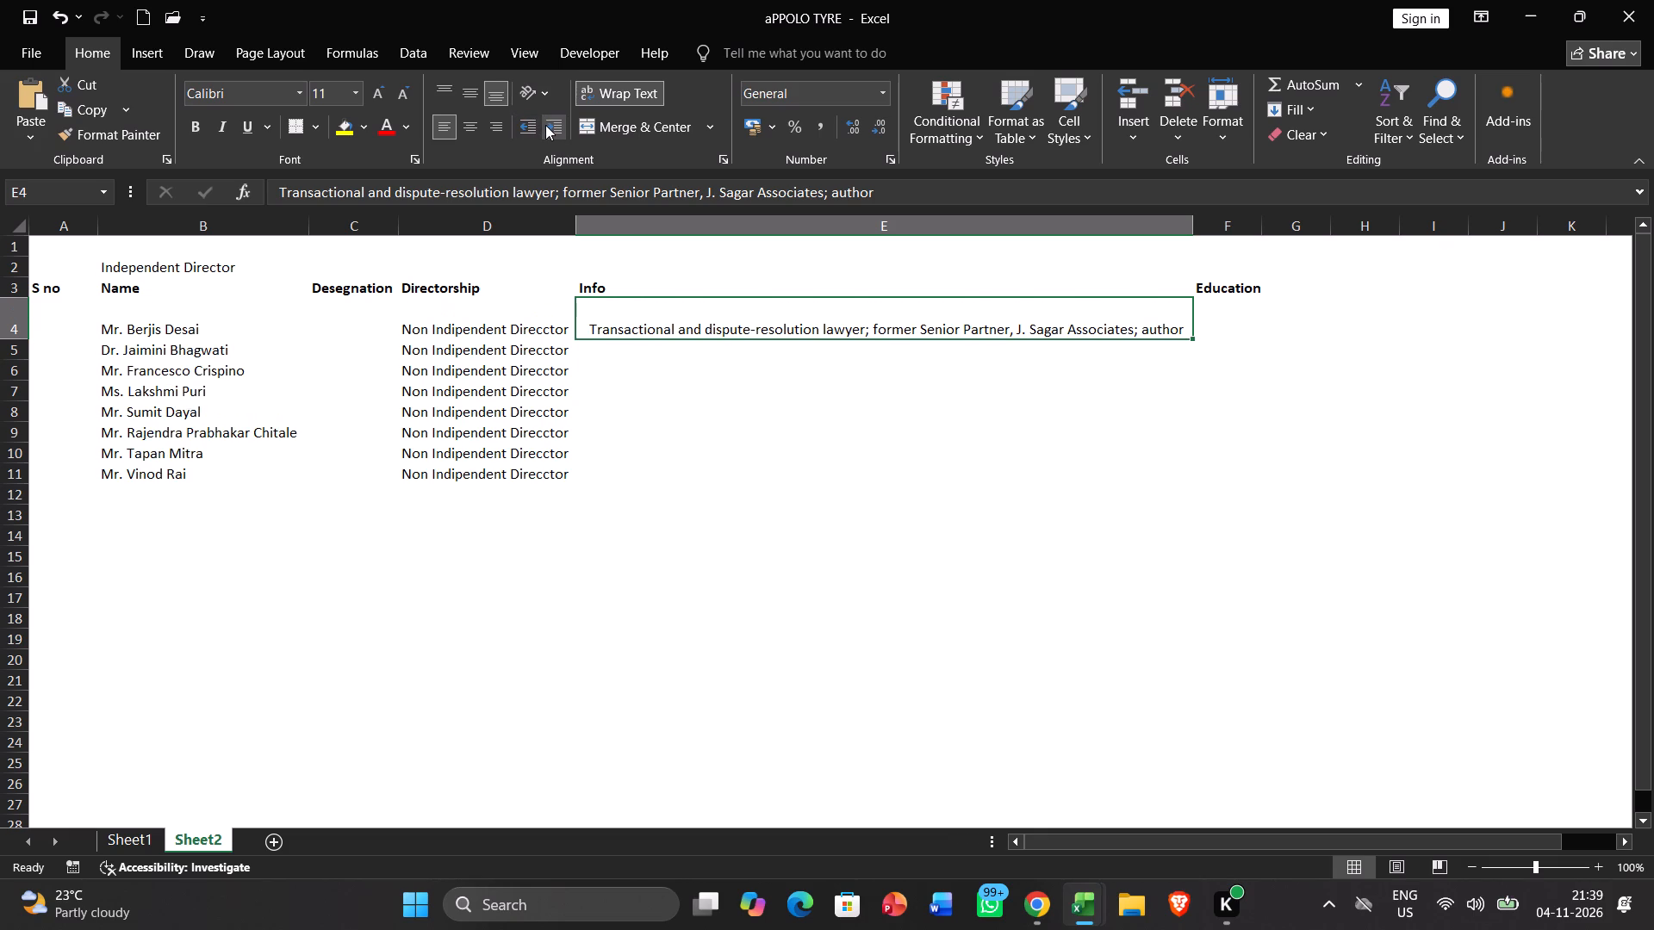
pyautogui.press('Down')
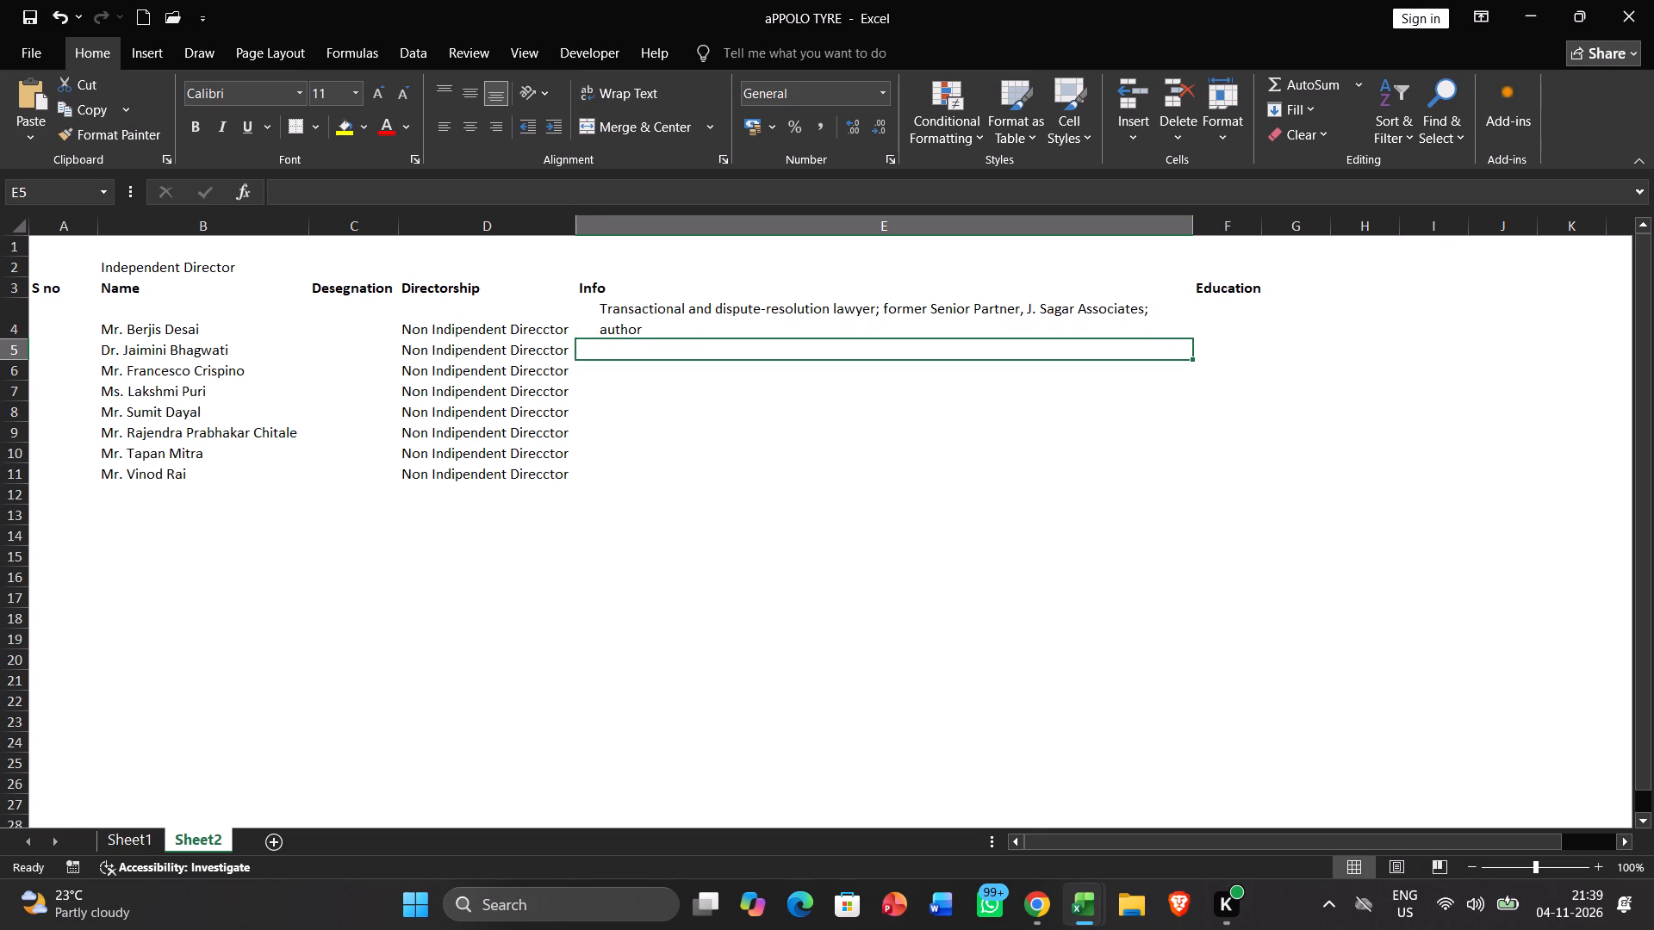
pyautogui.press('Left')
pyautogui.press('Up')
pyautogui.press('Right')
pyautogui.press('Down')
pyautogui.click(979, 807)
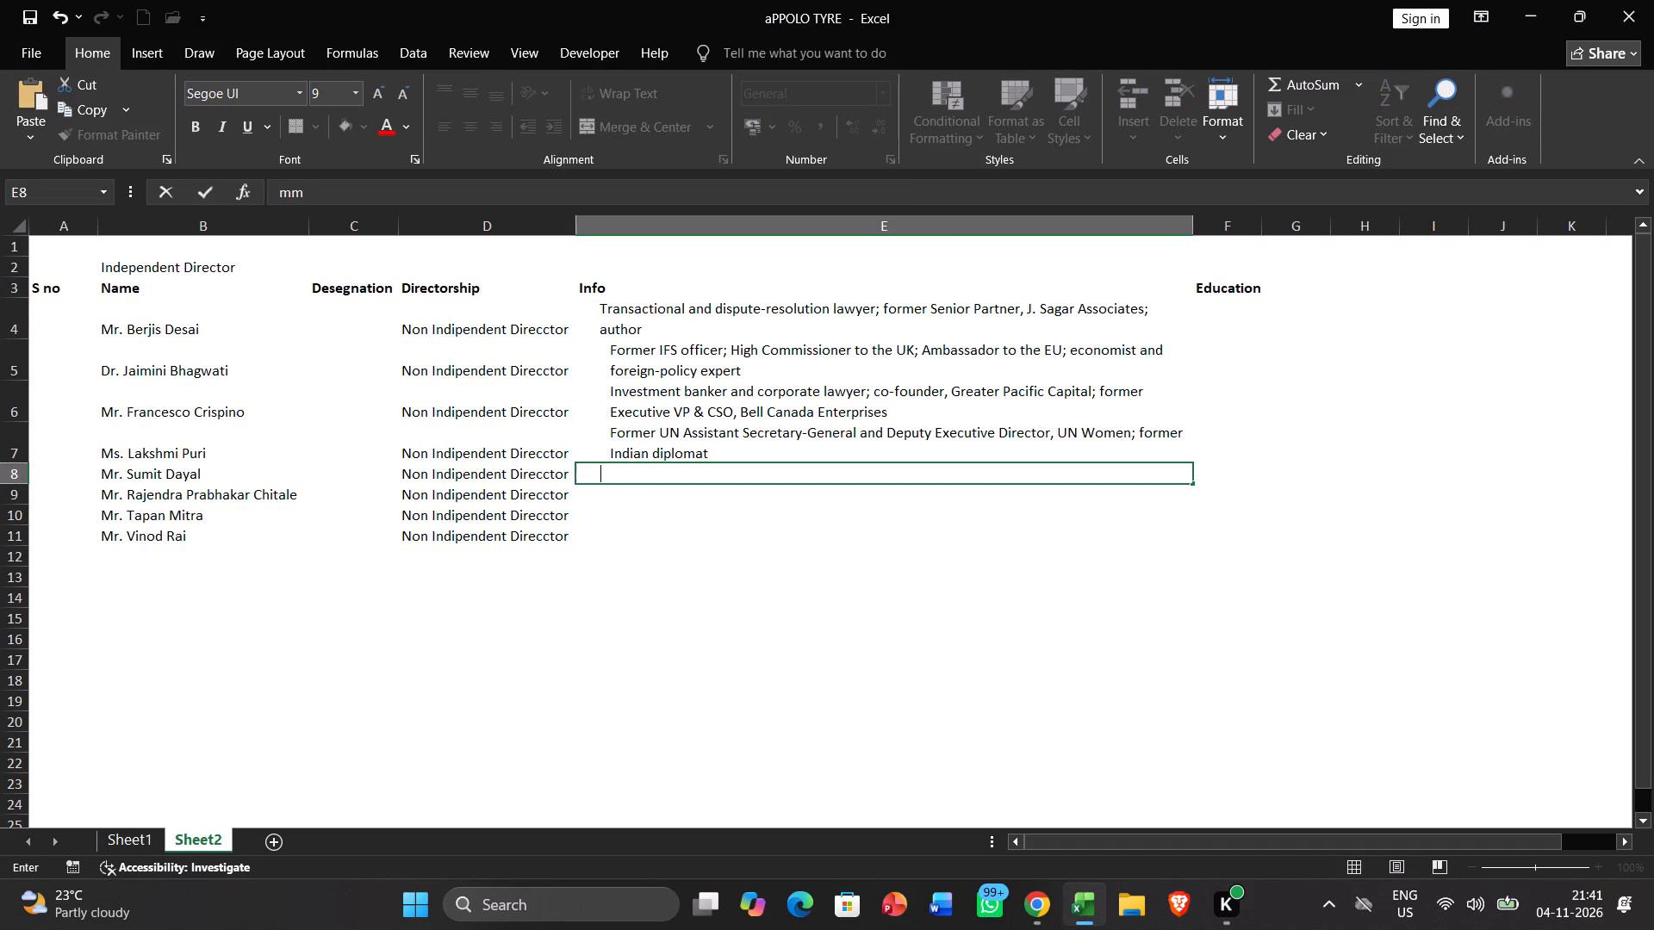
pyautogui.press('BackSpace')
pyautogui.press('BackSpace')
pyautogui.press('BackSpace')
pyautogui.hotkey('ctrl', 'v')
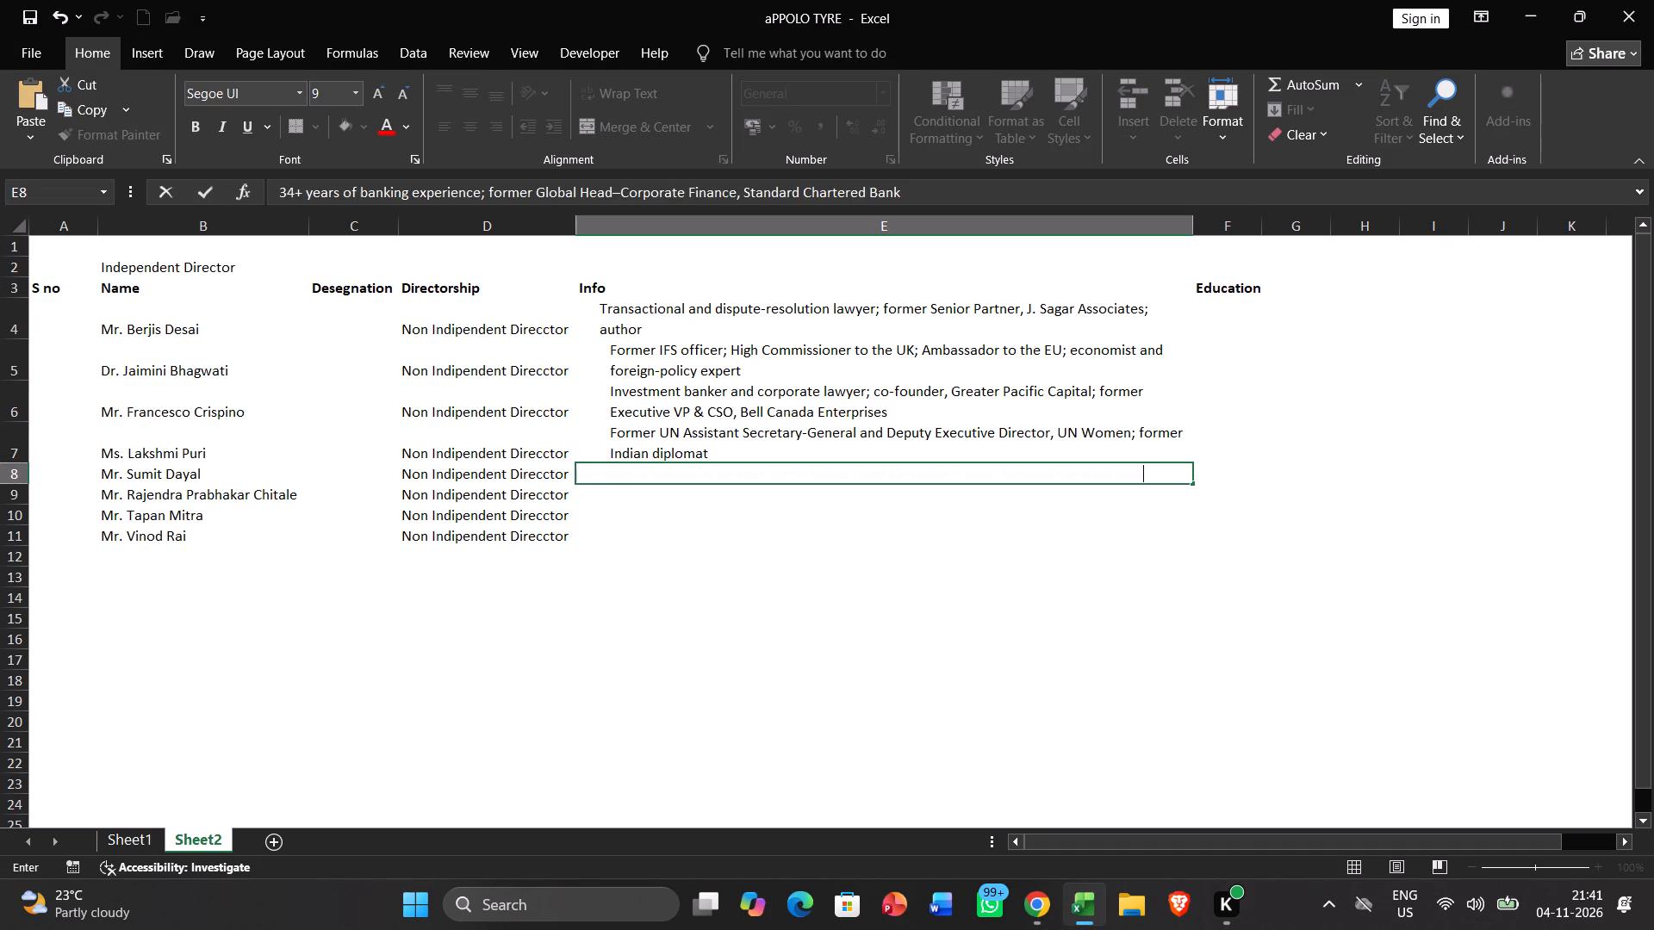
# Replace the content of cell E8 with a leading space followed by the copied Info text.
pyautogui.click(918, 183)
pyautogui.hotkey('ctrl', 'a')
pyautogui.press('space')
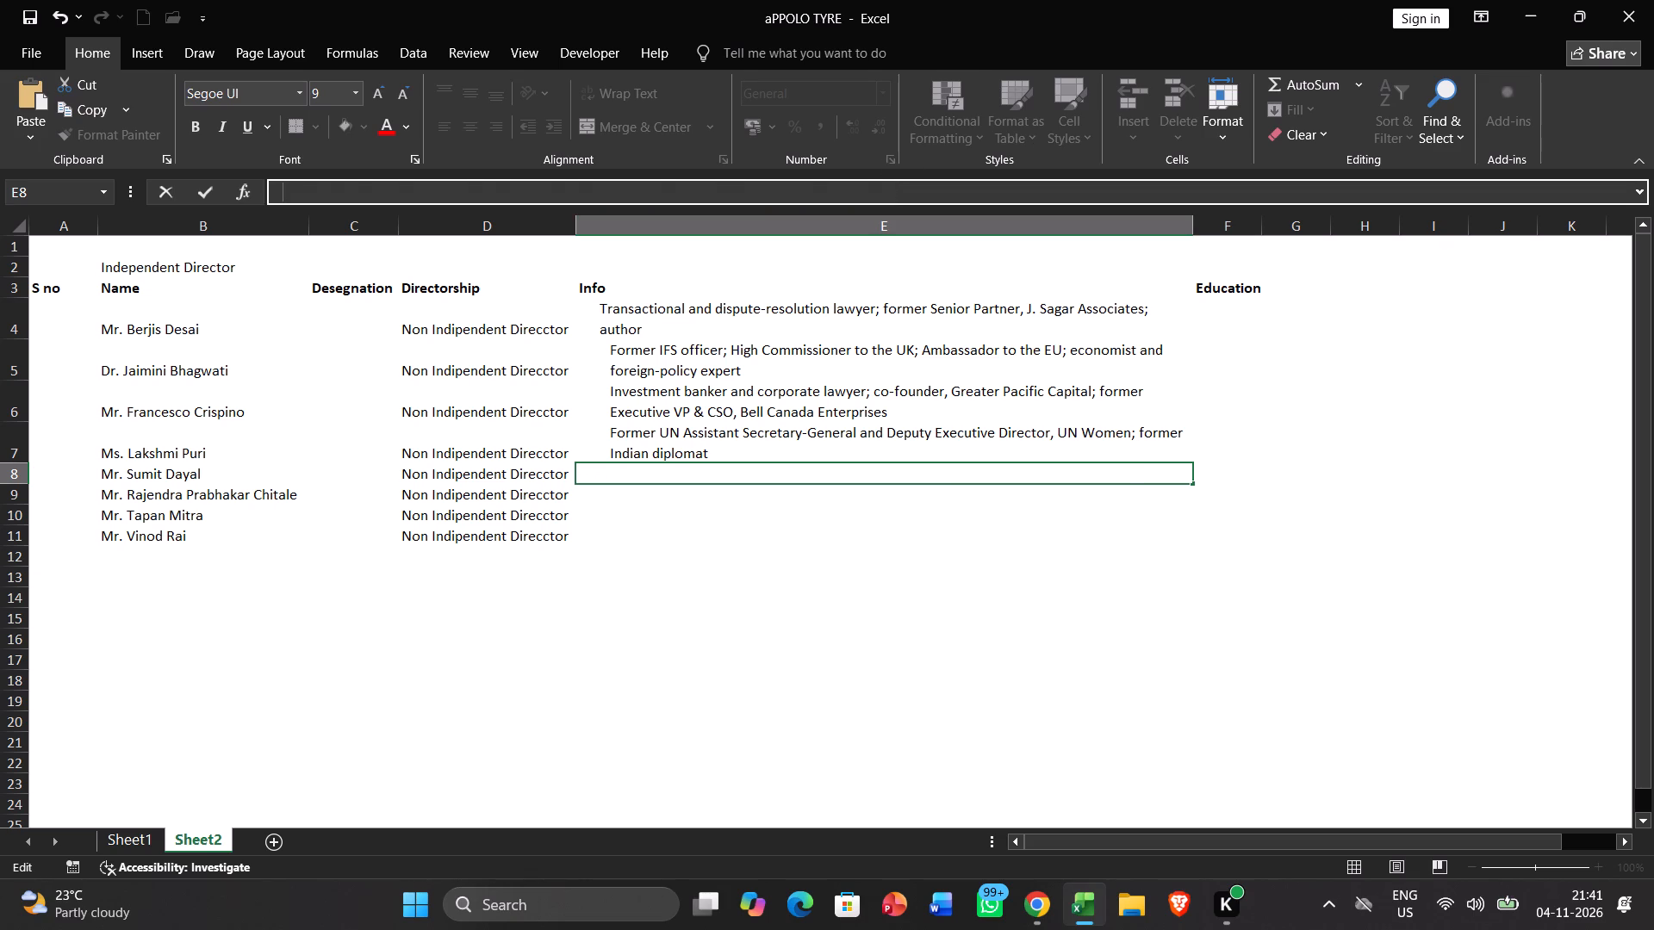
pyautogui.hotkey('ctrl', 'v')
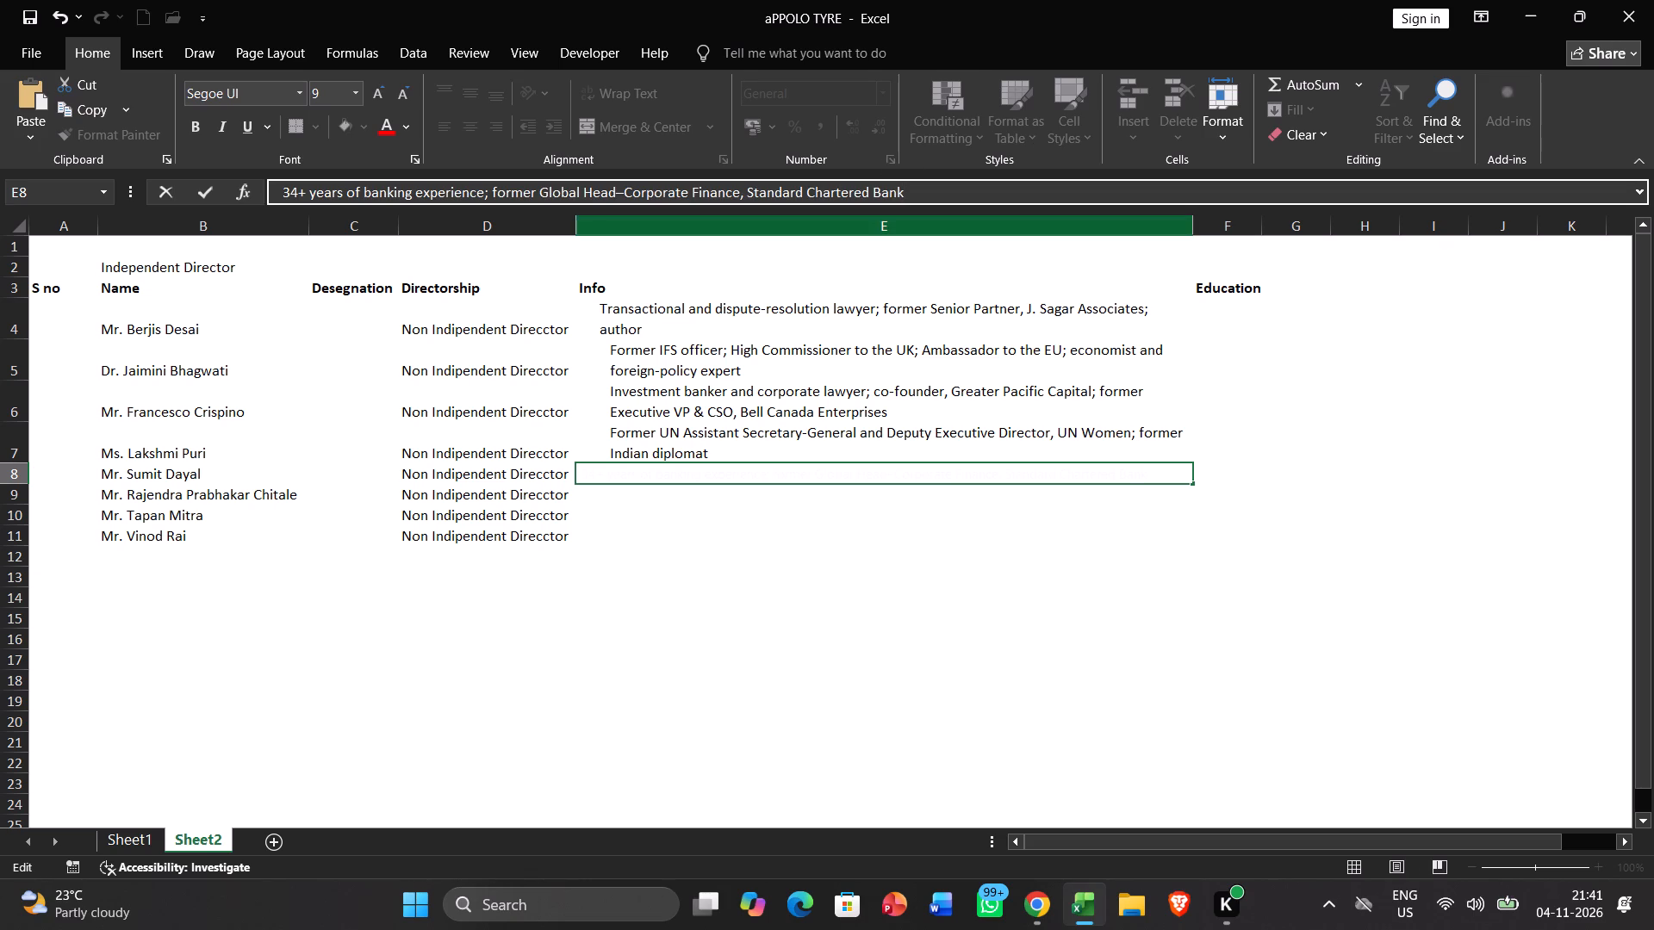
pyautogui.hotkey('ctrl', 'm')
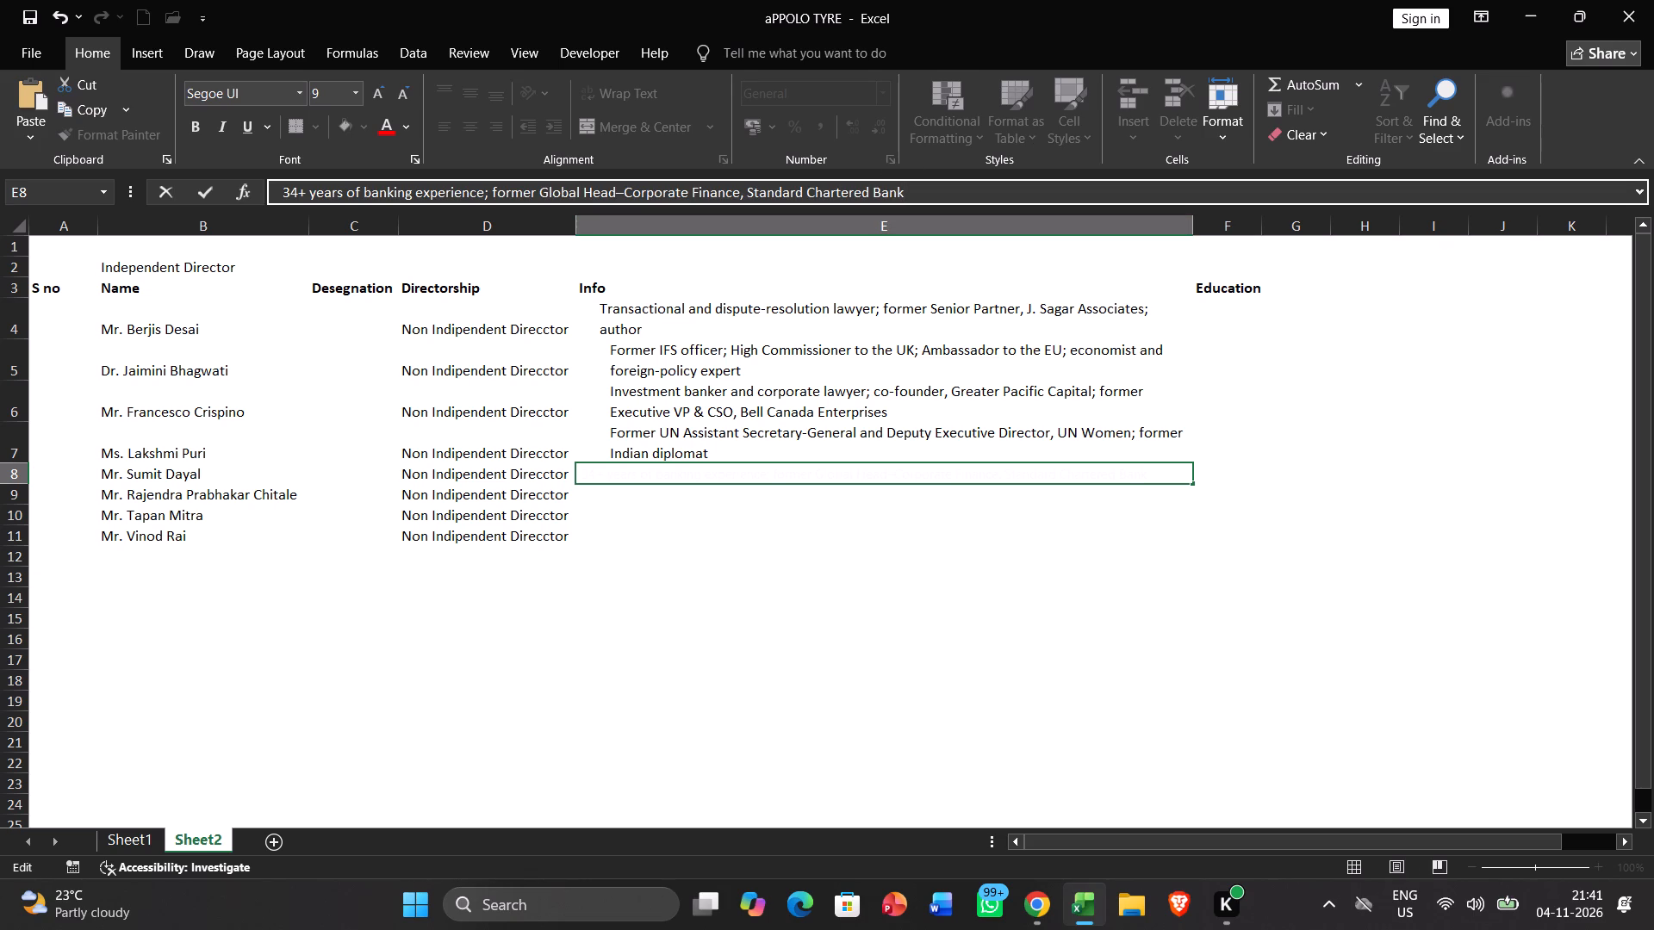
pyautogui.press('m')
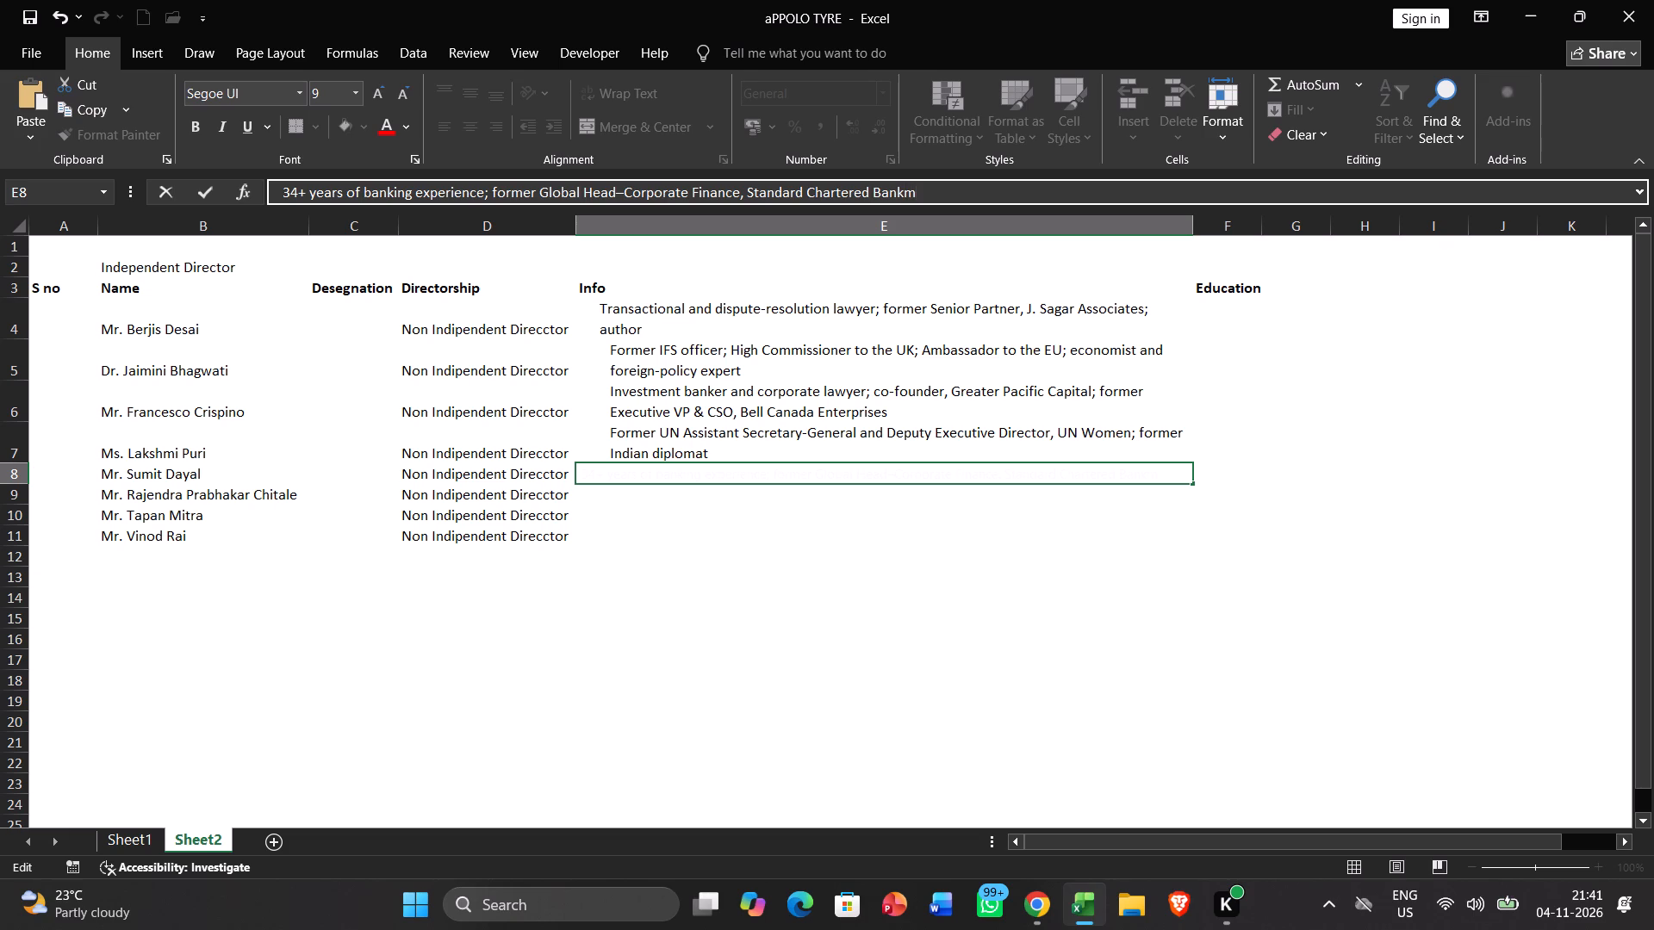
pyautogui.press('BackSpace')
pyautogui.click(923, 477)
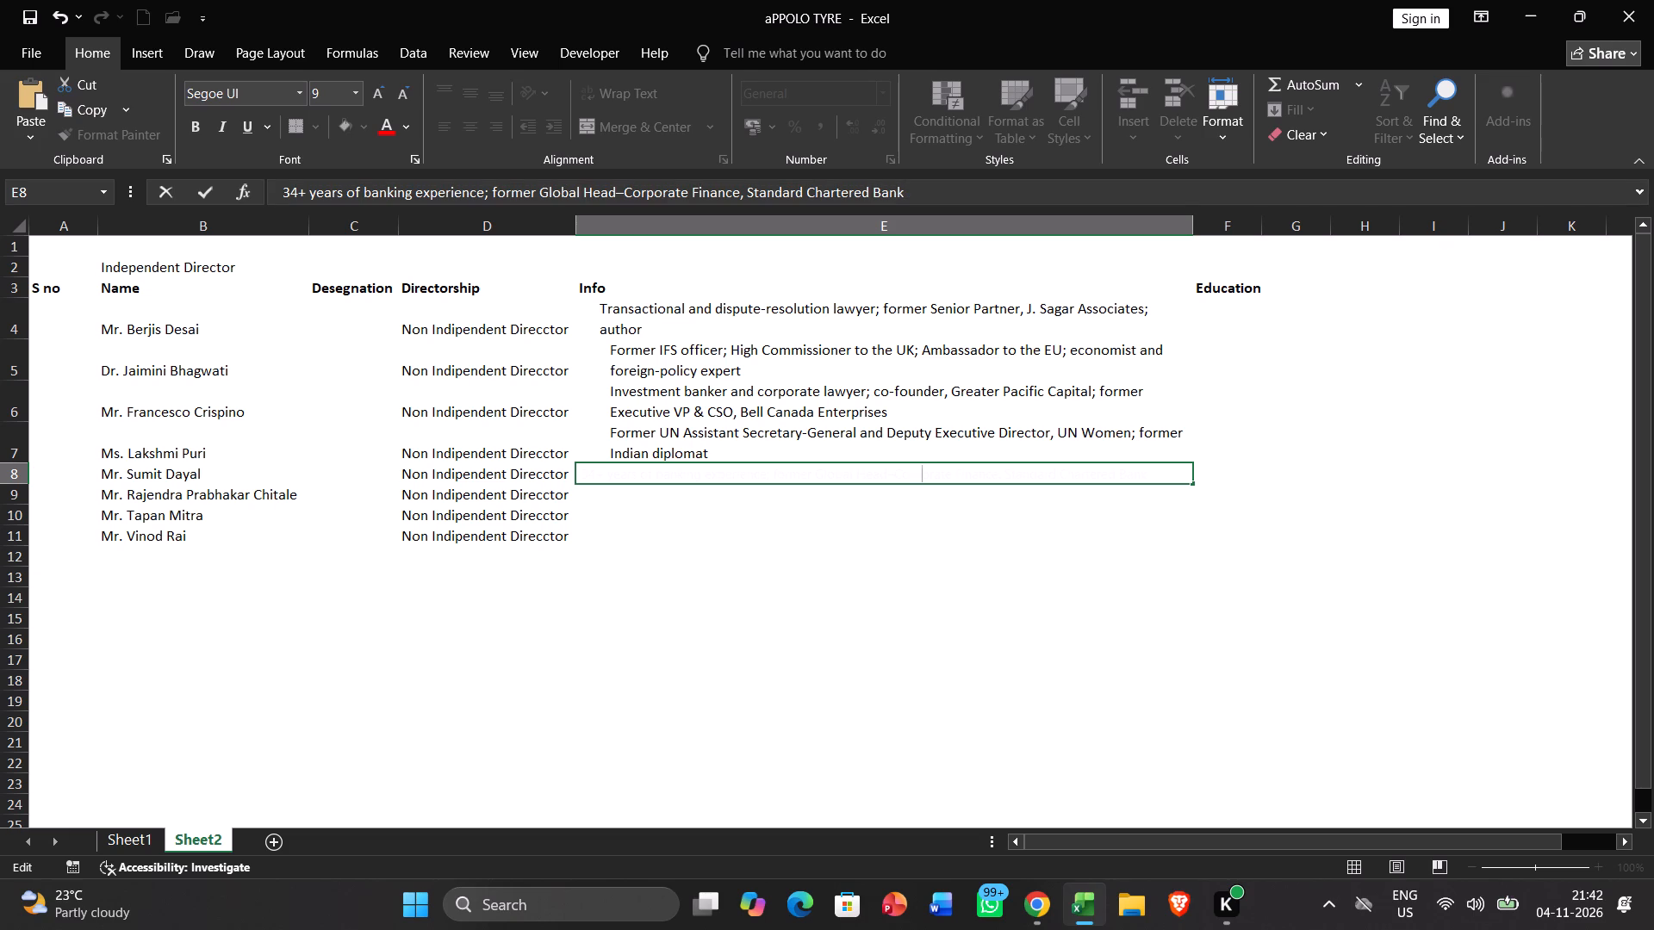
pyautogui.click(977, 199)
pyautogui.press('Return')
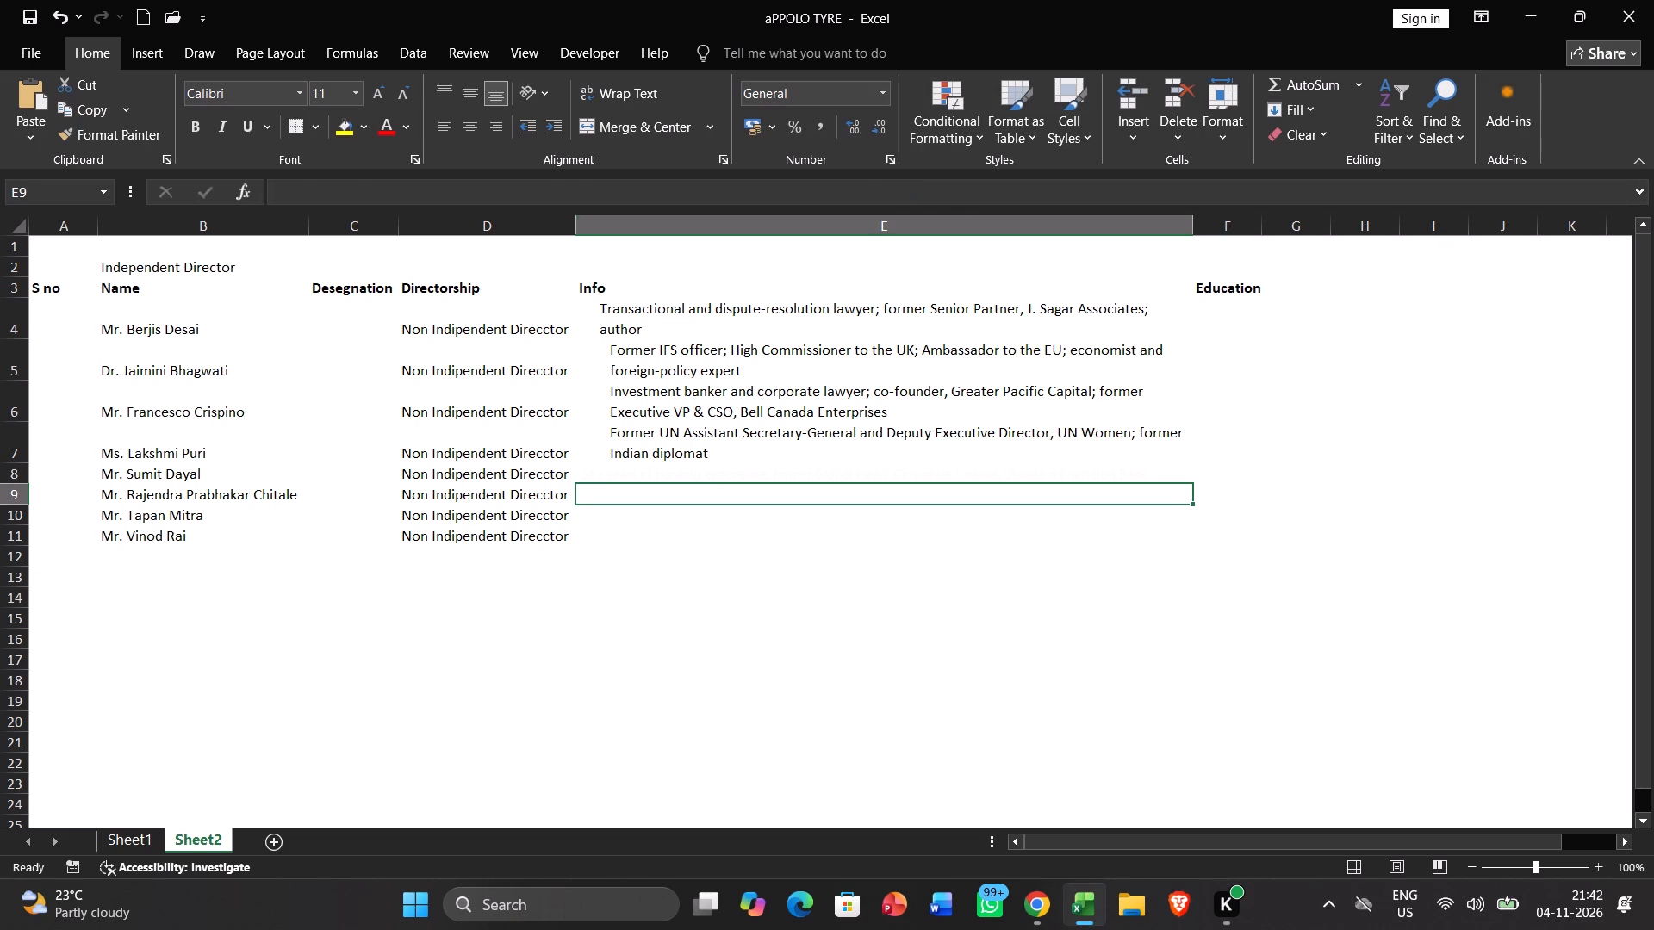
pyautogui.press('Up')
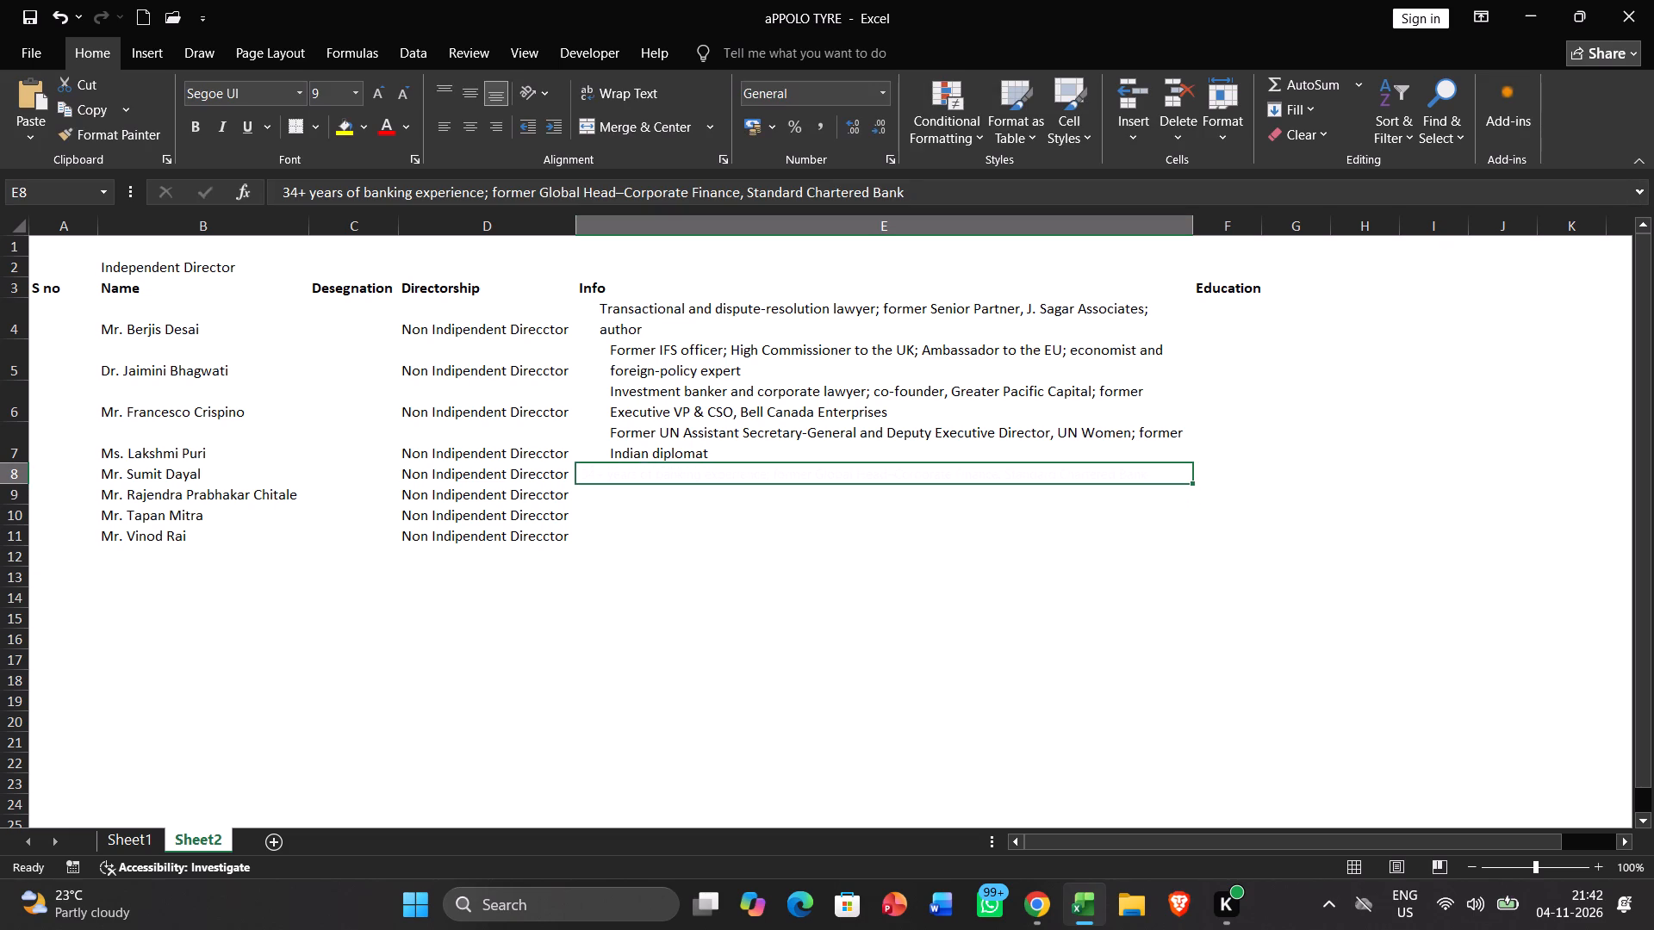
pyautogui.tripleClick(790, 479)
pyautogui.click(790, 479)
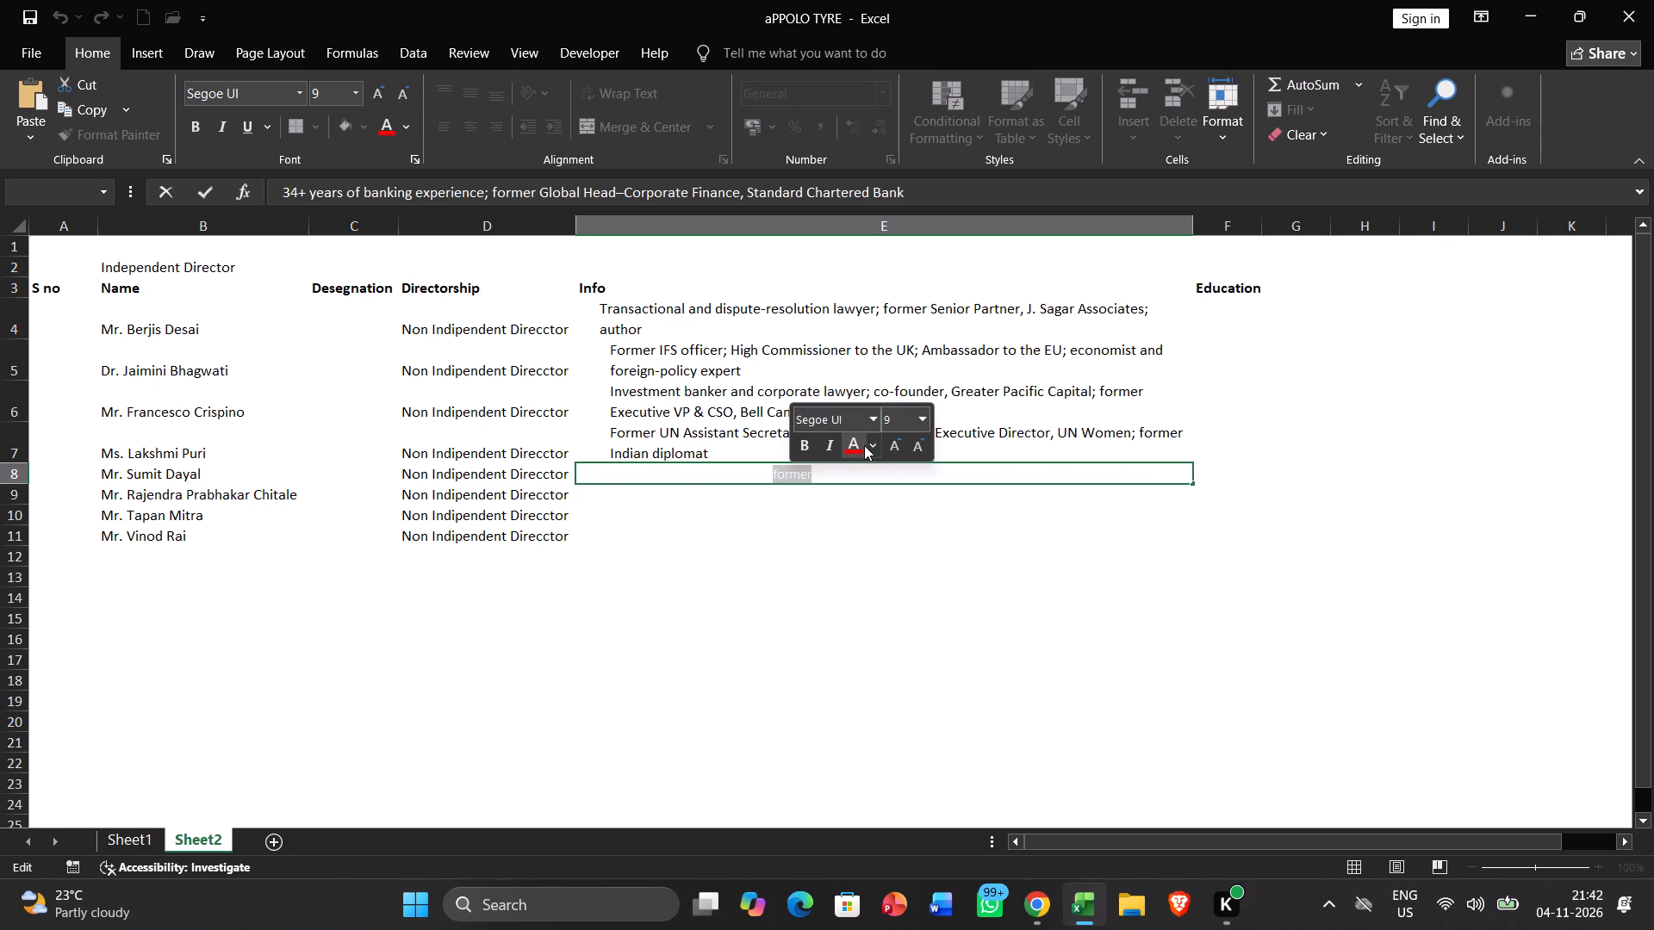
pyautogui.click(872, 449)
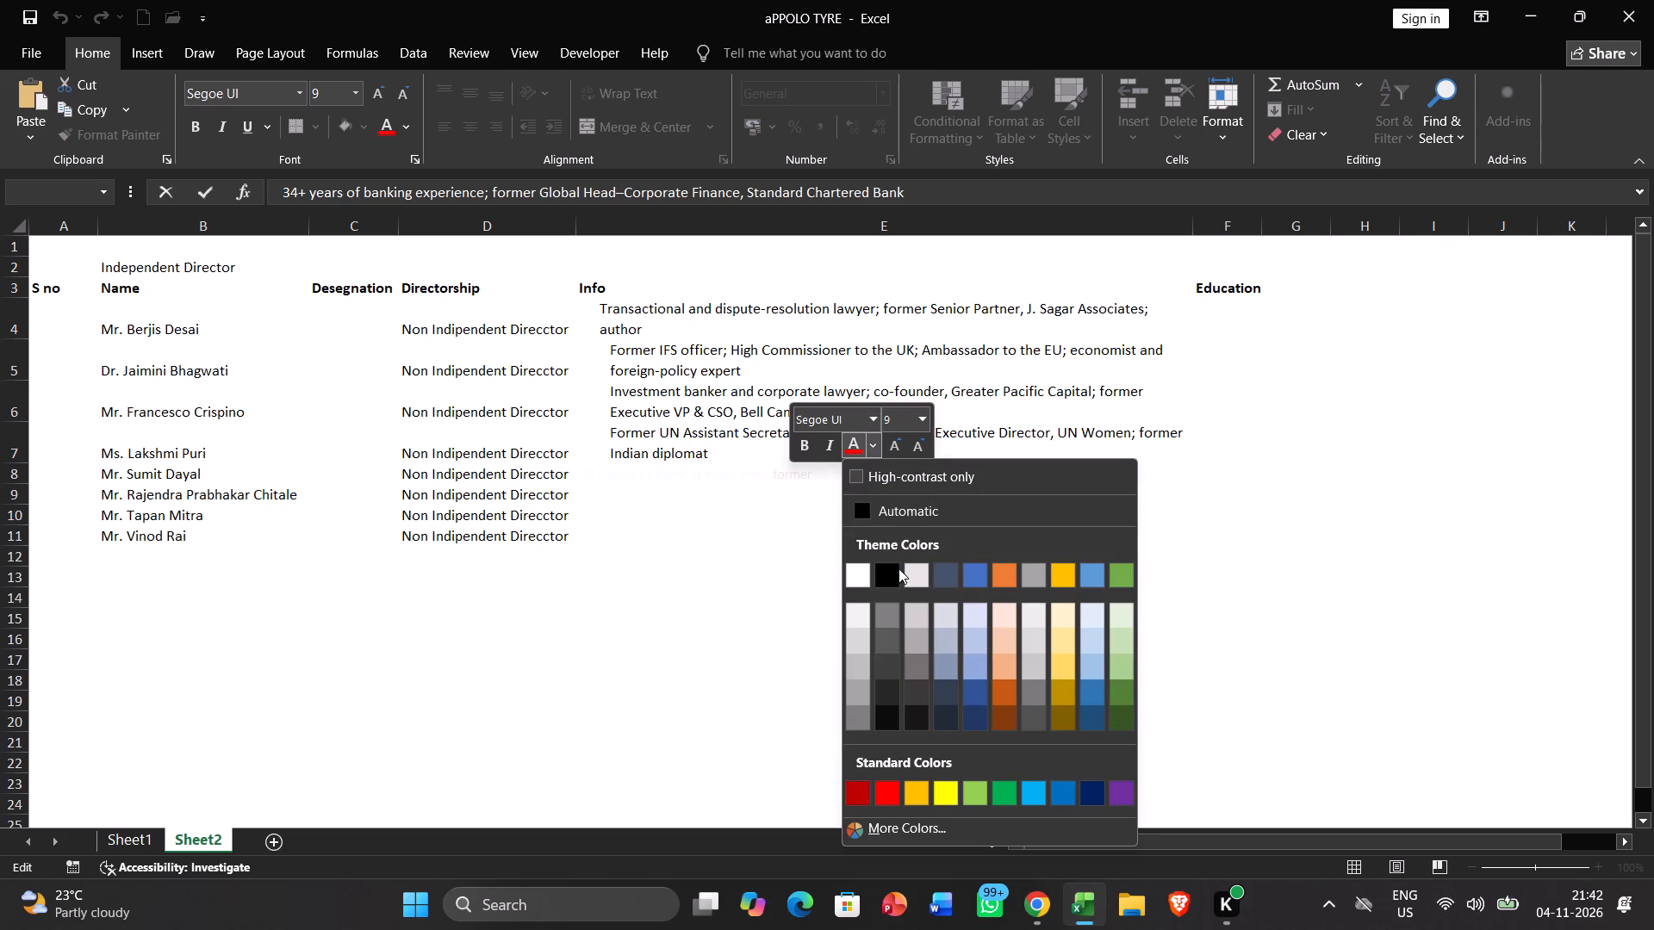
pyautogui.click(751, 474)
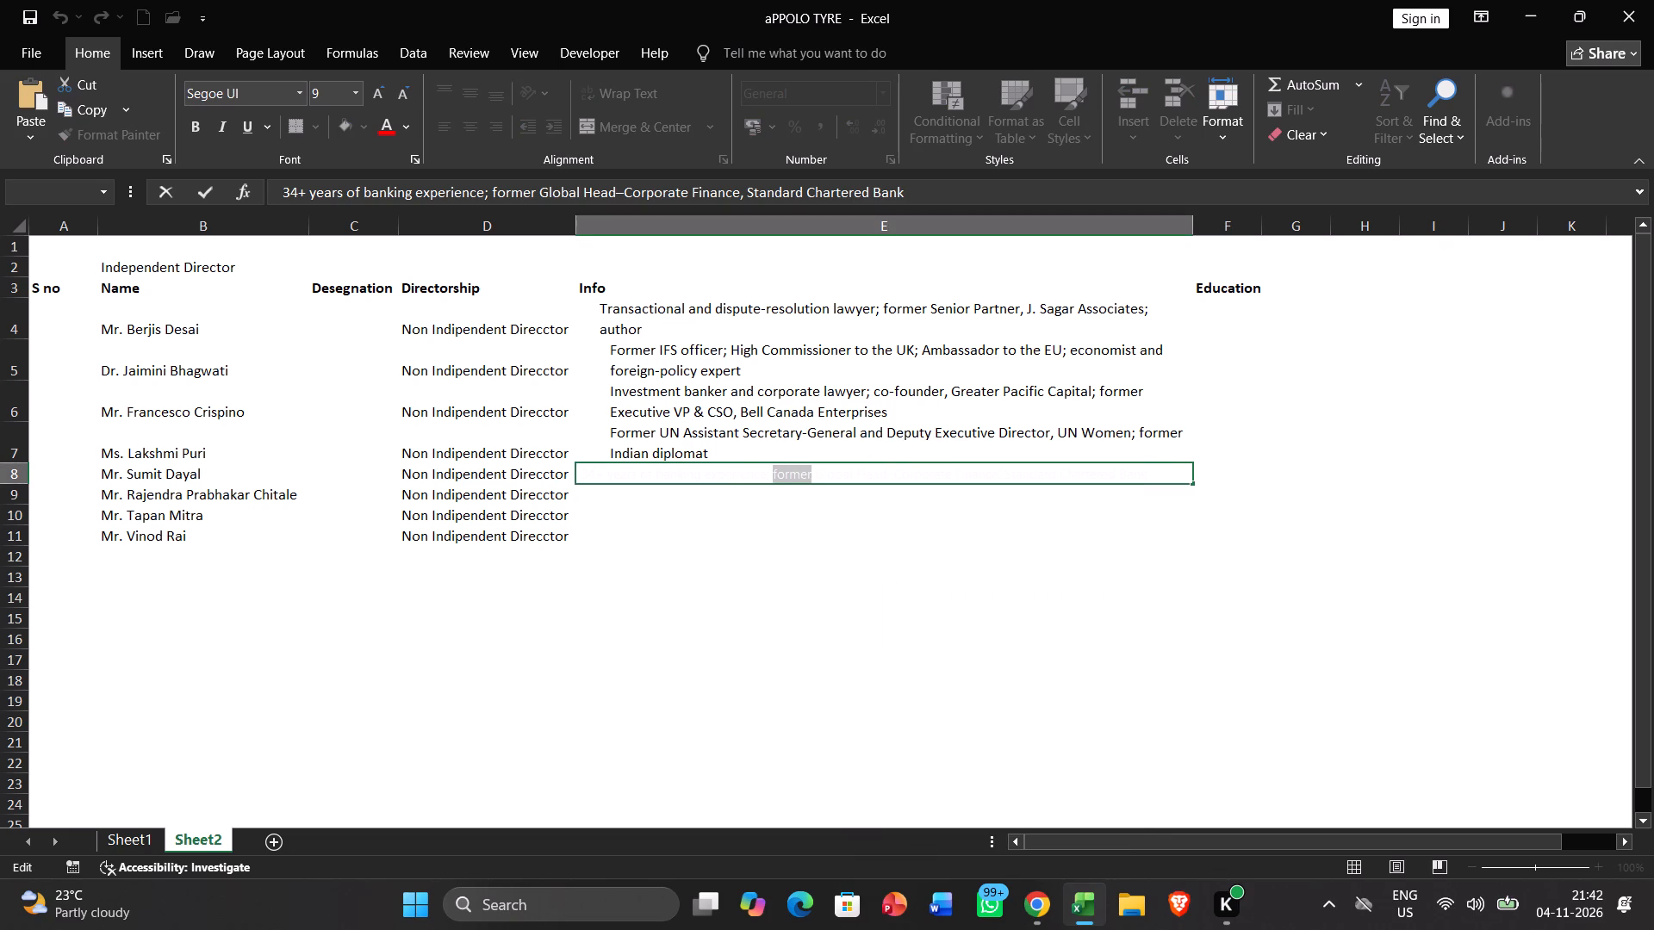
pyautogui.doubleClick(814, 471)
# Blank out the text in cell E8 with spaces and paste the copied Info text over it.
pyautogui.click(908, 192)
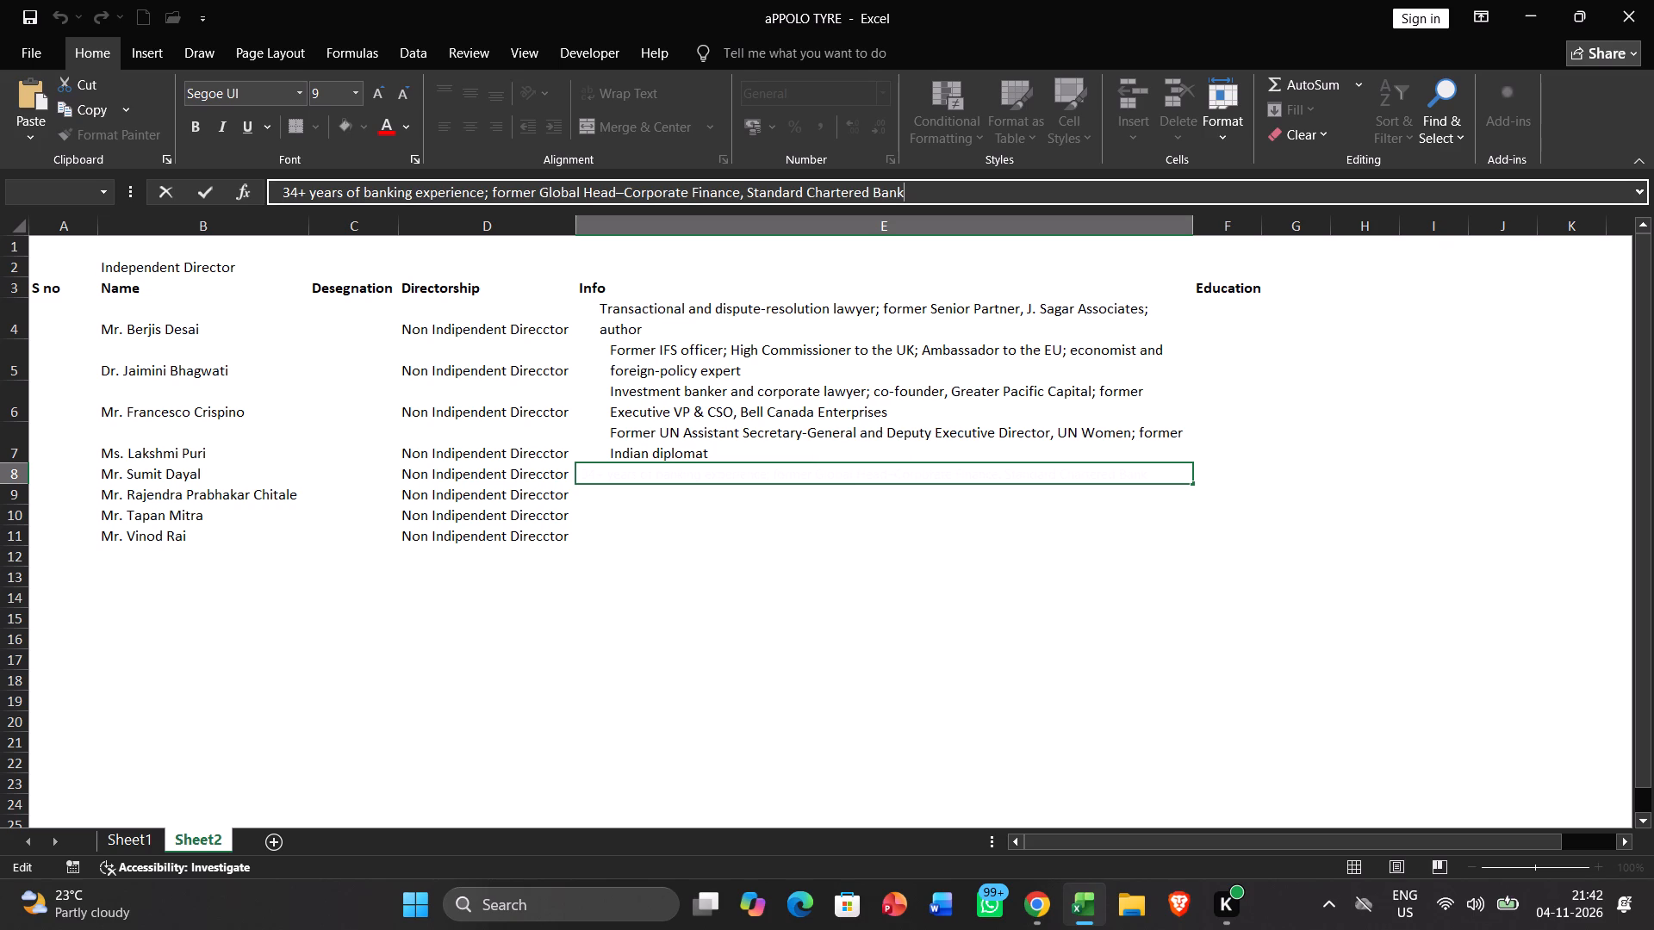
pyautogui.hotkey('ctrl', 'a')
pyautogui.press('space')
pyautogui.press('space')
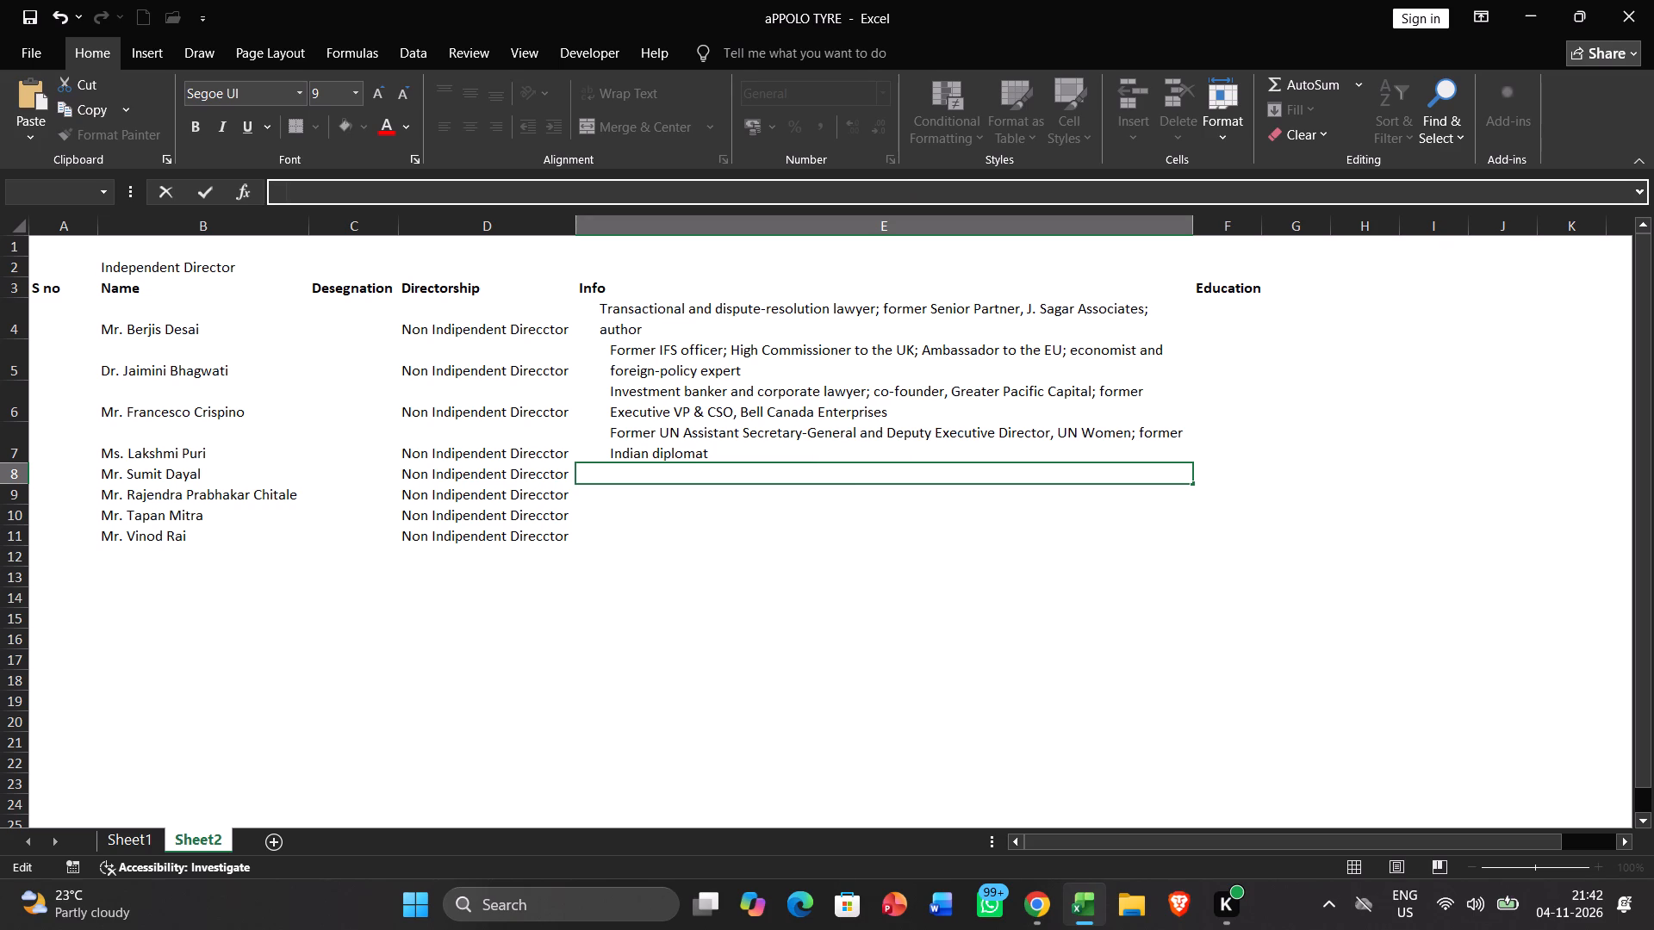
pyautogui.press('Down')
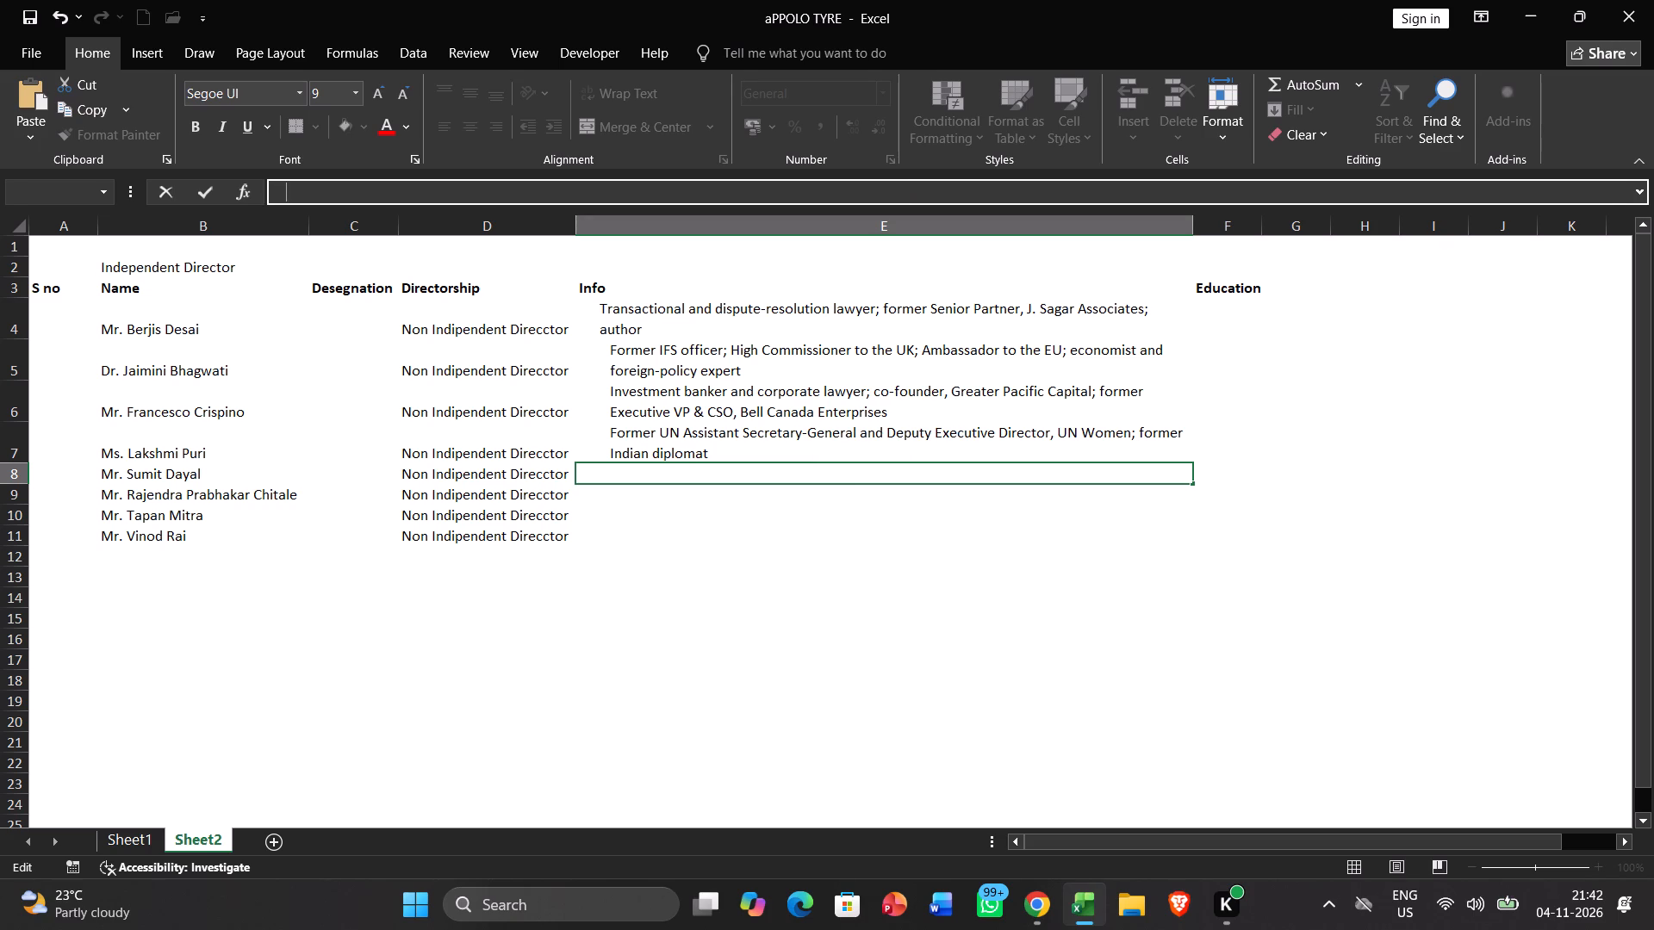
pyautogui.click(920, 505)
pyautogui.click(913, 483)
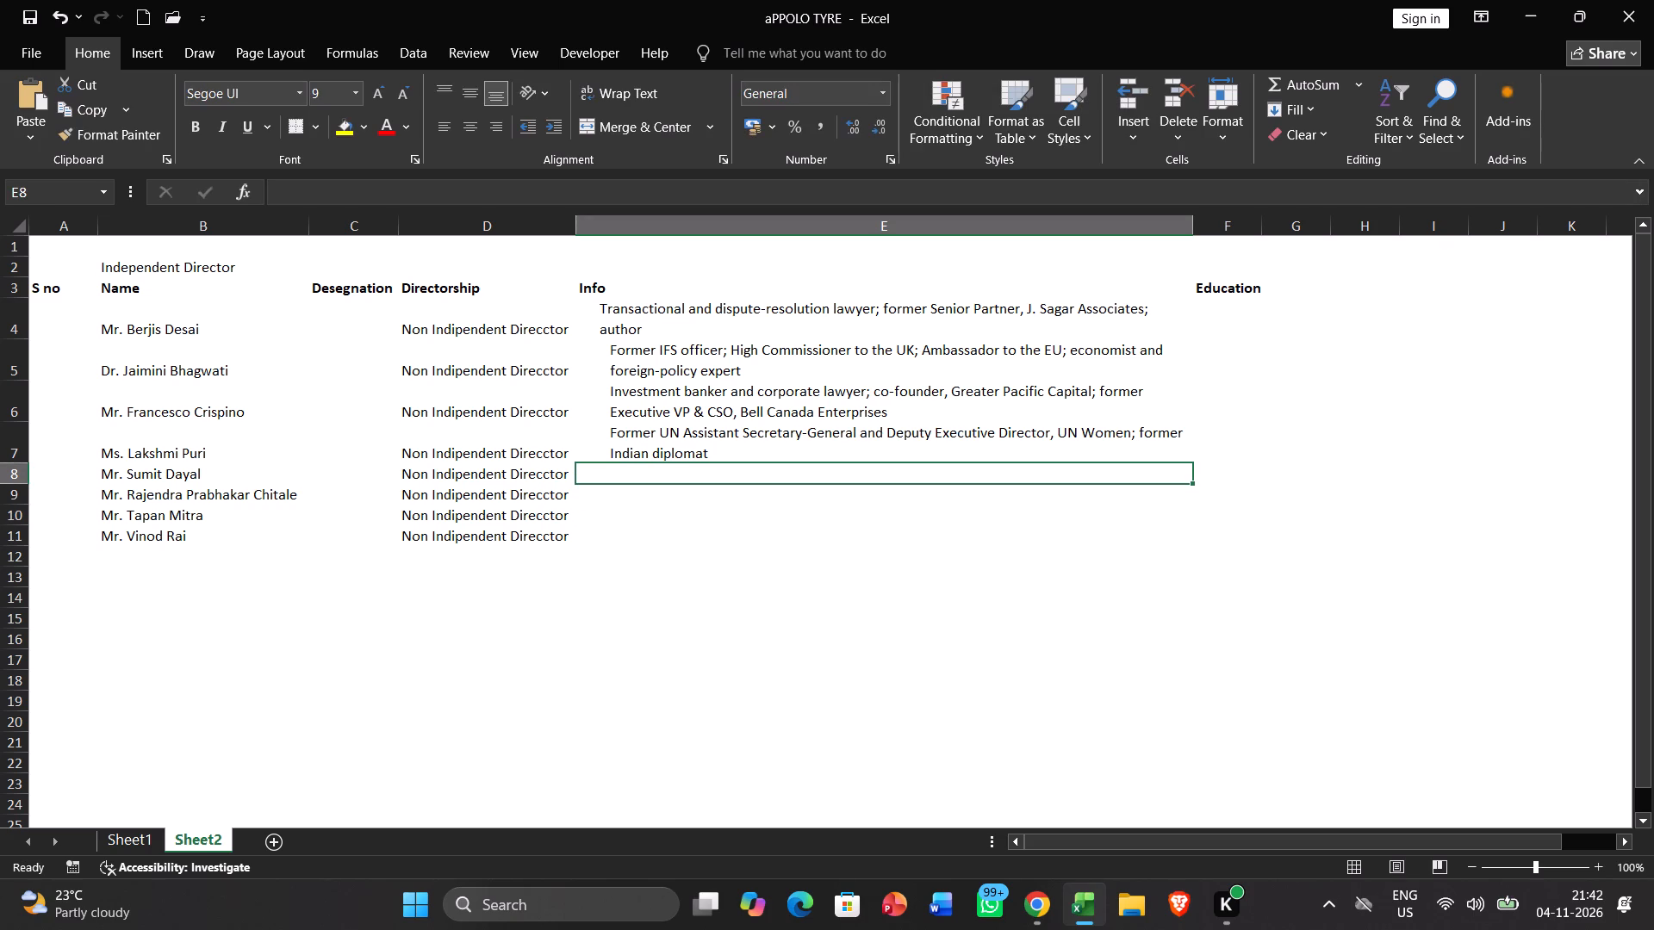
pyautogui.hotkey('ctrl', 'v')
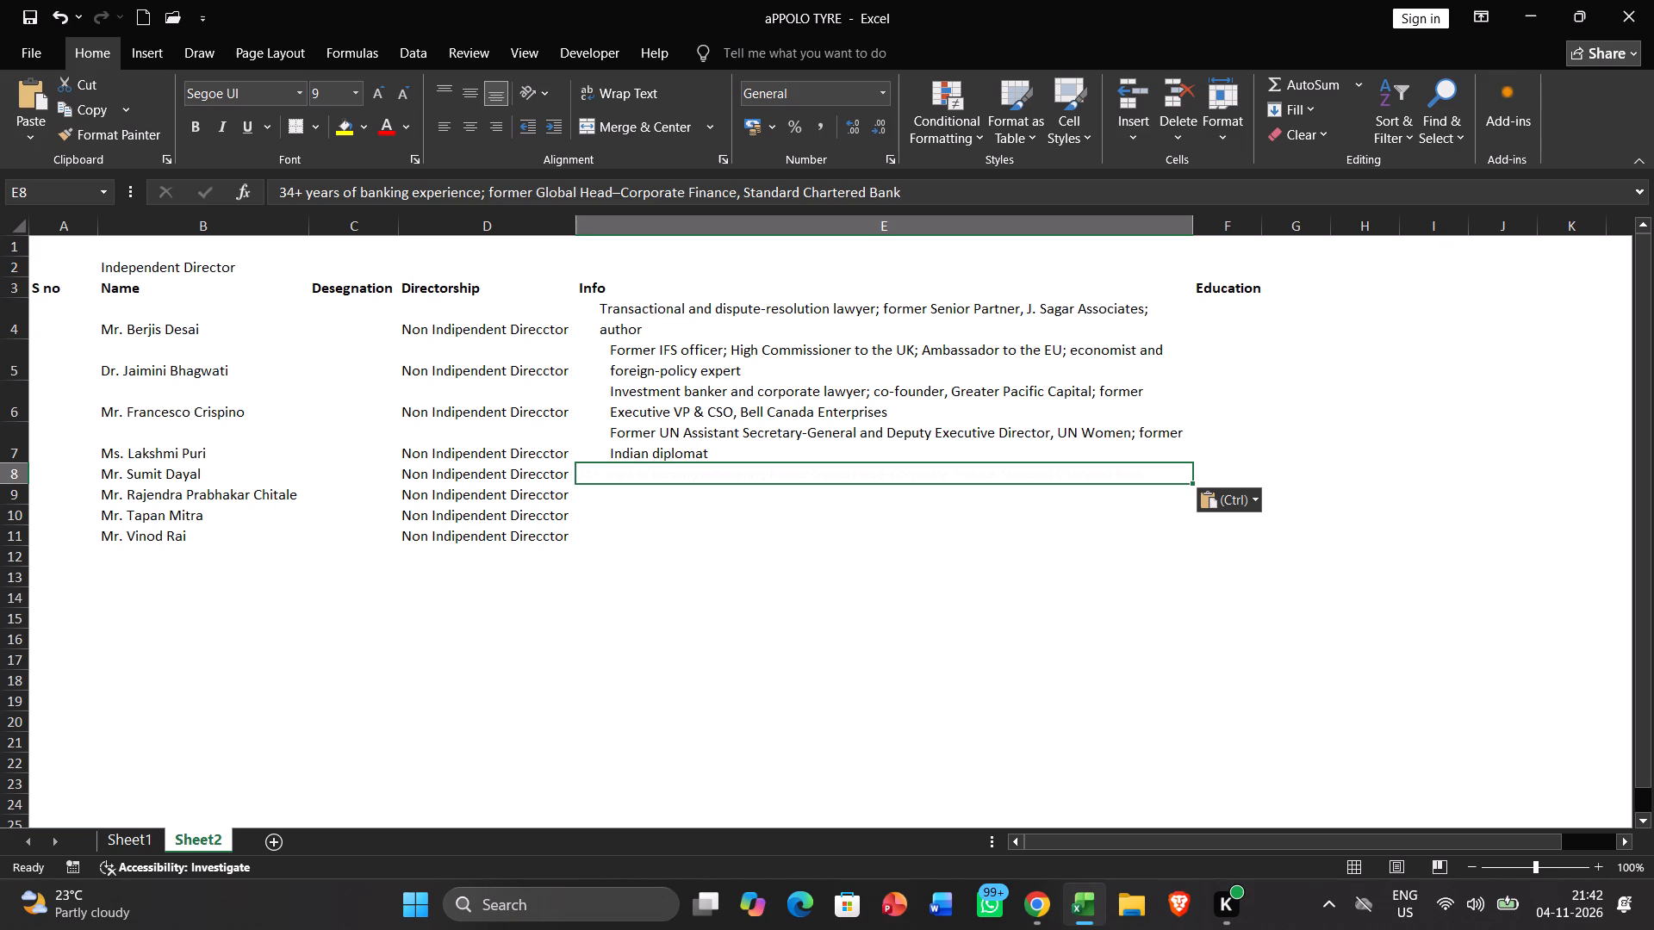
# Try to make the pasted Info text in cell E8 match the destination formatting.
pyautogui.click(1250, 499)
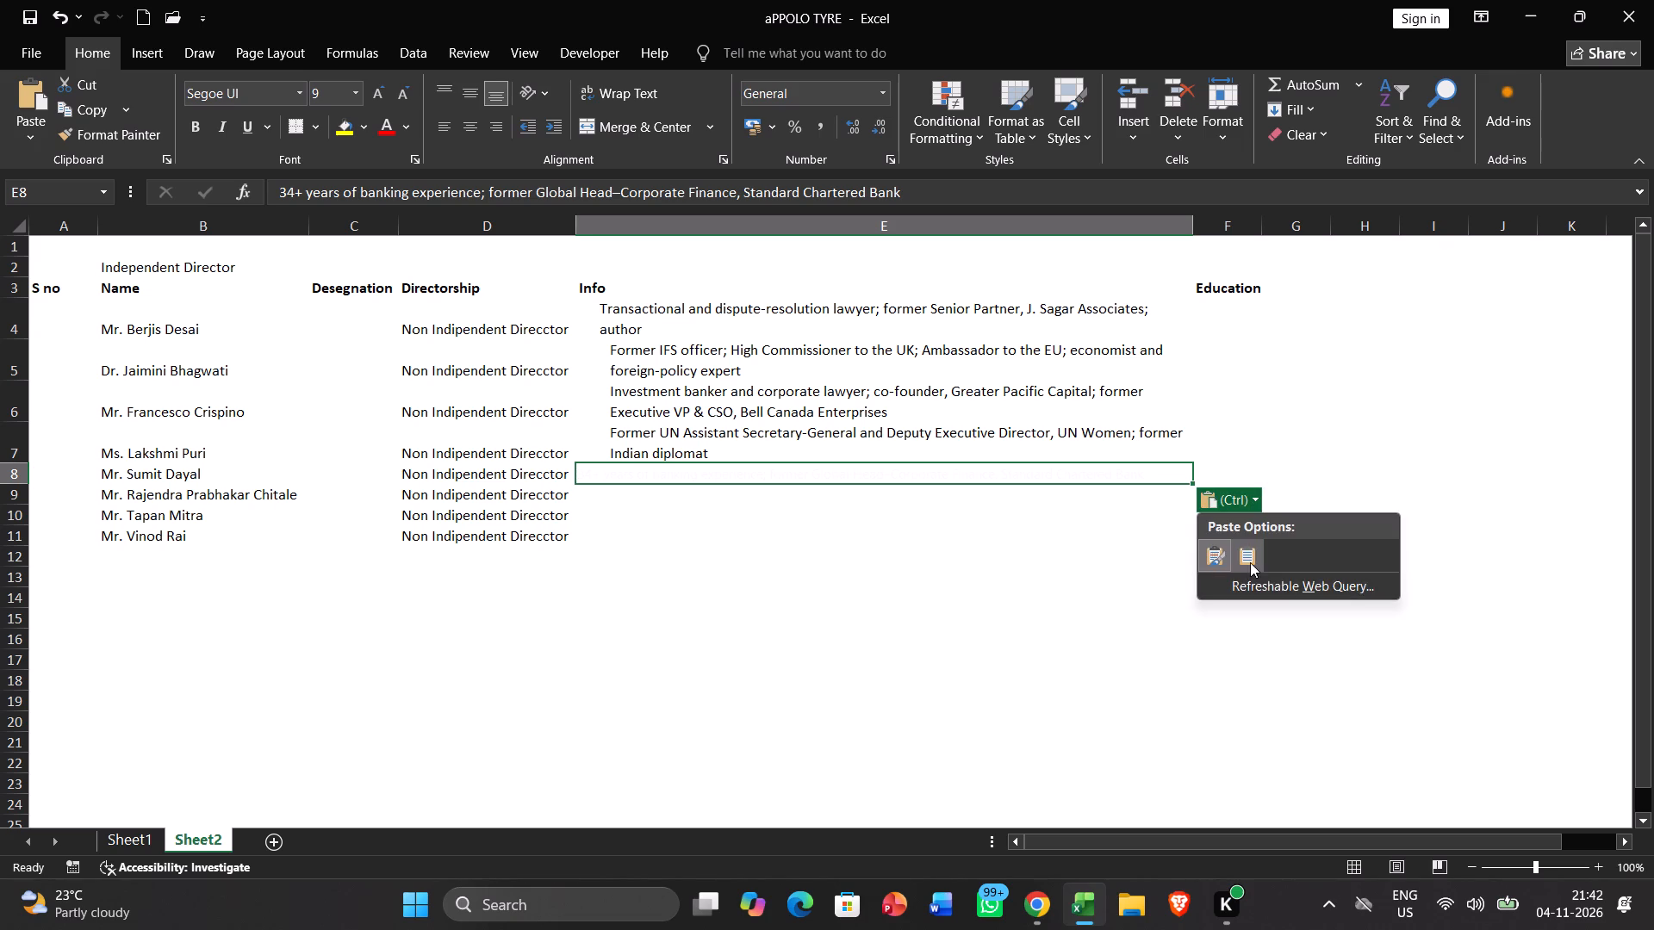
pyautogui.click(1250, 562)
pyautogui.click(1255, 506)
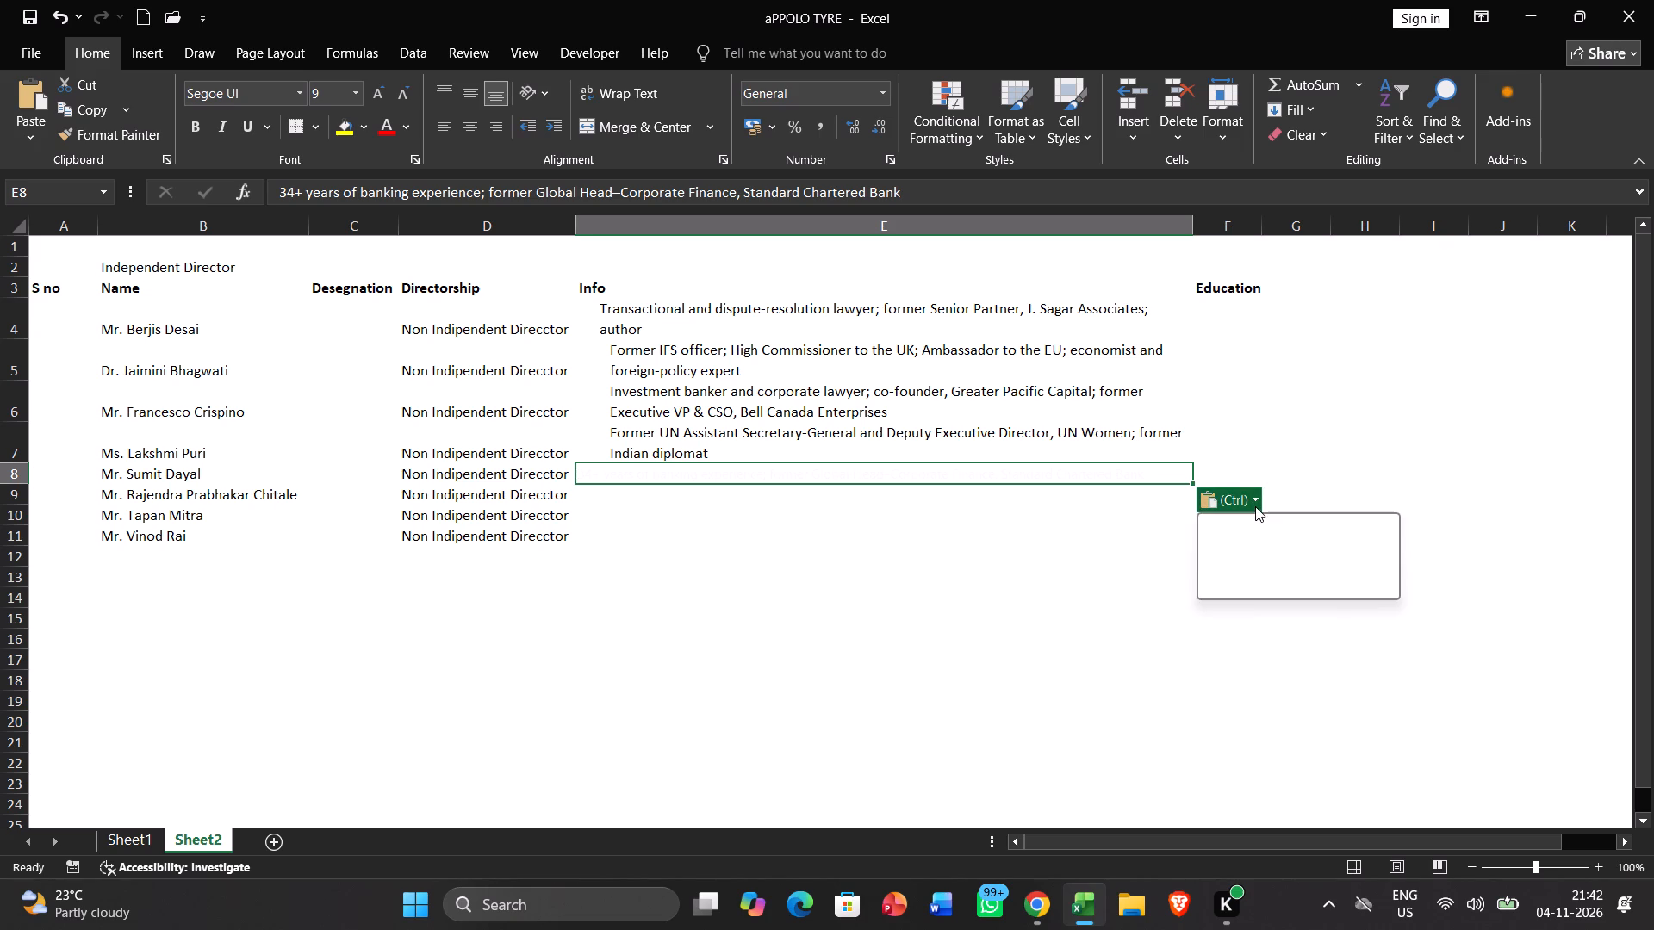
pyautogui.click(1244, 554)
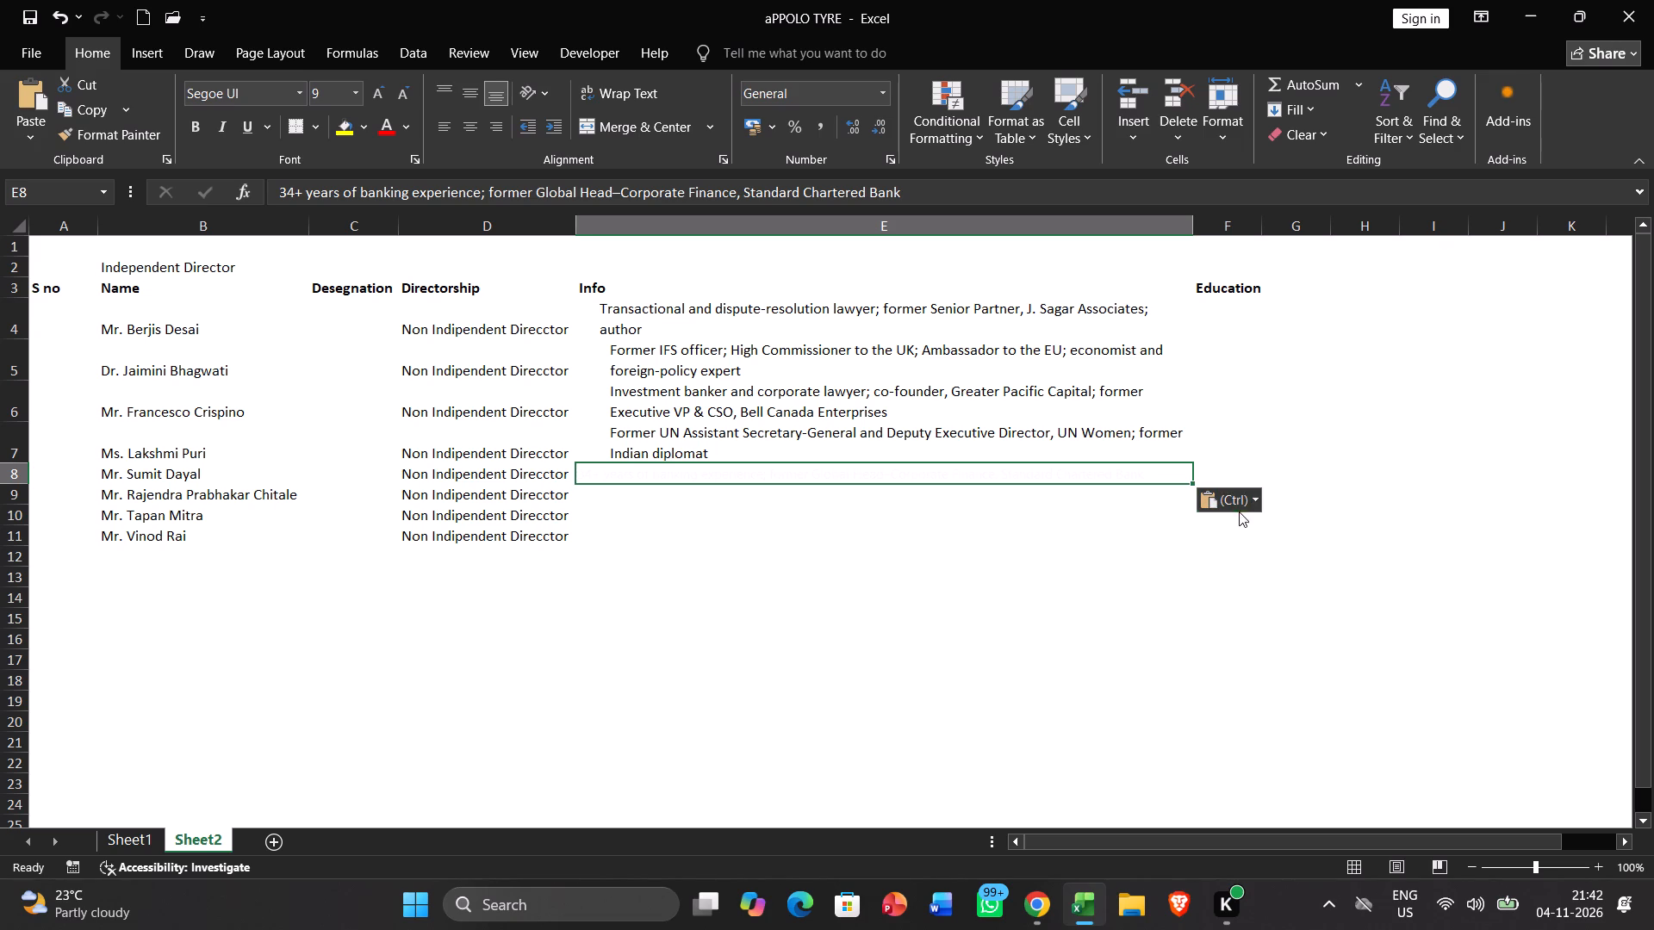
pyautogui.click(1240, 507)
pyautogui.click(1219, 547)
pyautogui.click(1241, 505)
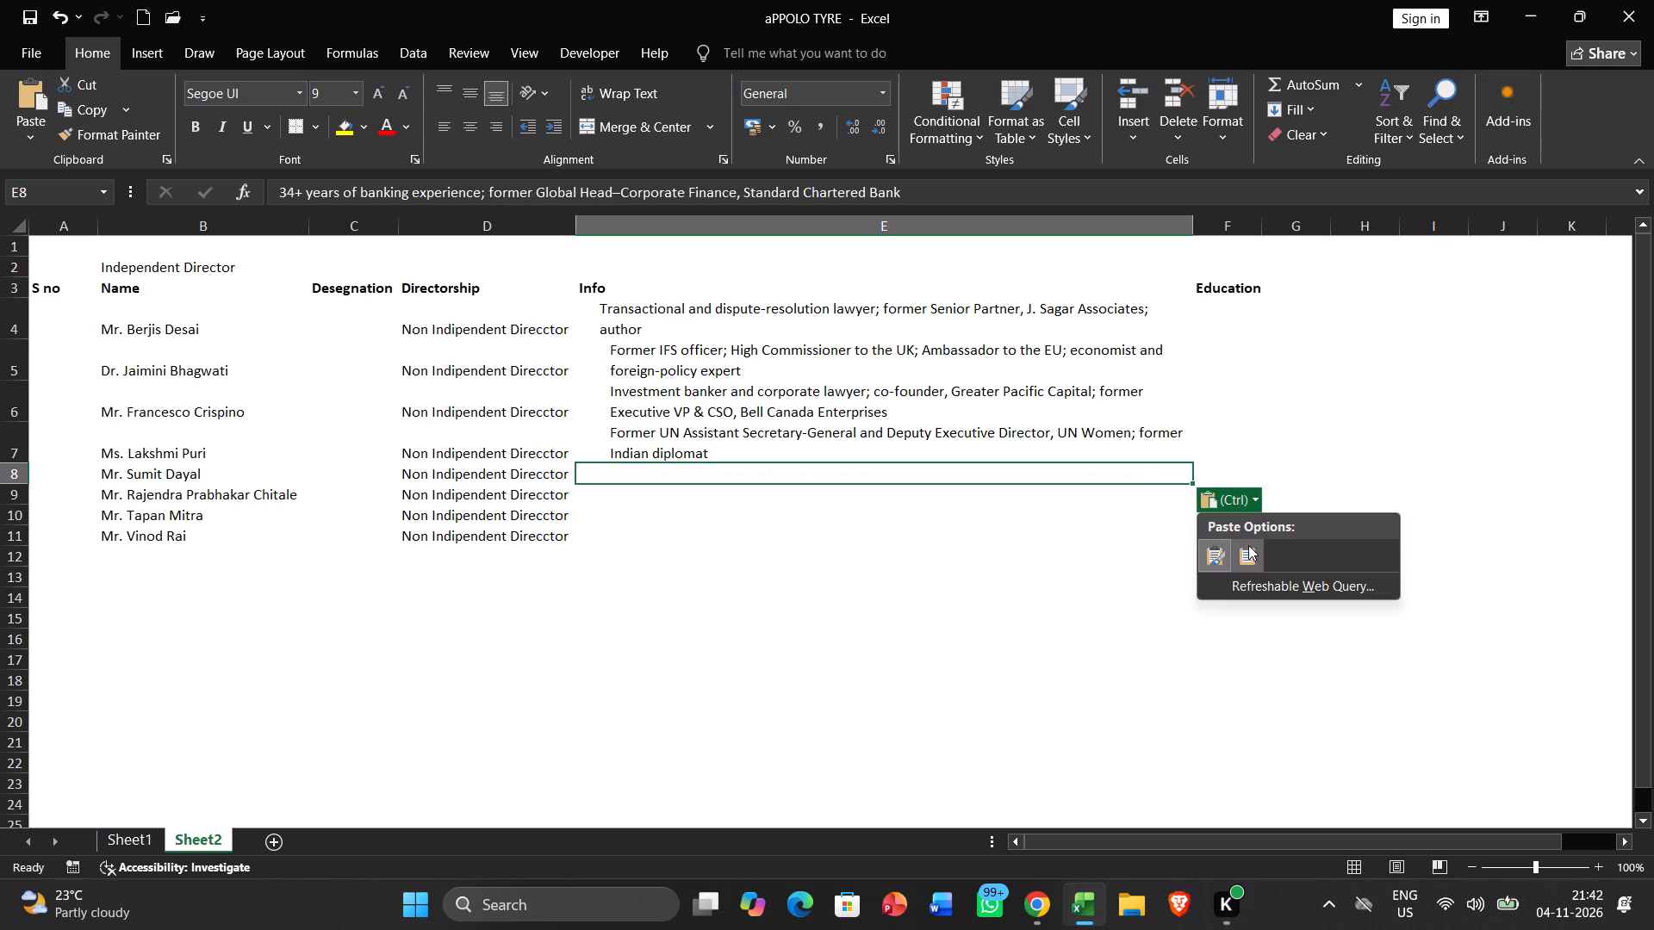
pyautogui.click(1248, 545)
# Enter the test text "ww" in Education cell F8.
pyautogui.press('Down')
pyautogui.press('Up')
pyautogui.press('Right')
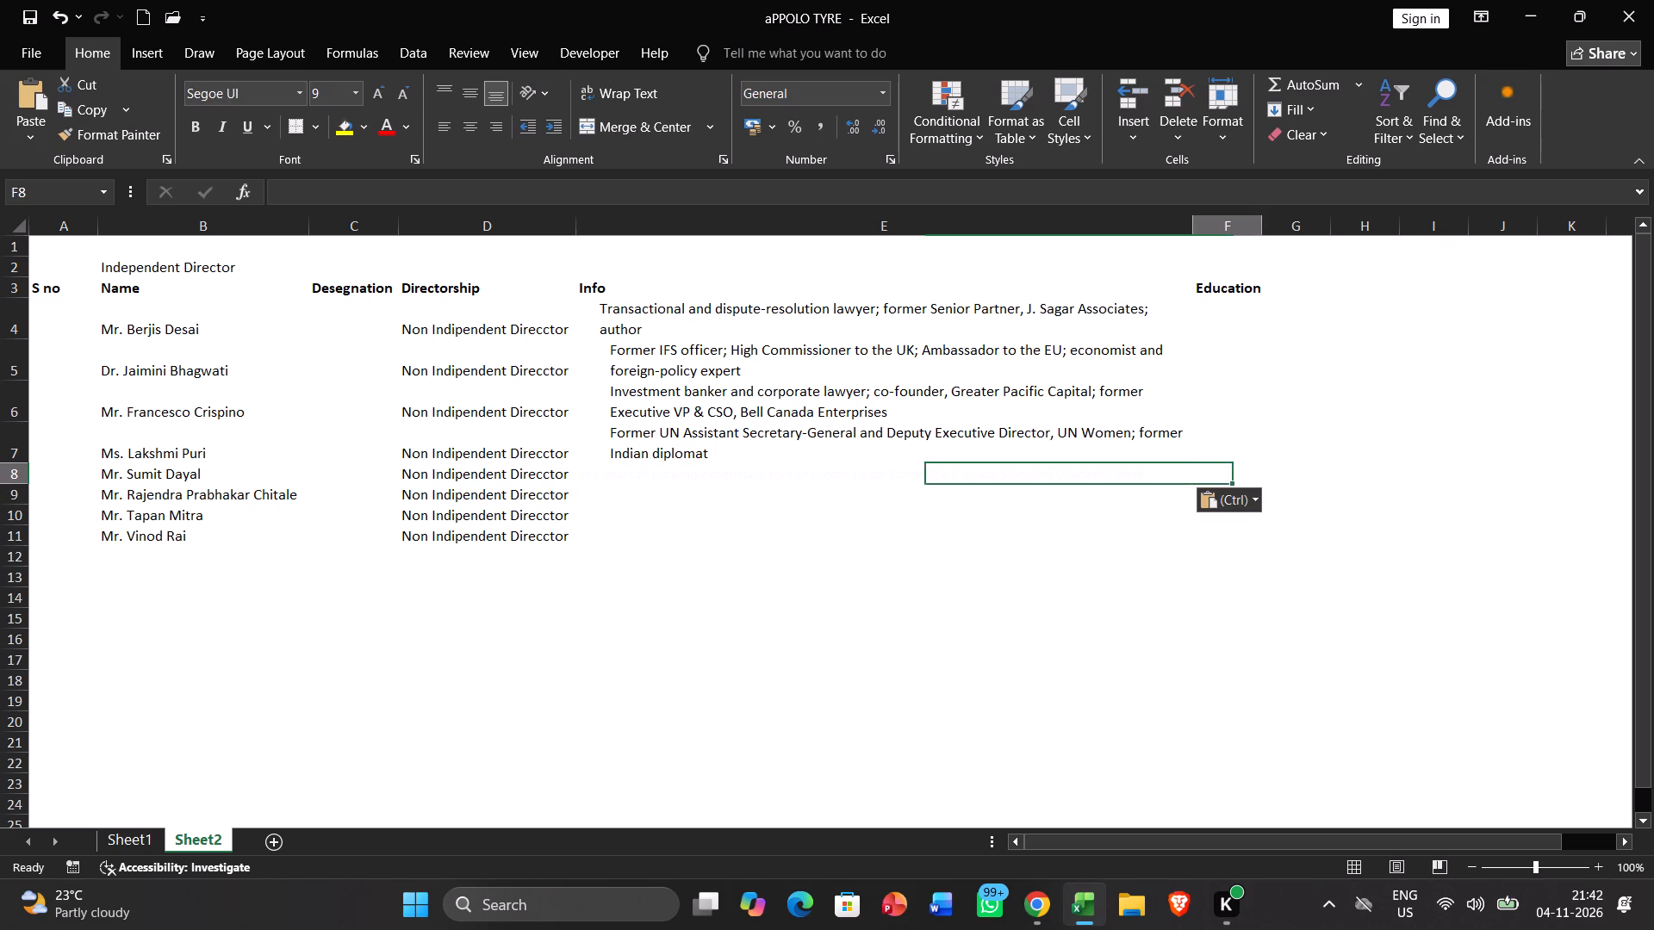
pyautogui.write('ww')
pyautogui.press('Left')
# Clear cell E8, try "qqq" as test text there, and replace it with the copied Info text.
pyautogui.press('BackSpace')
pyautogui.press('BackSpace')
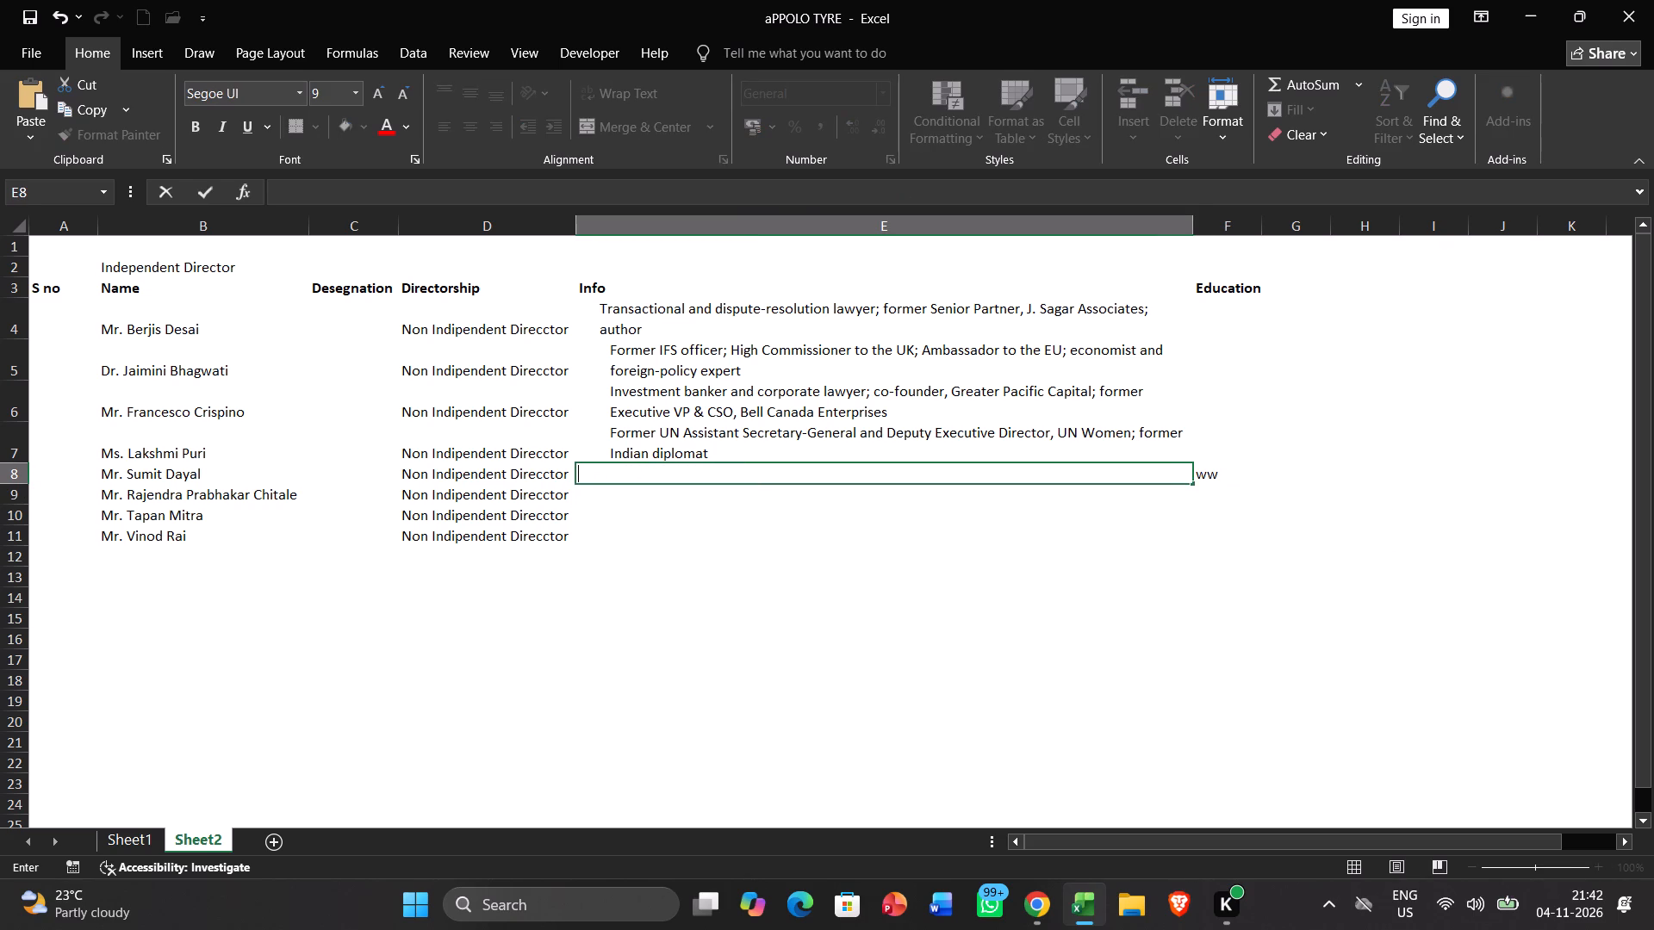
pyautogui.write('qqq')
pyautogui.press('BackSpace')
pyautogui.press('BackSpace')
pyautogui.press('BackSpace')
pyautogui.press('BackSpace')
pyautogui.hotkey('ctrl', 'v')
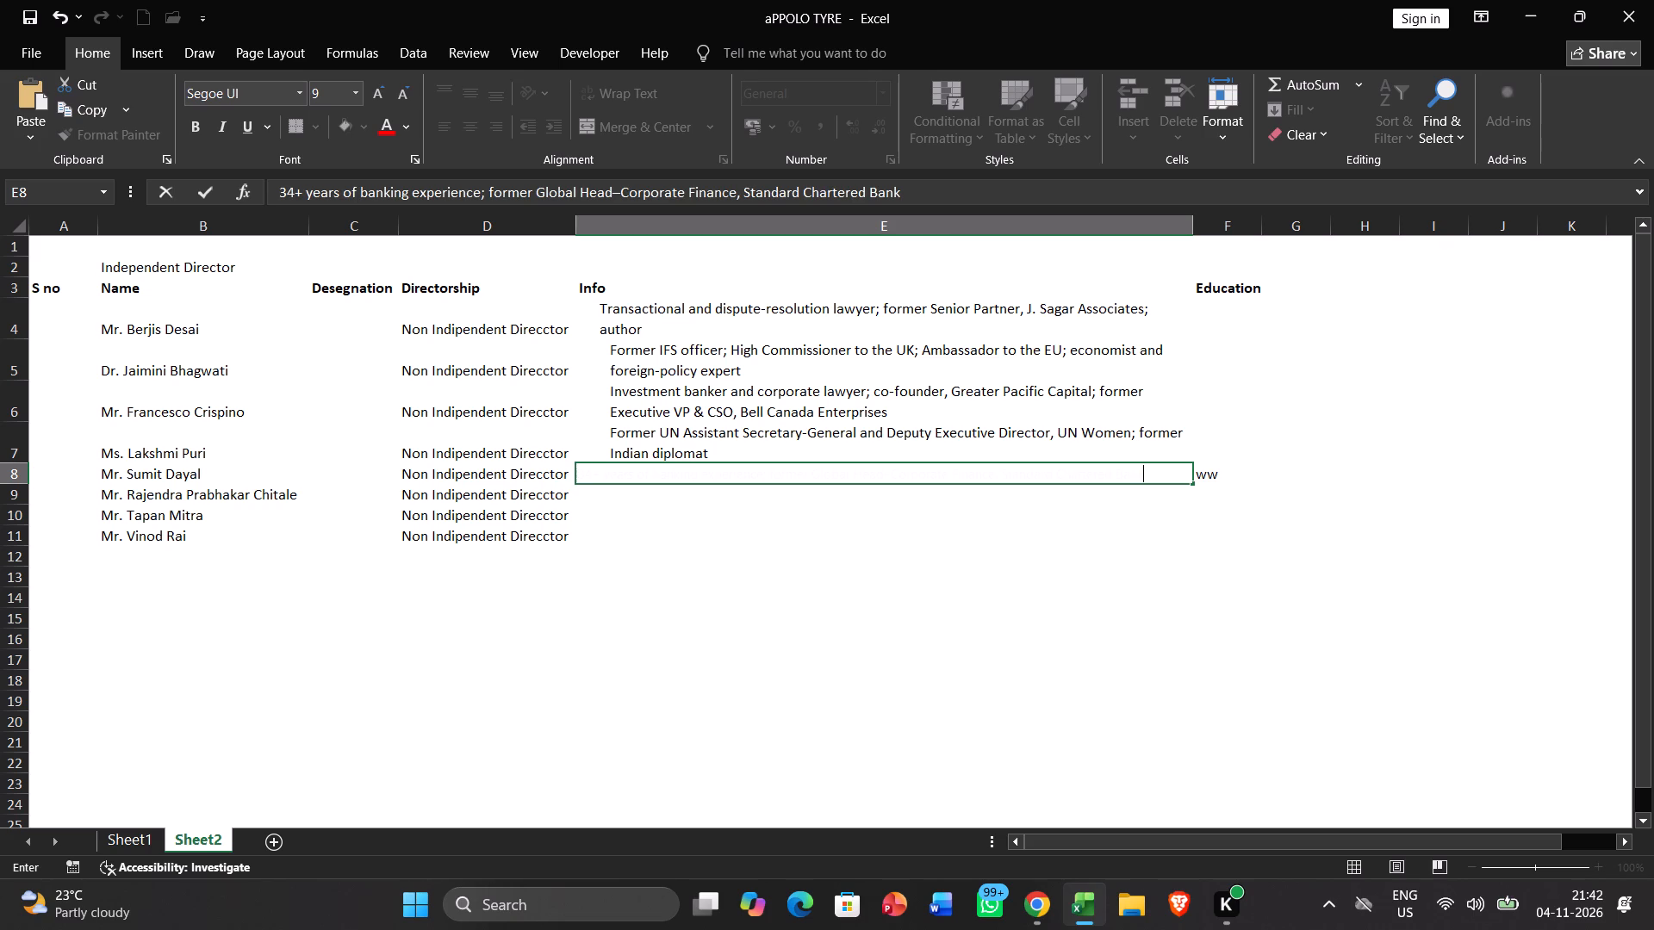
# Blank out cell E8 with a space and paste the fifth listed director's copied Info text into the cell.
pyautogui.doubleClick(956, 195)
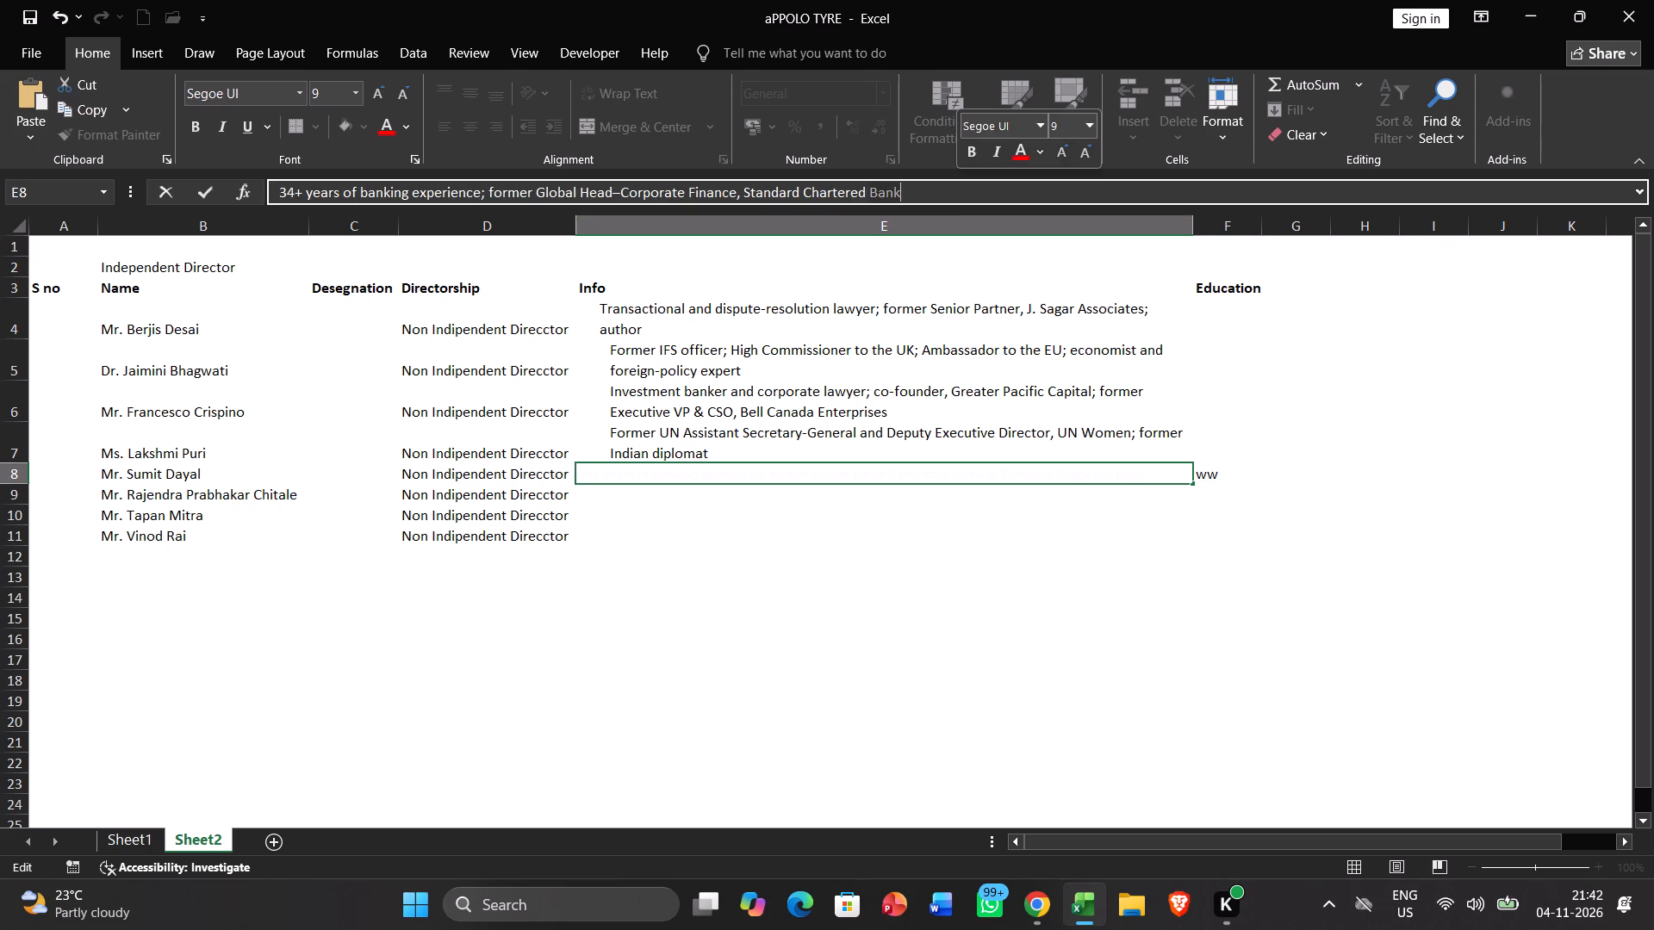
pyautogui.hotkey('ctrl', 'a')
pyautogui.hotkey('ctrl', 'space')
pyautogui.press('space')
pyautogui.press('Down')
pyautogui.press('Down')
pyautogui.press('Down')
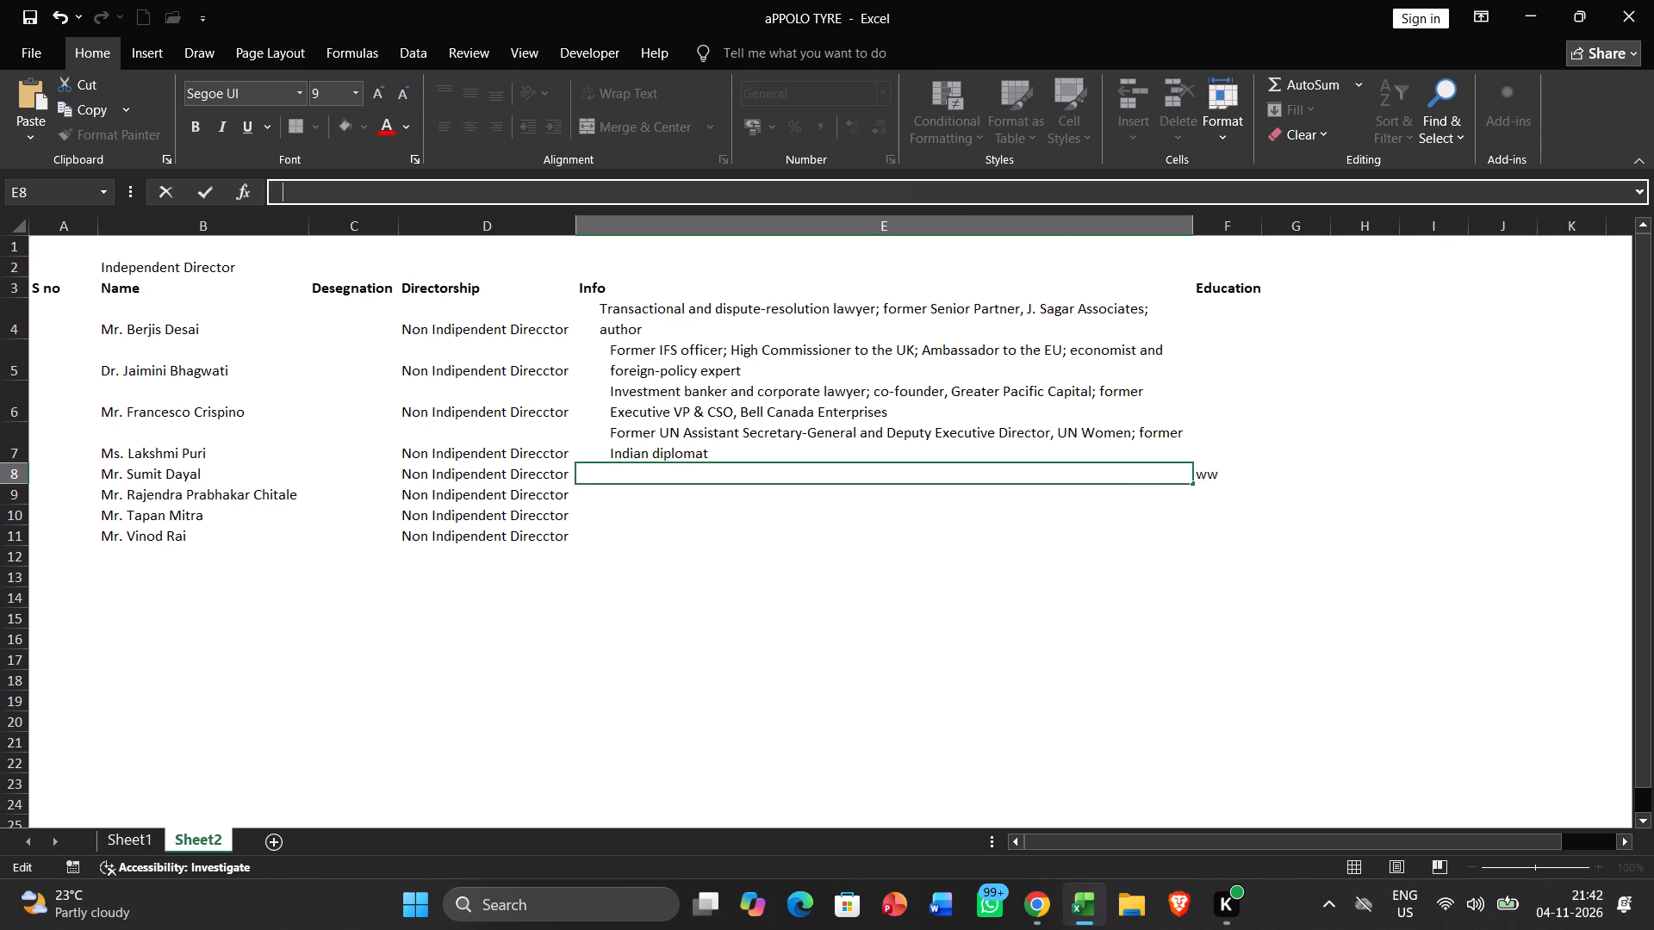
pyautogui.click(1038, 602)
pyautogui.click(863, 499)
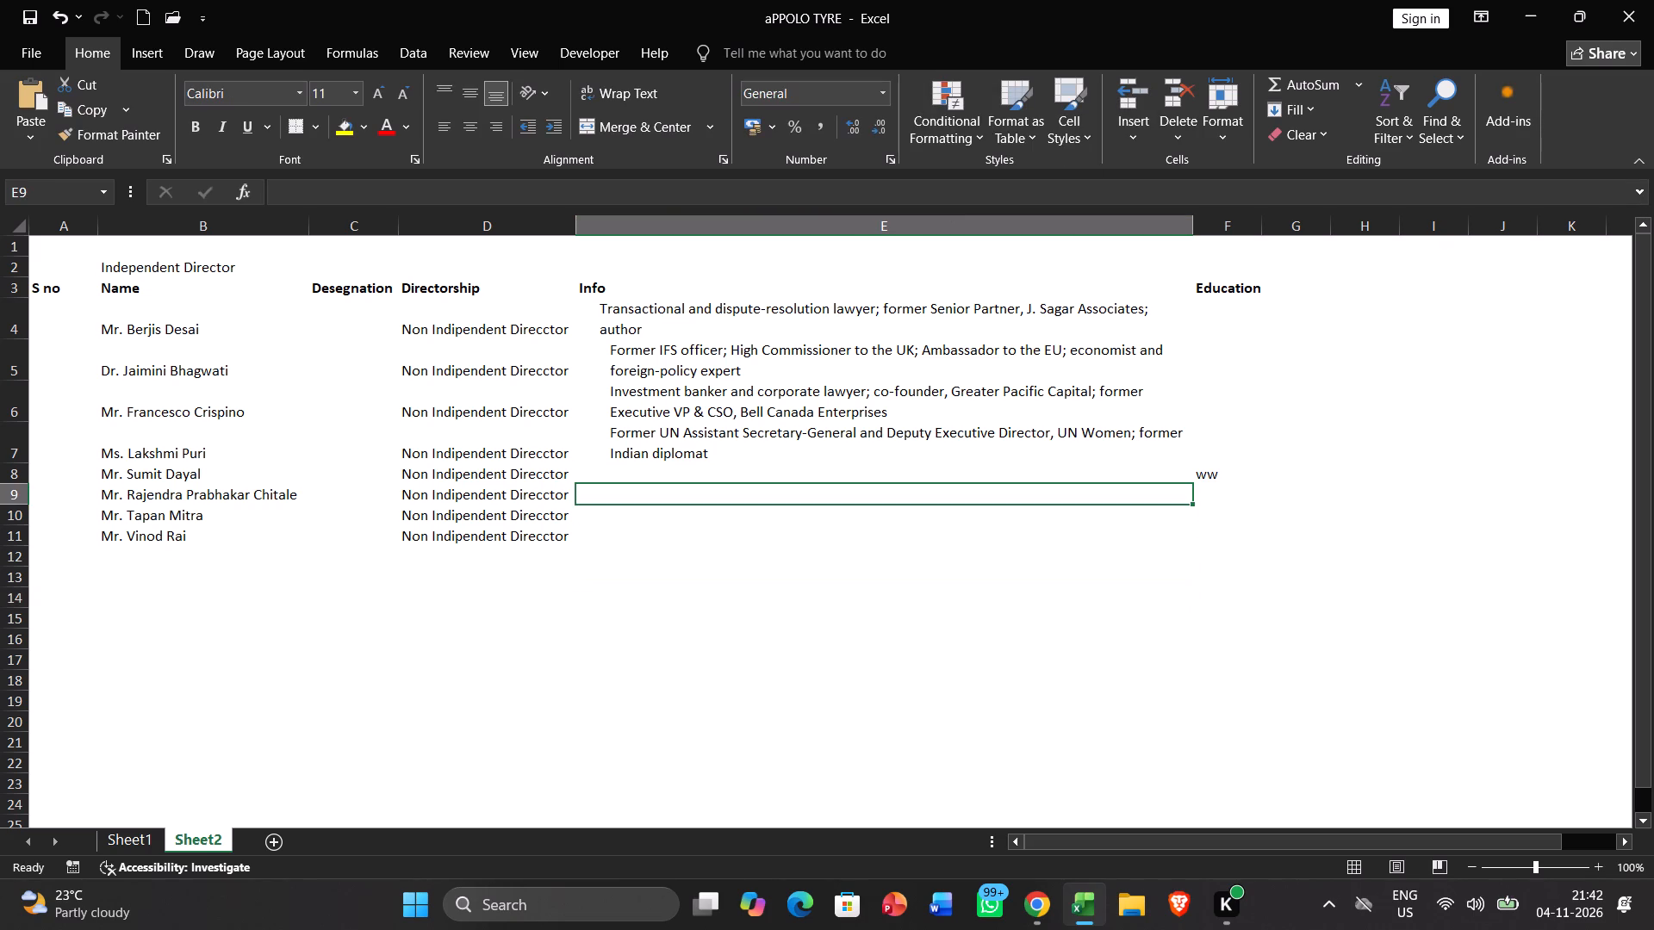
pyautogui.press('Up')
pyautogui.hotkey('ctrl', 'v')
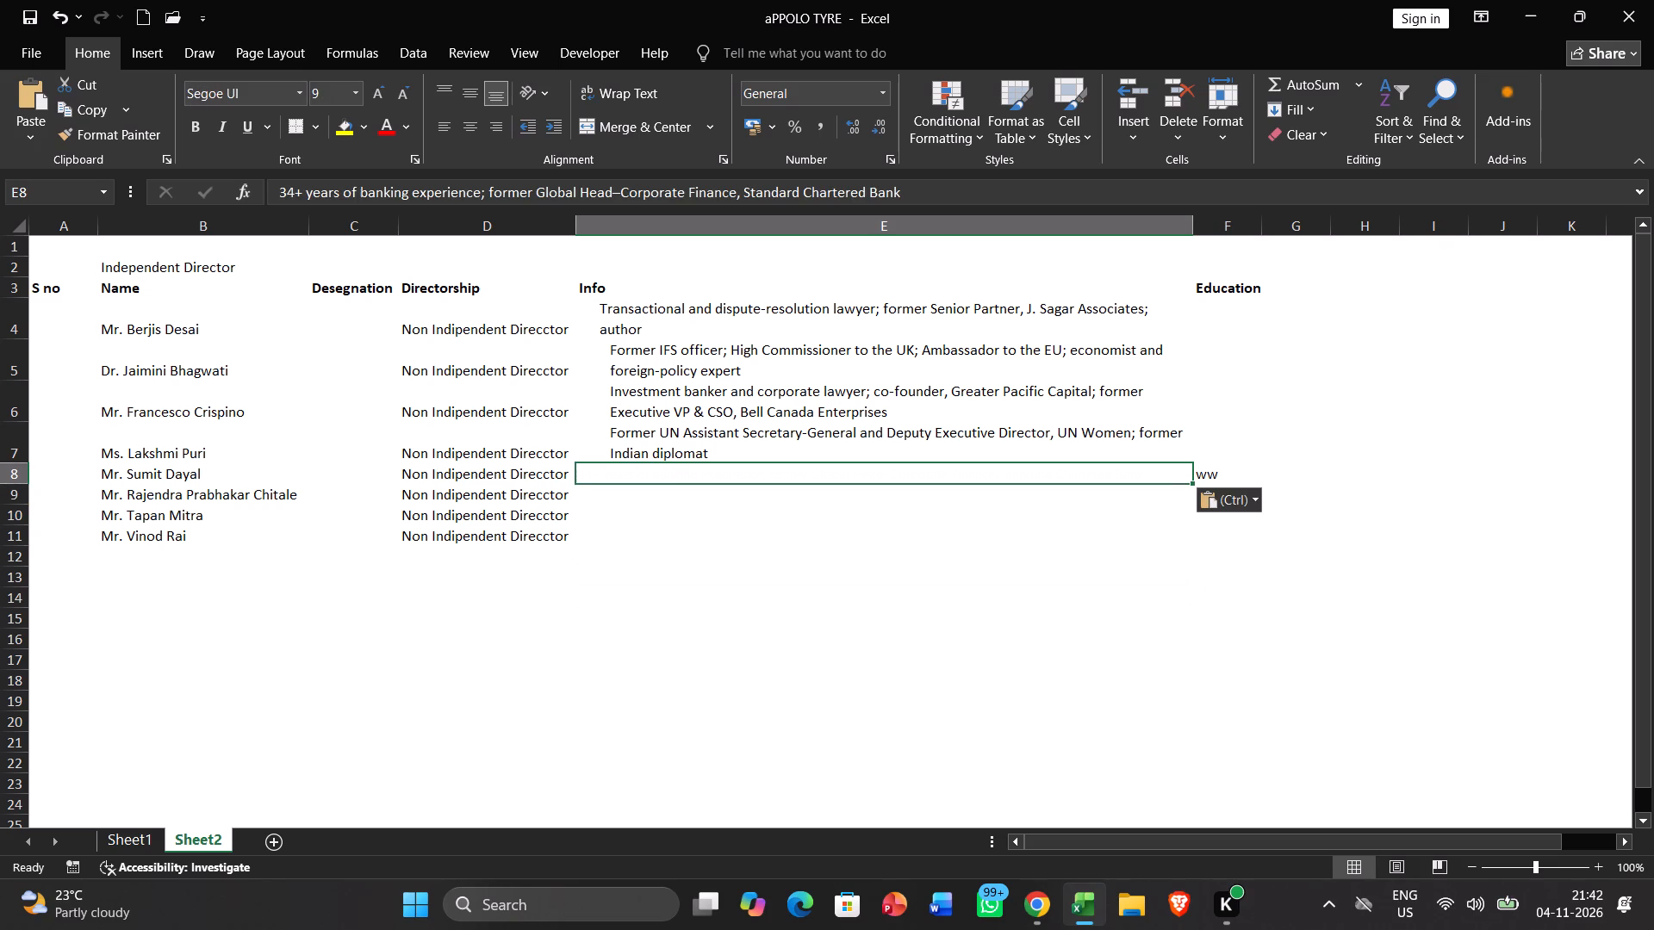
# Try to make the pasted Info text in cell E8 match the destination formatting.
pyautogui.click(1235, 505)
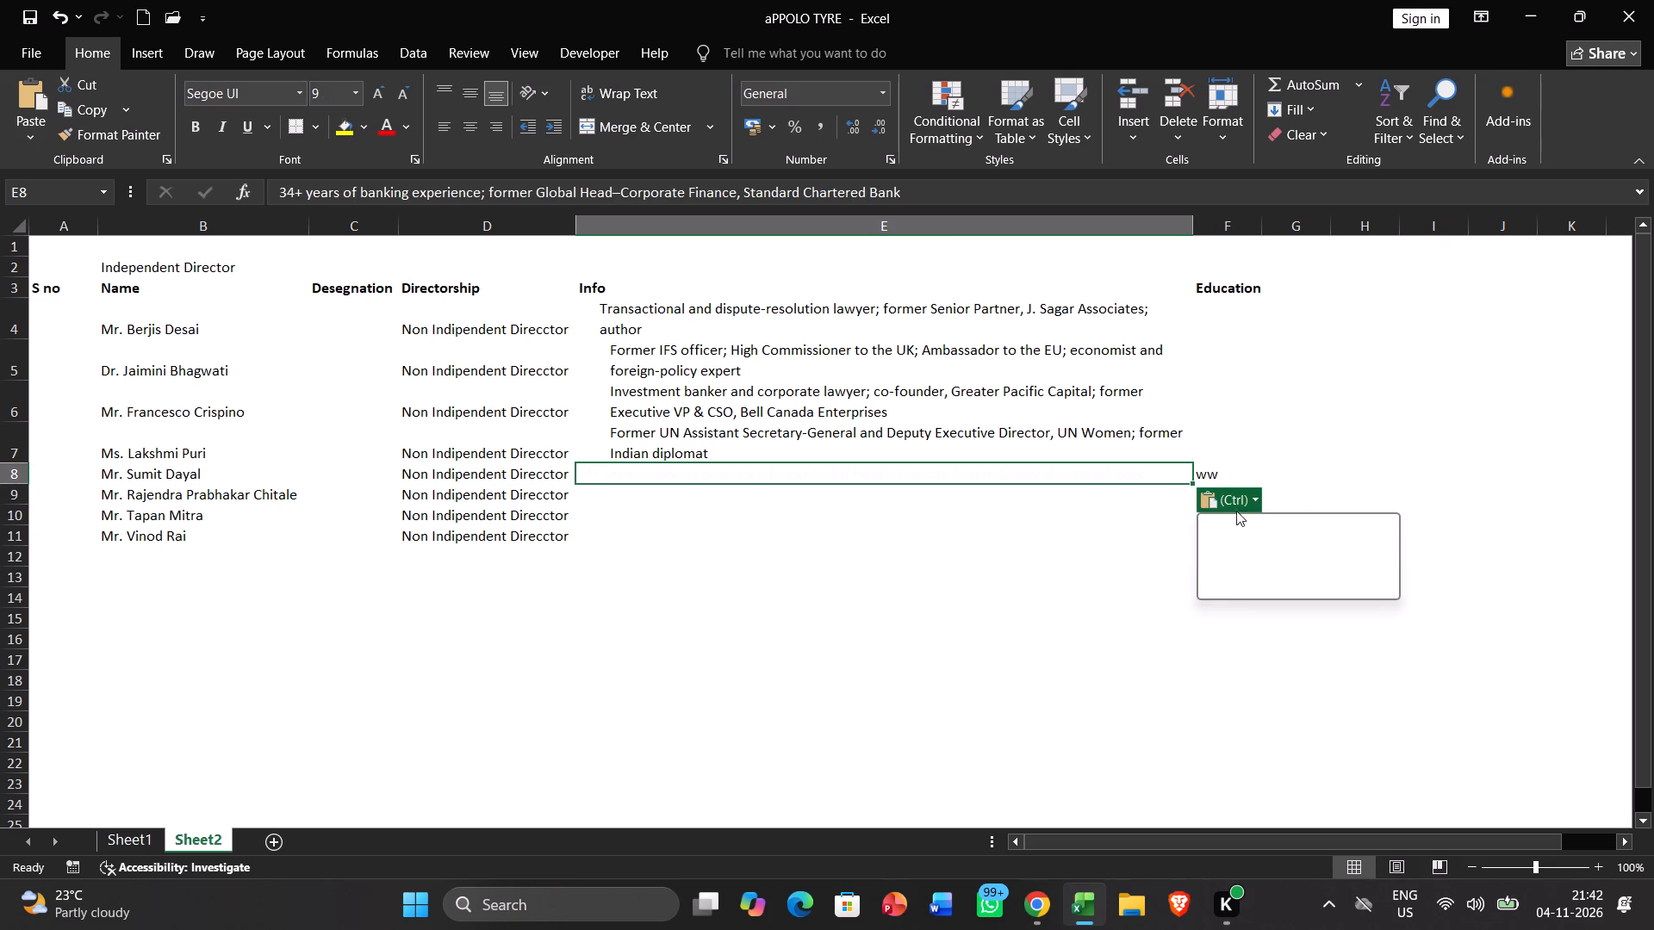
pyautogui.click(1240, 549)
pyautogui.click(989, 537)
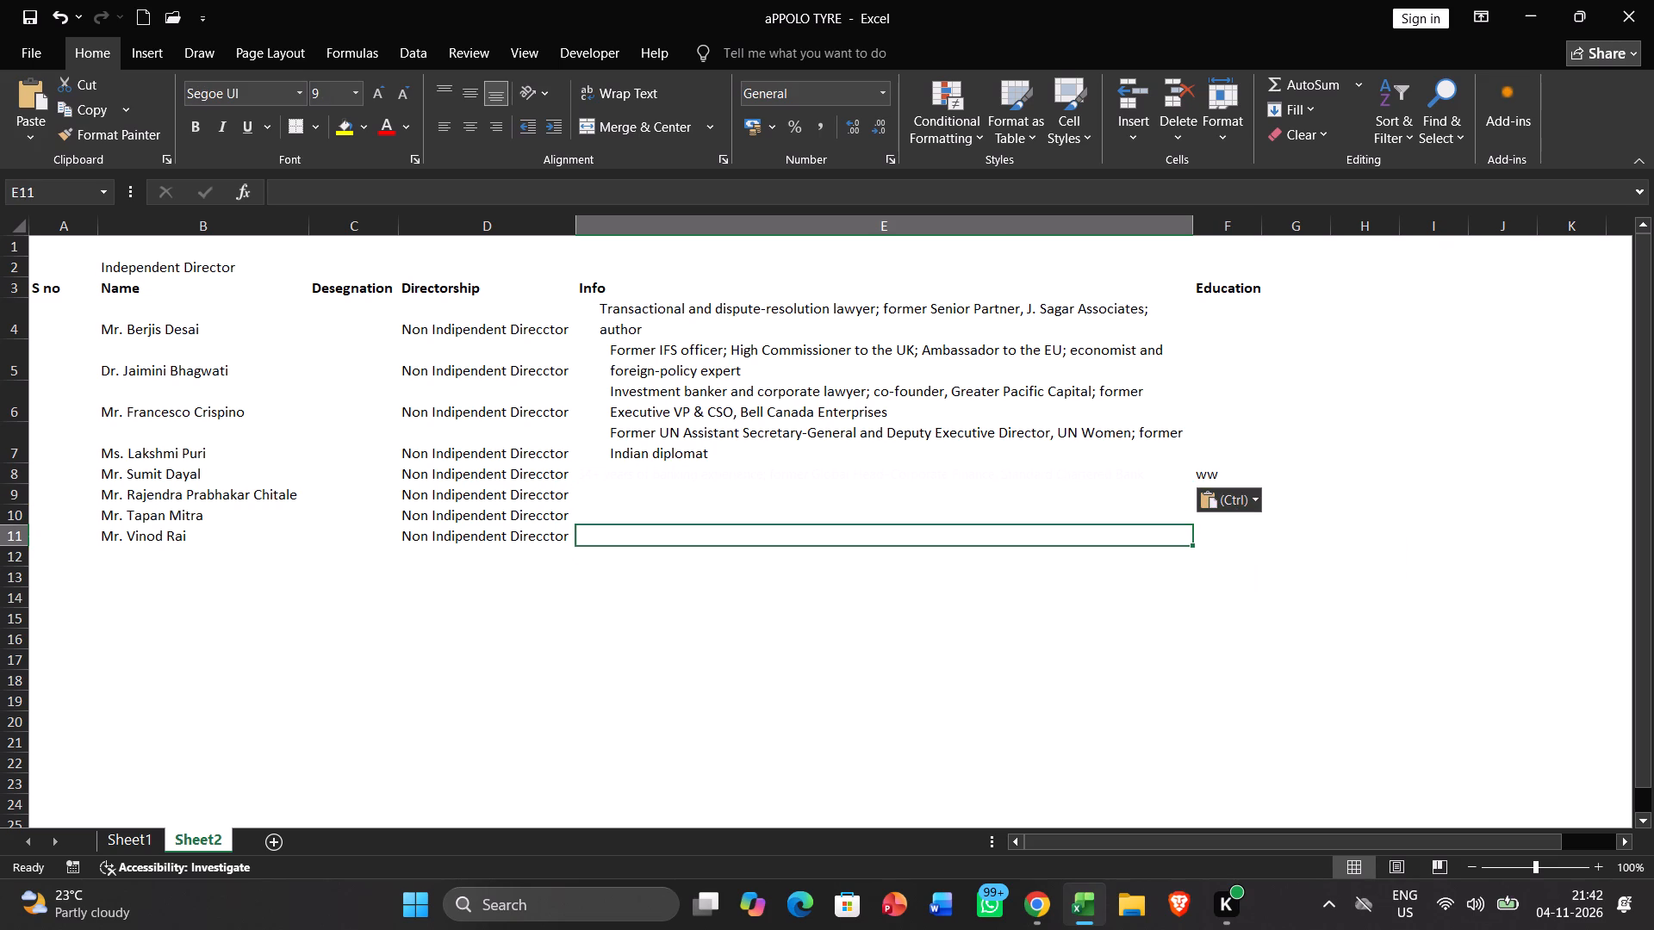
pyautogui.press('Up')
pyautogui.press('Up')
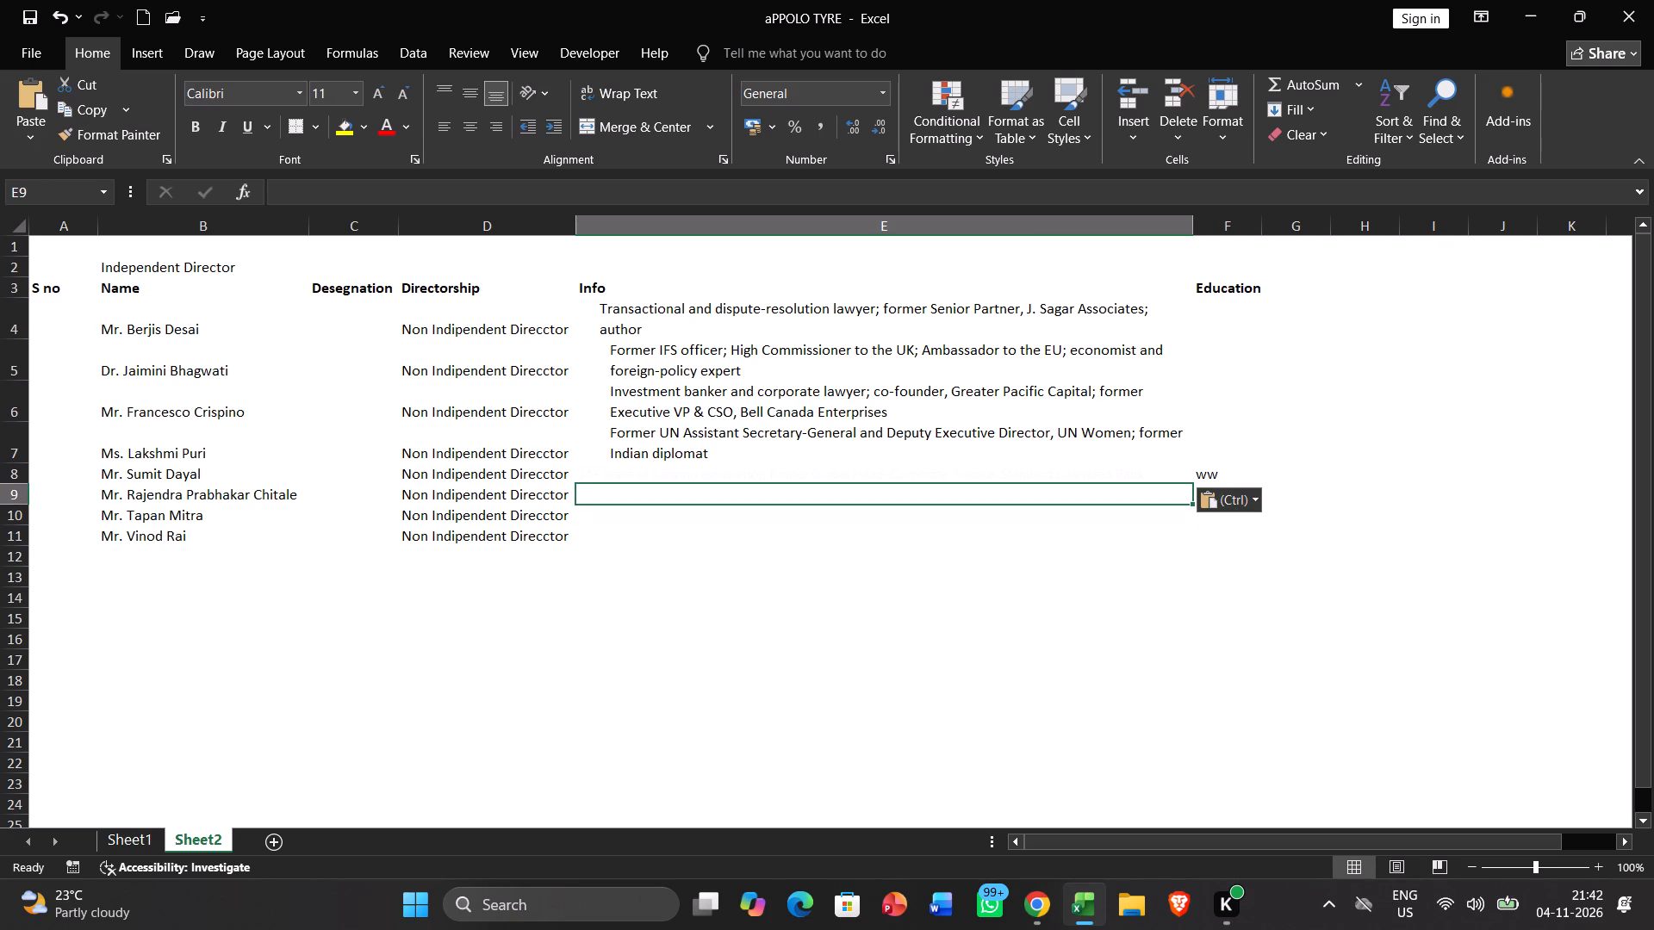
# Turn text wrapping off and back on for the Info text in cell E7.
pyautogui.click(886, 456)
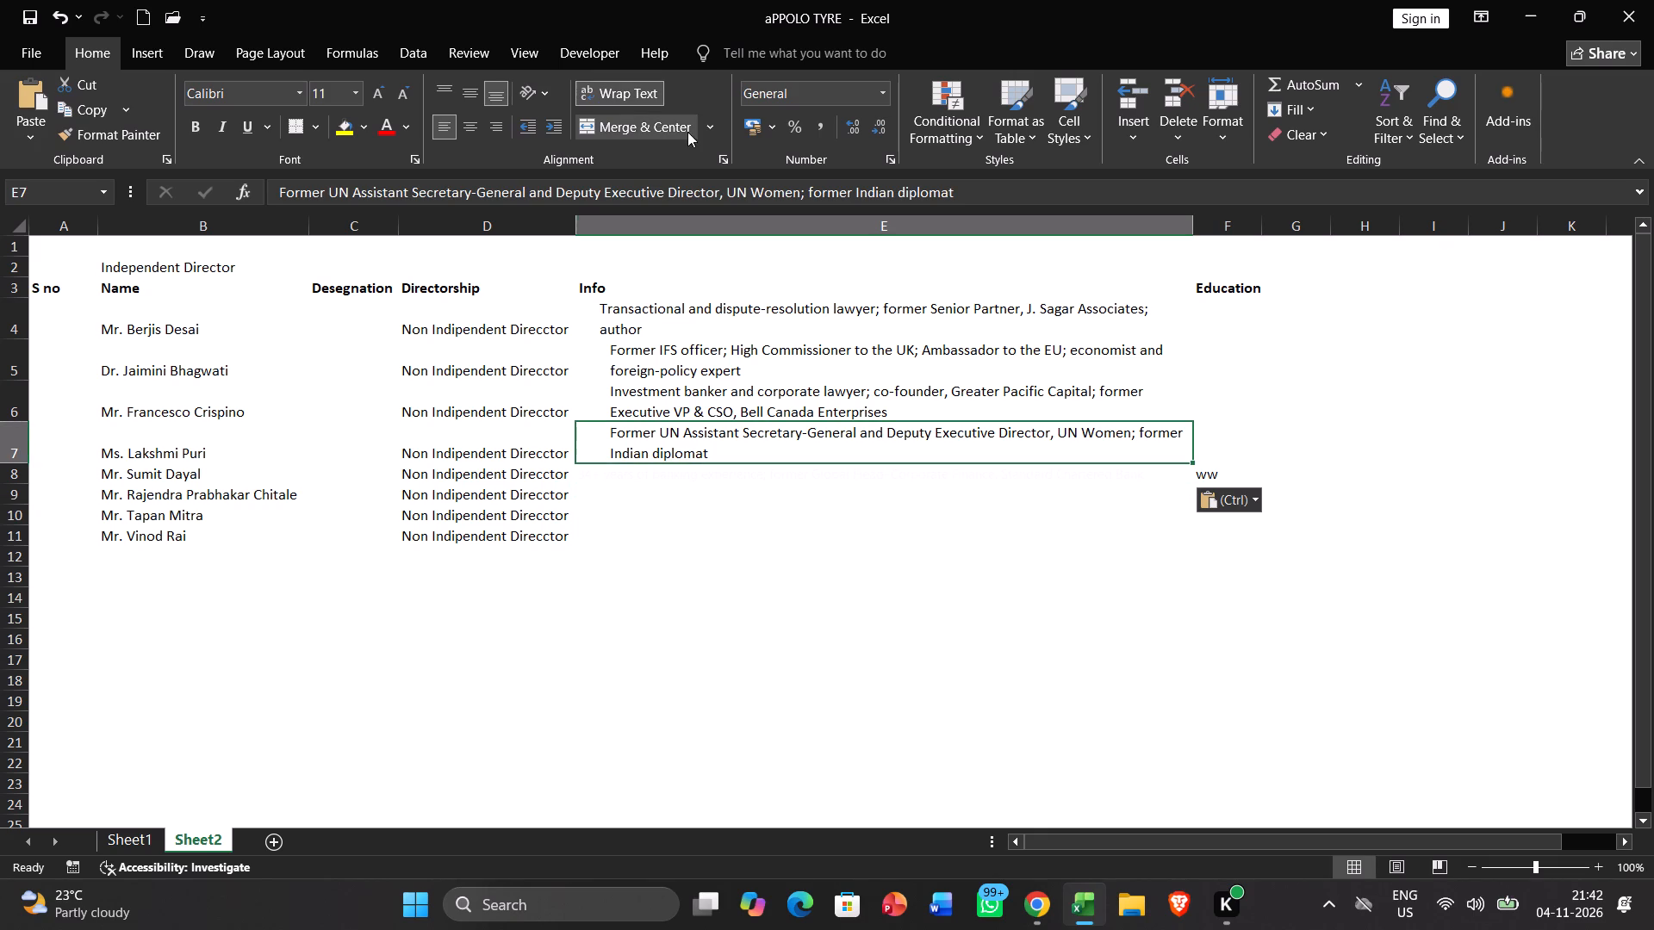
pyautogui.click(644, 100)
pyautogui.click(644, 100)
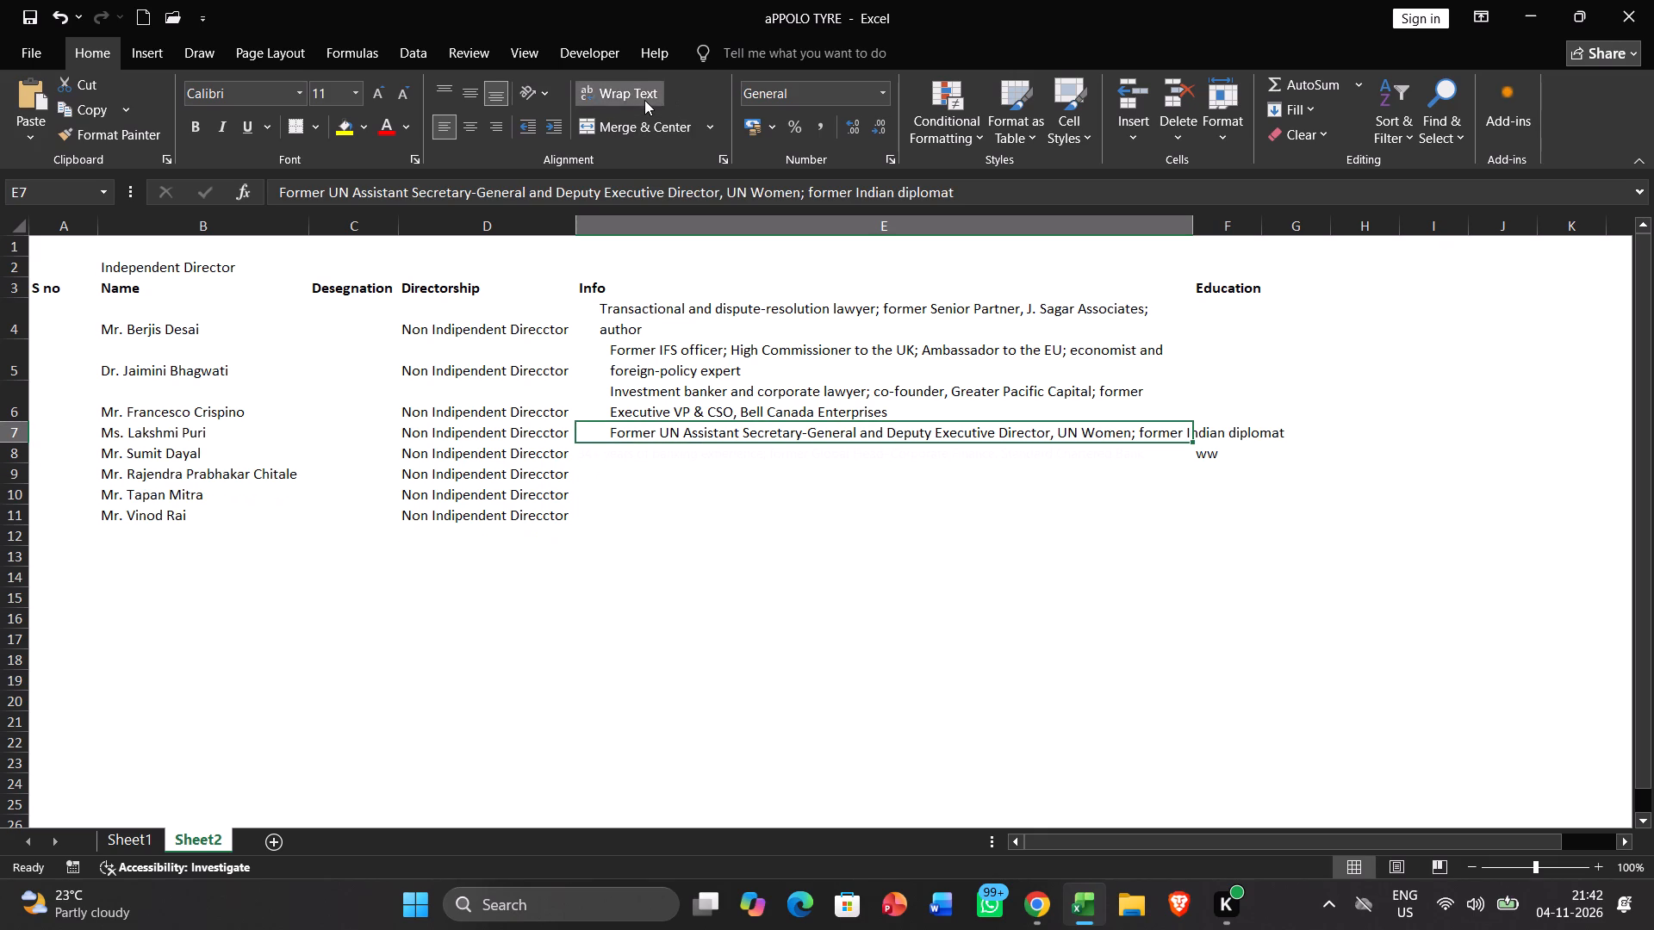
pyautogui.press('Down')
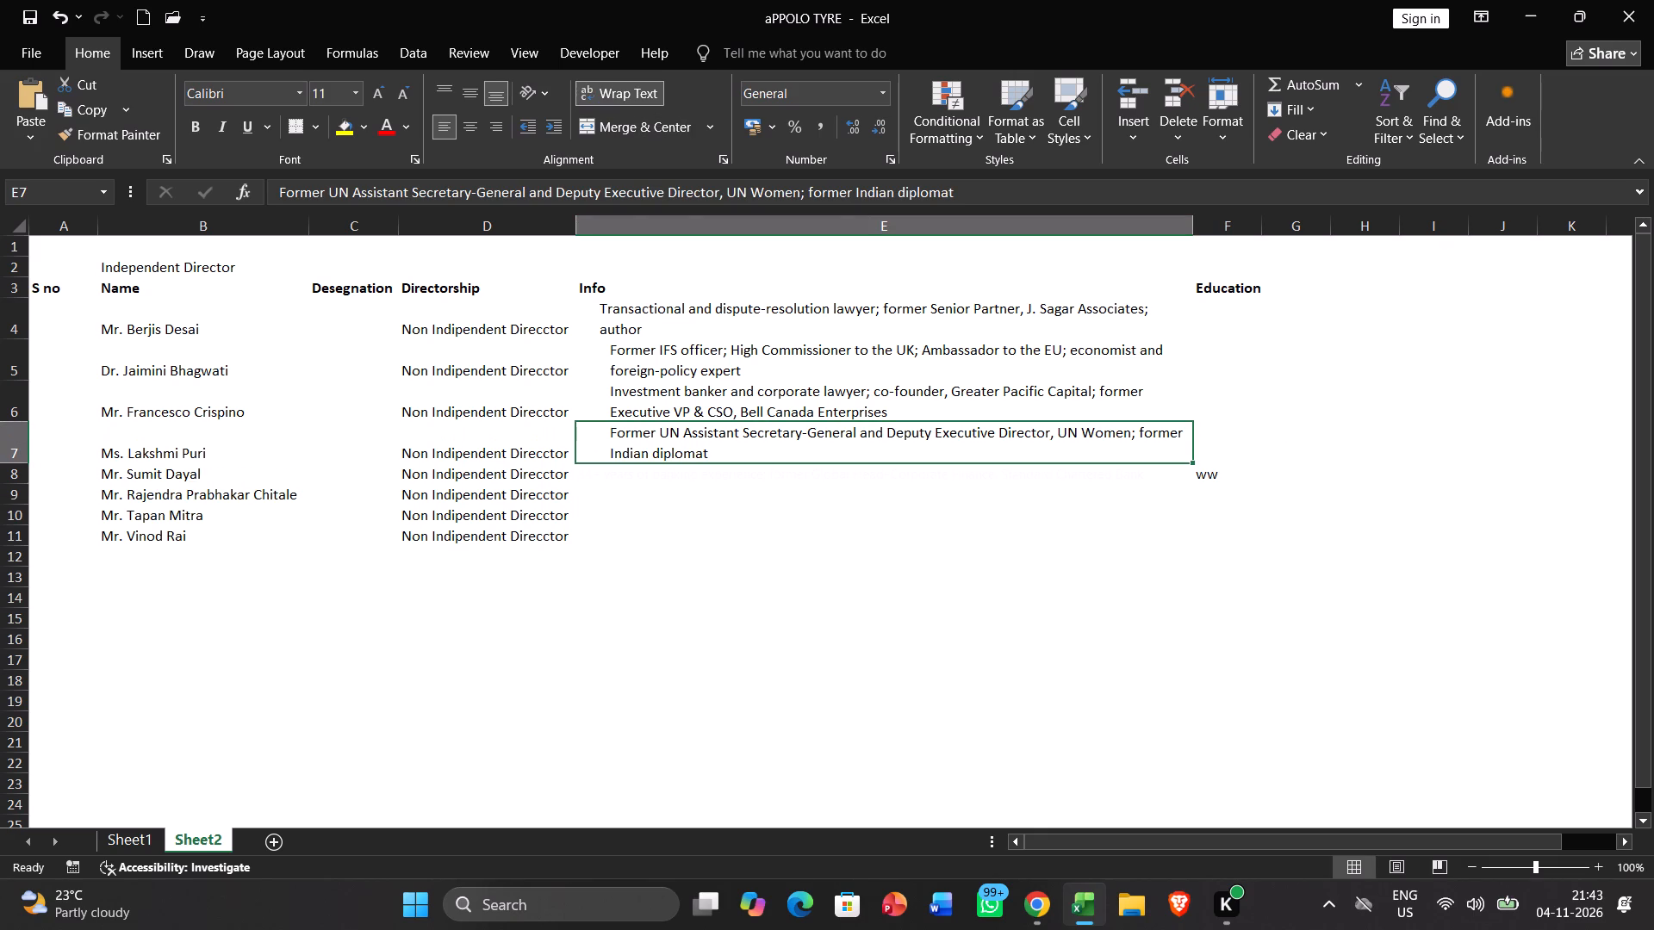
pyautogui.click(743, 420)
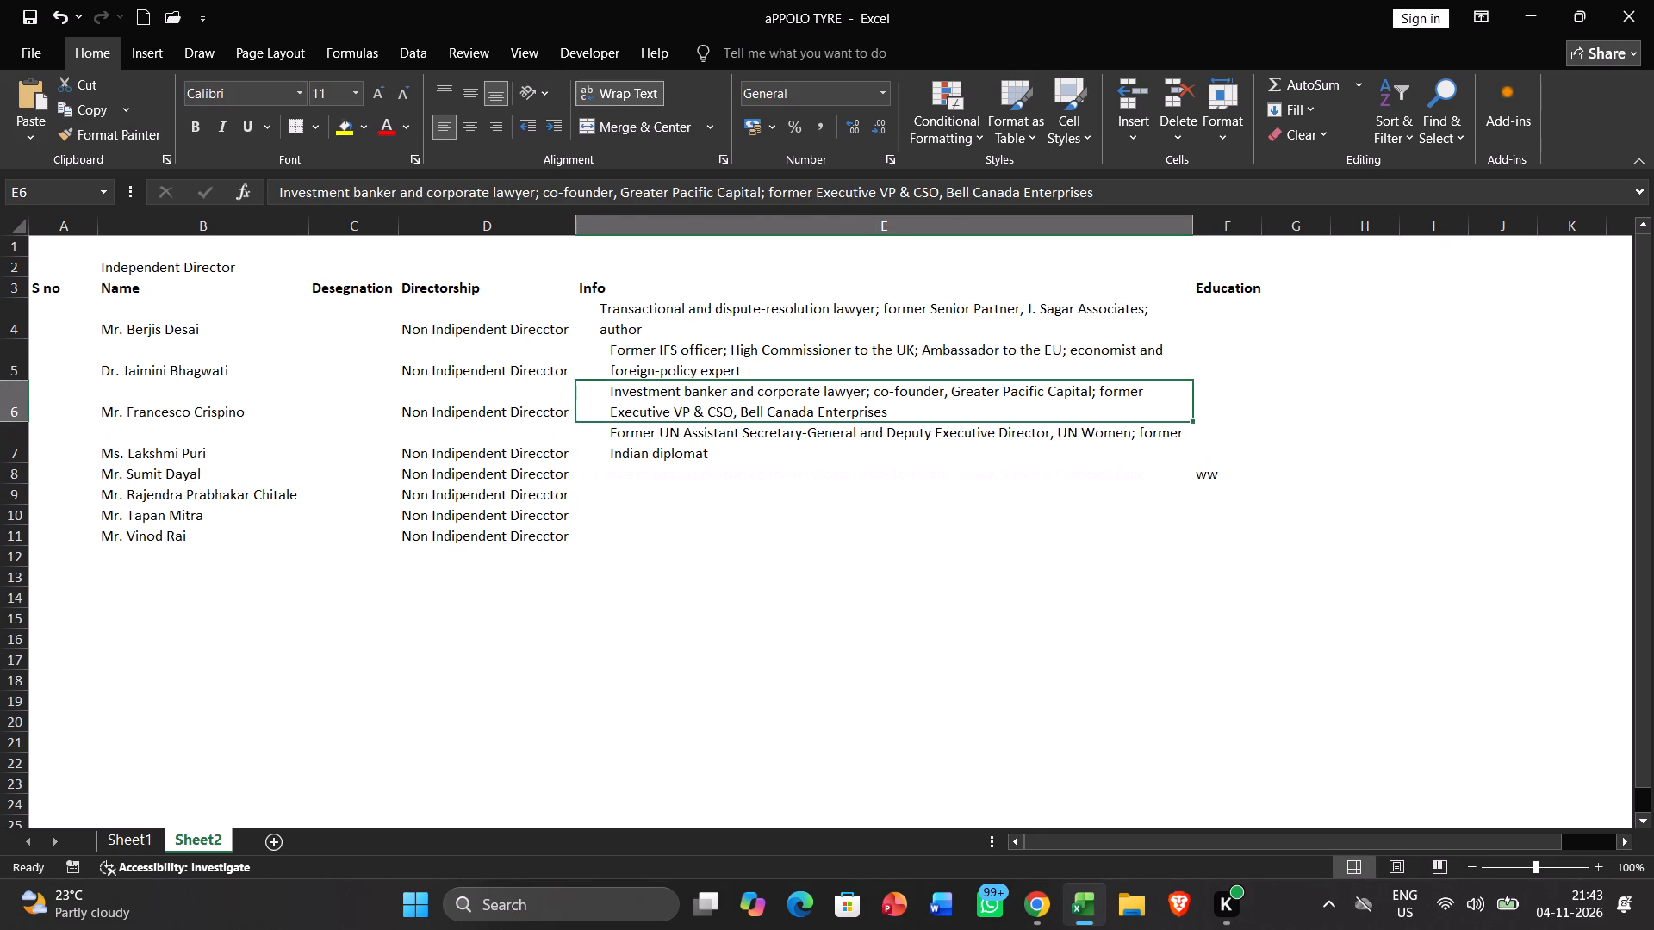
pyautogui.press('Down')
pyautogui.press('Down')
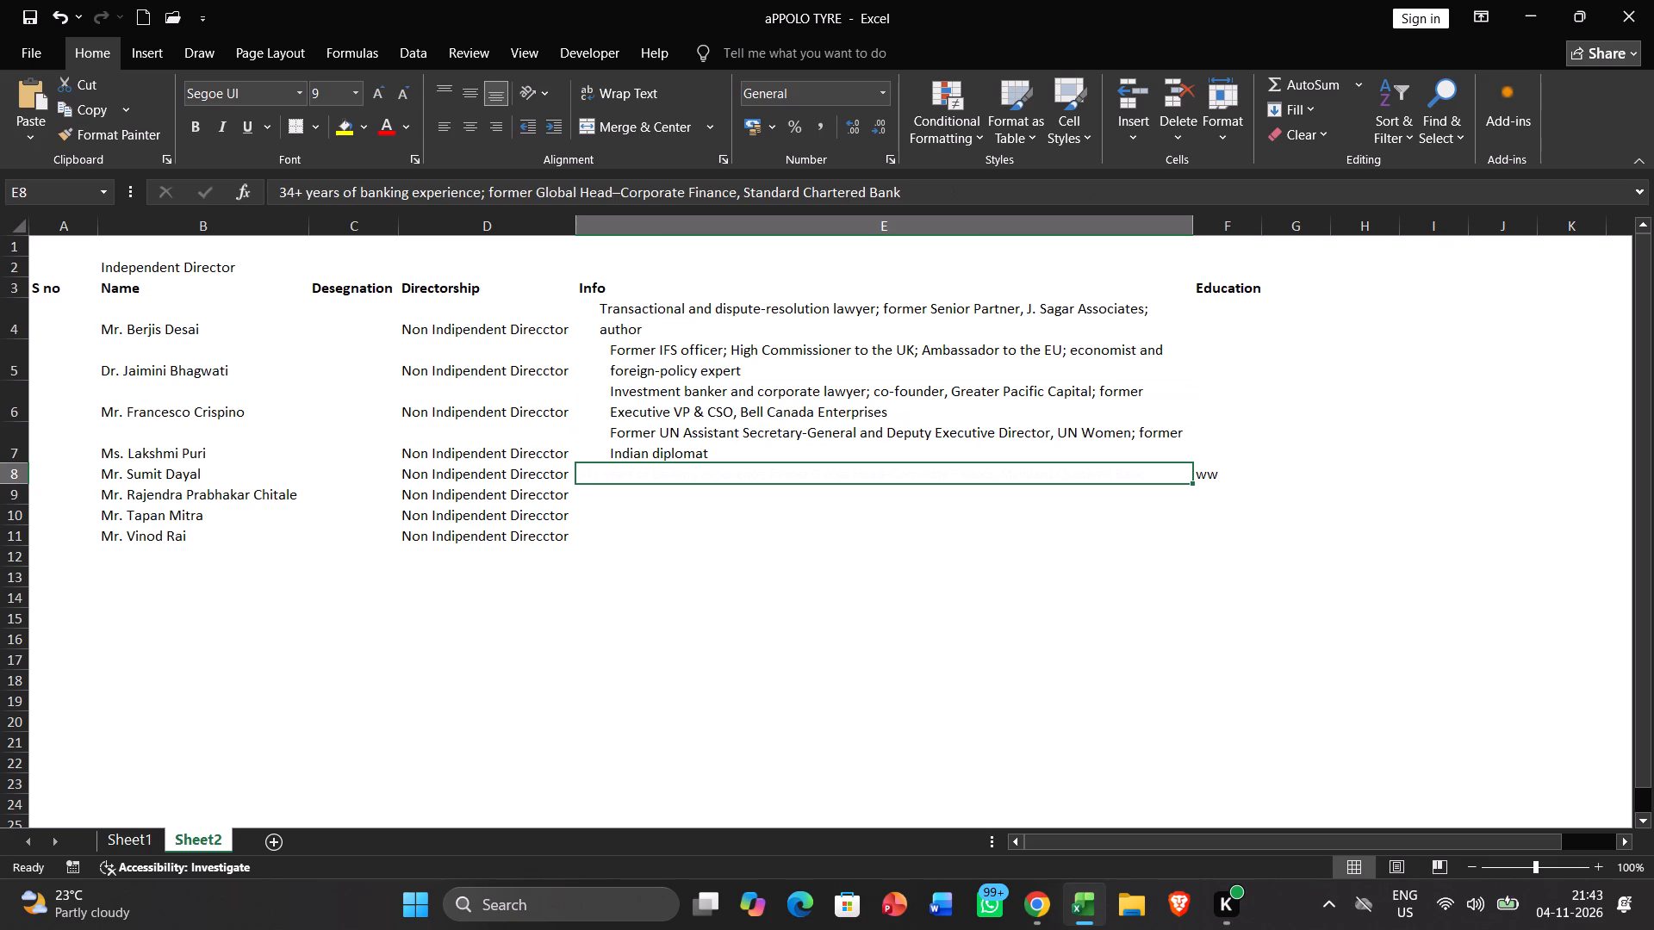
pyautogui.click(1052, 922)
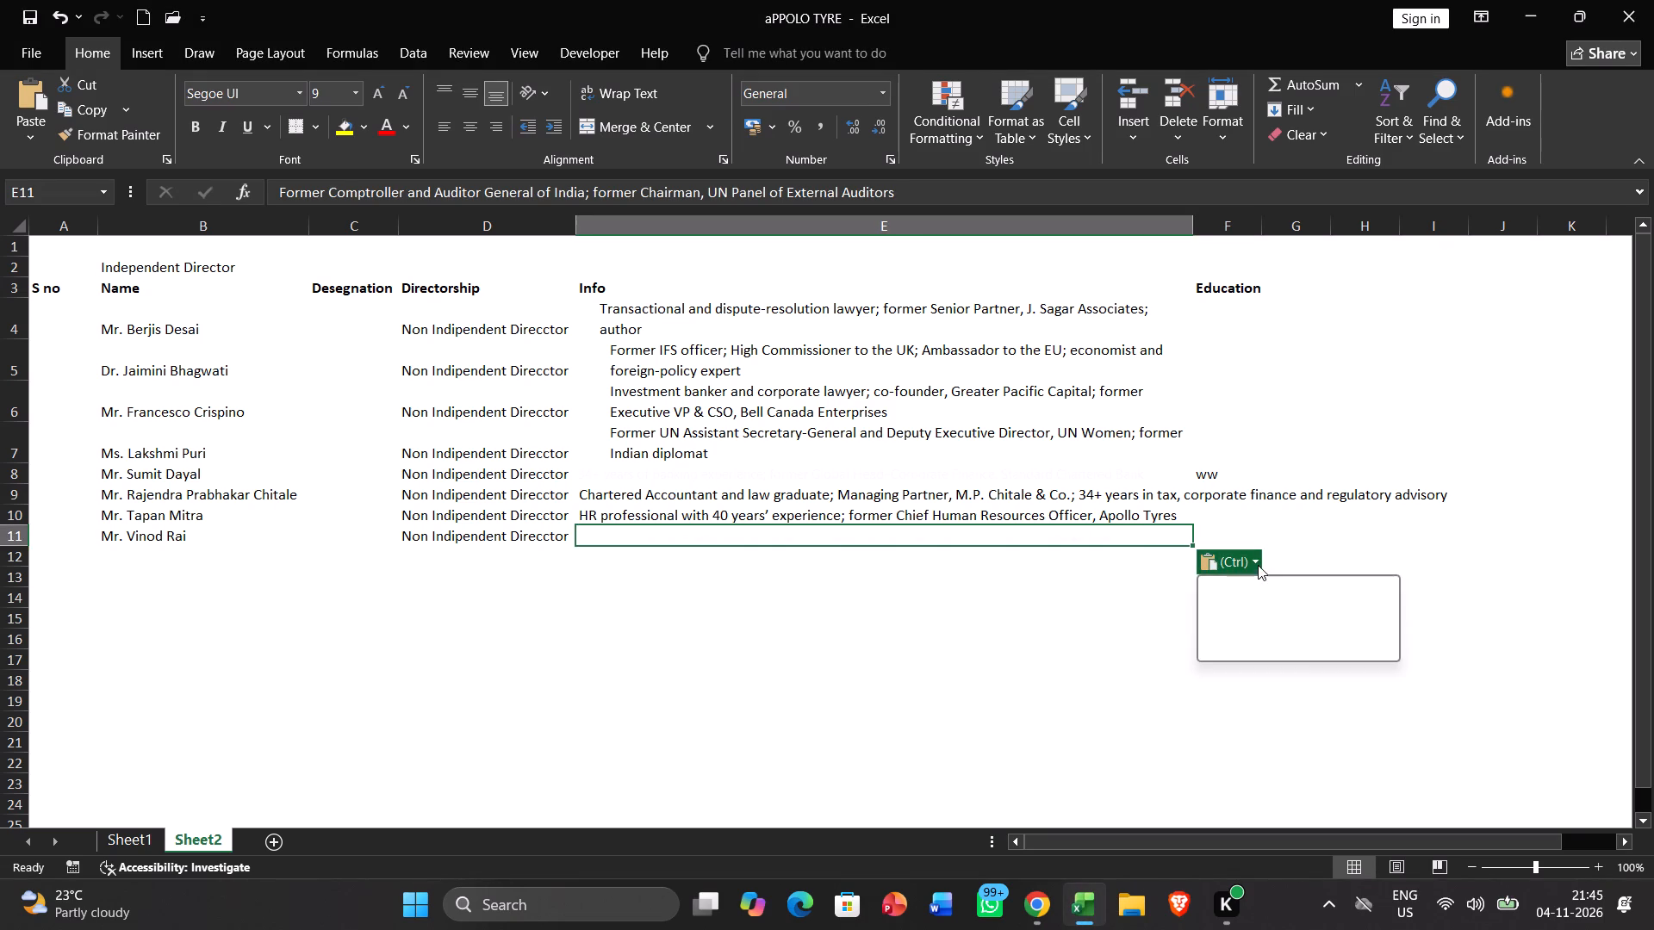
pyautogui.click(1239, 617)
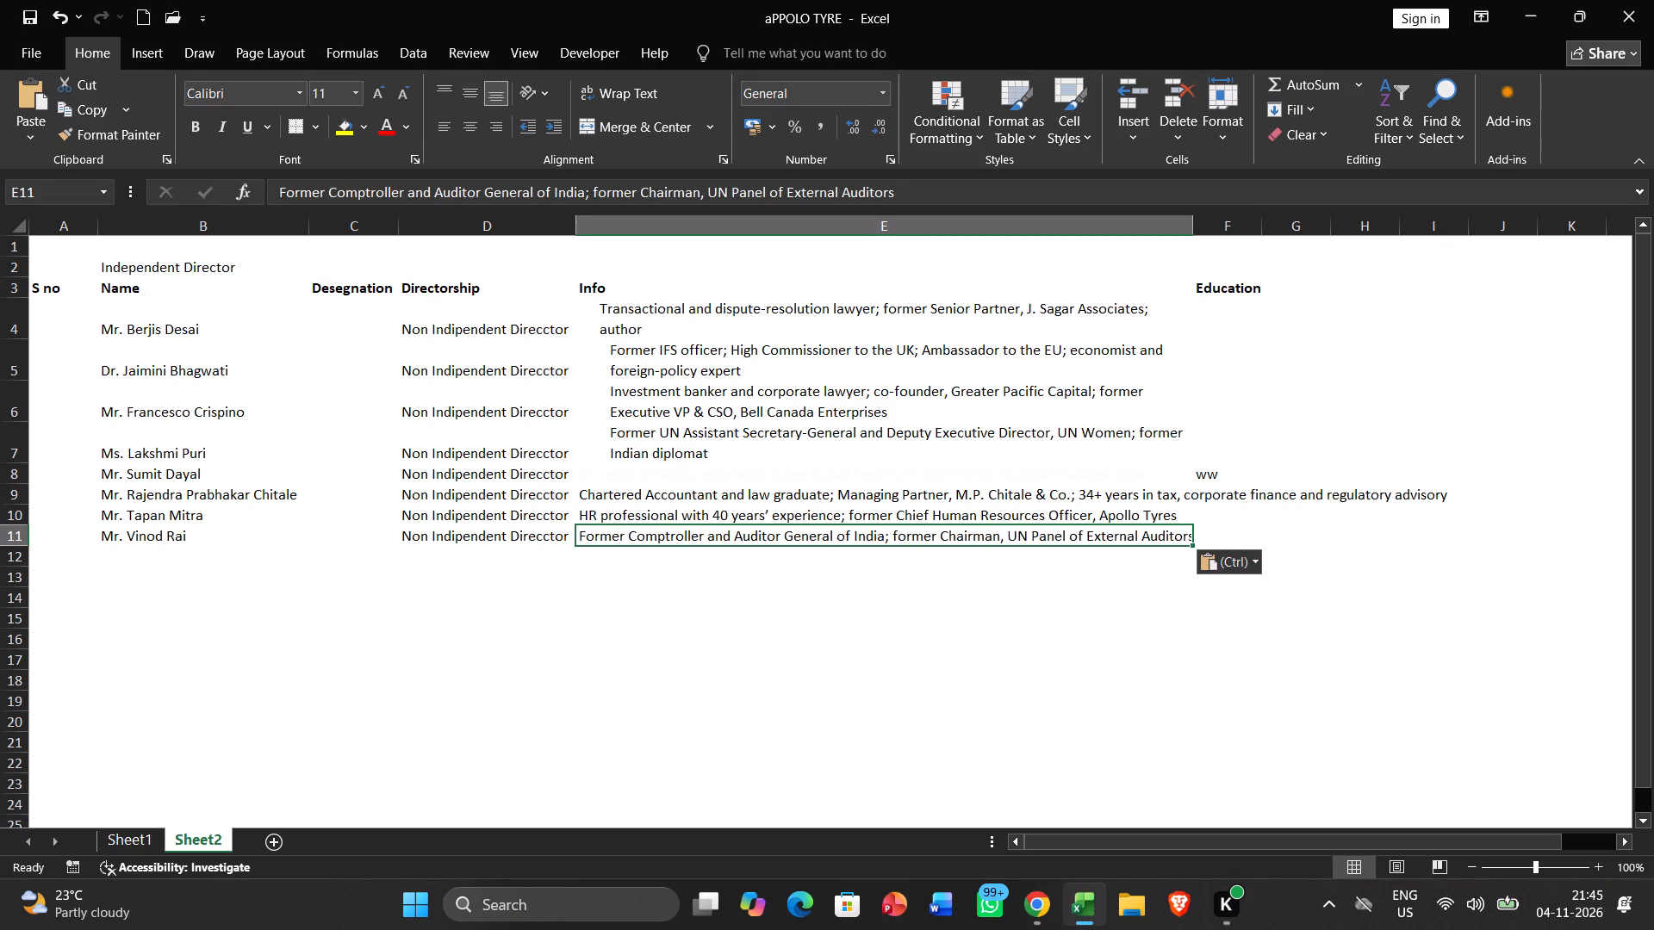
# Increase the indent of Info cells E4:E11 by two levels and wrap their text.
pyautogui.click(847, 614)
pyautogui.press('Up')
pyautogui.press('Up')
pyautogui.press('Up')
pyautogui.press('Up')
pyautogui.hotkey('shift', 'Up')
pyautogui.hotkey('shift', 'Up')
pyautogui.hotkey('shift', 'Up')
pyautogui.hotkey('shift', 'Up')
pyautogui.hotkey('shift', 'Up')
pyautogui.hotkey('shift', 'Up')
pyautogui.hotkey('shift', 'Up')
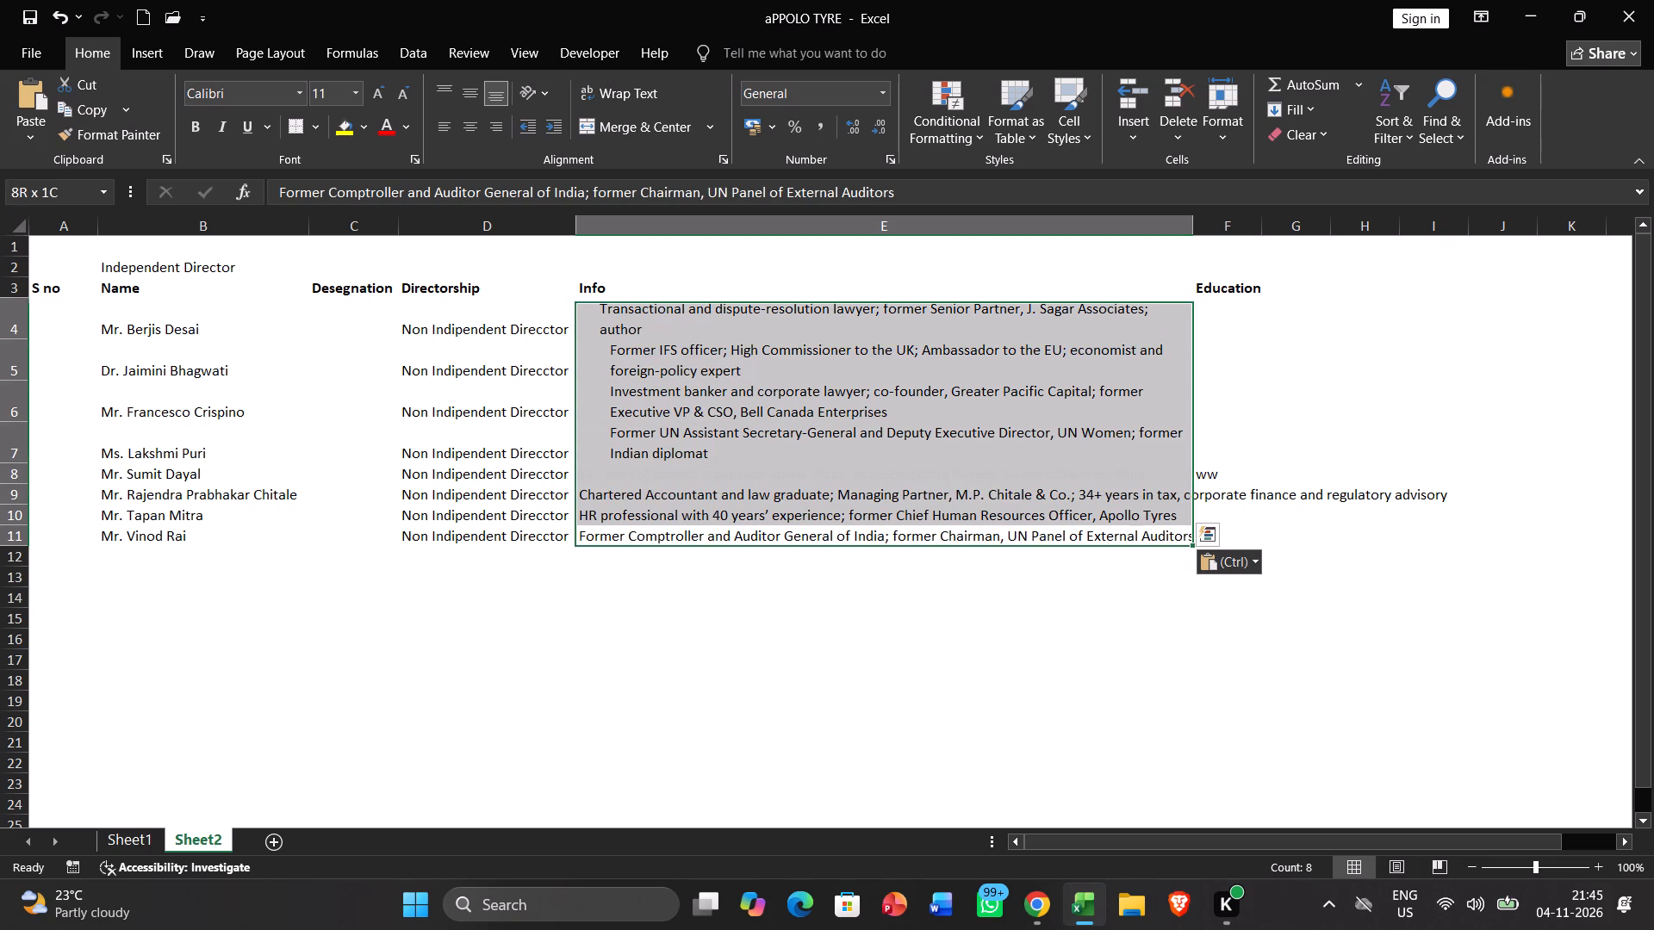
pyautogui.click(550, 132)
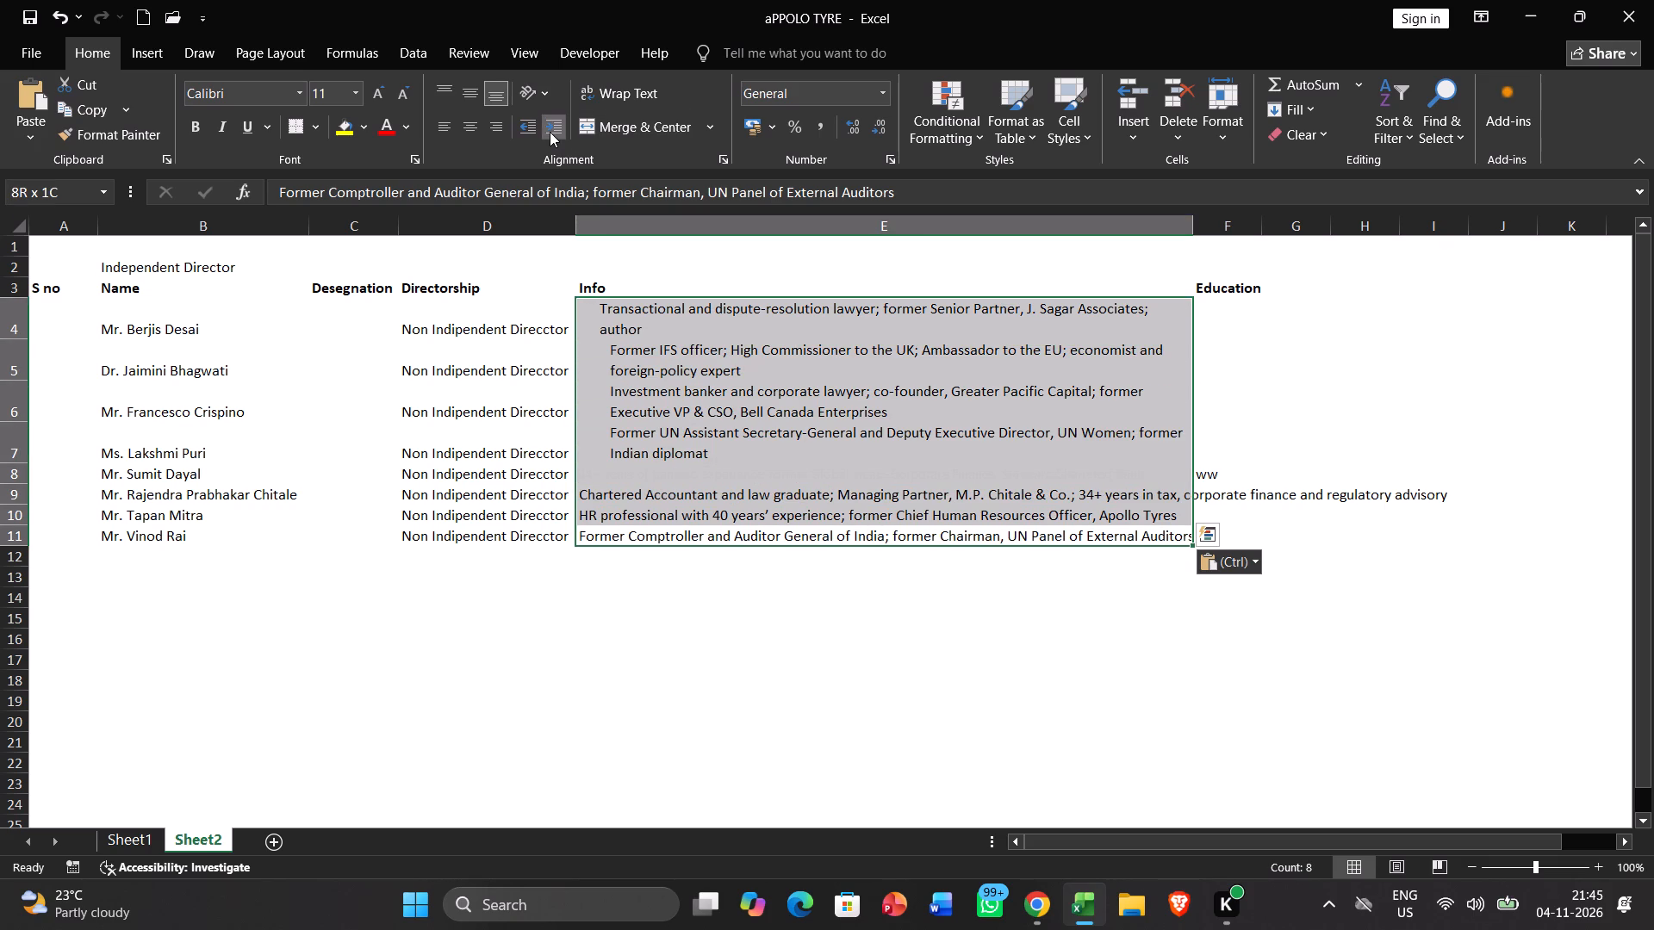
pyautogui.click(550, 132)
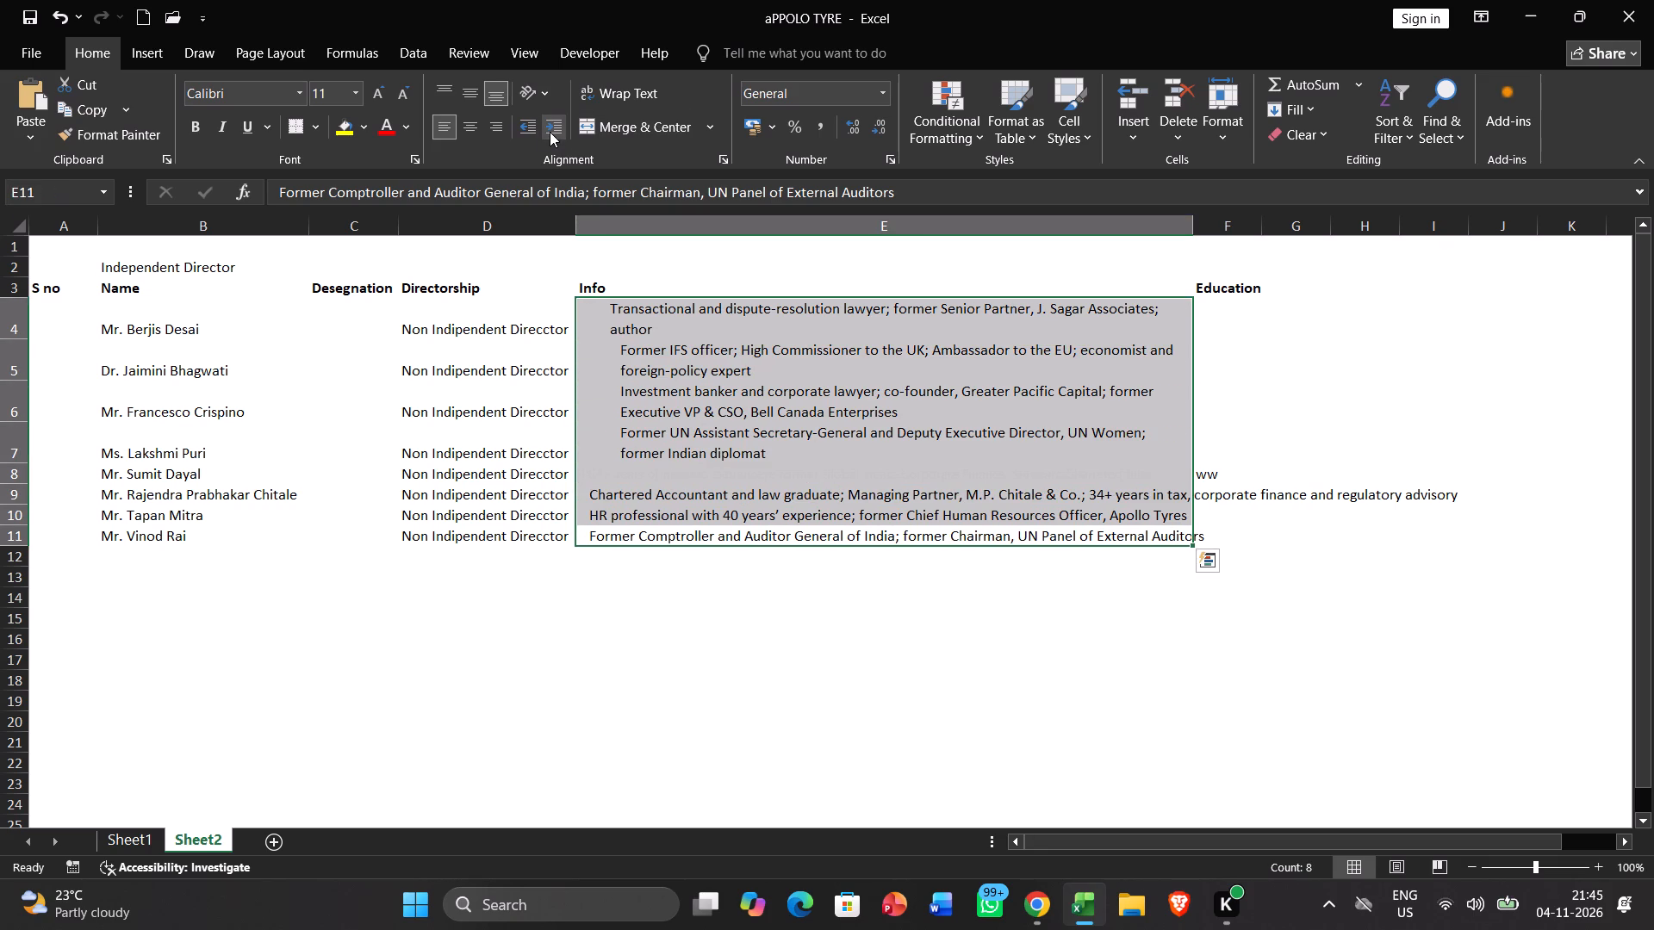
pyautogui.click(631, 84)
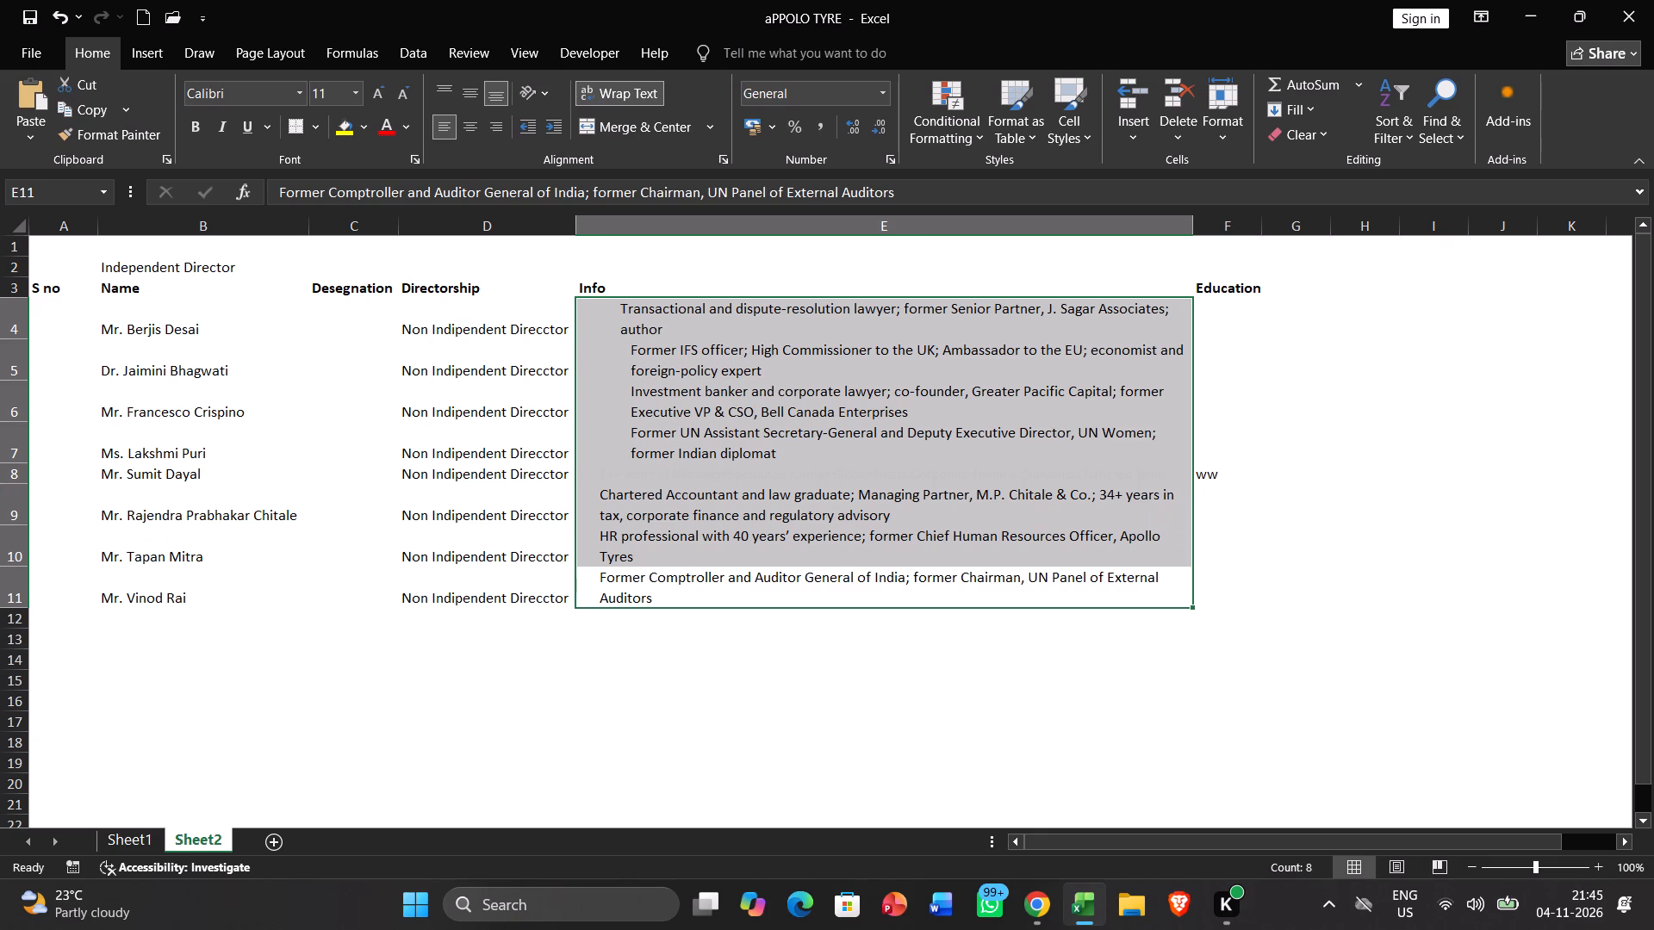
# Apply a thin outline border on all four outer sides of the Info column range E3:E11.
pyautogui.hotkey('ctrl', '1')
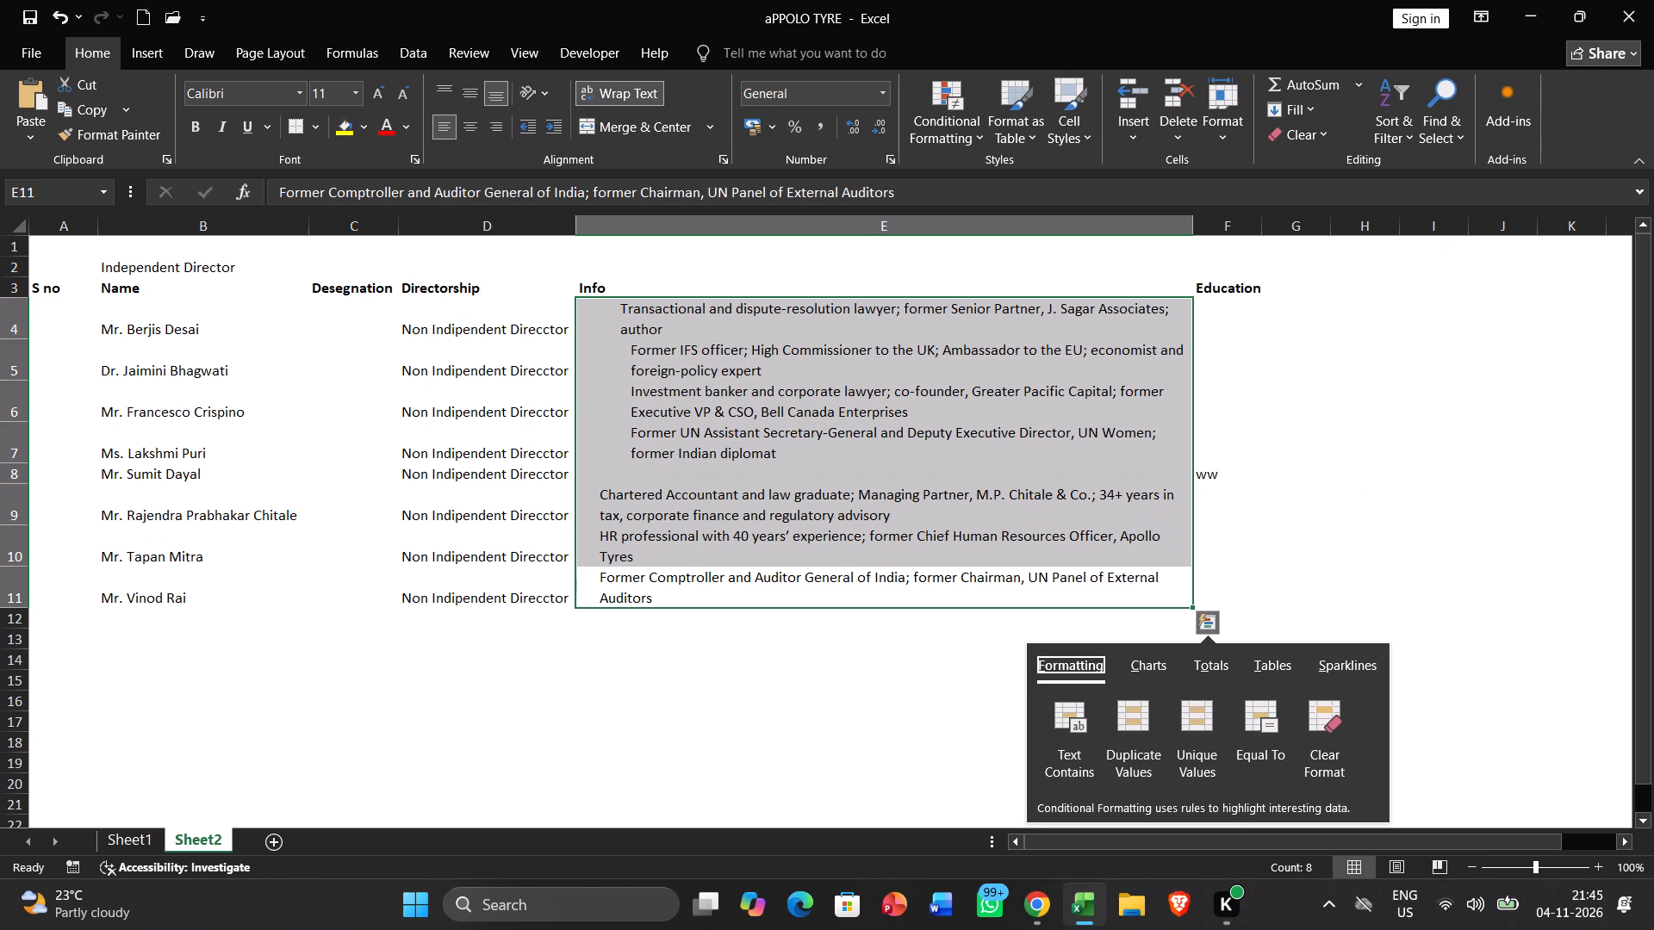
pyautogui.click(800, 625)
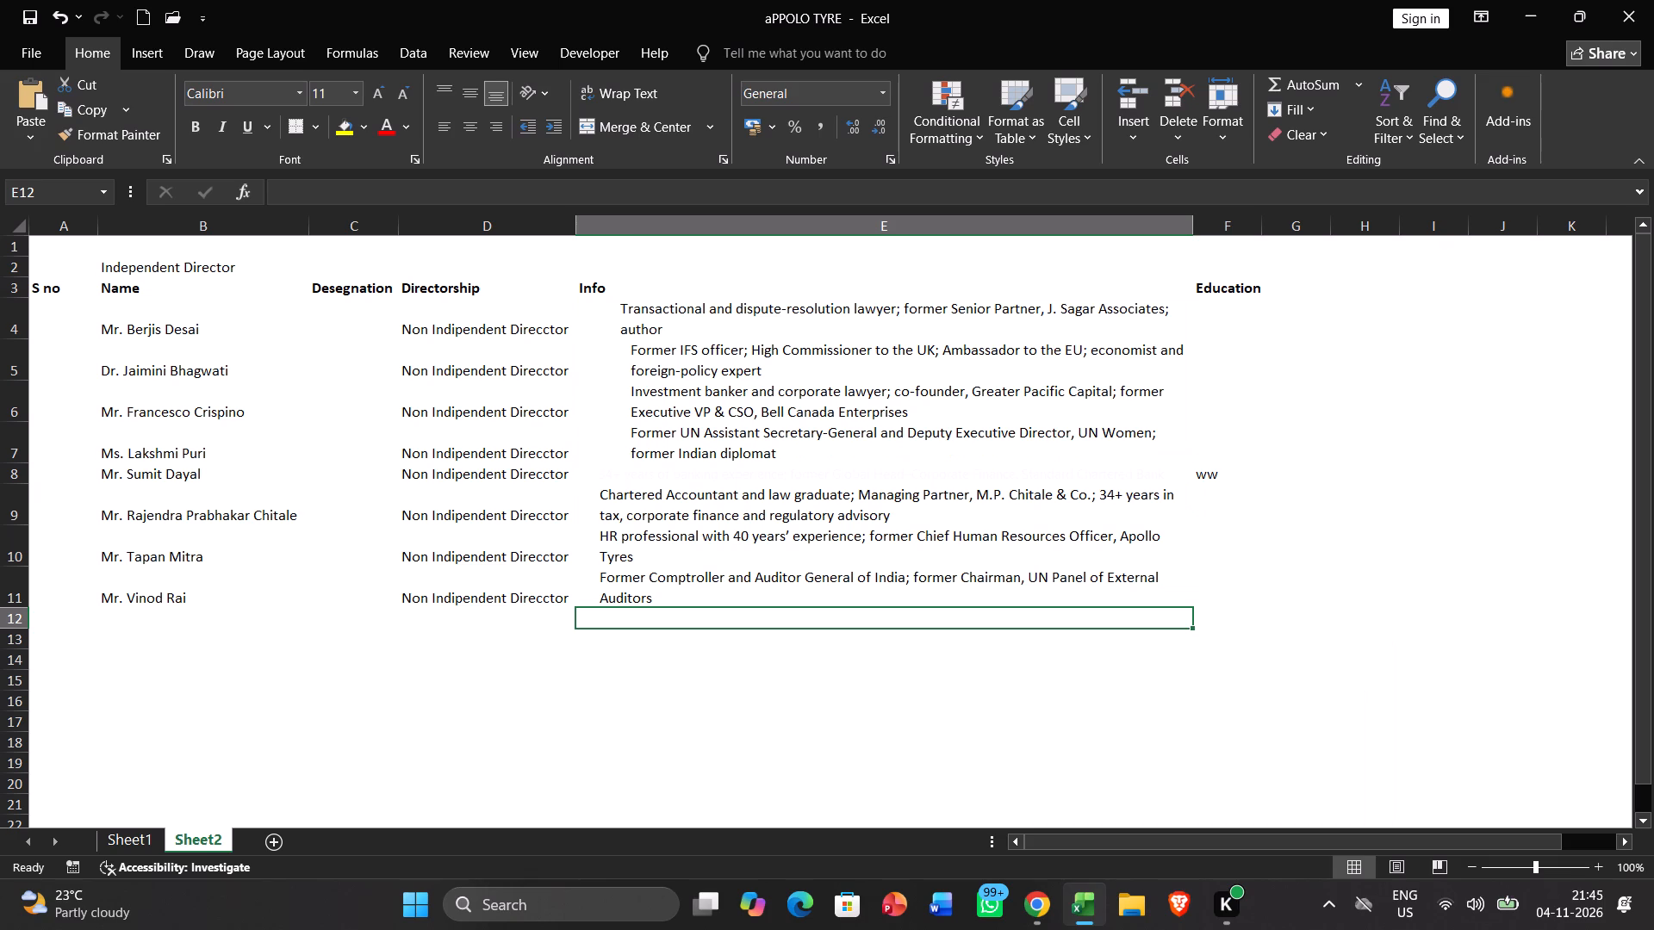
pyautogui.press('Up')
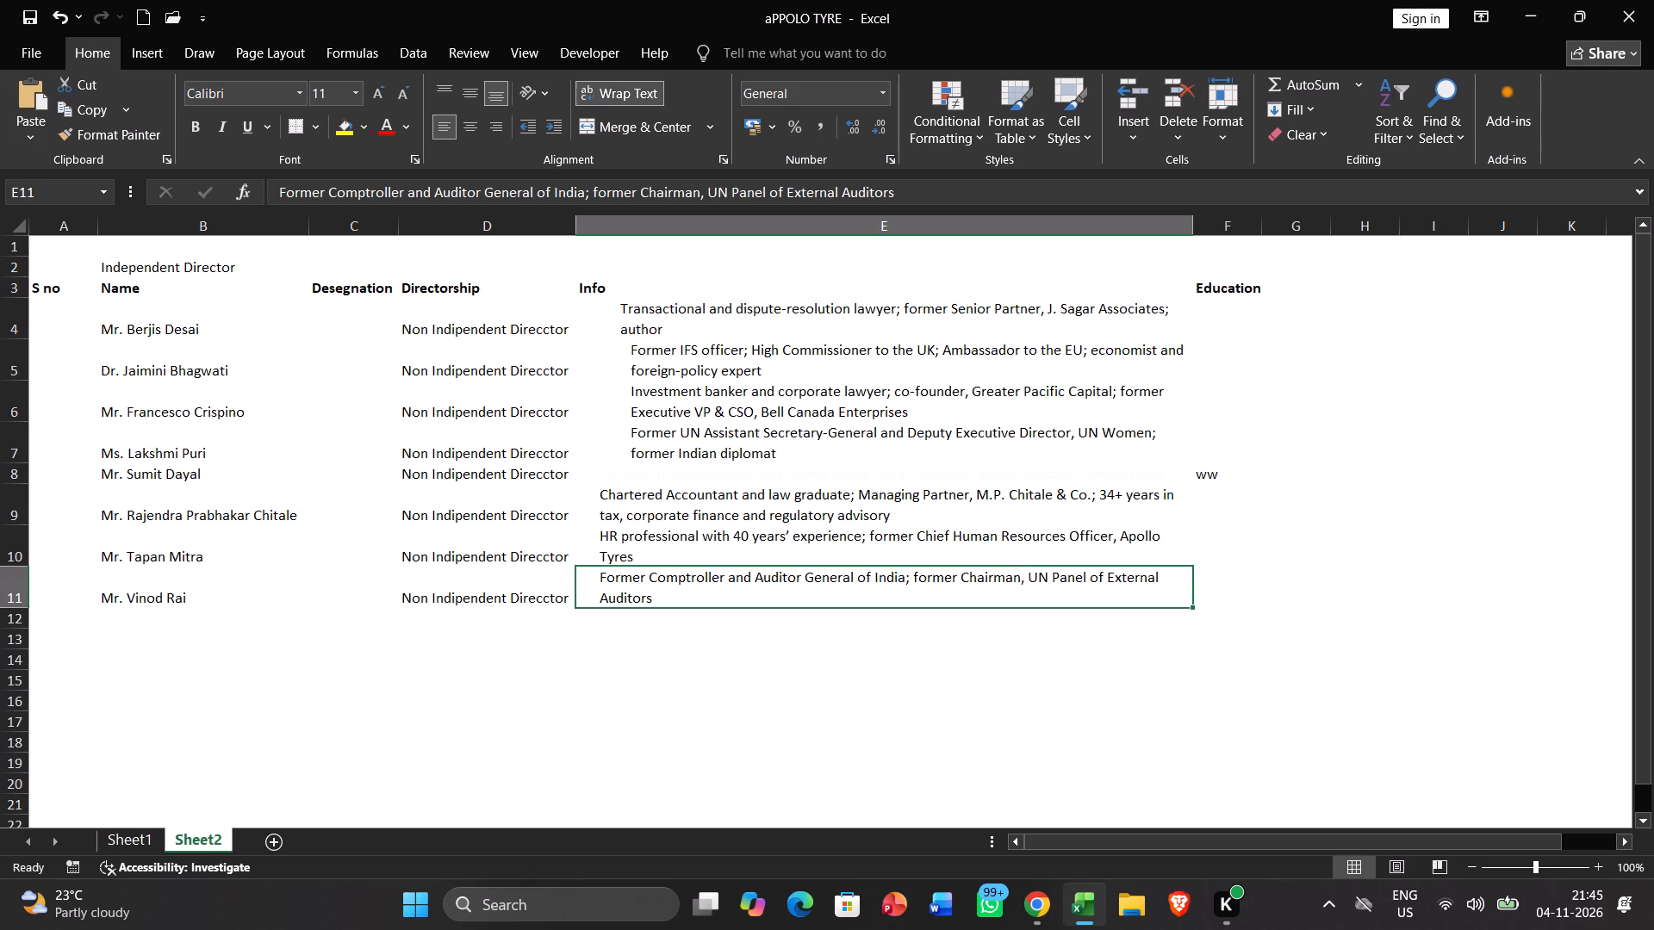
pyautogui.hotkey('ctrl', 'shift', 'Up')
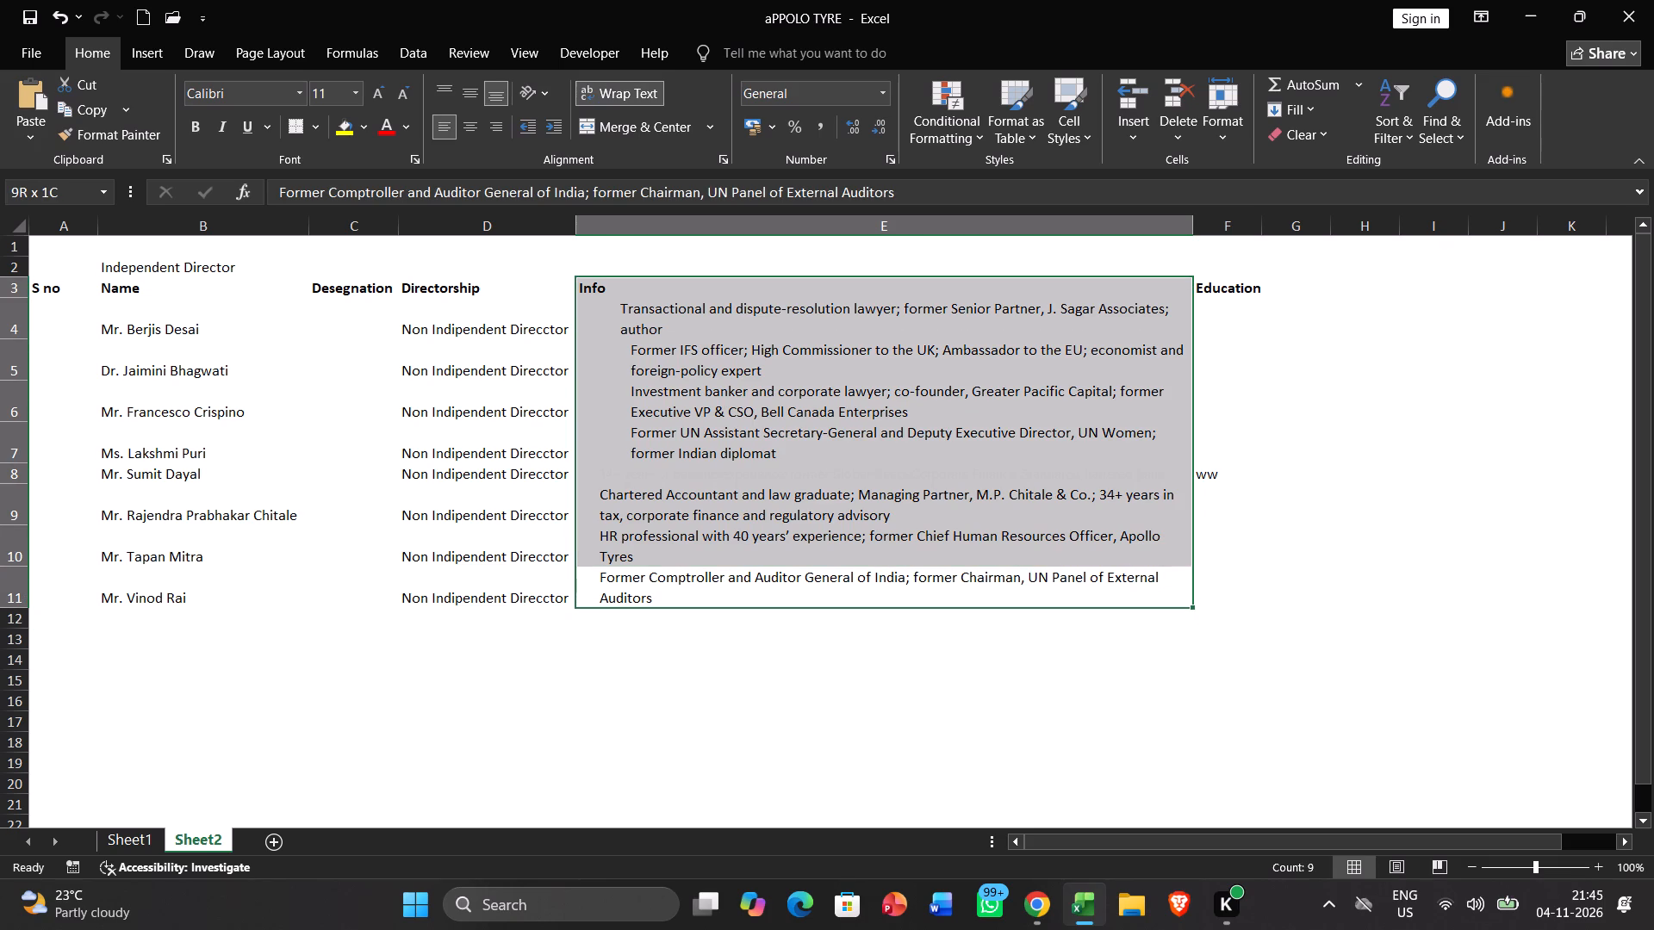
pyautogui.hotkey('ctrl', '1')
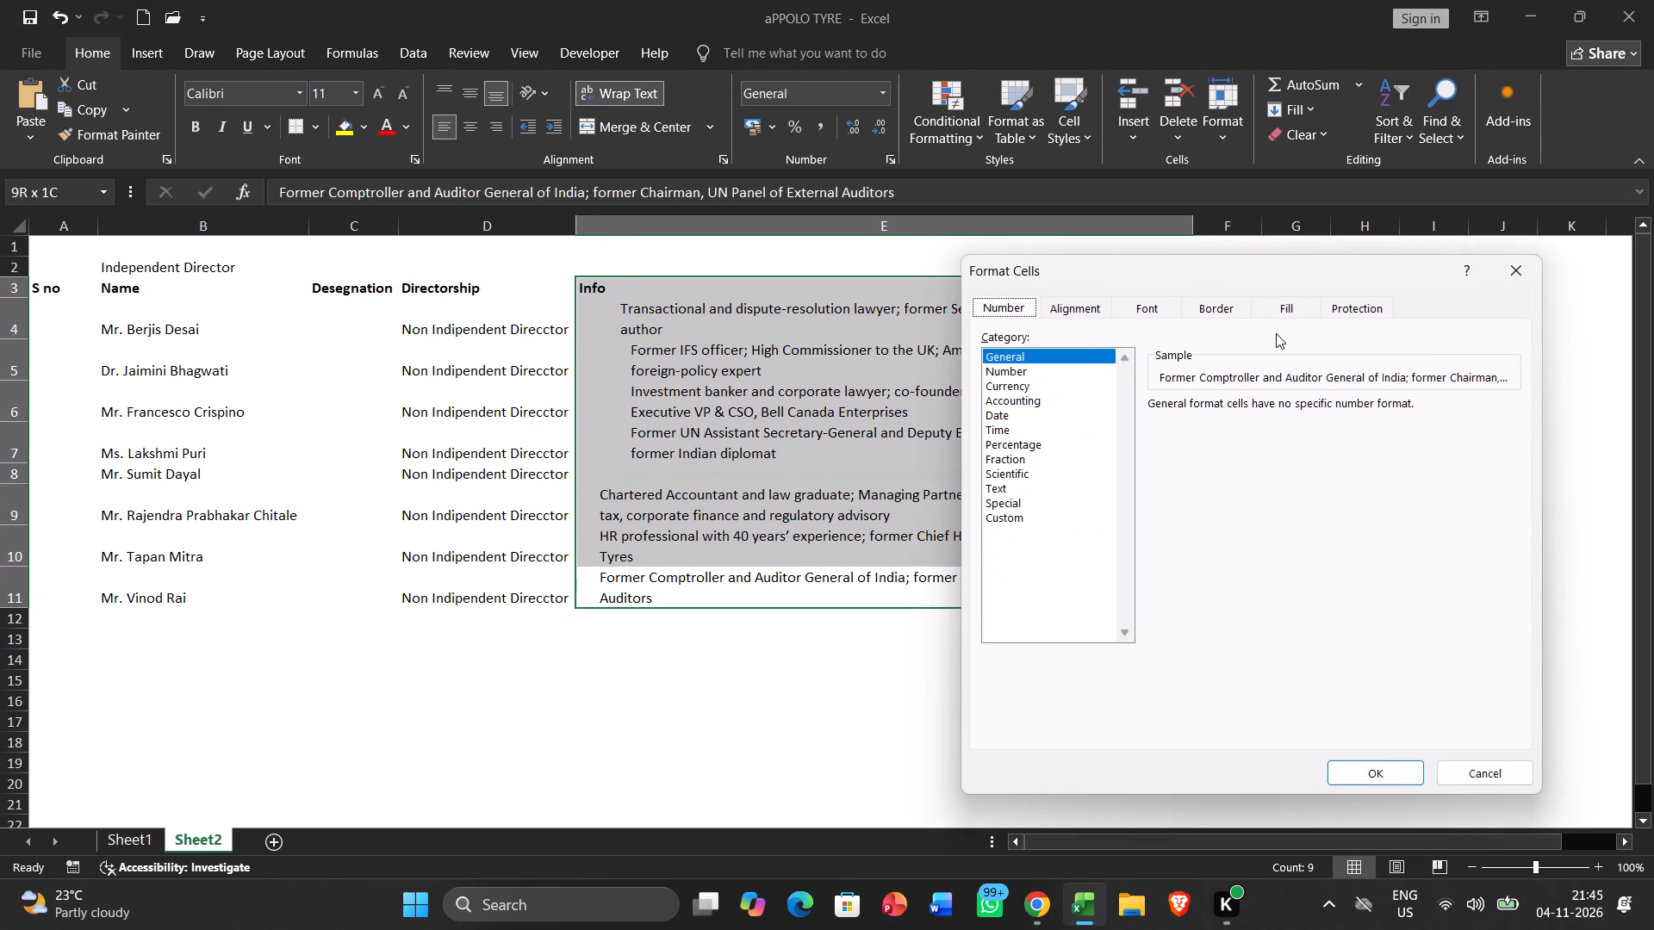
pyautogui.press('Right')
pyautogui.press('Right')
pyautogui.press('Right')
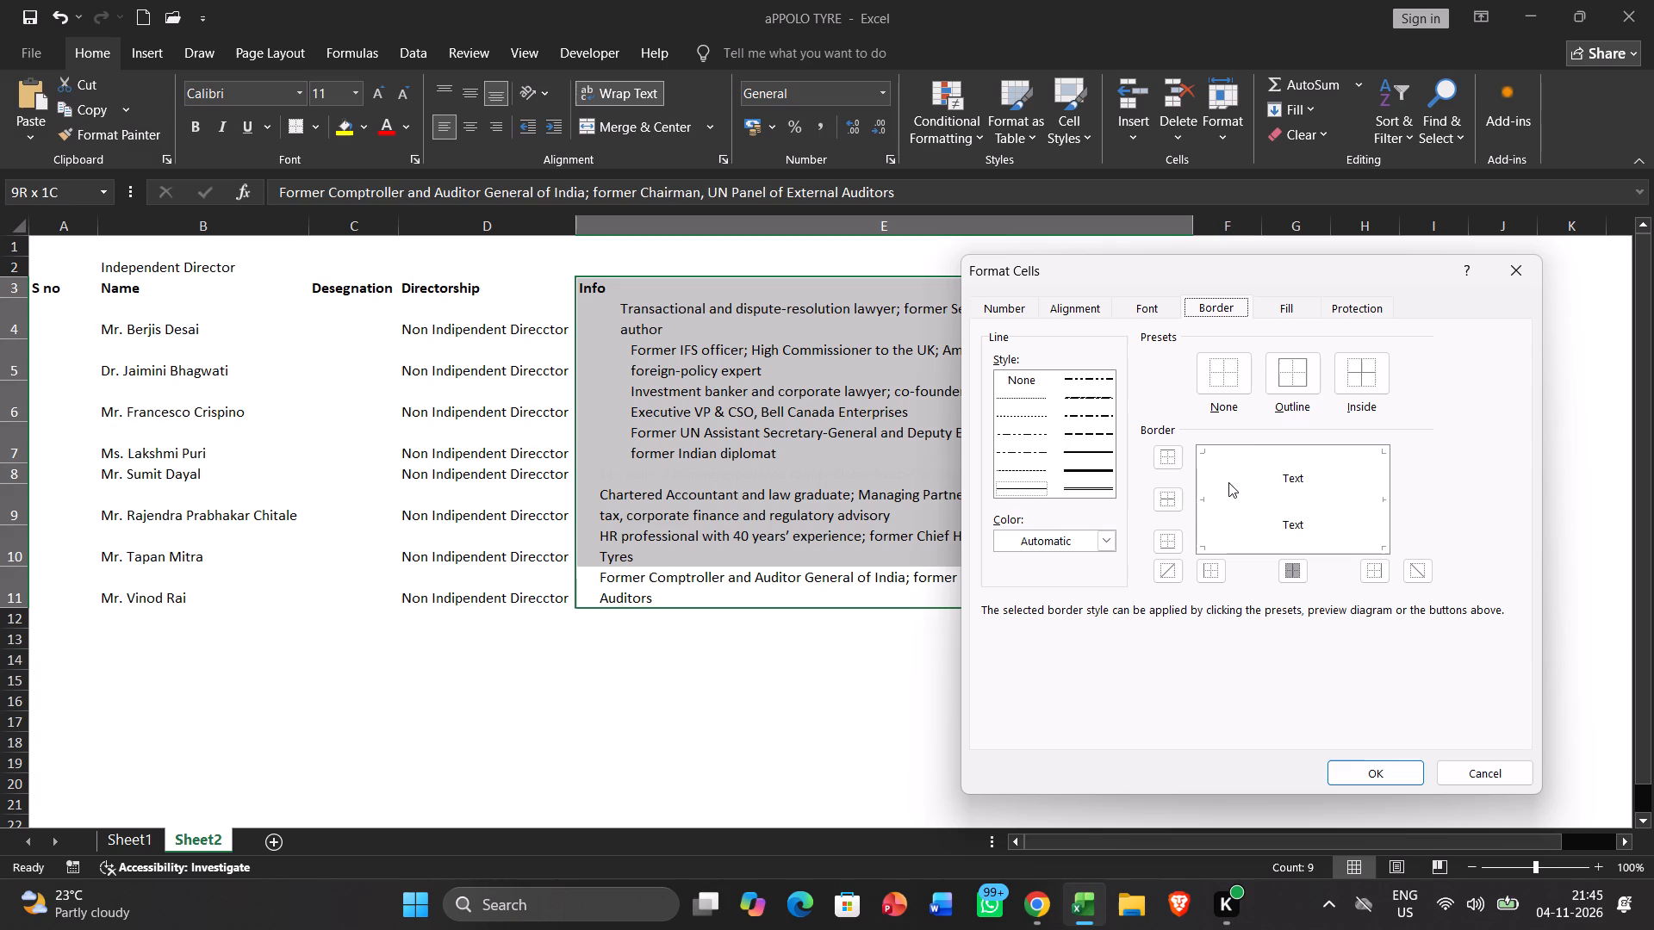
pyautogui.click(1204, 455)
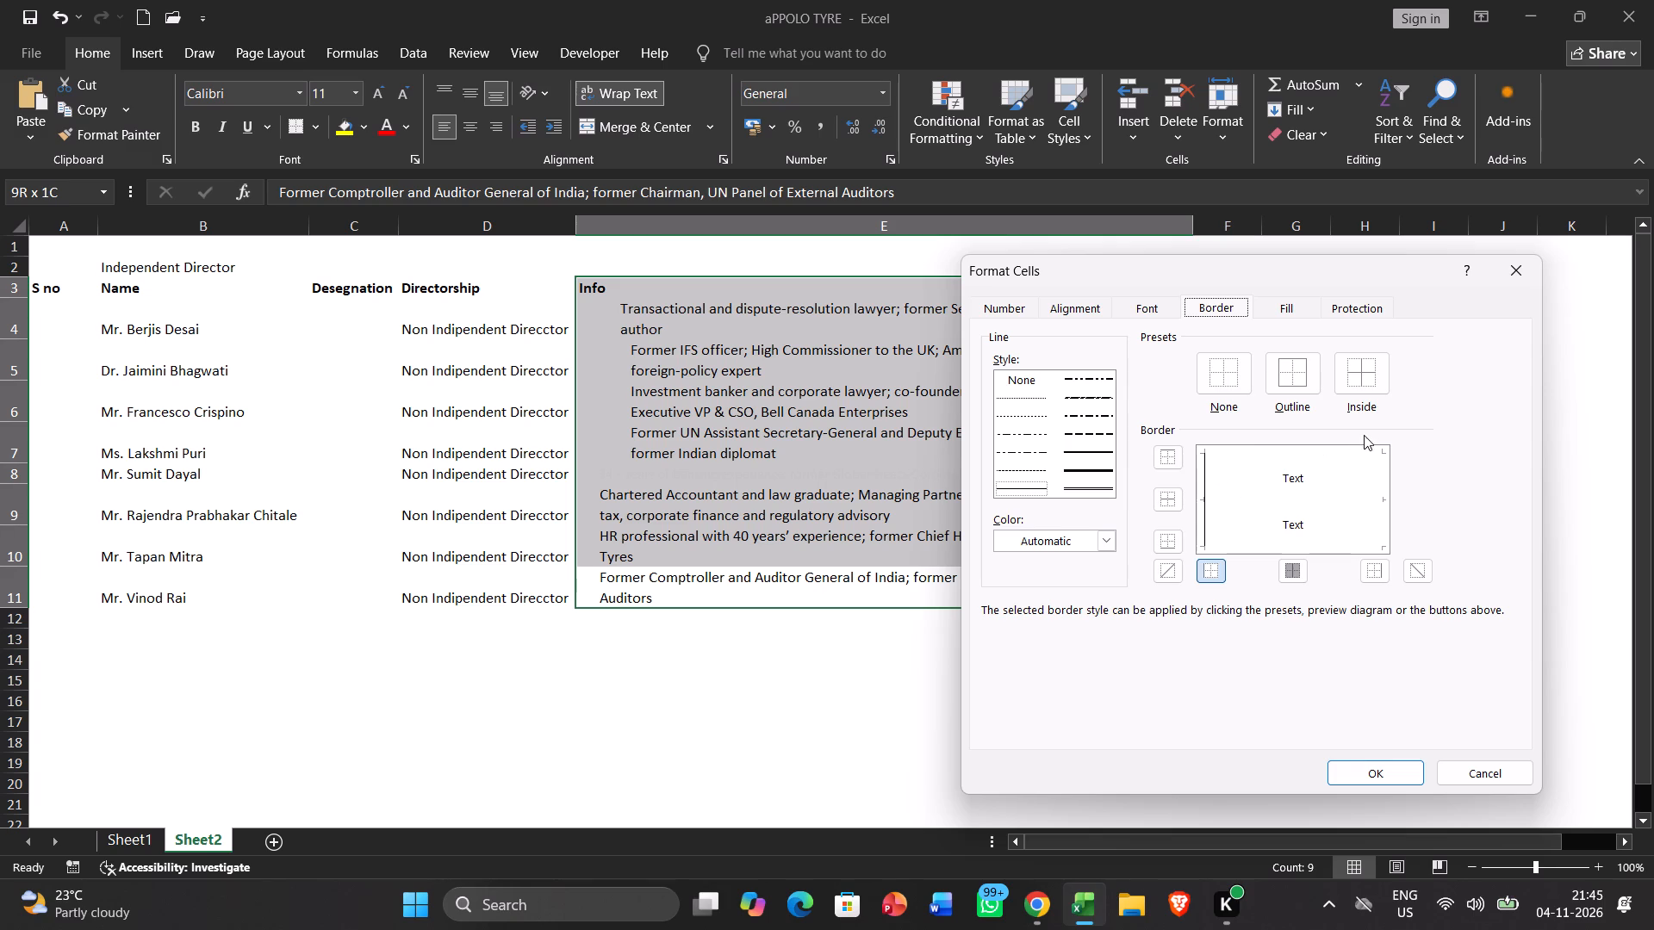
pyautogui.click(1384, 450)
pyautogui.click(1383, 541)
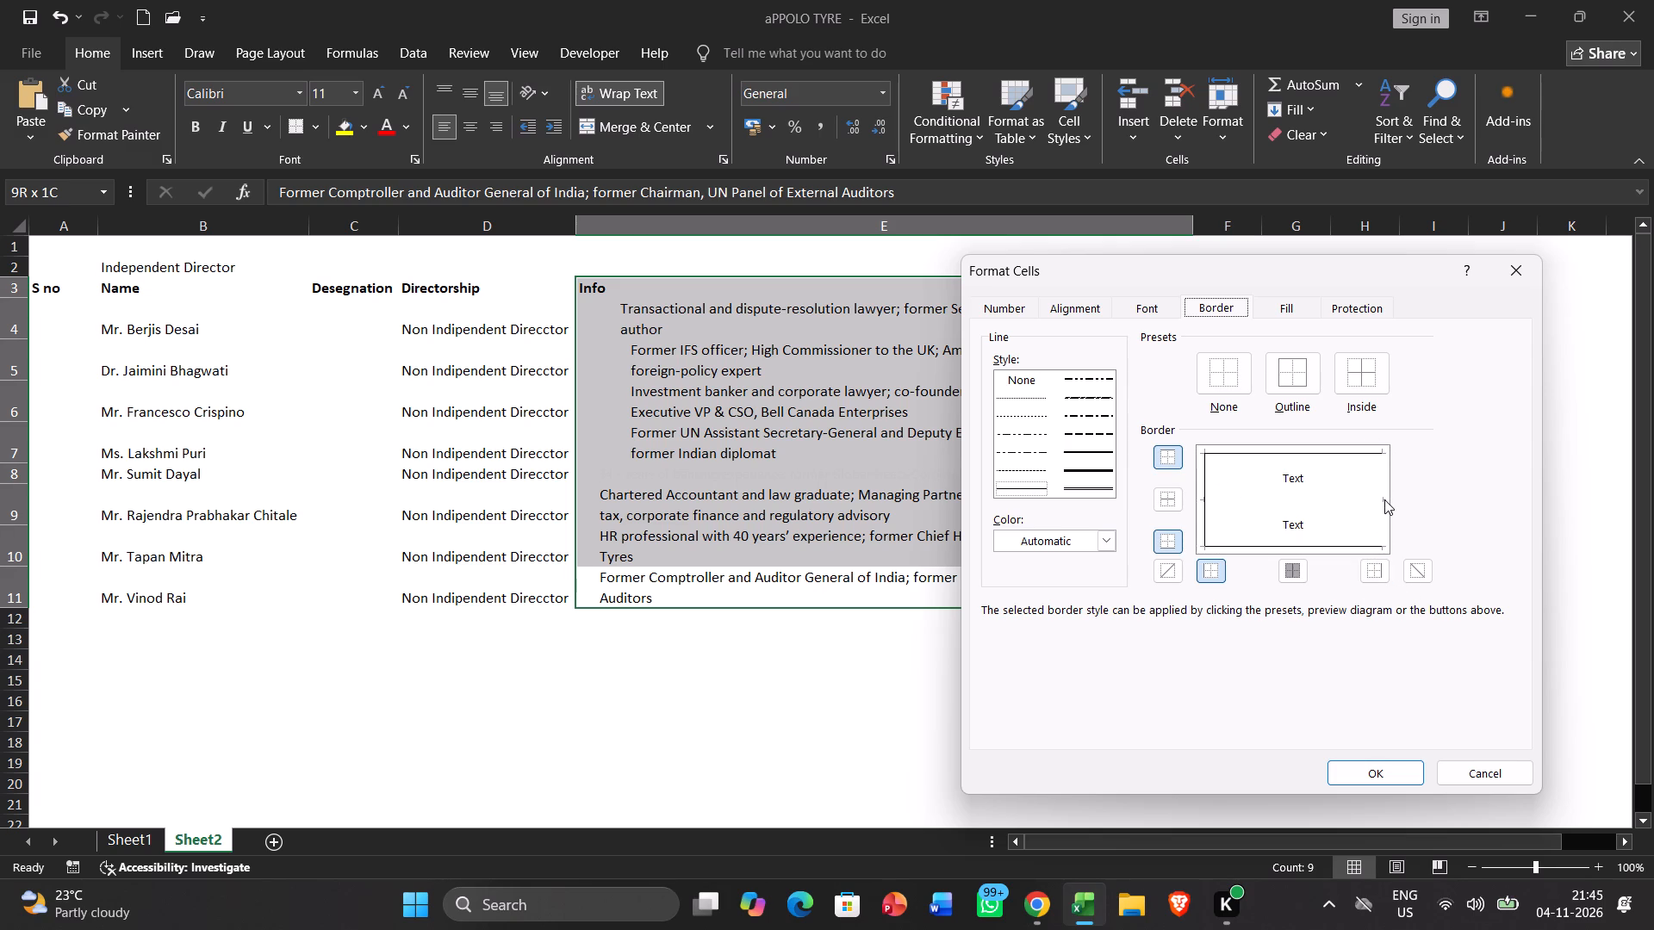
pyautogui.click(1384, 499)
pyautogui.press('Return')
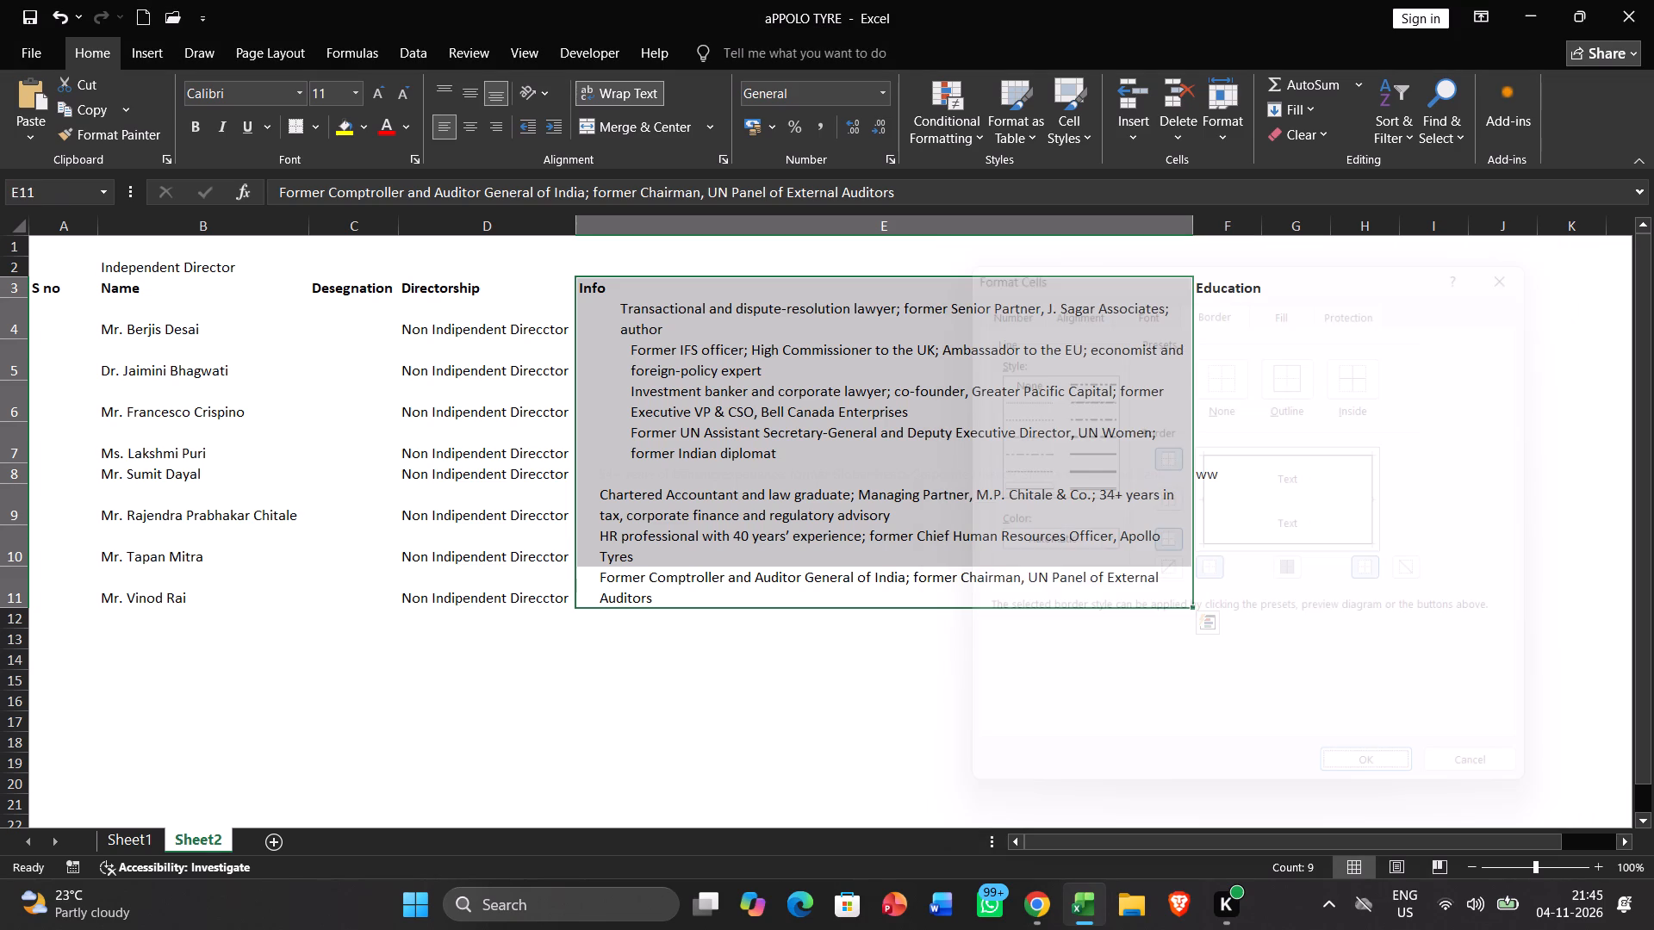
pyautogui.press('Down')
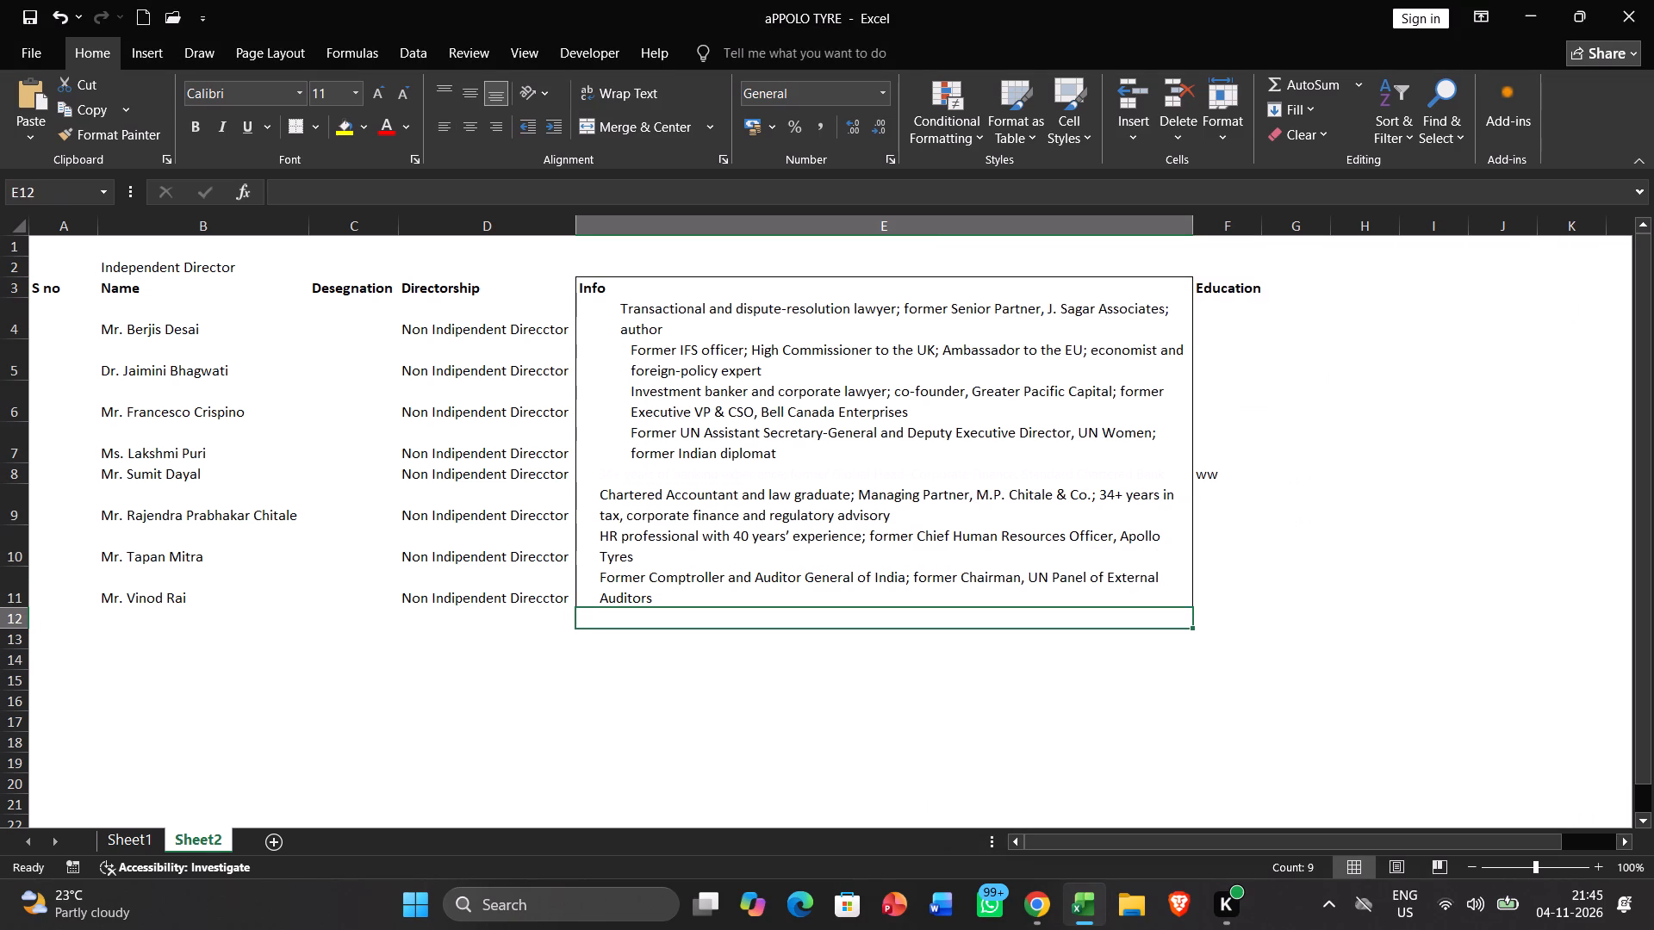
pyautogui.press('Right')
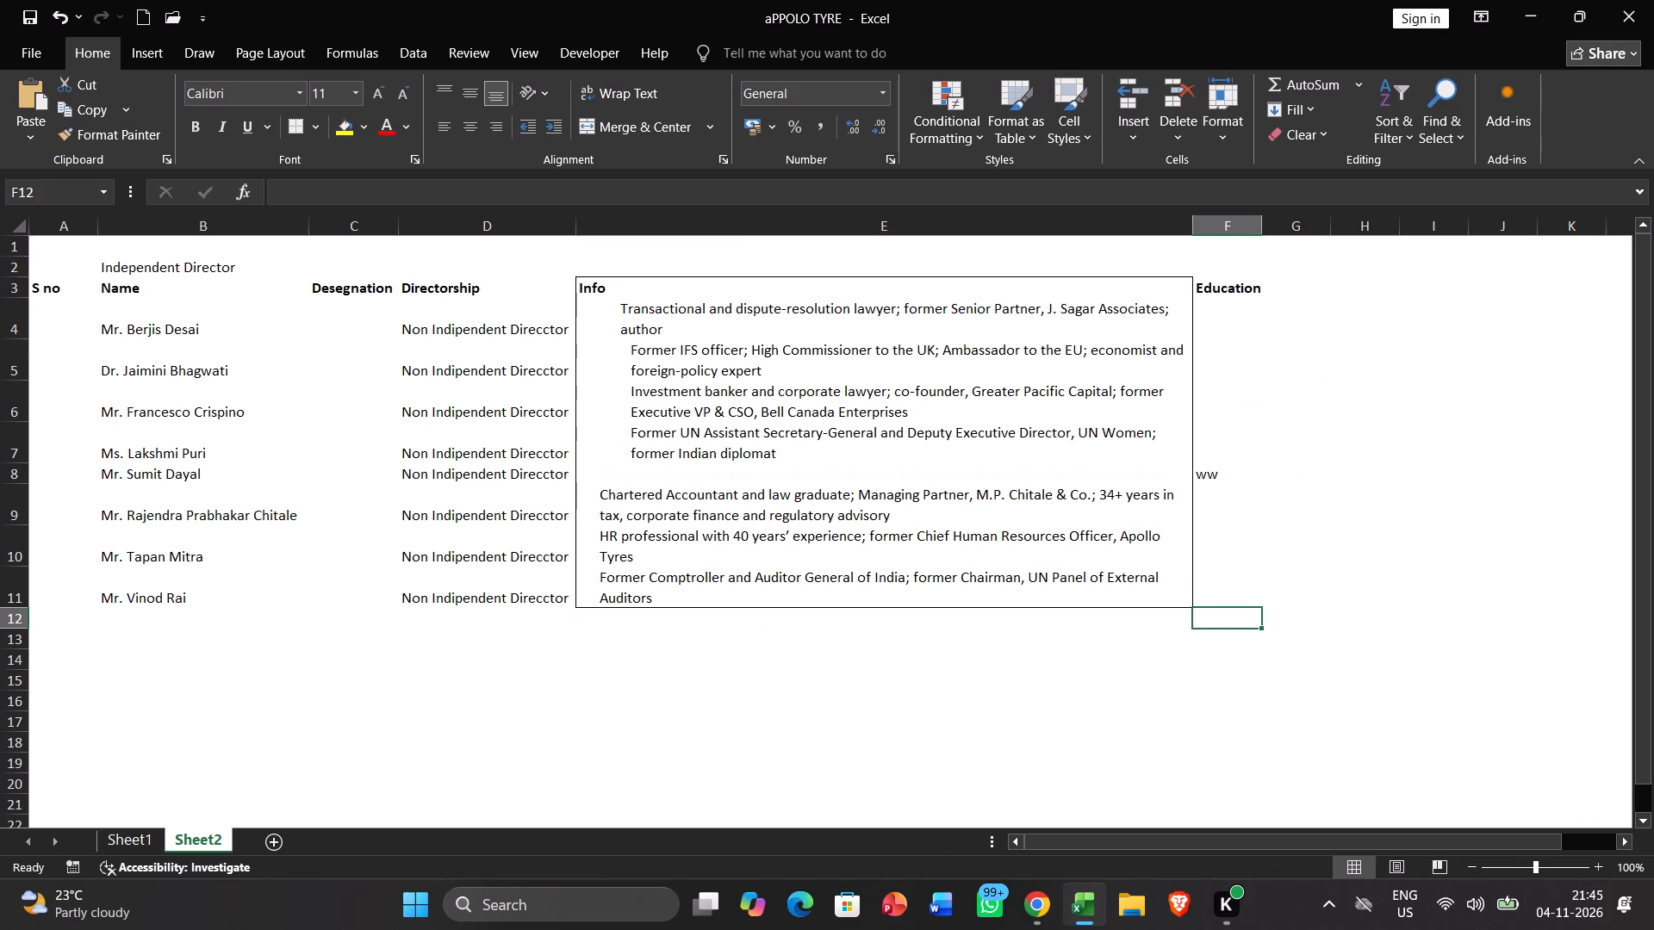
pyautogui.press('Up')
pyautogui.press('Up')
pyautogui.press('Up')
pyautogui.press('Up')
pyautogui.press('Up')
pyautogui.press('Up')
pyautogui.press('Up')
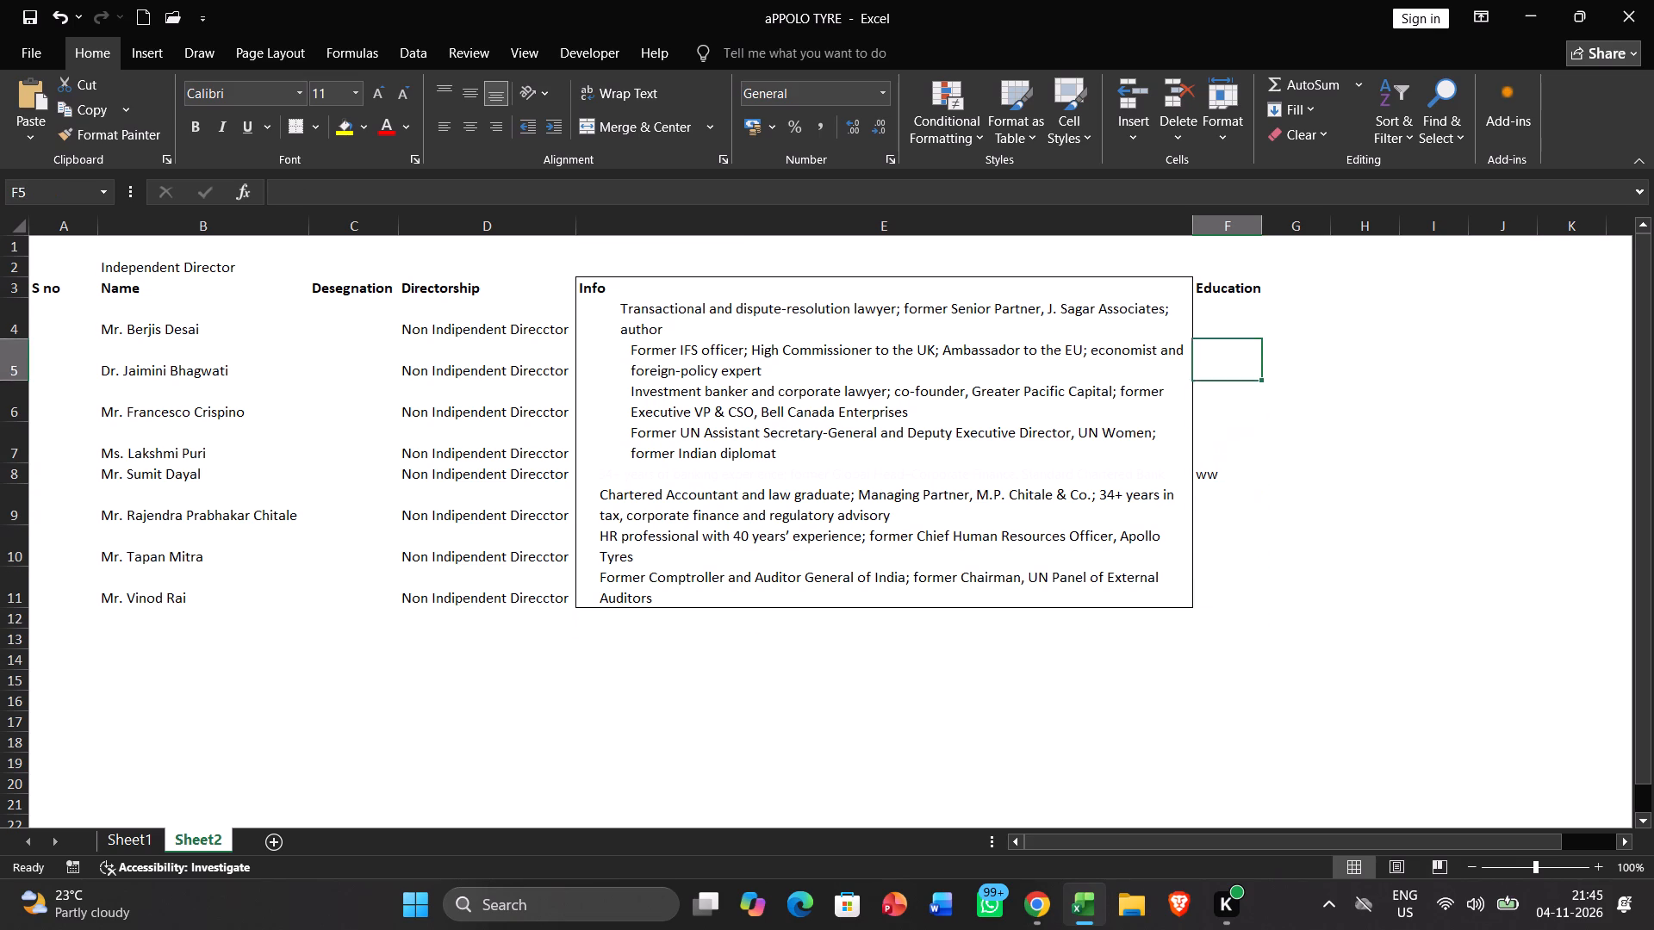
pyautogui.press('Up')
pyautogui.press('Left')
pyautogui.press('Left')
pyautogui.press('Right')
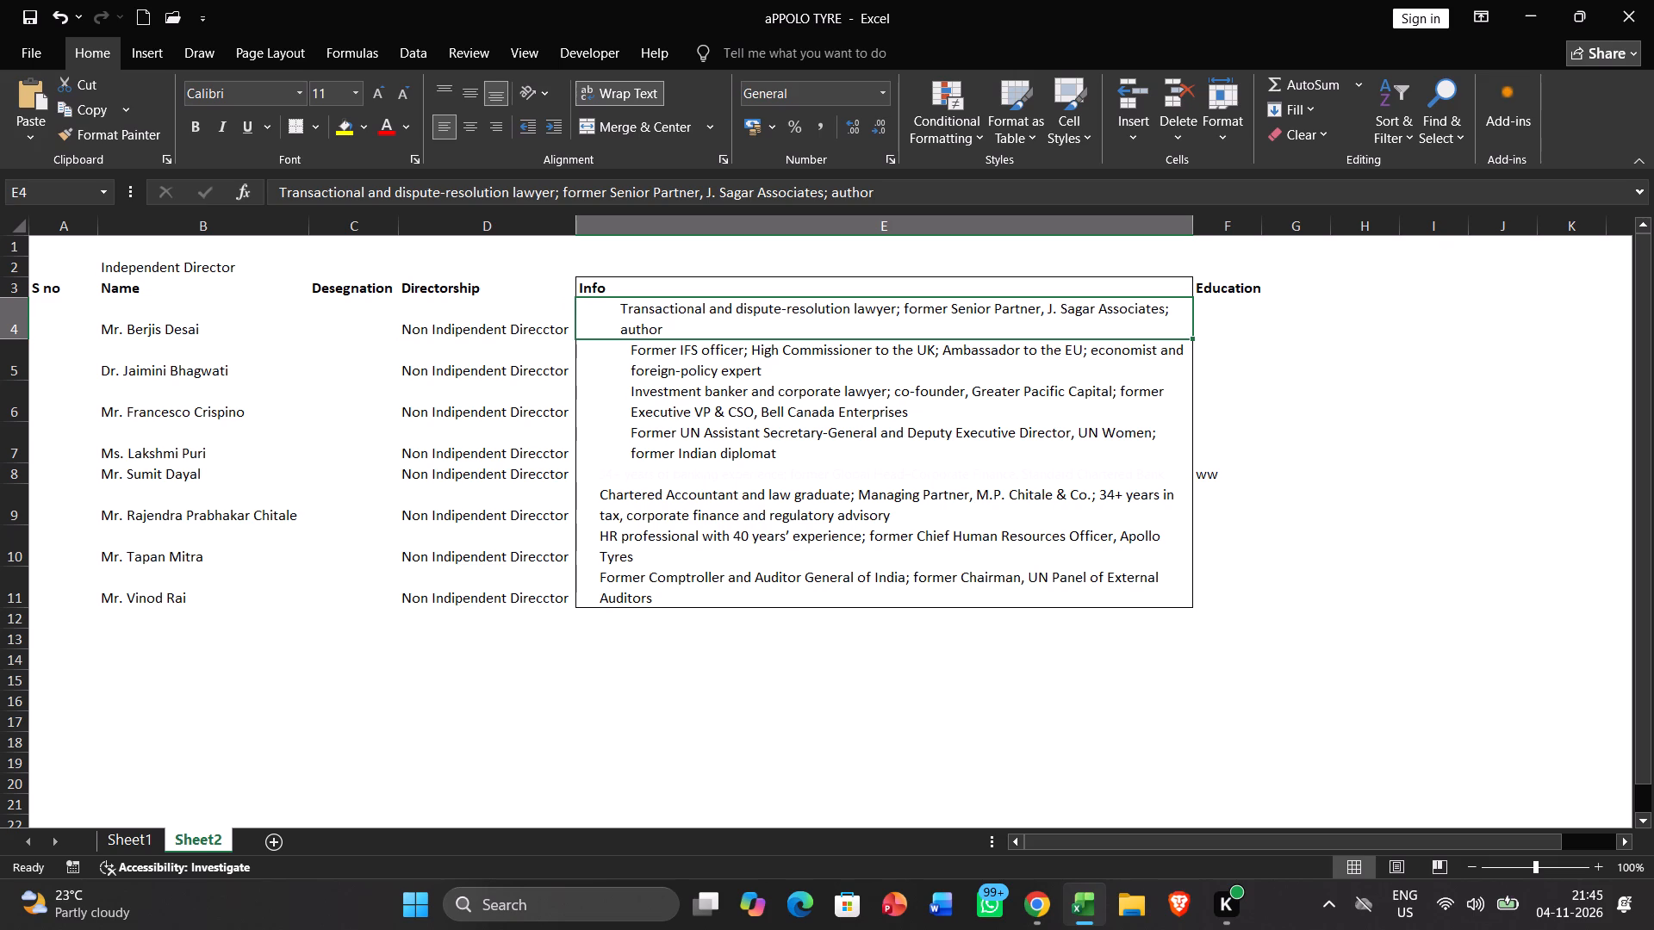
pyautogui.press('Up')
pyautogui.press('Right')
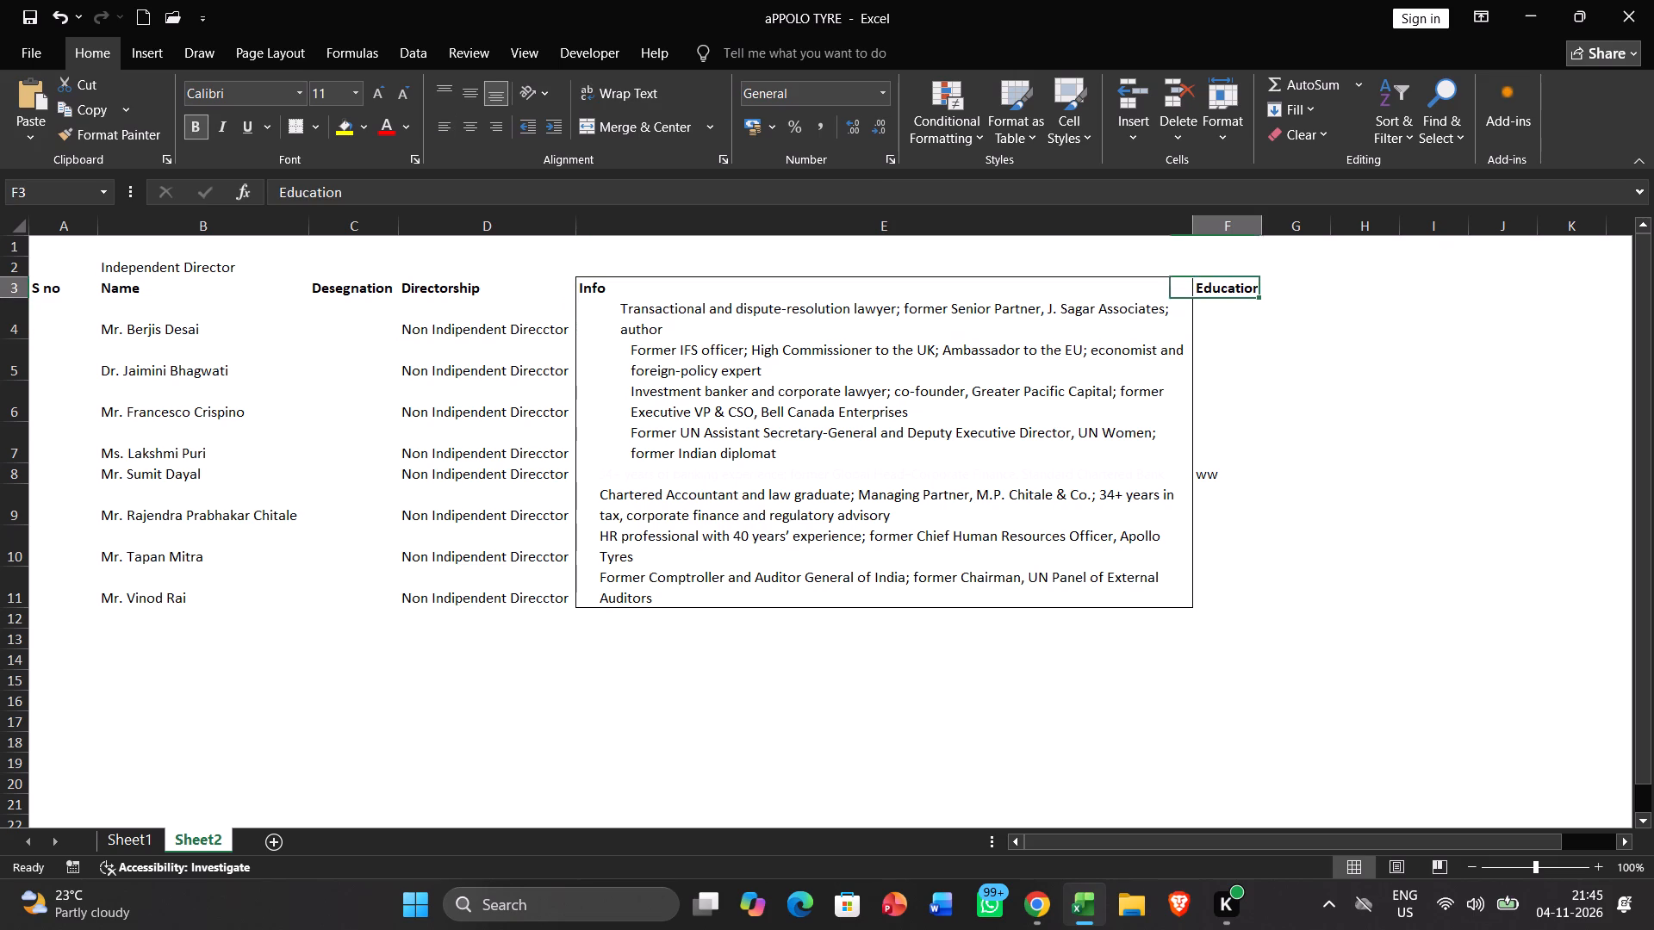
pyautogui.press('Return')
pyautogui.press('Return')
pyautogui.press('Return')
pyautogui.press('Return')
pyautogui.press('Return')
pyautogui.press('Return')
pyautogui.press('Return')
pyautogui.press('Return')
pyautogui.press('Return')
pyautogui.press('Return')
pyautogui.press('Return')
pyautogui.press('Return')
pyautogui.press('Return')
# Fill the header row A3:F3, from S no to Education, with the dark blue theme colour.
pyautogui.press('Up')
pyautogui.press('Up')
pyautogui.press('Up')
pyautogui.press('Up')
pyautogui.press('Up')
pyautogui.press('Up')
pyautogui.press('Up')
pyautogui.press('Up')
pyautogui.press('Up')
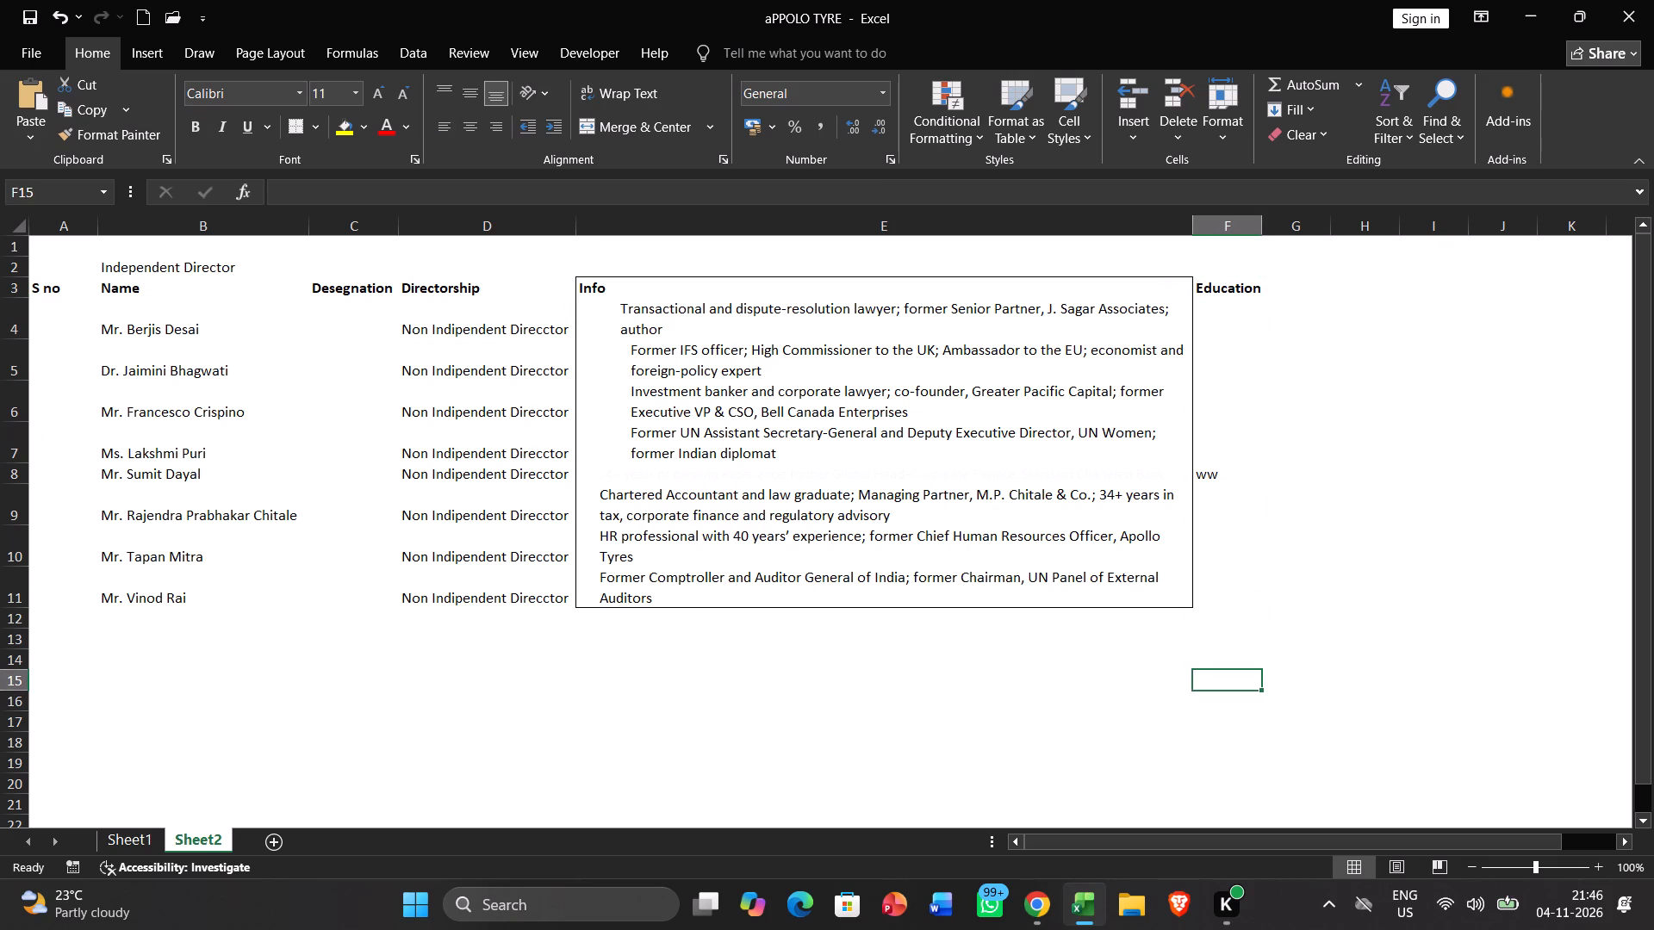
pyautogui.press('Up')
pyautogui.press('Up')
pyautogui.press('Up')
pyautogui.press('Up')
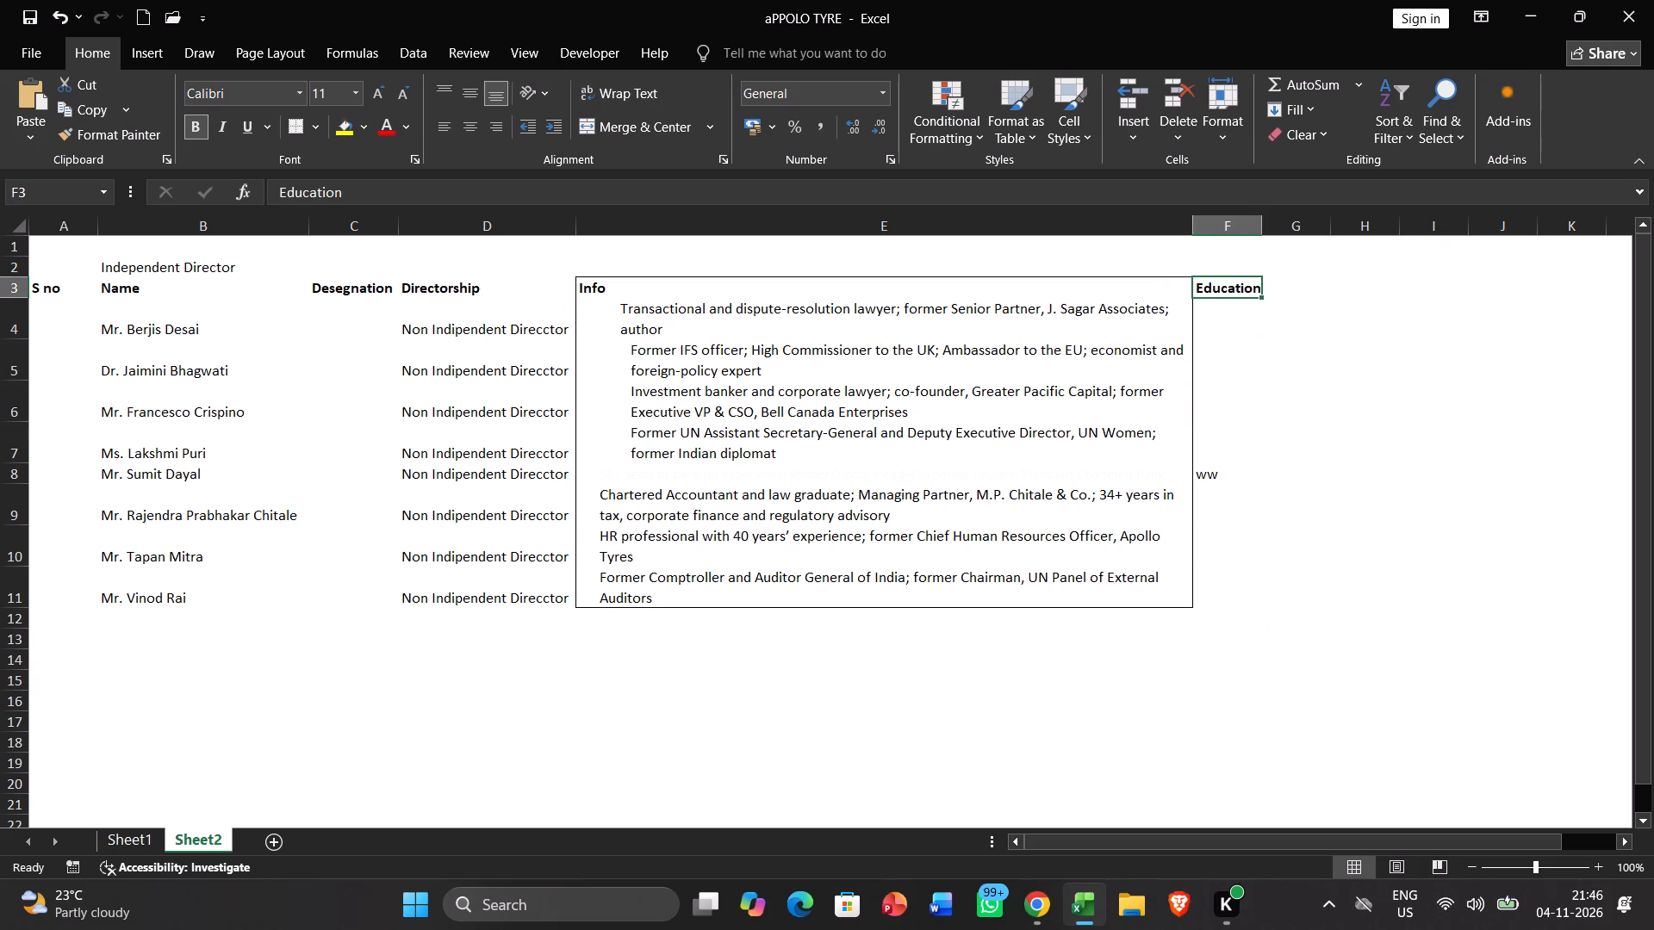
pyautogui.hotkey('shift', 'Left')
pyautogui.hotkey('shift', 'Left')
pyautogui.hotkey('shift', 'Left')
pyautogui.hotkey('shift', 'Left')
pyautogui.hotkey('shift', 'Left')
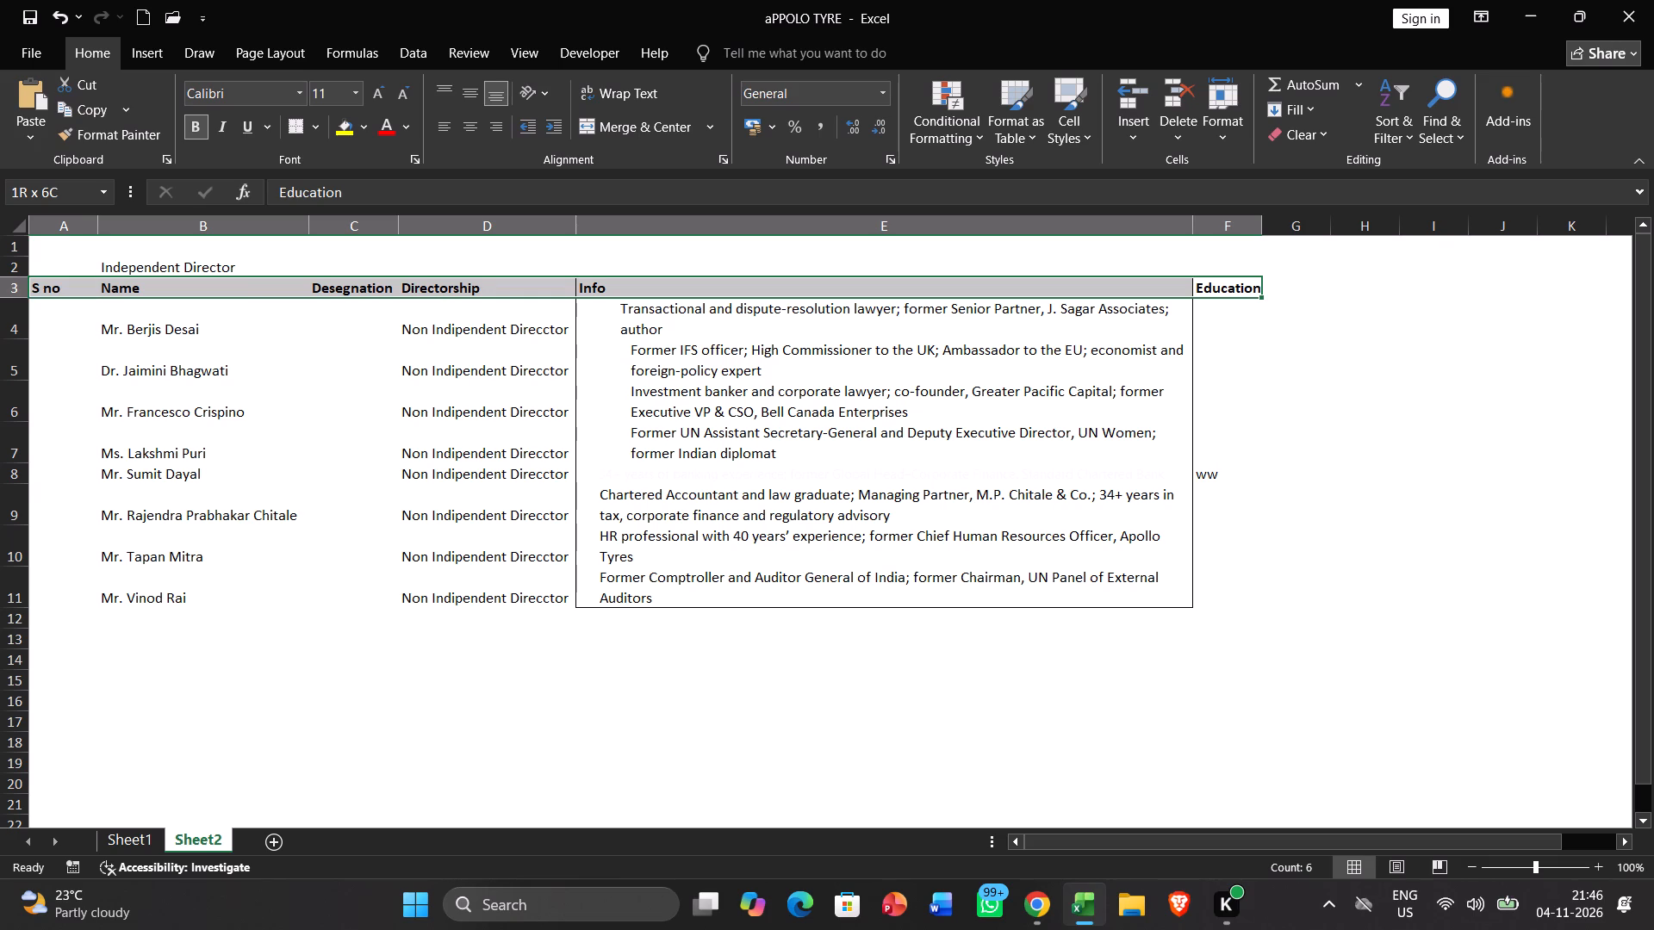
pyautogui.write('hh')
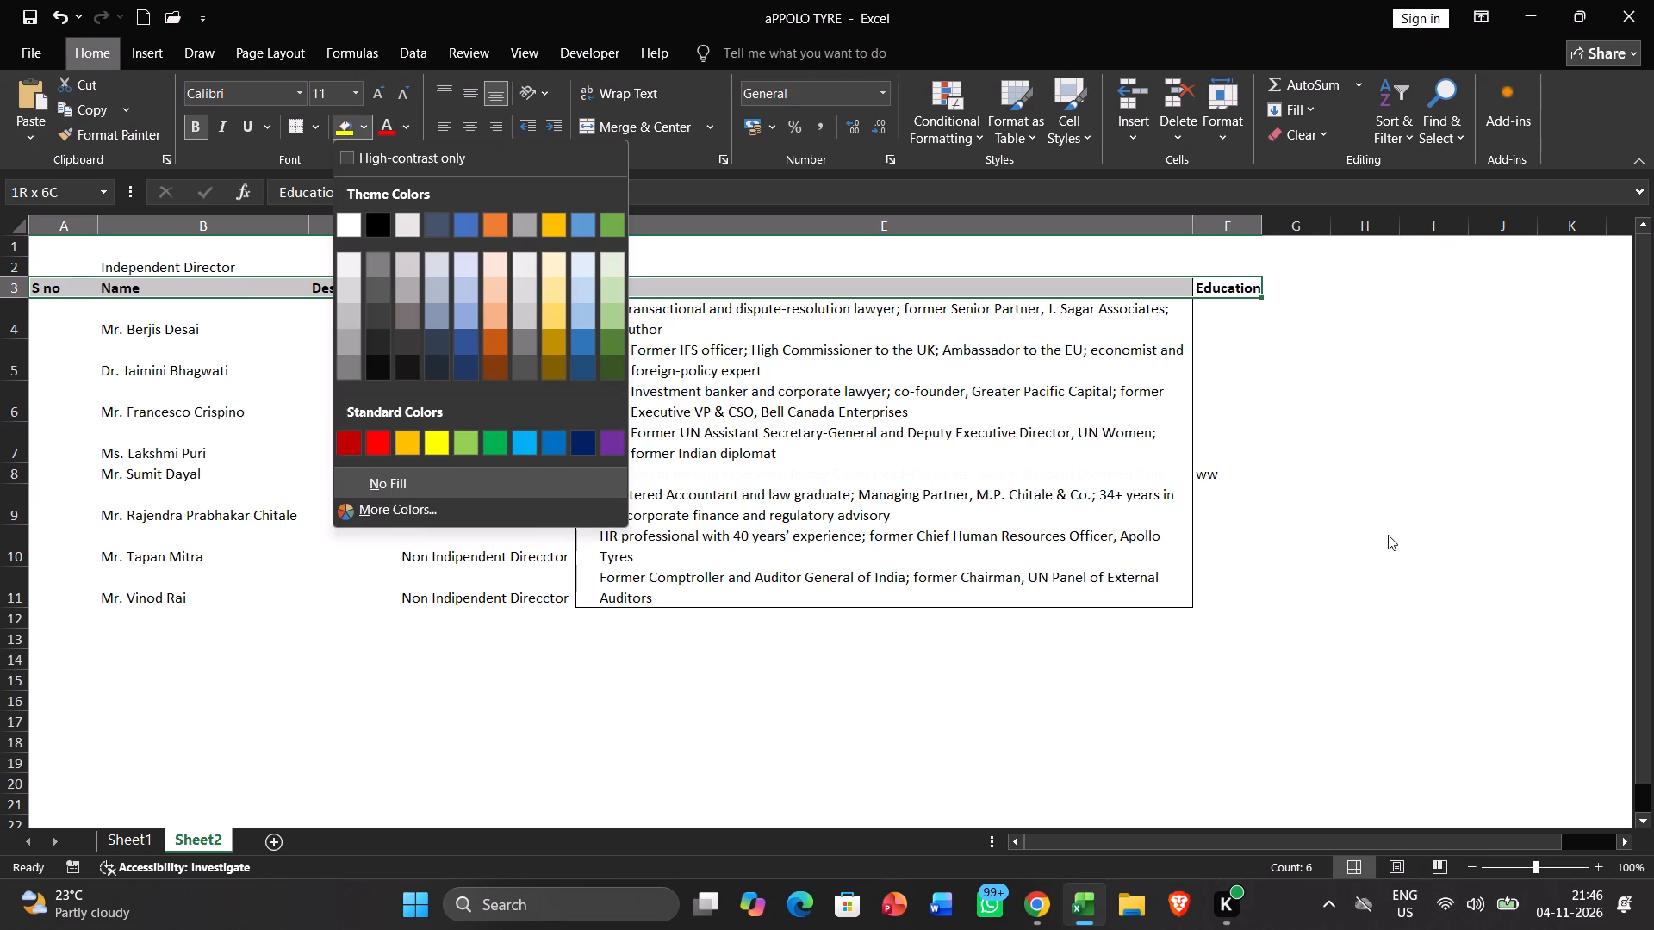
pyautogui.press('Right')
pyautogui.press('Right')
pyautogui.press('Right')
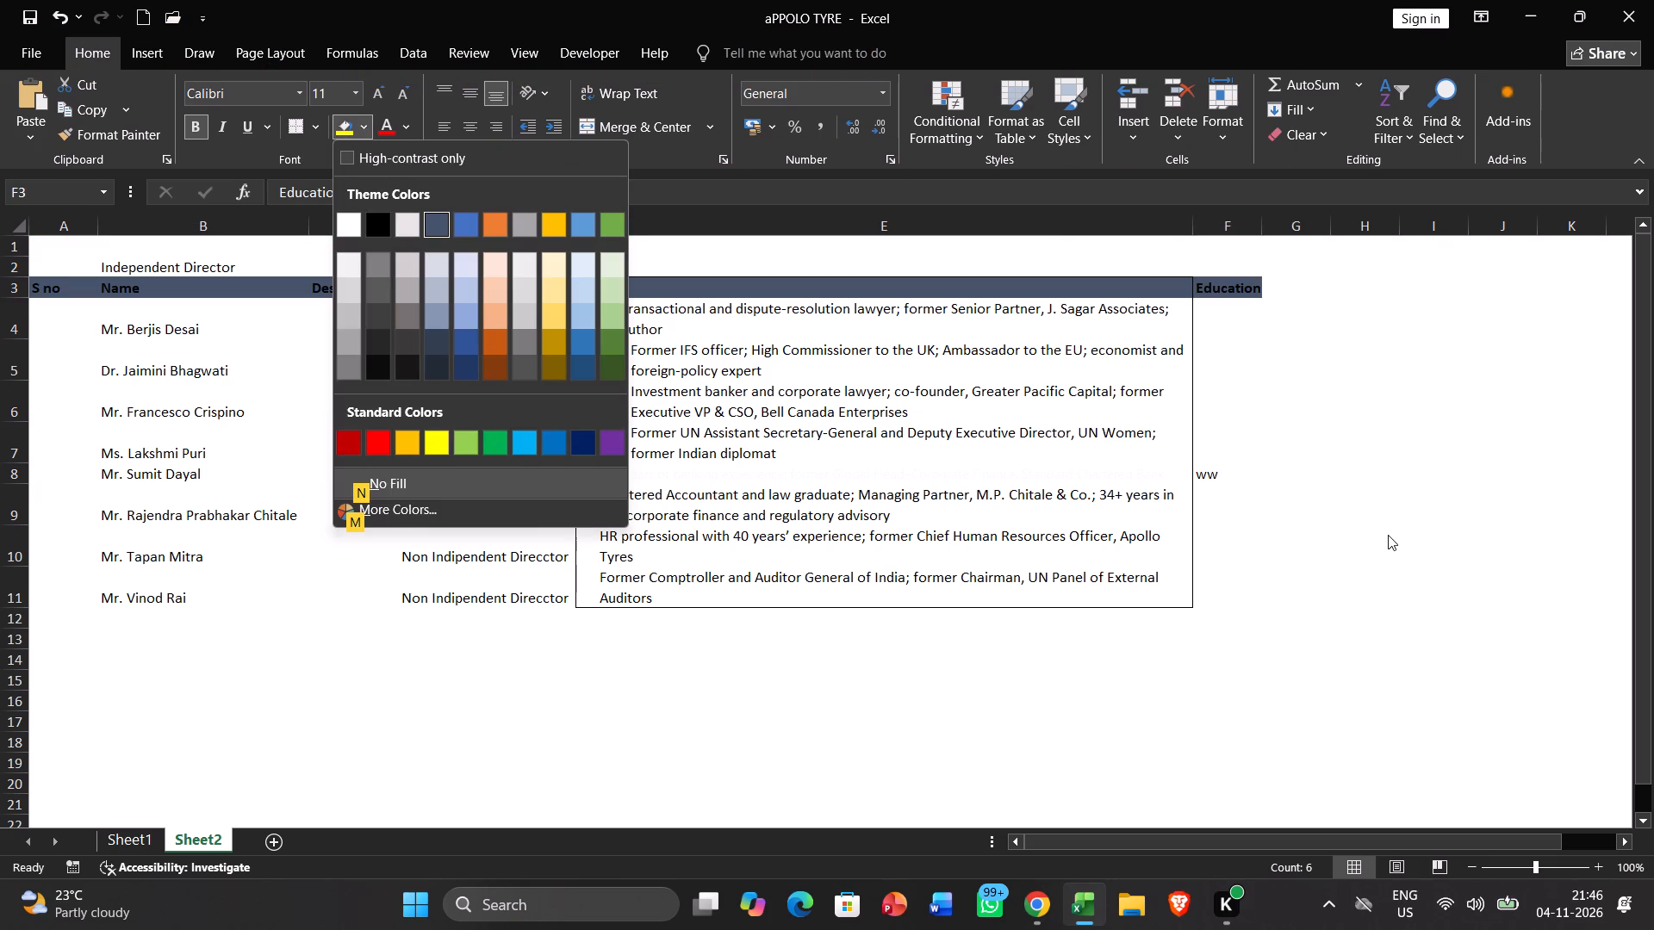
pyautogui.press('Right')
pyautogui.press('Right')
pyautogui.press('Right')
pyautogui.press('Right')
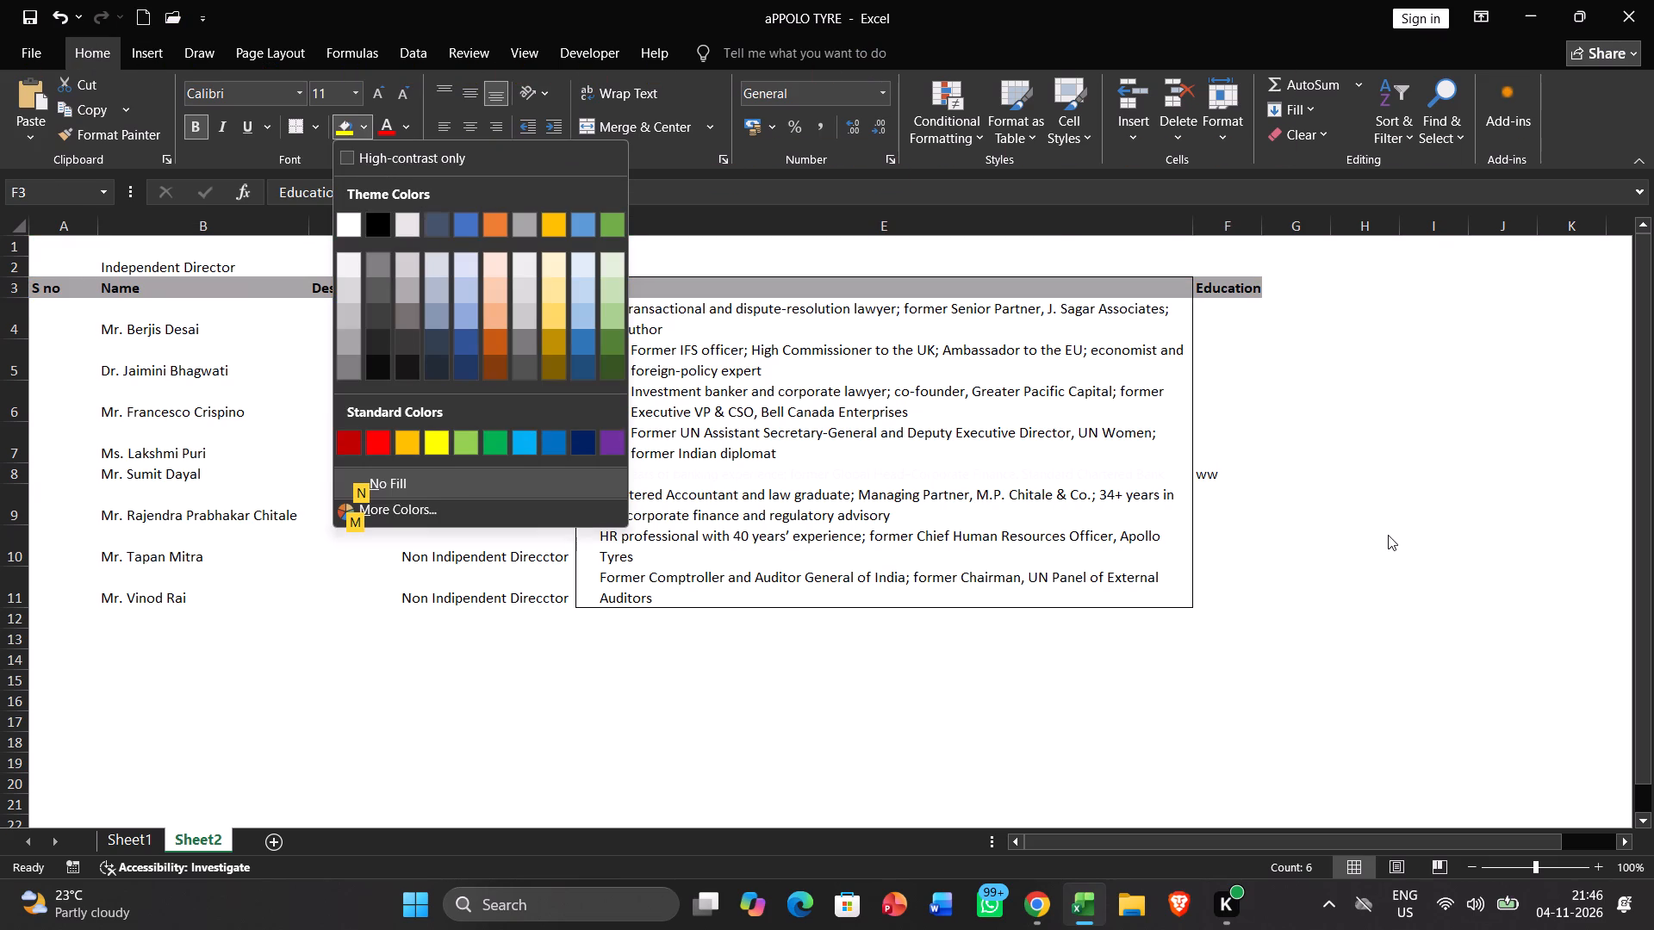
pyautogui.press('Down')
pyautogui.press('Down')
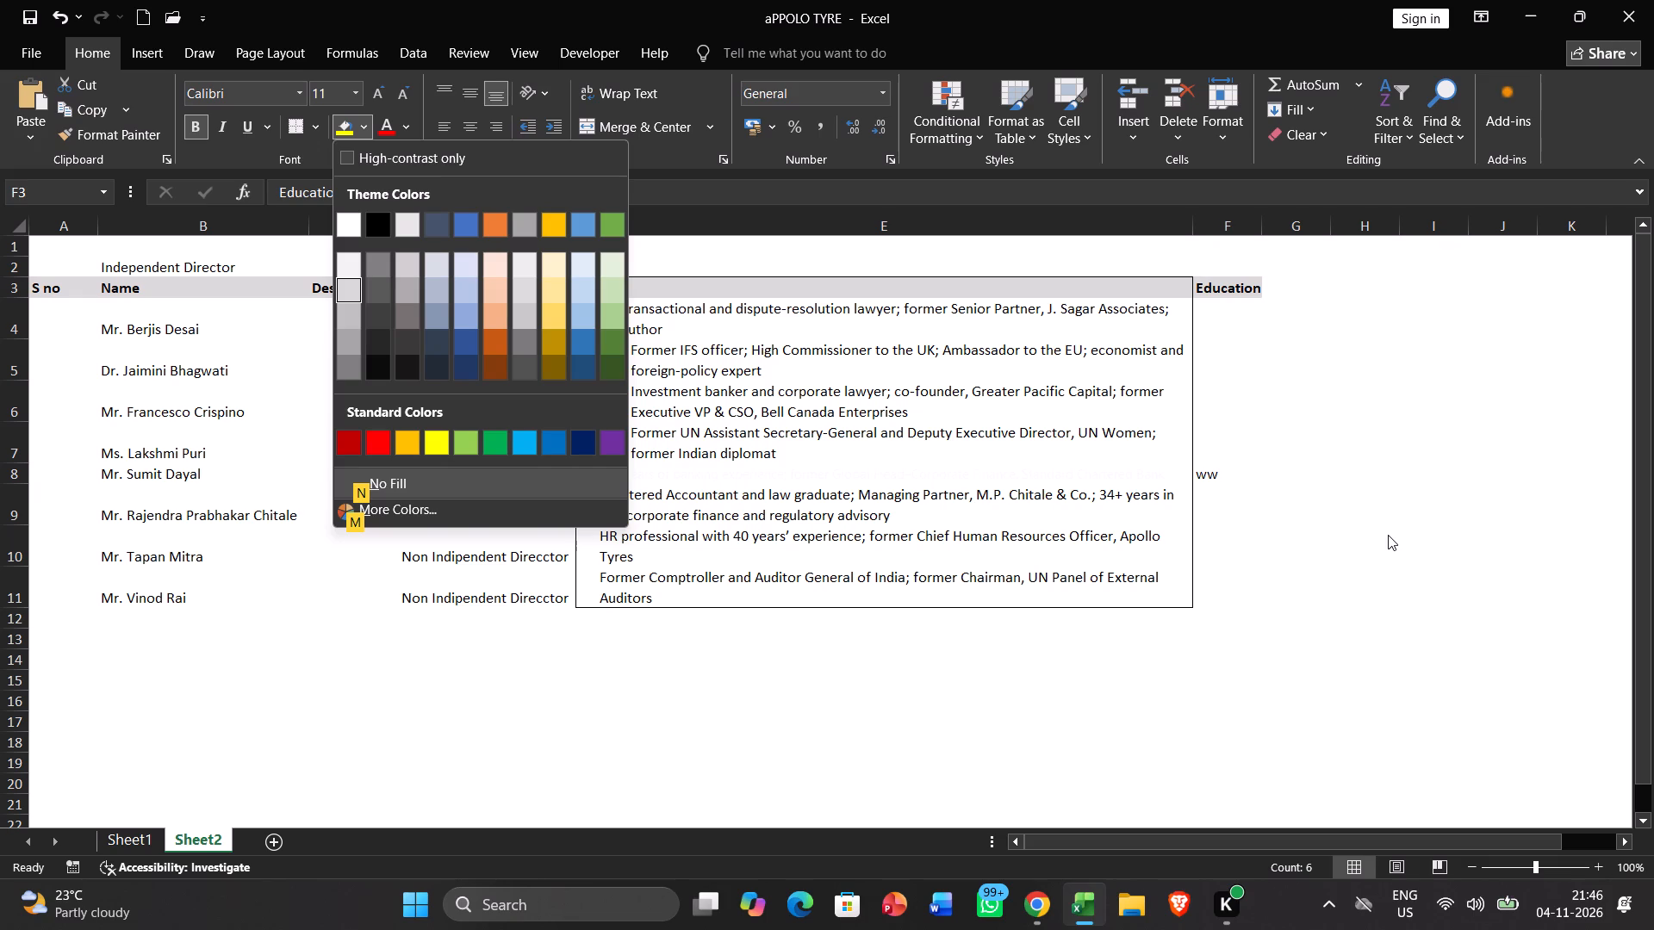
pyautogui.press('Right')
pyautogui.press('Right')
pyautogui.press('Right')
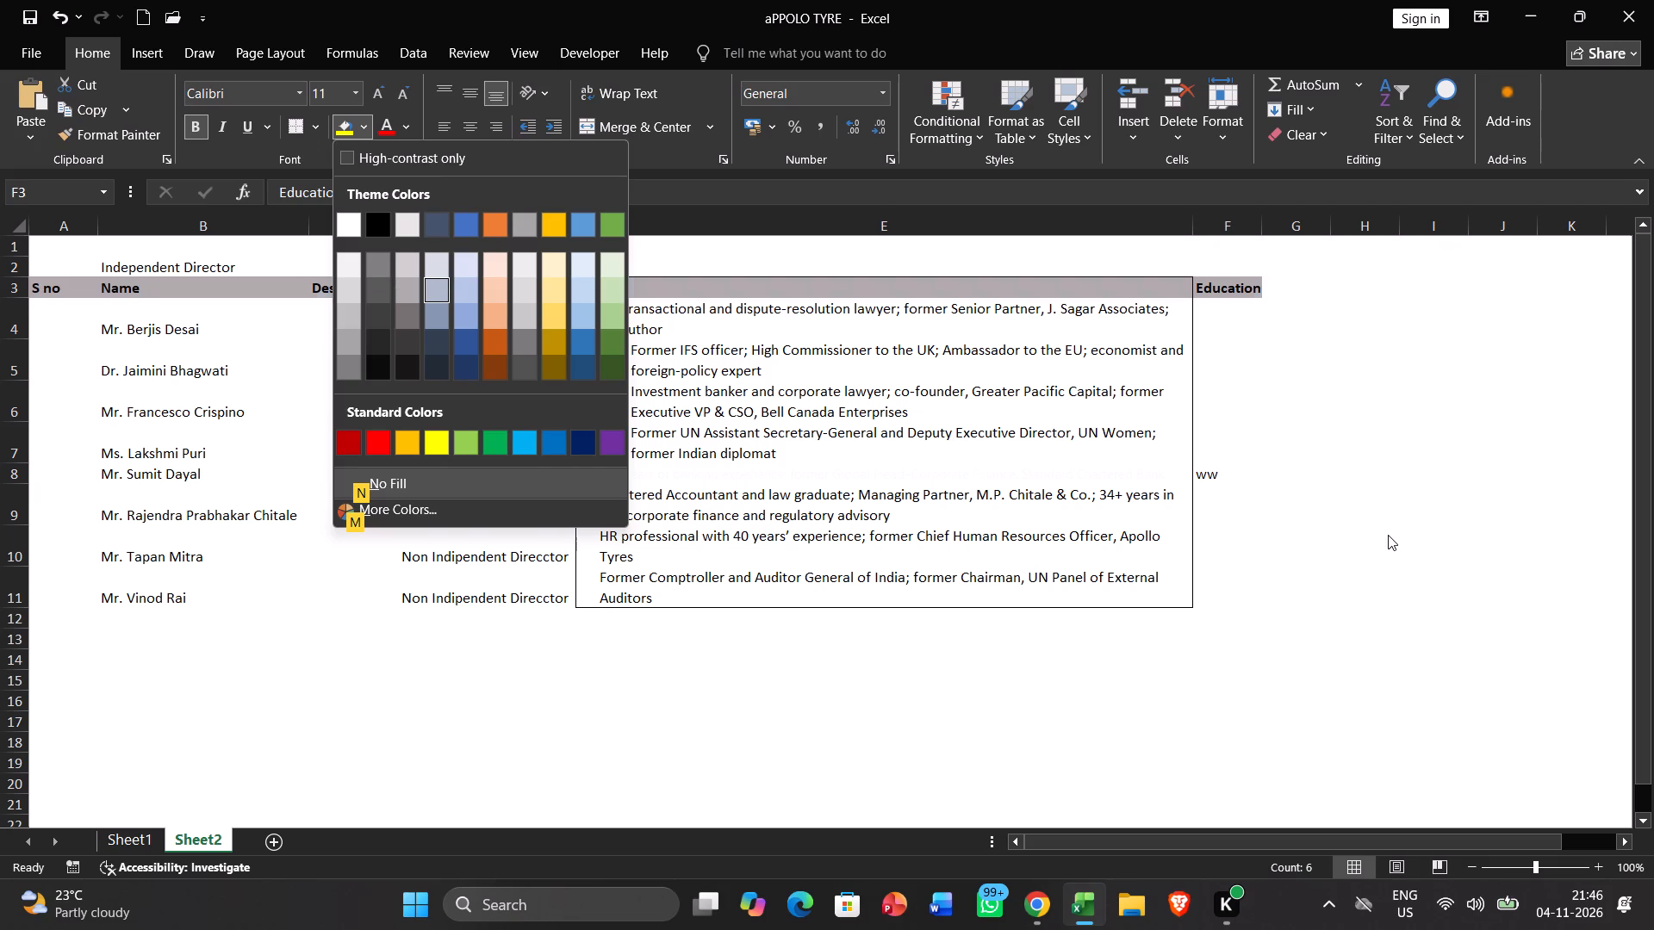
pyautogui.press('Right')
pyautogui.press('Down')
pyautogui.press('Down')
pyautogui.press('Left')
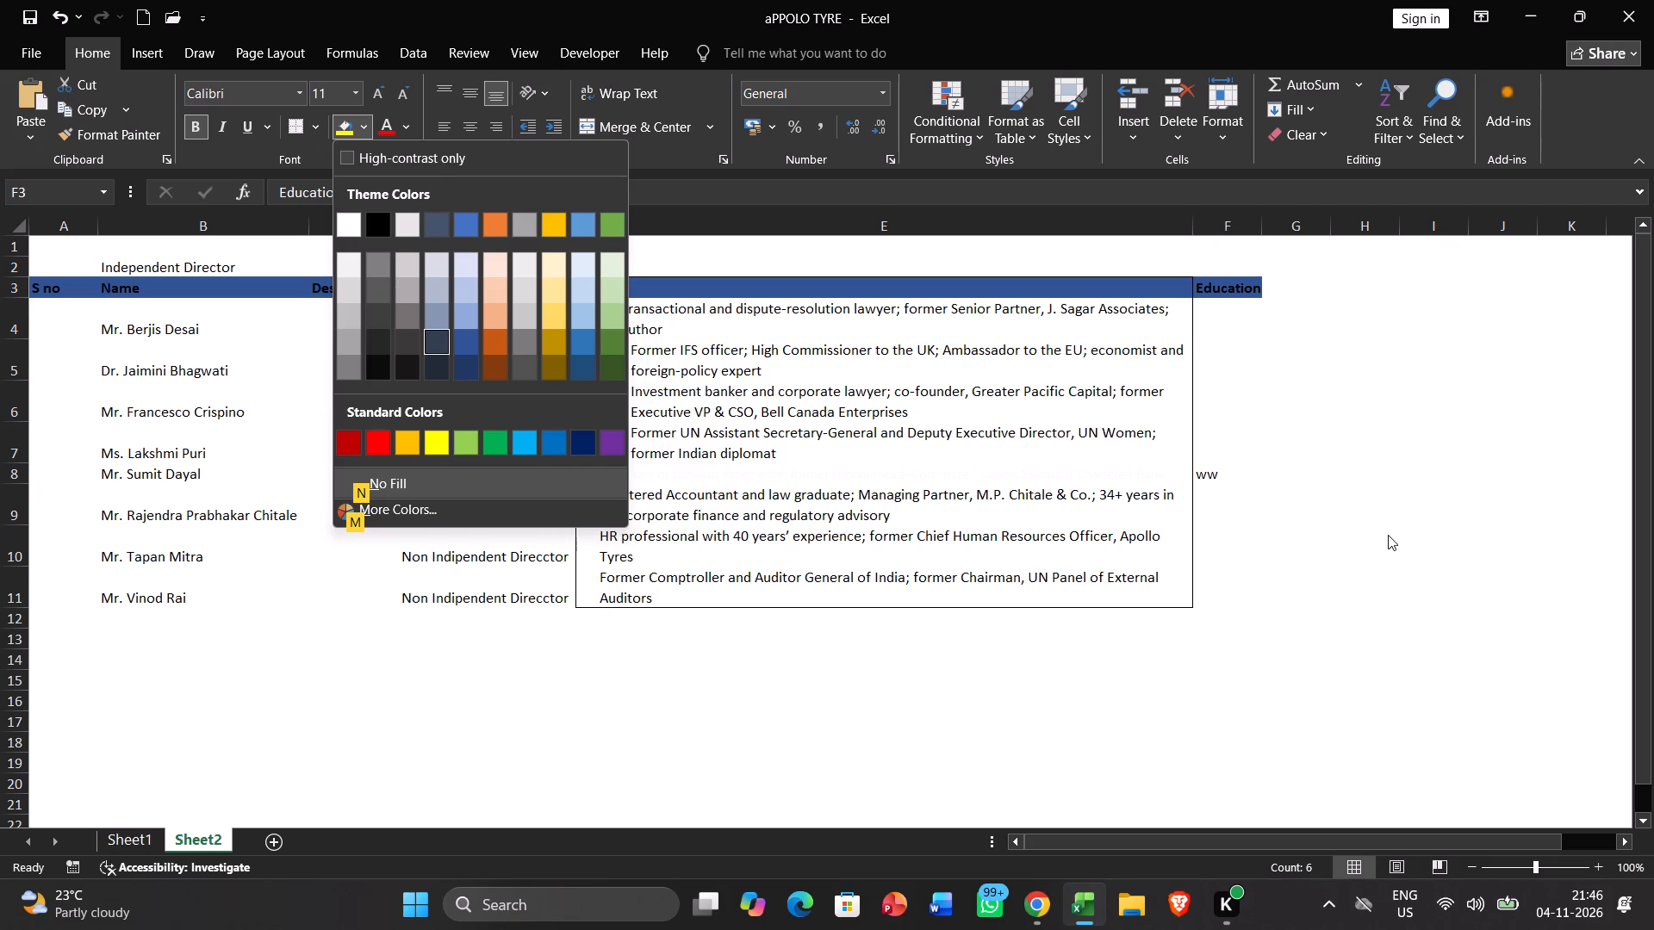
pyautogui.press('Right')
pyautogui.press('Return')
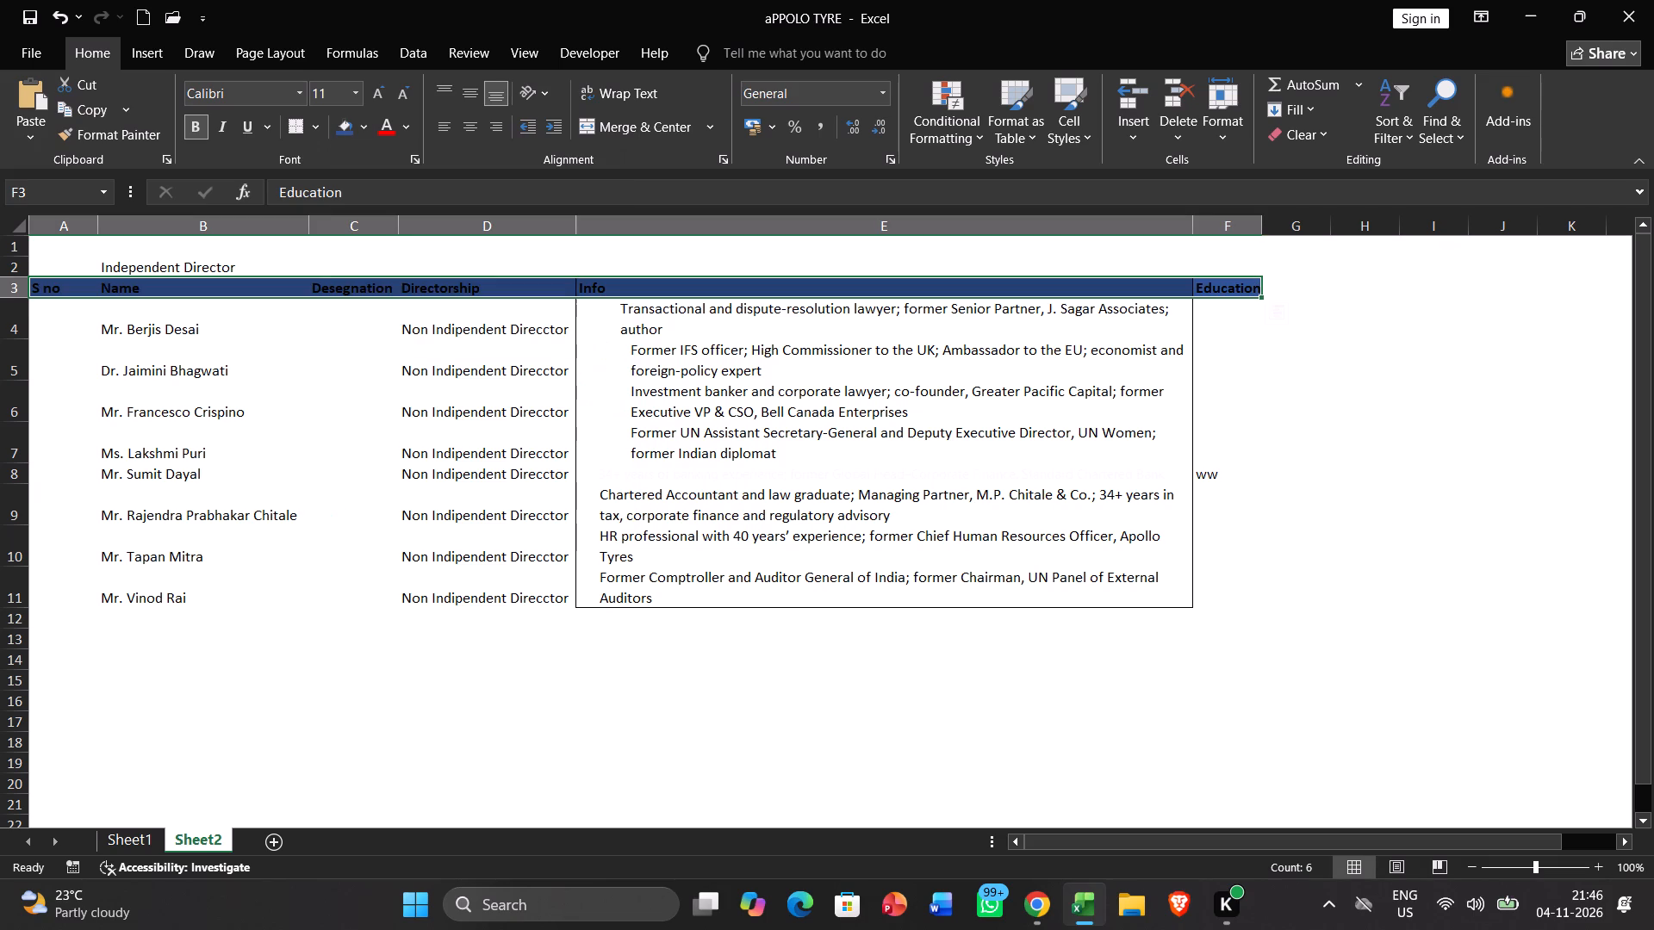
# Apply all borders to the director rows, A4:F11.
pyautogui.press('Down')
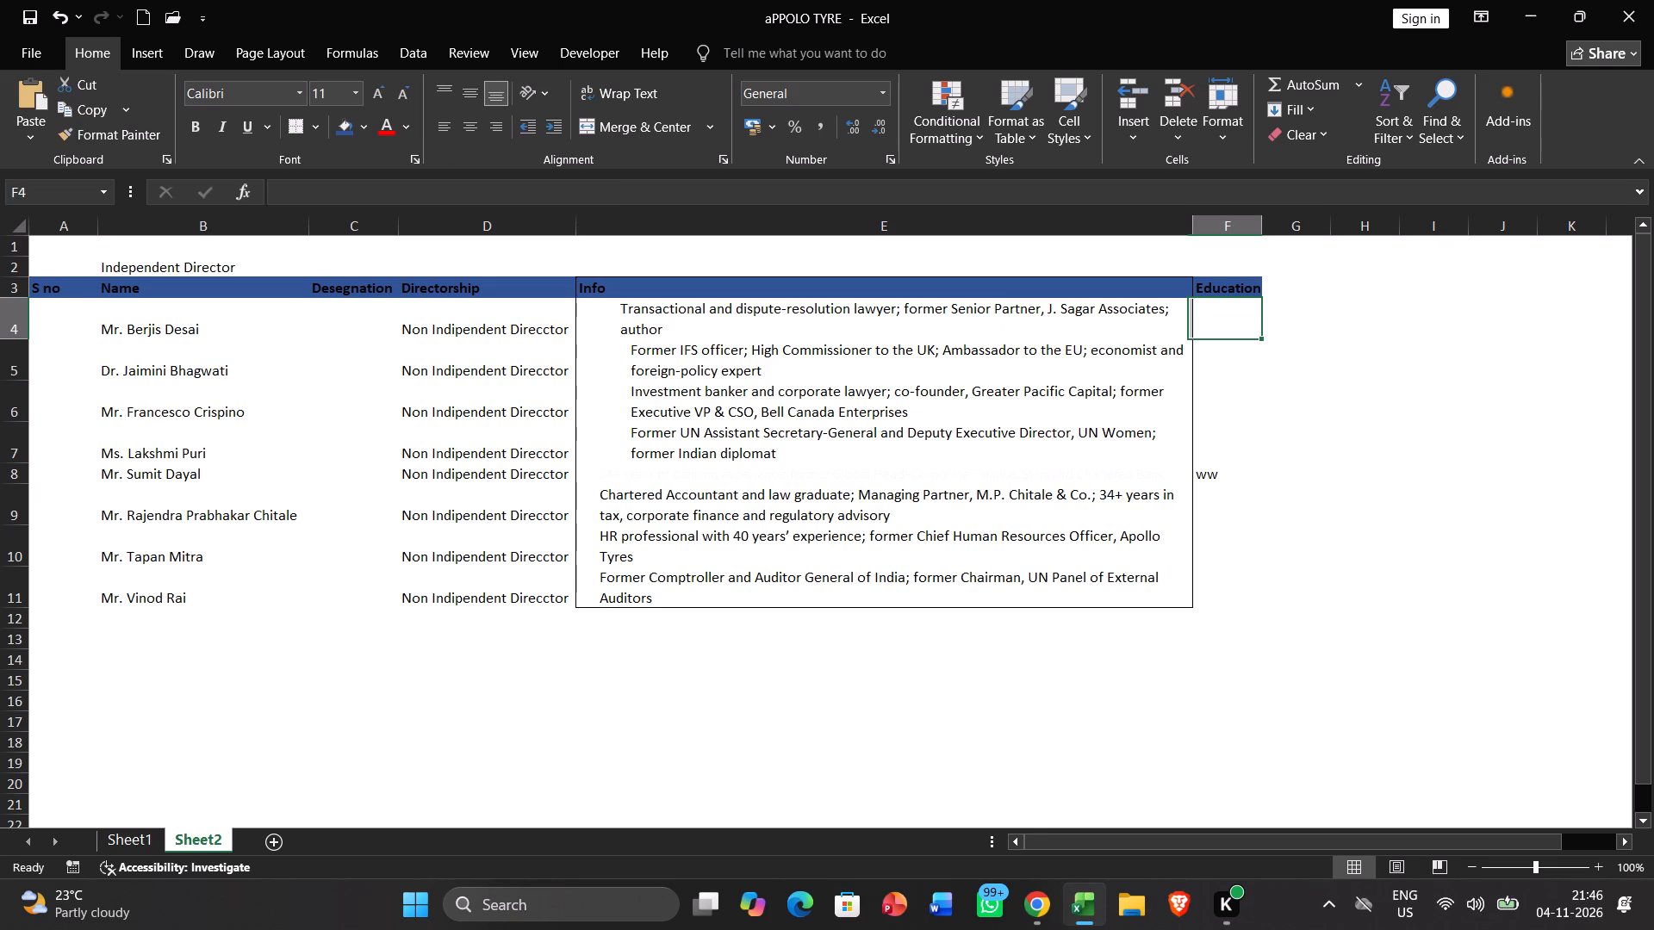
pyautogui.hotkey('shift', 'Down')
pyautogui.hotkey('shift', 'Down')
pyautogui.hotkey('shift', 'Down')
pyautogui.hotkey('shift', 'Down')
pyautogui.hotkey('shift', 'Down')
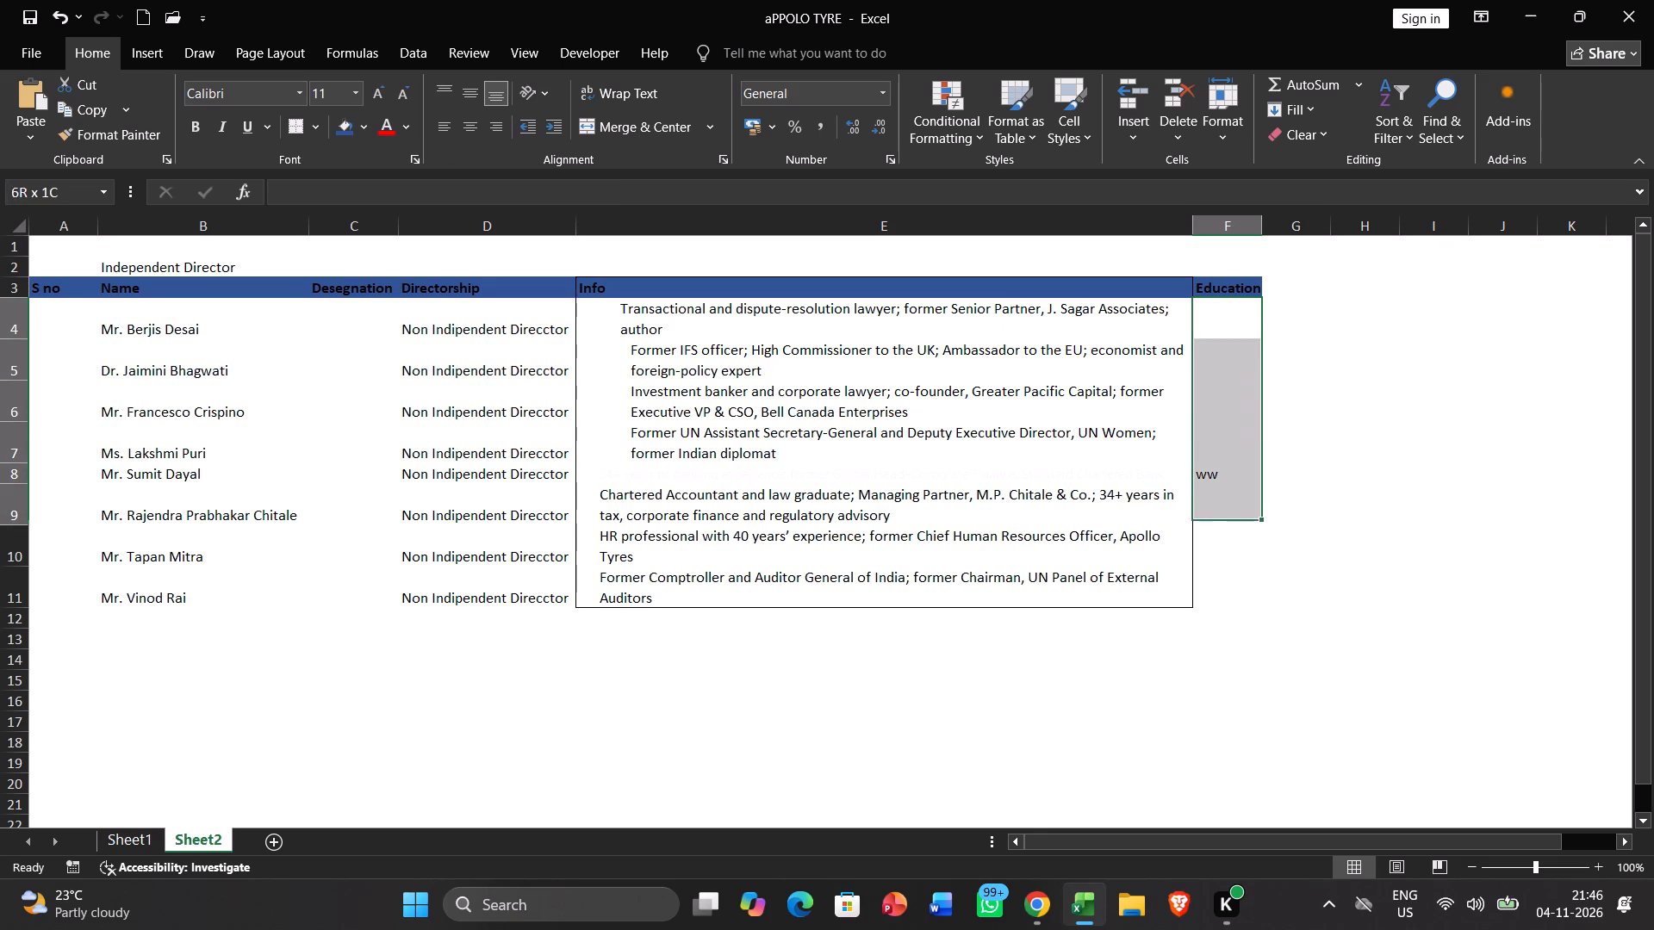
pyautogui.hotkey('shift', 'Down')
pyautogui.hotkey('shift', 'Down')
pyautogui.hotkey('shift', 'Left')
pyautogui.hotkey('shift', 'Left')
pyautogui.hotkey('shift', 'Left')
pyautogui.hotkey('shift', 'Left')
pyautogui.hotkey('shift', 'Left')
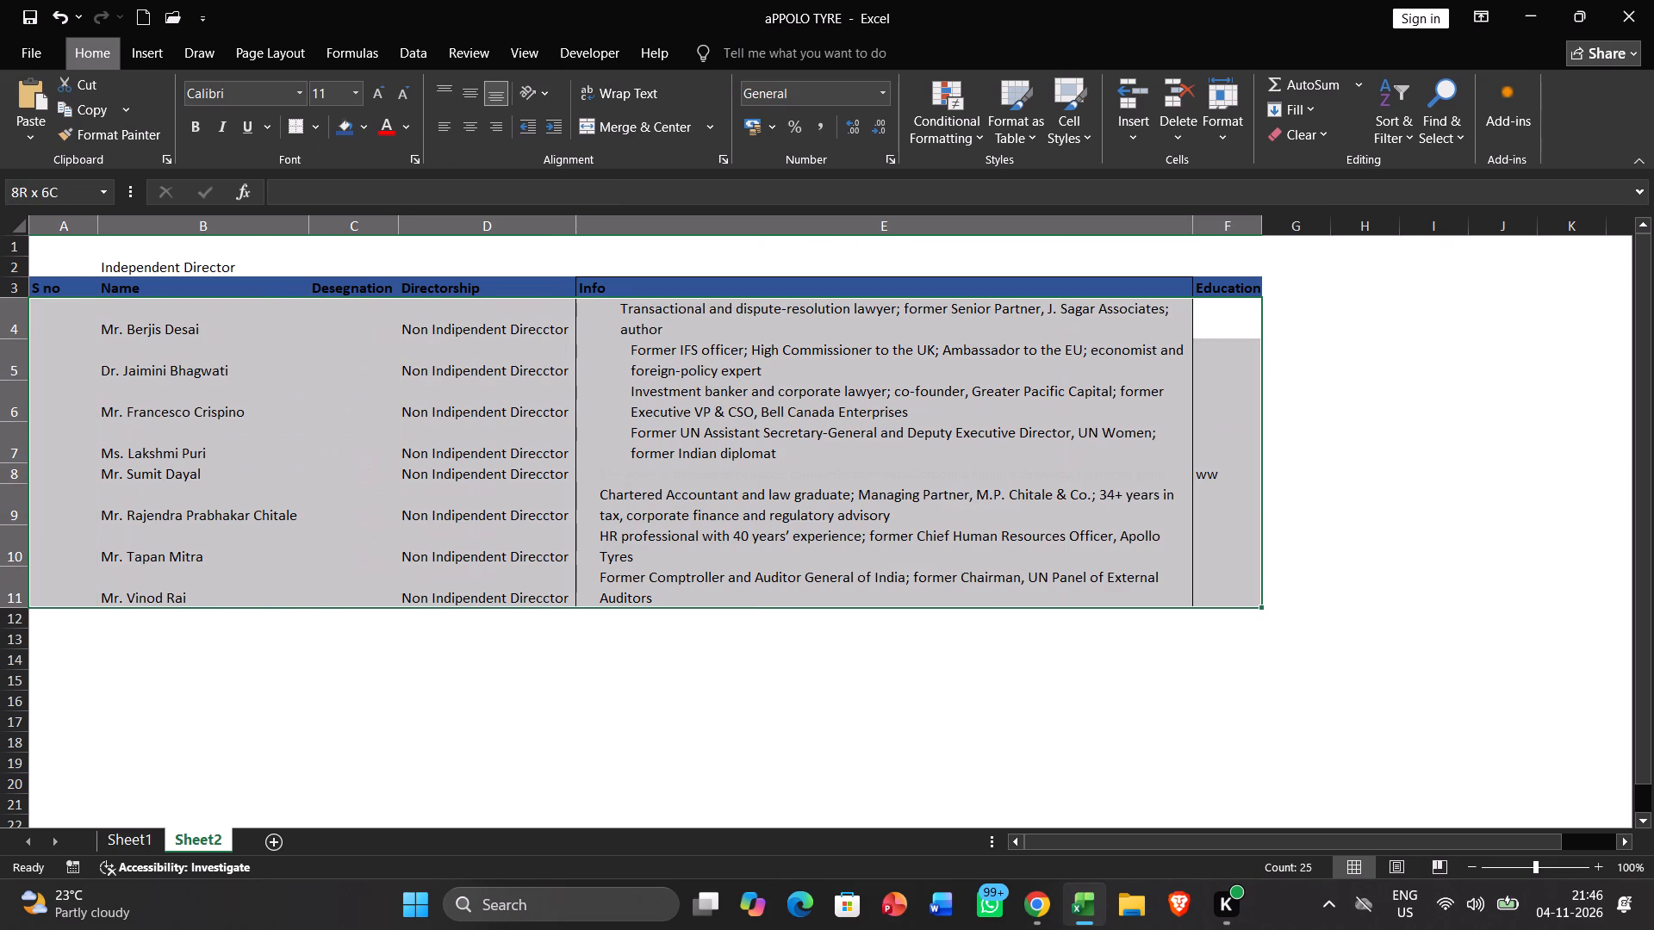
pyautogui.write('hba')
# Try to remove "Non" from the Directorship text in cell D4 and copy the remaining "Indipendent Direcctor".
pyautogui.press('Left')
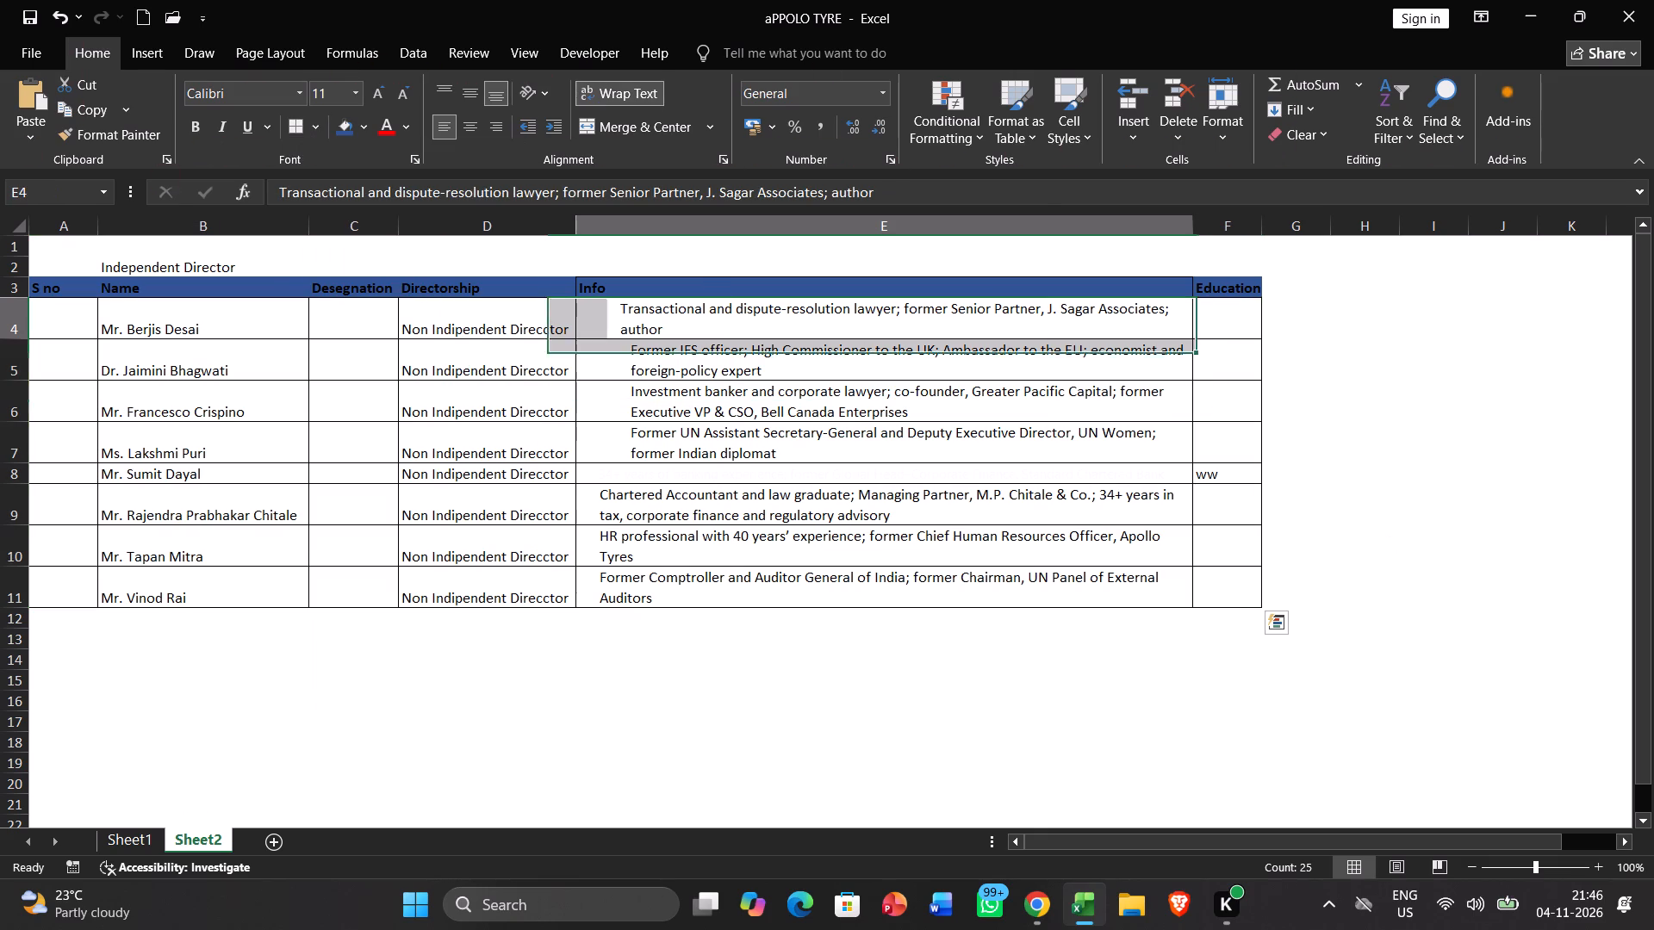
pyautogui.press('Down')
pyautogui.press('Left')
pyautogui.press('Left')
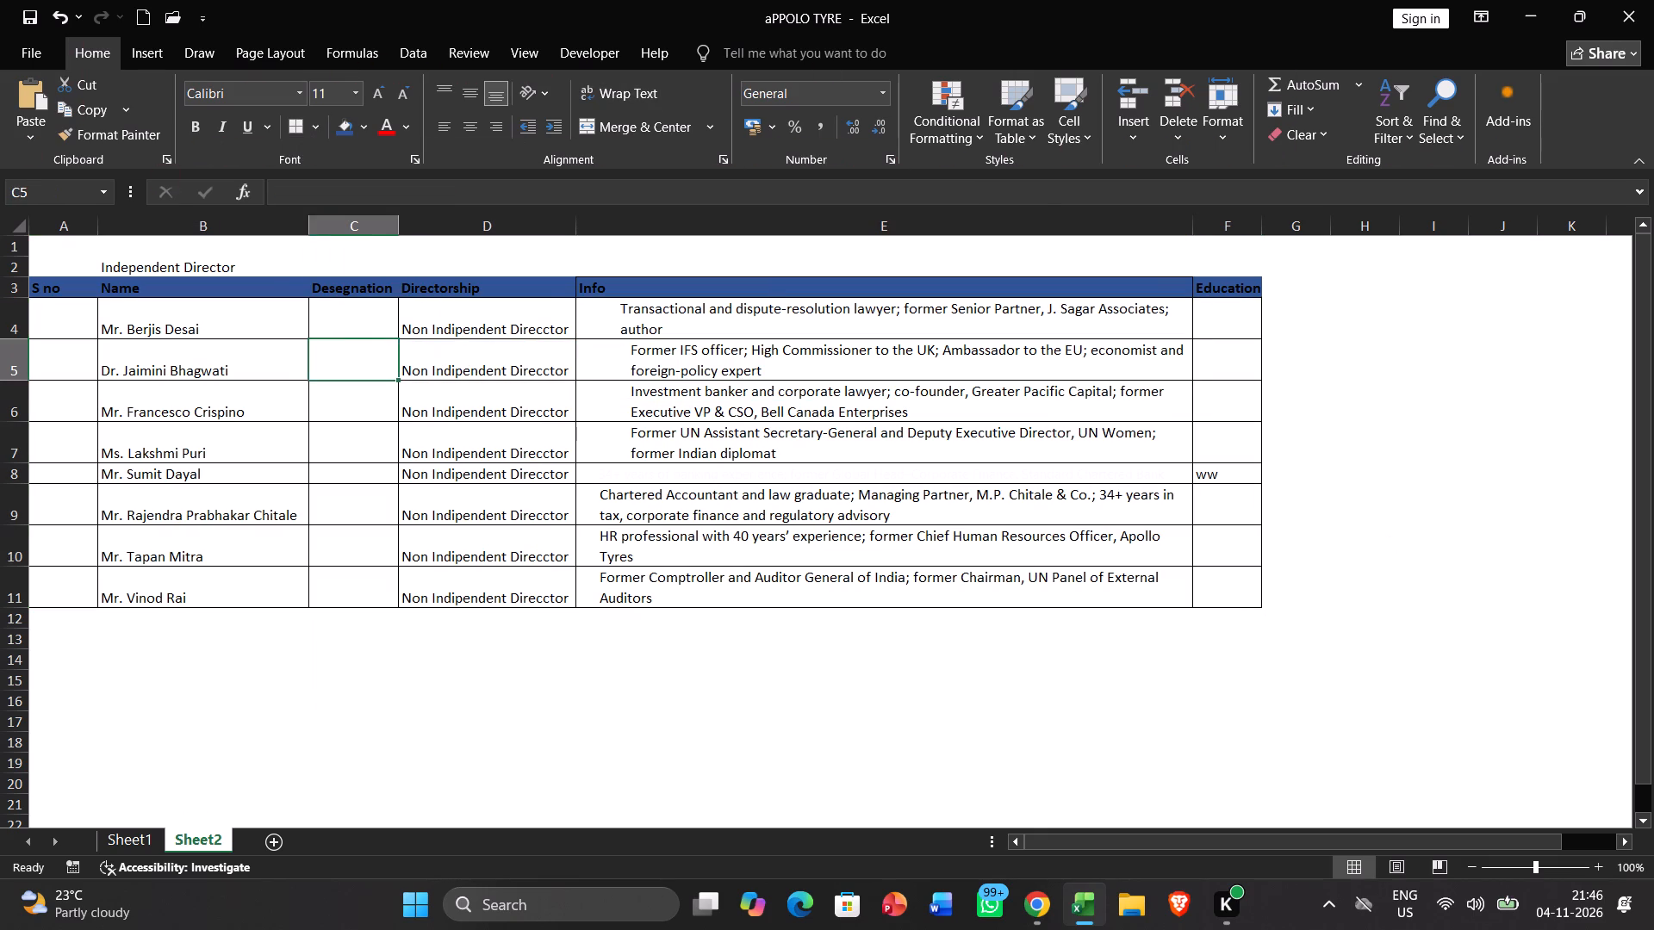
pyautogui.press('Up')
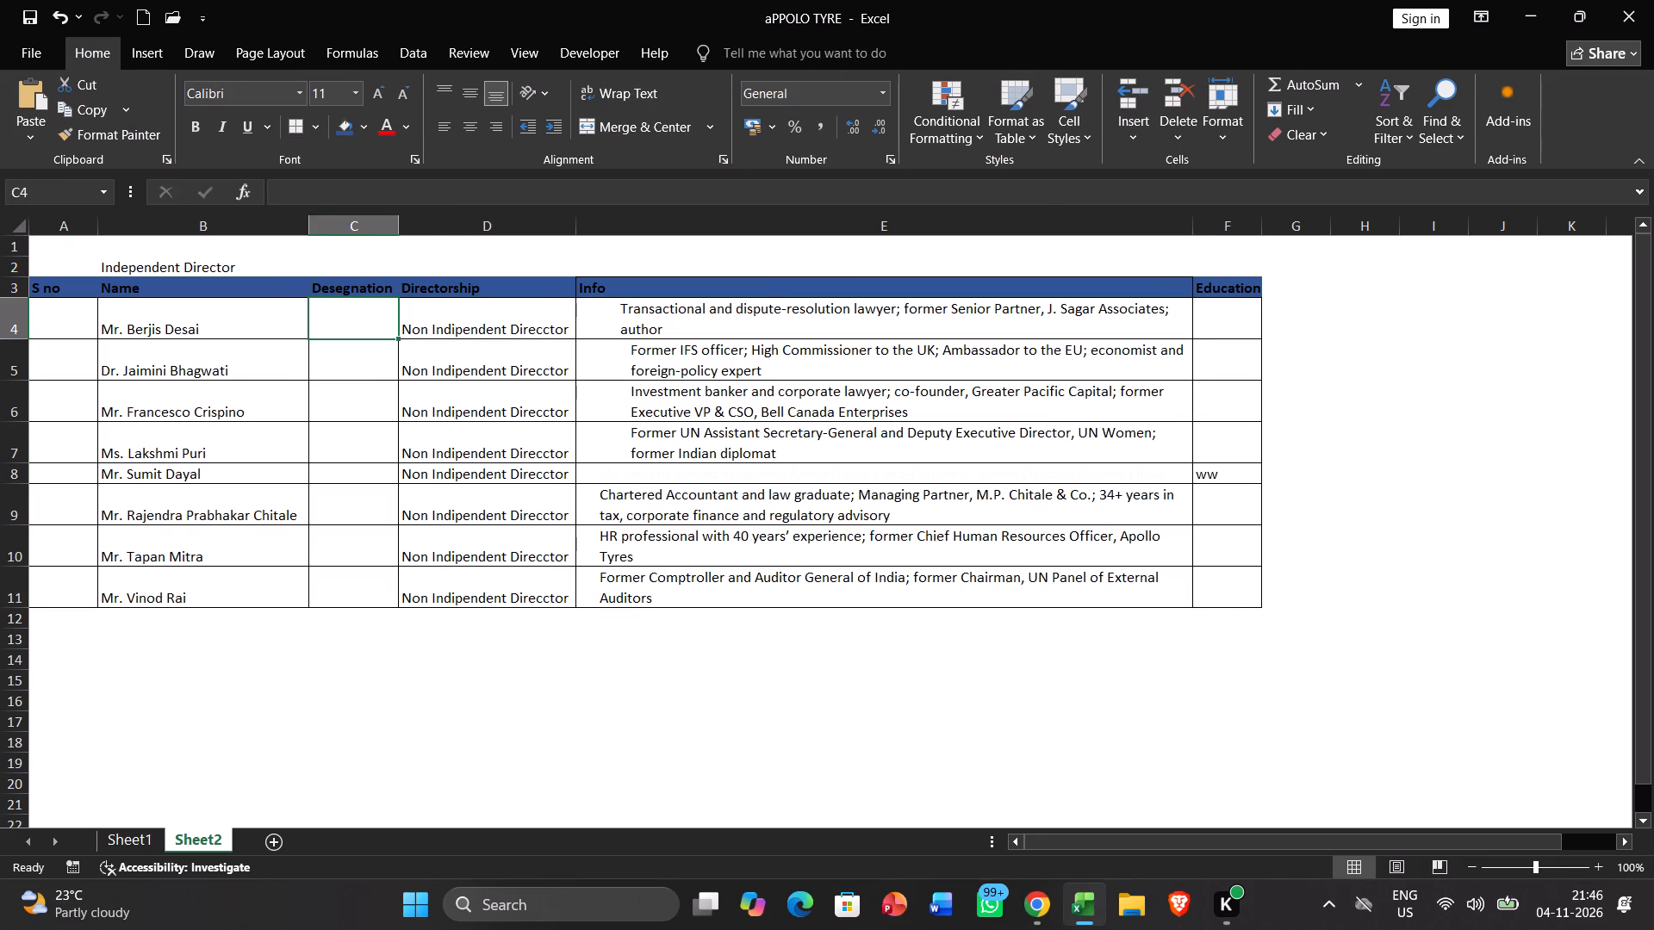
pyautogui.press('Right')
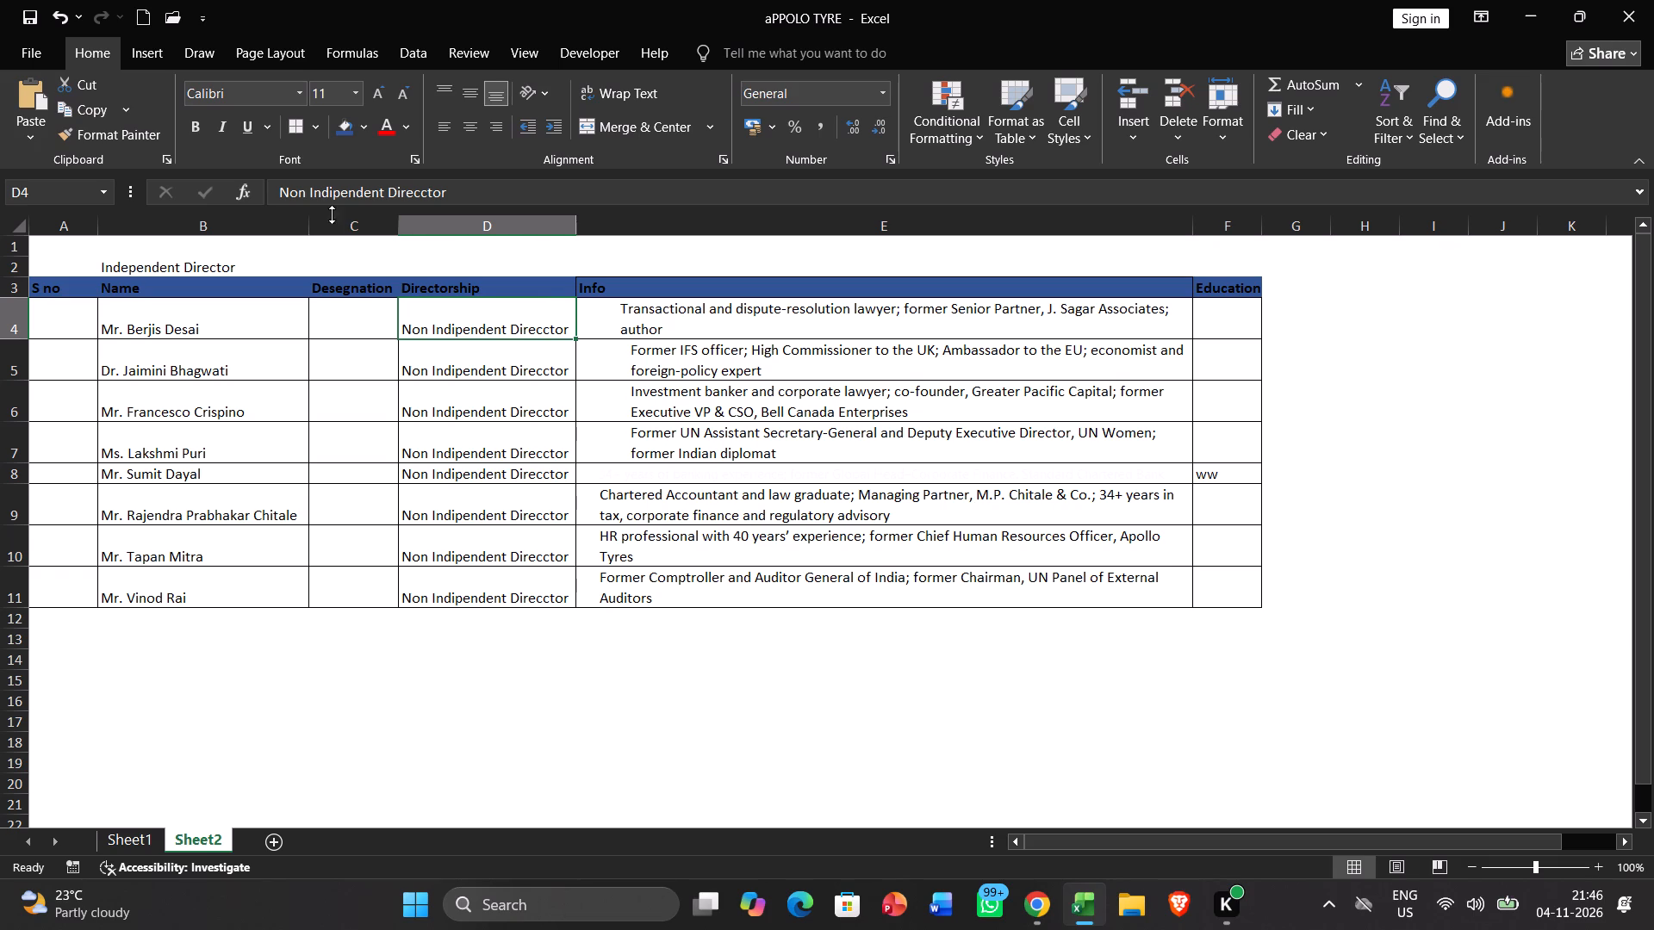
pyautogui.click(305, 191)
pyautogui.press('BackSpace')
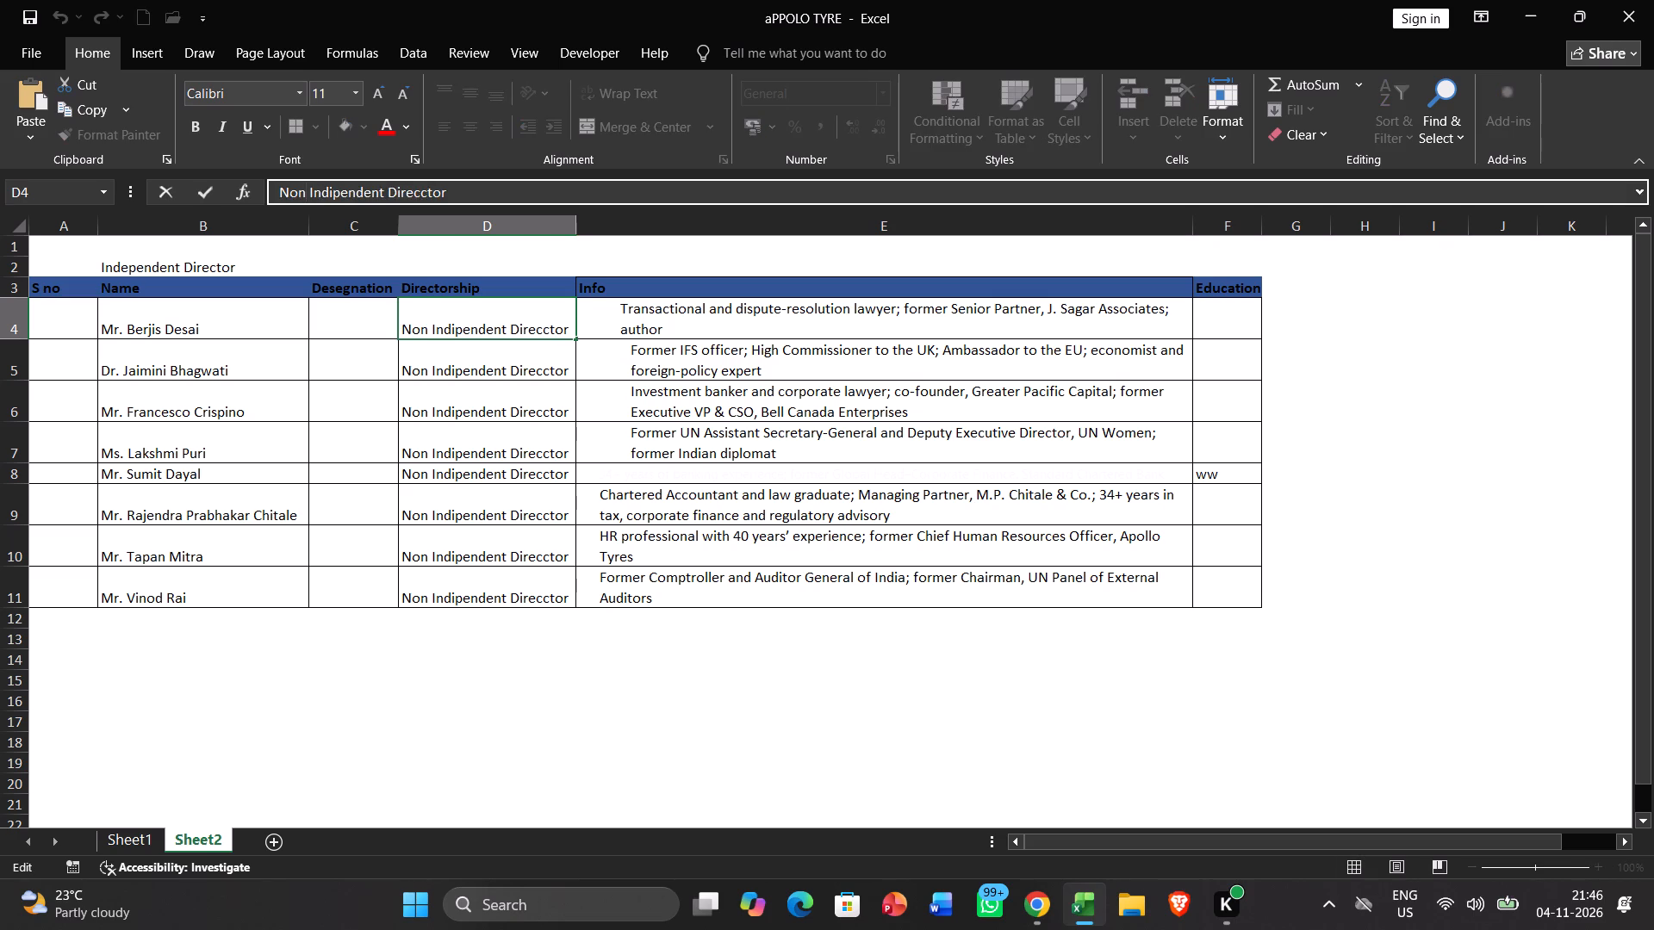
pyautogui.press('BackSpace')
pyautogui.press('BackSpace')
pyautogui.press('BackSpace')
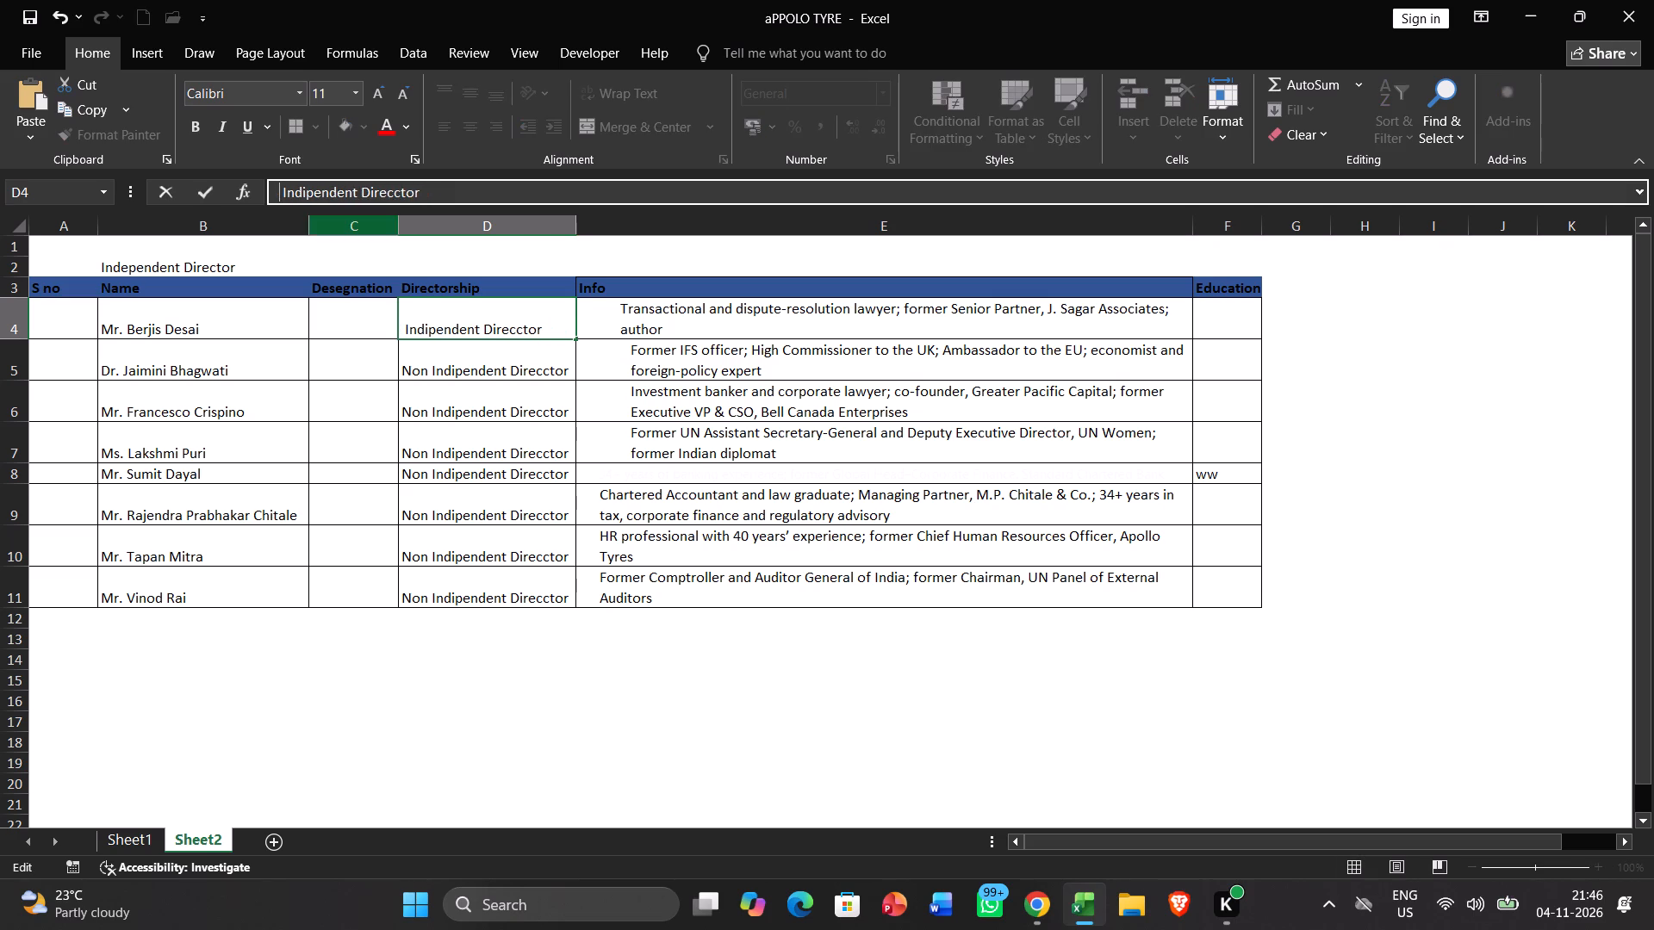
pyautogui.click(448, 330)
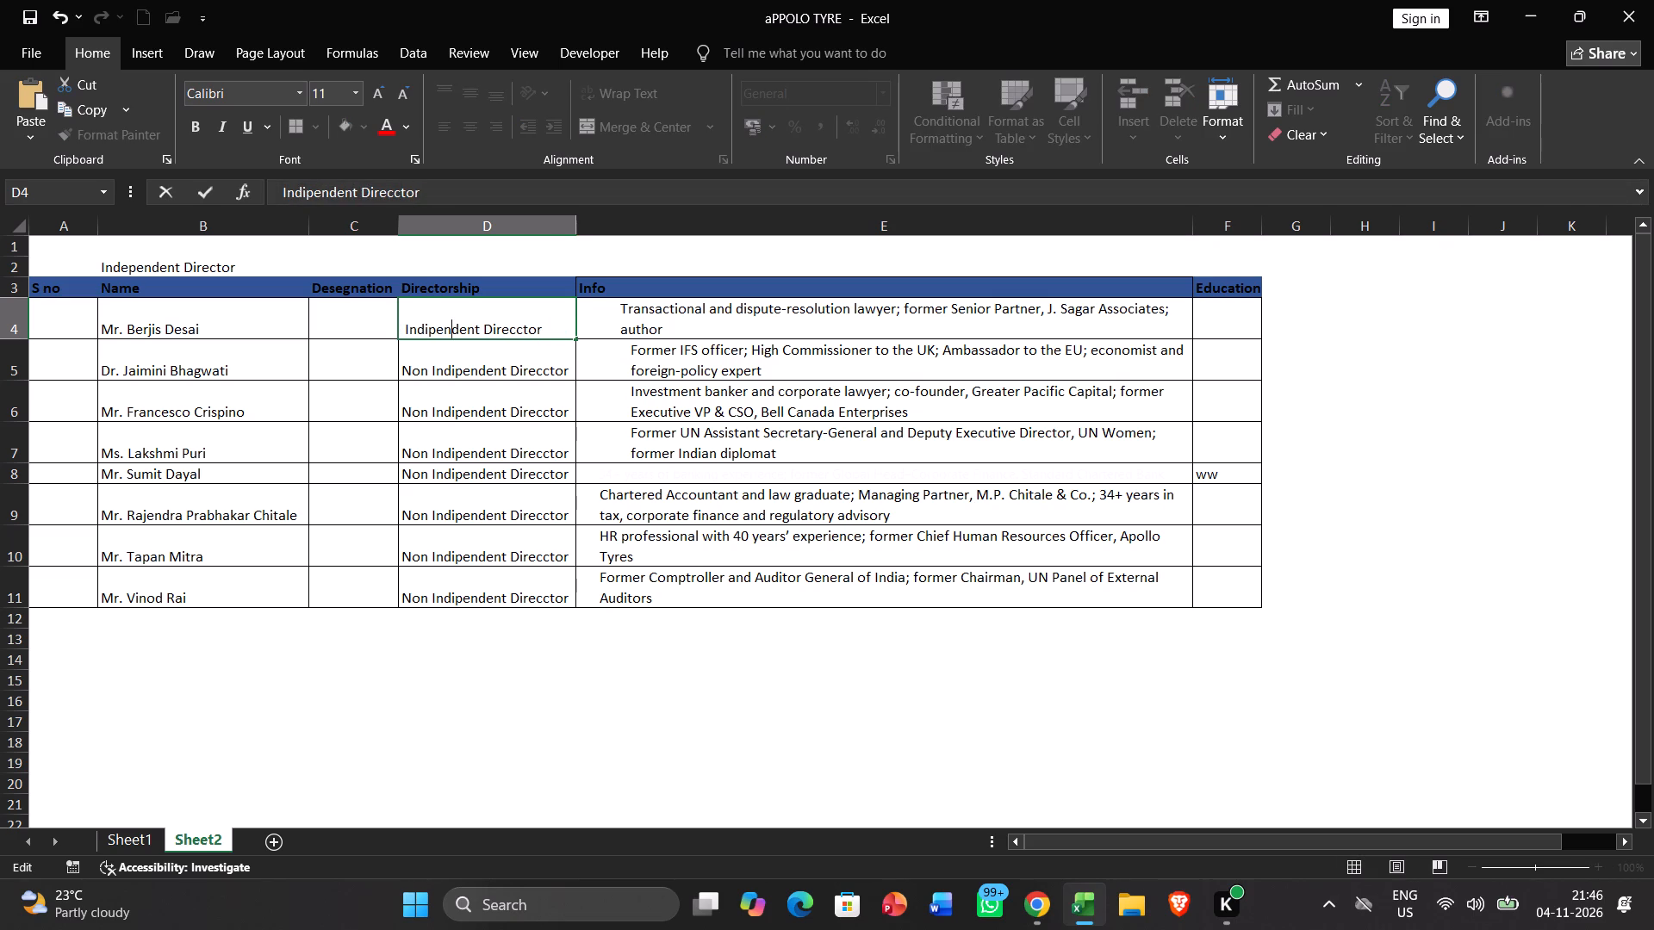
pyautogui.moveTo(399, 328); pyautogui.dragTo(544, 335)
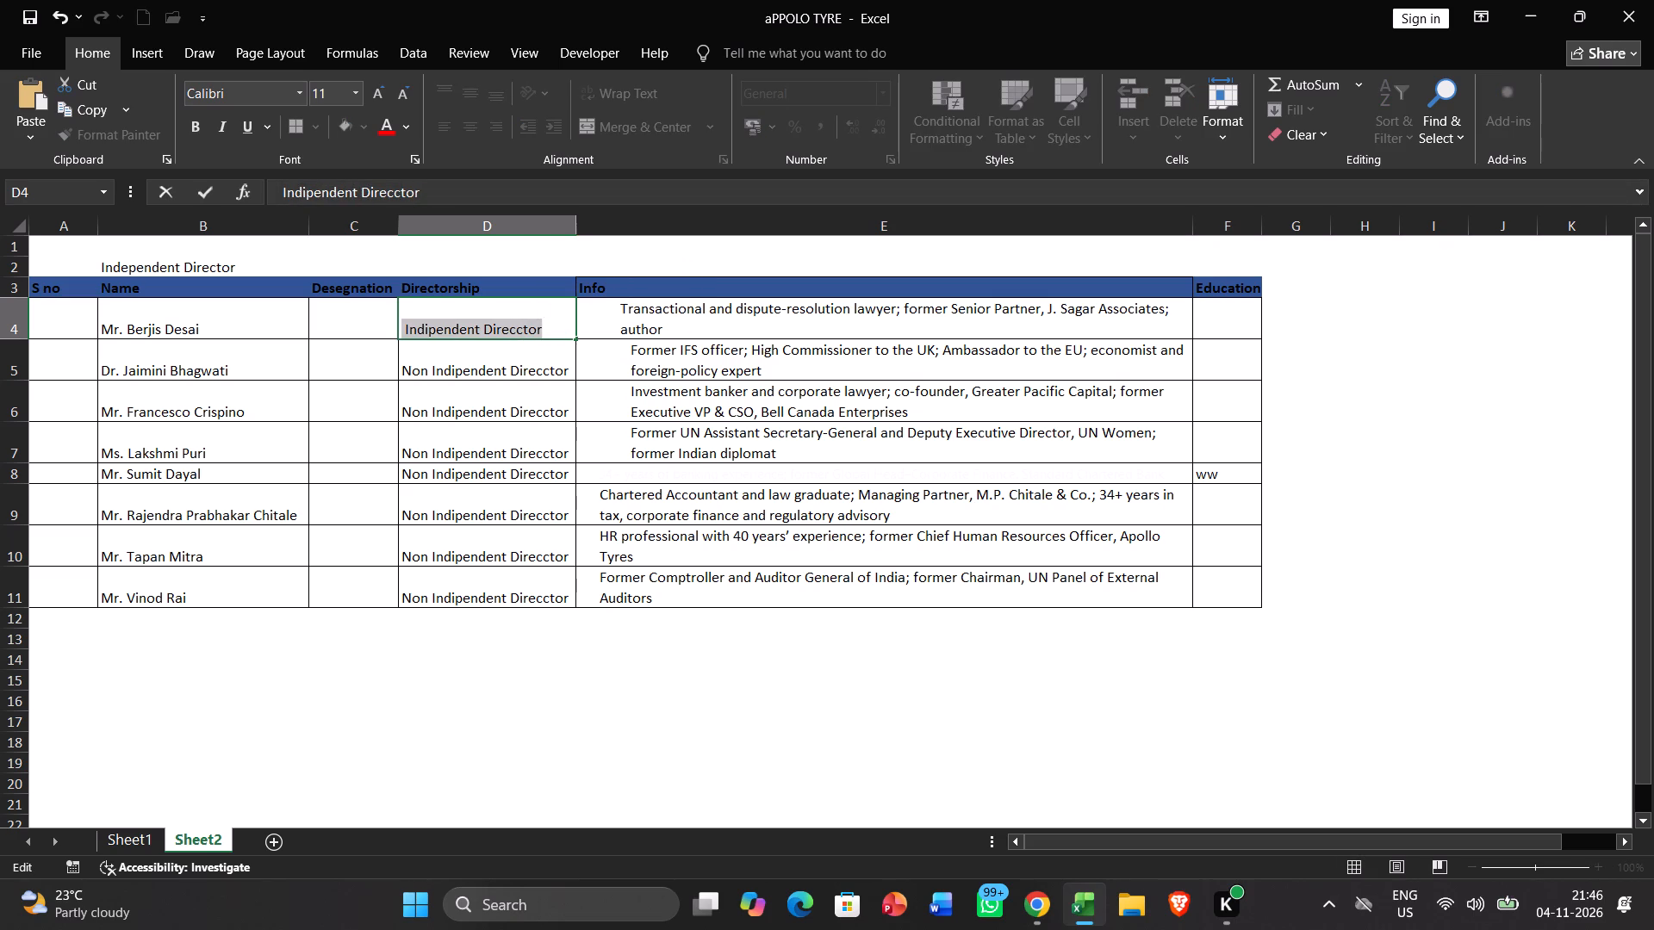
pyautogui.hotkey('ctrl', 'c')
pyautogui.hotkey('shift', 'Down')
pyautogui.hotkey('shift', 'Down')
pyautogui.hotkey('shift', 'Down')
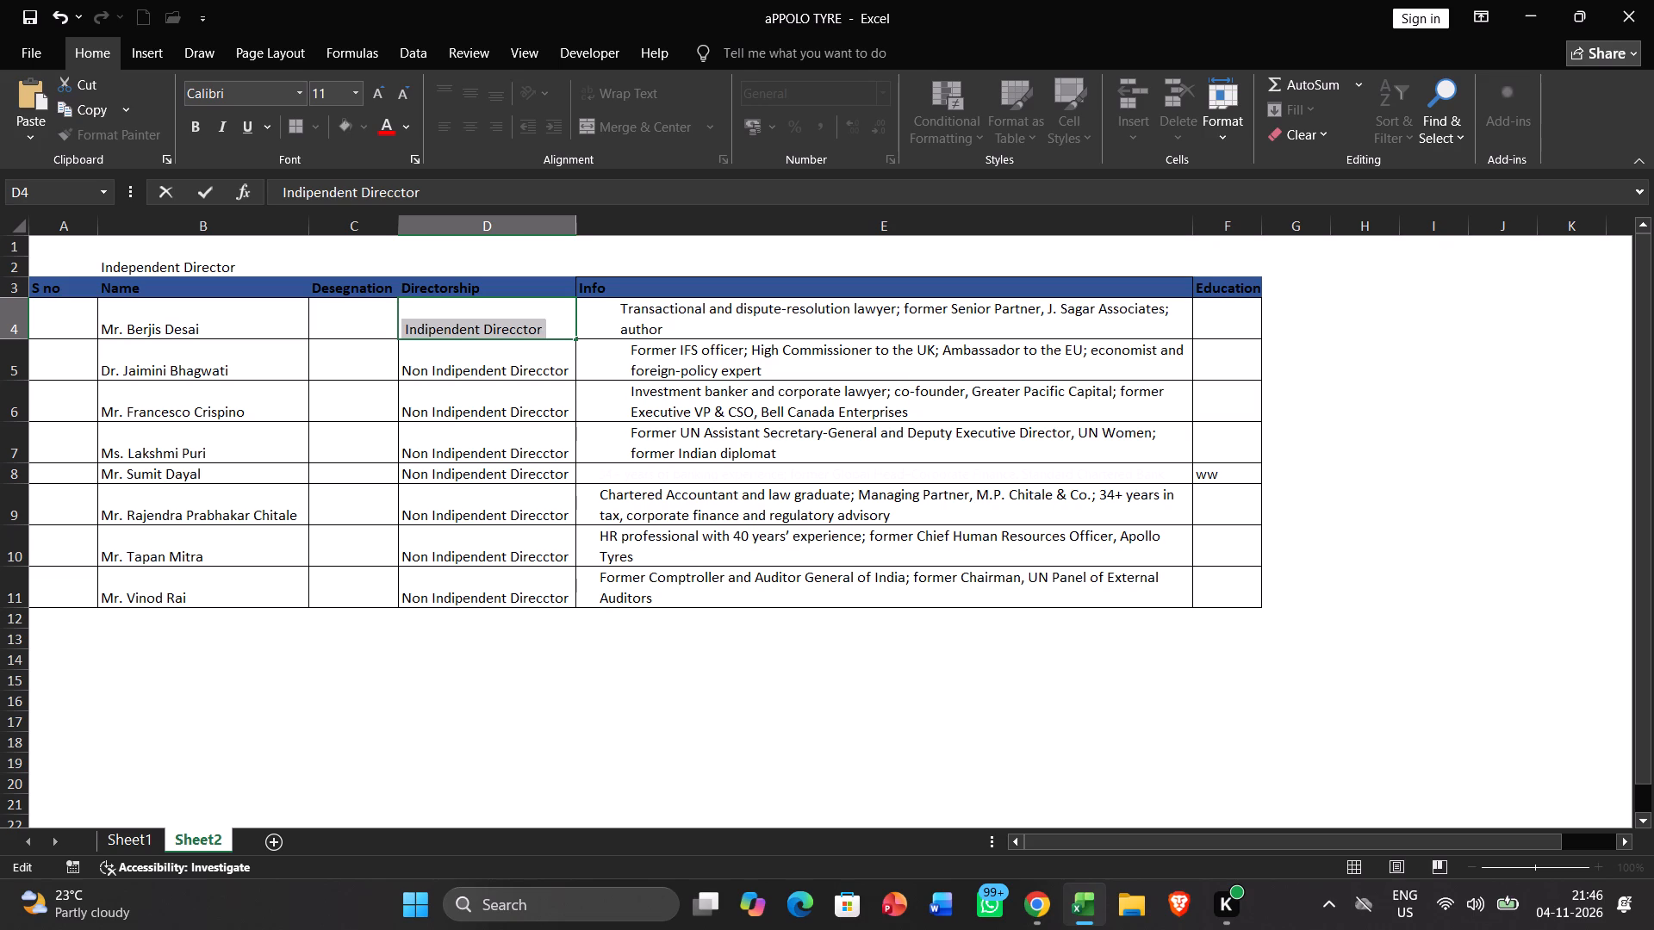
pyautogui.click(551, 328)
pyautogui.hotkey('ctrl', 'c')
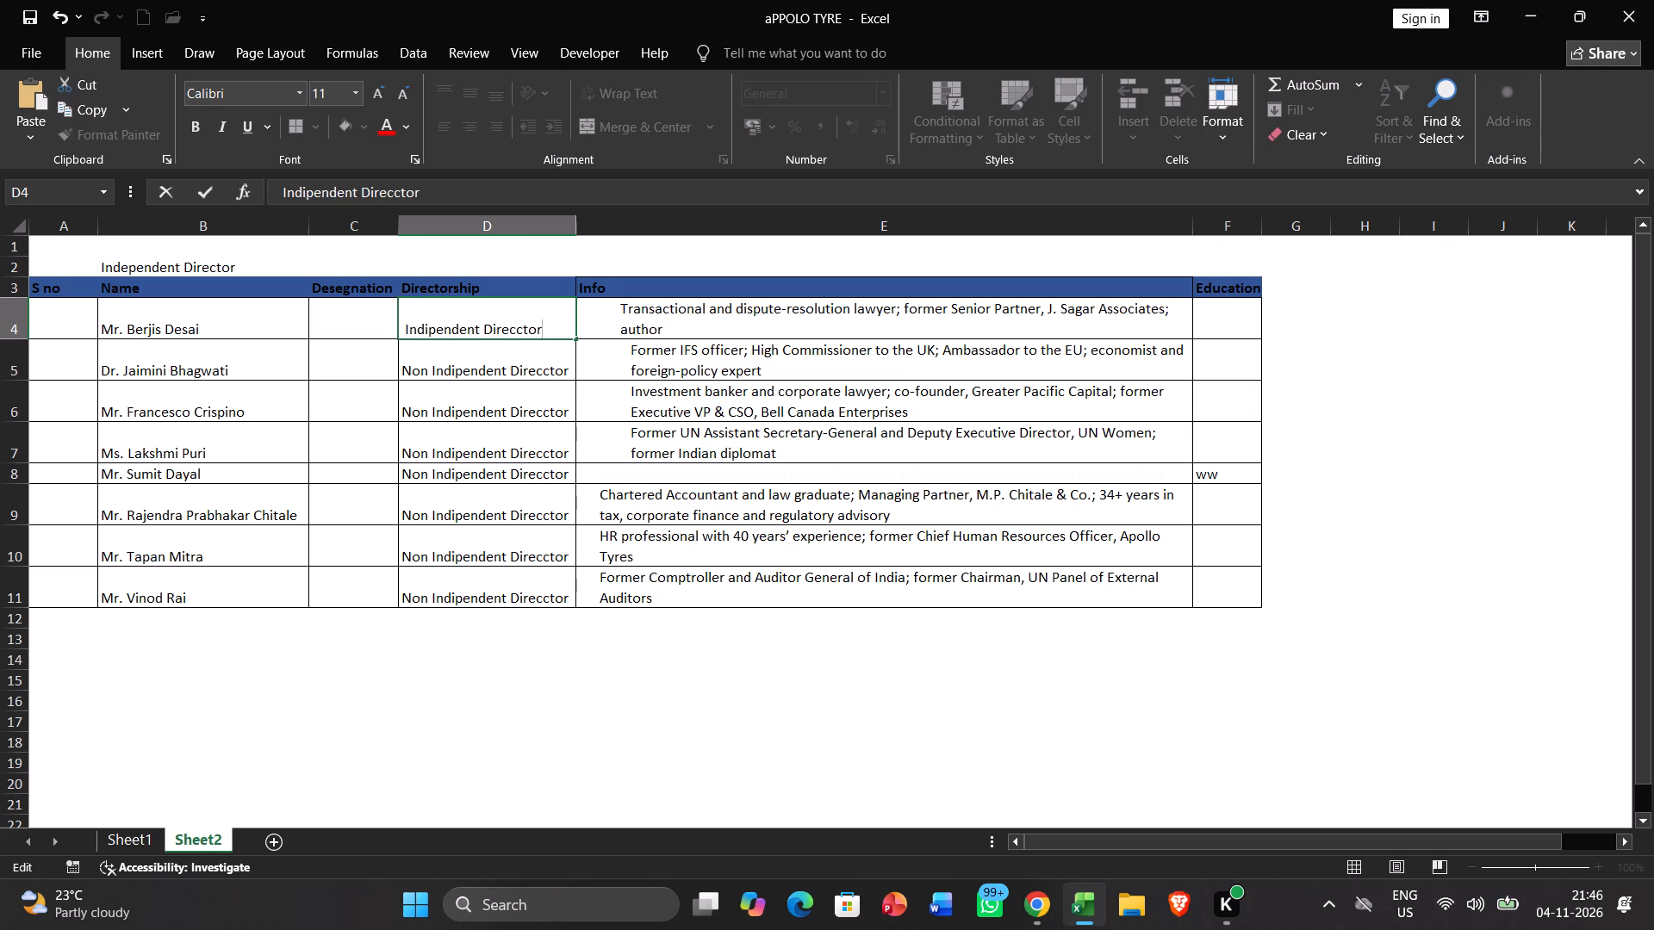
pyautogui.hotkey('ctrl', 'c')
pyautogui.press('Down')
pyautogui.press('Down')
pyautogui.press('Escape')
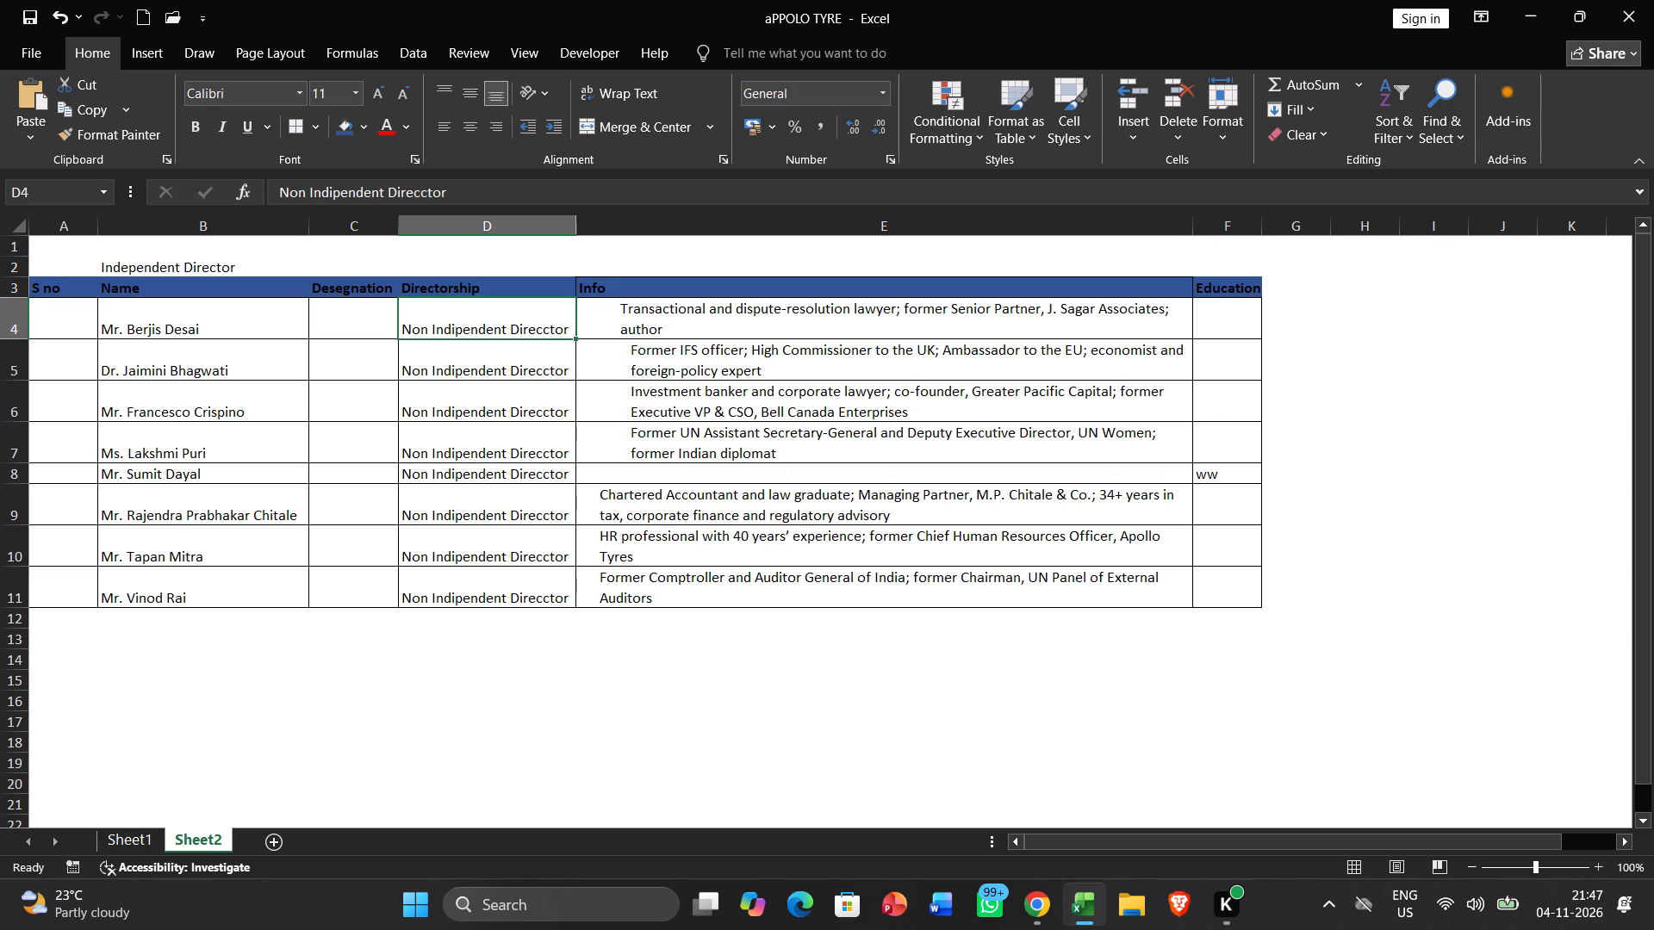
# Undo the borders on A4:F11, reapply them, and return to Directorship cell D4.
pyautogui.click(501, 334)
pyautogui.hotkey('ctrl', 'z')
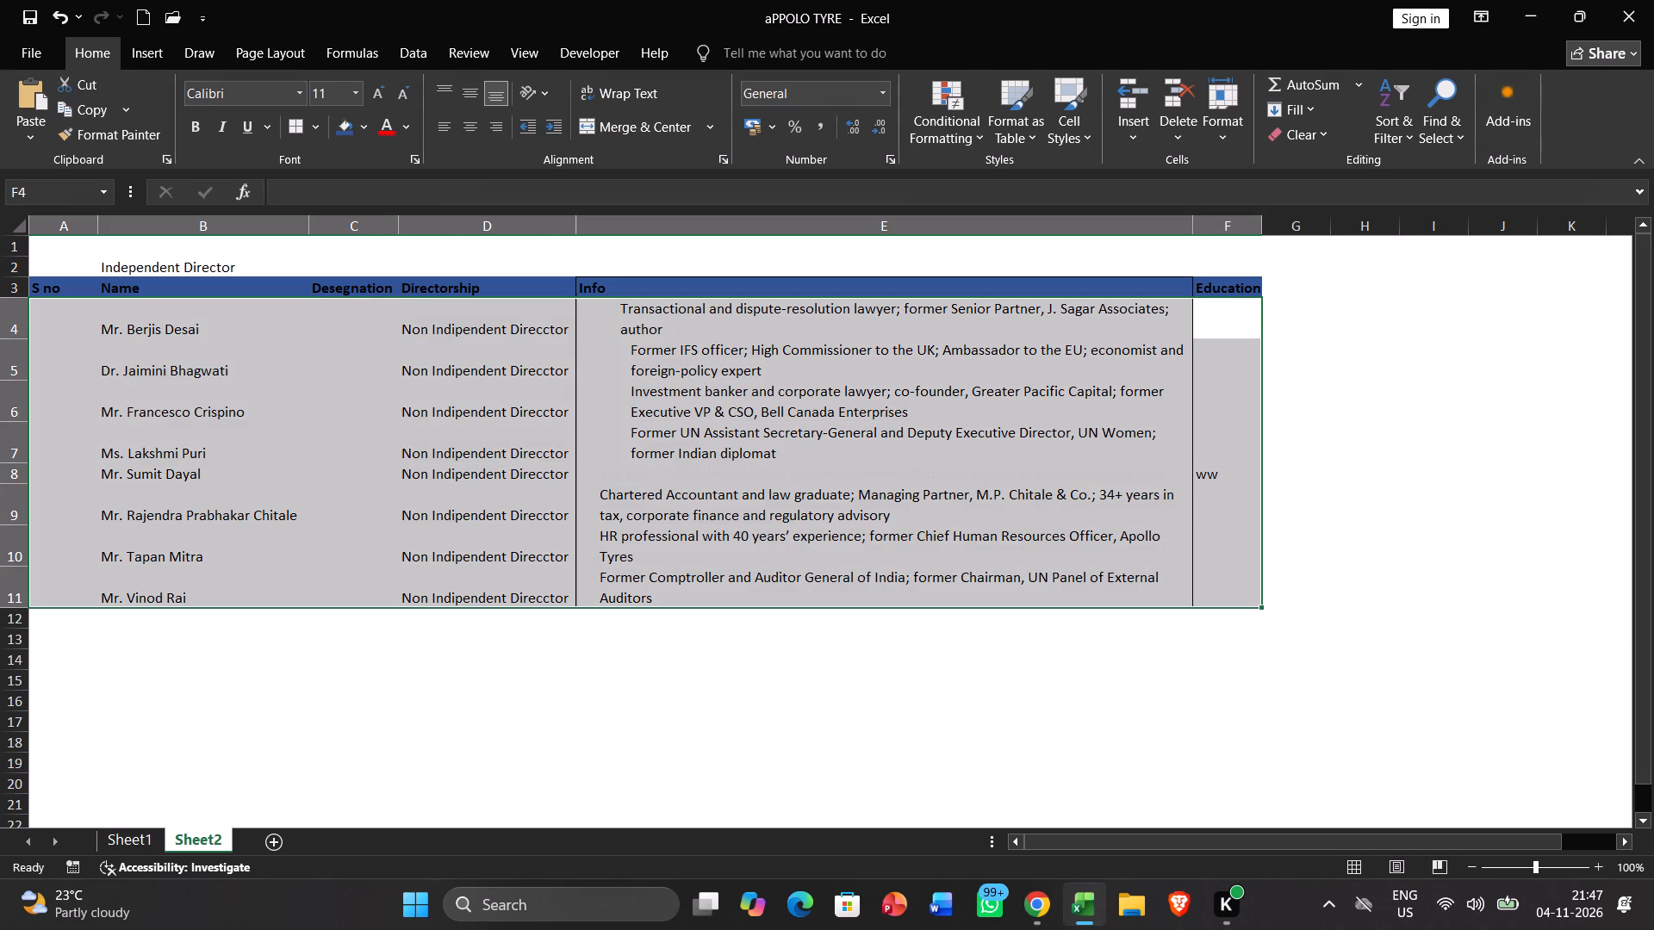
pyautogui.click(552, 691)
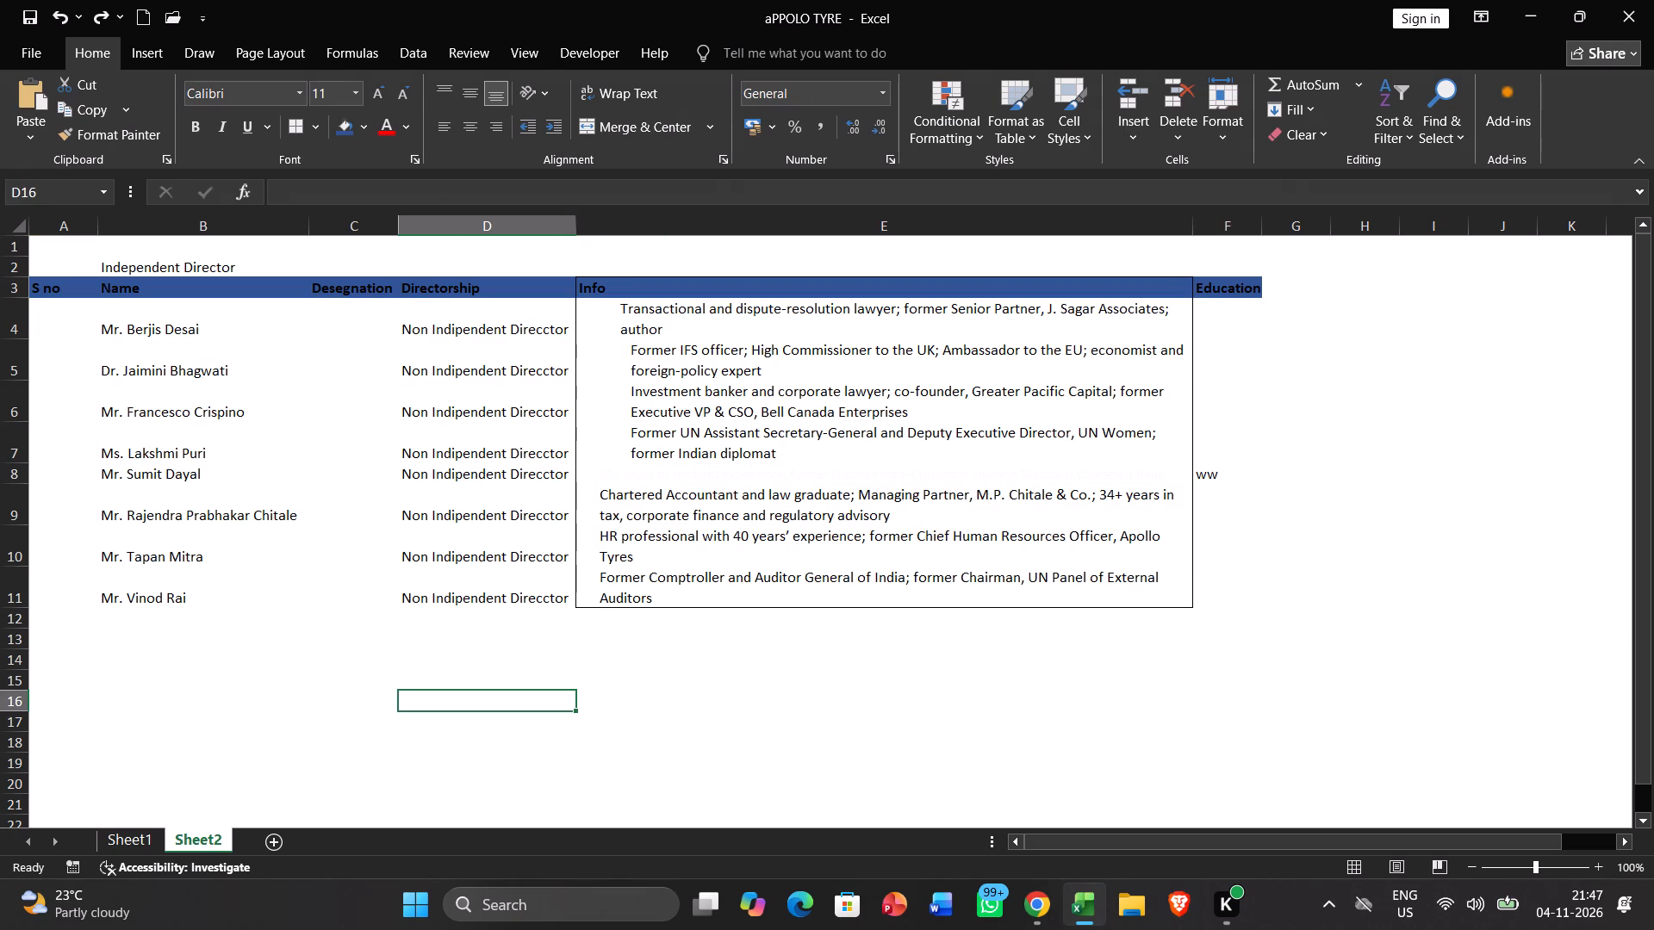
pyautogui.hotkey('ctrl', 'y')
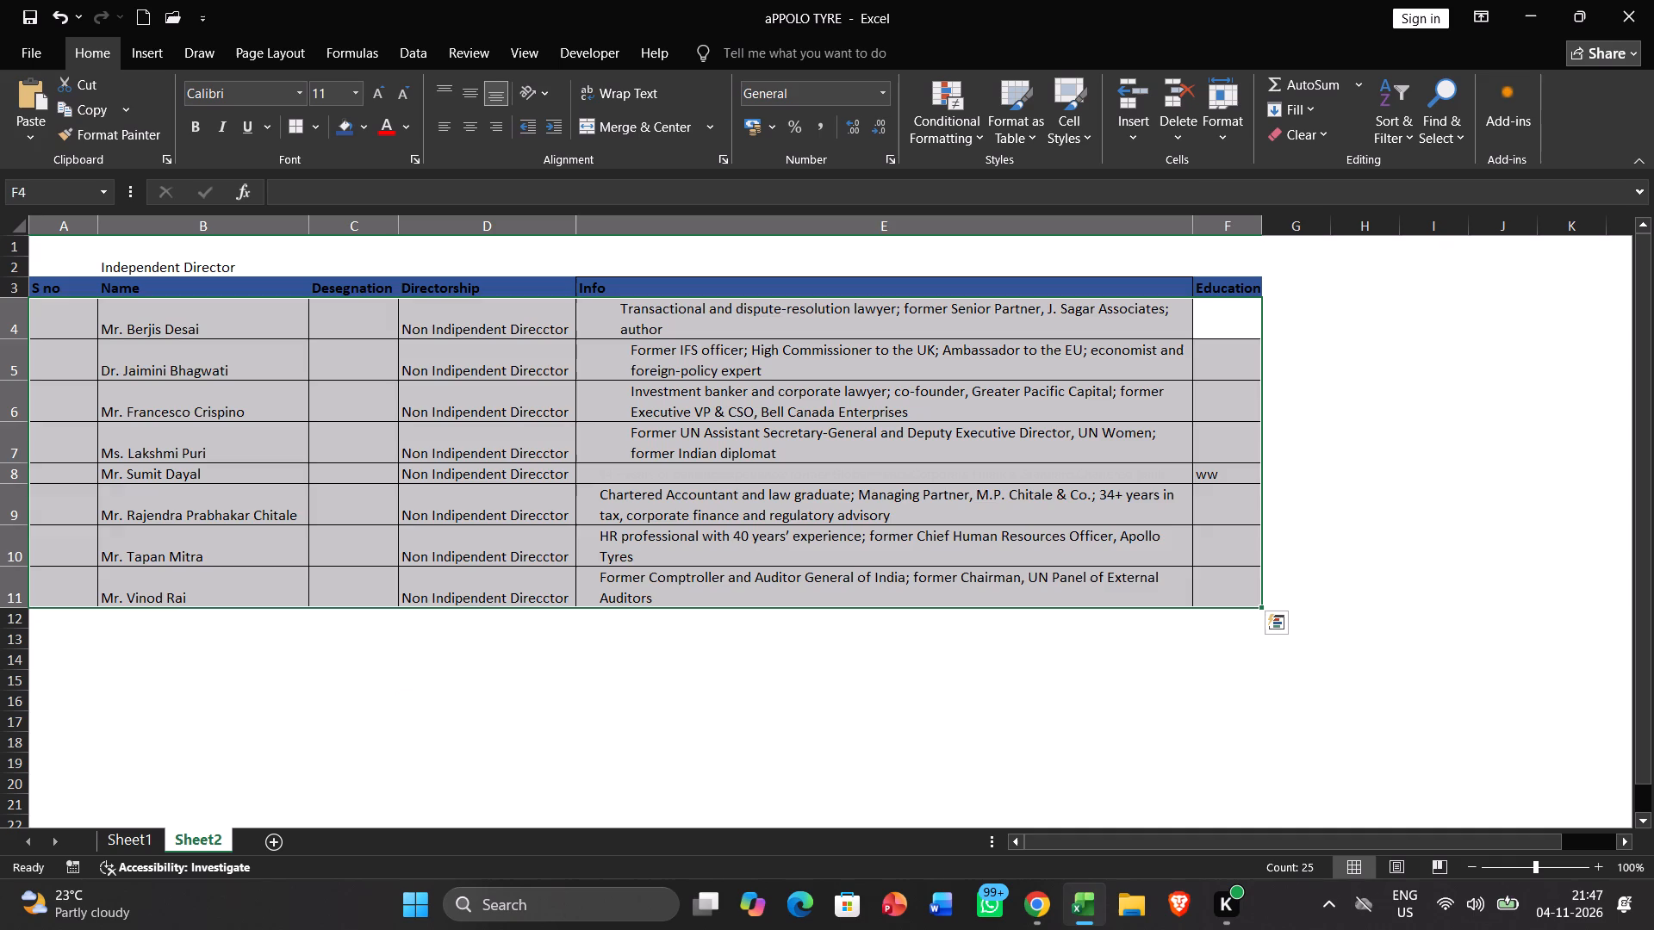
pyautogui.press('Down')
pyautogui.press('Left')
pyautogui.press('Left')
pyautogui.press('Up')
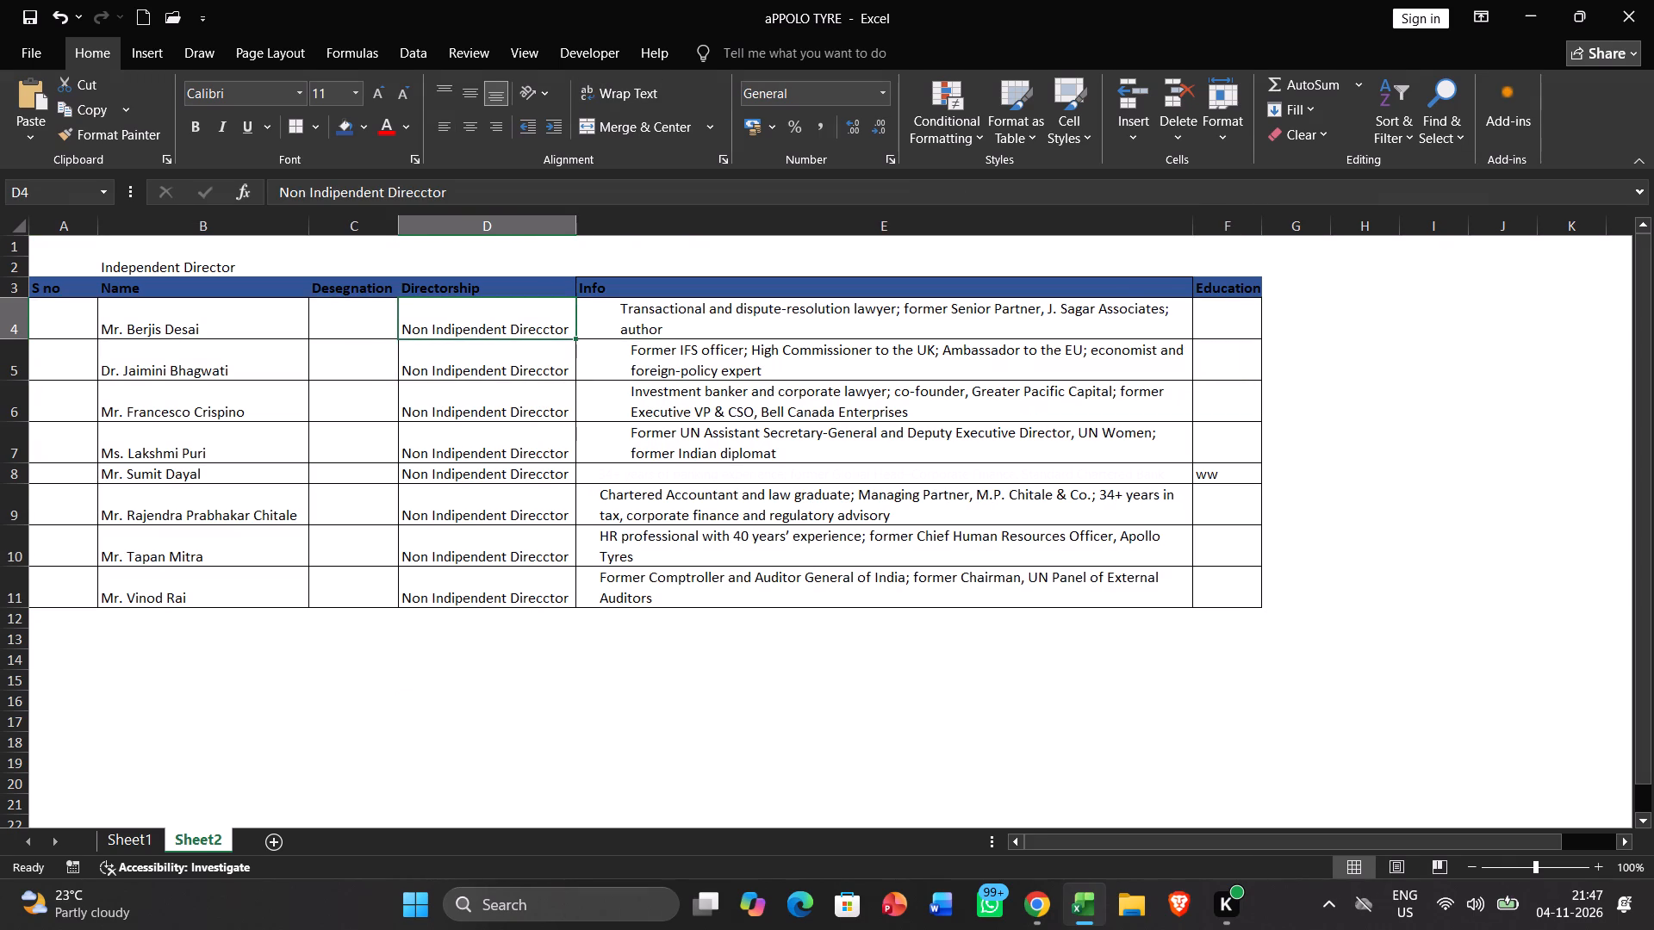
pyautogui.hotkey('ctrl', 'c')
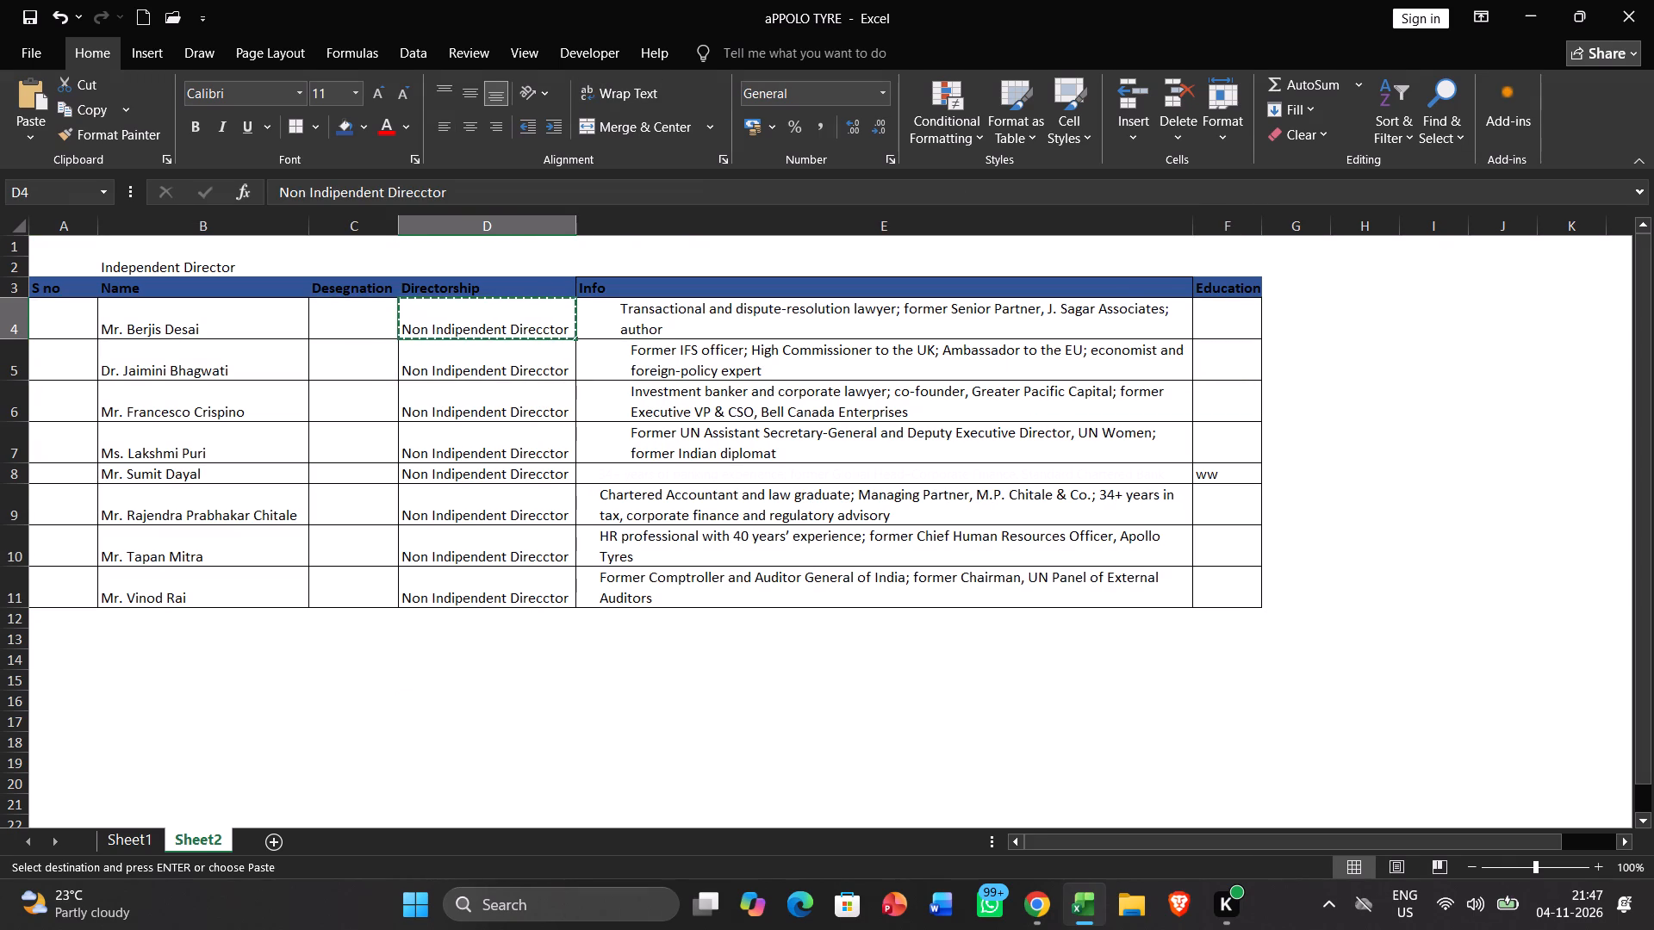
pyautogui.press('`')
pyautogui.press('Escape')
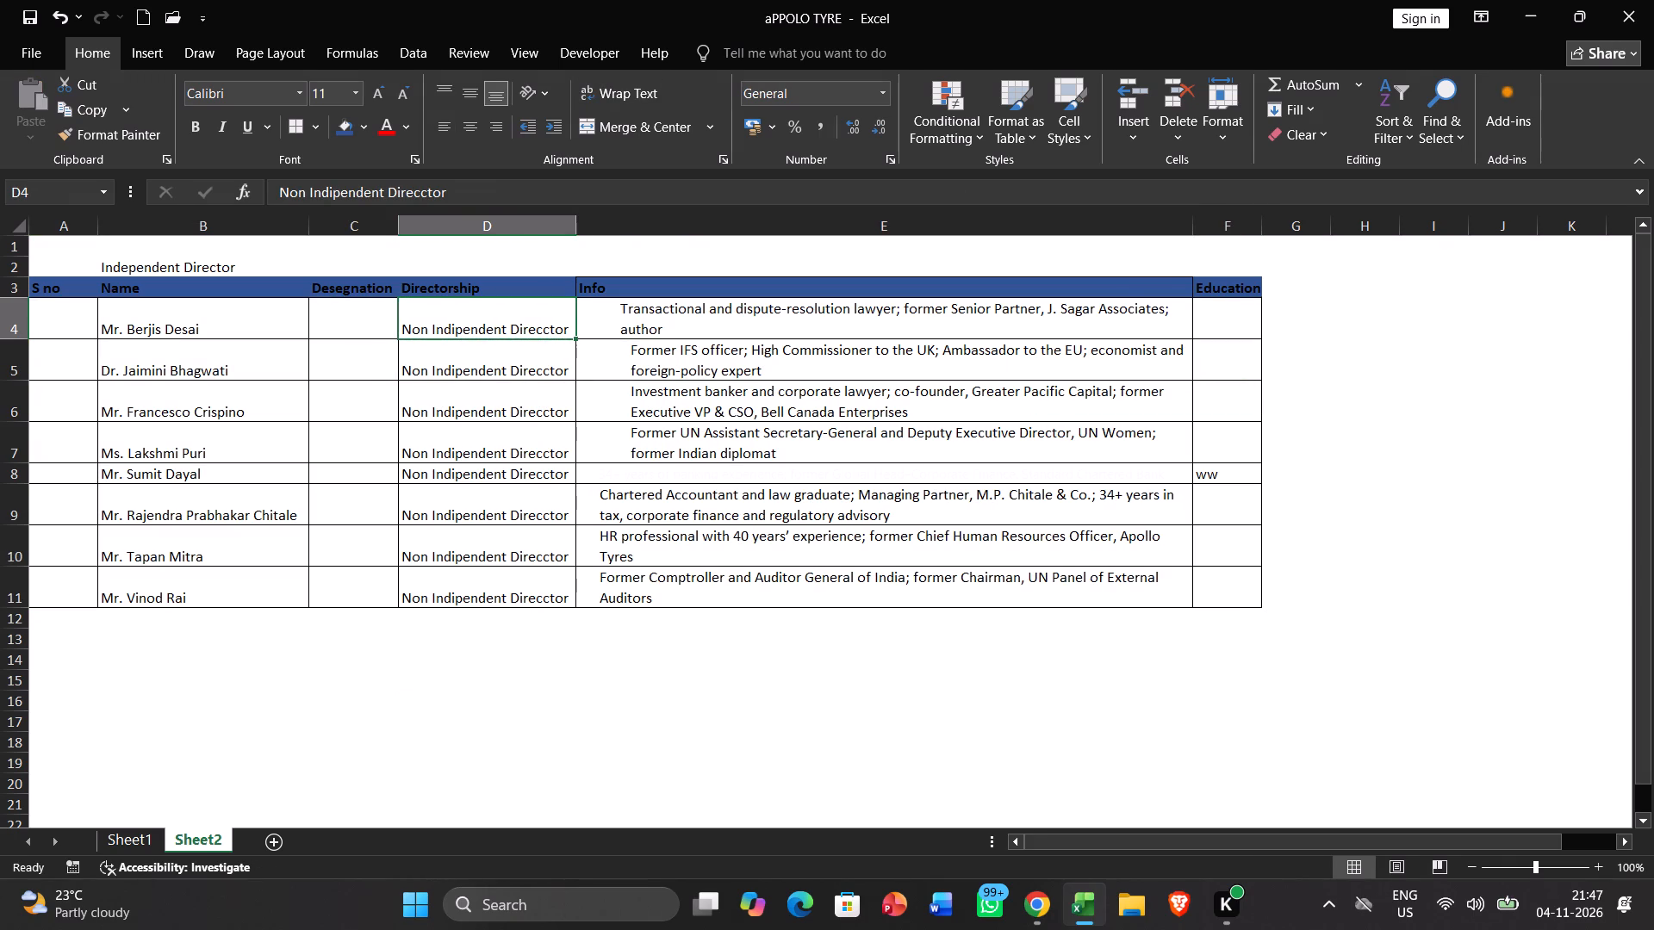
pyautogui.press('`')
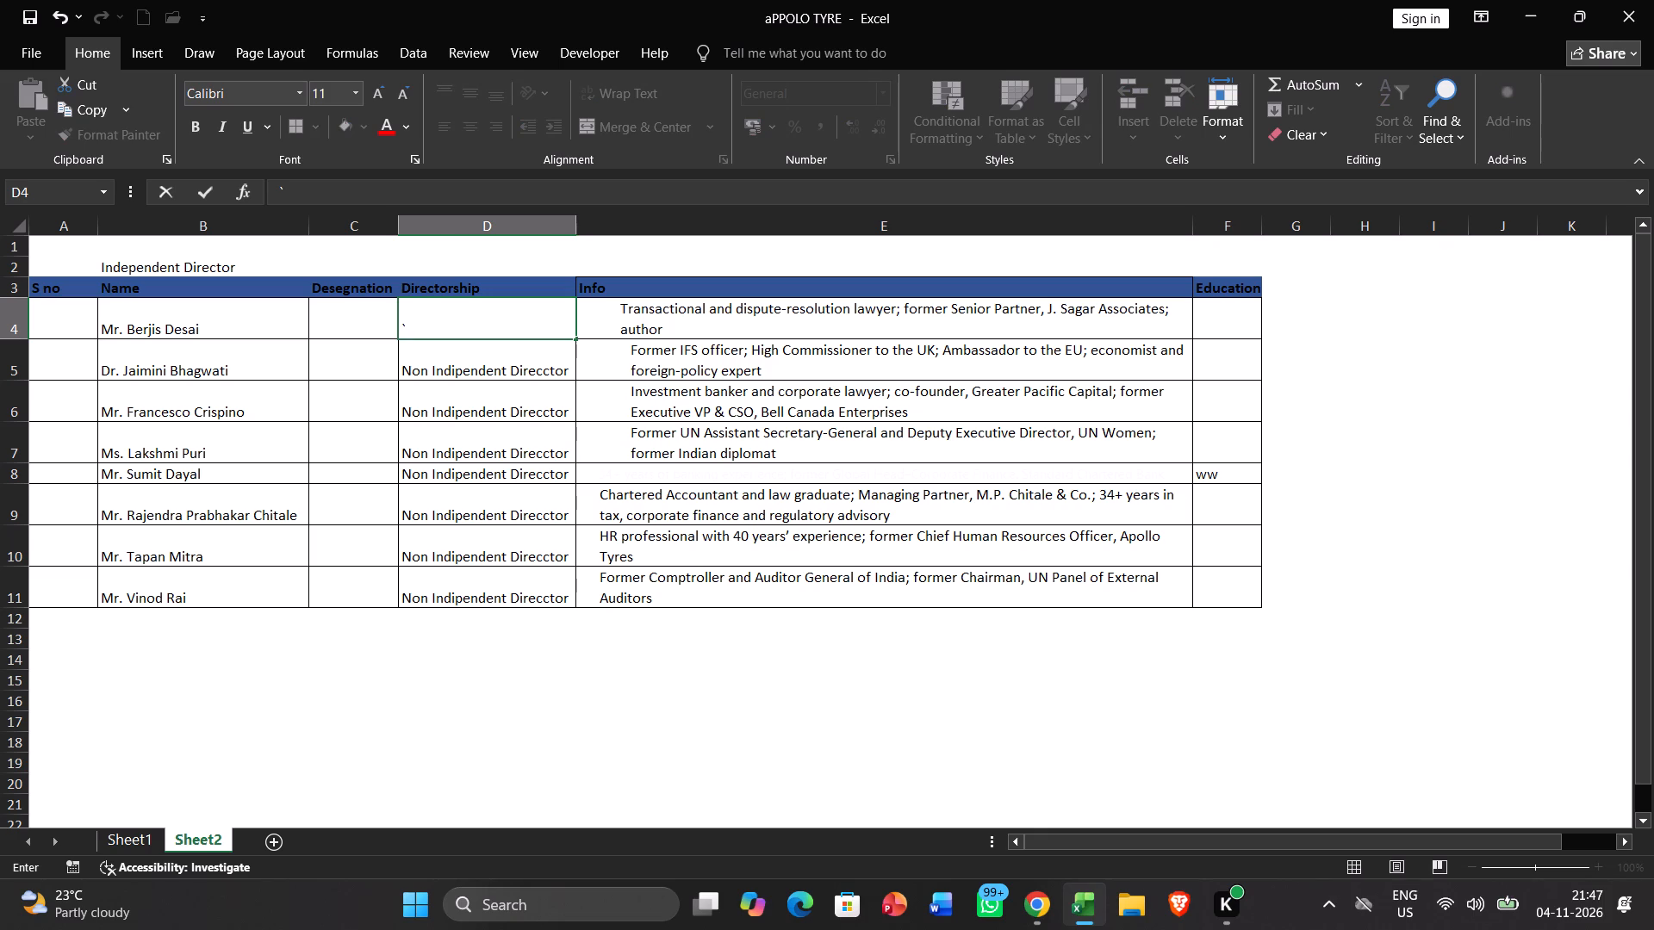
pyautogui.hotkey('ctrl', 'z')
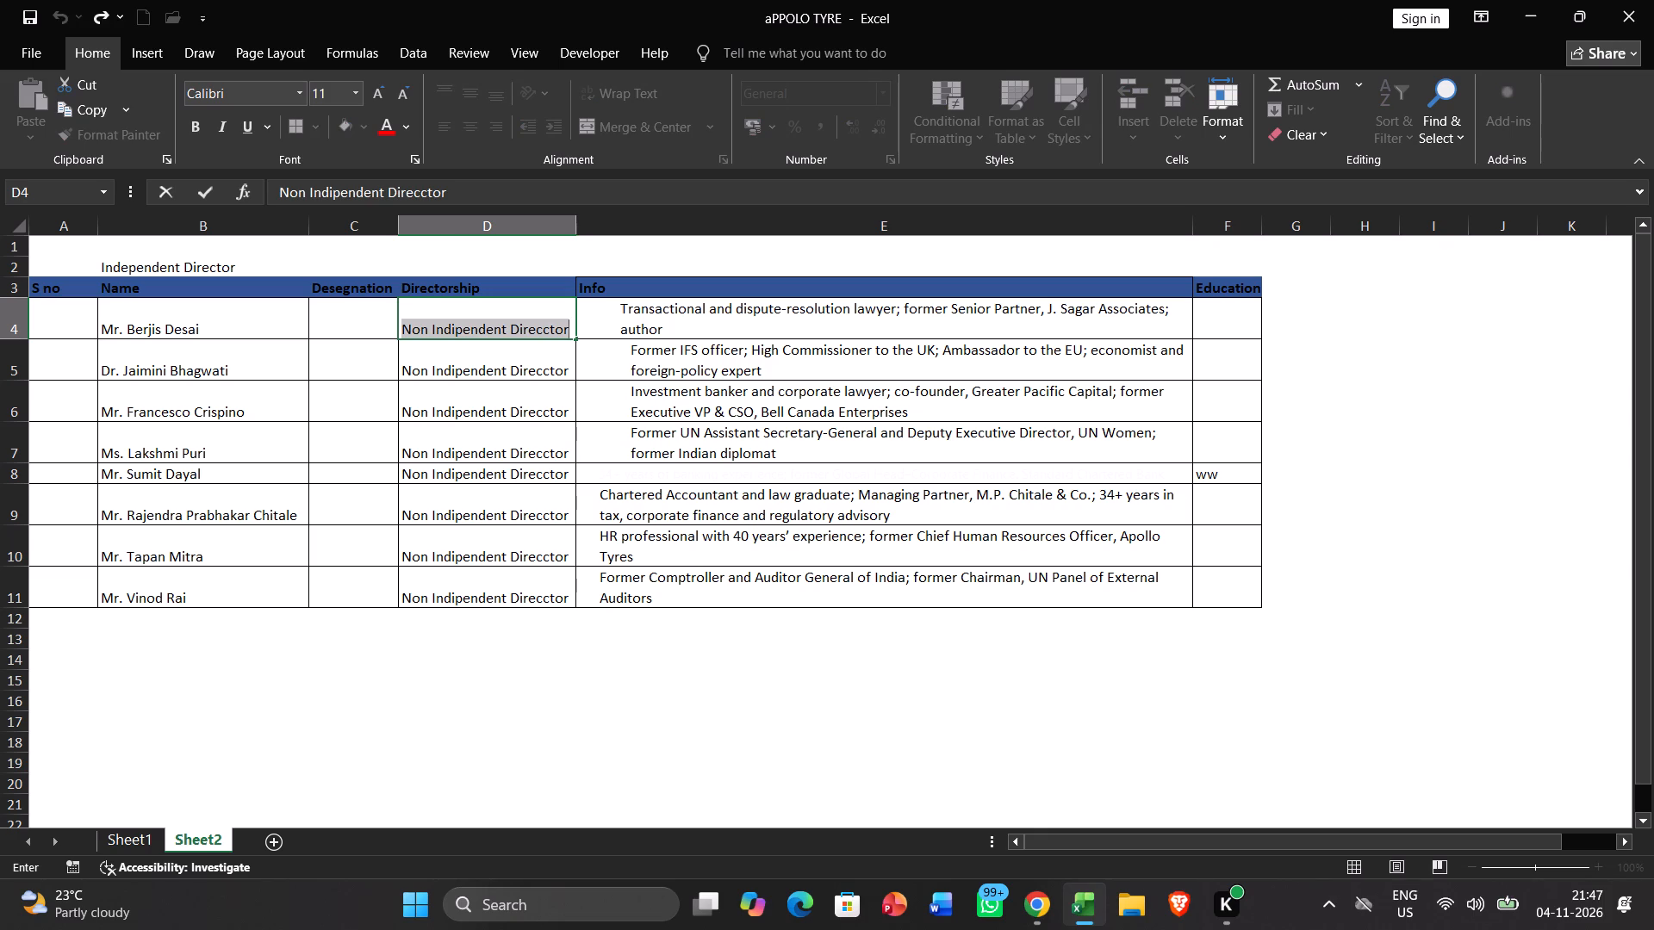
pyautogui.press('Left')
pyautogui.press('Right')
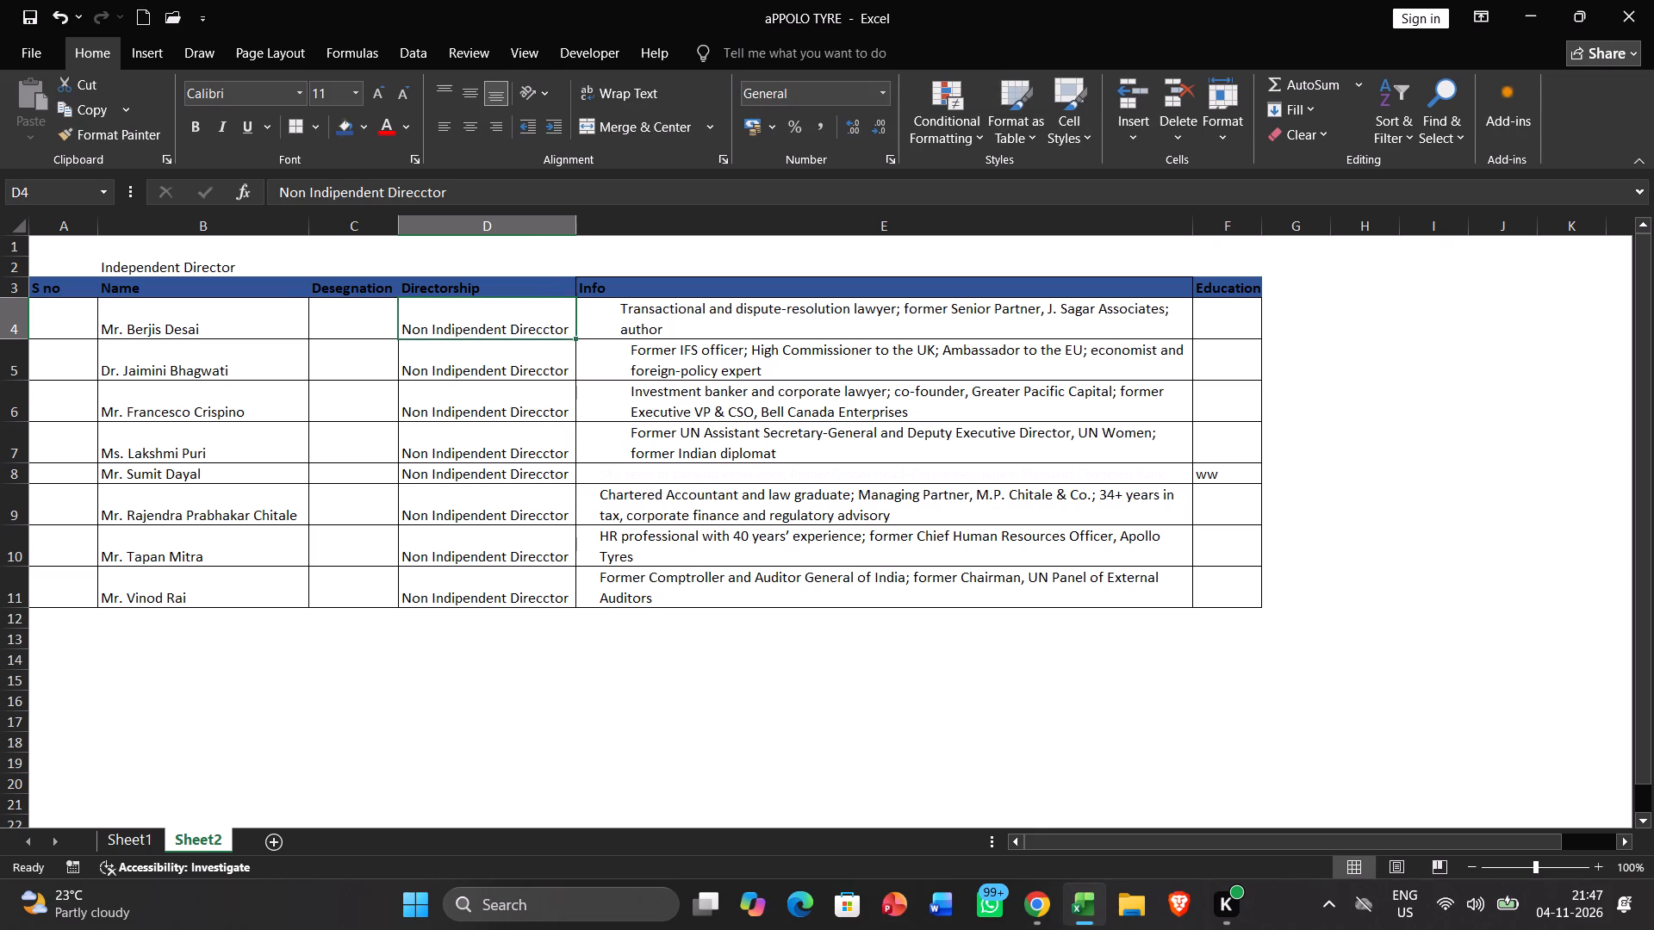
# Remove "Non" from the Directorship text in cell D4, leaving "Indipendent Direcctor".
pyautogui.click(310, 190)
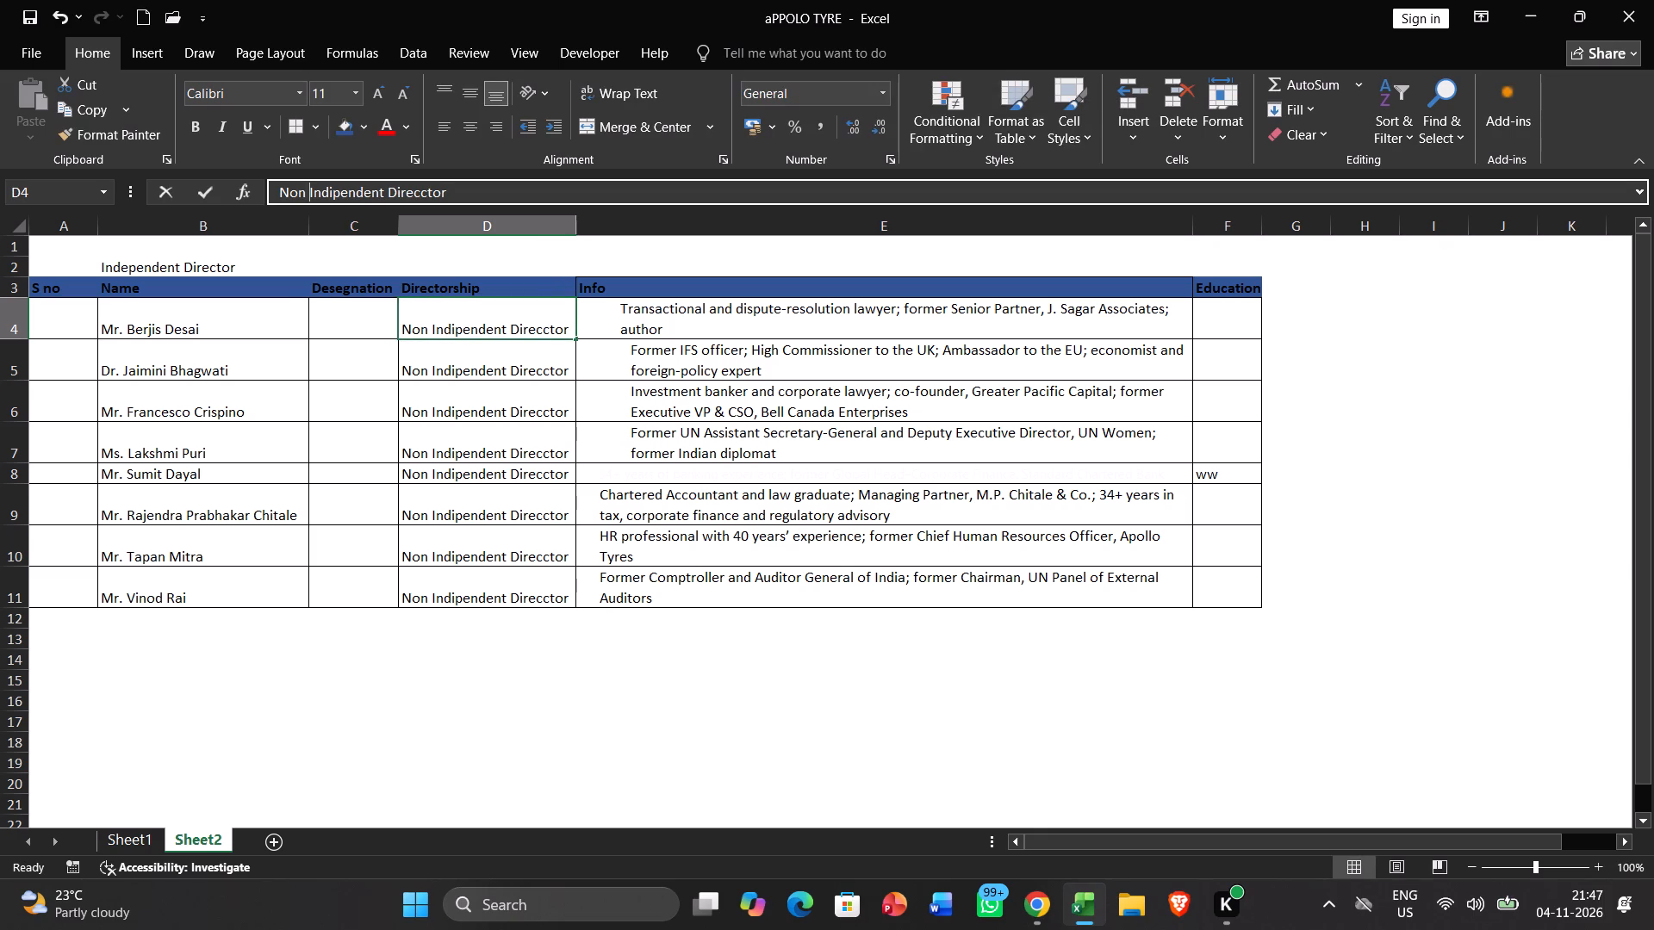
pyautogui.press('BackSpace')
pyautogui.press('BackSpace')
pyautogui.press('BackSpace')
pyautogui.press('BackSpace')
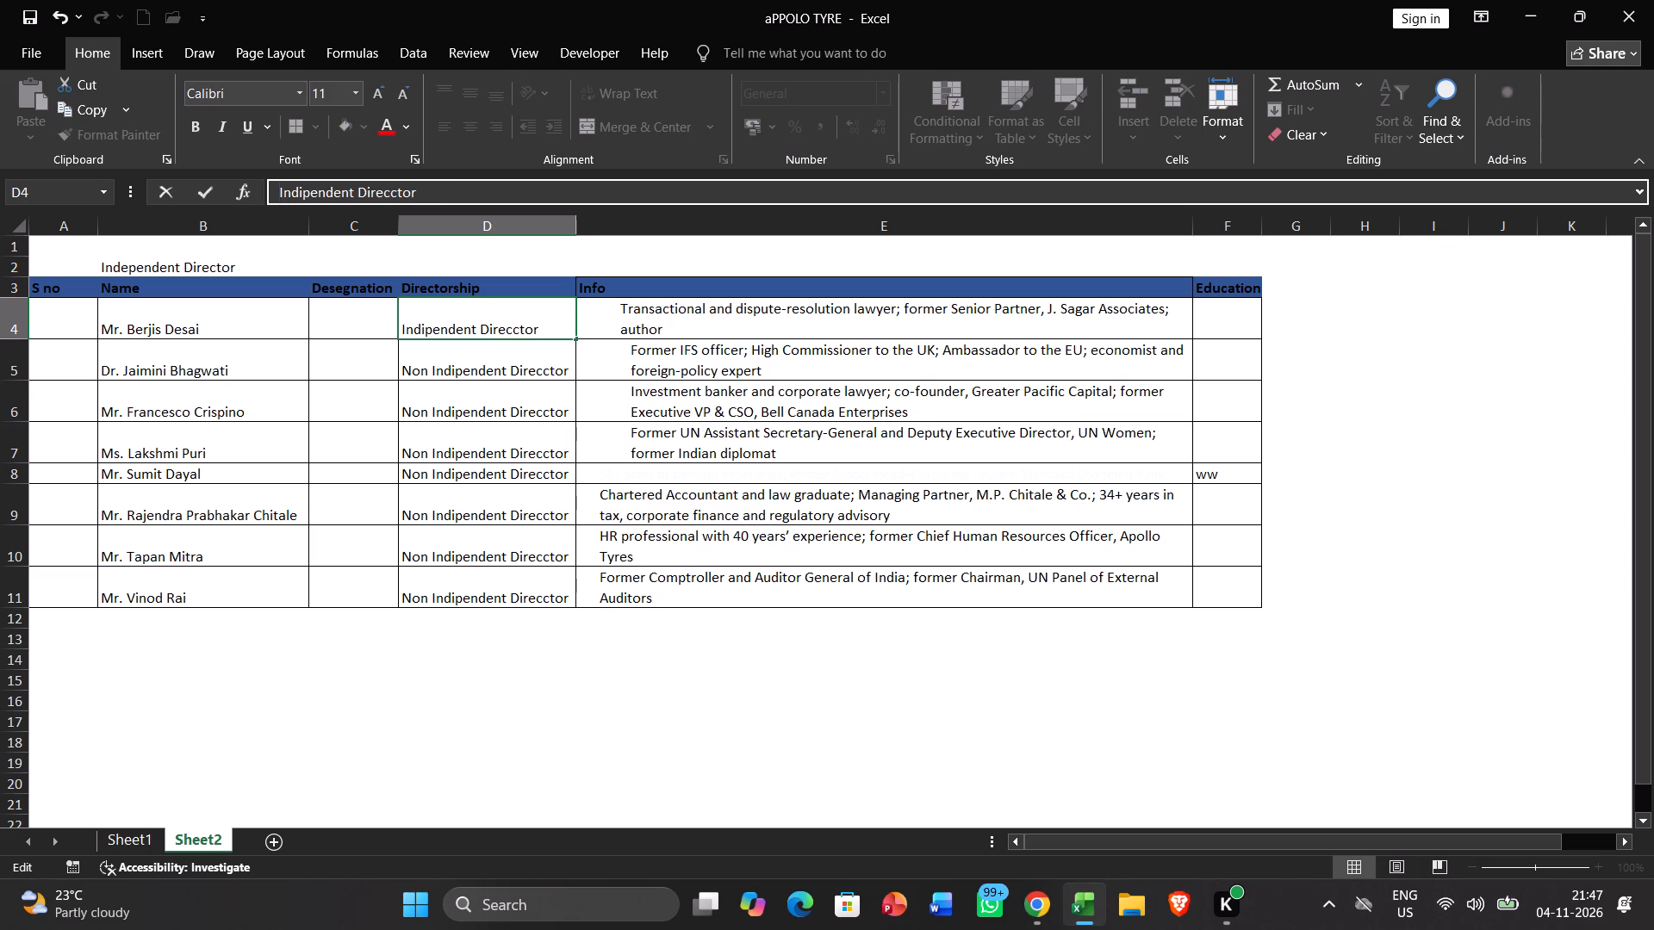
pyautogui.press('Down')
pyautogui.press('Down')
pyautogui.press('Return')
pyautogui.press('Up')
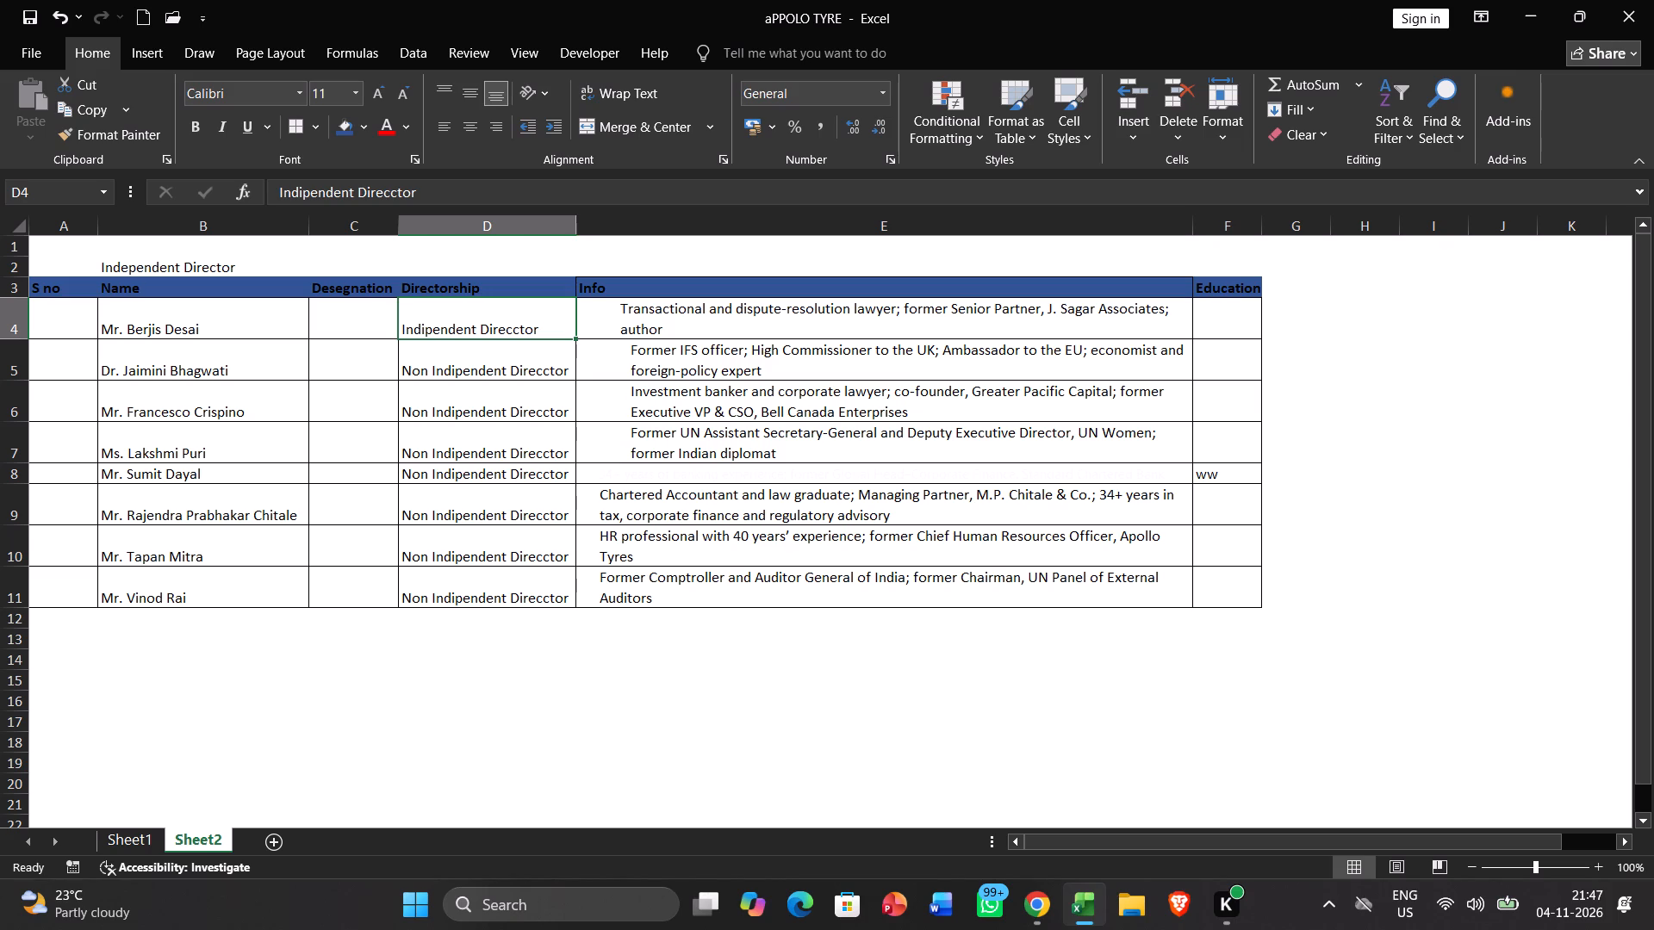
# Add "Non-Executive" before the Directorship text in cell D4 so it reads "Non-Executive Indipendent Direcctor".
pyautogui.click(459, 328)
pyautogui.click(273, 185)
pyautogui.hotkey('ctrl', 'n')
pyautogui.write('on')
pyautogui.press('BackSpace')
pyautogui.press('BackSpace')
pyautogui.press('BackSpace')
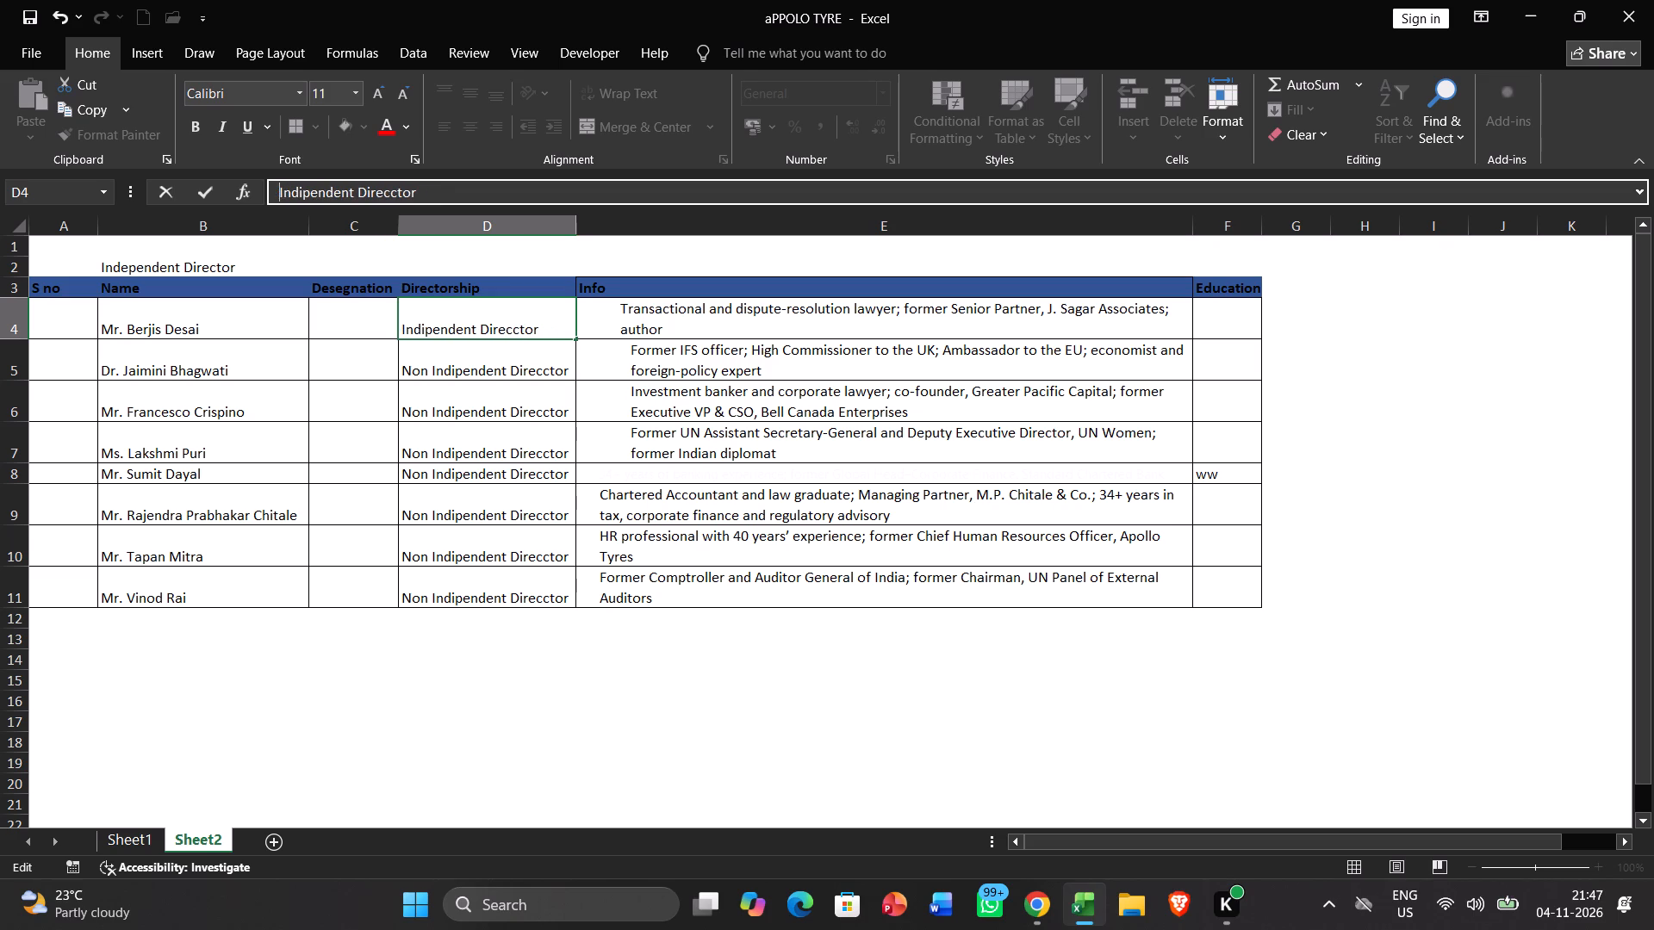
pyautogui.hotkey('ctrl', 'n')
pyautogui.write('on')
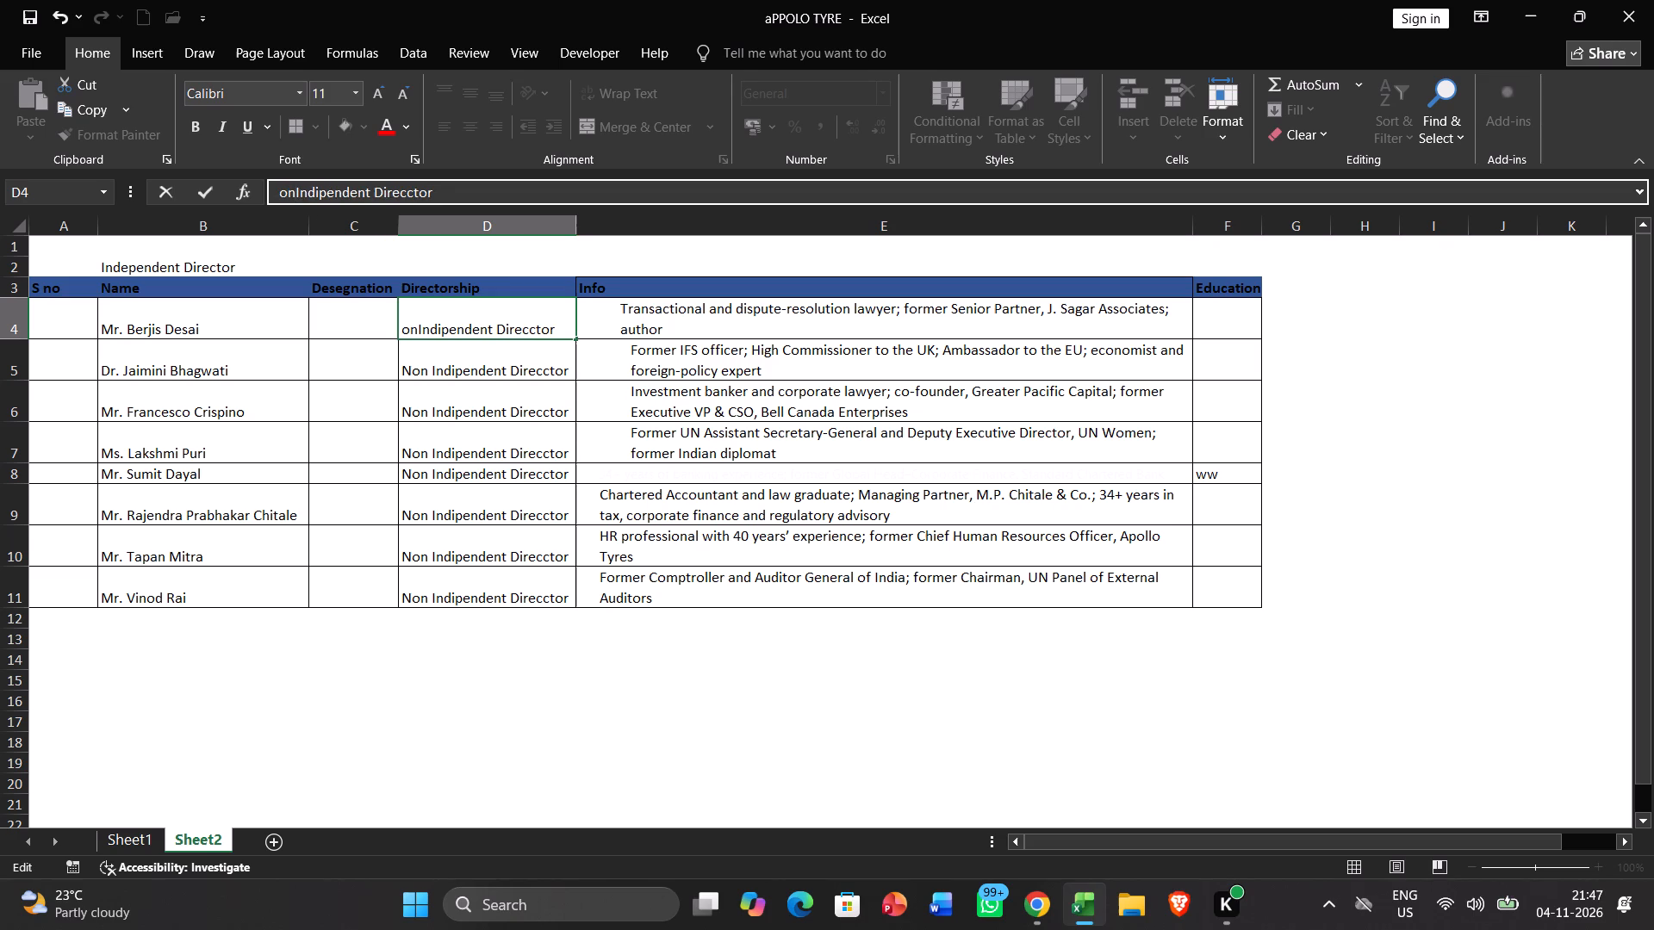
pyautogui.press('BackSpace')
pyautogui.press('BackSpace')
pyautogui.press('BackSpace')
pyautogui.hotkey('ctrl', 'n')
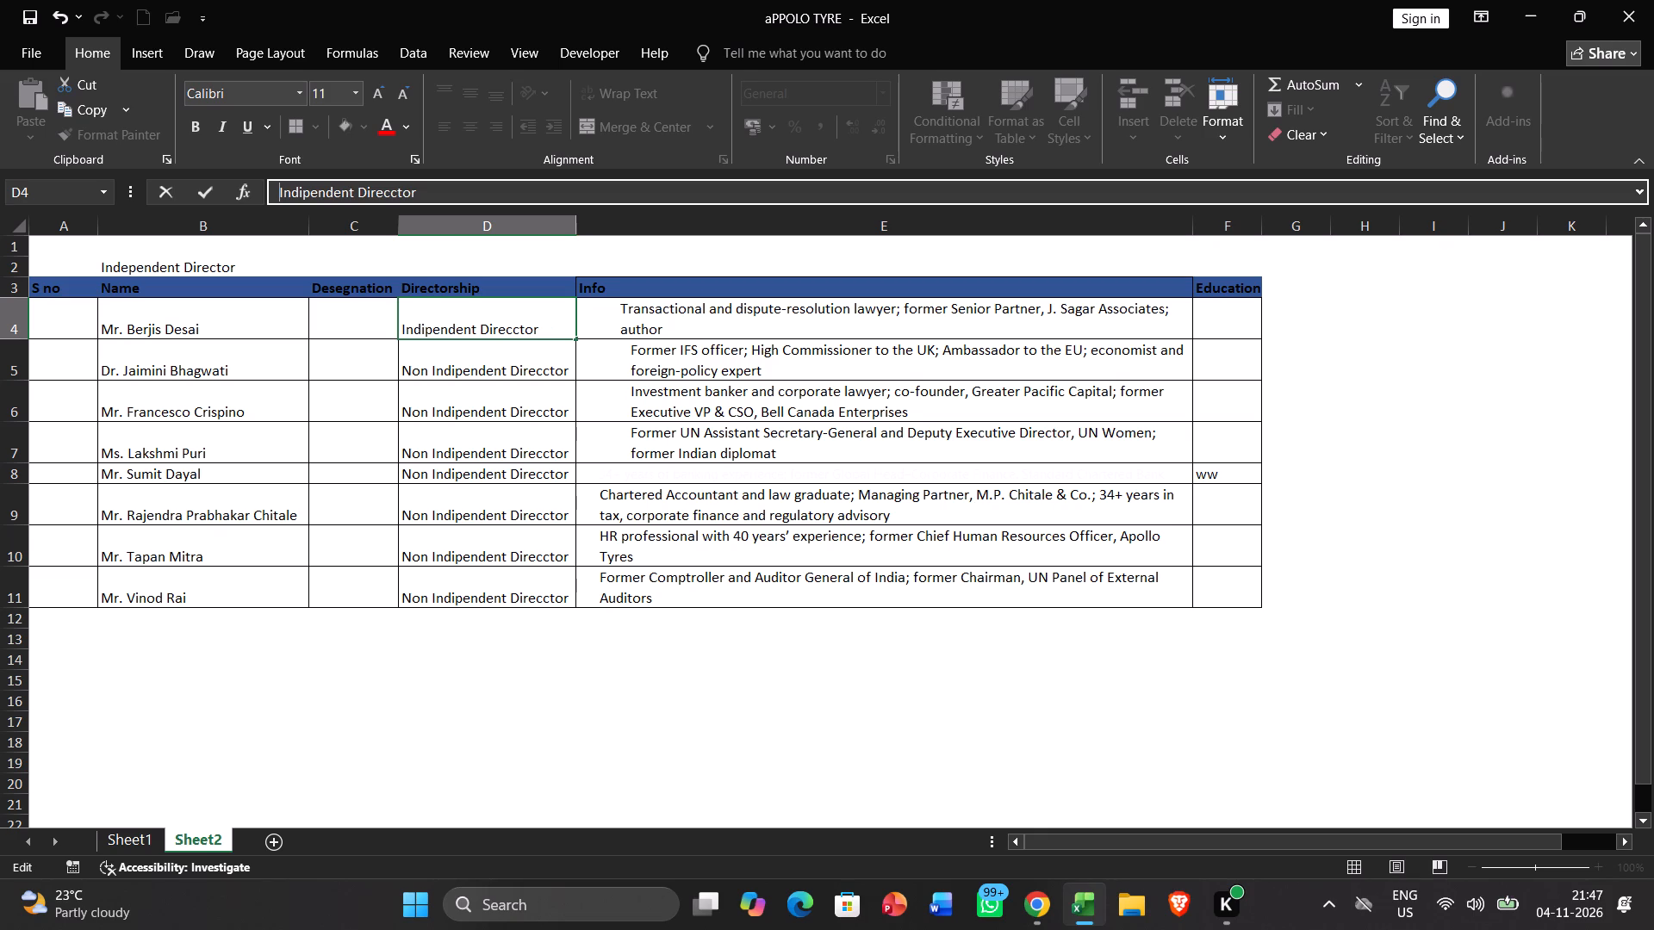
pyautogui.hotkey('shift', 'n')
pyautogui.write('on')
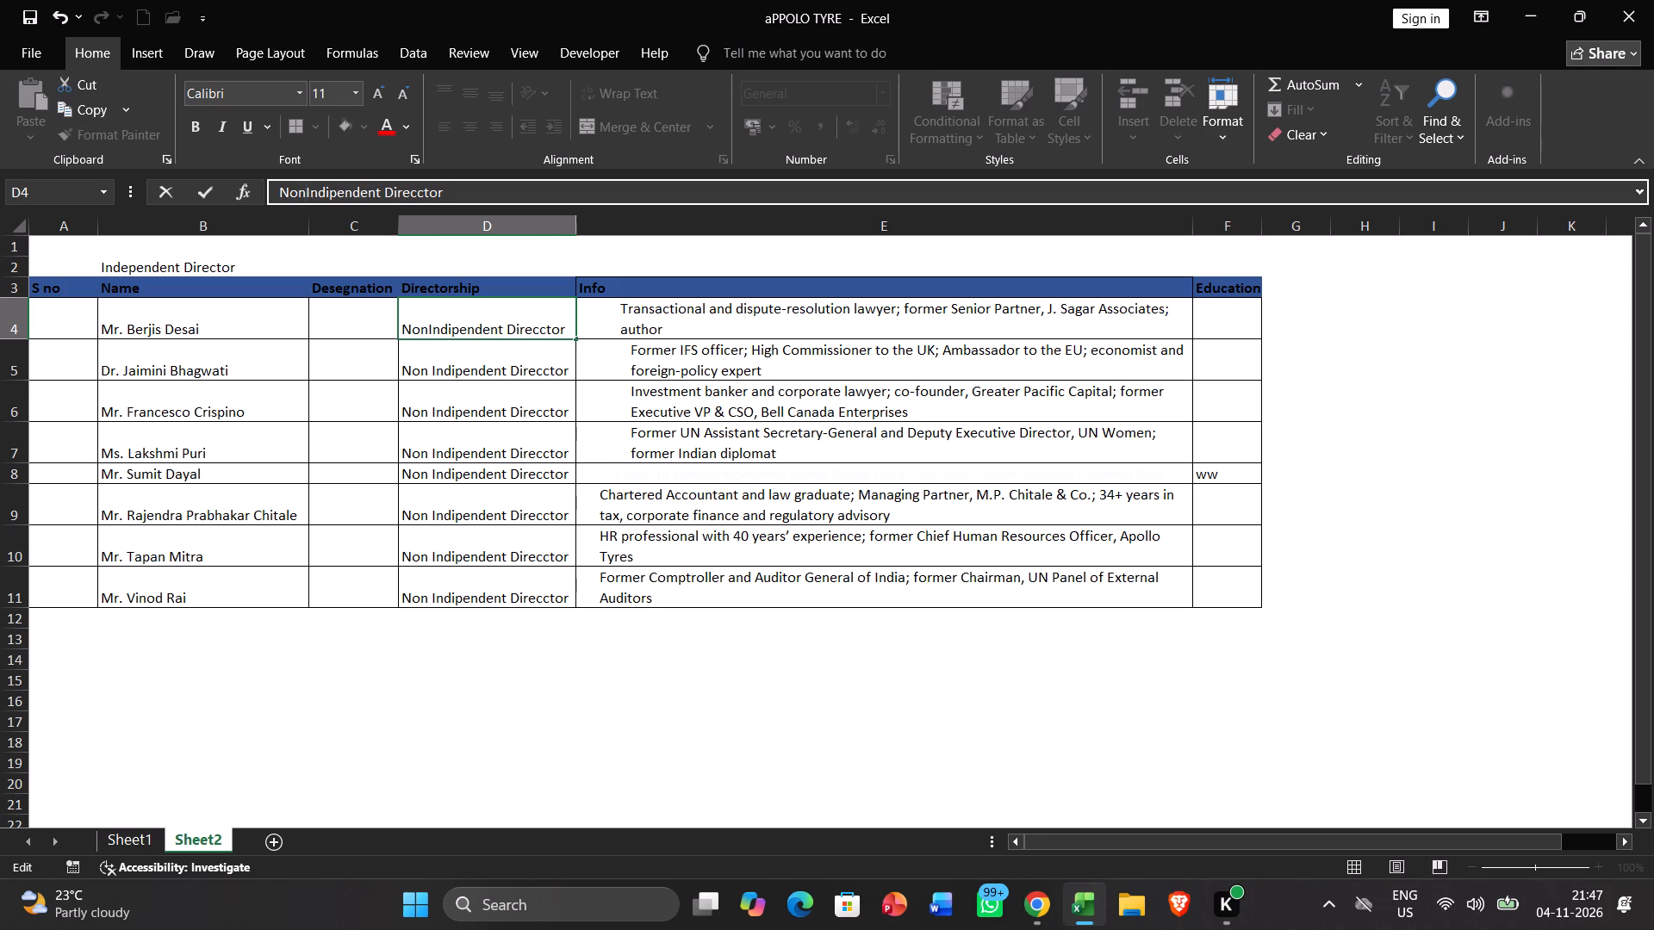
pyautogui.press('space')
pyautogui.press('BackSpace')
pyautogui.press('-')
pyautogui.press('space')
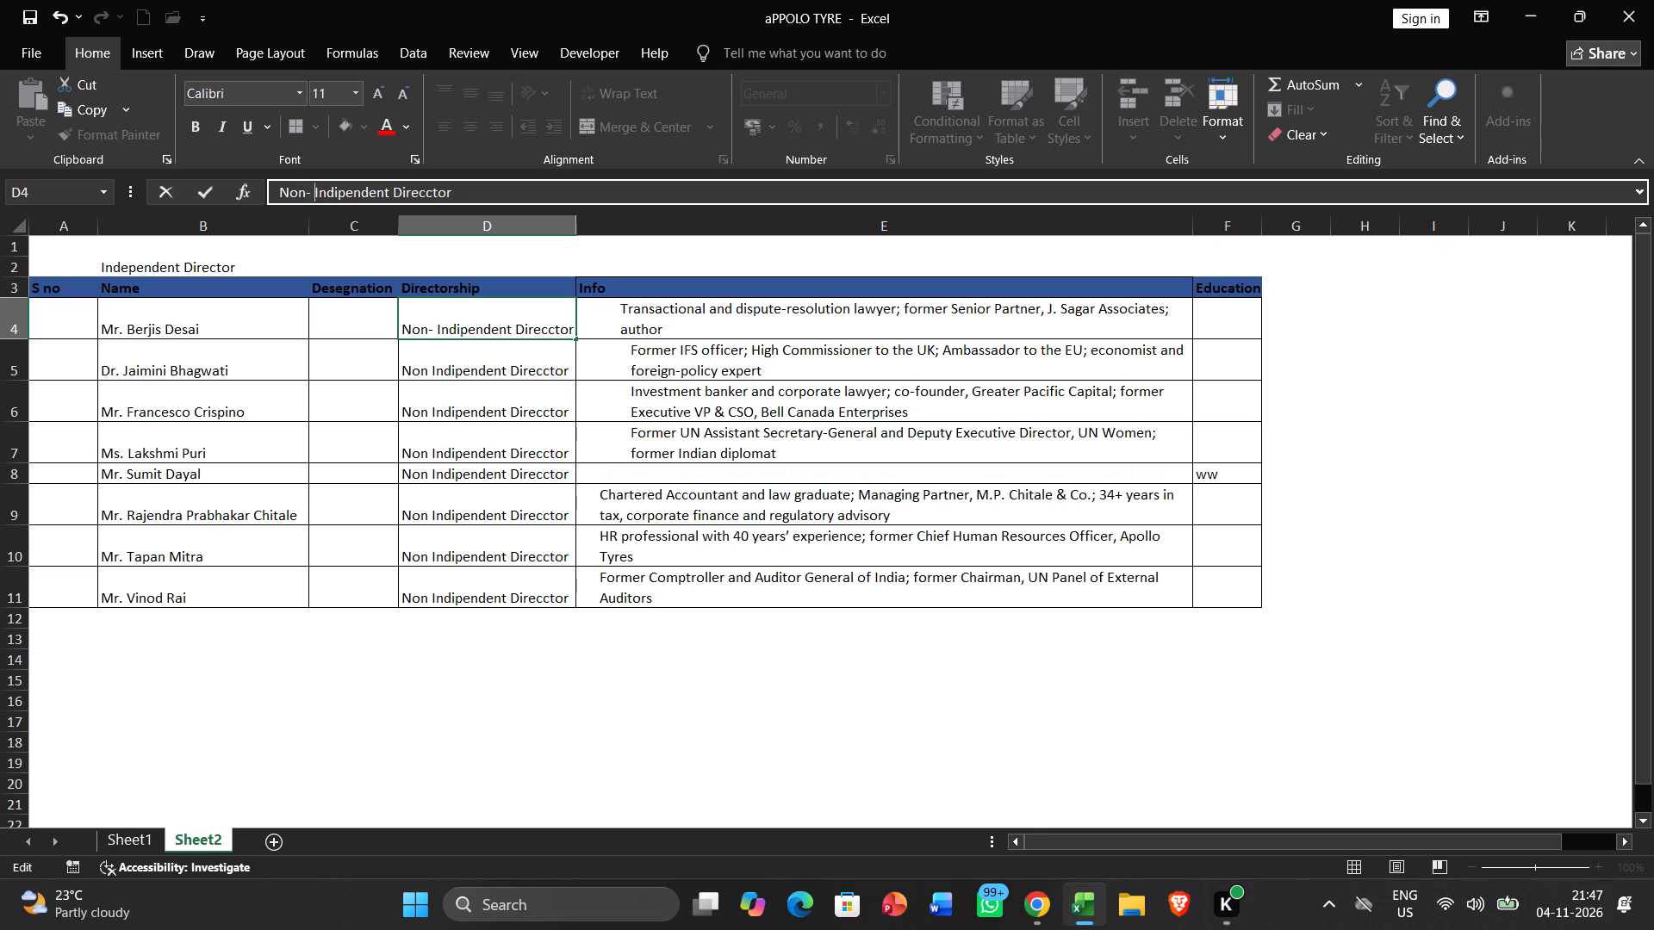
pyautogui.press('BackSpace')
pyautogui.write('Executive')
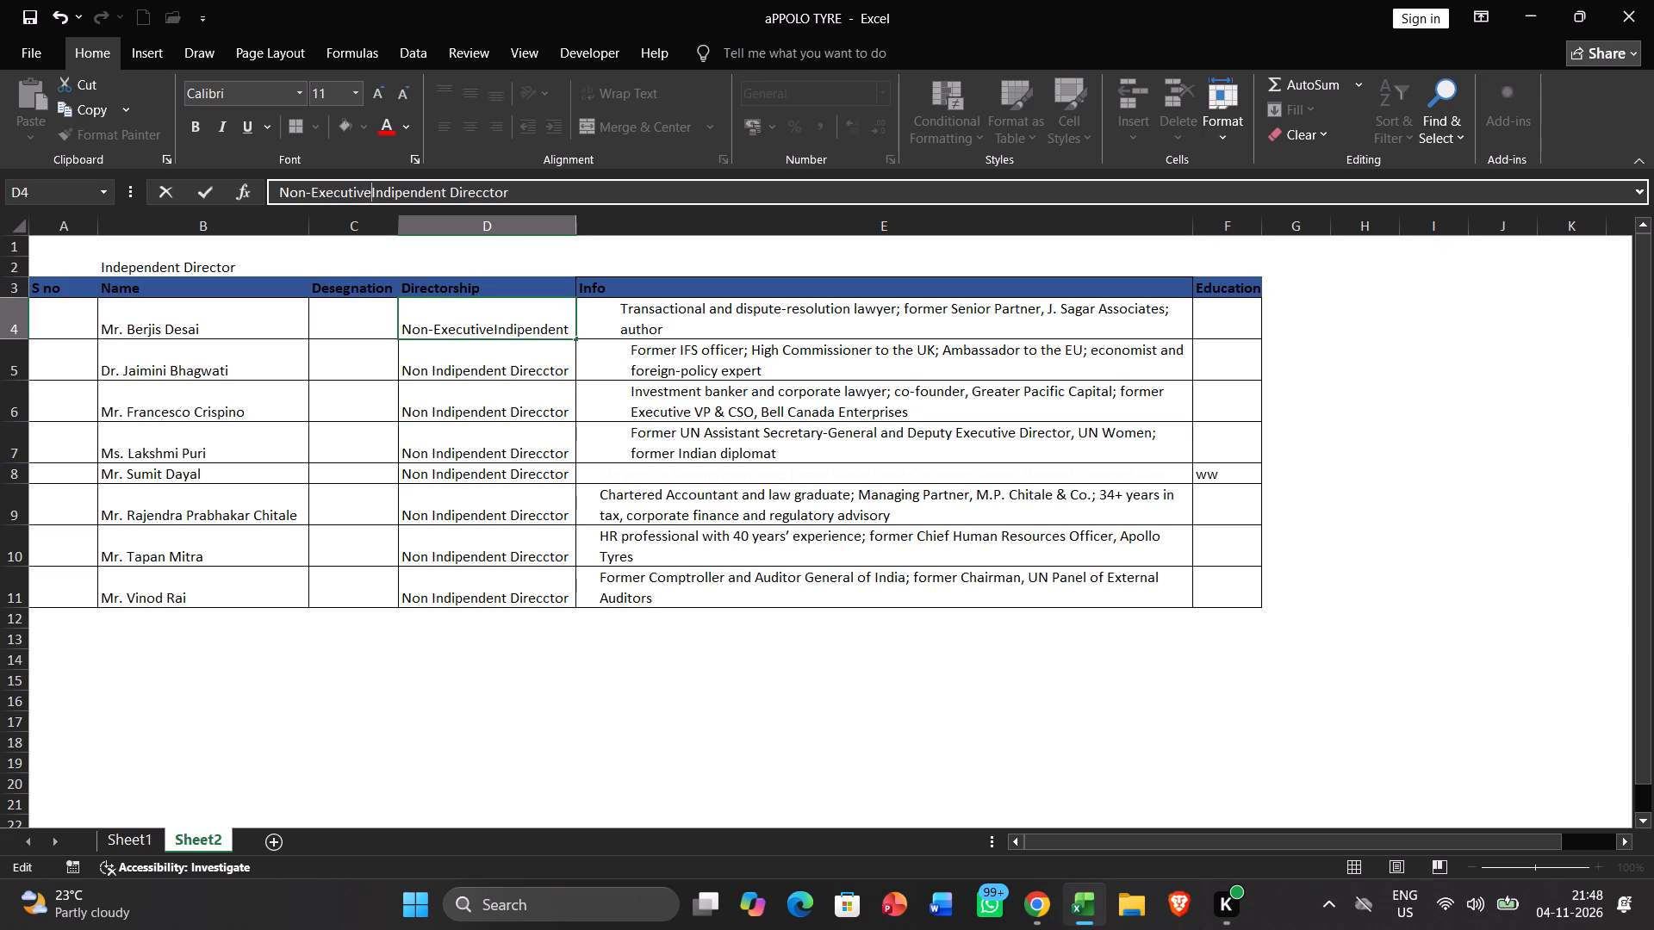
pyautogui.press('space')
pyautogui.press('Right')
pyautogui.press('Right')
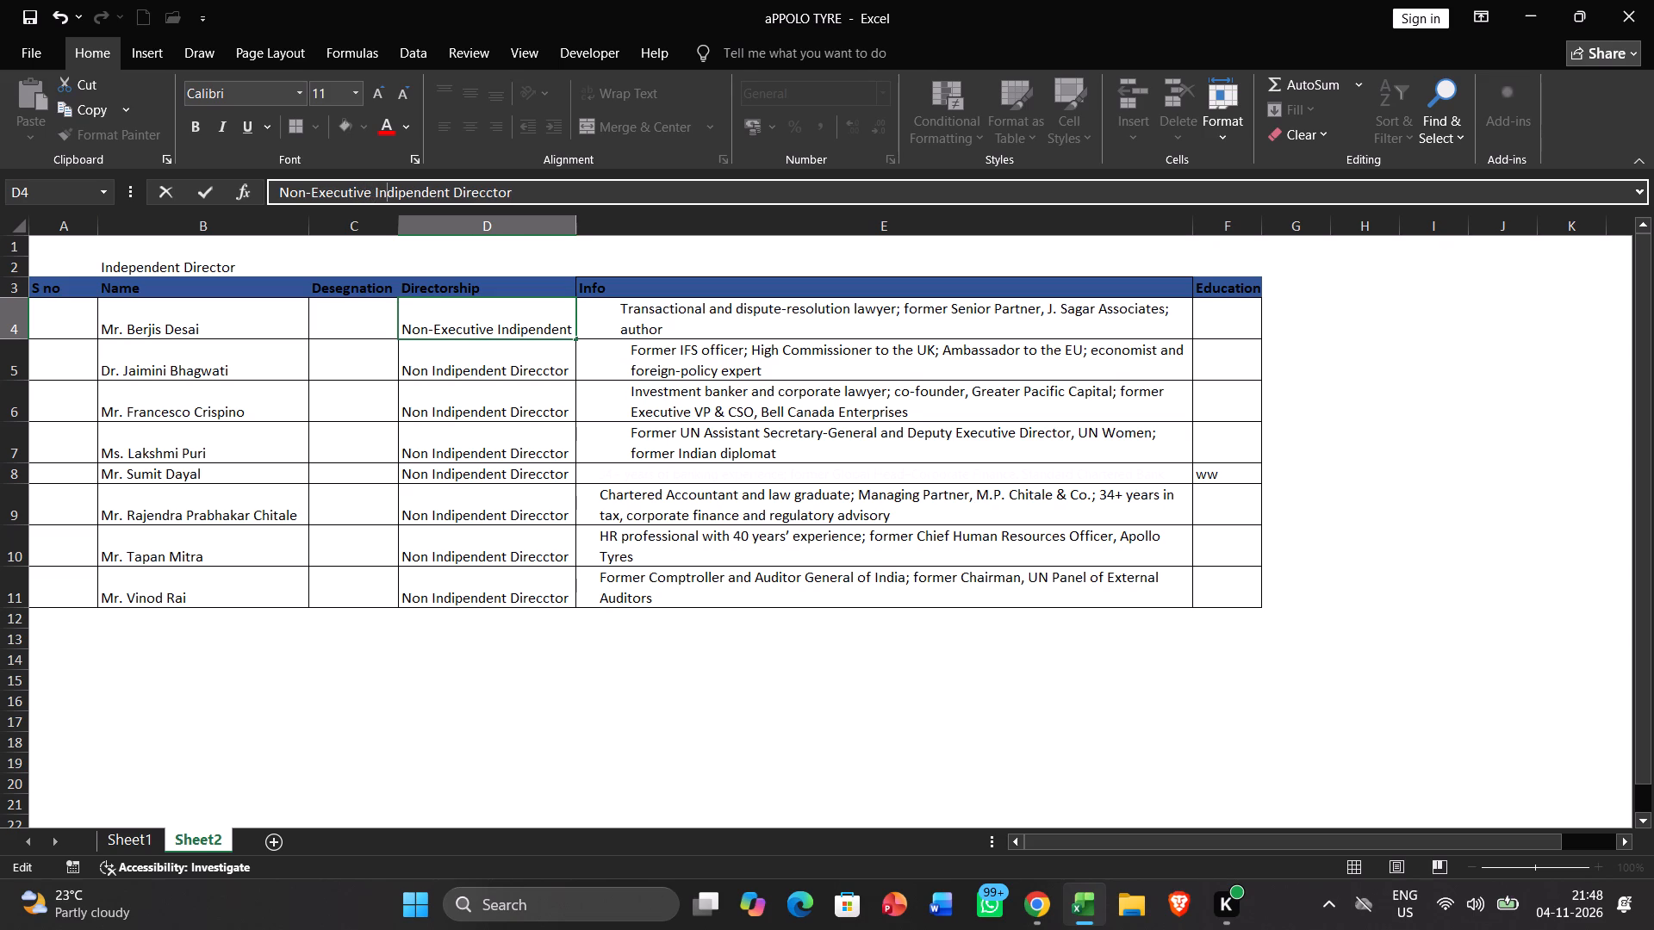
pyautogui.moveTo(400, 325); pyautogui.dragTo(676, 327)
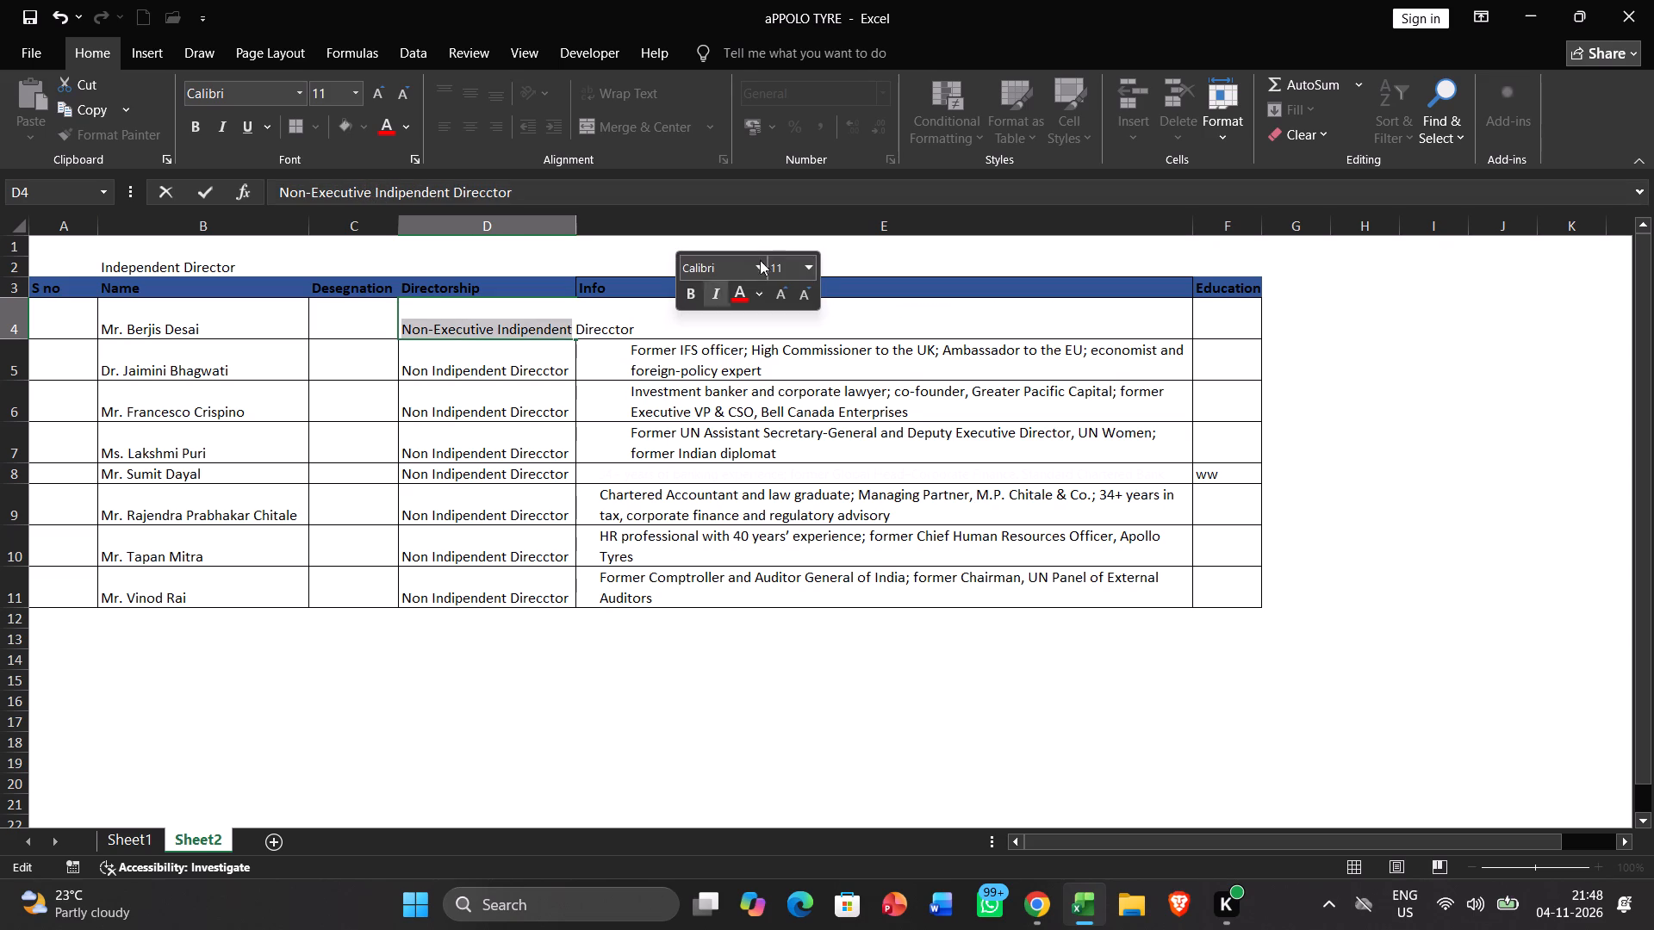
pyautogui.click(861, 252)
pyautogui.click(466, 328)
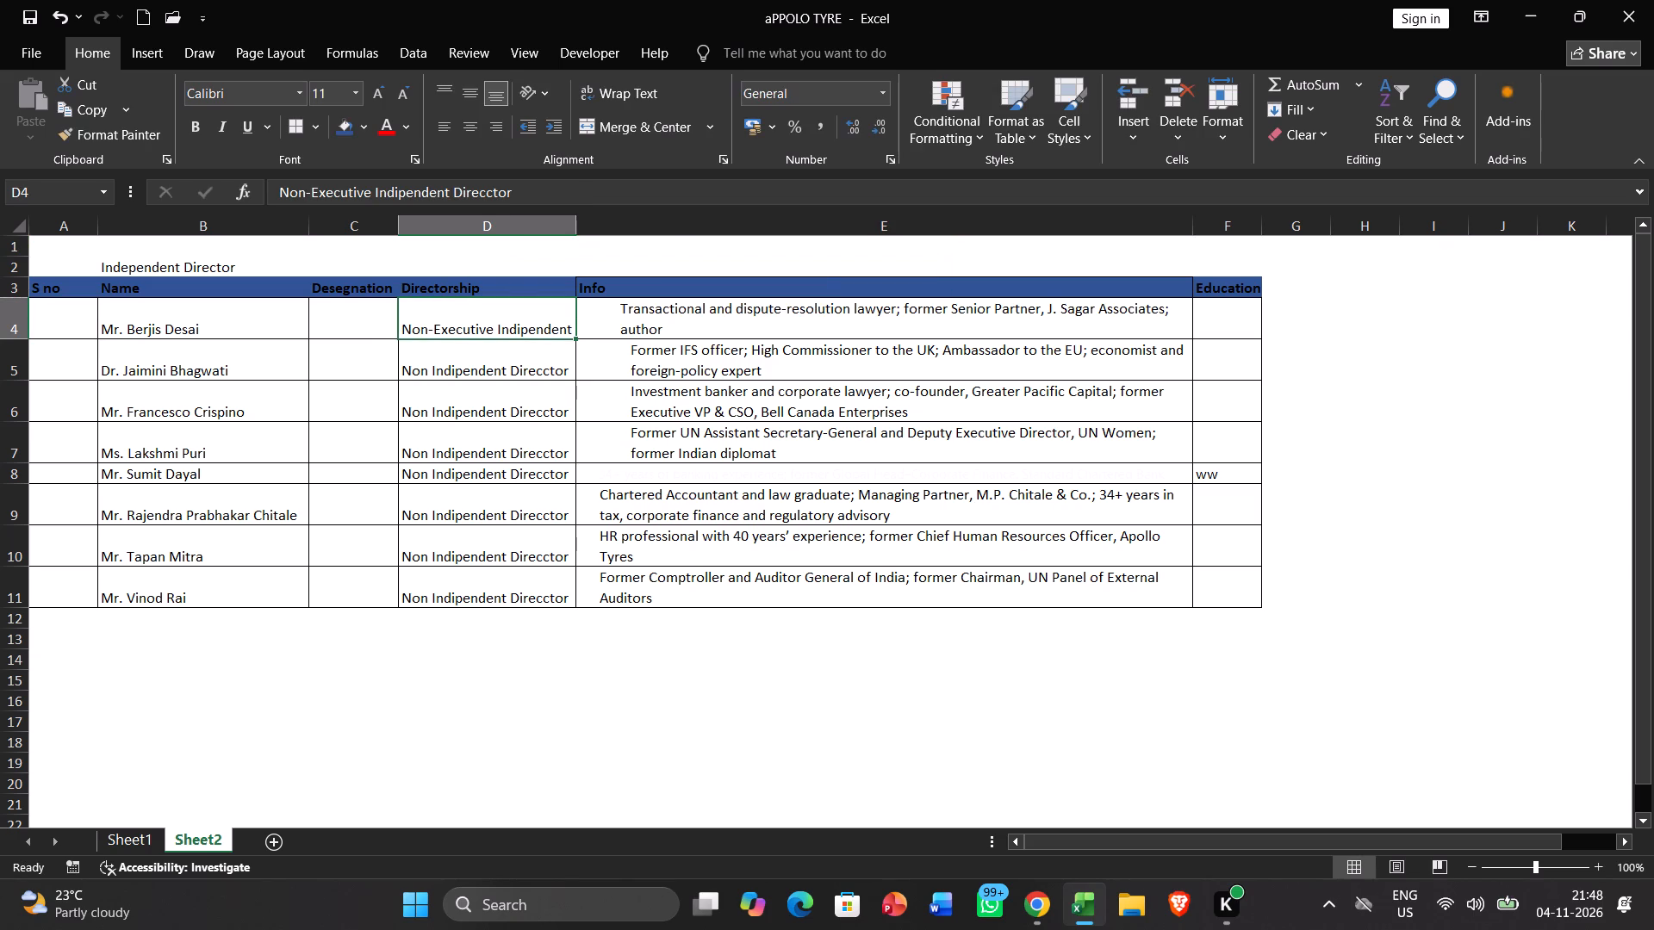
# Copy the Directorship entry in D4 to all the director rows, D4:D11.
pyautogui.hotkey('ctrl', 'c')
pyautogui.hotkey('shift', 'Down')
pyautogui.hotkey('shift', 'Down')
pyautogui.hotkey('shift', 'Down')
pyautogui.hotkey('shift', 'Down')
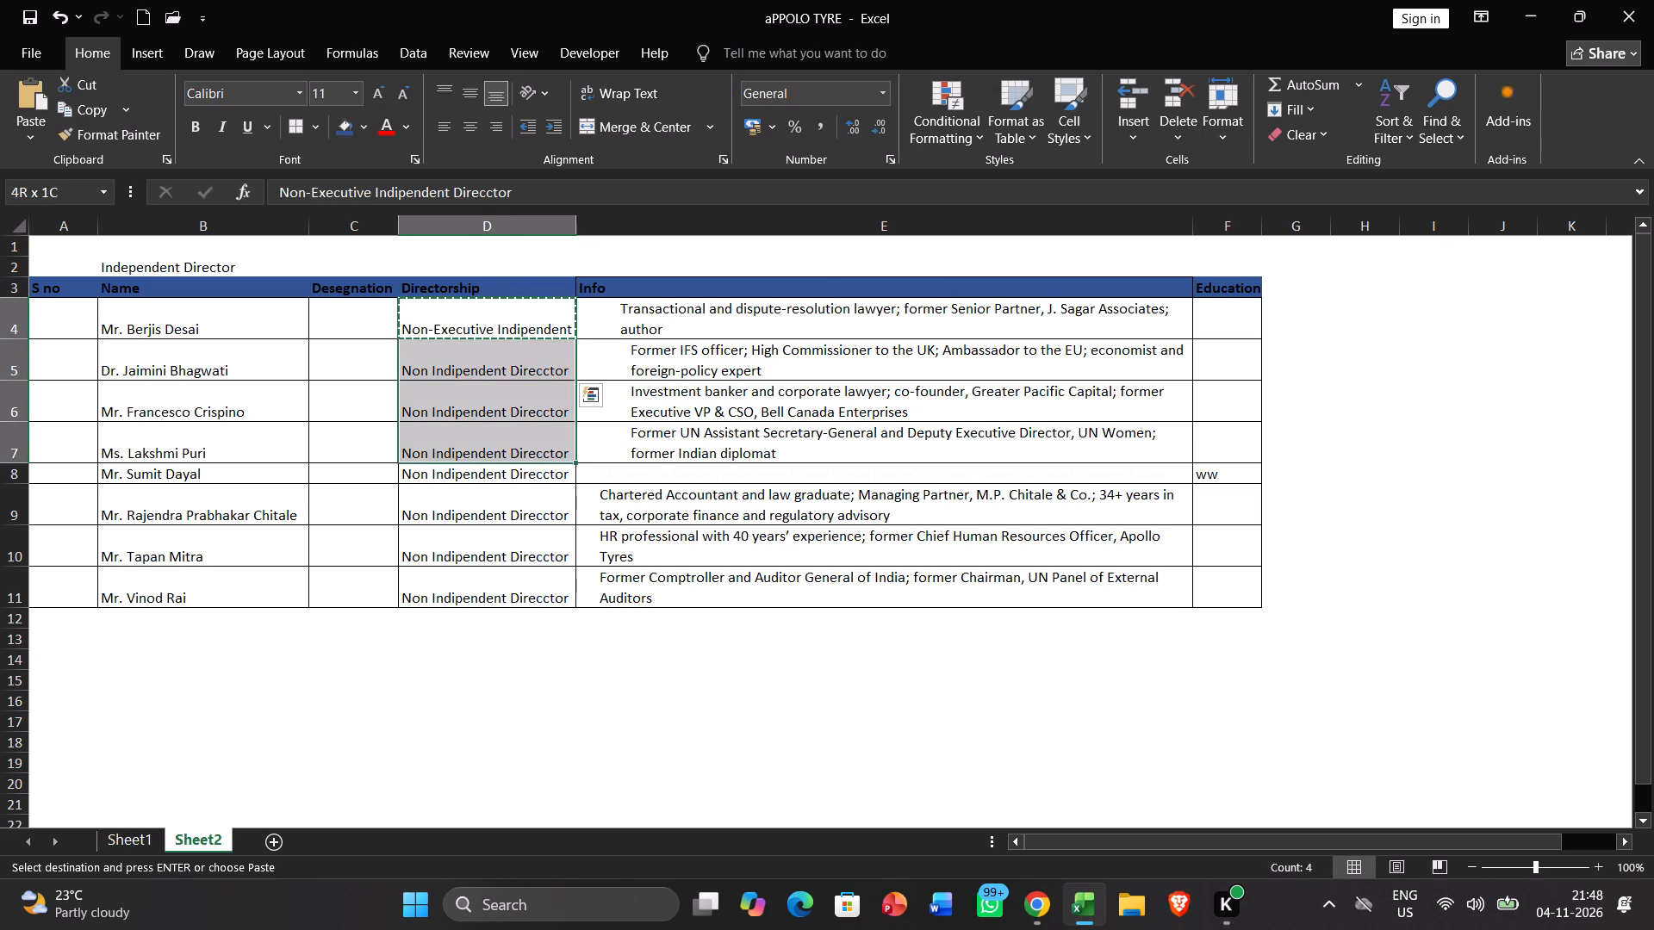
pyautogui.hotkey('shift', 'Down')
pyautogui.hotkey('shift', 'Down')
pyautogui.hotkey('shift', 'Down')
pyautogui.press('Return')
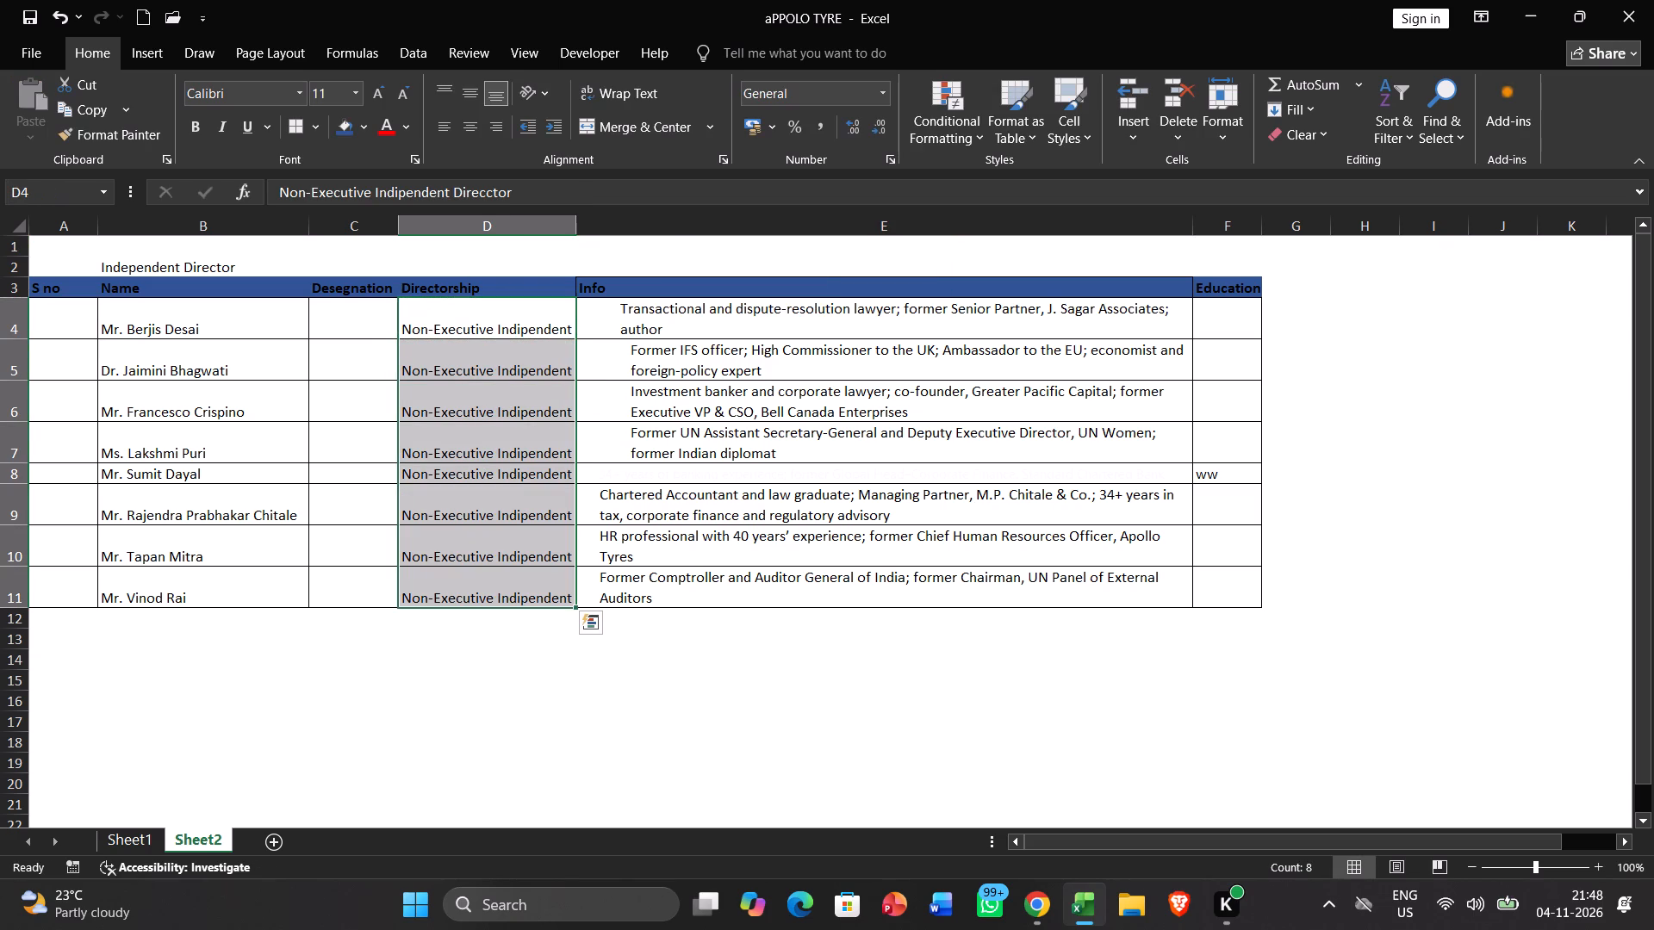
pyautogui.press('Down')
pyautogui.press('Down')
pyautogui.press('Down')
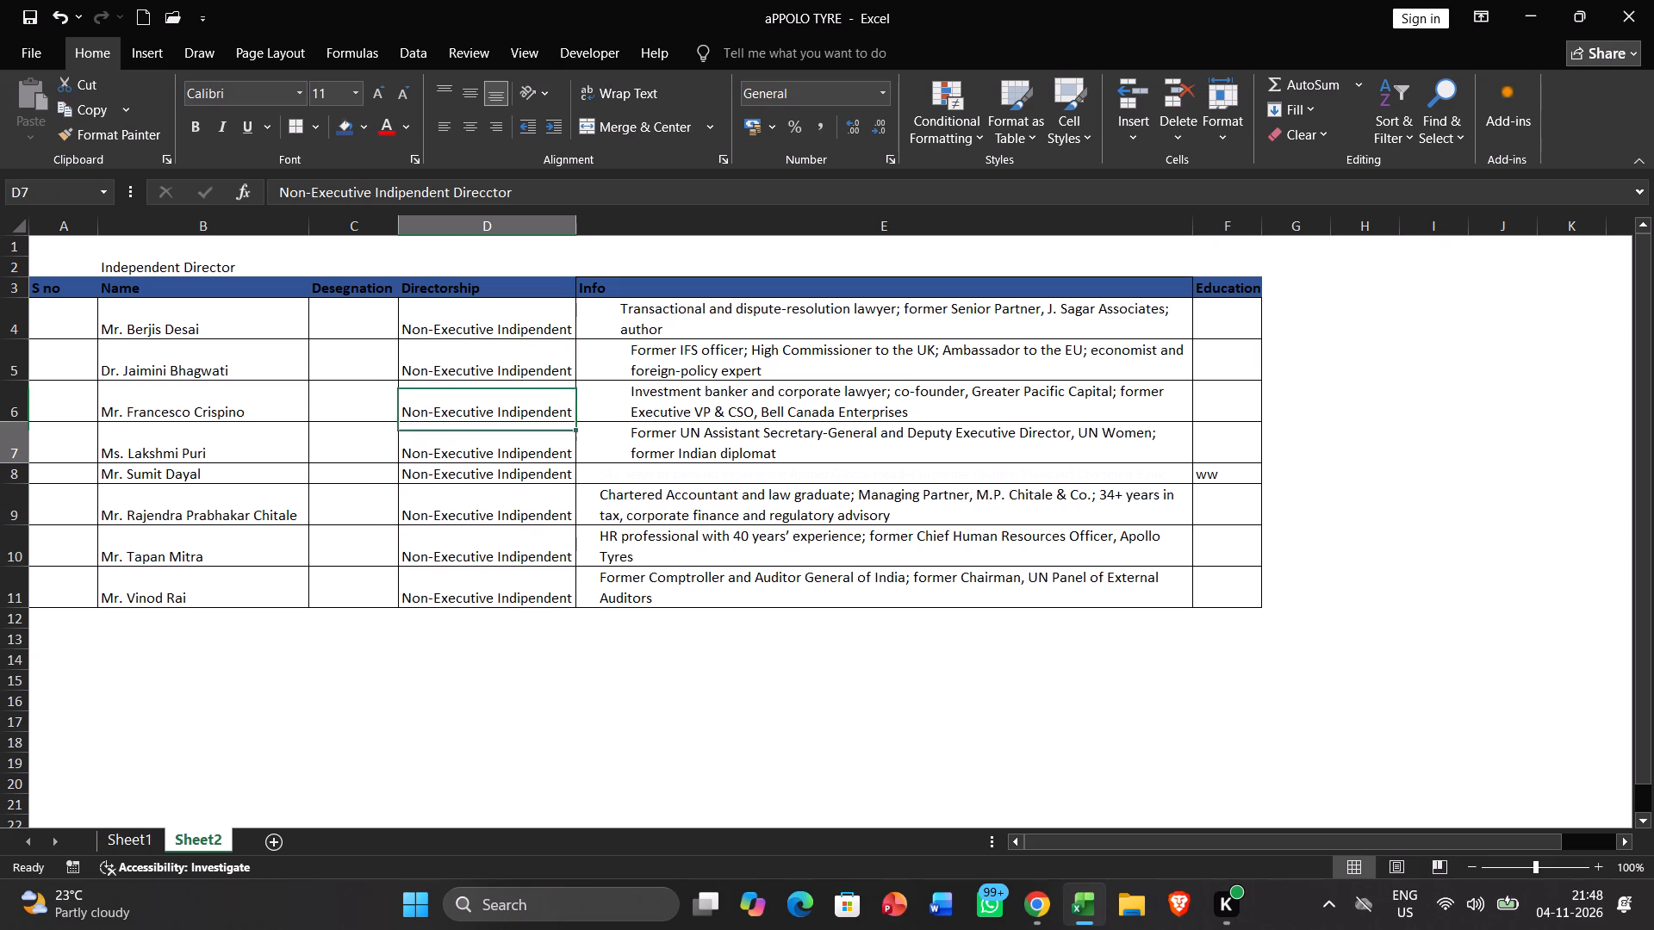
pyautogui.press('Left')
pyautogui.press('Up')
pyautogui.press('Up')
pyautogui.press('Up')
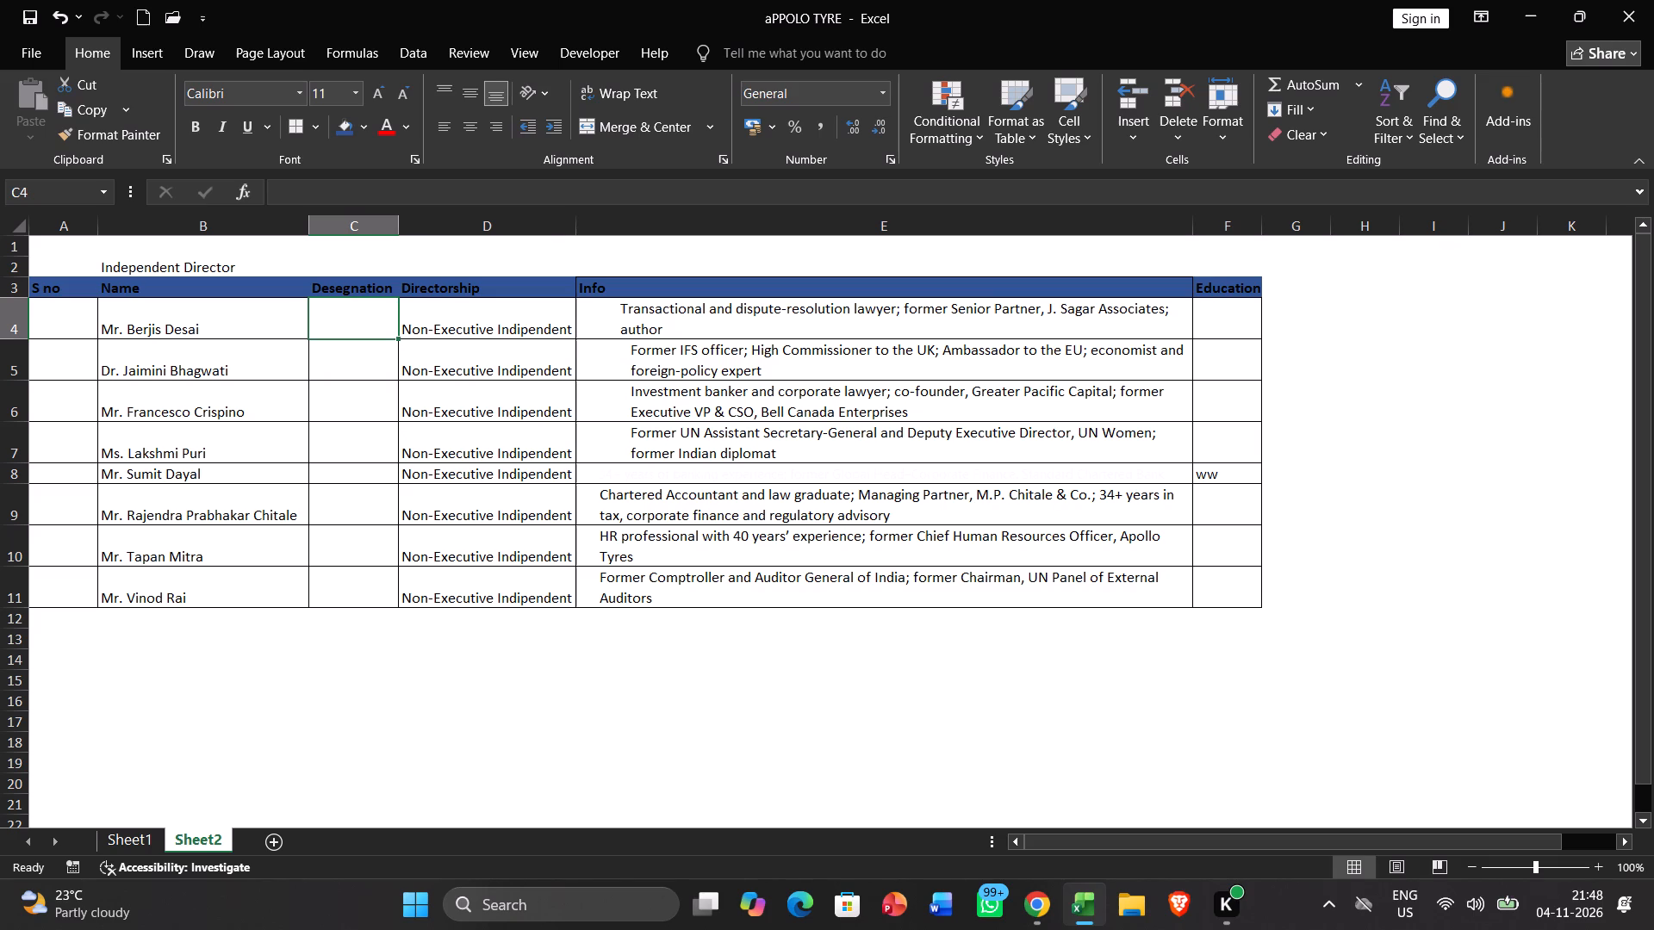
# Clear the stray "ww" text from Education cell F8 and move back up the Education column toward the first director's row.
pyautogui.press('Down')
pyautogui.press('Down')
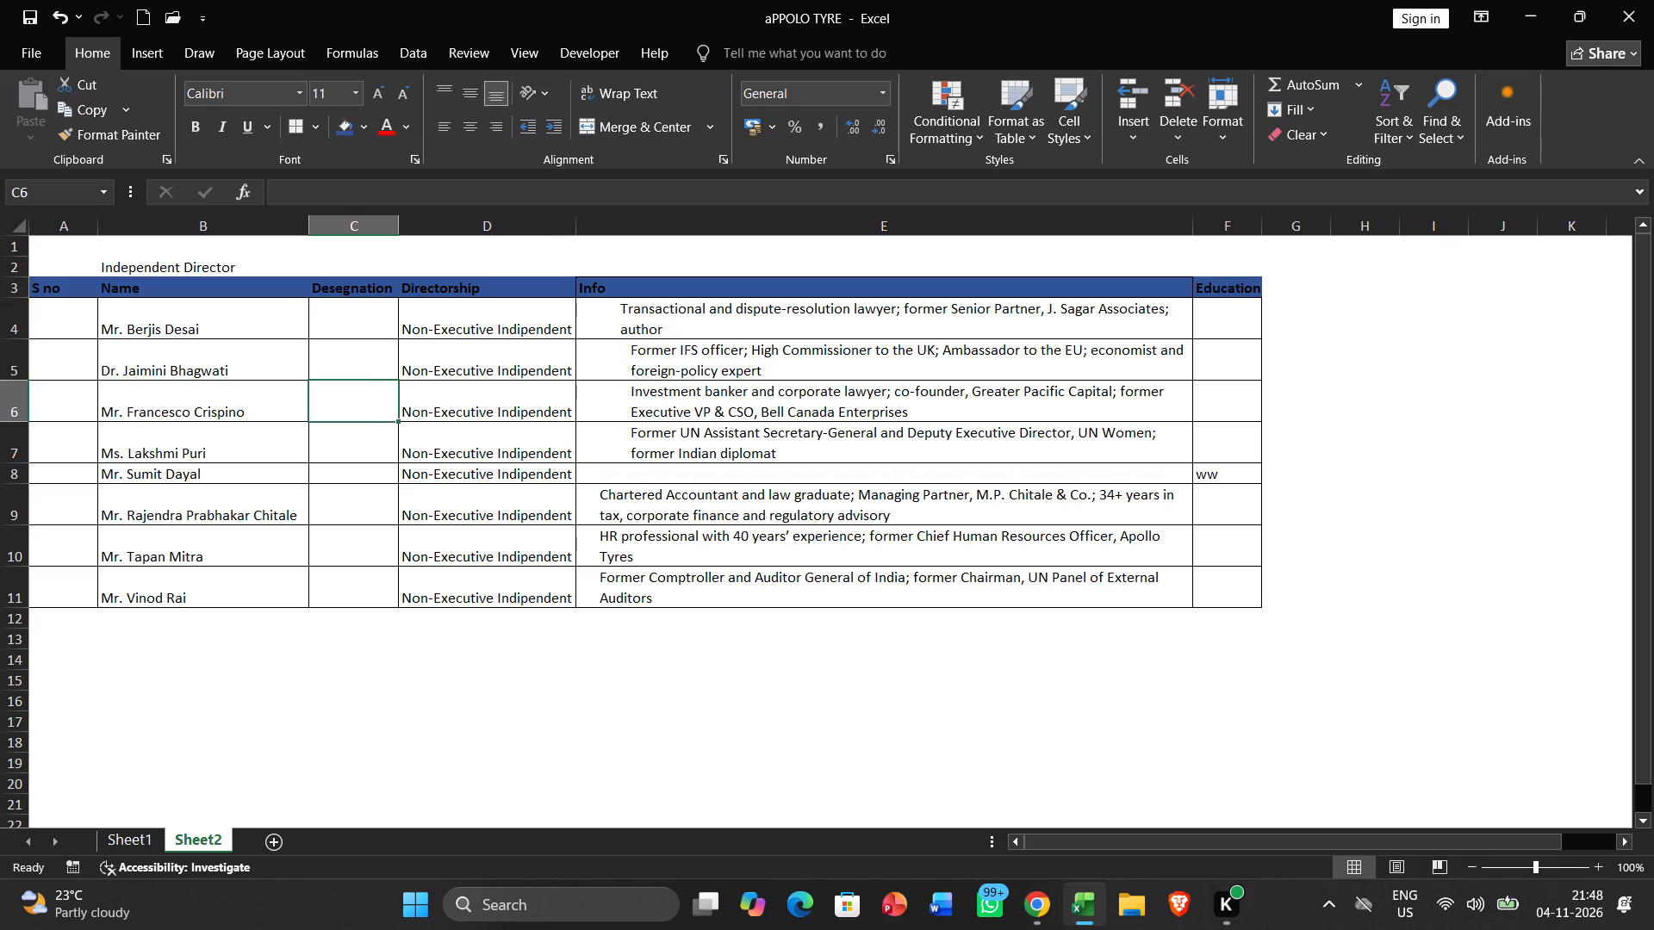
pyautogui.press('Down')
pyautogui.press('Right')
pyautogui.press('Right')
pyautogui.press('Down')
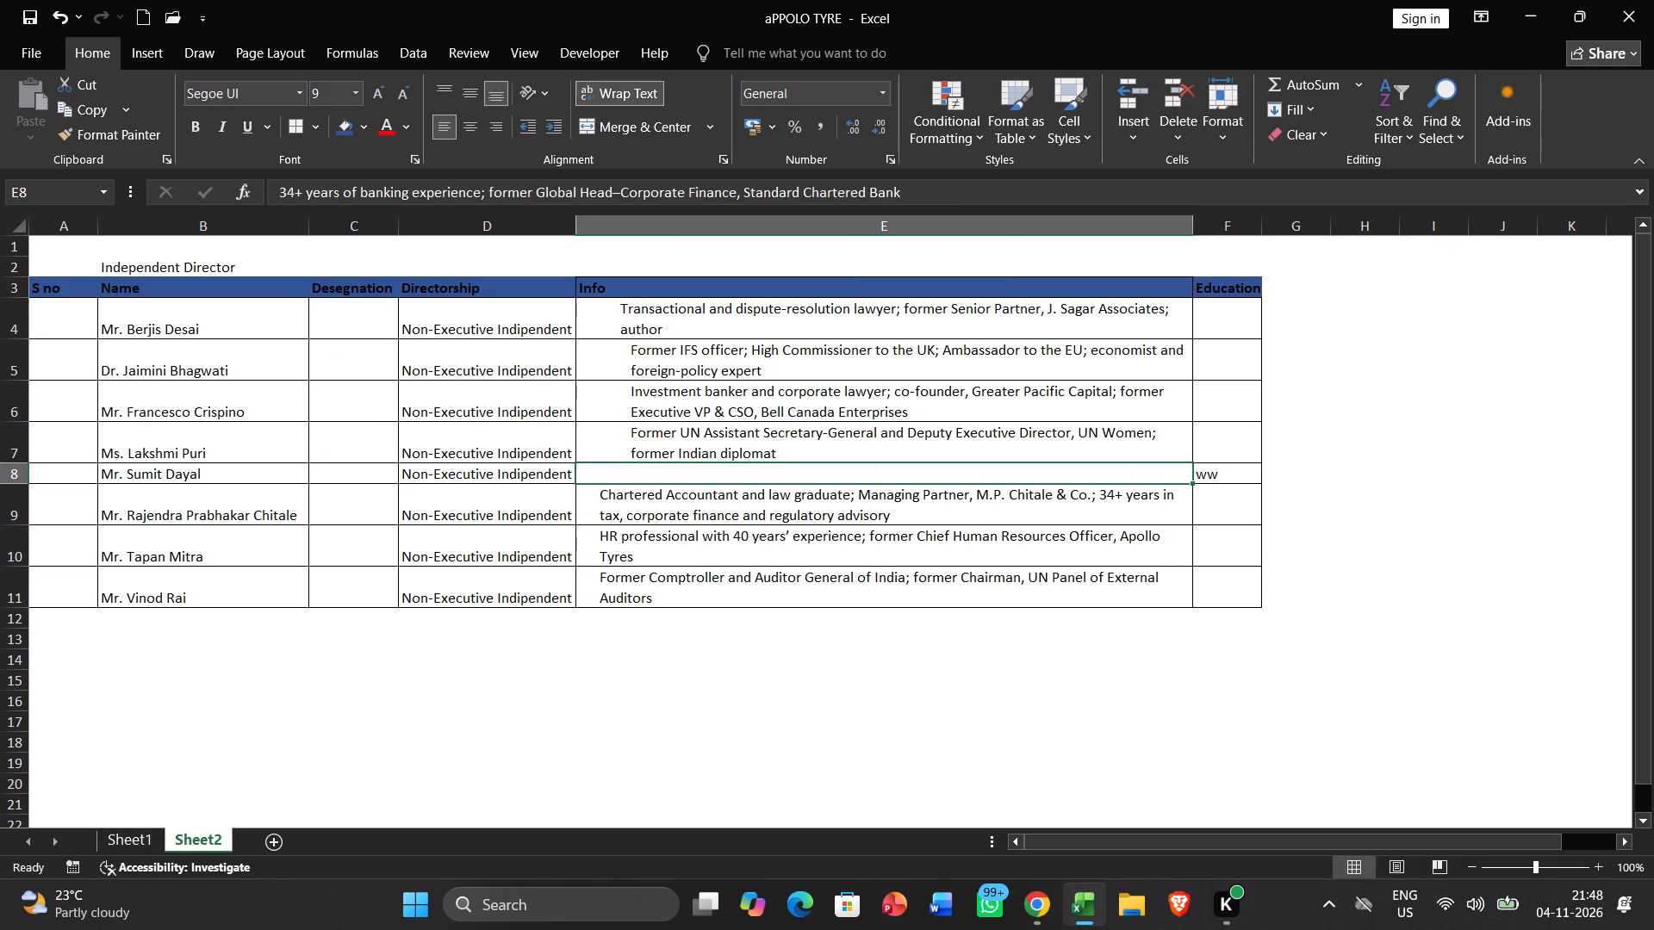
pyautogui.press('Insert')
pyautogui.press('Right')
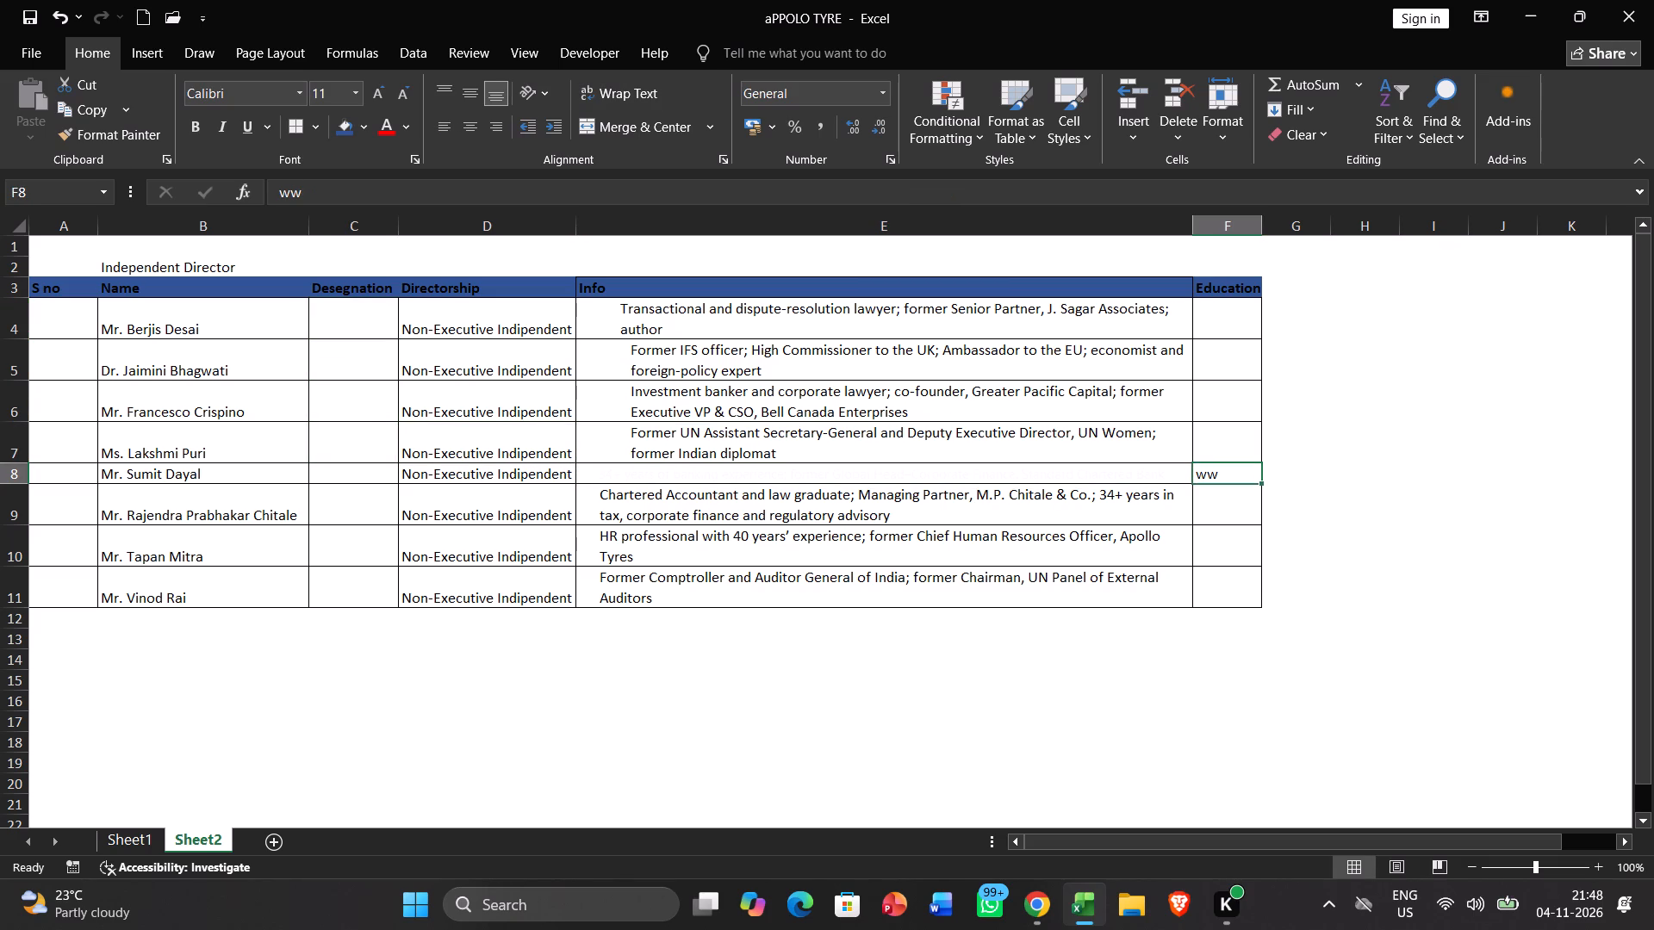
pyautogui.press('BackSpace')
pyautogui.press('Up')
pyautogui.press('Up')
pyautogui.press('Up')
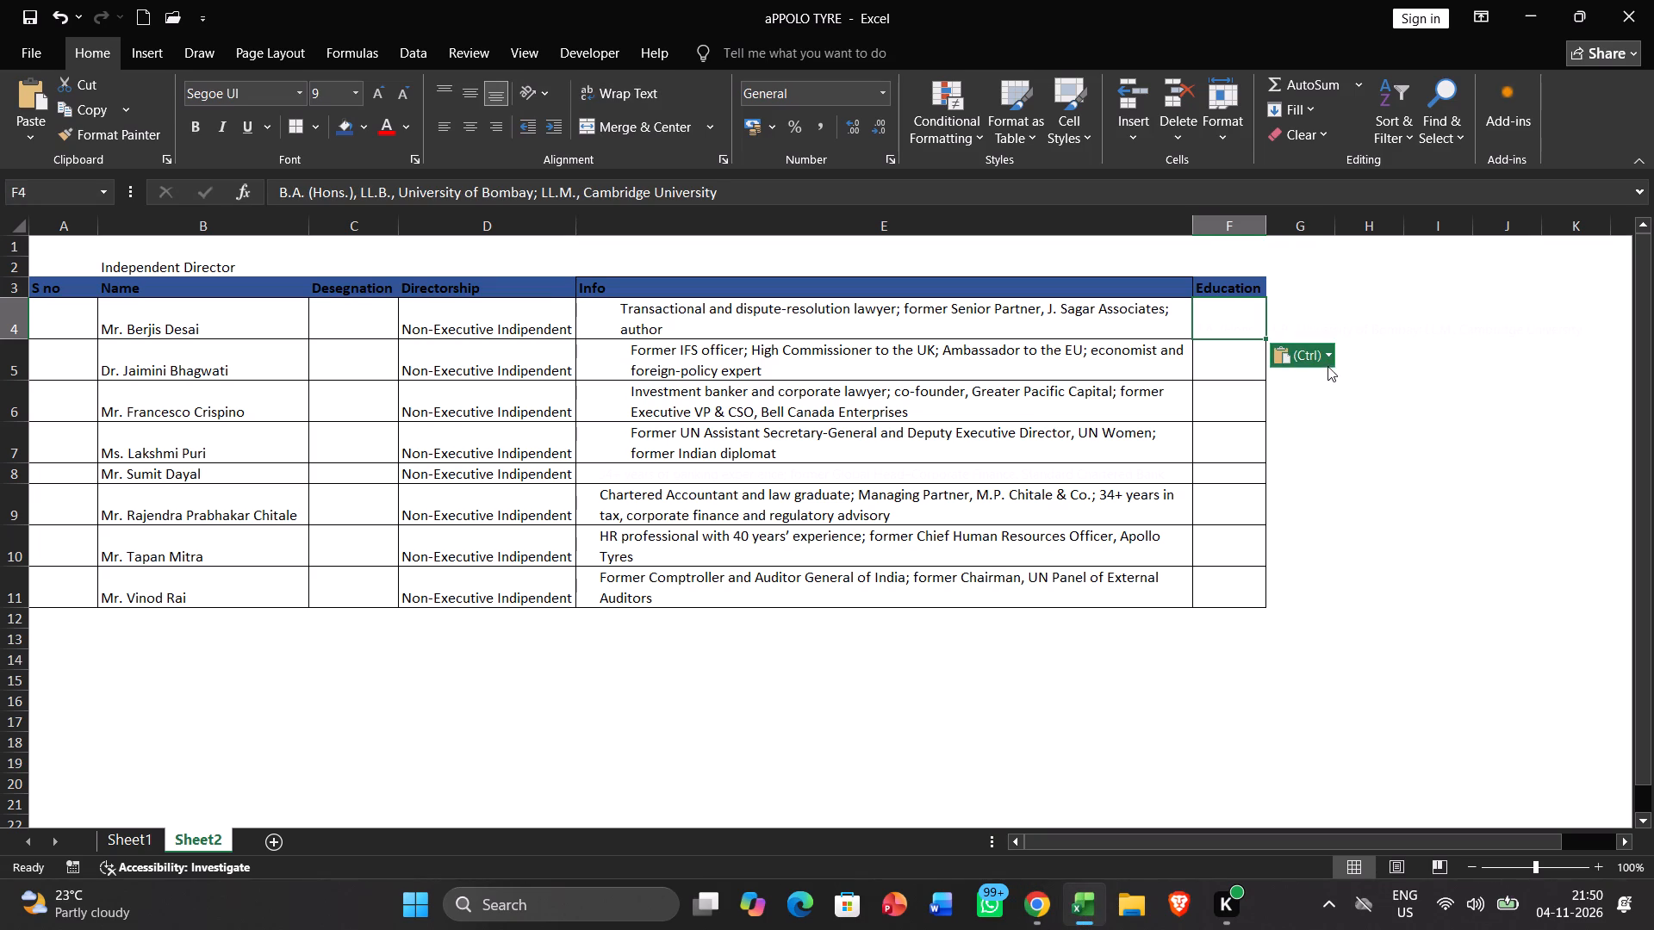
pyautogui.click(1328, 363)
pyautogui.click(1320, 407)
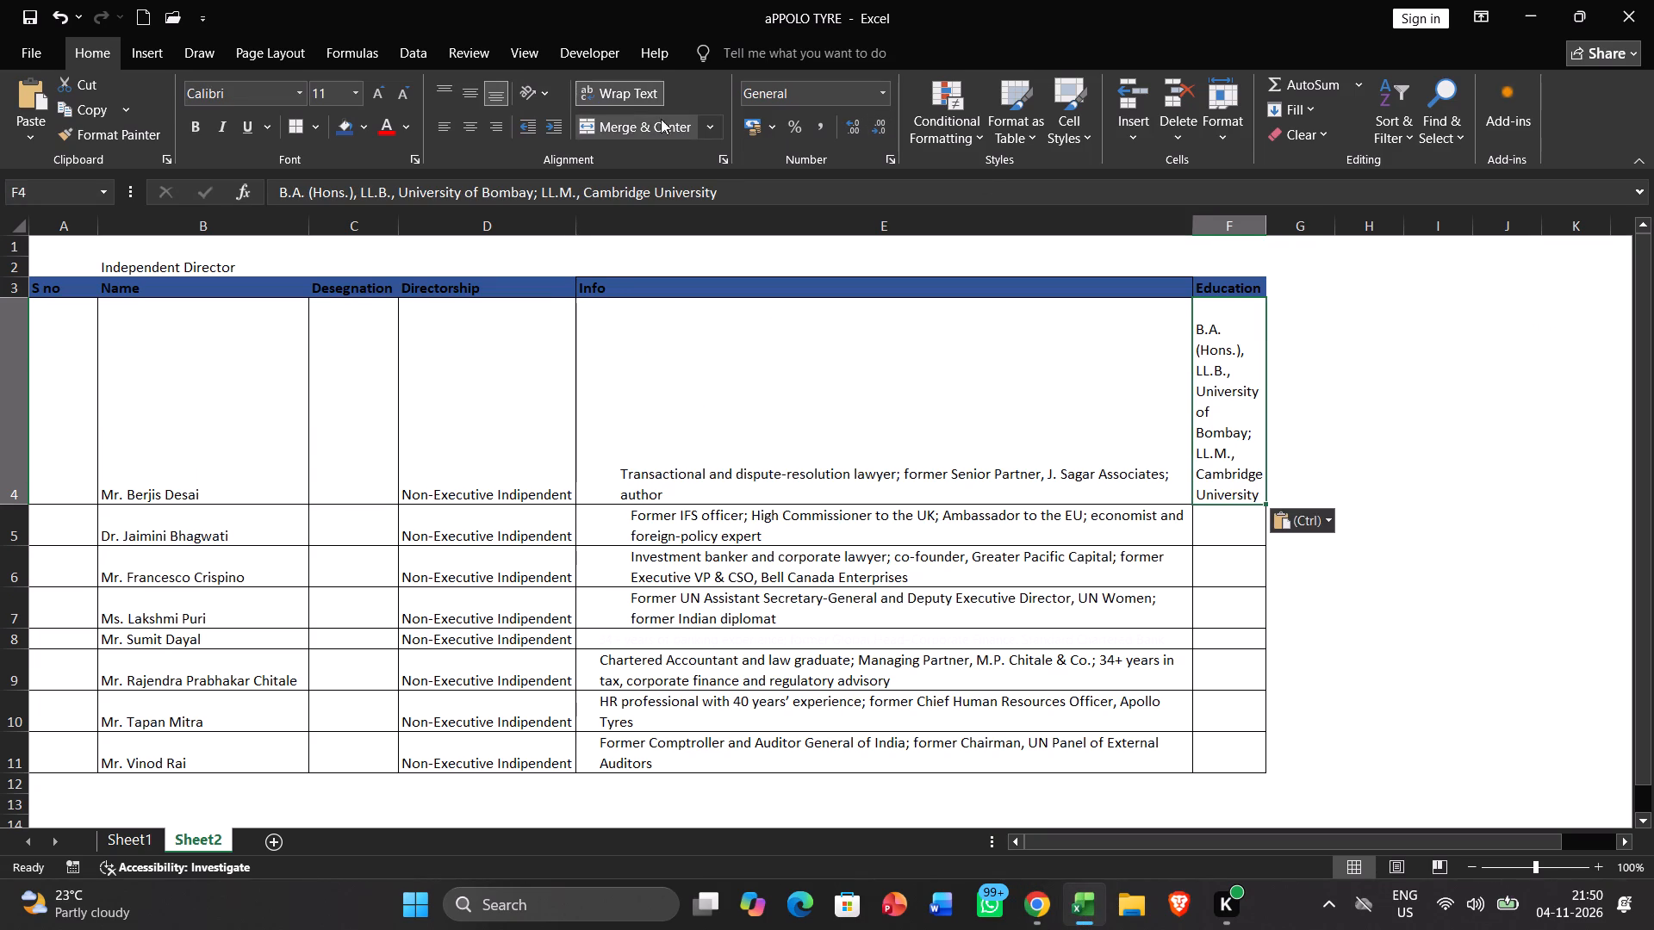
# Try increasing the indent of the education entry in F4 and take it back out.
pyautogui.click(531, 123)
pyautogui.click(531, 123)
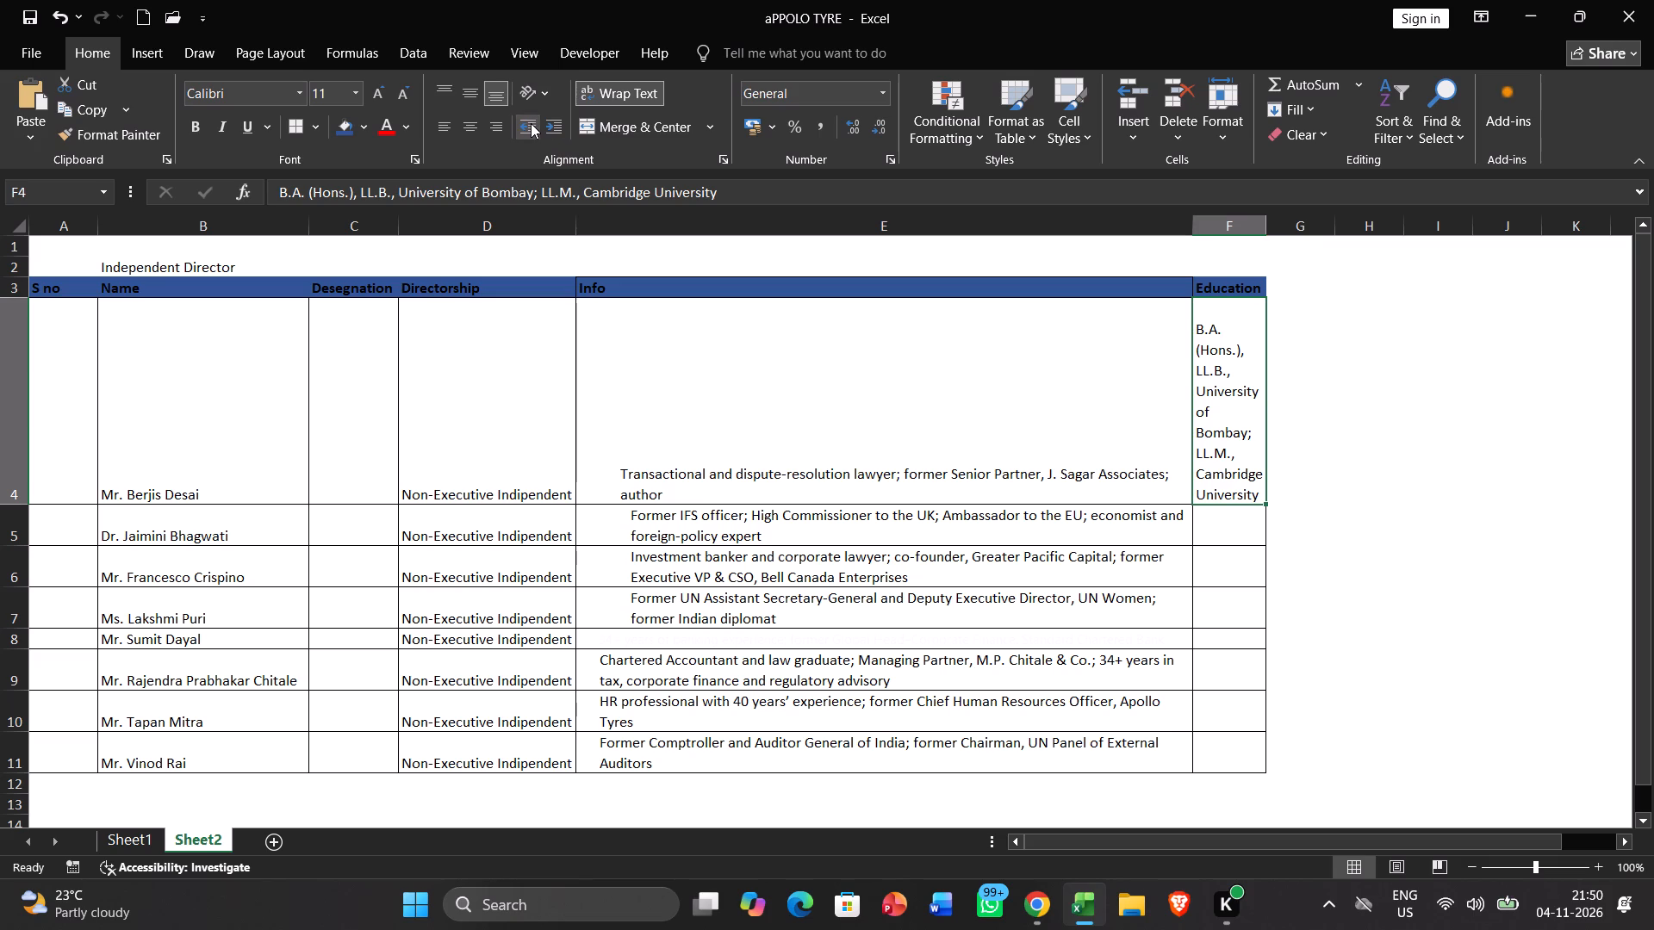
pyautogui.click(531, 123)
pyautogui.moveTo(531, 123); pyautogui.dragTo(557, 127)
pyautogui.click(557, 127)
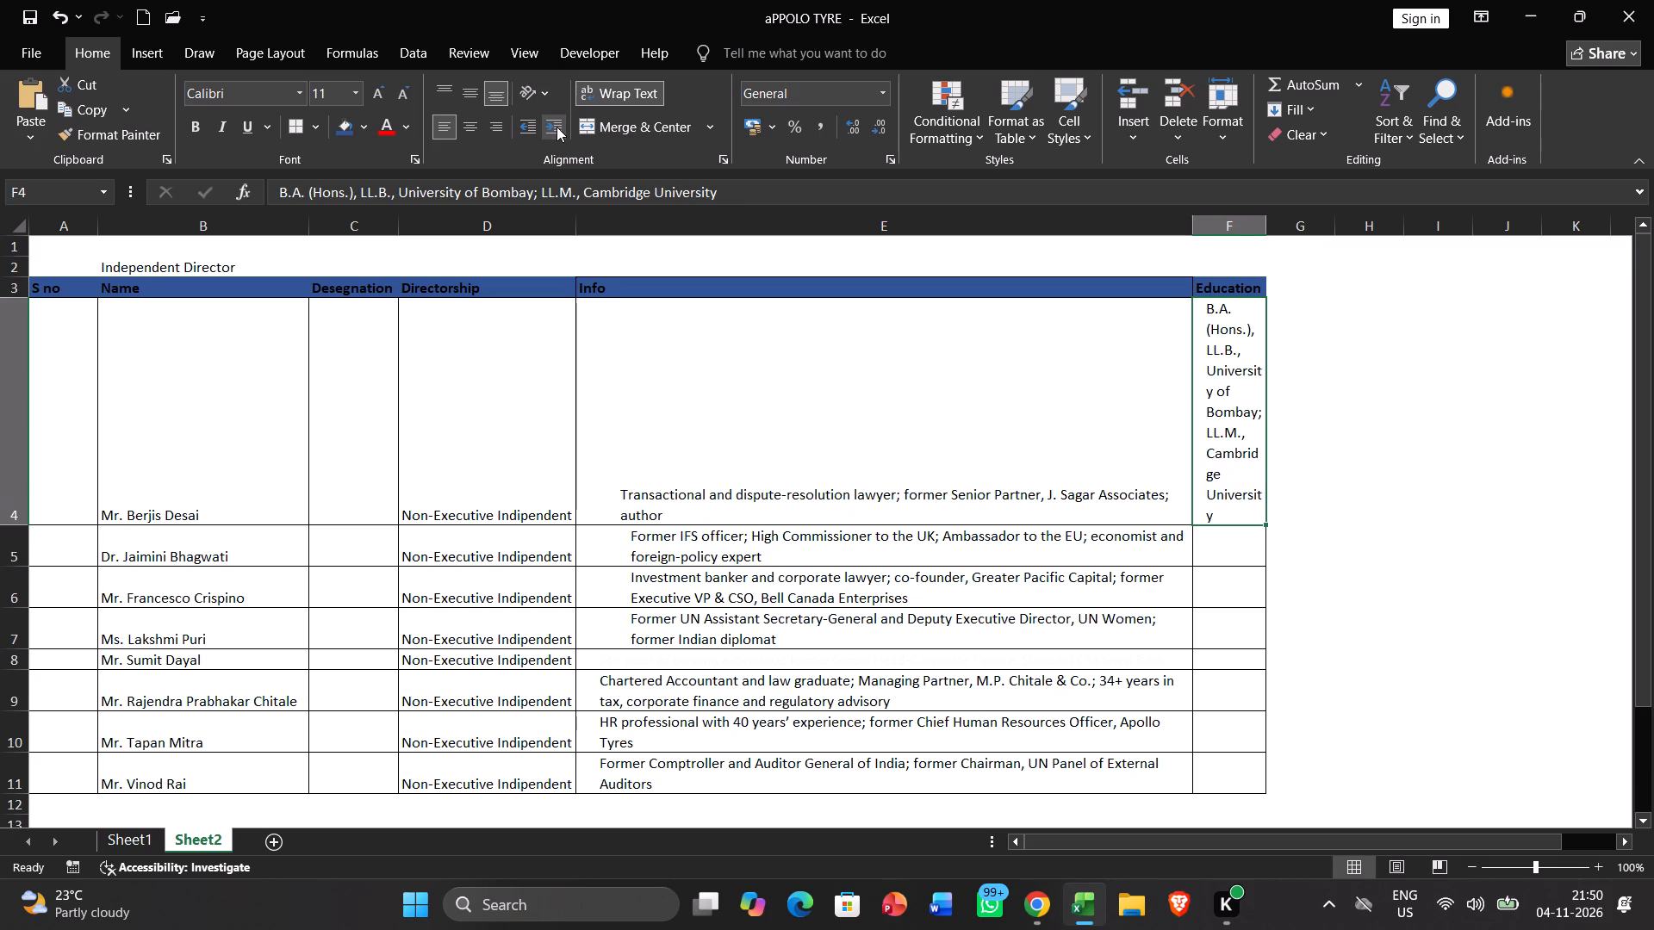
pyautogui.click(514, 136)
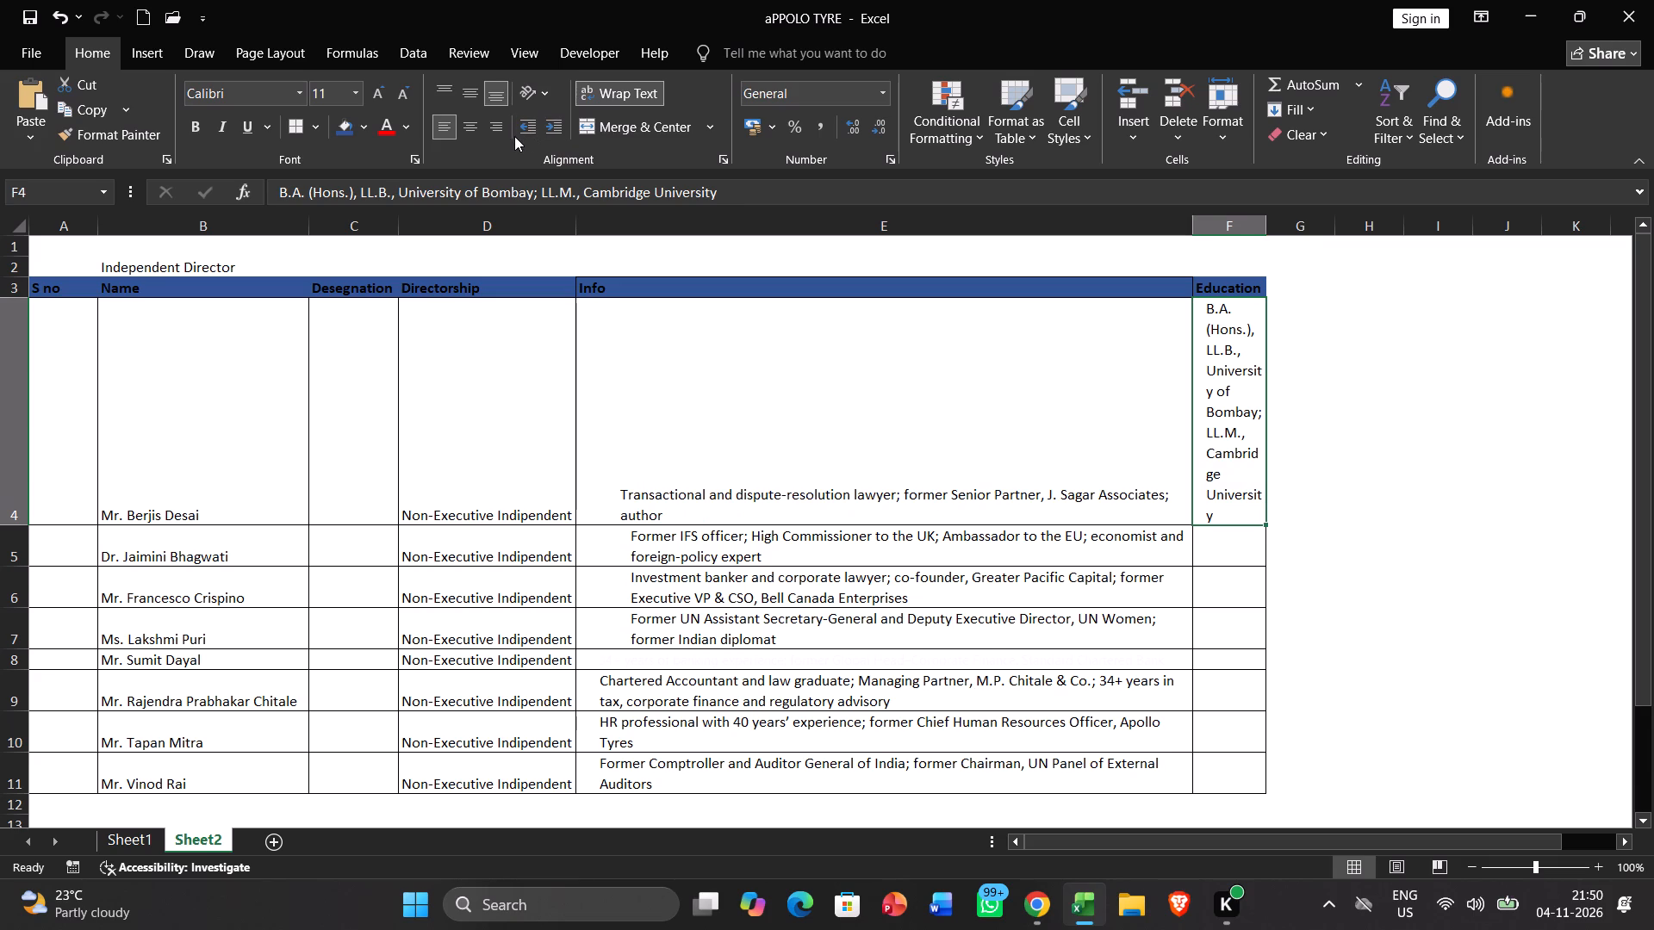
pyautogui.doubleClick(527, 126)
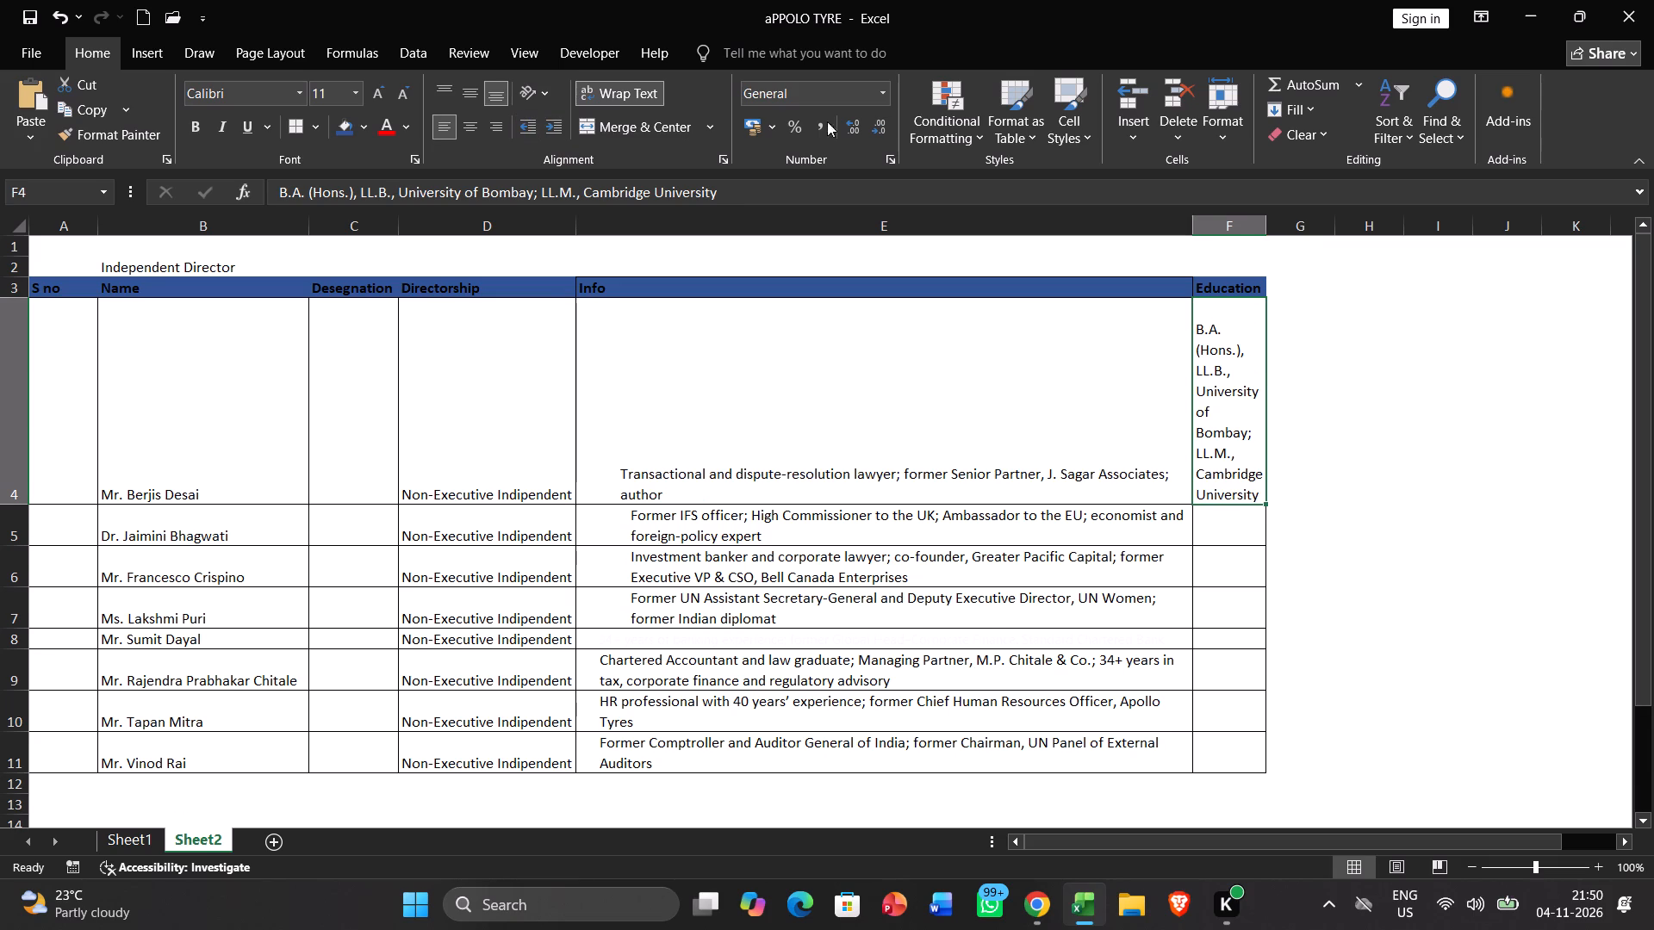
# Widen the Education column F so the entry in F4 wraps onto fewer lines.
pyautogui.doubleClick(1267, 227)
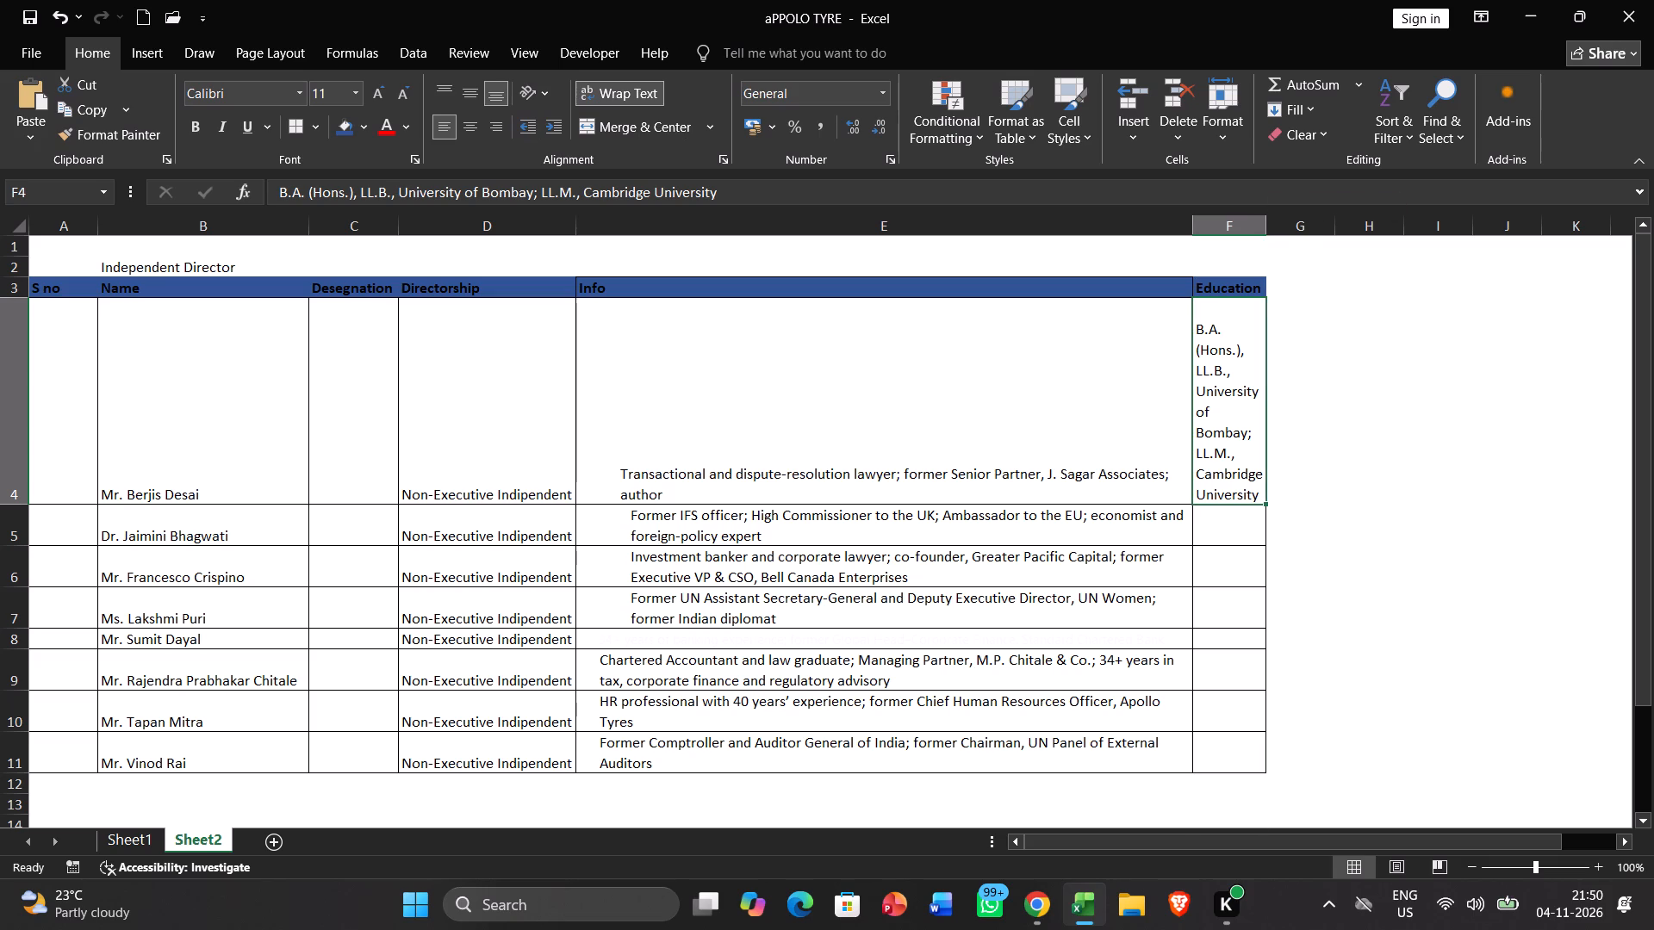
pyautogui.doubleClick(1269, 227)
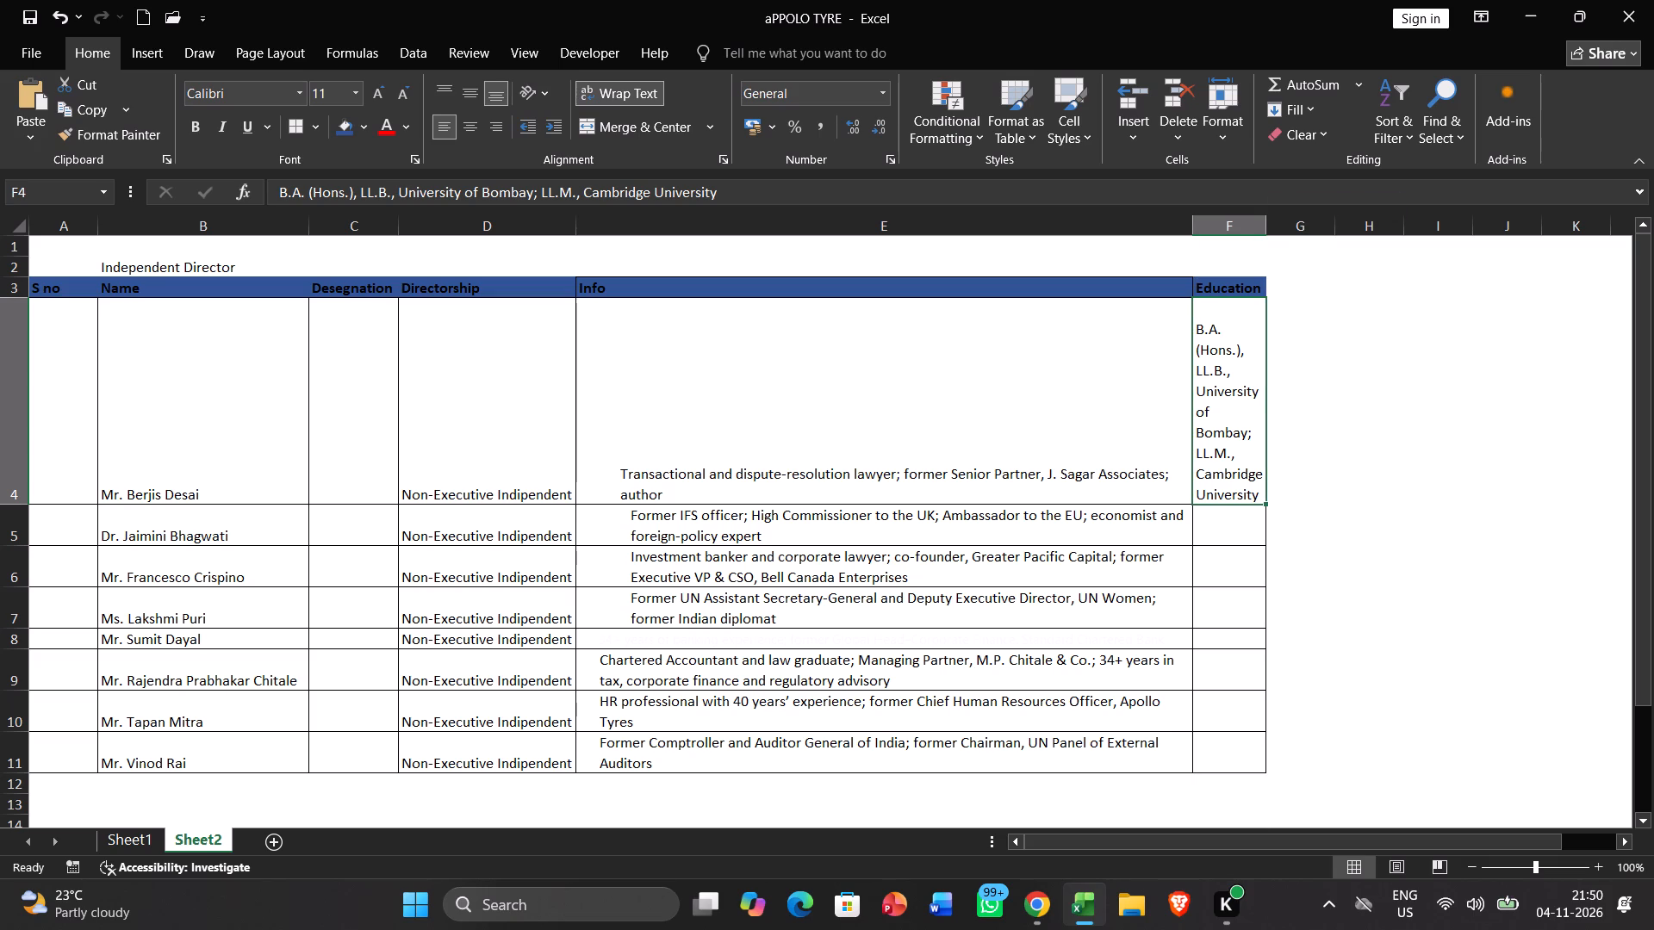
pyautogui.doubleClick(1267, 228)
pyautogui.moveTo(1267, 228); pyautogui.dragTo(1304, 227)
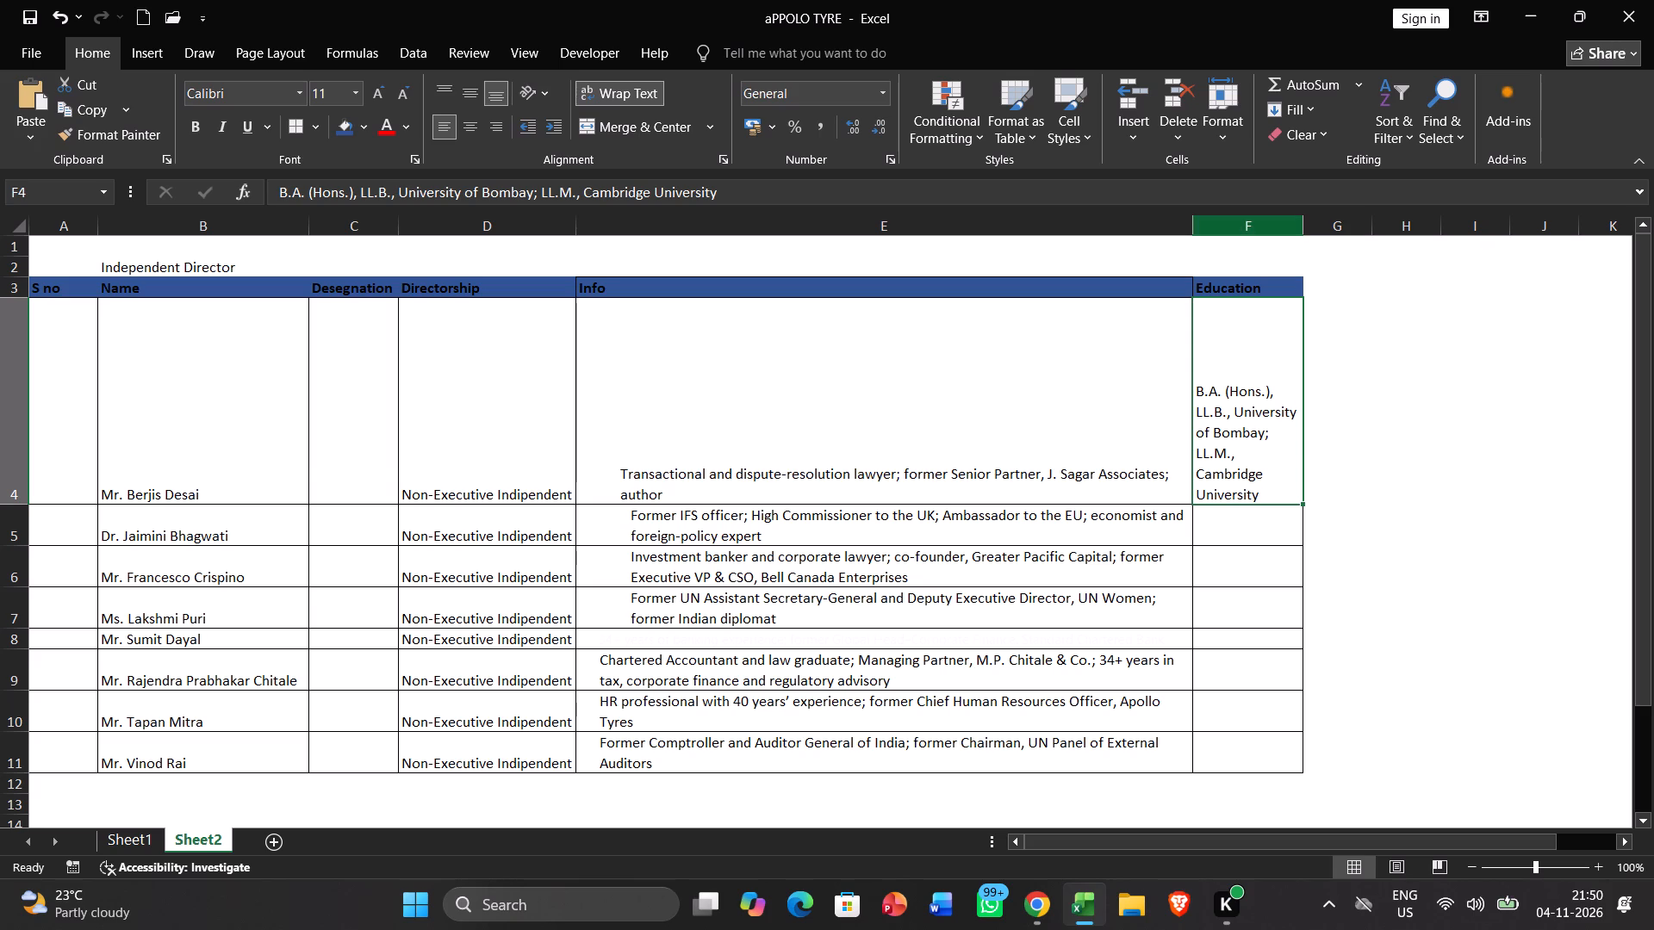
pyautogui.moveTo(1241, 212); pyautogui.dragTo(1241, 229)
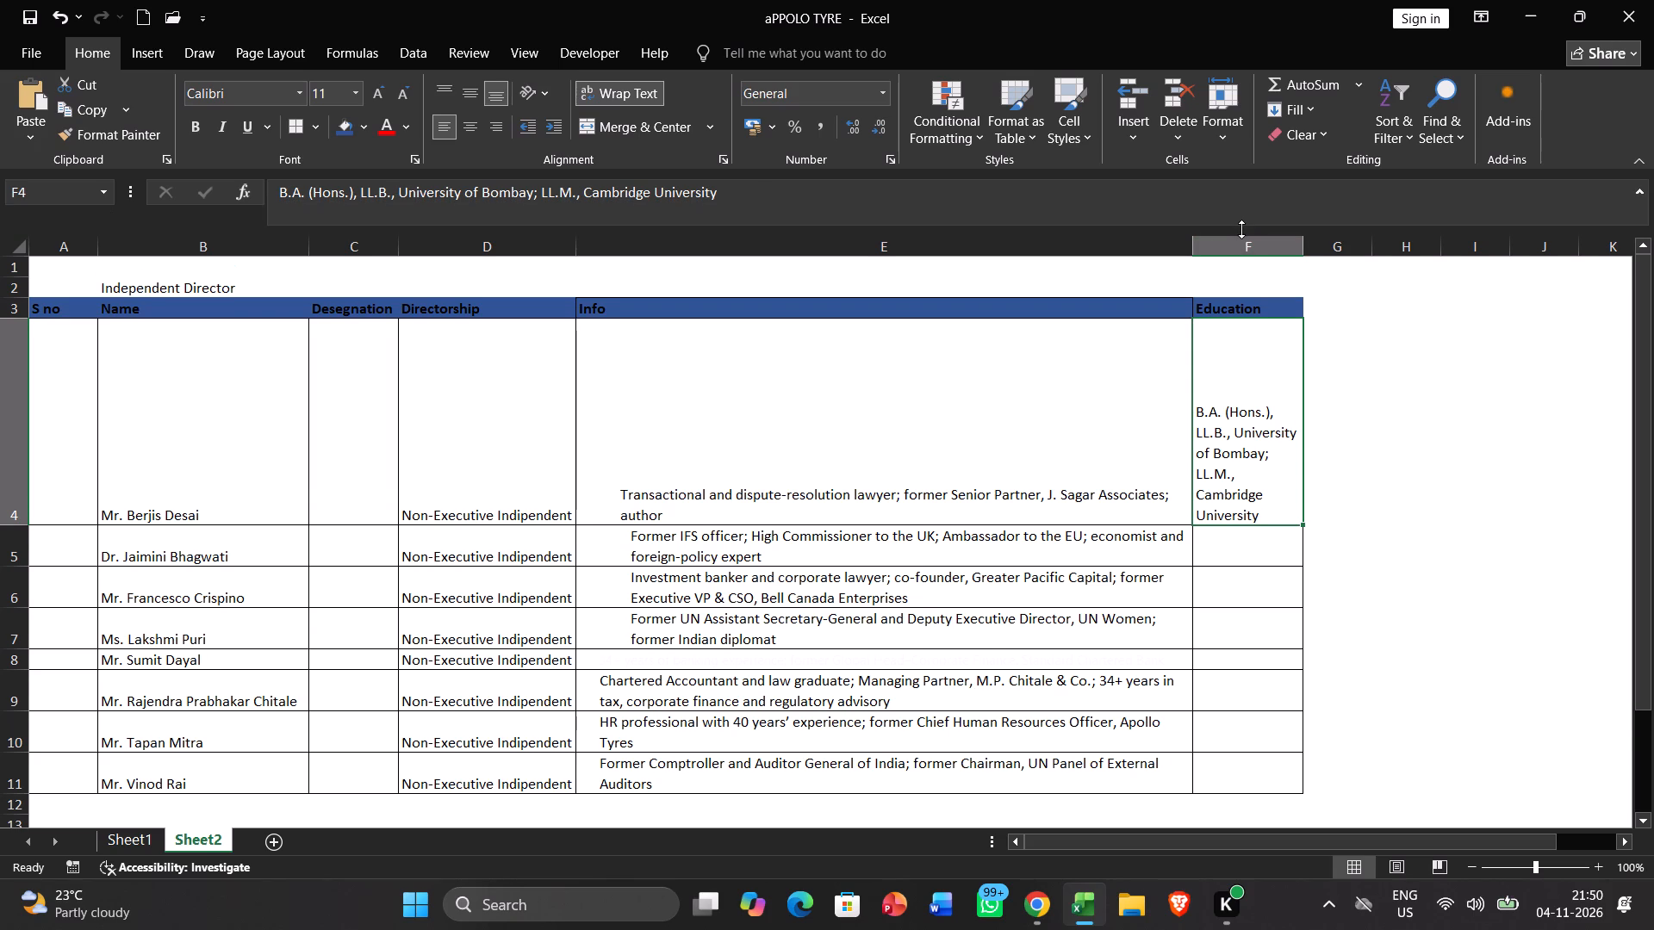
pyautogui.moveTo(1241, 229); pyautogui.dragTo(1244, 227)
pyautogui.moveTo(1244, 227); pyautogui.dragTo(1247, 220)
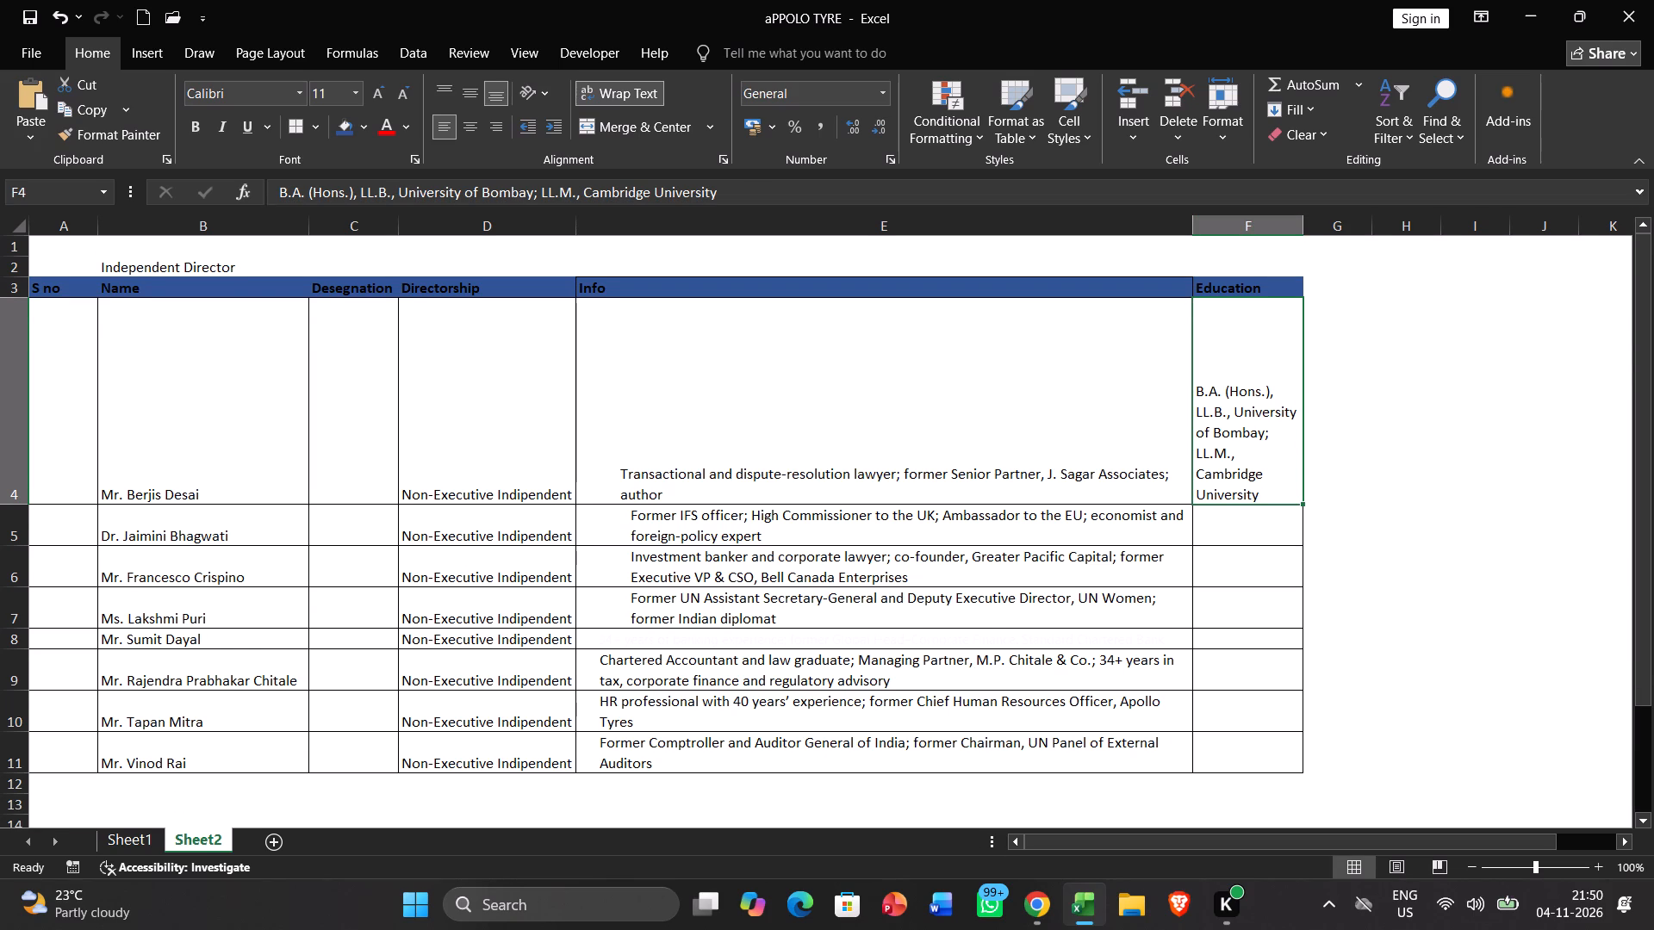
# Edit the education entry in F4, replacing its first letter with a bold "B".
pyautogui.click(1339, 374)
pyautogui.click(1262, 385)
pyautogui.doubleClick(1203, 392)
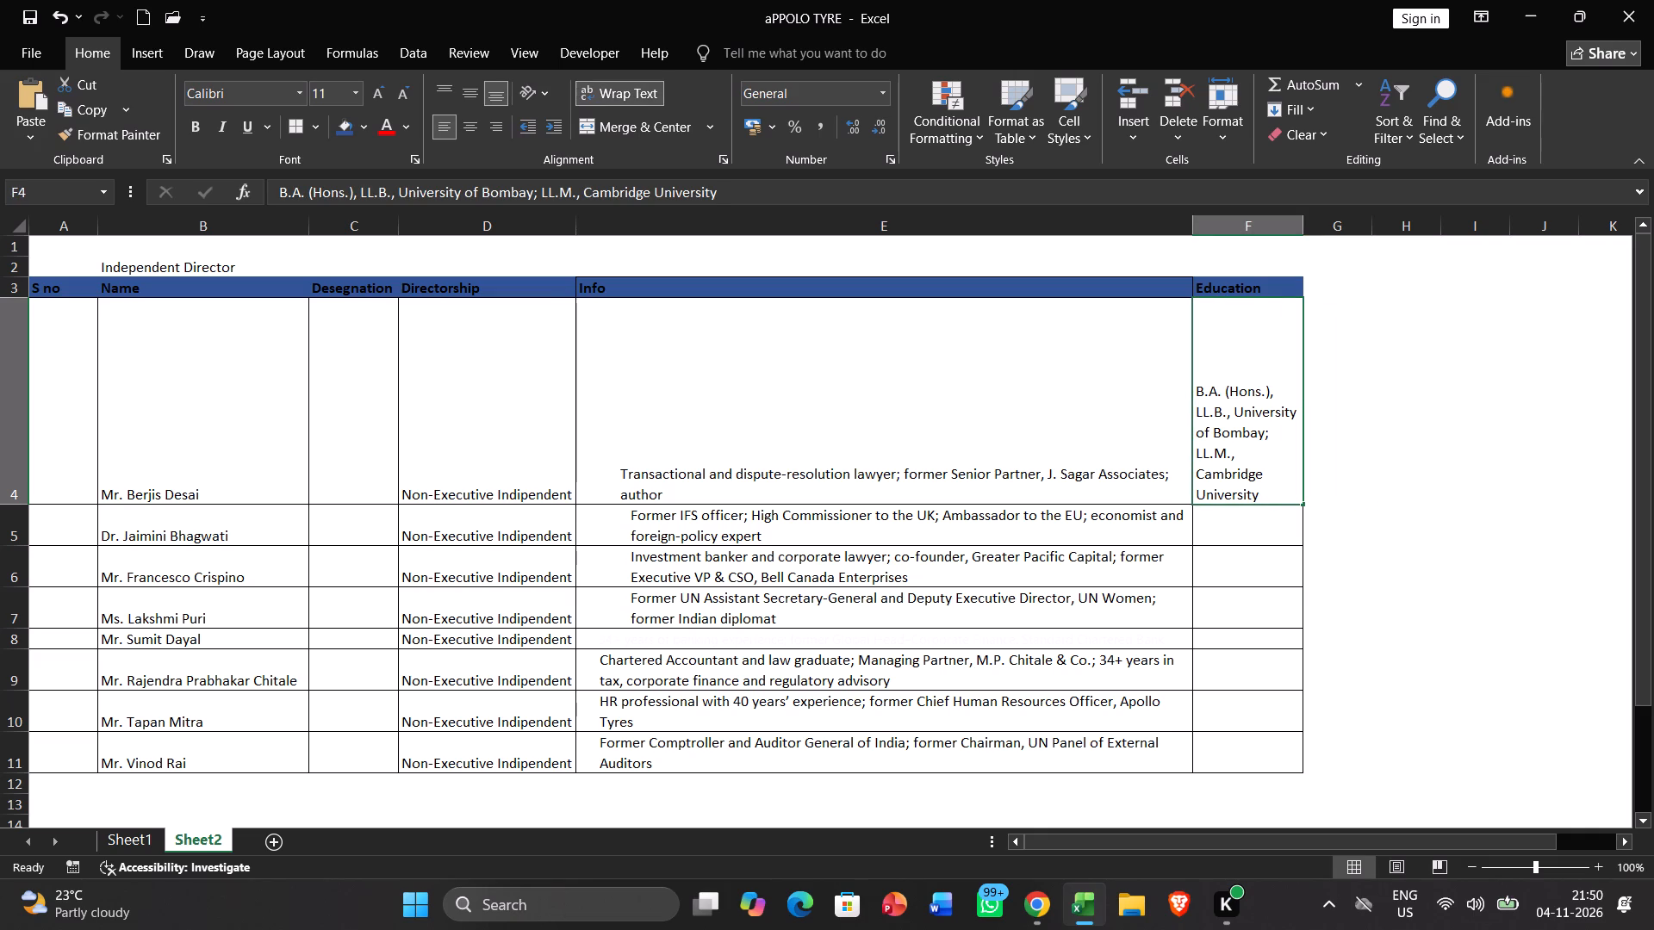
pyautogui.doubleClick(1203, 392)
pyautogui.press('Left')
pyautogui.press('Left')
pyautogui.press('Left')
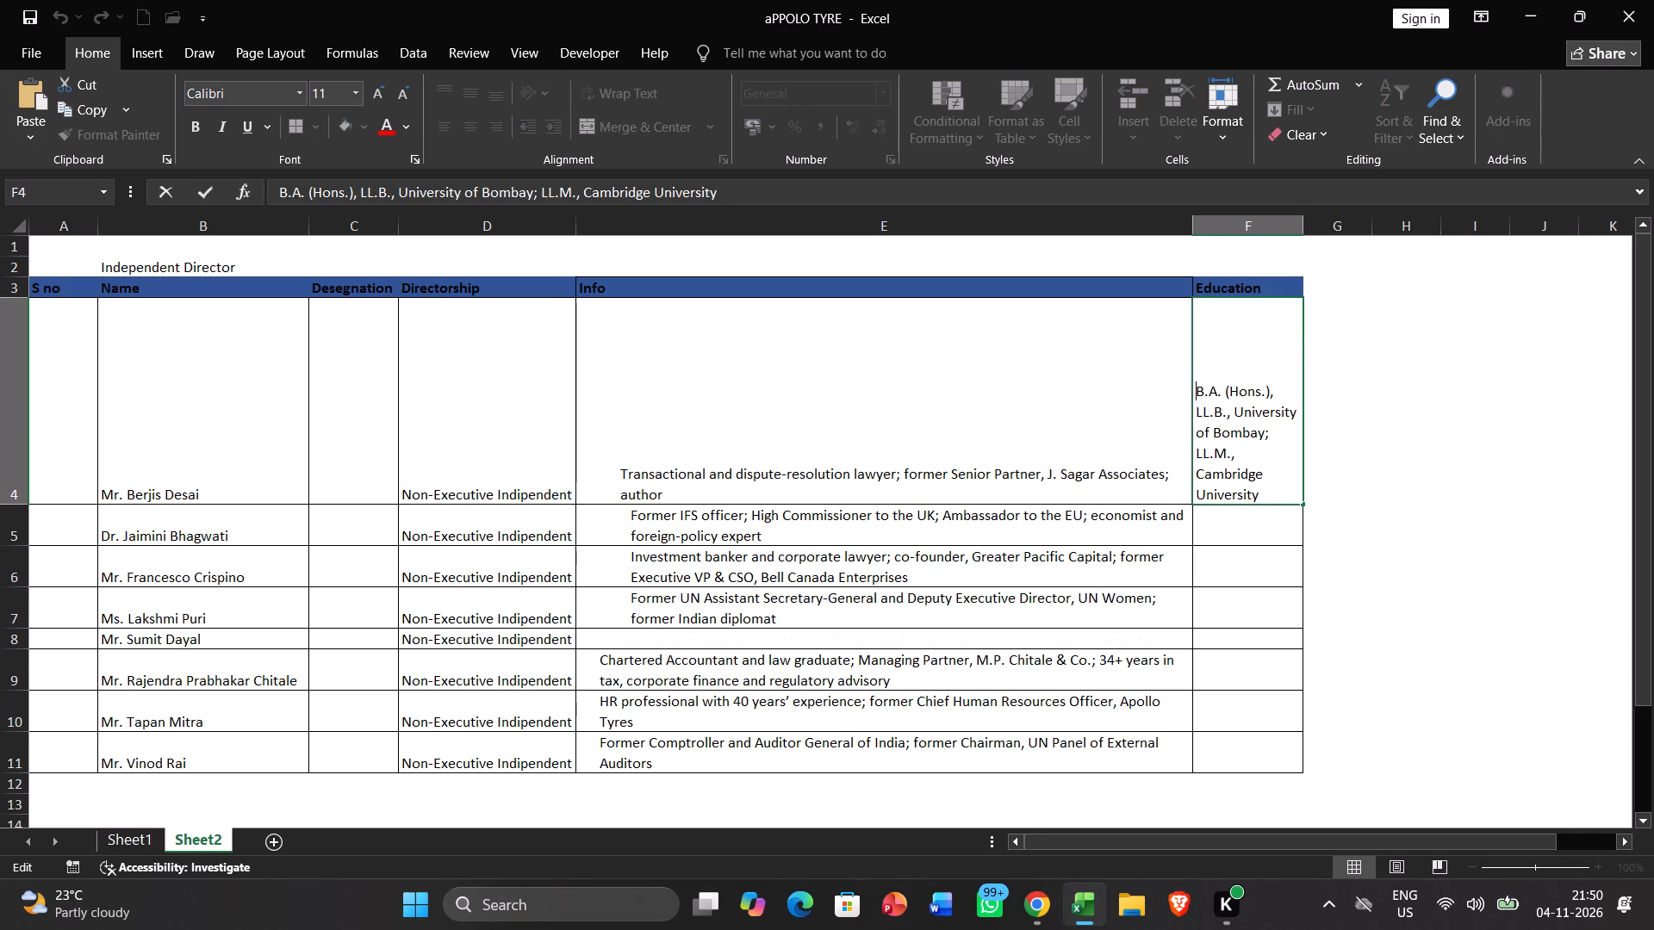
pyautogui.press('Delete')
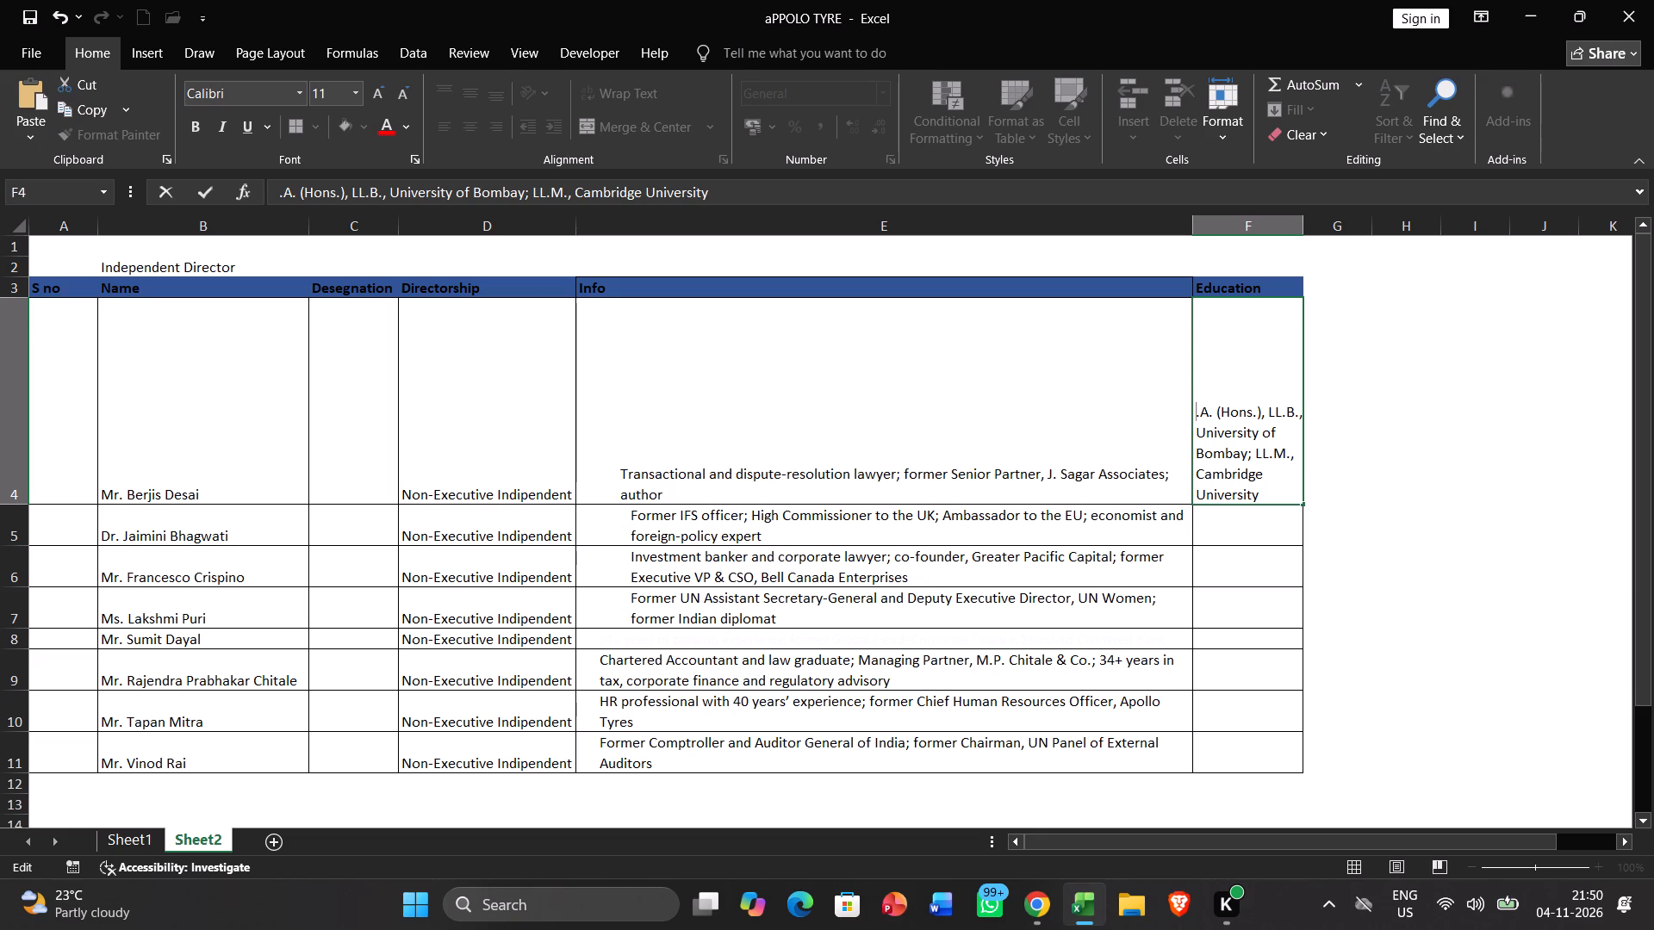
pyautogui.hotkey('ctrl', 'b')
# Re-enter the missing leading B of the education entry in F4 and make that letter non-bold.
pyautogui.hotkey('shift', 'b')
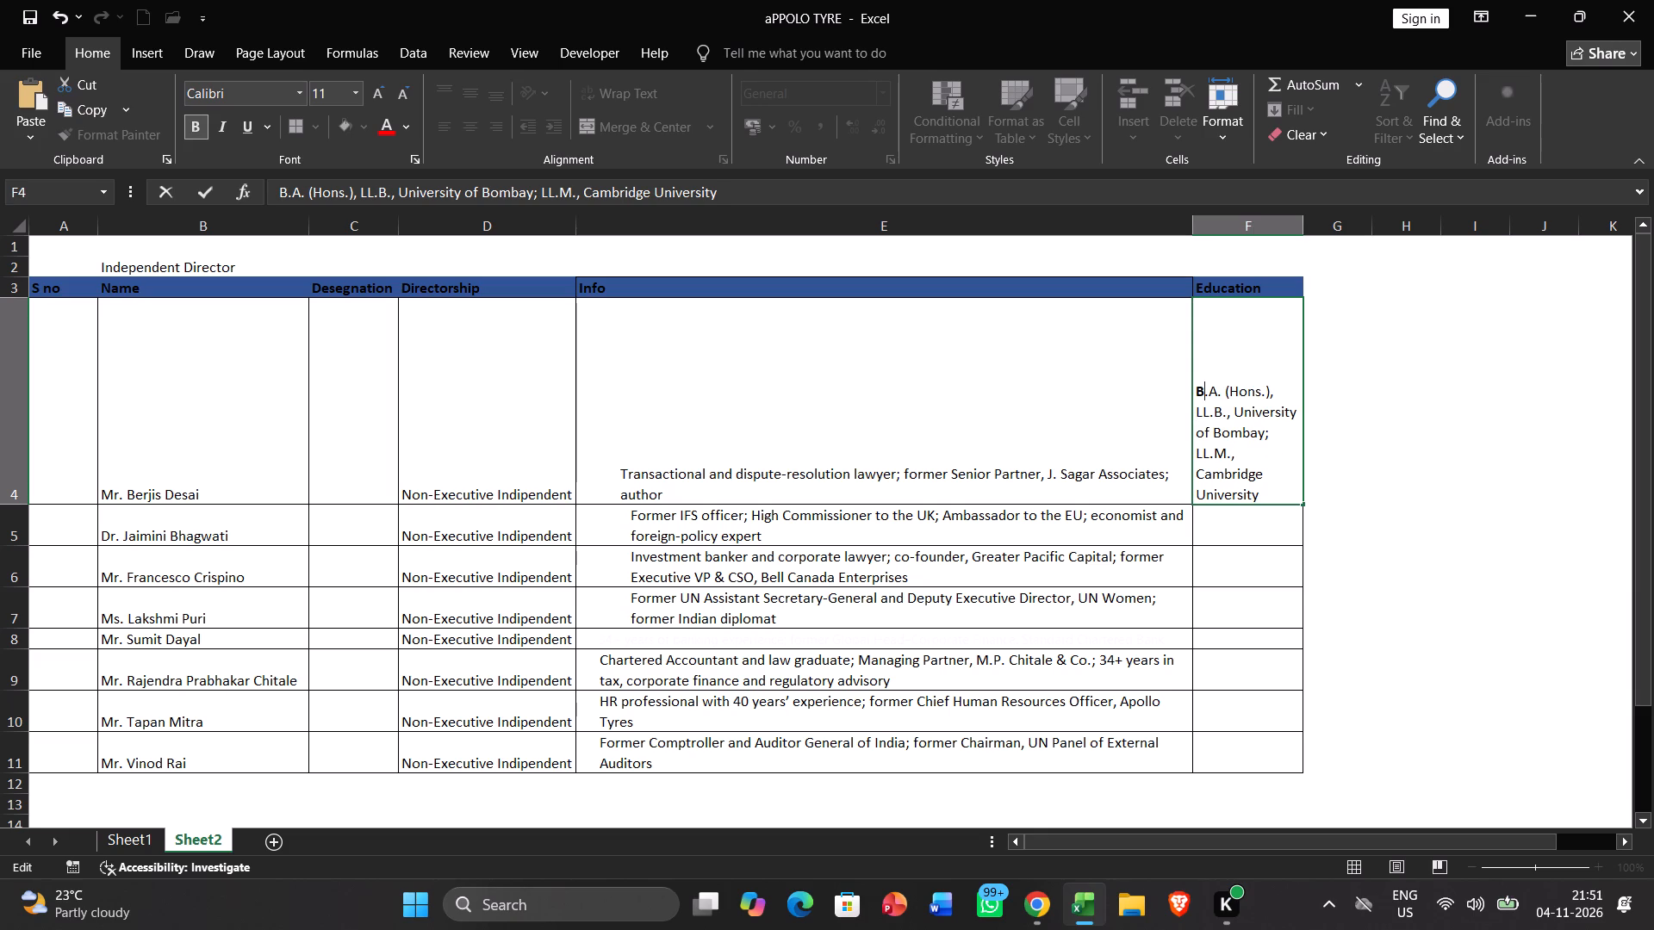
pyautogui.hotkey('shift', 'Left')
pyautogui.hotkey('ctrl', 'b')
pyautogui.press('Up')
pyautogui.press('BackSpace')
pyautogui.press('BackSpace')
pyautogui.press('BackSpace')
pyautogui.press('BackSpace')
pyautogui.press('BackSpace')
pyautogui.click(1272, 380)
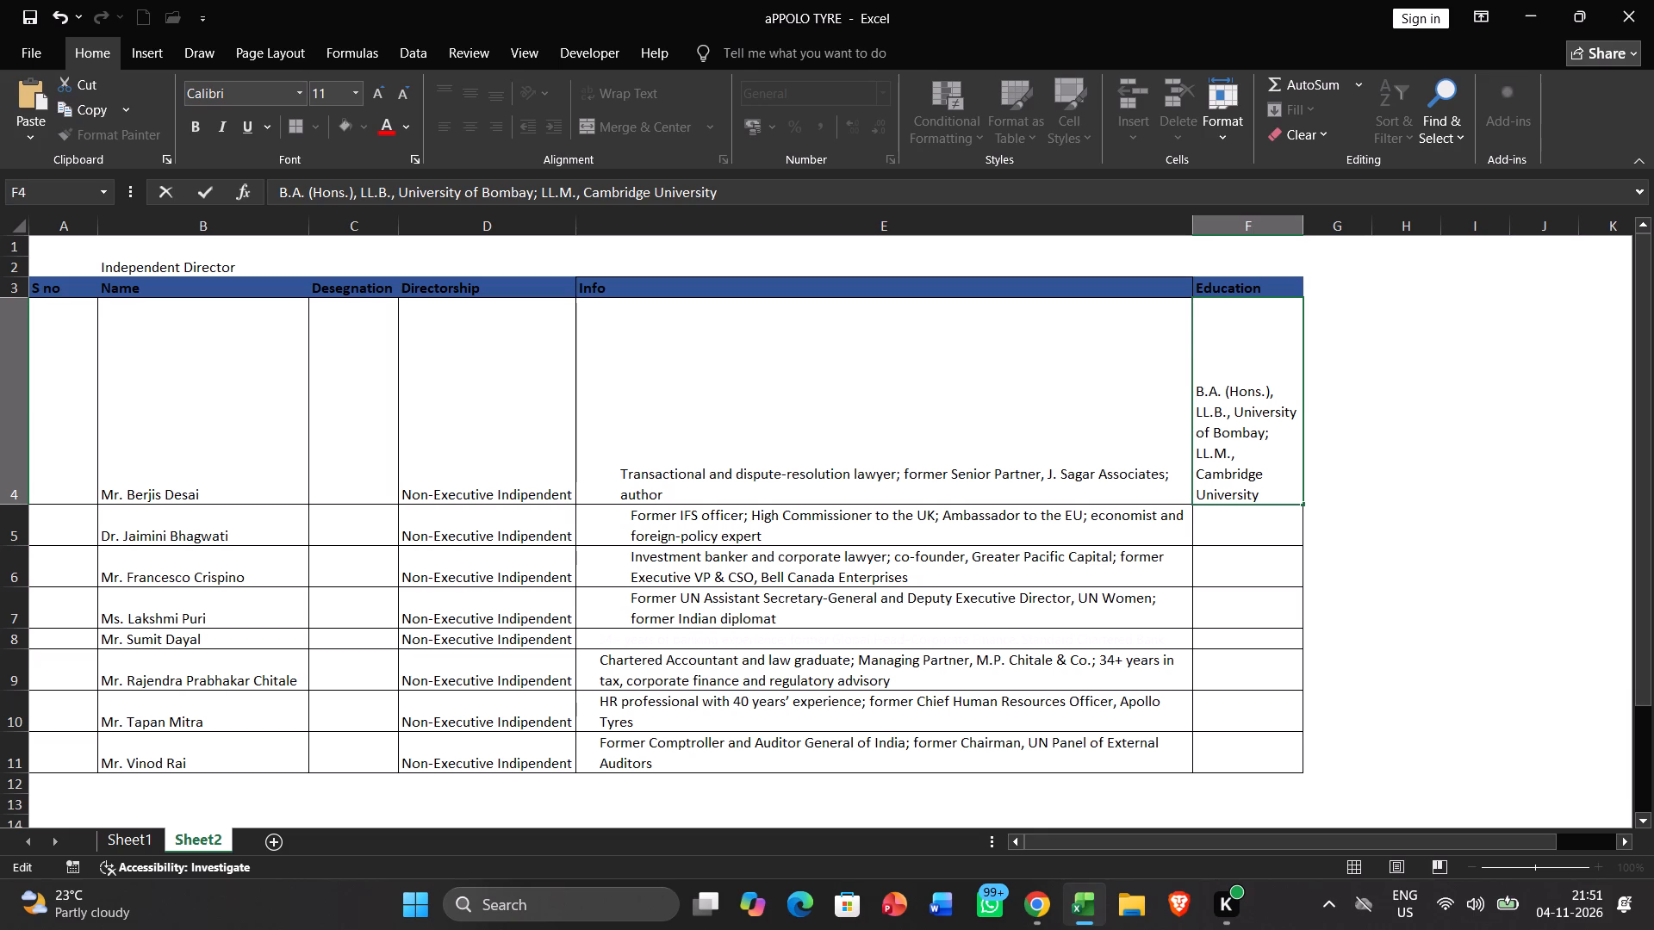
# Finish editing the education entry in F4 and leave the cell with its text kept.
pyautogui.click(1272, 380)
pyautogui.click(1237, 371)
pyautogui.click(1237, 371)
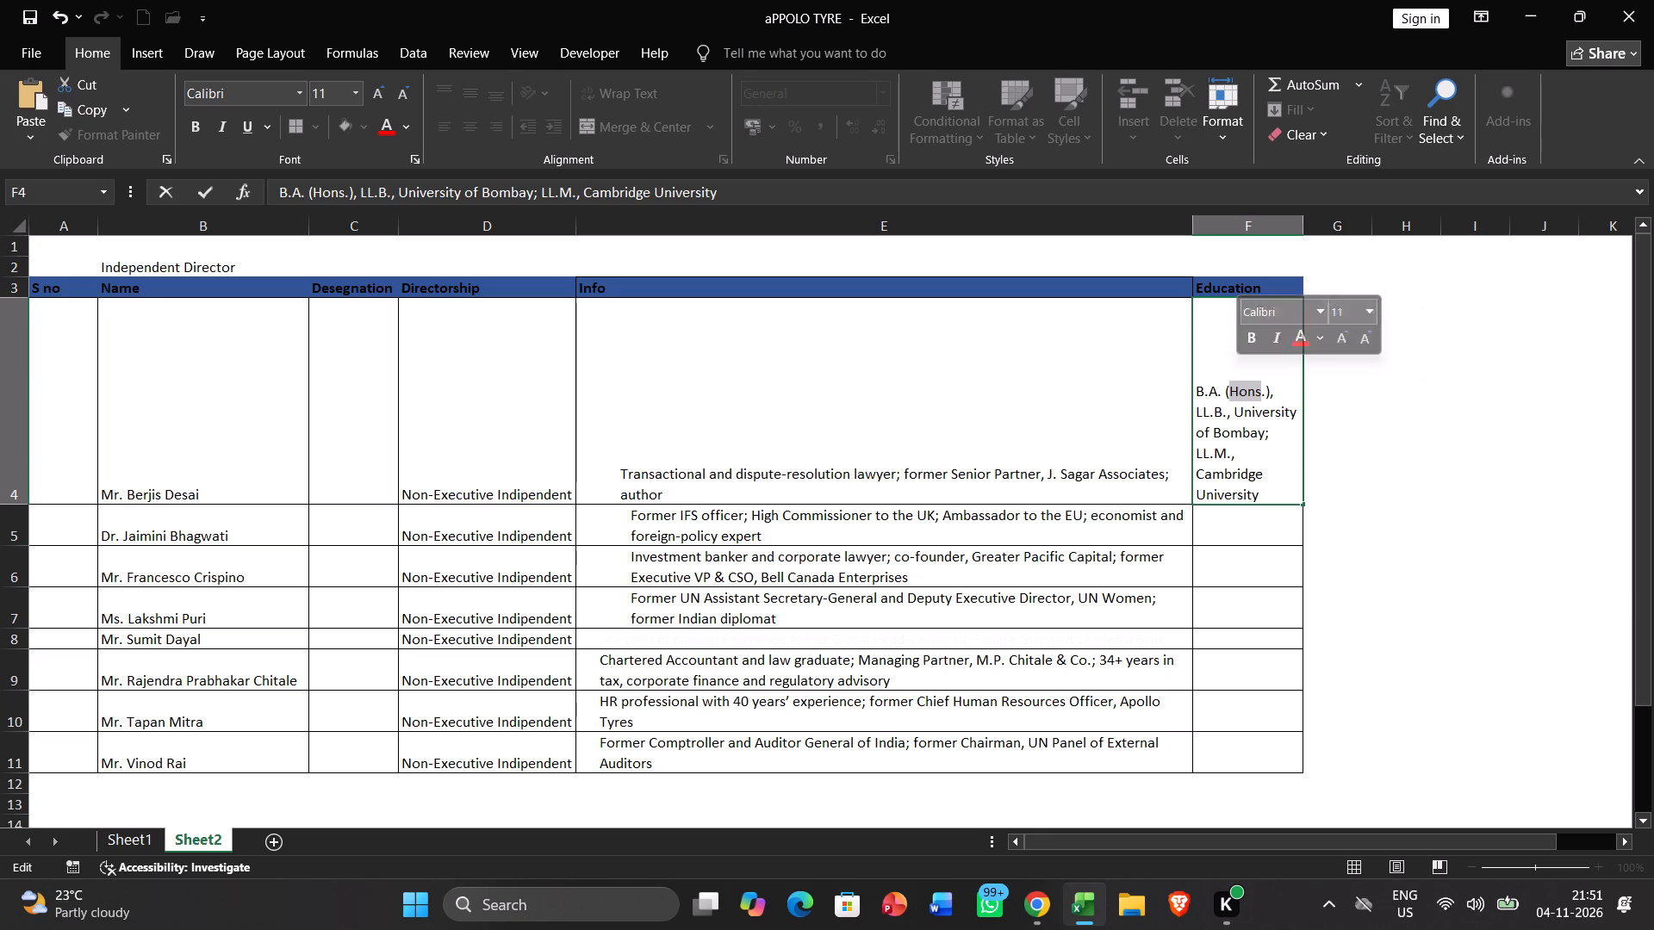
pyautogui.click(1187, 375)
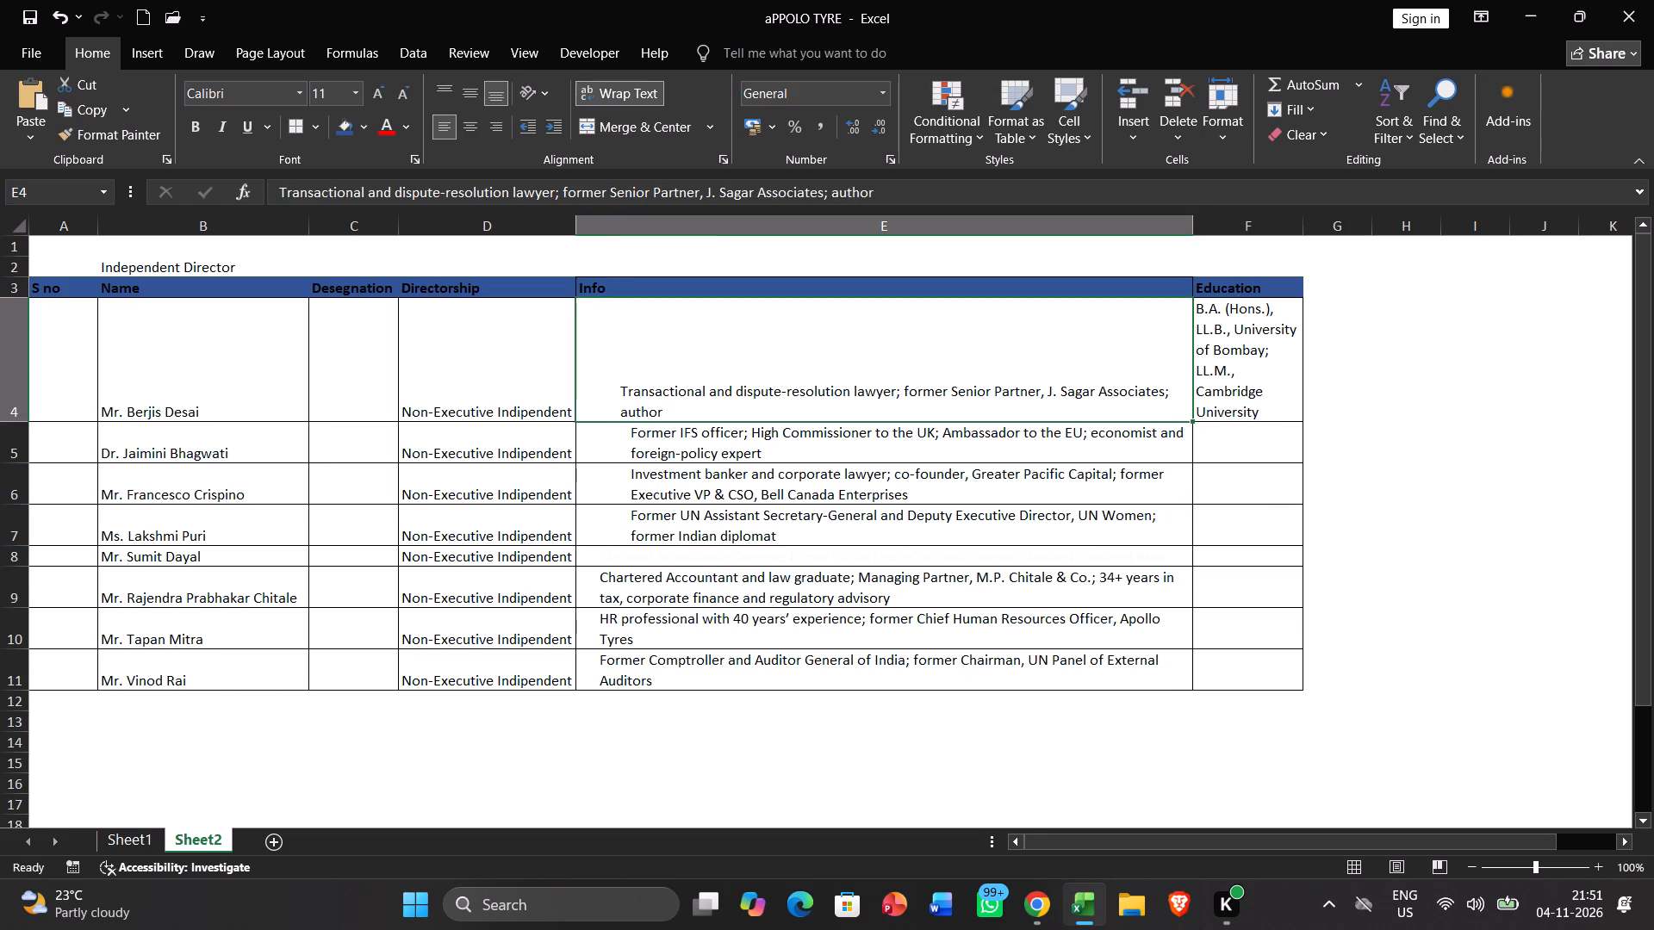
pyautogui.click(1345, 474)
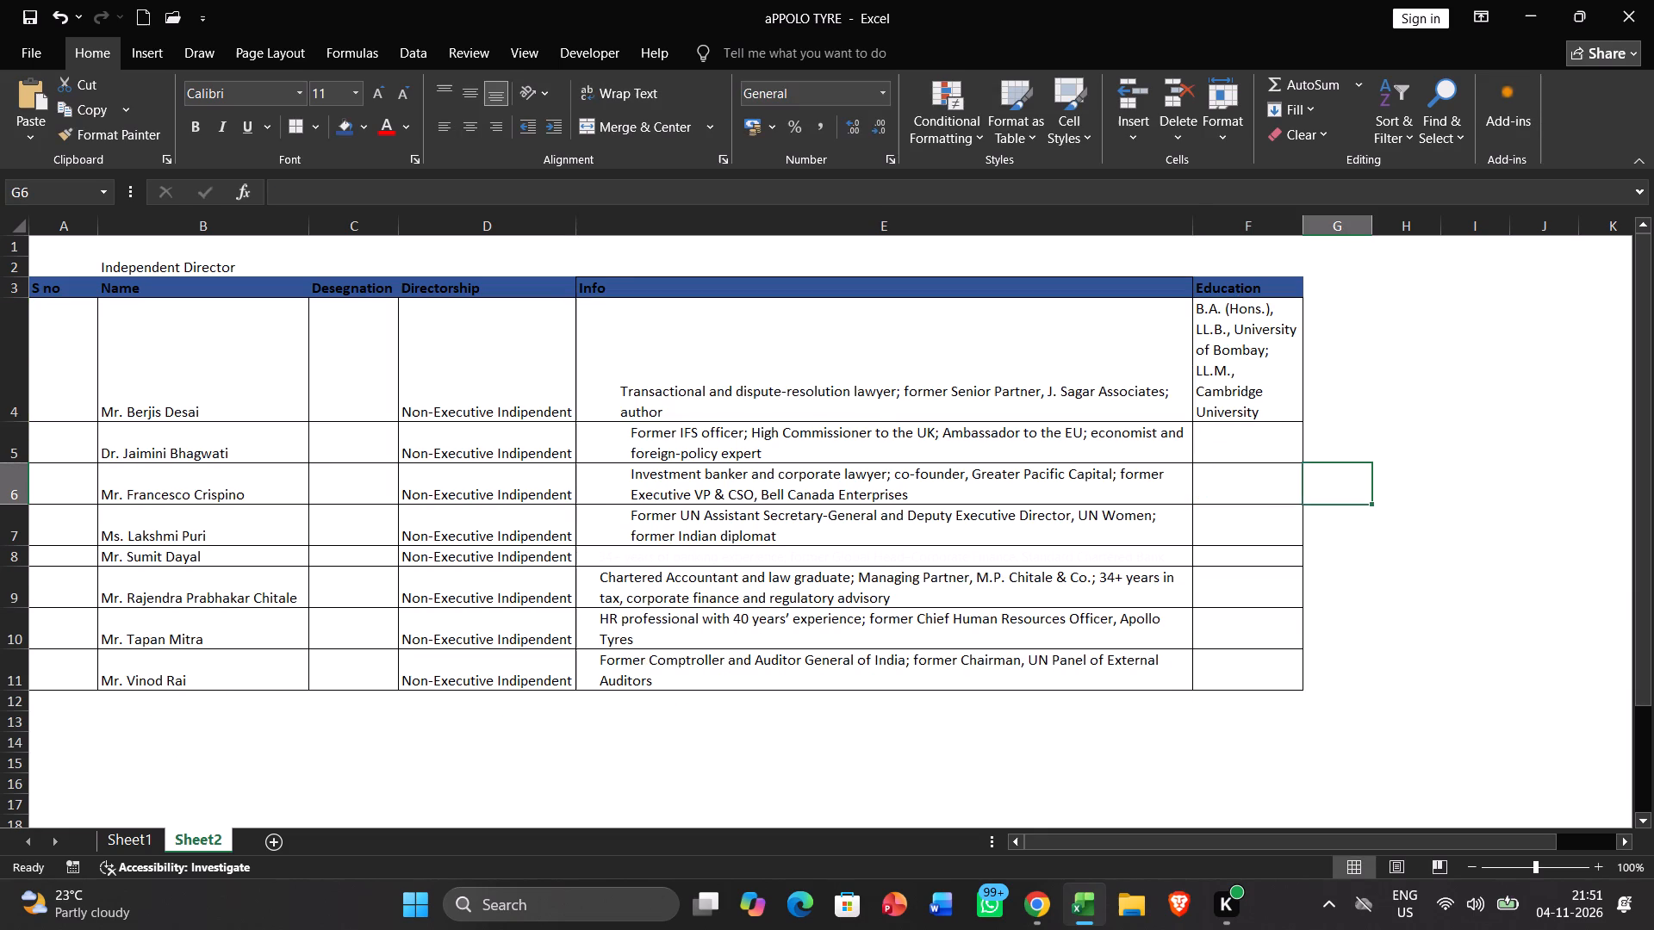
# Select the empty Education cell F5 and switch to the directors table in Chrome for the next director's education entry.
pyautogui.click(976, 395)
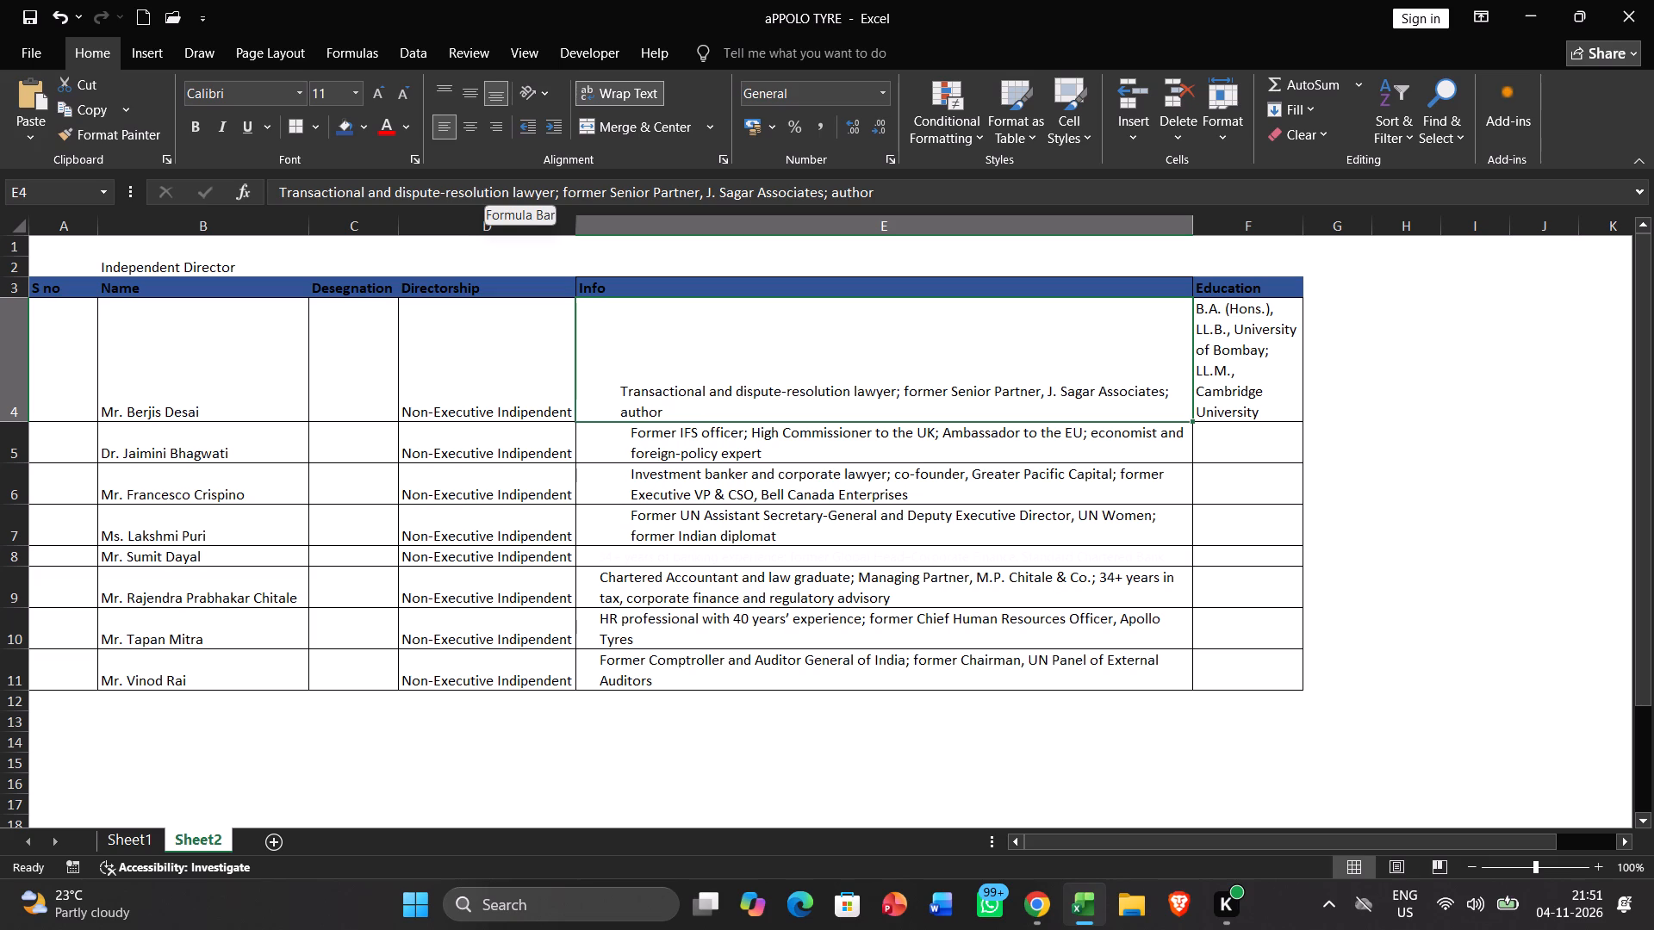
pyautogui.press('Right')
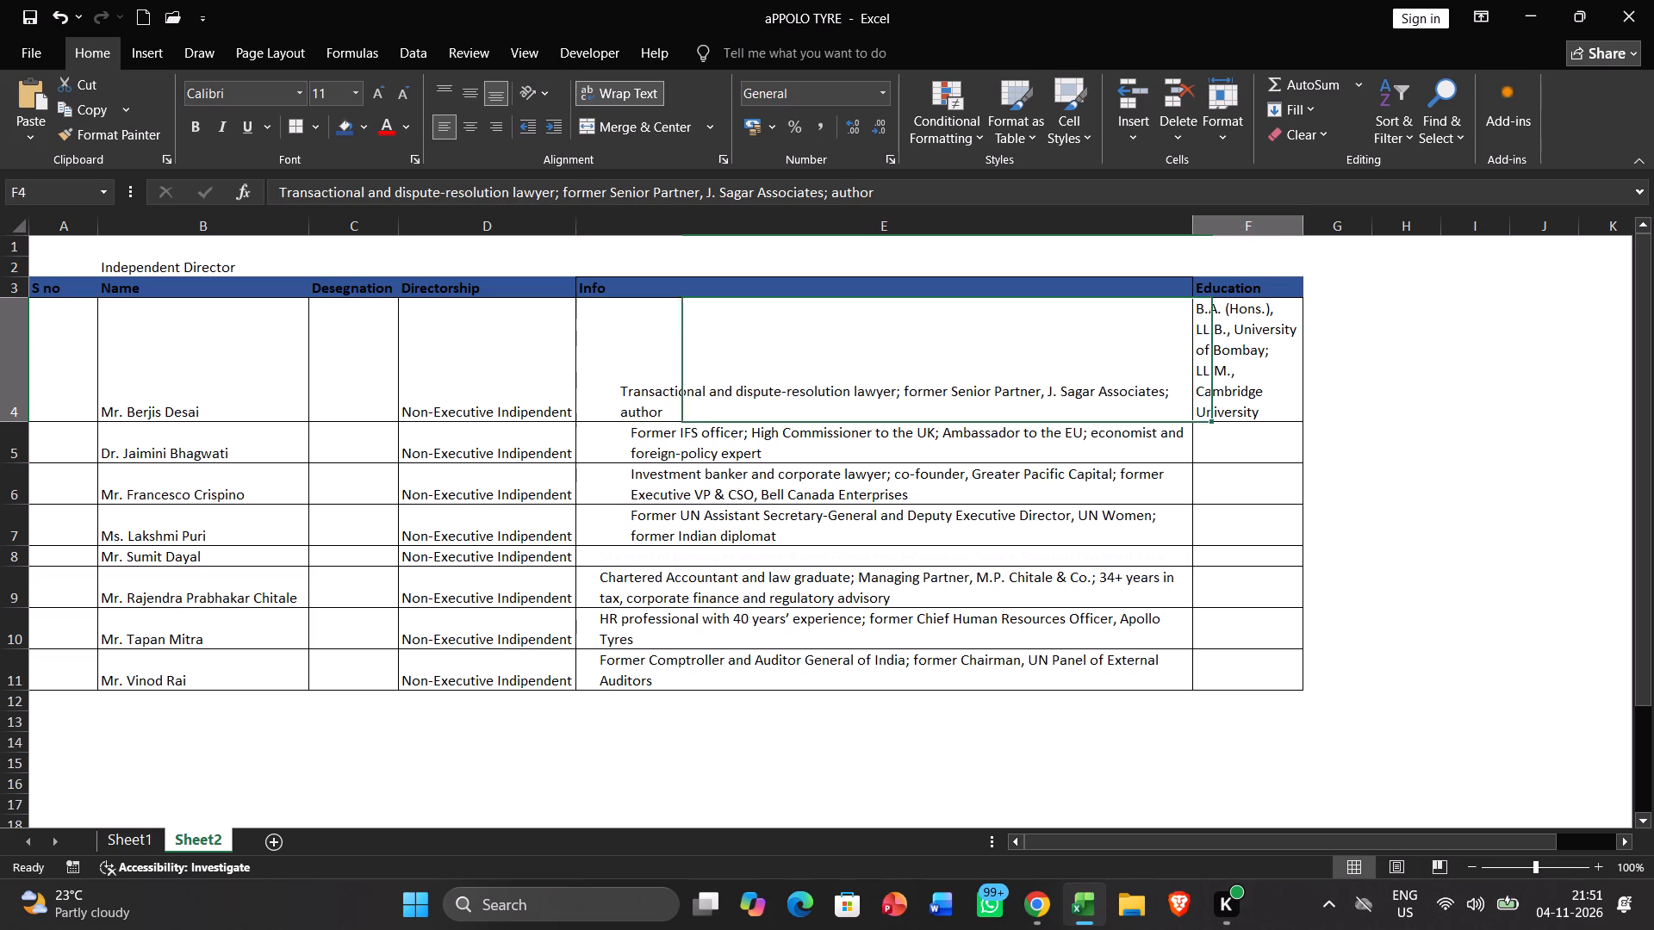
pyautogui.press('Down')
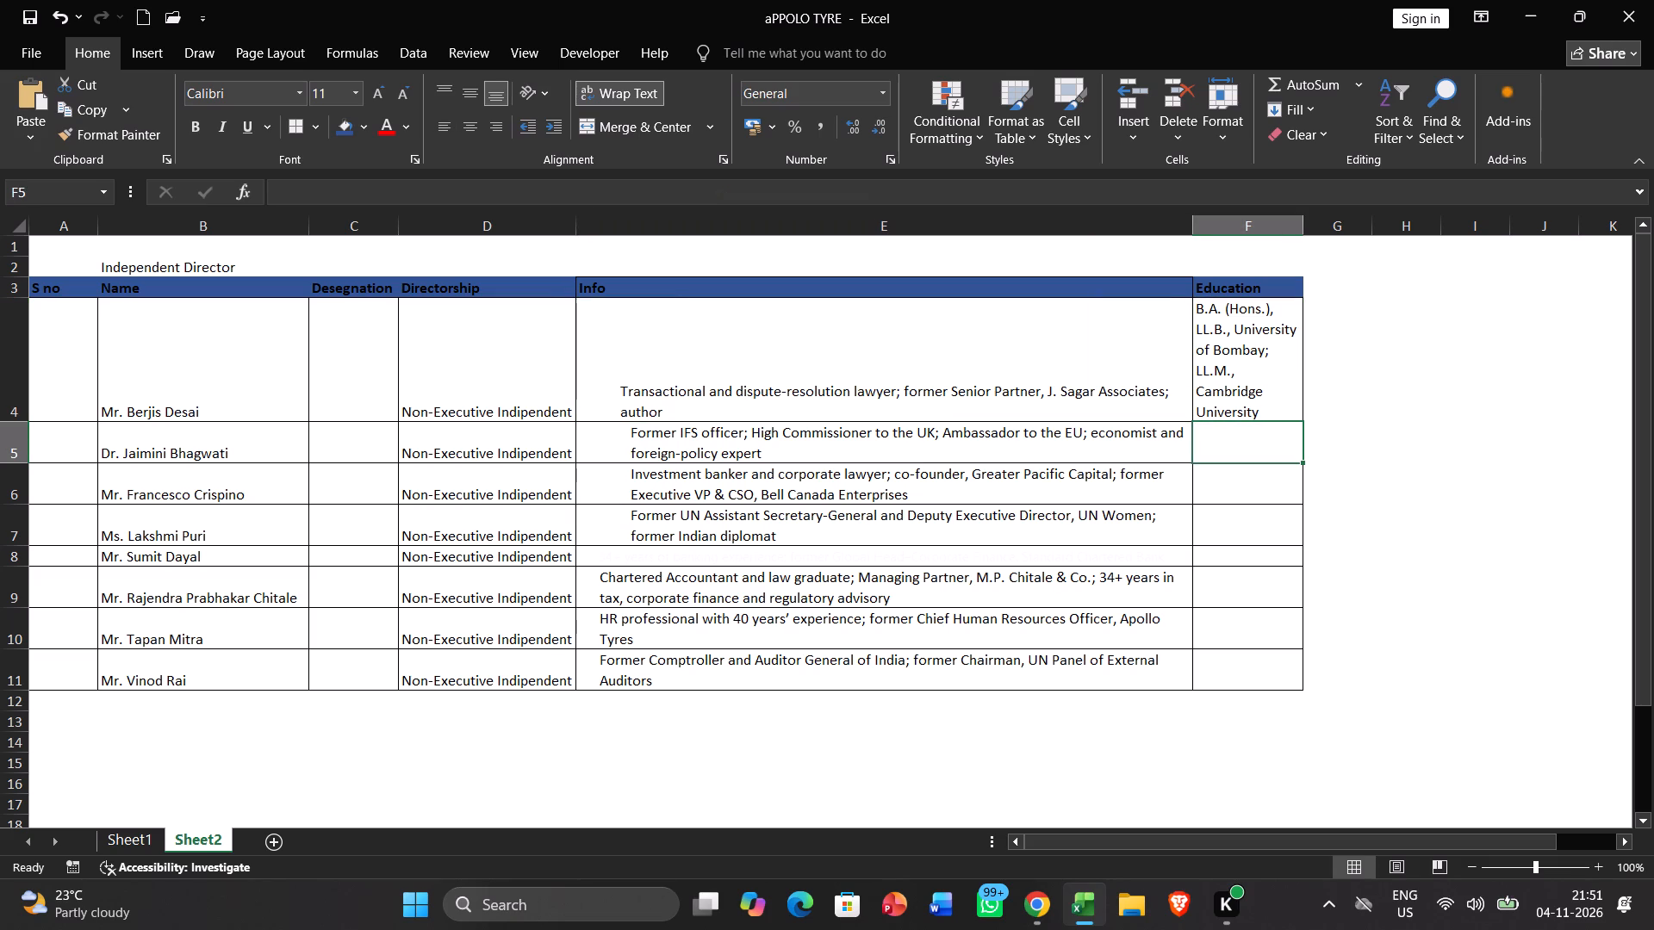
pyautogui.click(1034, 896)
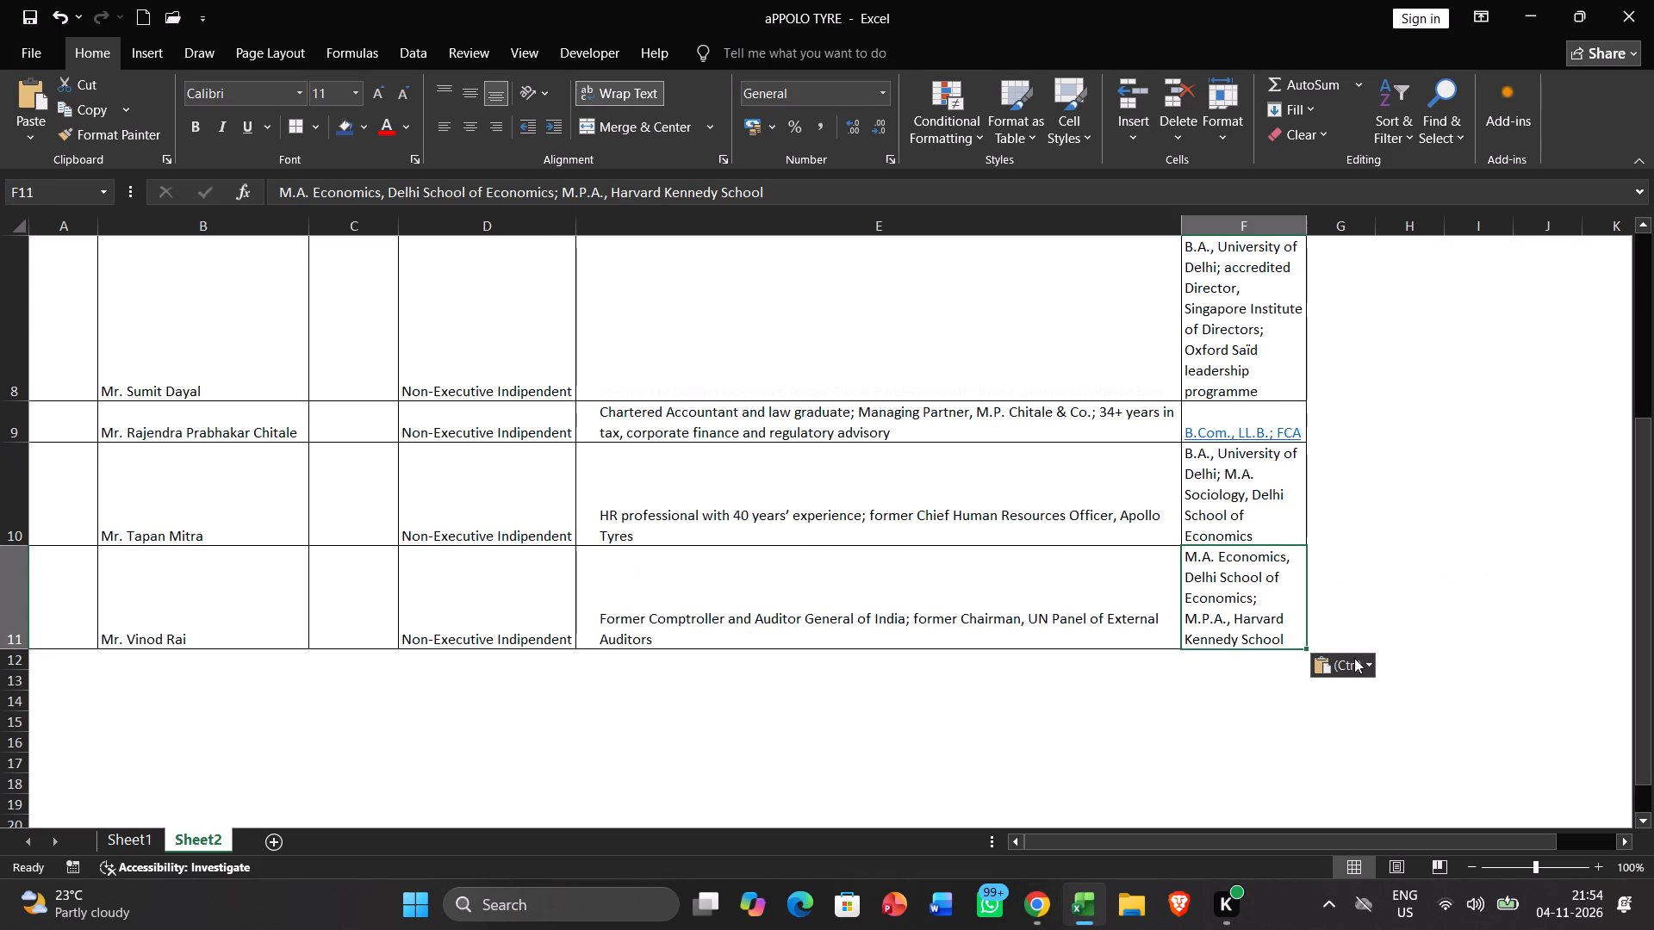
# Middle-align the Directorship entry in D4 vertically.
pyautogui.scroll(2, 1354, 658)
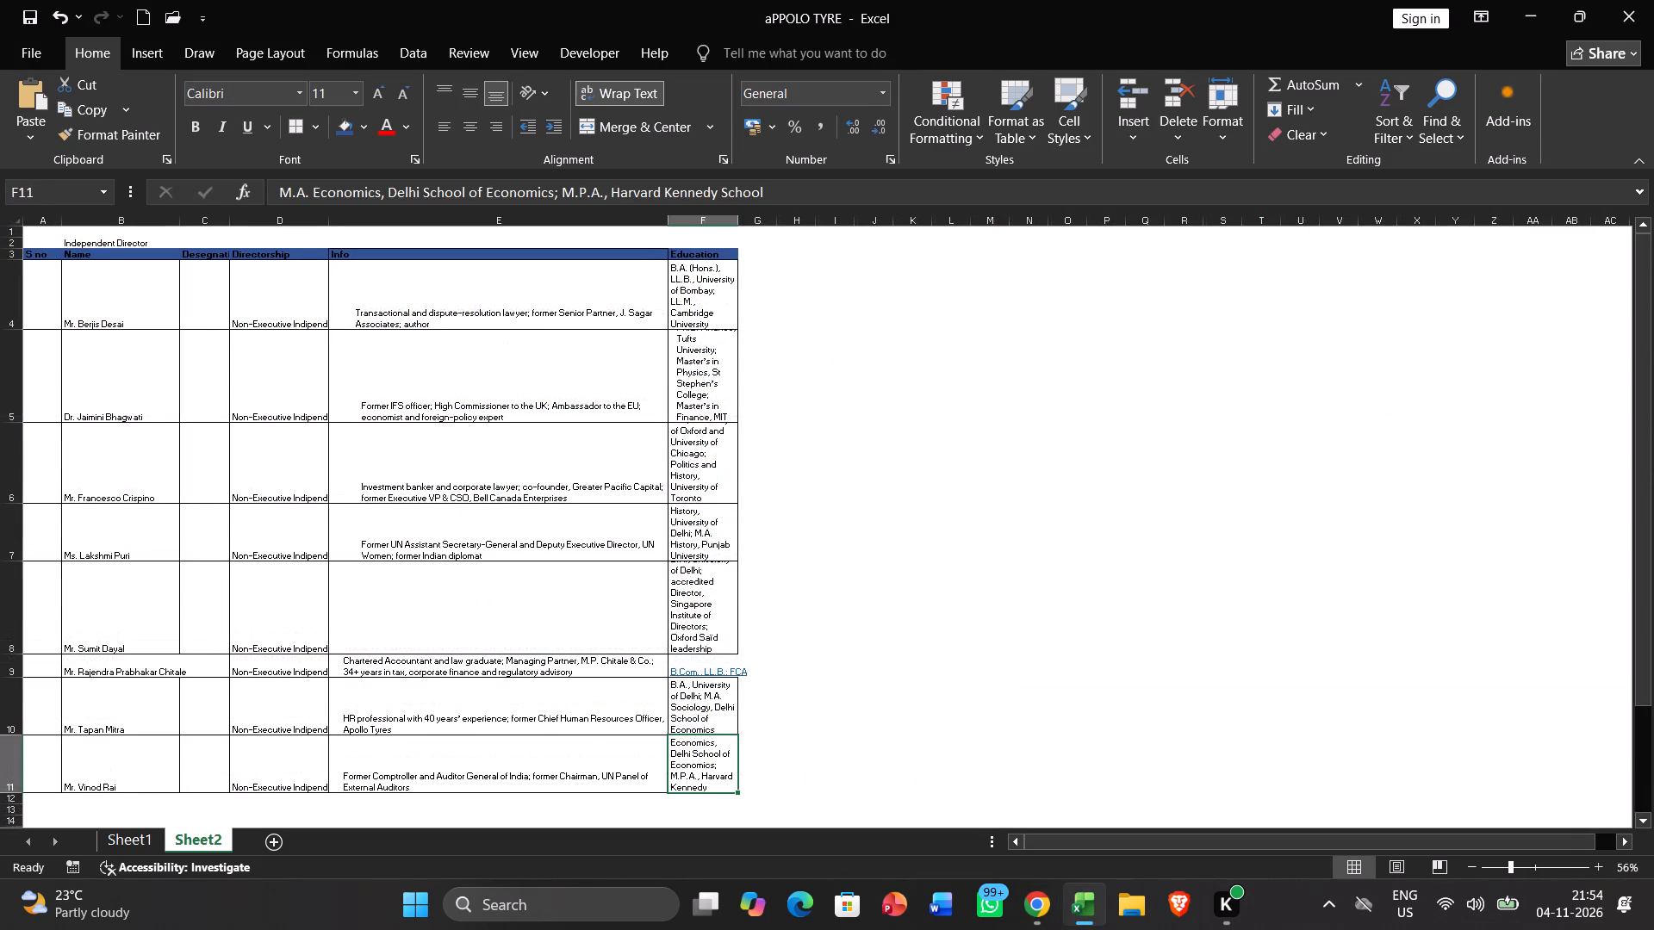
pyautogui.scroll(-1, 1354, 658)
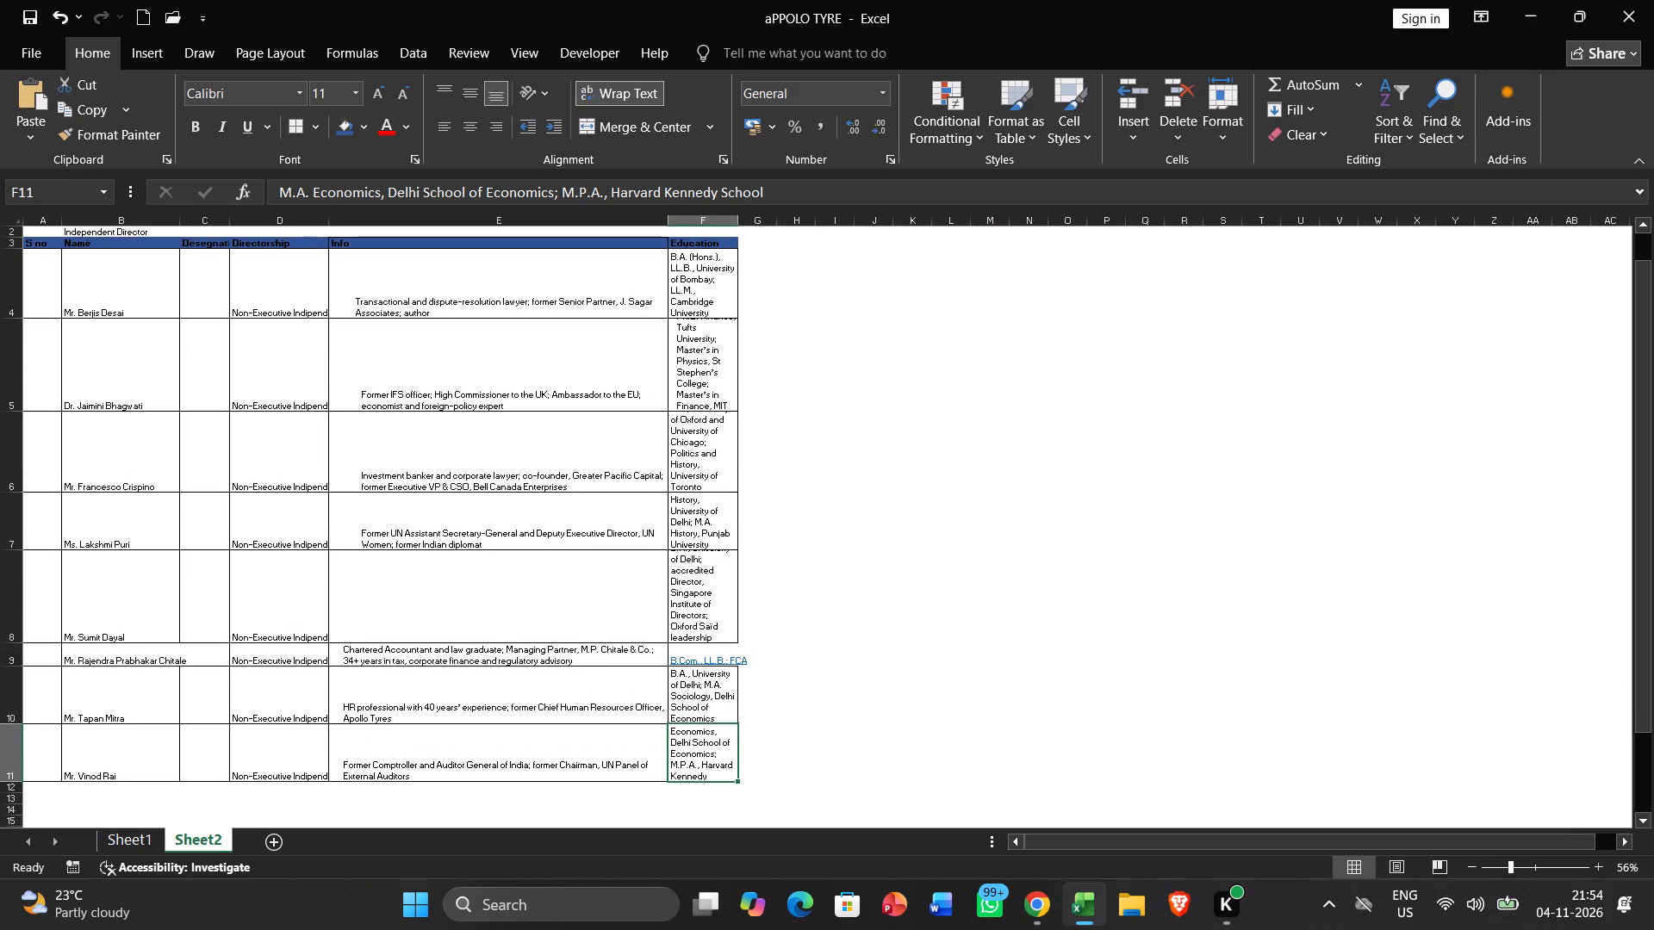
pyautogui.click(288, 294)
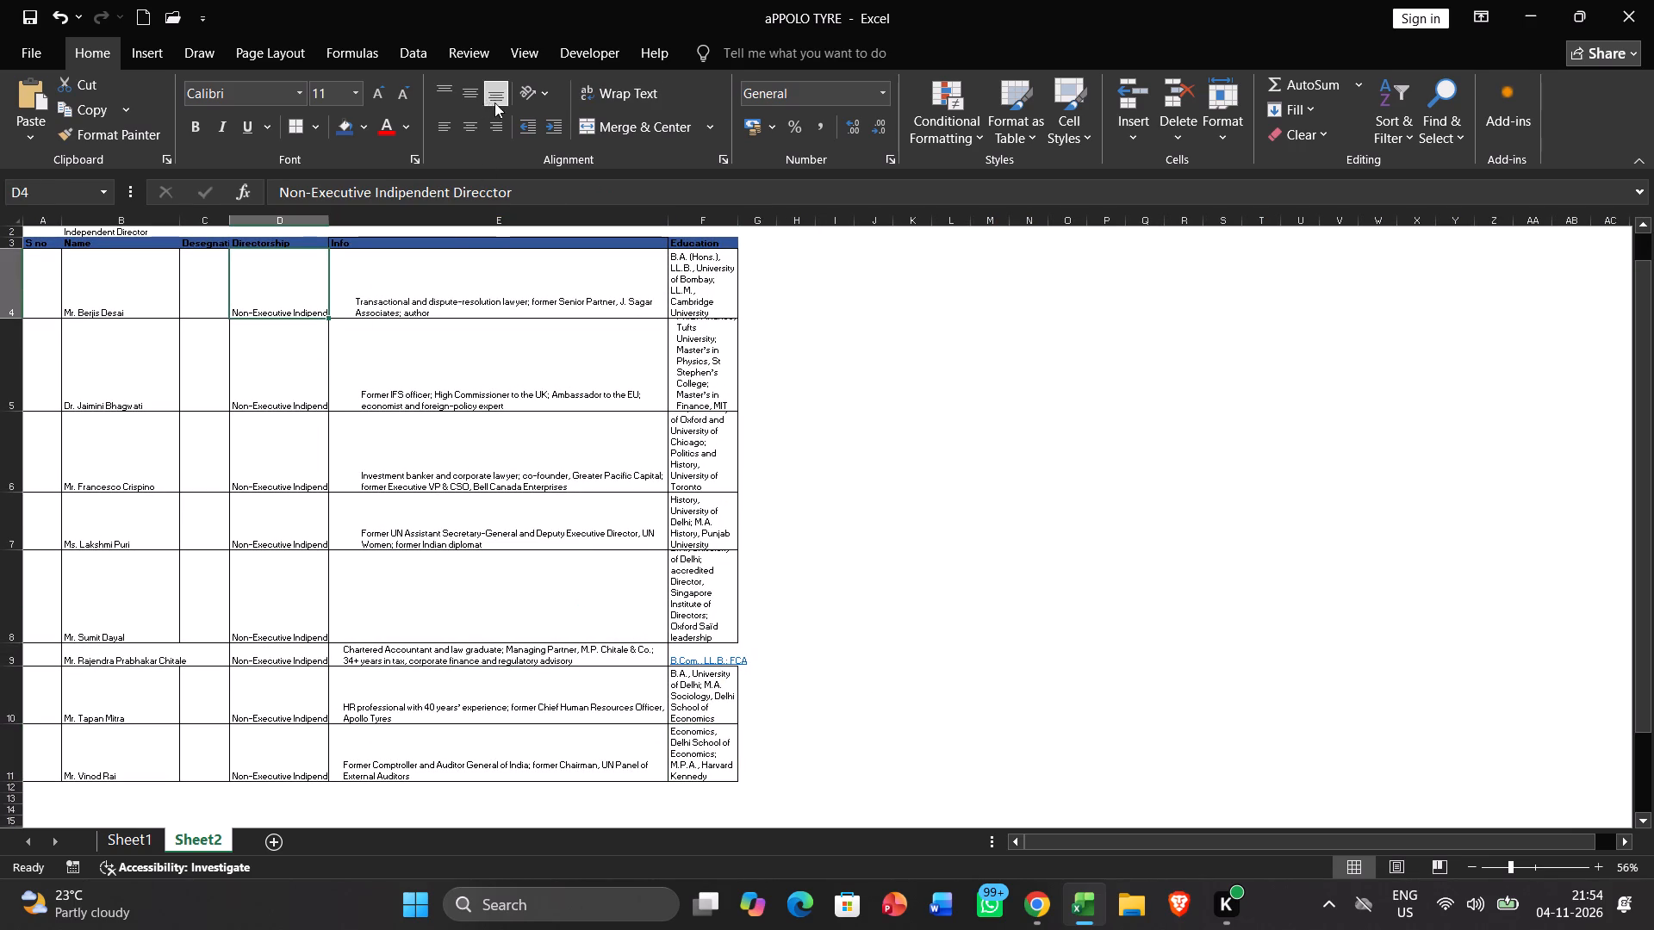
pyautogui.click(475, 99)
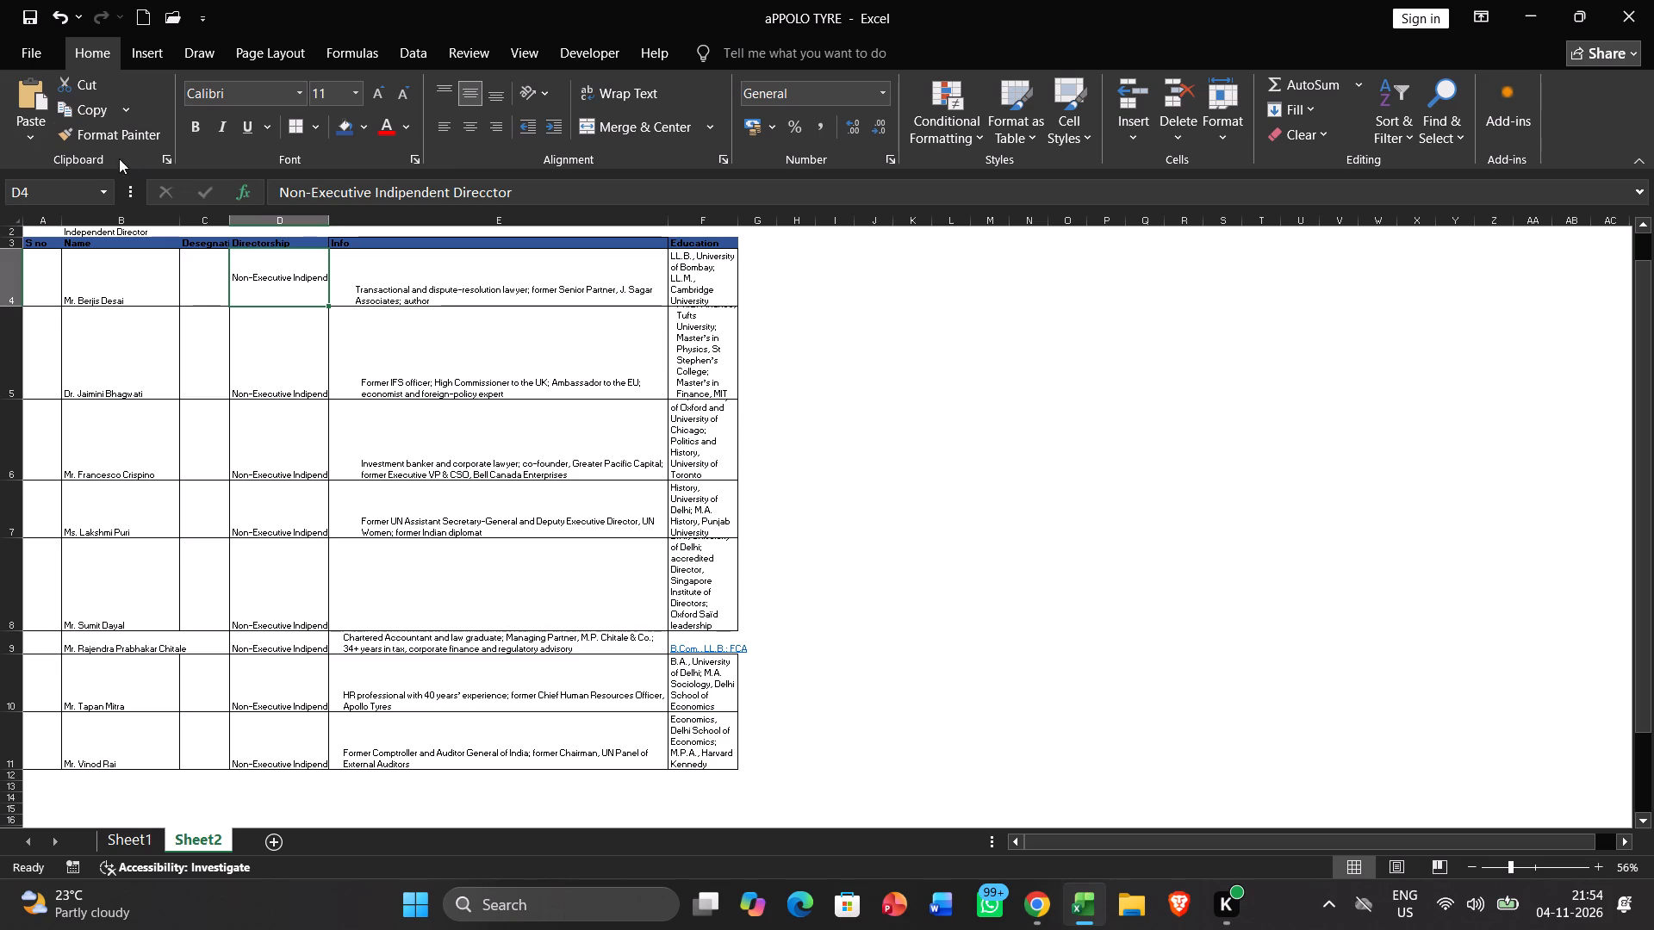
# Try to carry D4's middle alignment down the Directorship cells D5 to D11 with Format Painter.
pyautogui.click(121, 131)
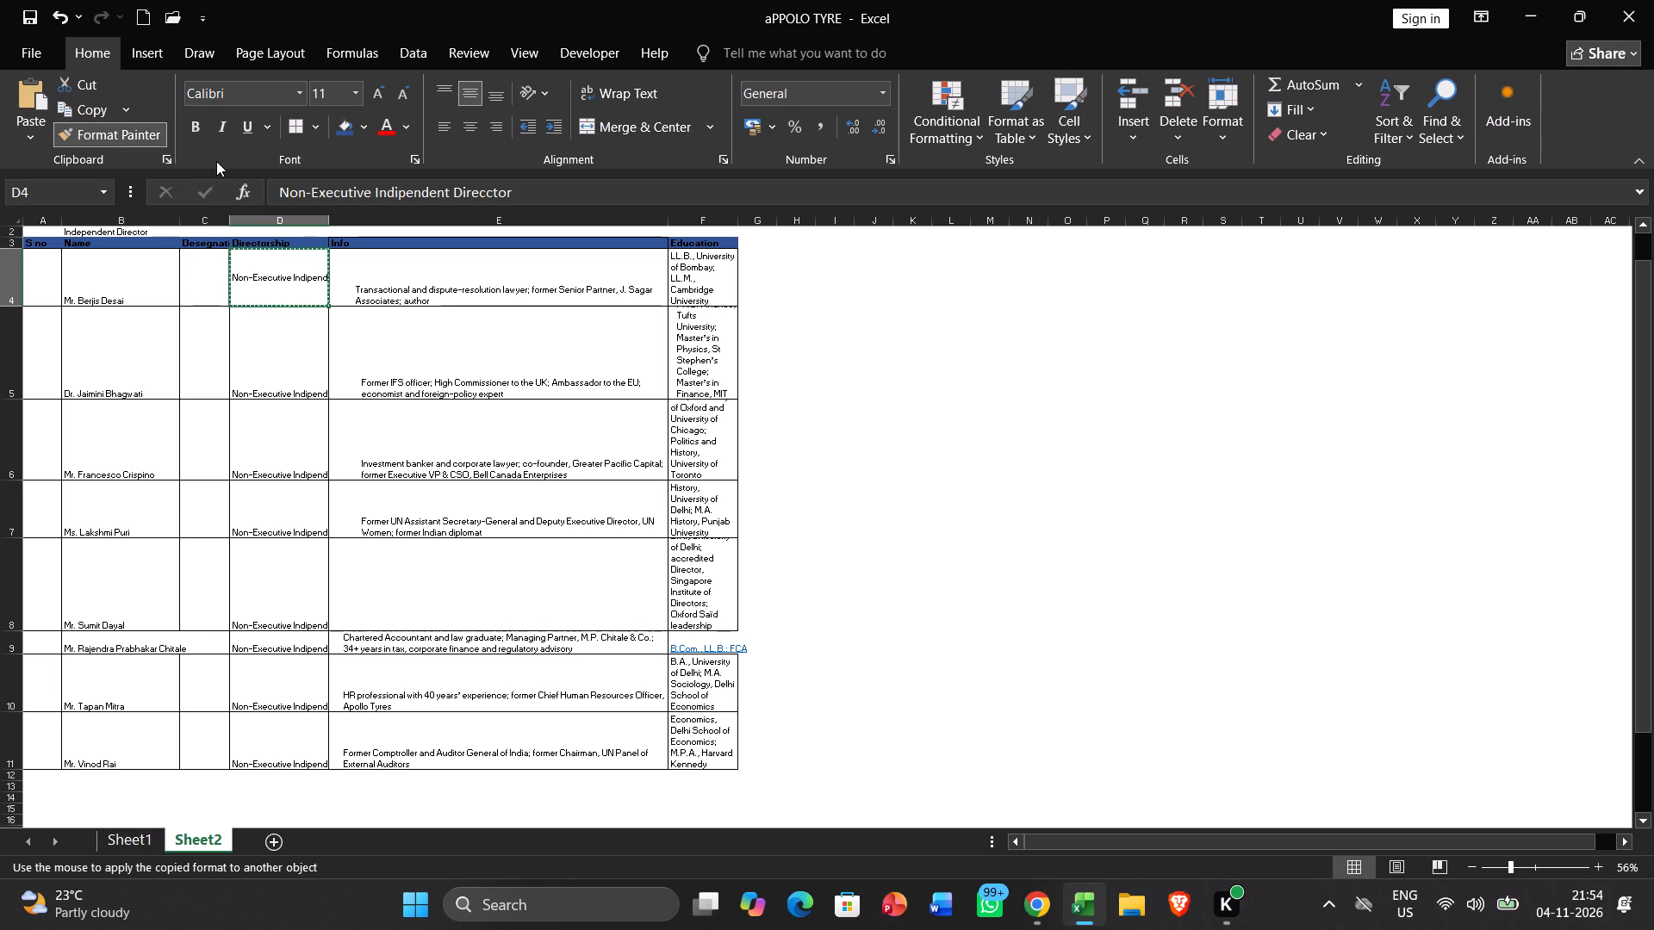
pyautogui.hotkey('shift', 'Down')
pyautogui.hotkey('shift', 'Down')
pyautogui.hotkey('shift', 'Down')
pyautogui.hotkey('shift', 'Down')
pyautogui.hotkey('shift', 'Down')
pyautogui.hotkey('shift', 'Down')
pyautogui.hotkey('shift', 'Down')
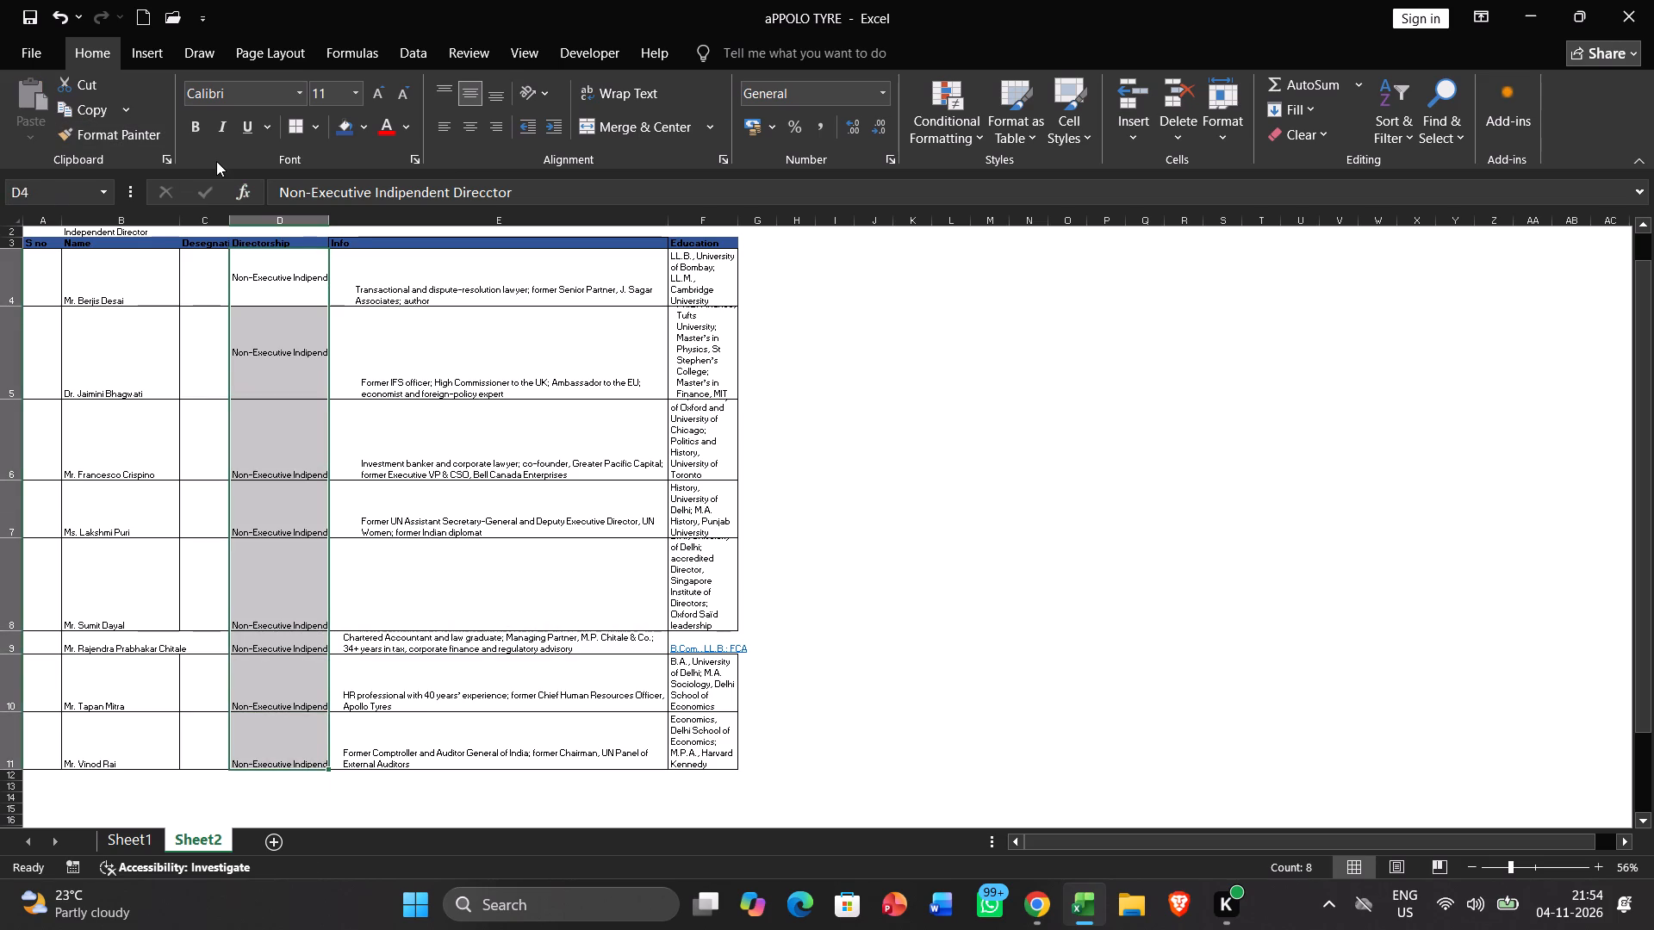
pyautogui.press('Return')
pyautogui.press('Return')
pyautogui.press('Return')
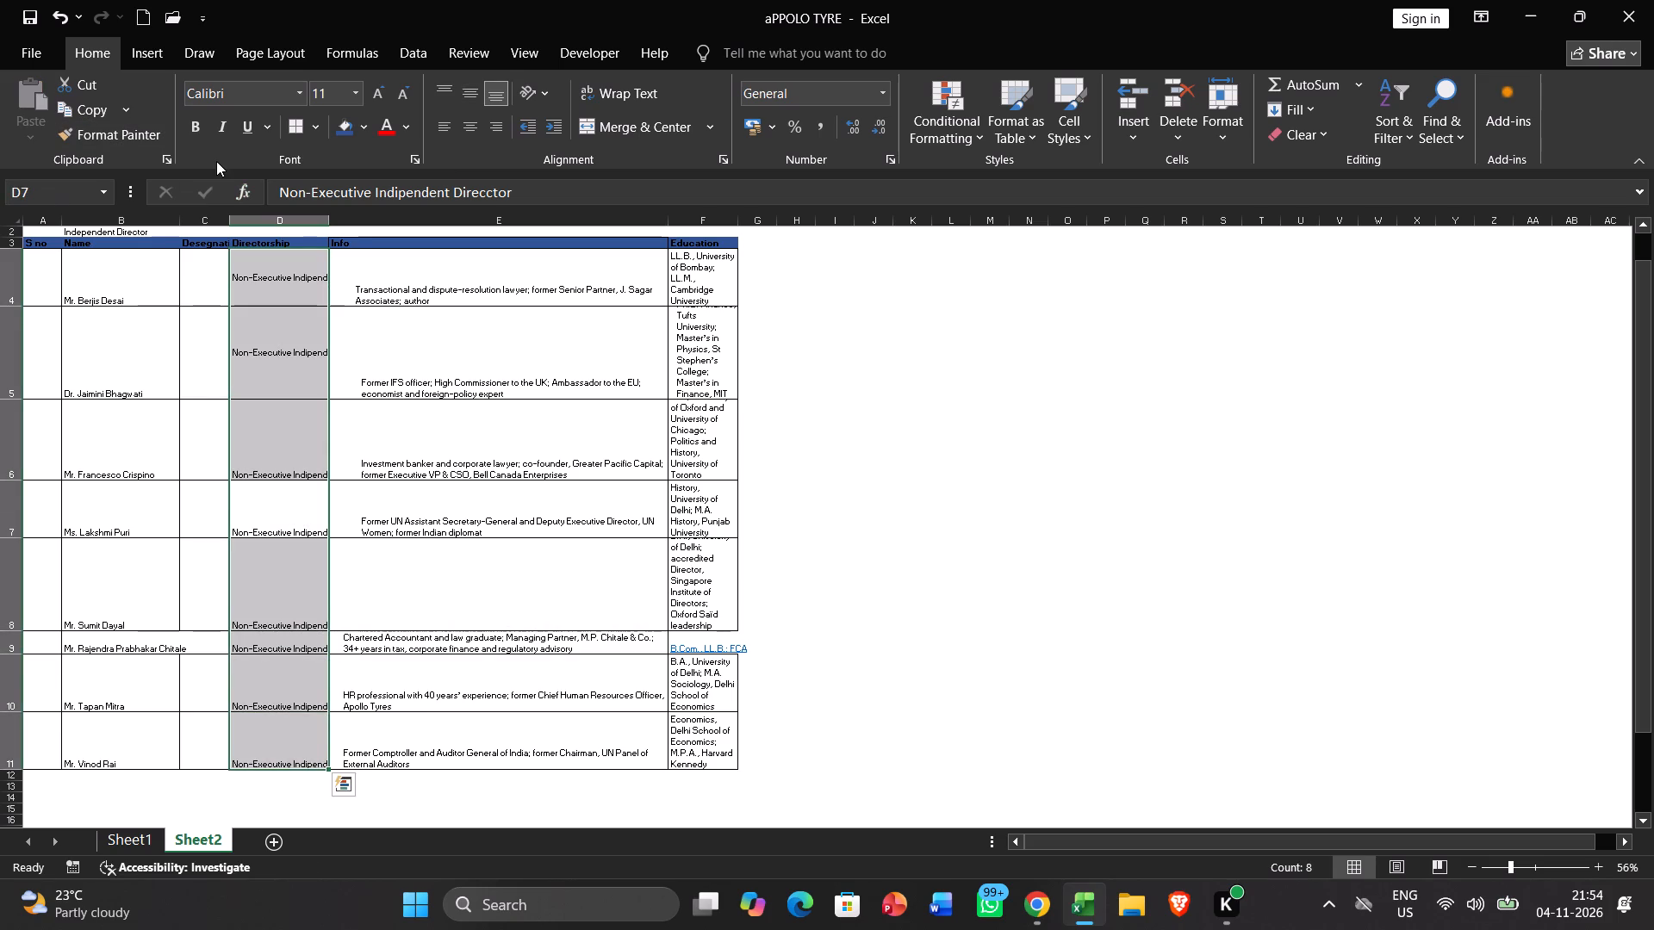
pyautogui.press('Return')
pyautogui.press('Return')
pyautogui.press('Return')
pyautogui.press('Return')
pyautogui.press('Return')
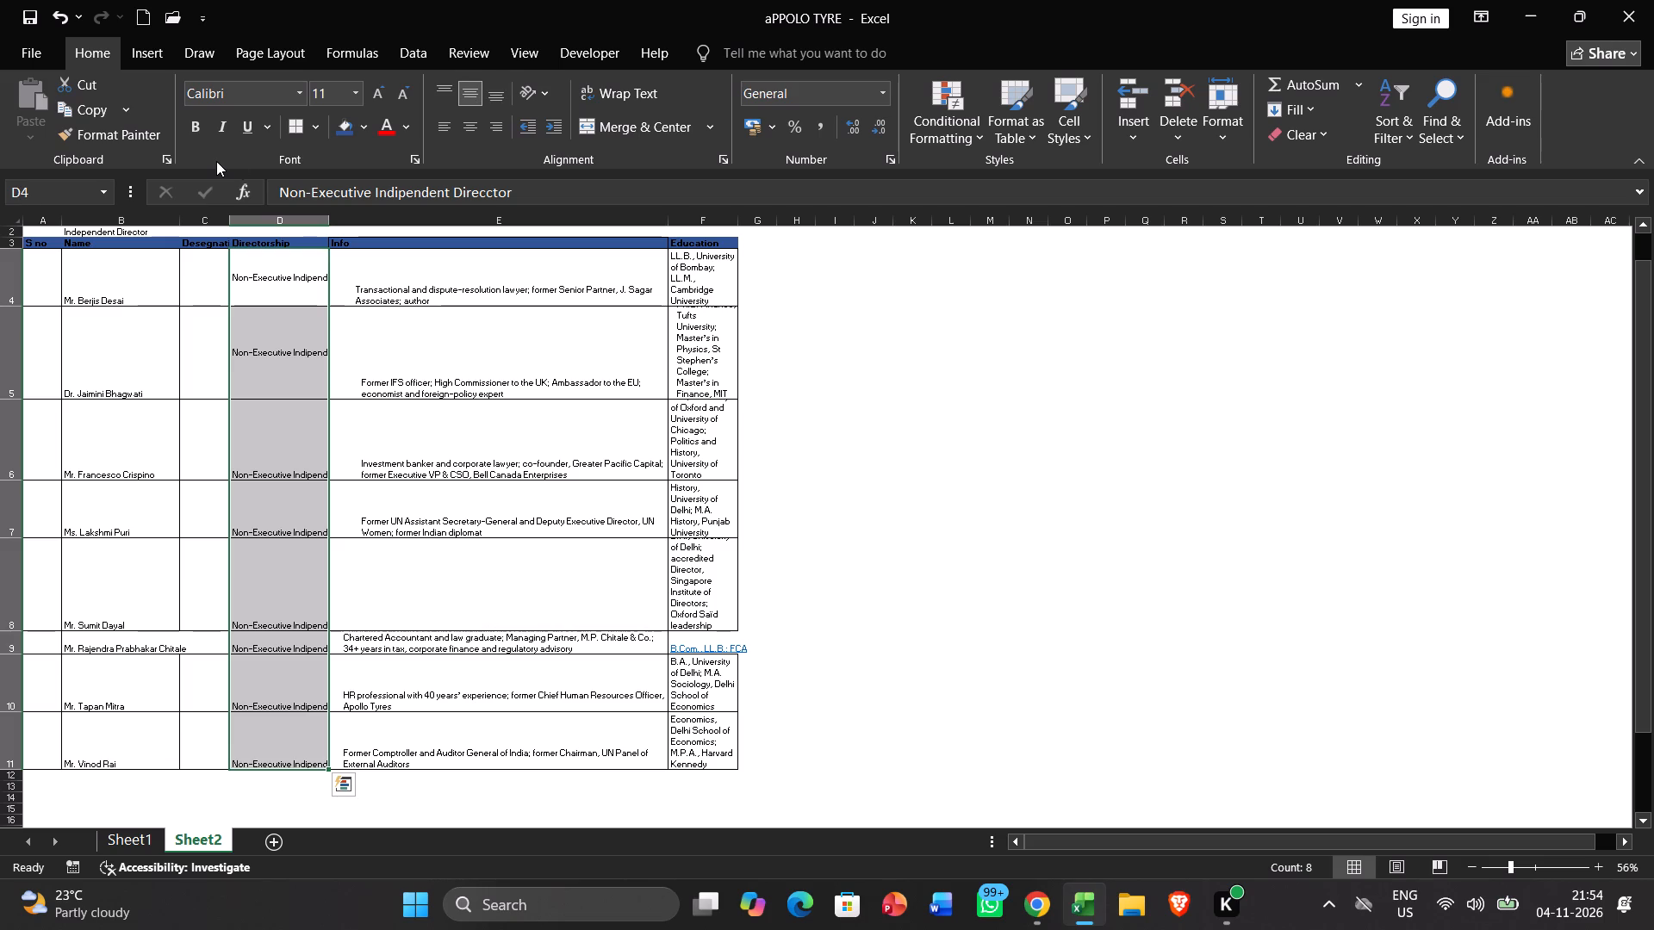
pyautogui.click(853, 354)
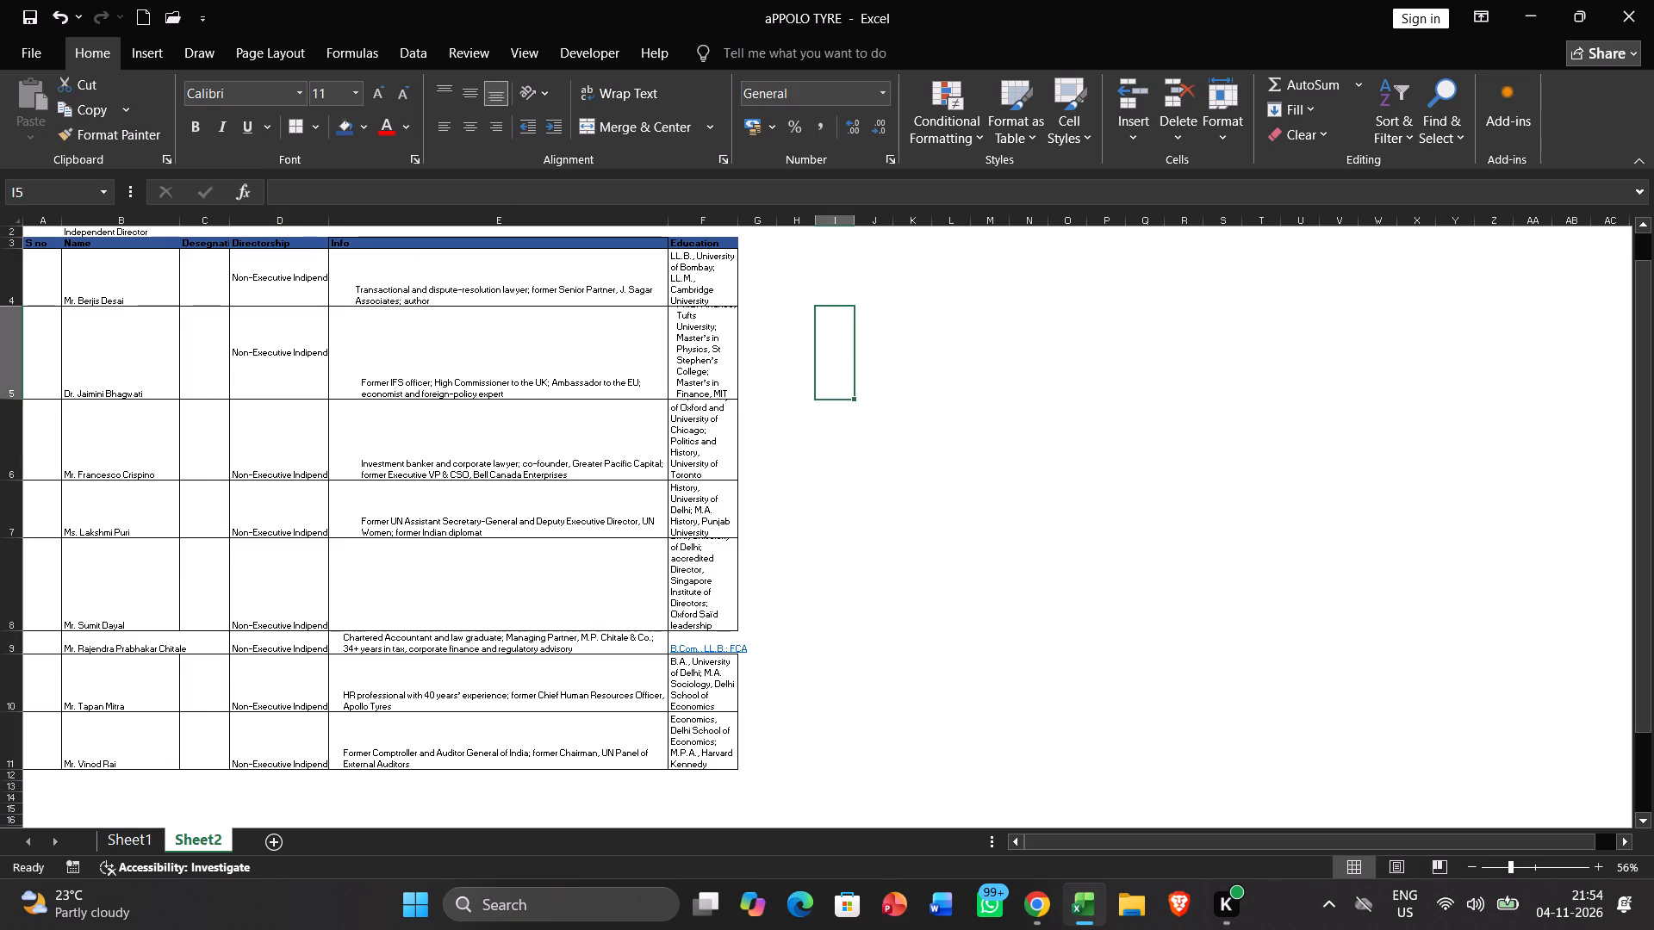
# Try to carry D5's middle alignment down the Directorship cells D6 to D11 with Format Painter.
pyautogui.click(280, 440)
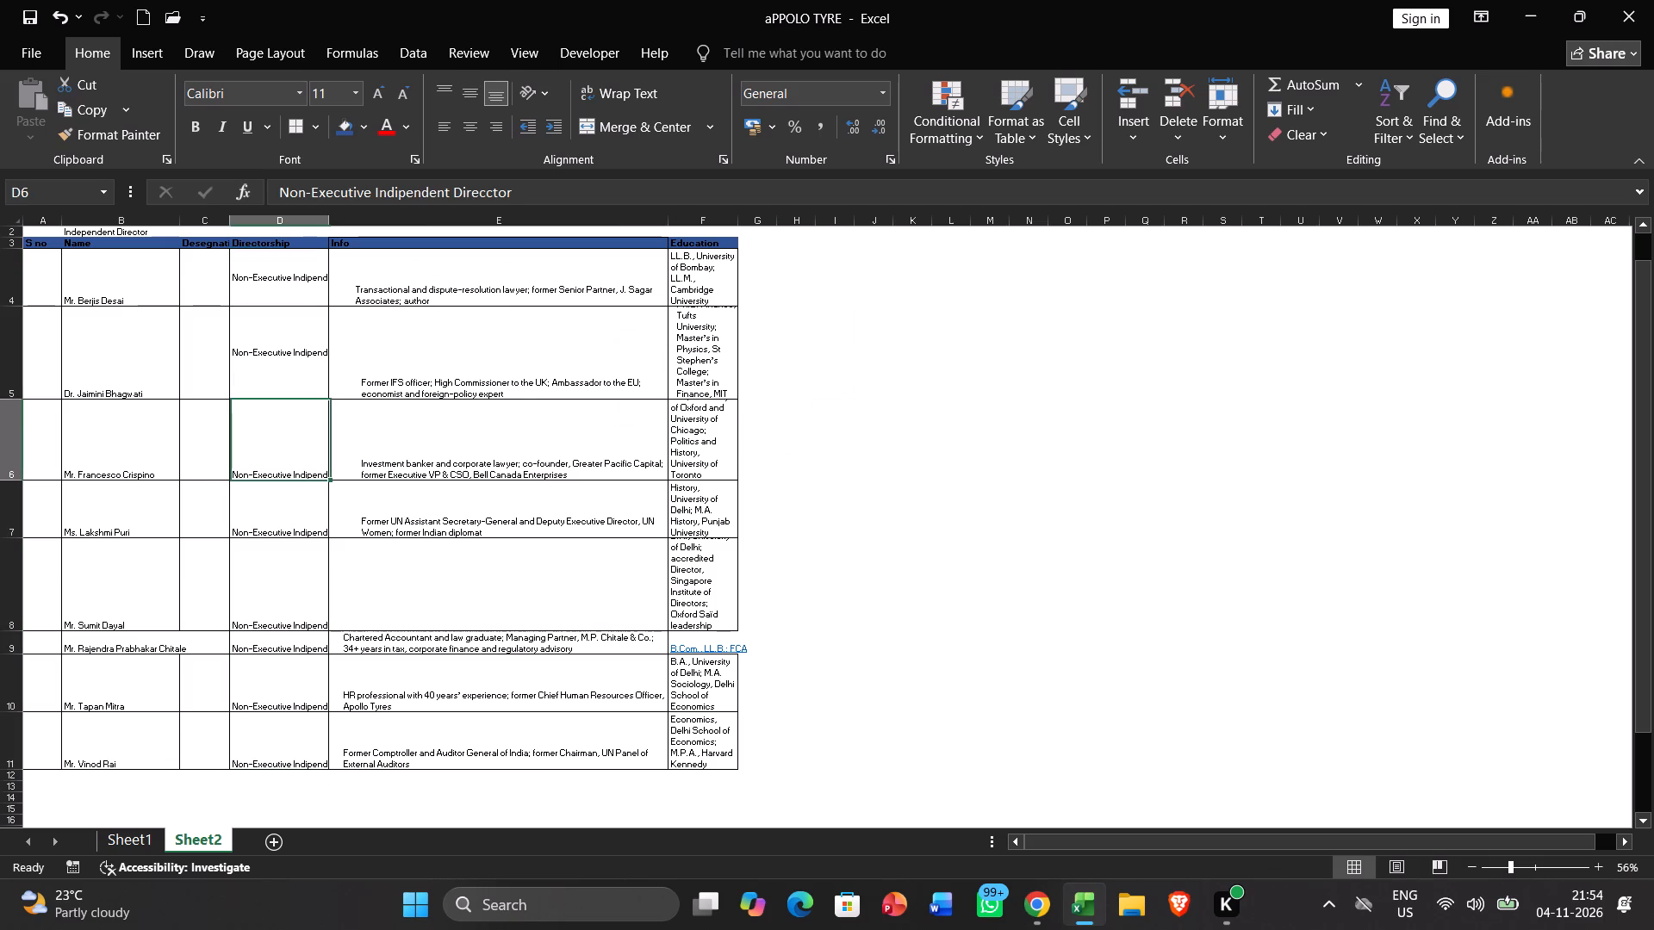
pyautogui.click(266, 328)
pyautogui.click(138, 132)
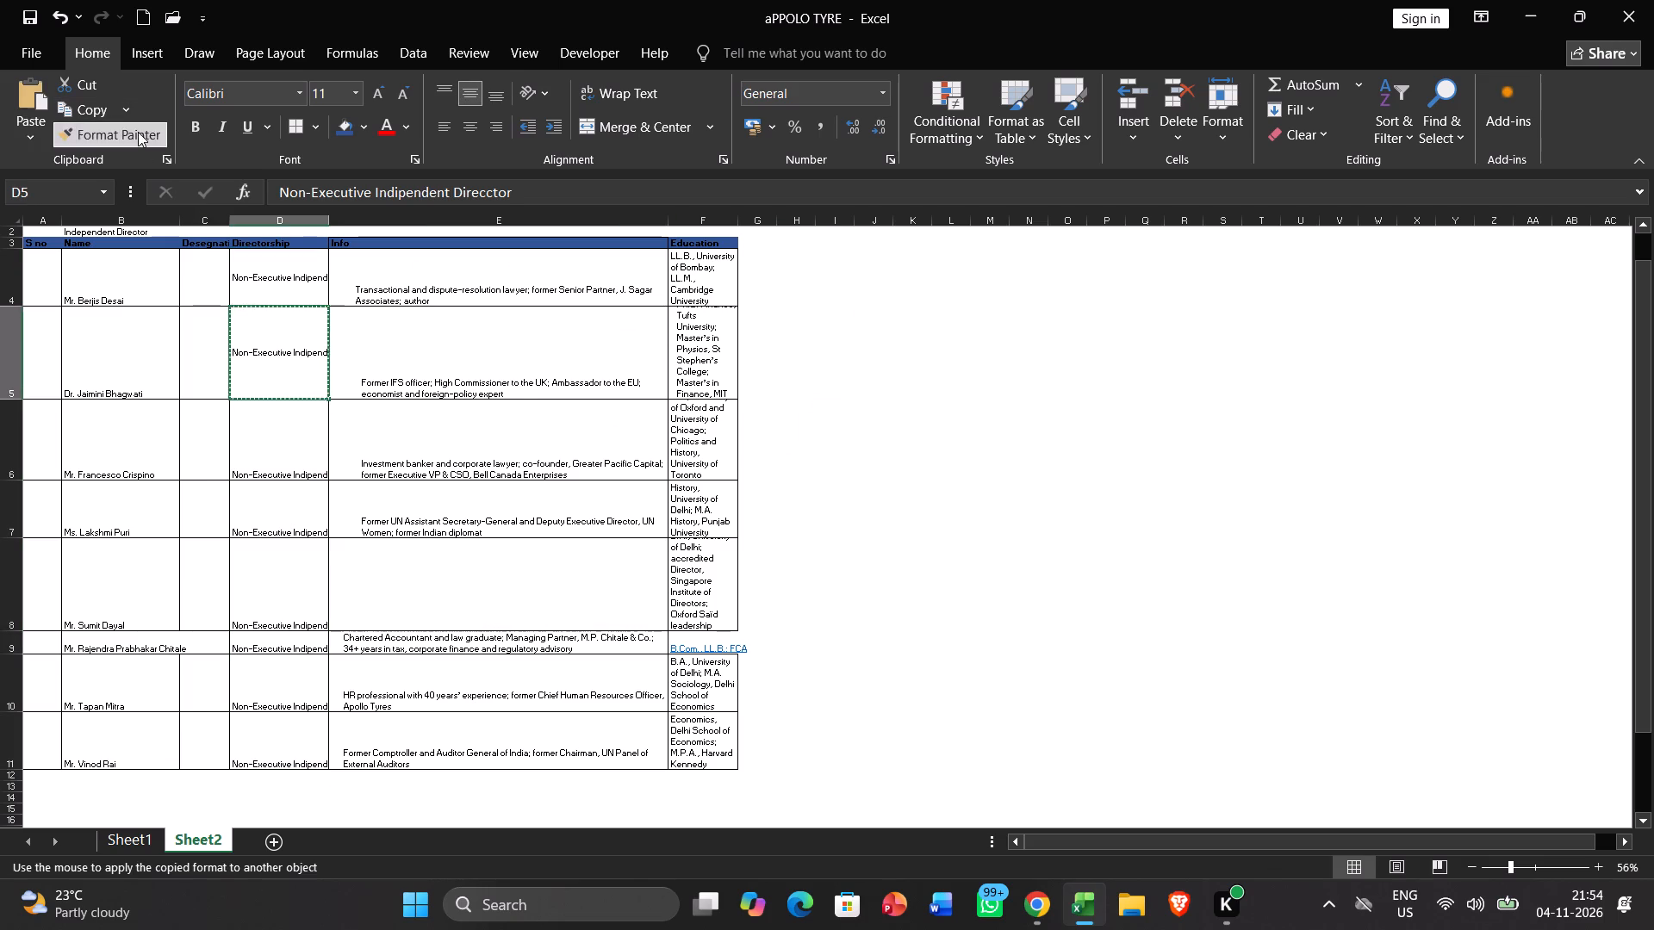
pyautogui.hotkey('shift', 'Down')
pyautogui.hotkey('shift', 'Down')
pyautogui.hotkey('shift', 'Down')
pyautogui.hotkey('shift', 'Down')
pyautogui.hotkey('shift', 'Down')
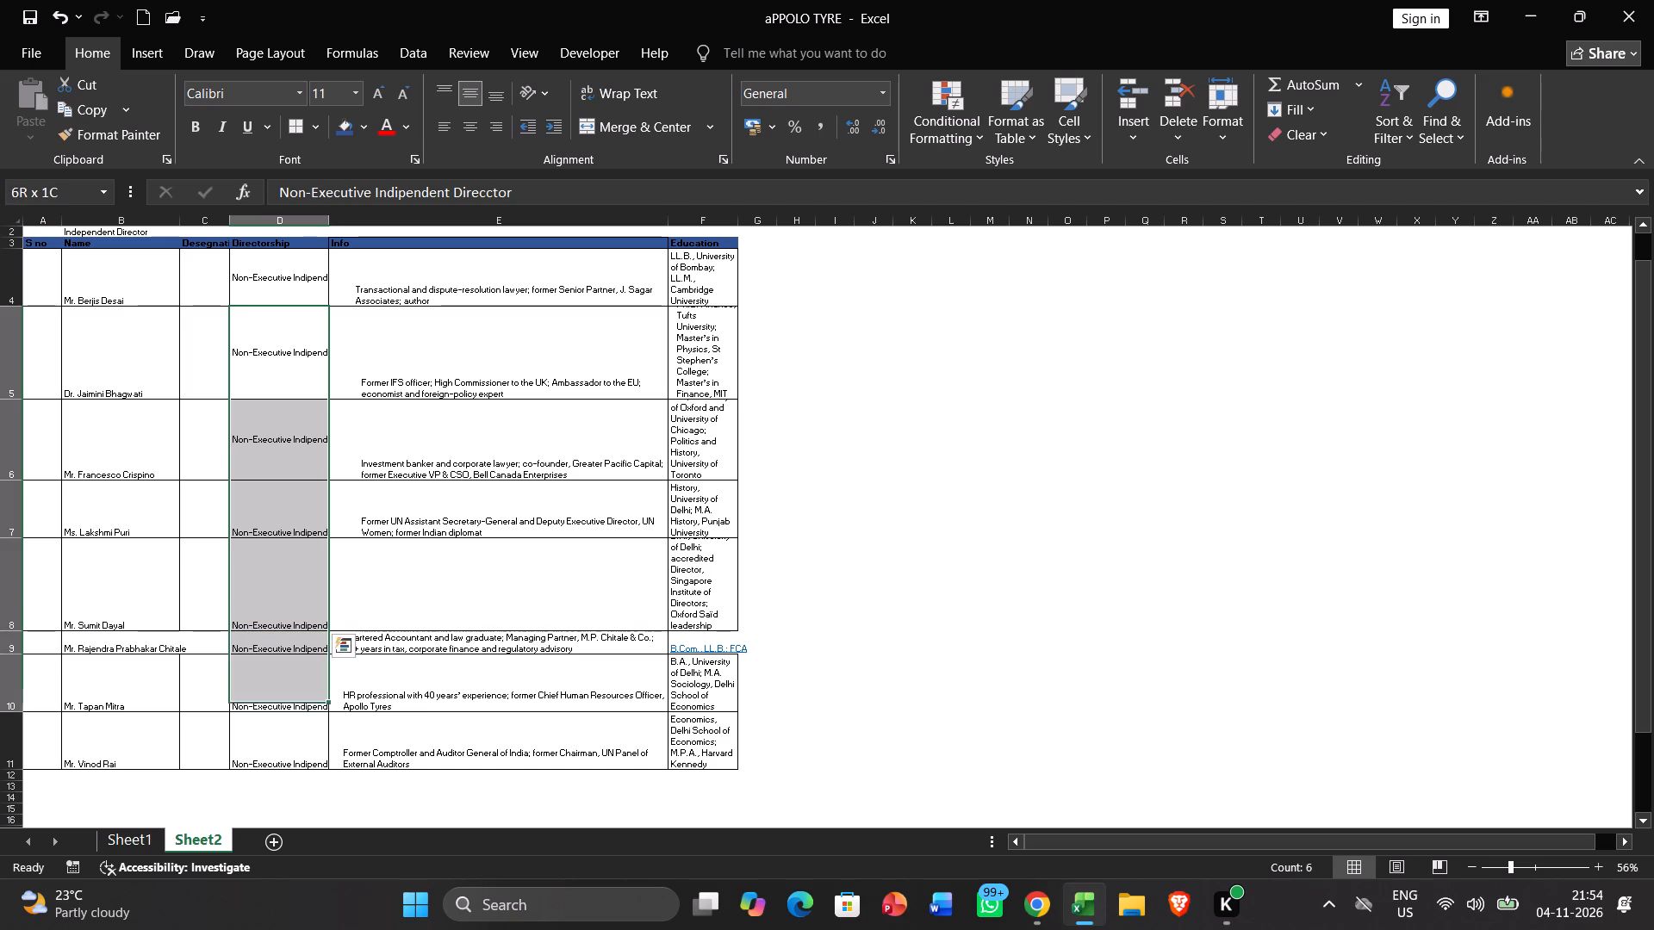
pyautogui.hotkey('shift', 'Down')
pyautogui.hotkey('shift', 'Down')
pyautogui.hotkey('shift', 'Up')
pyautogui.press('Return')
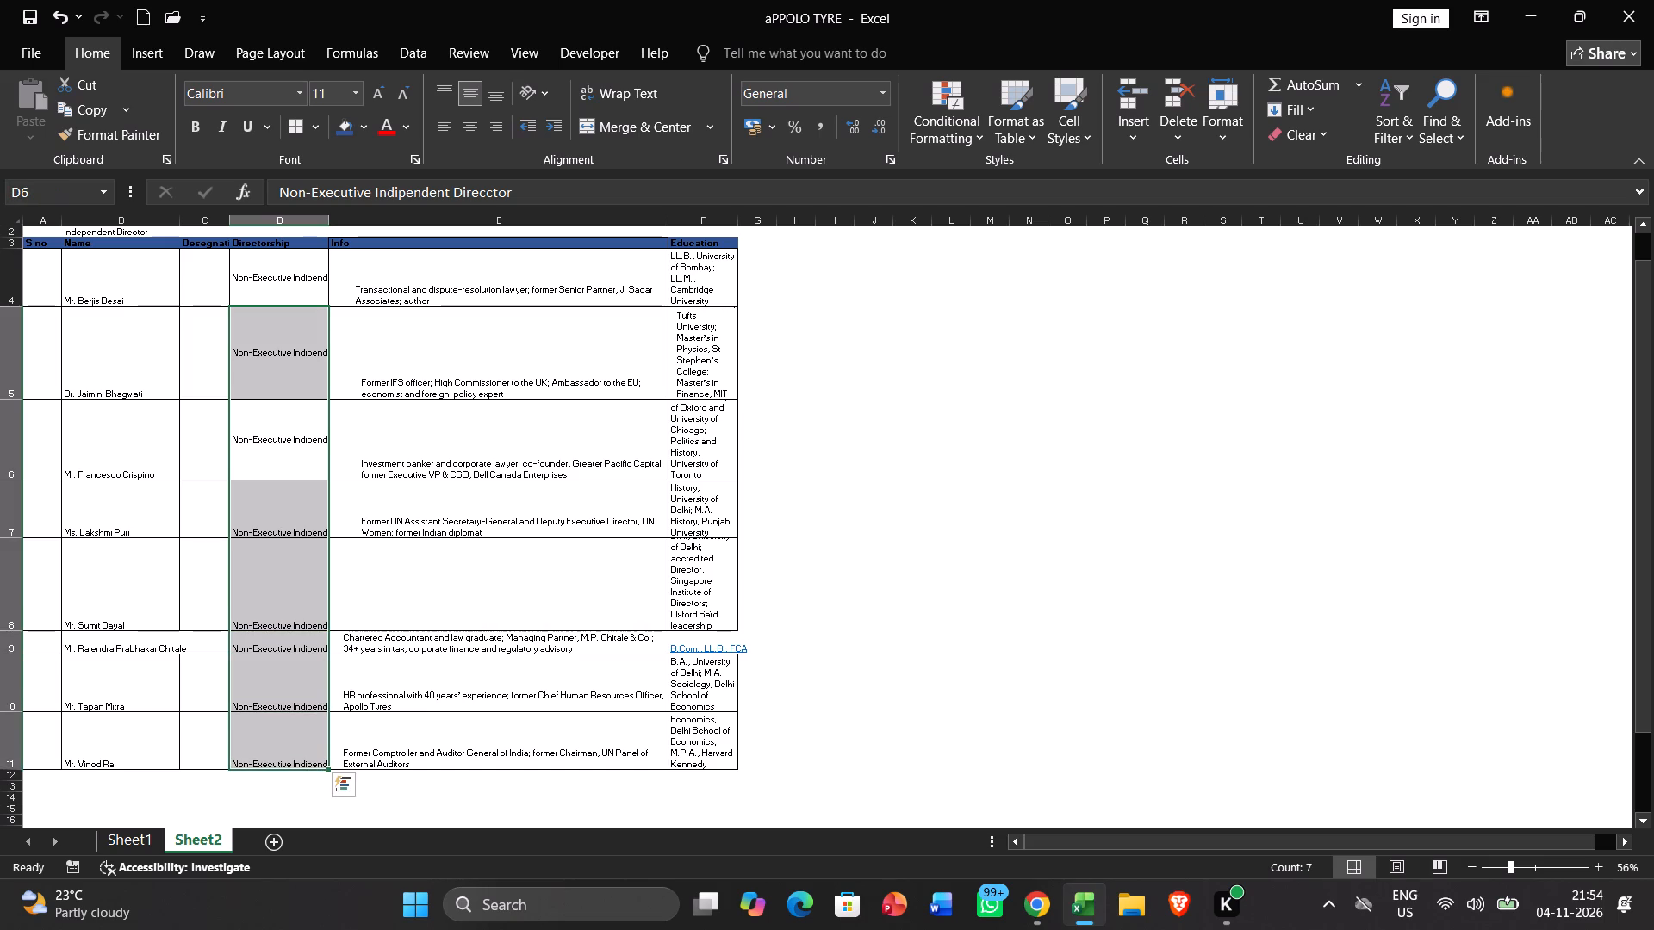
pyautogui.press('Return')
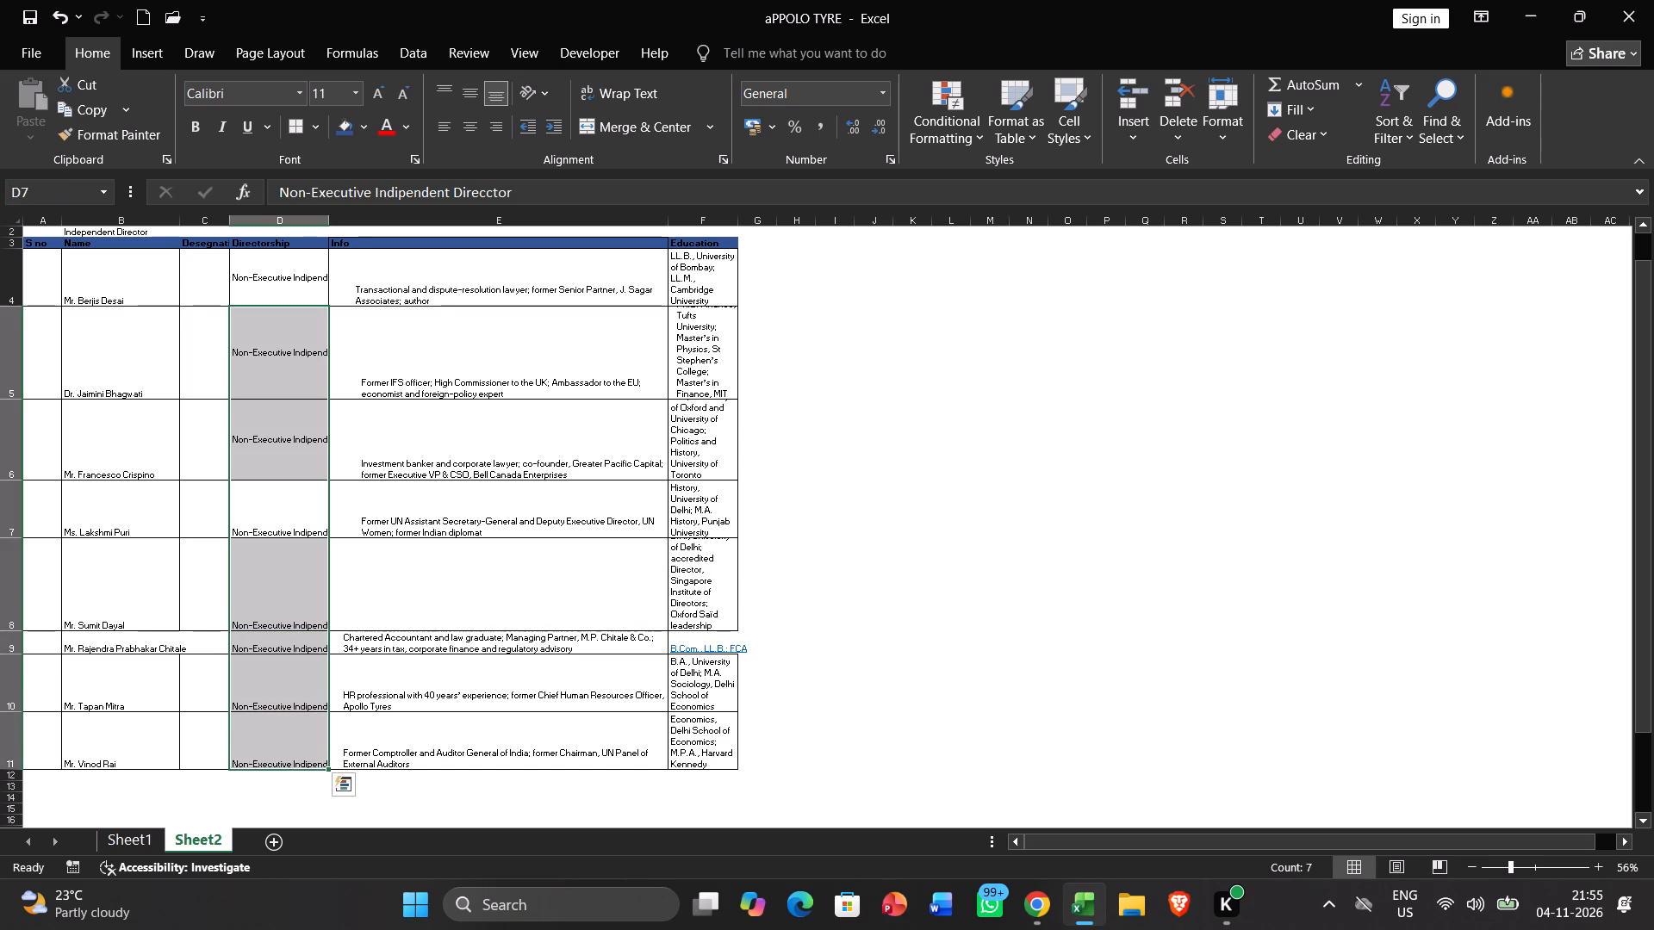
pyautogui.press('Return')
pyautogui.click(882, 247)
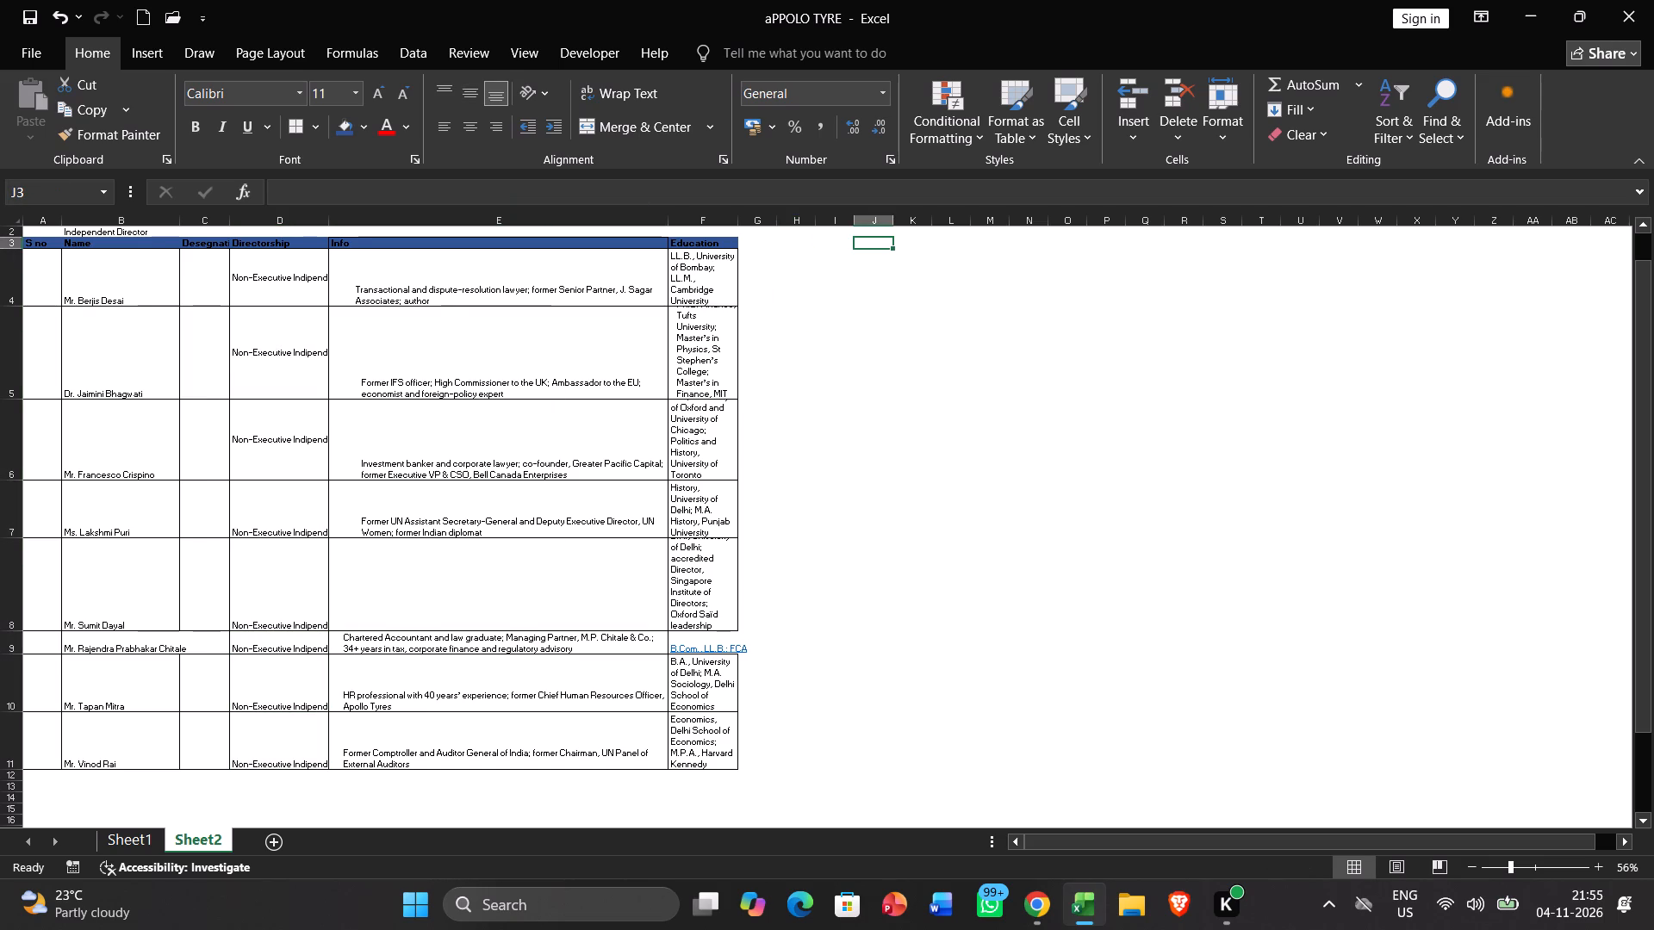
# Try to carry D6's middle alignment down the Directorship cells D7 to D11 with Format Painter.
pyautogui.click(279, 459)
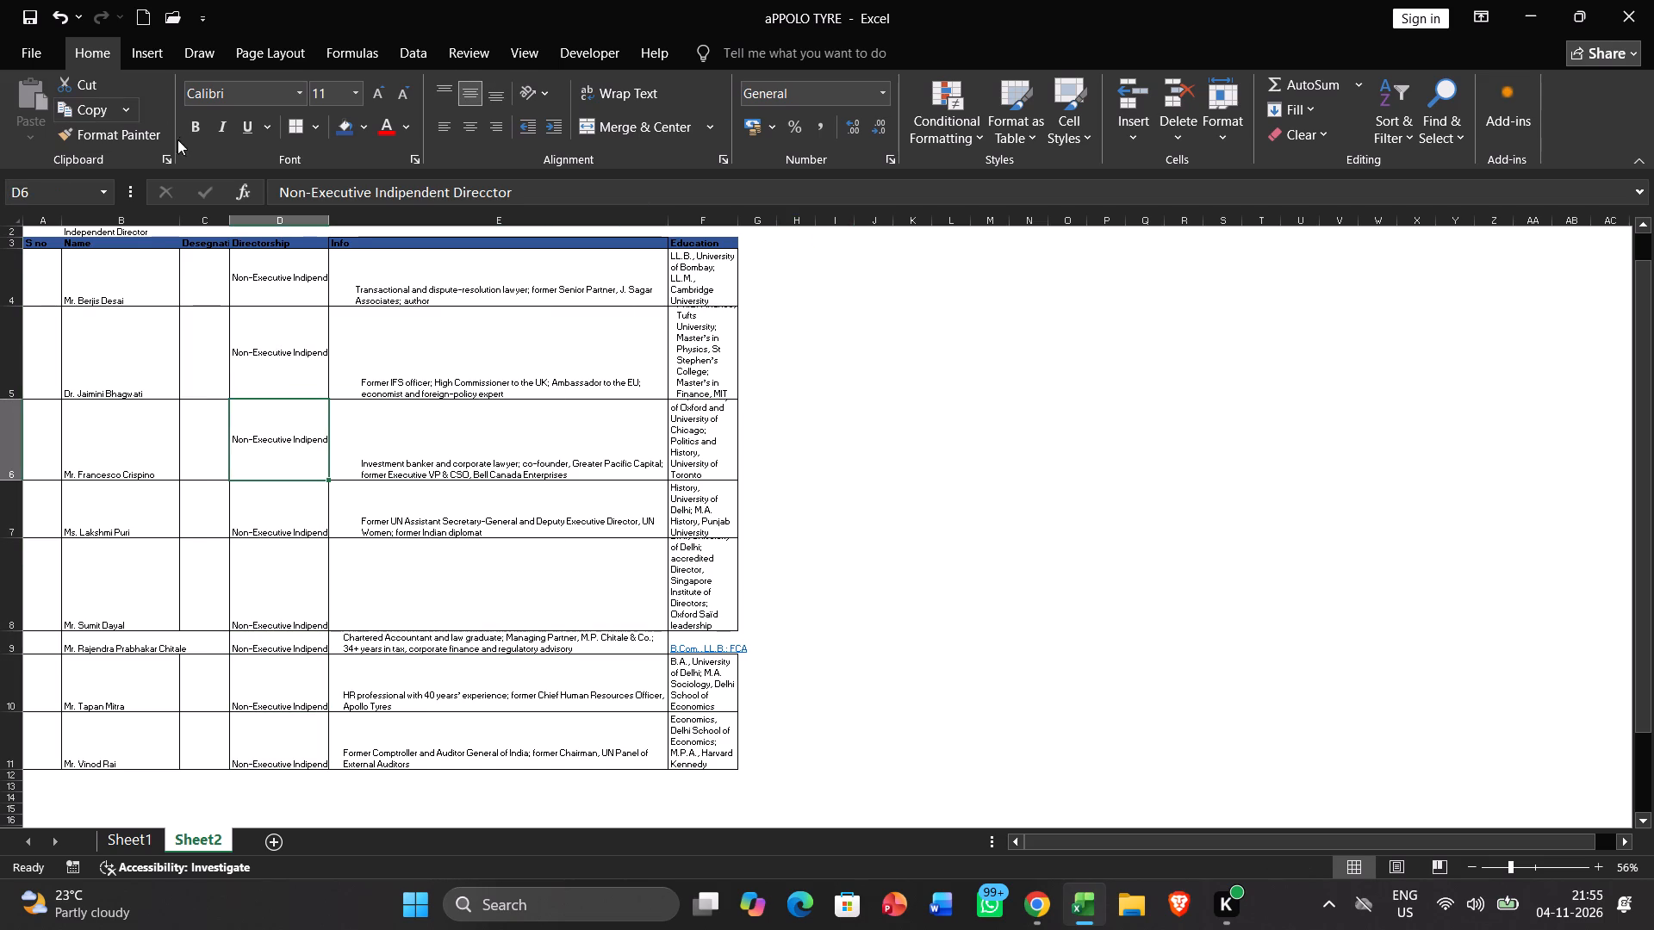
pyautogui.moveTo(86, 133); pyautogui.dragTo(262, 413)
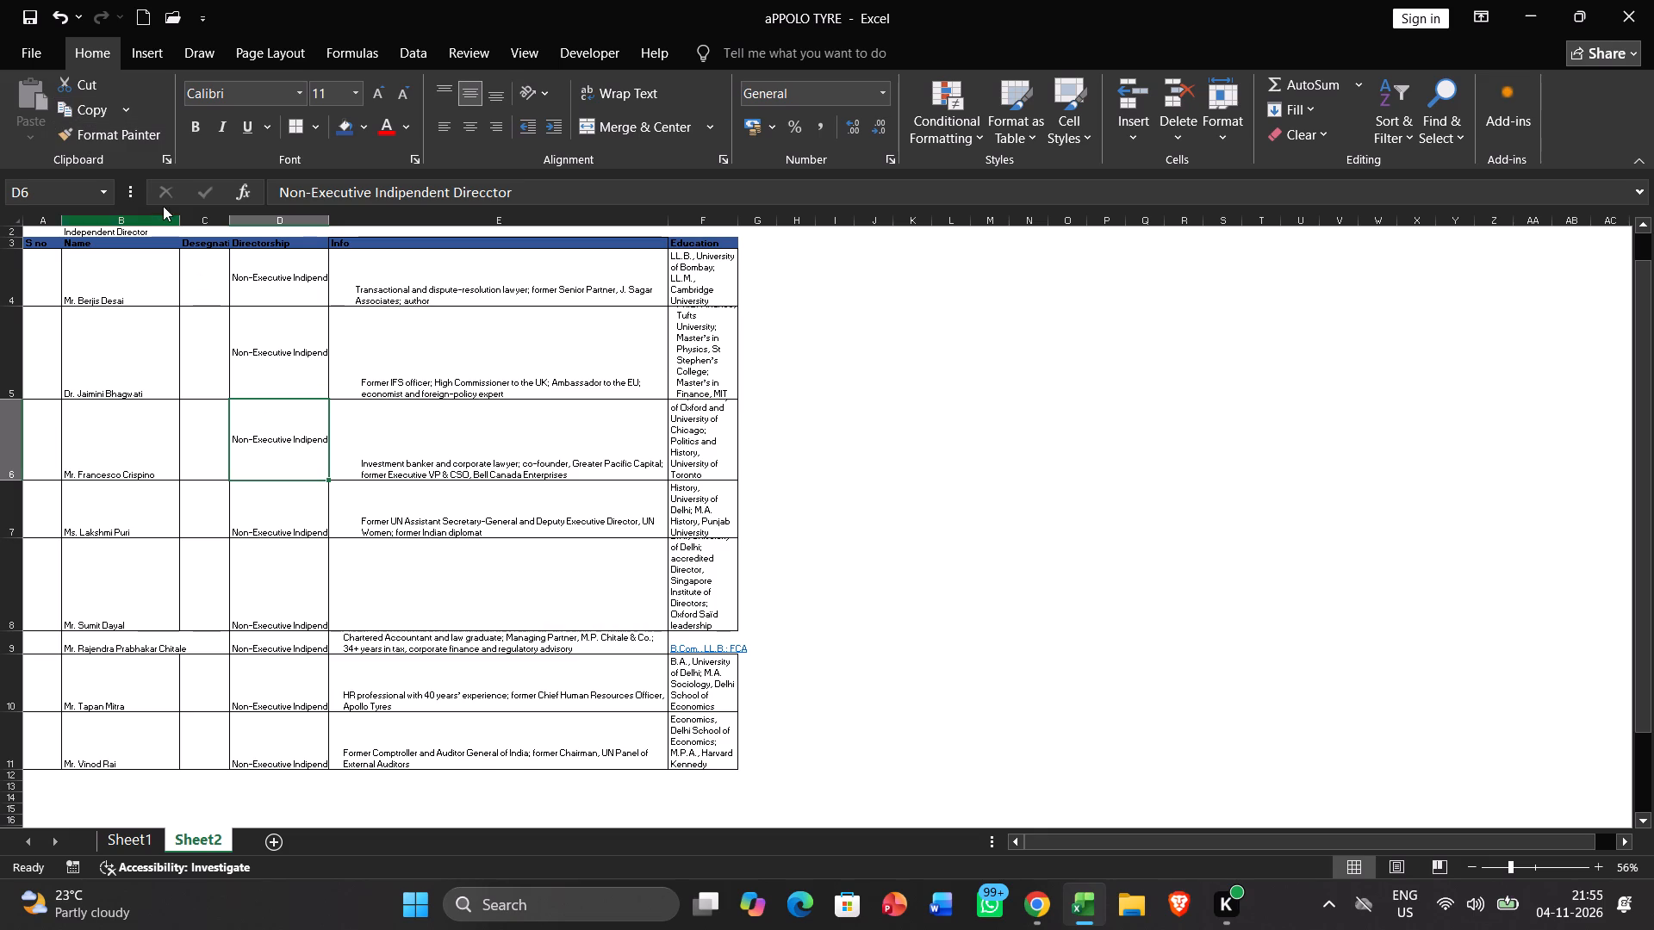
pyautogui.click(122, 138)
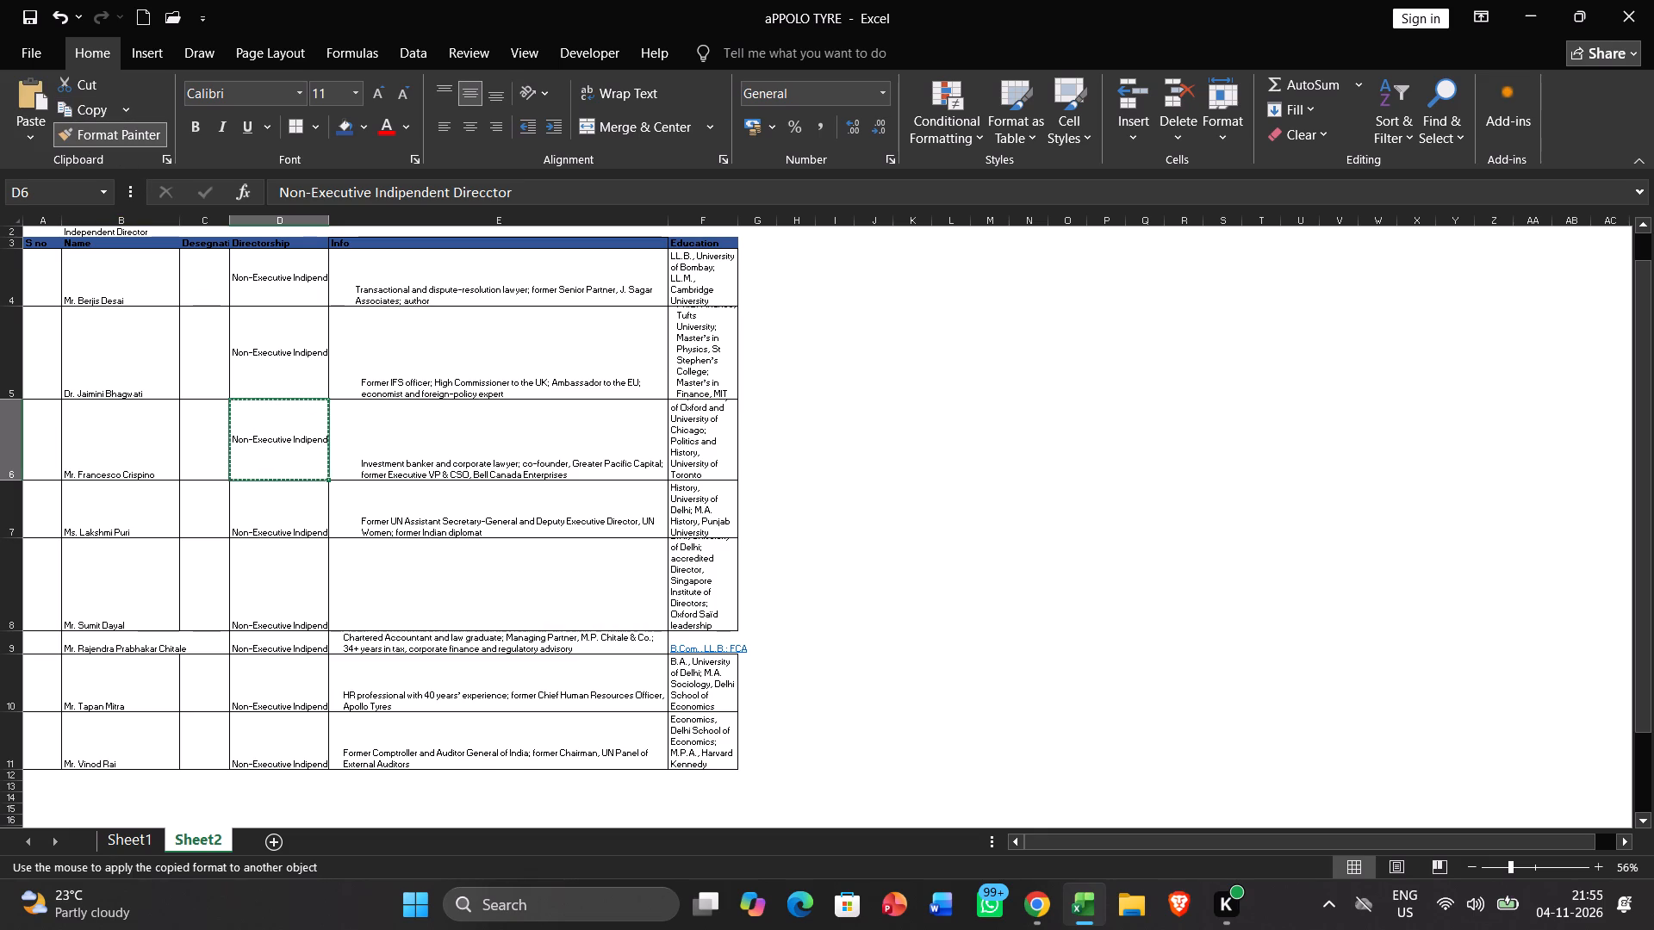
pyautogui.keyDown('ctrl'); pyautogui.click(298, 504); pyautogui.keyUp('ctrl')
pyautogui.keyDown('ctrl'); pyautogui.click(297, 571); pyautogui.keyUp('ctrl')
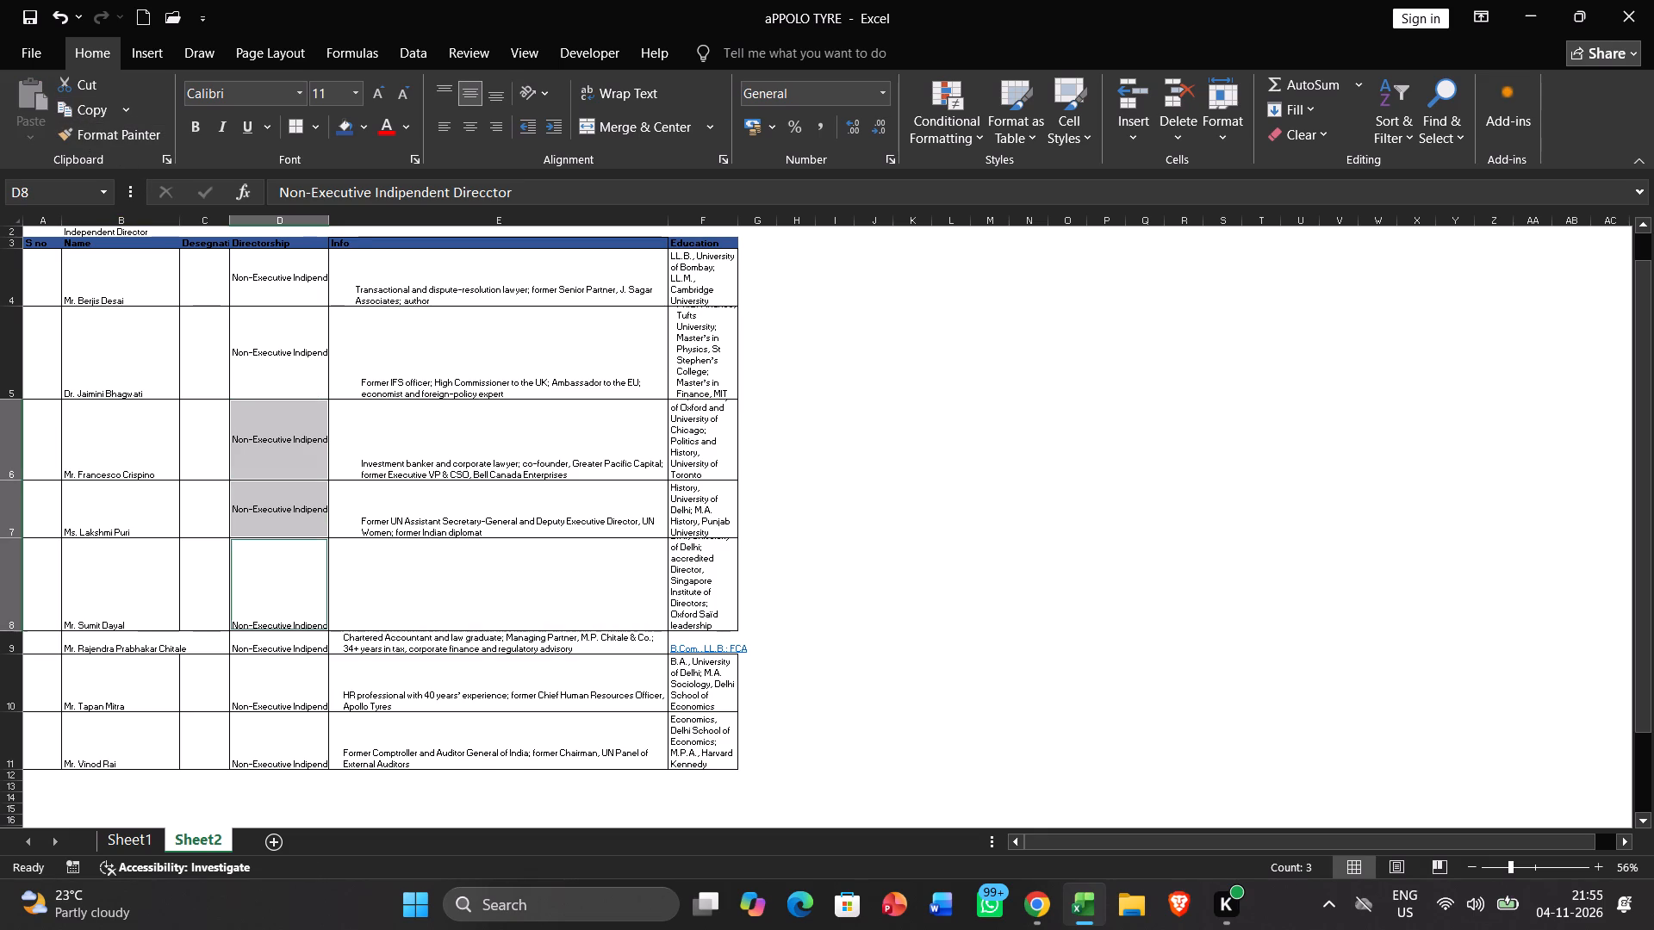
pyautogui.keyDown('ctrl'); pyautogui.click(294, 648); pyautogui.keyUp('ctrl')
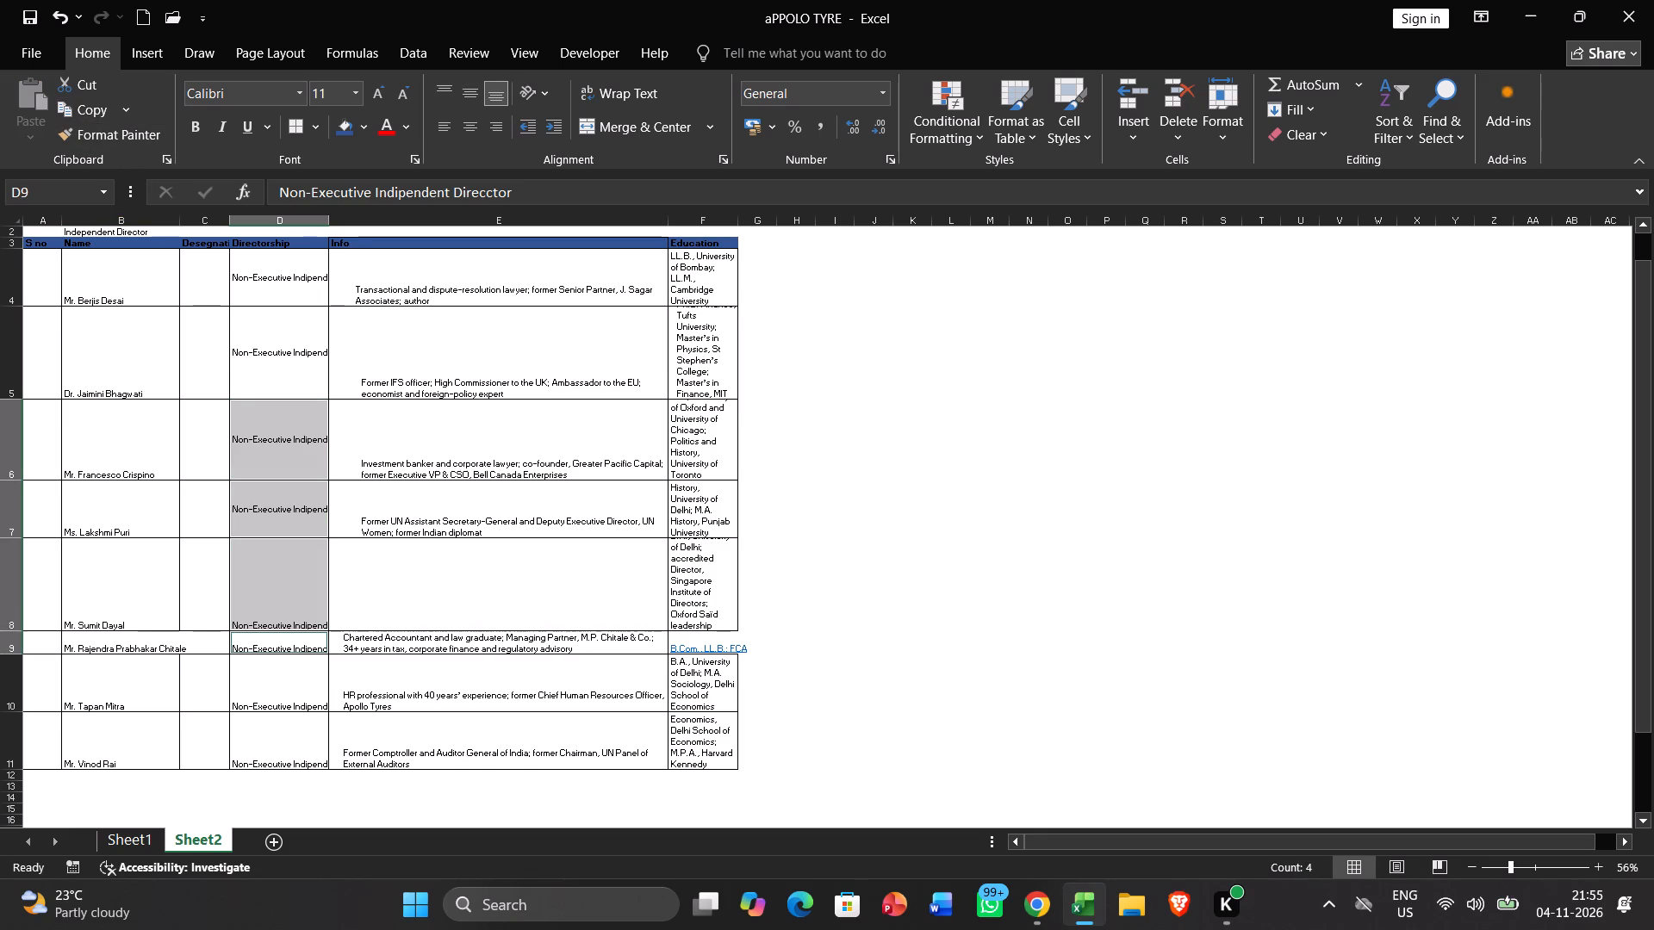
pyautogui.keyDown('ctrl'); pyautogui.click(292, 694); pyautogui.keyUp('ctrl')
pyautogui.keyDown('ctrl'); pyautogui.click(291, 734); pyautogui.keyUp('ctrl')
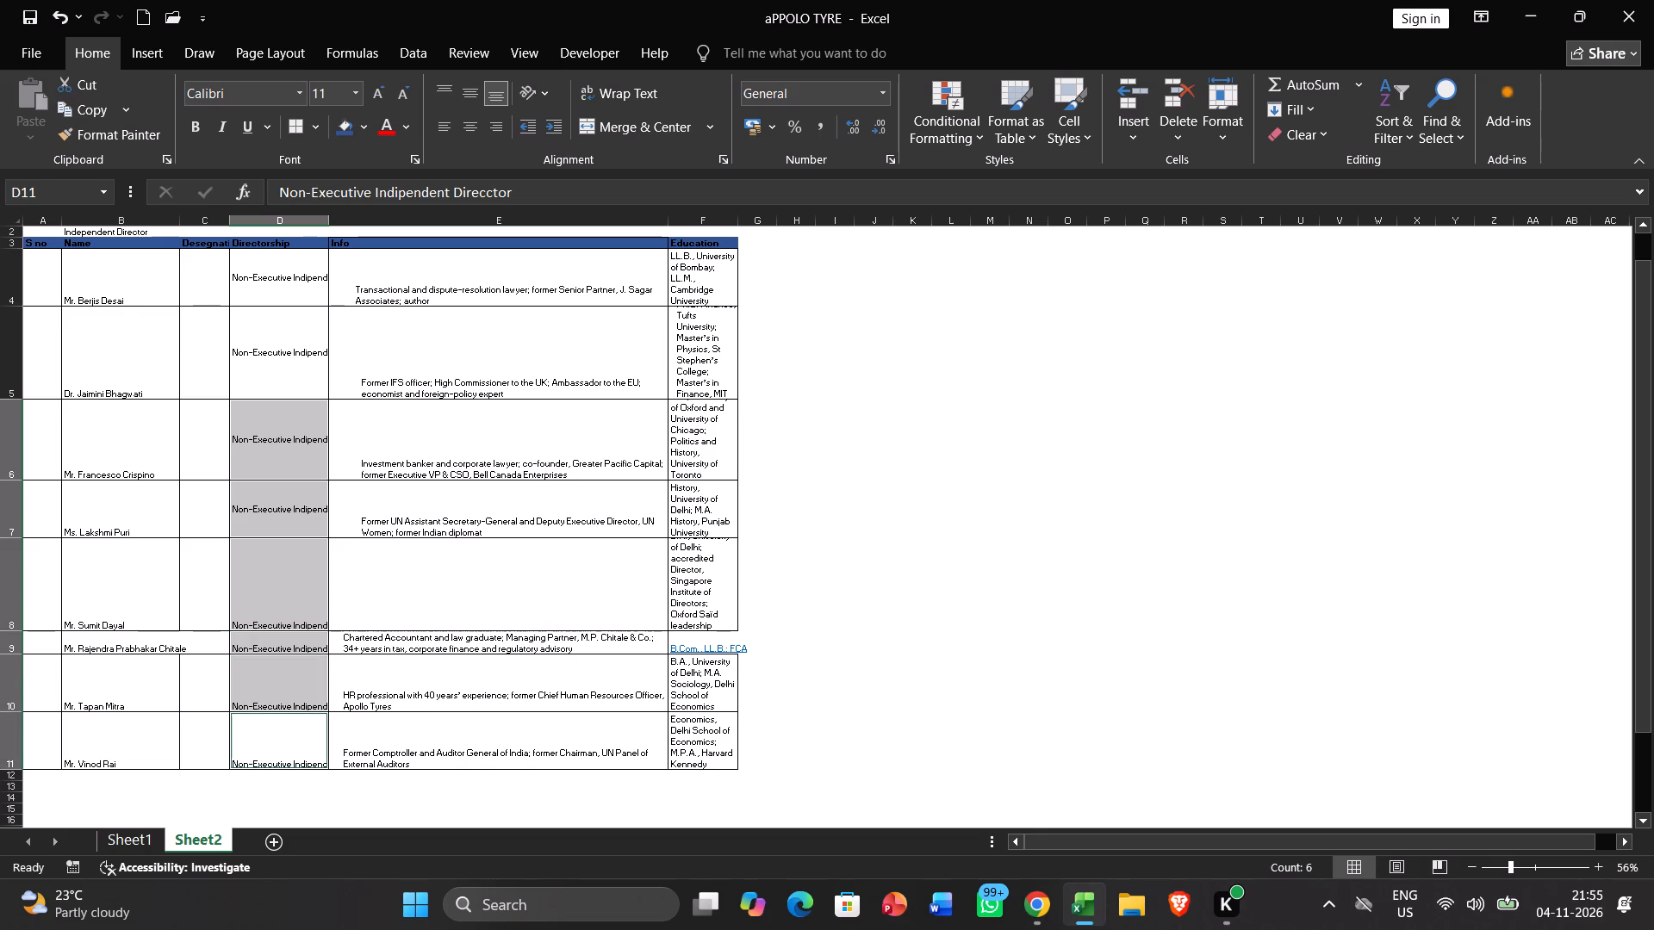
pyautogui.press('Return')
pyautogui.click(742, 648)
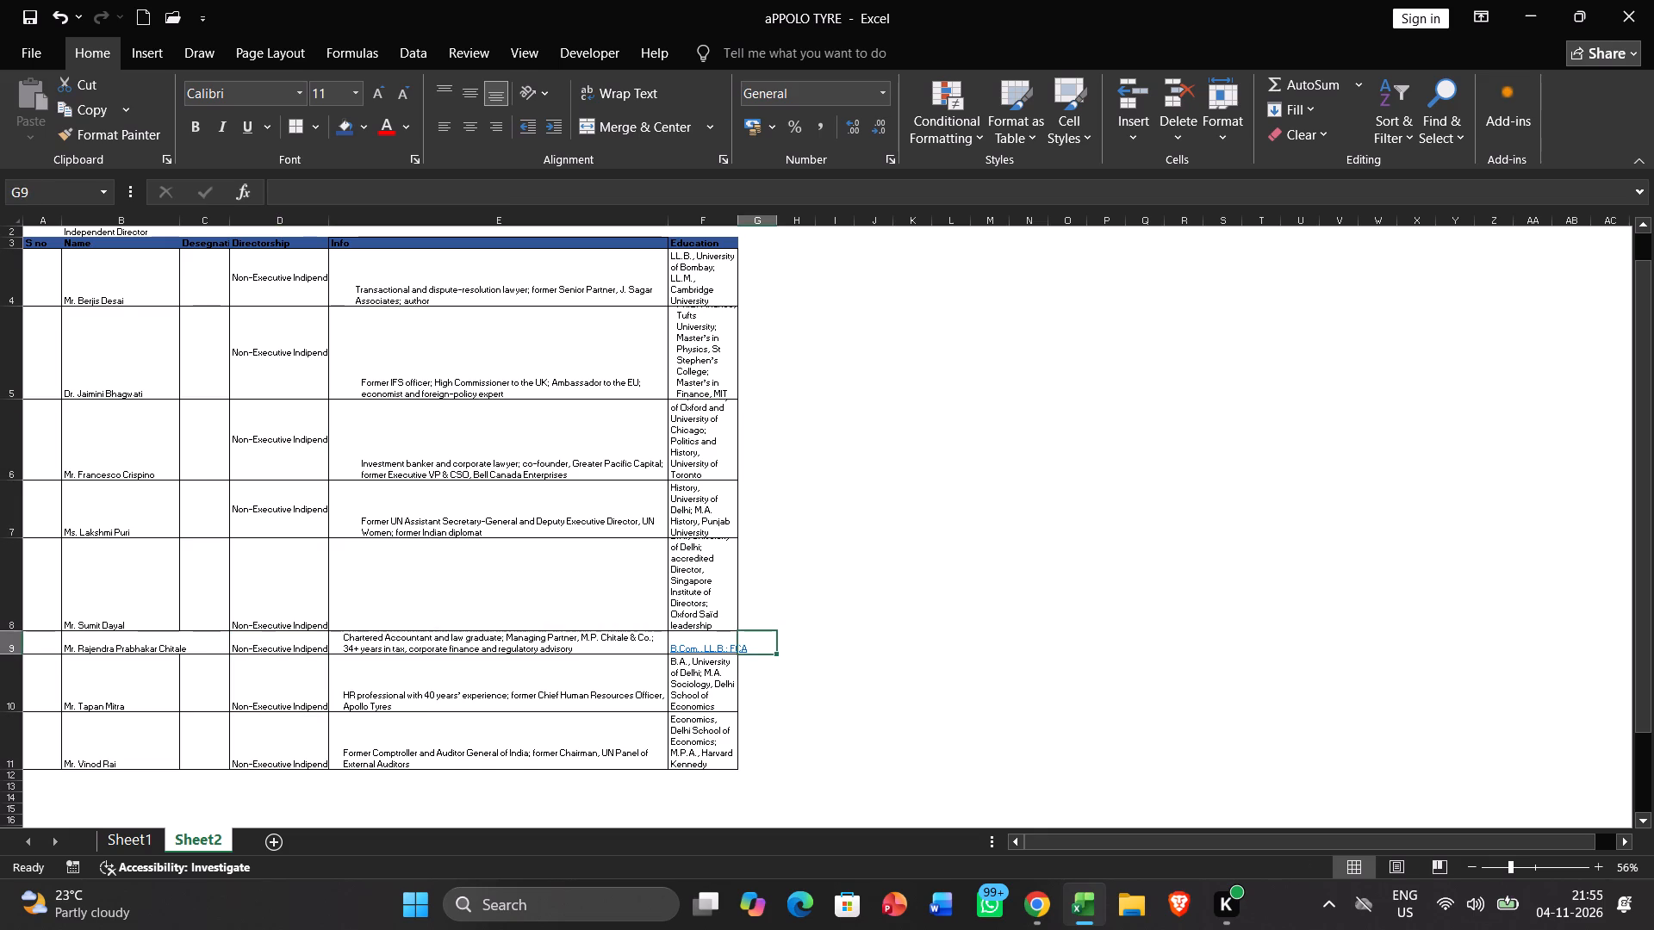
# Carry the middle alignment from D7 to D8, and from D8 to D9, with Format Painter.
pyautogui.click(255, 509)
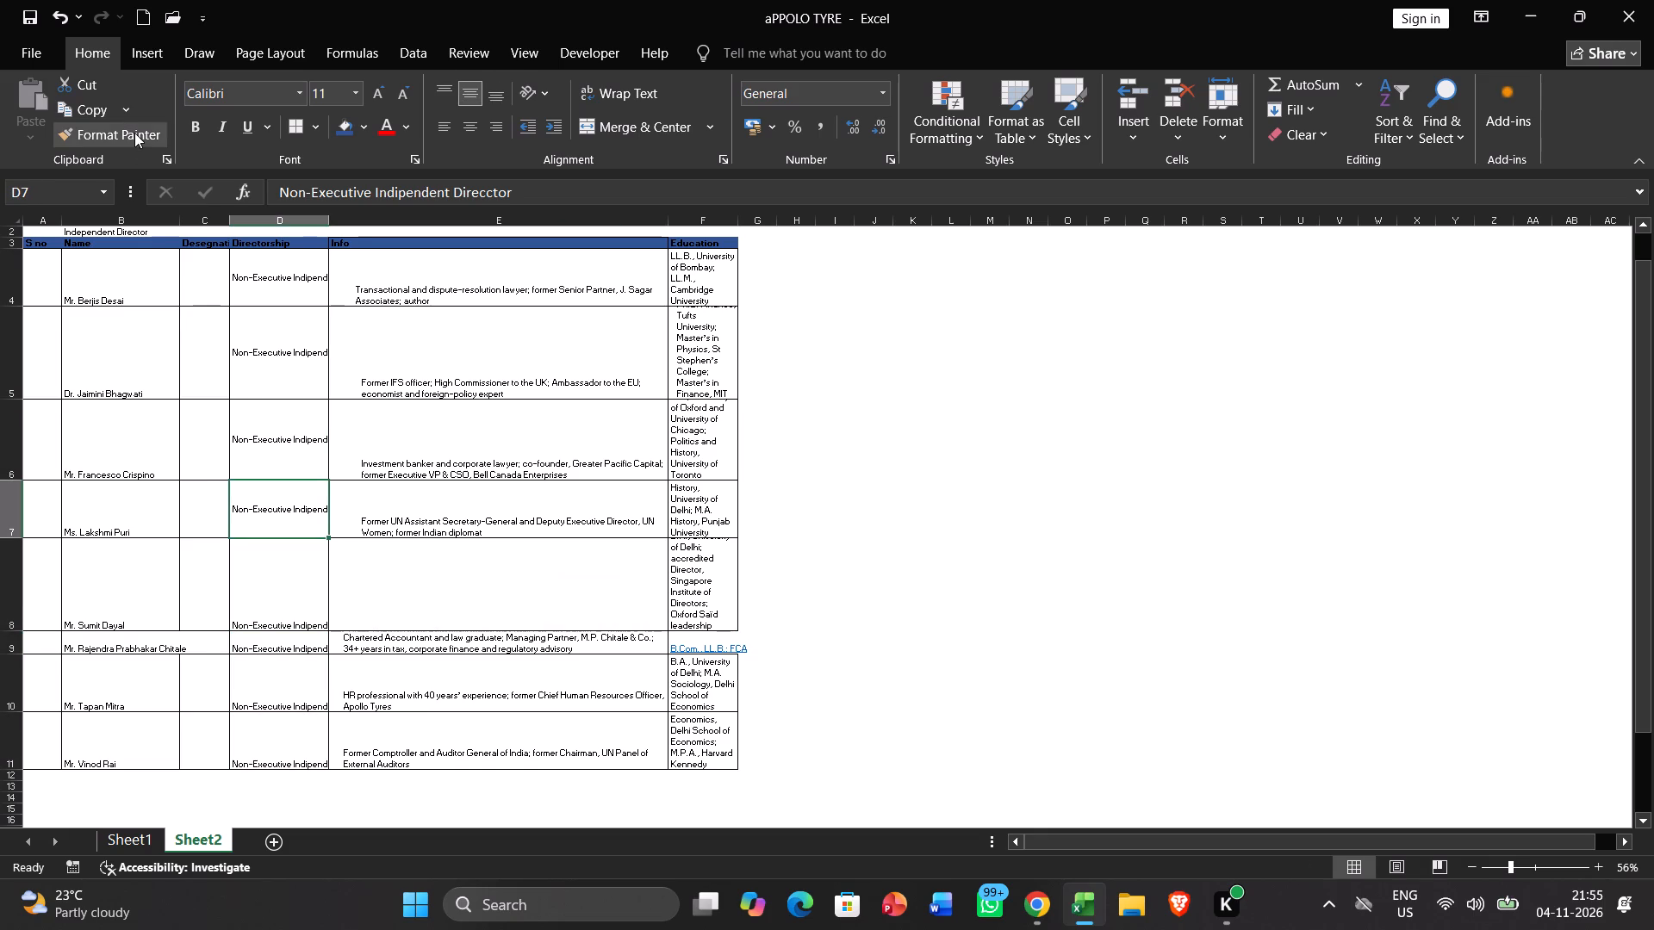
pyautogui.click(134, 132)
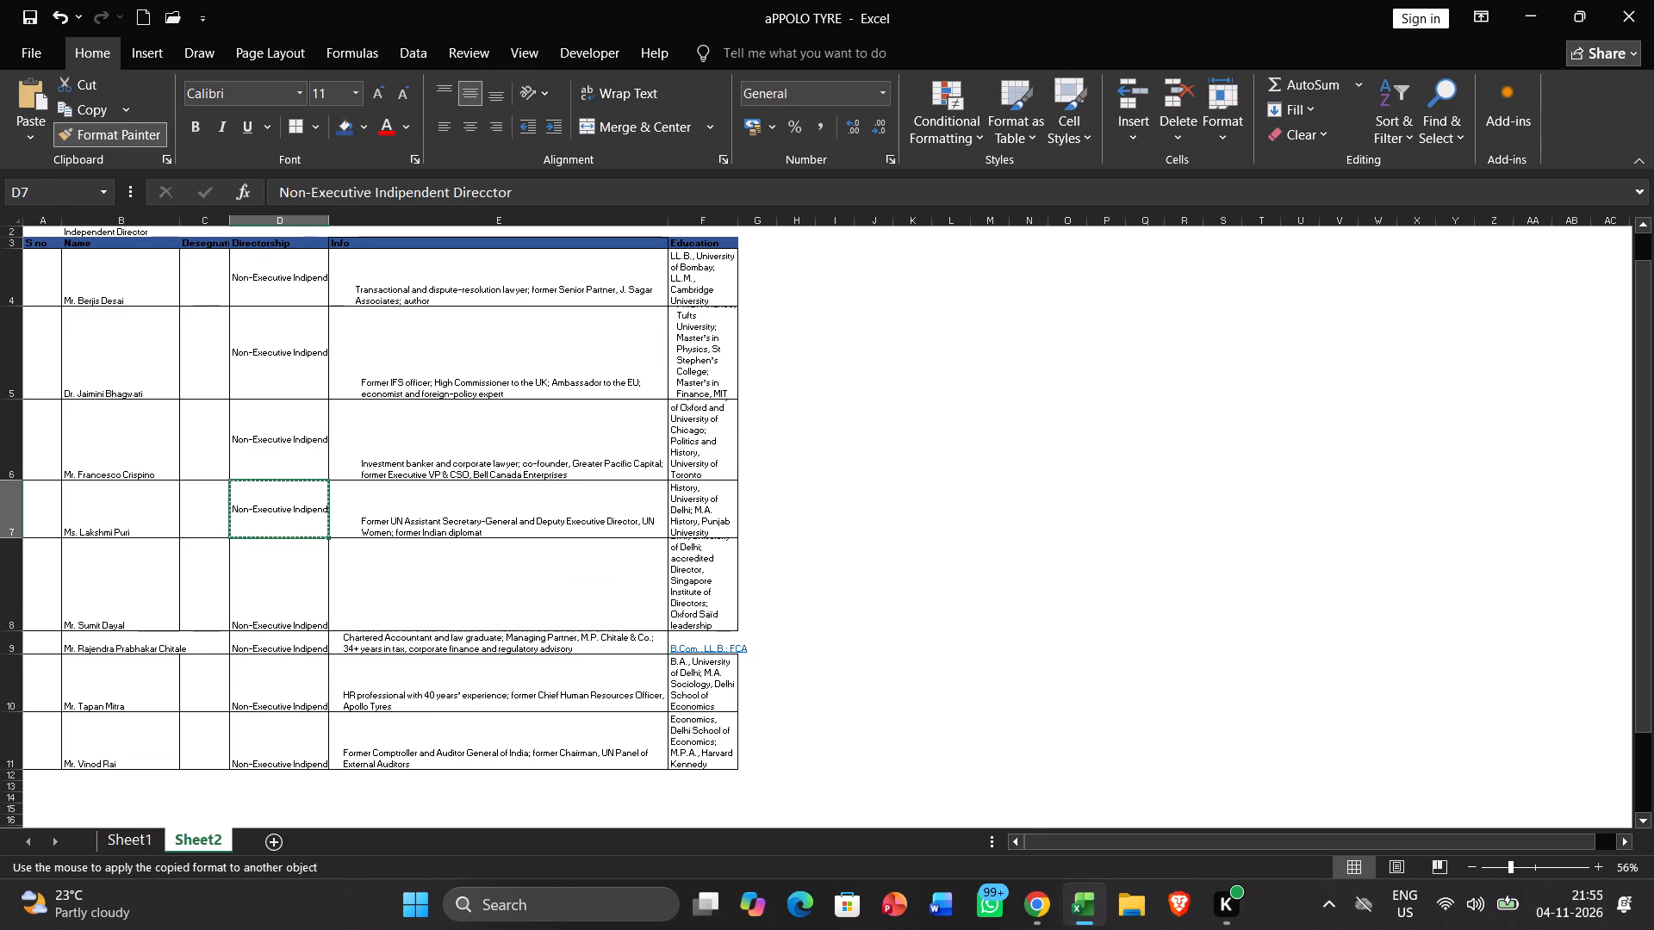
pyautogui.click(266, 568)
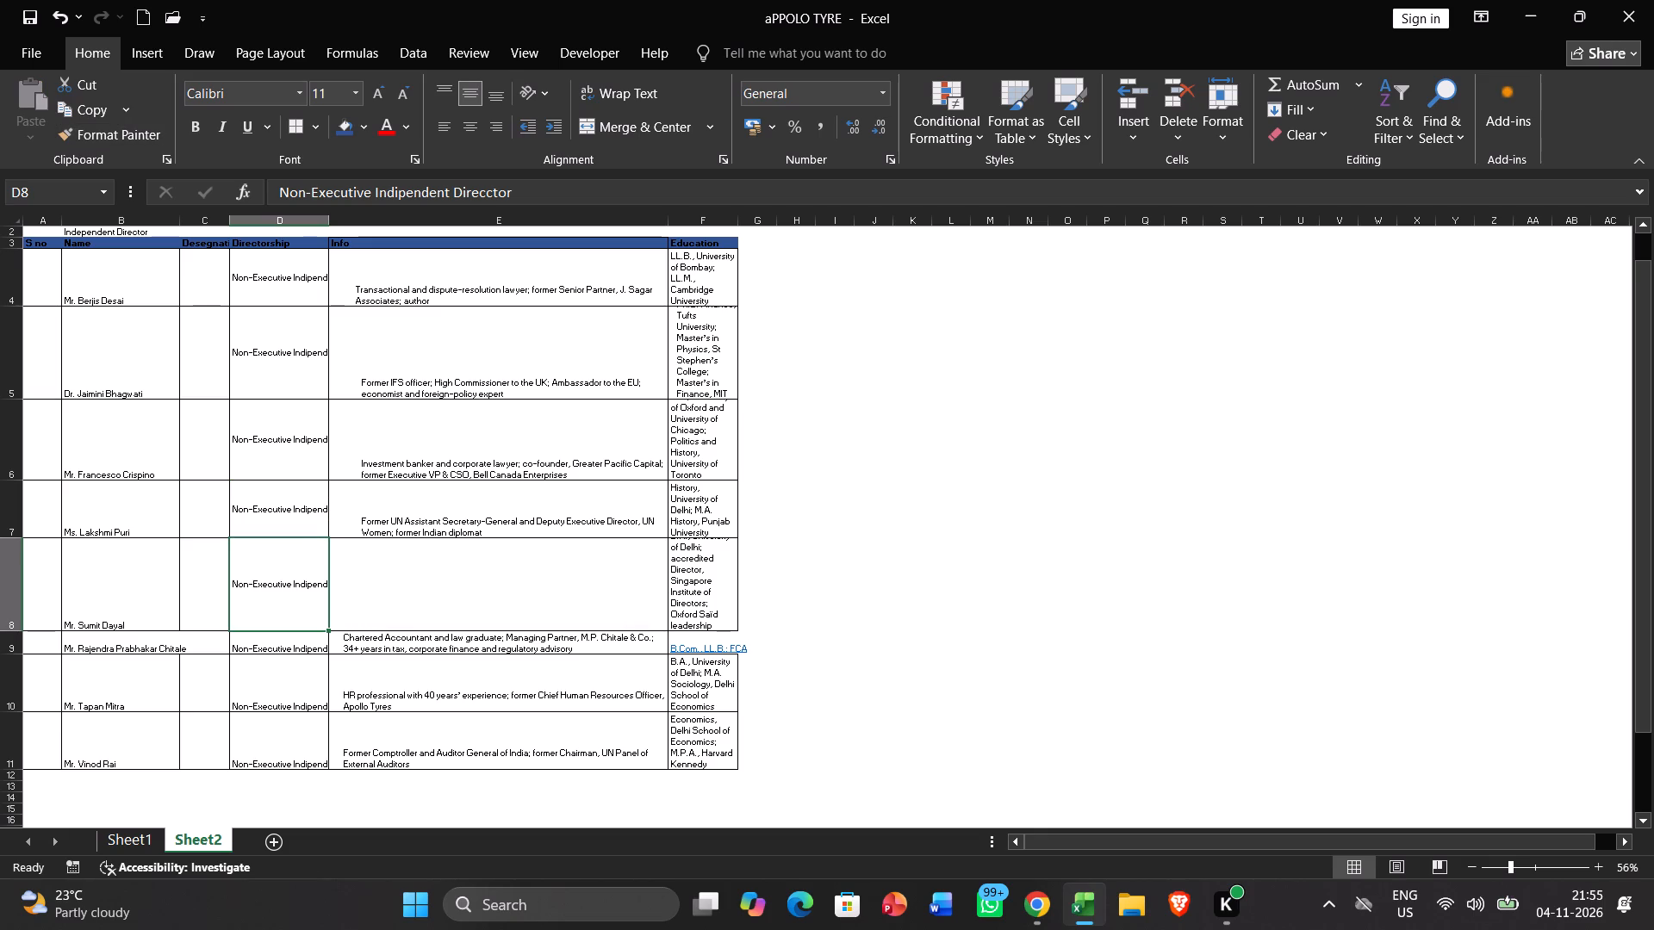
pyautogui.click(115, 135)
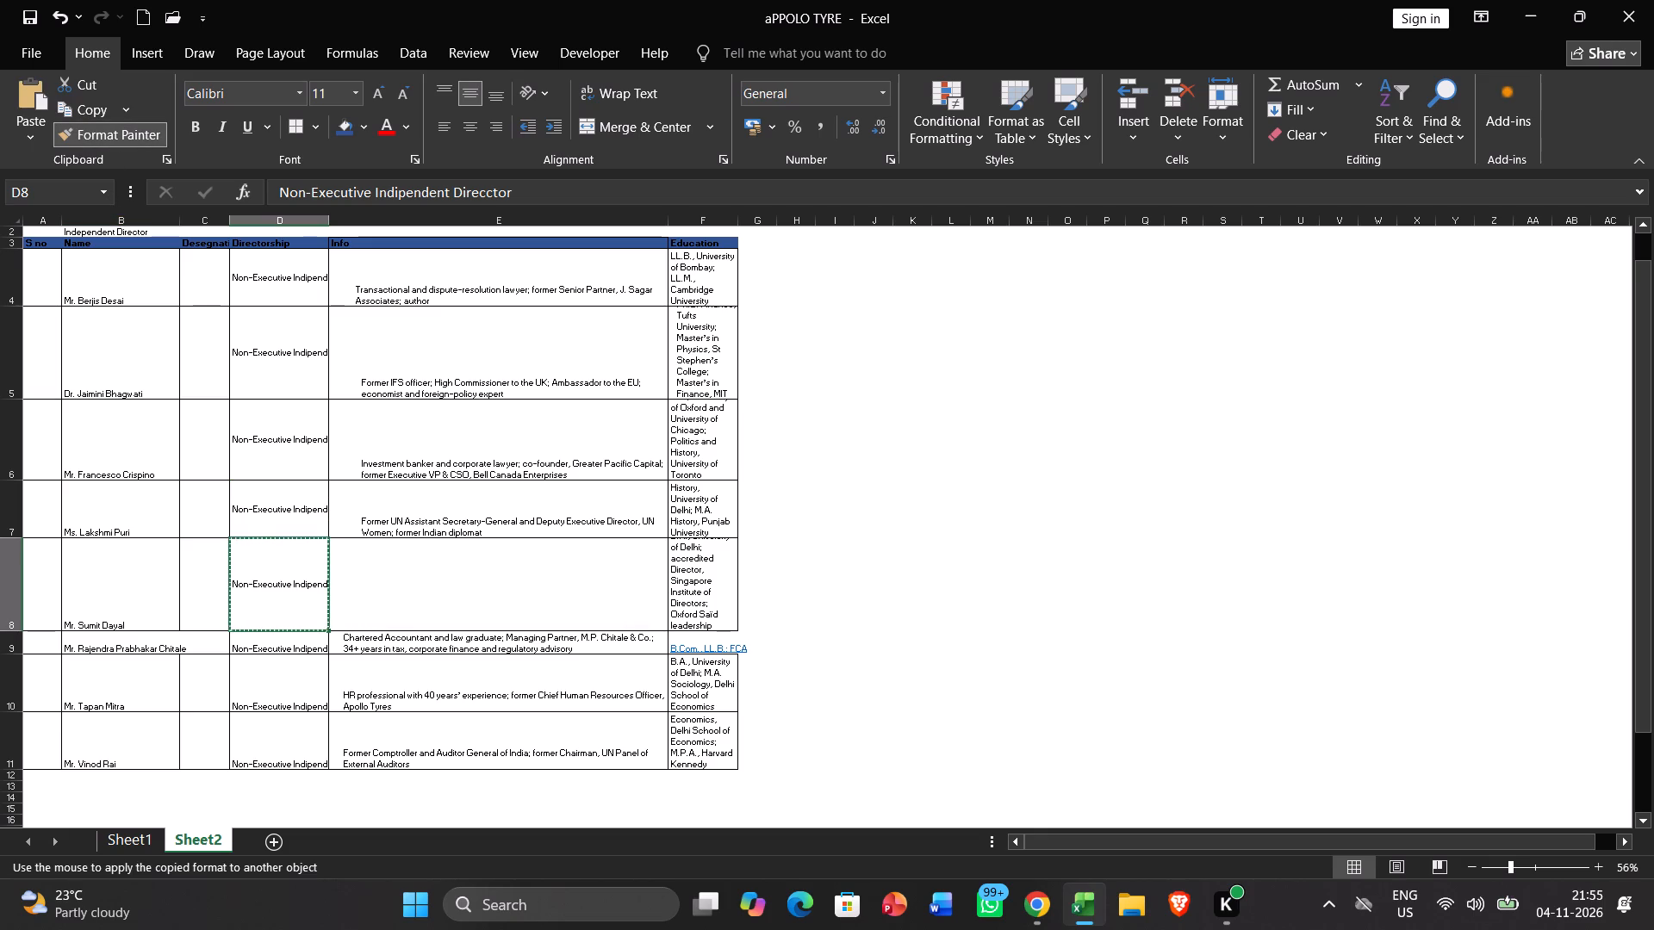
pyautogui.keyDown('ctrl'); pyautogui.click(264, 642); pyautogui.keyUp('ctrl')
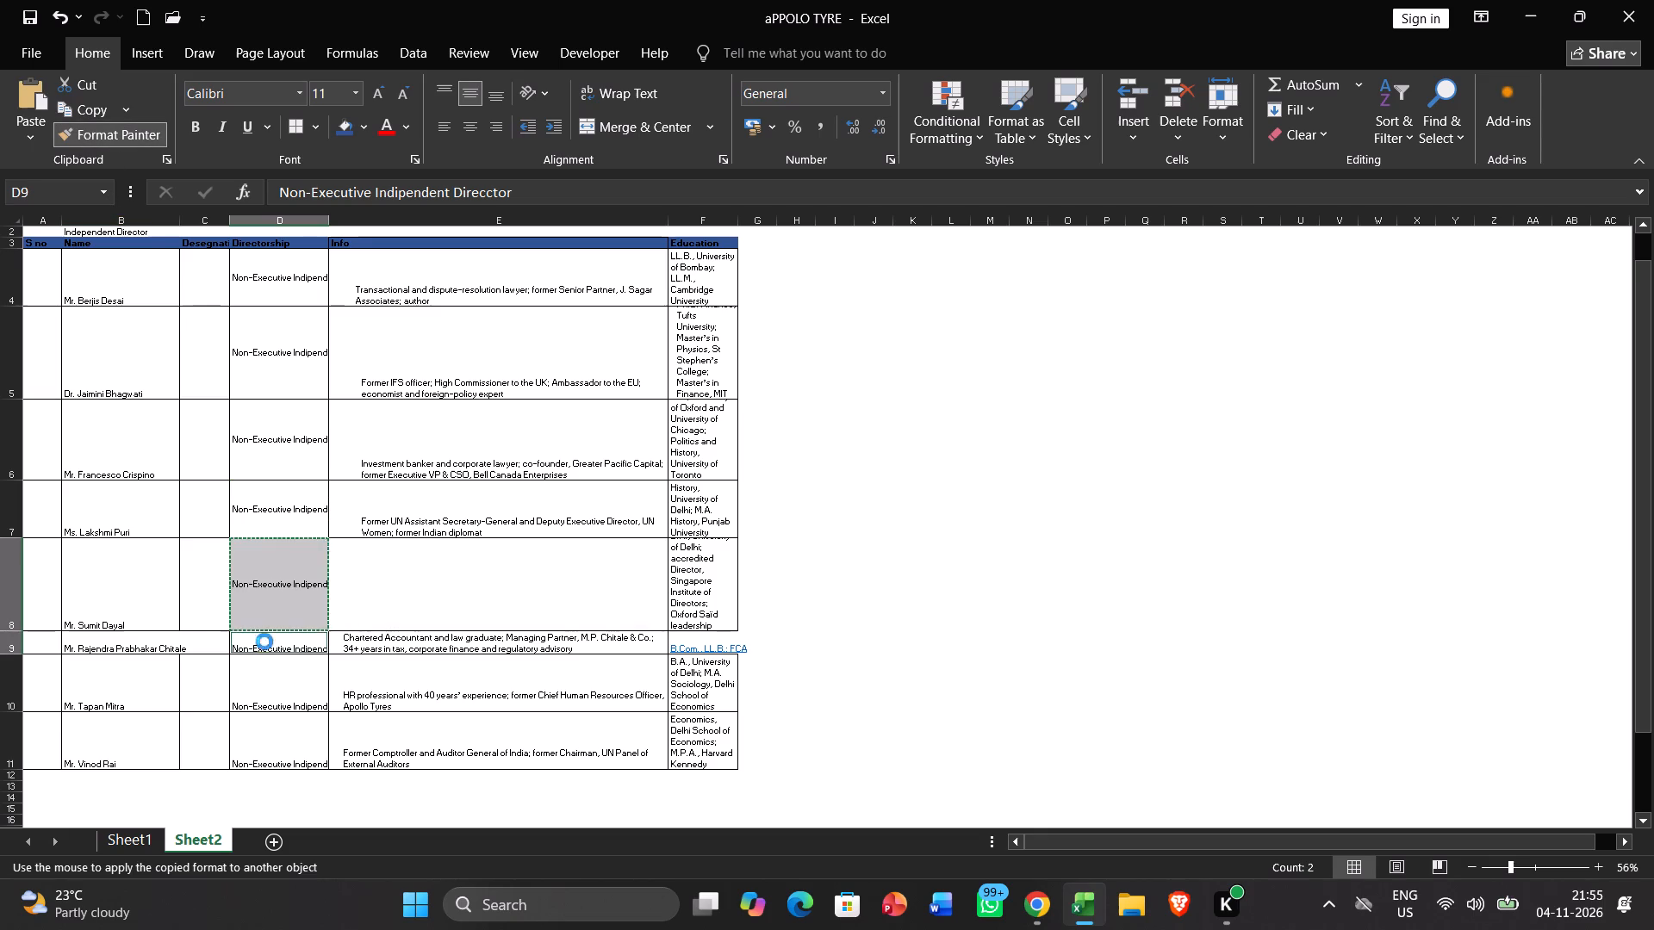
pyautogui.keyDown('ctrl'); pyautogui.click(277, 678); pyautogui.keyUp('ctrl')
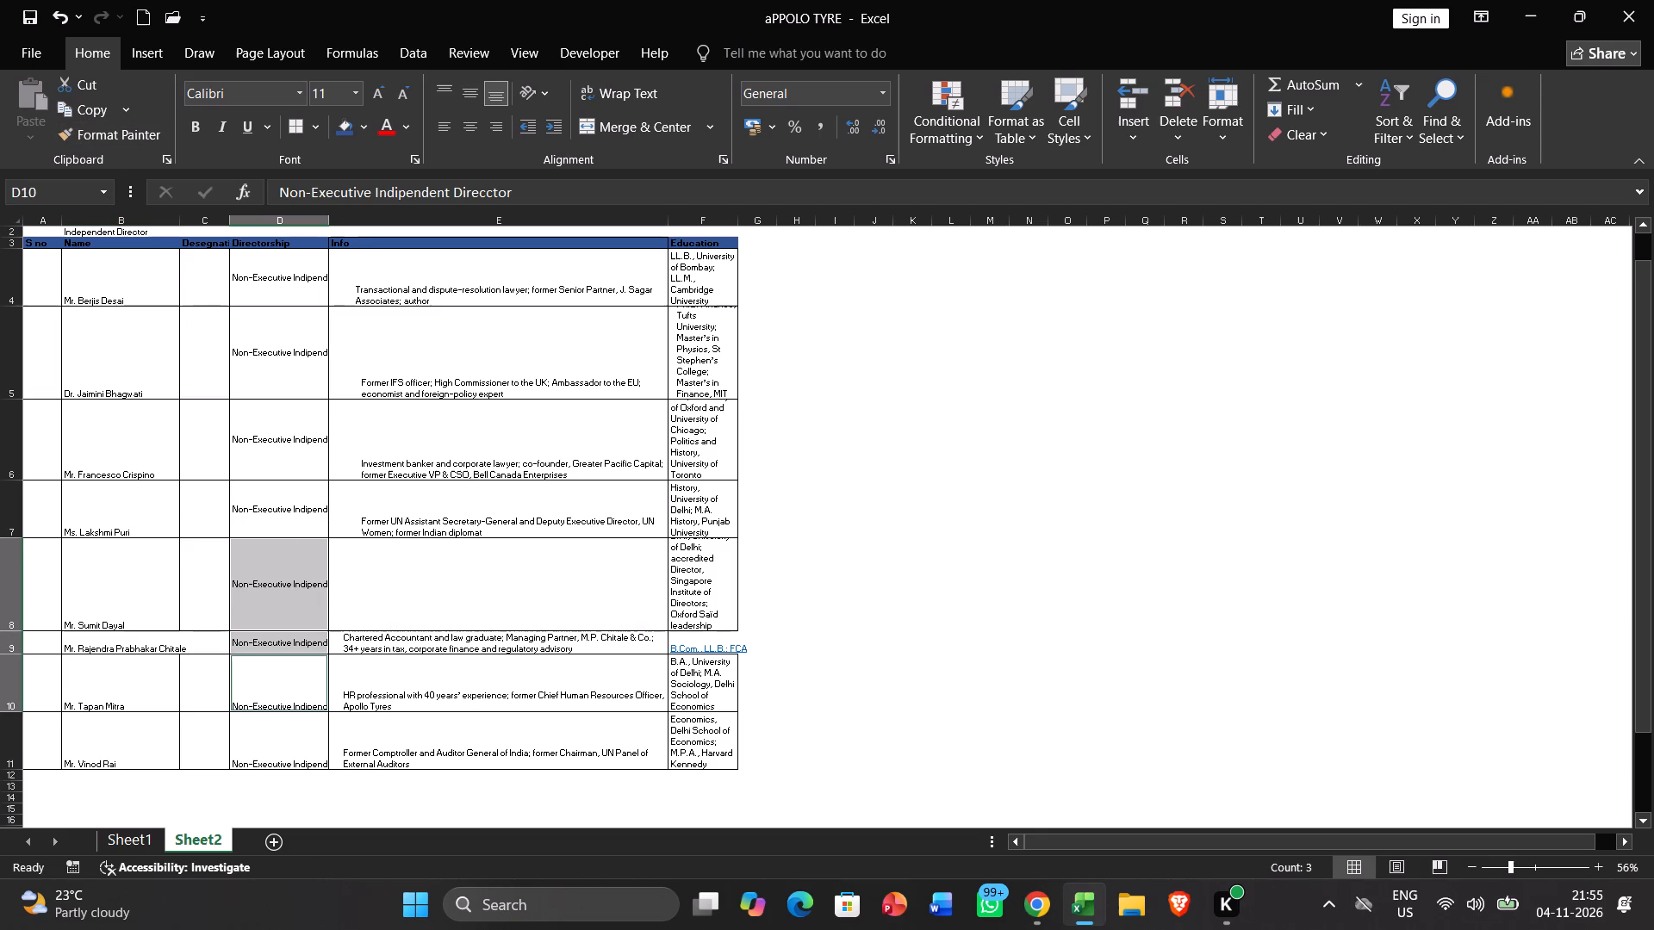
pyautogui.click(840, 548)
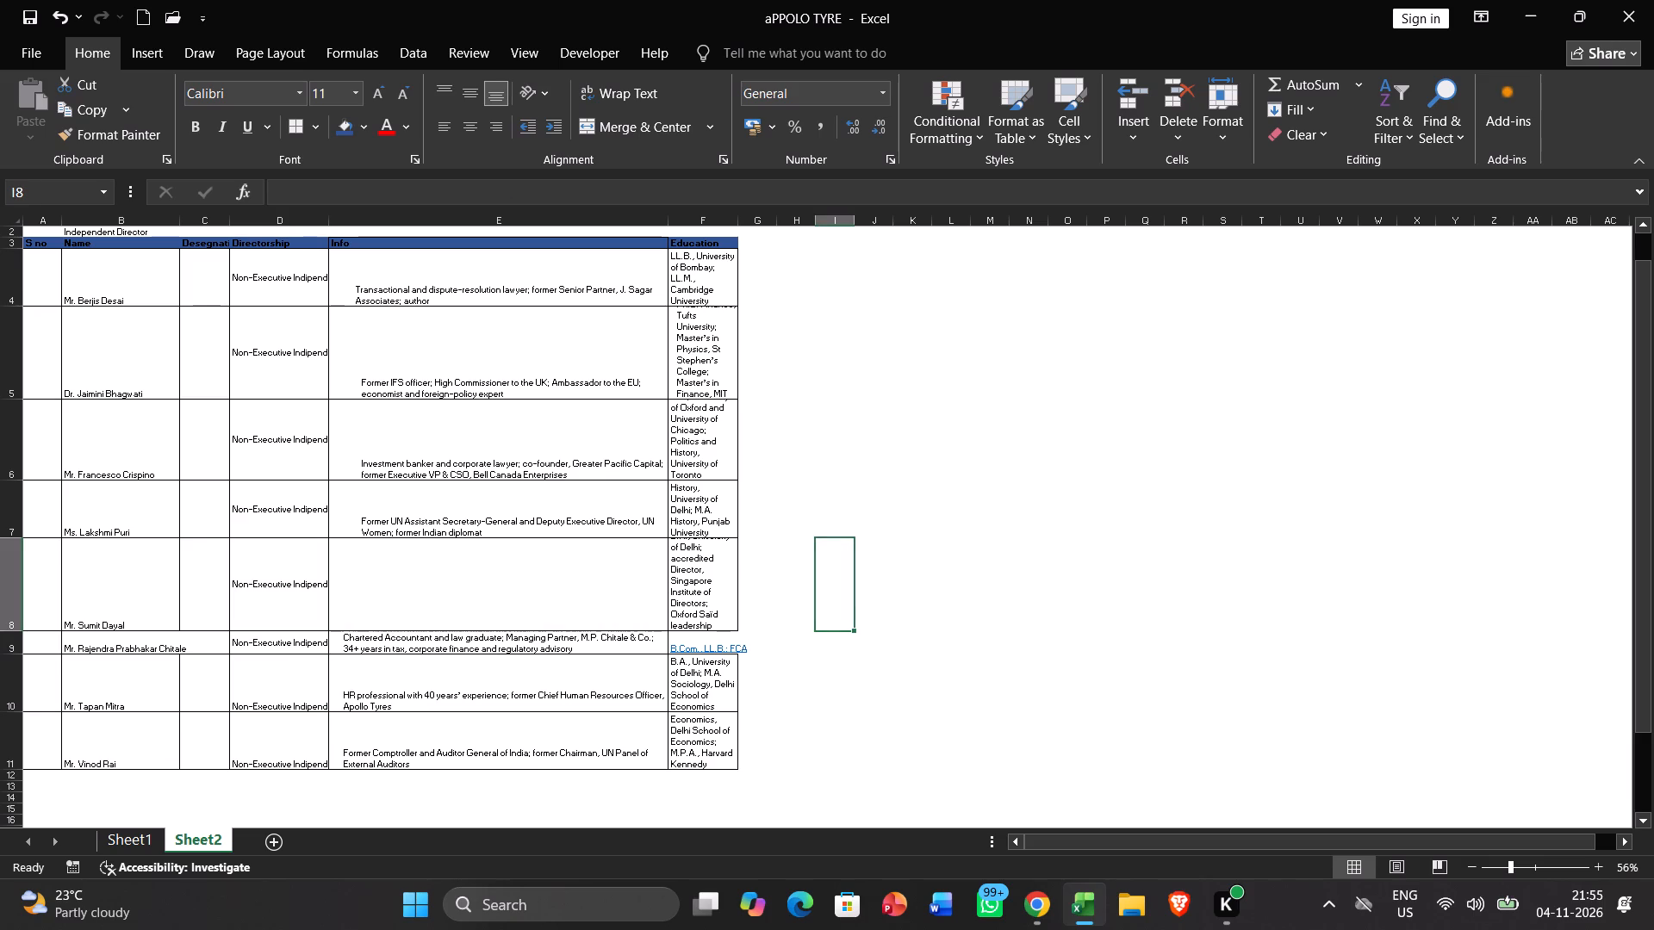
# Carry the middle alignment from D9 to D10, and from D10 to D11, with Format Painter.
pyautogui.click(278, 678)
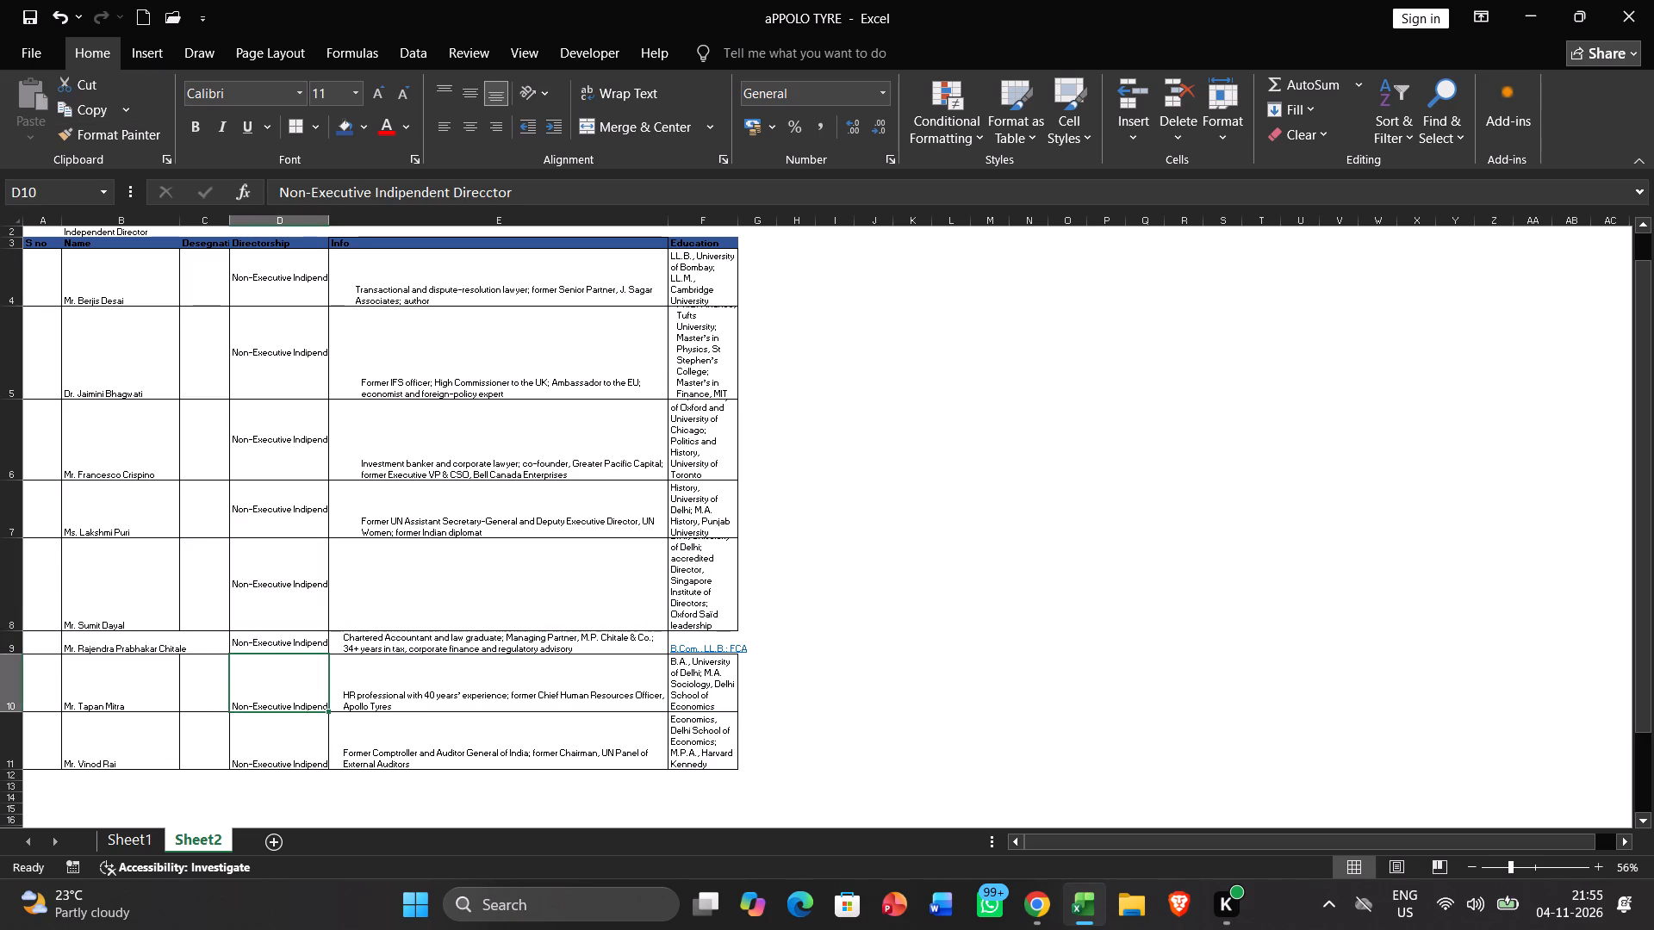
pyautogui.click(264, 642)
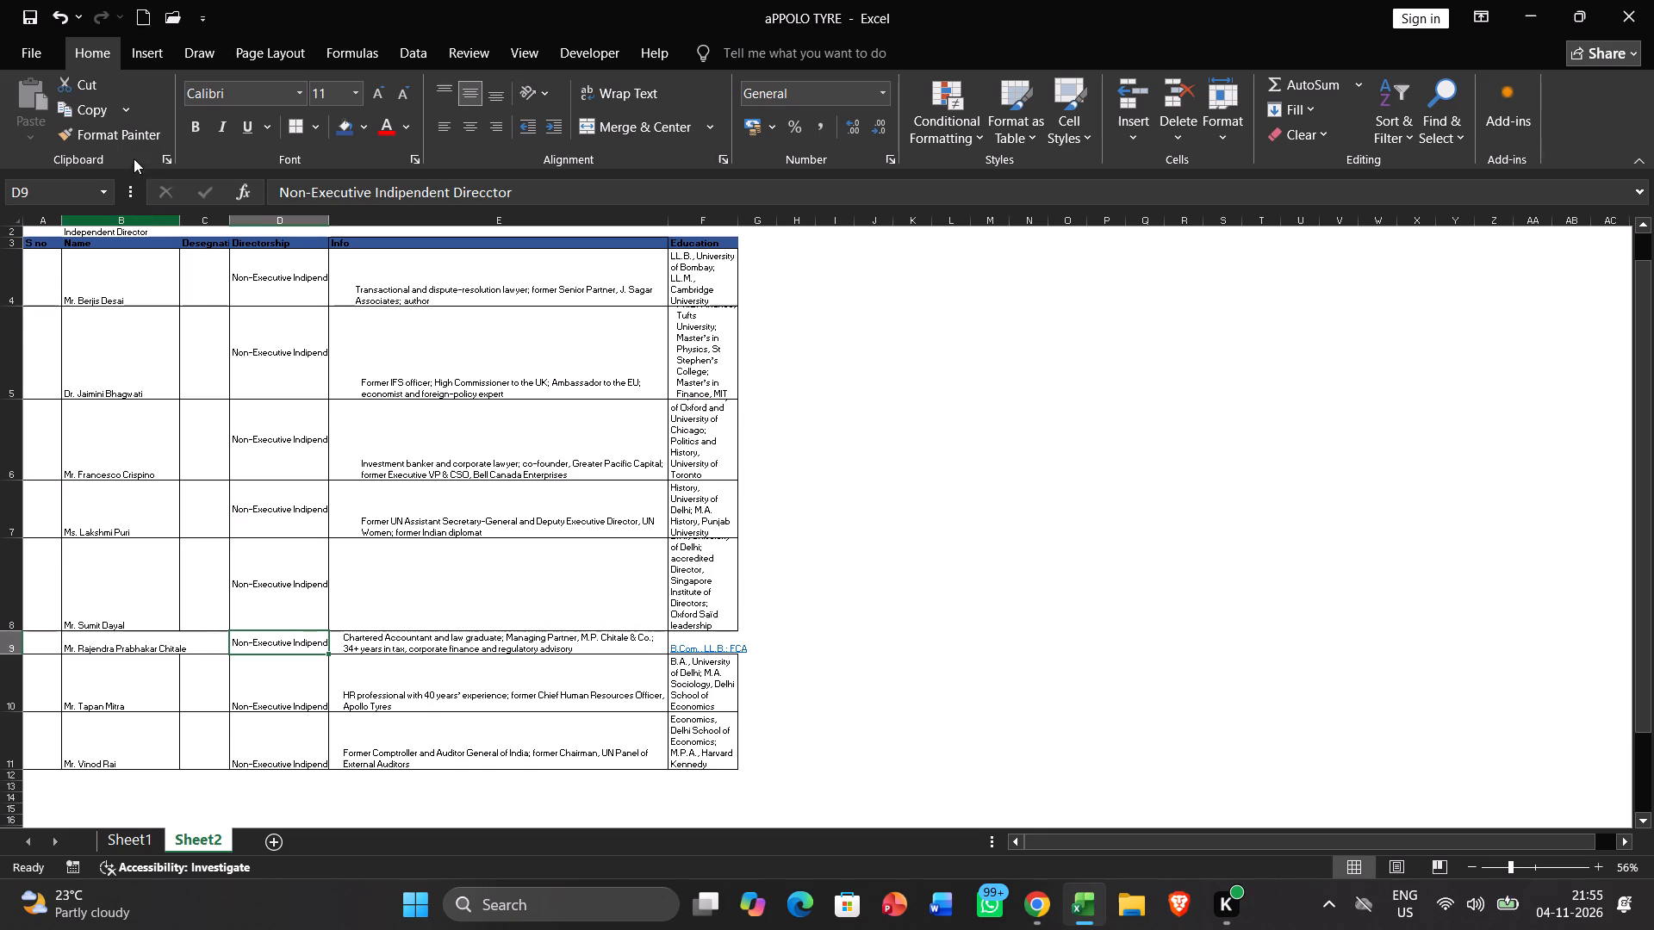
pyautogui.click(129, 139)
pyautogui.click(245, 684)
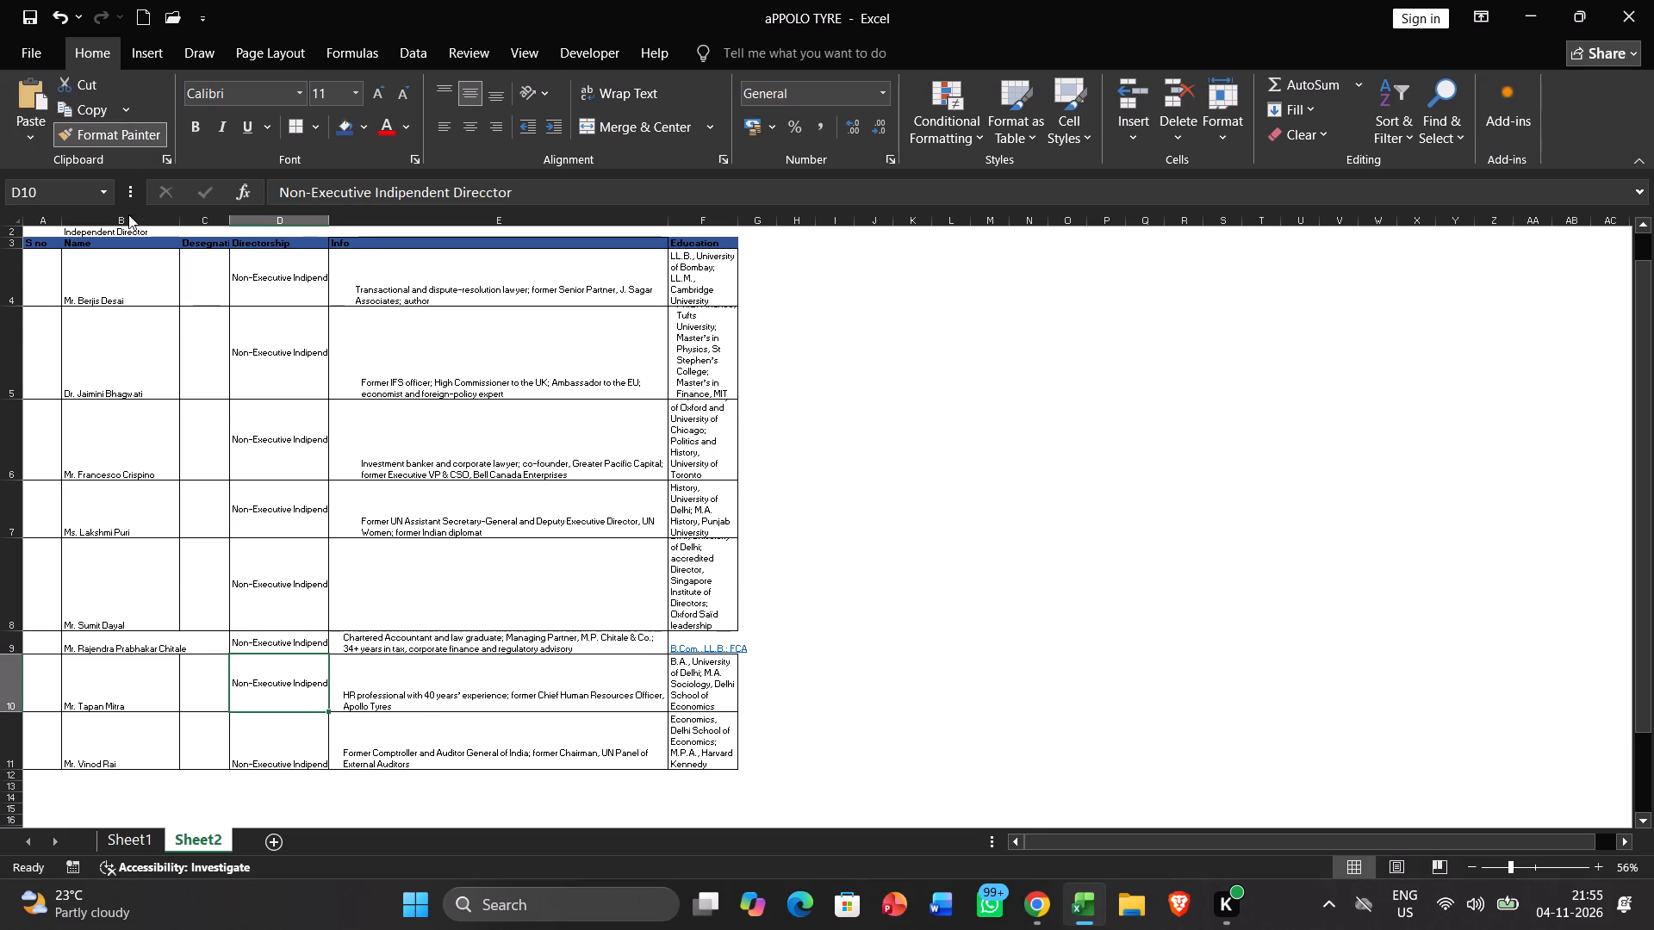
pyautogui.click(120, 136)
pyautogui.click(278, 740)
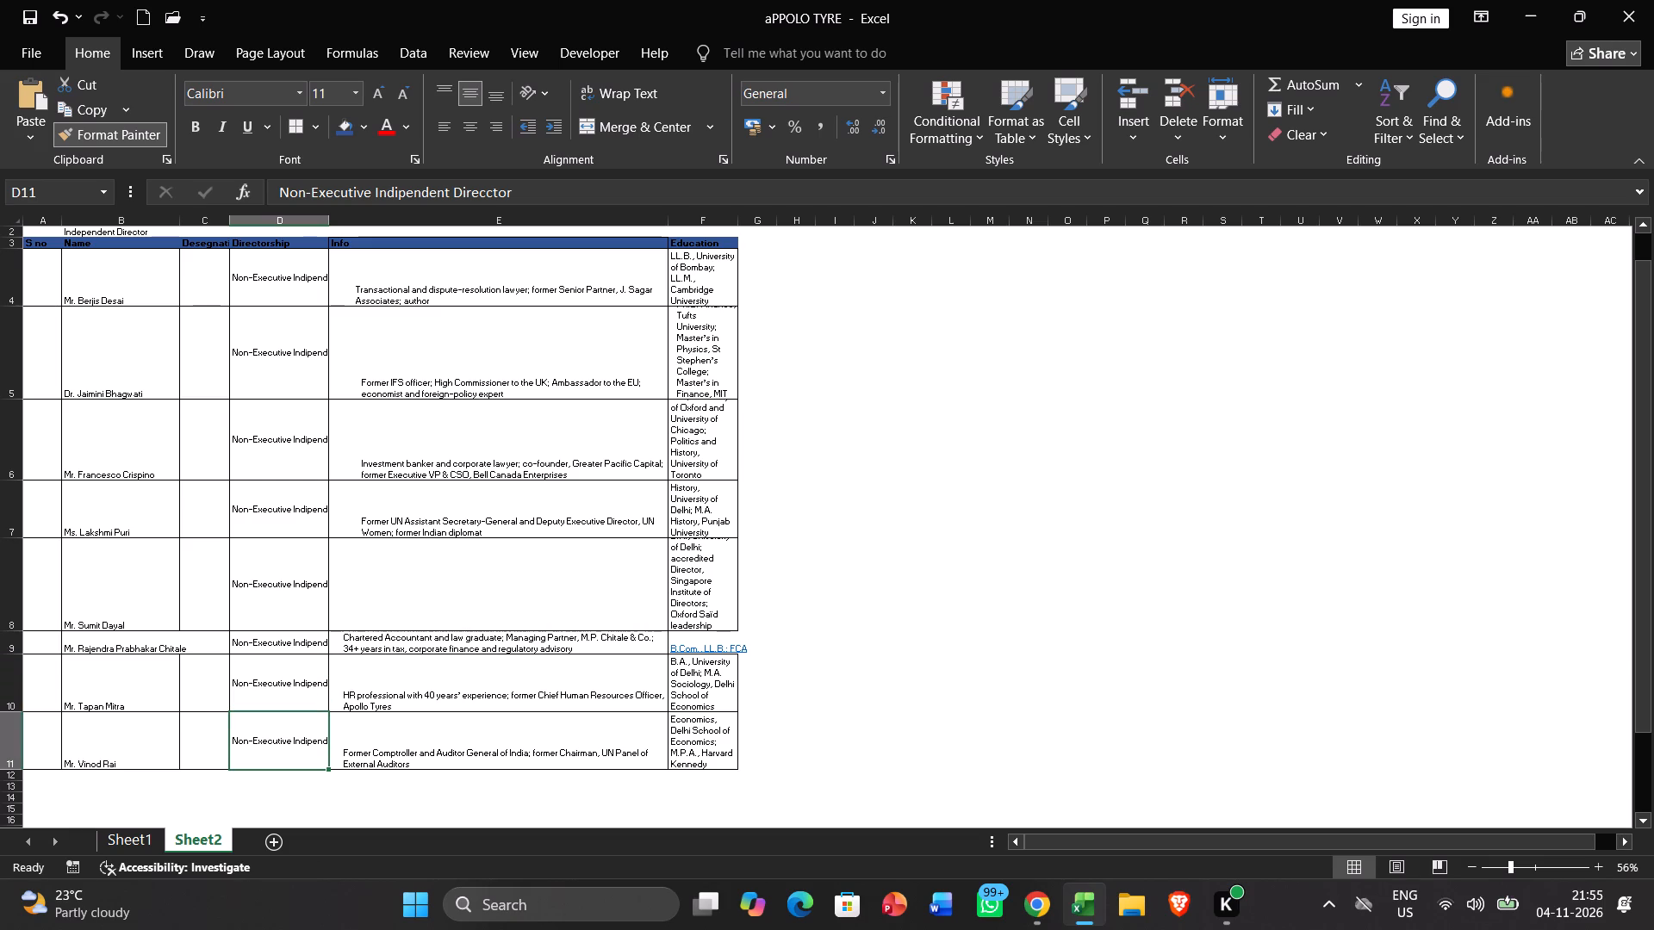
pyautogui.press('Escape')
# Auto-fit the width of the Education column F to its contents.
pyautogui.press('Right')
pyautogui.press('Right')
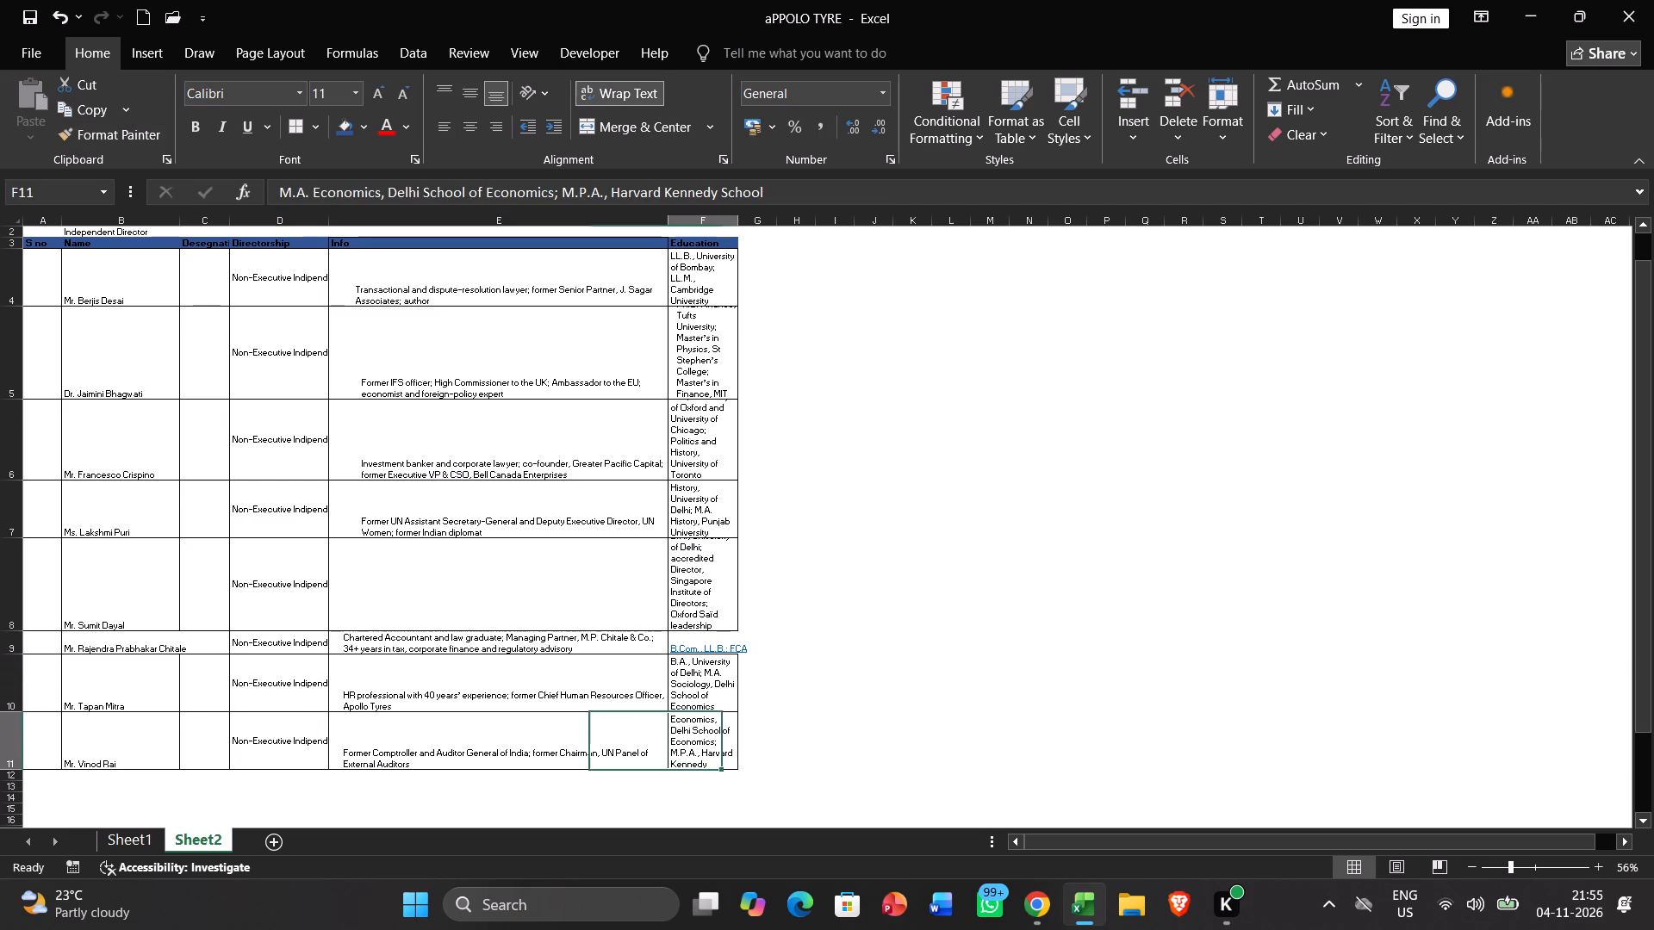
pyautogui.doubleClick(741, 222)
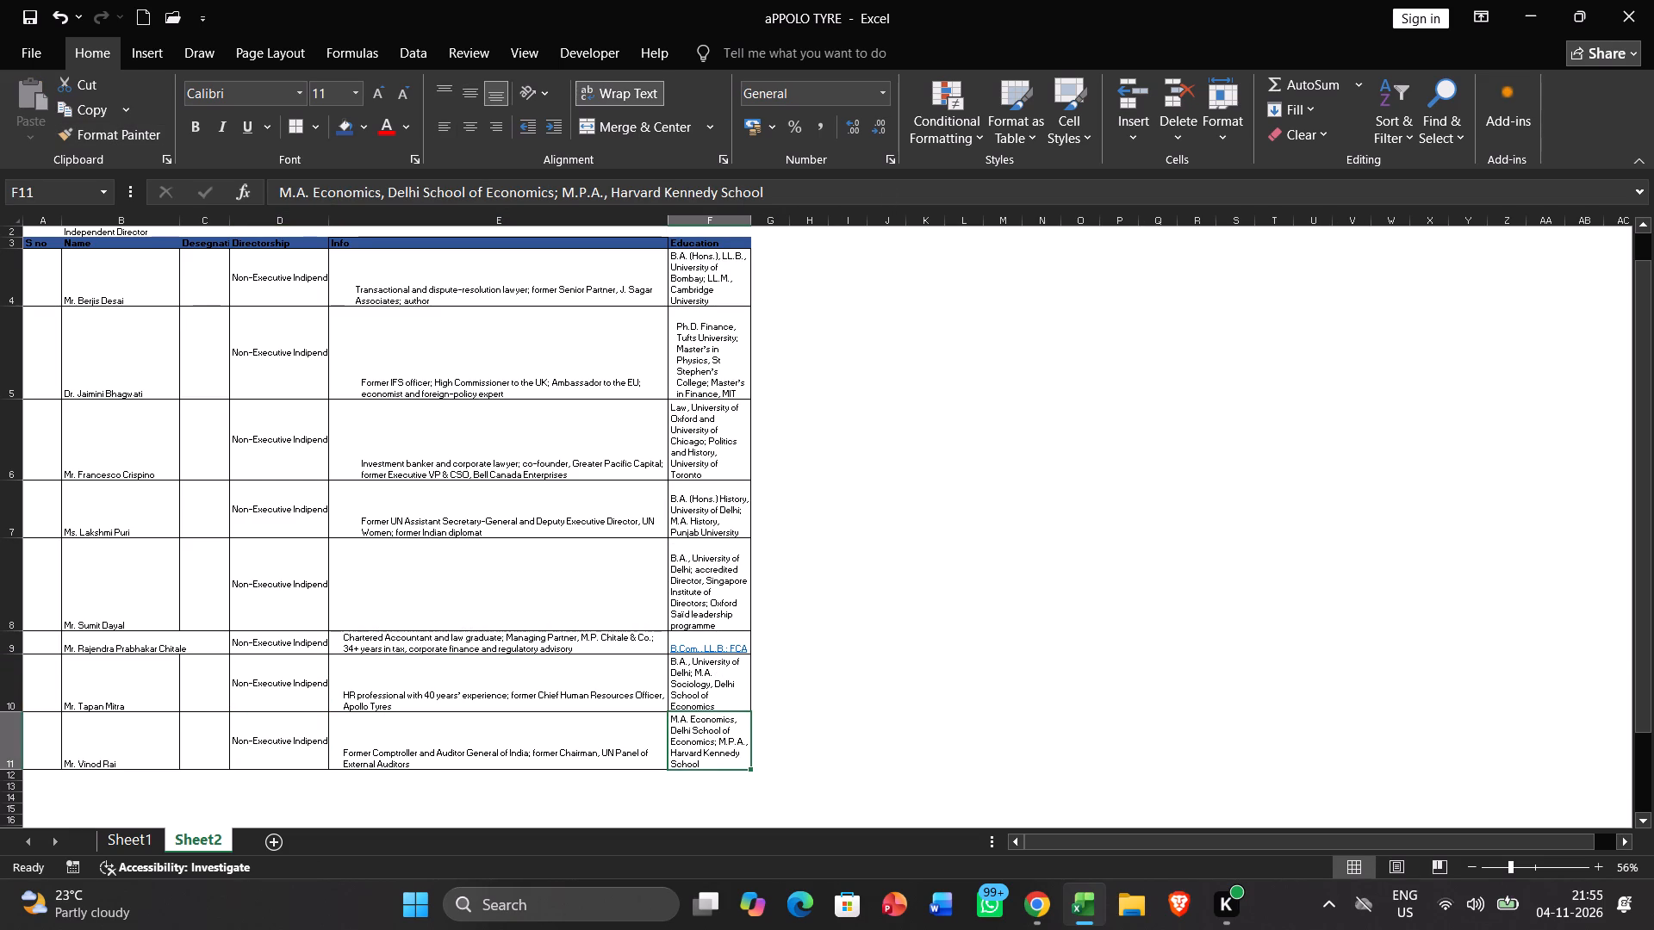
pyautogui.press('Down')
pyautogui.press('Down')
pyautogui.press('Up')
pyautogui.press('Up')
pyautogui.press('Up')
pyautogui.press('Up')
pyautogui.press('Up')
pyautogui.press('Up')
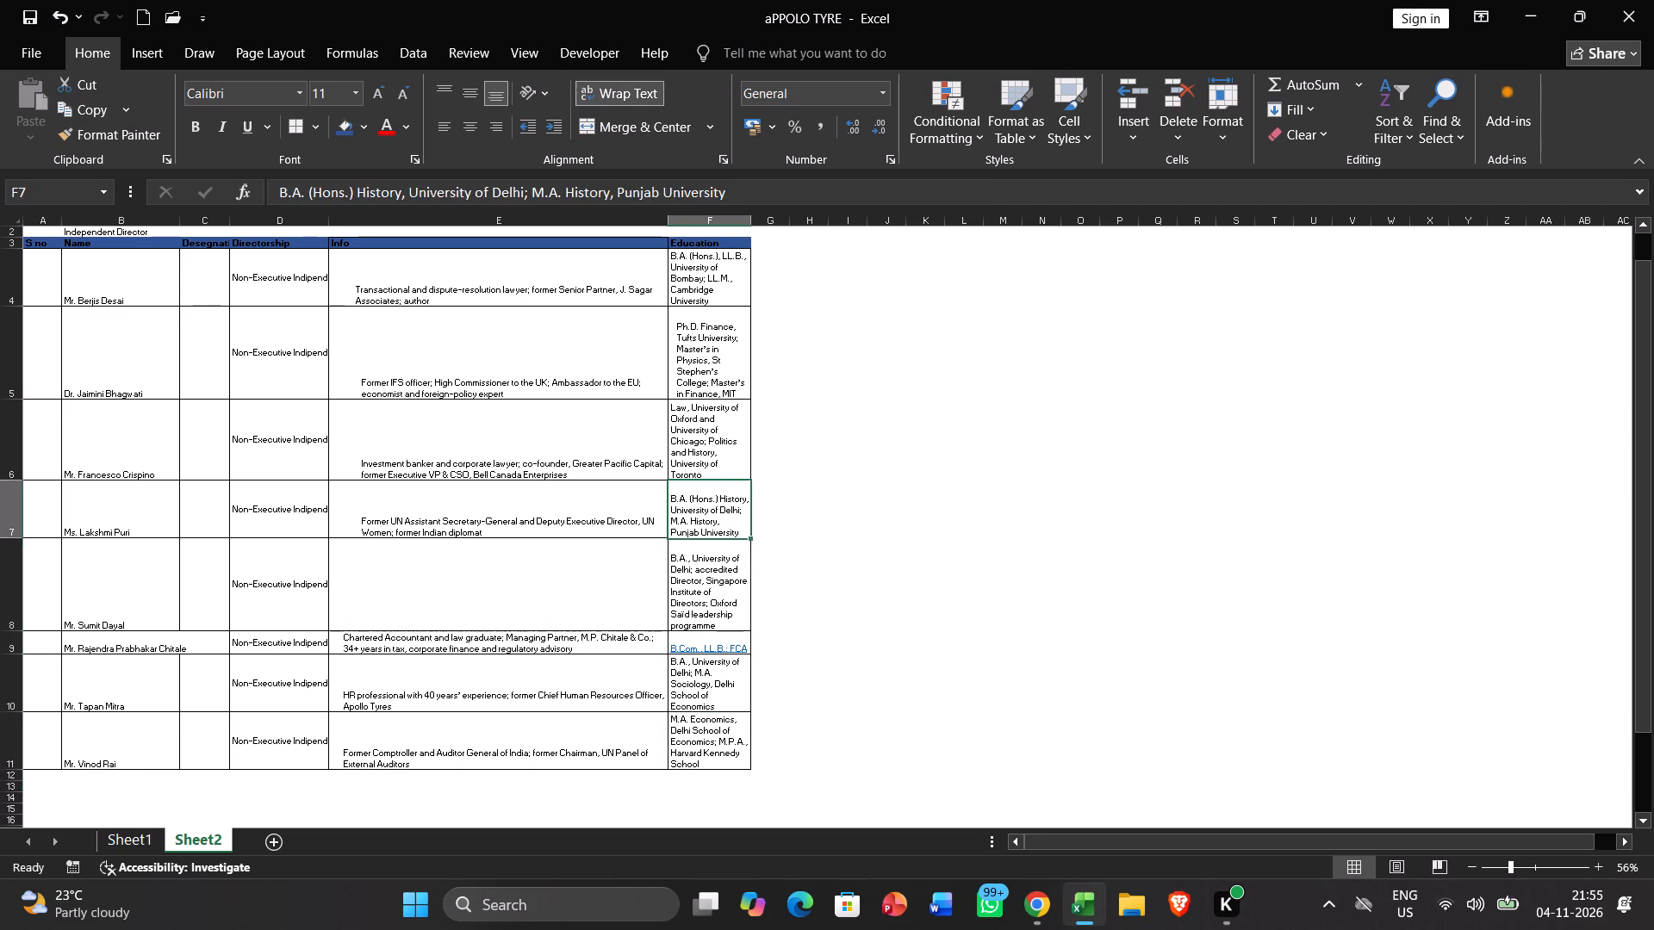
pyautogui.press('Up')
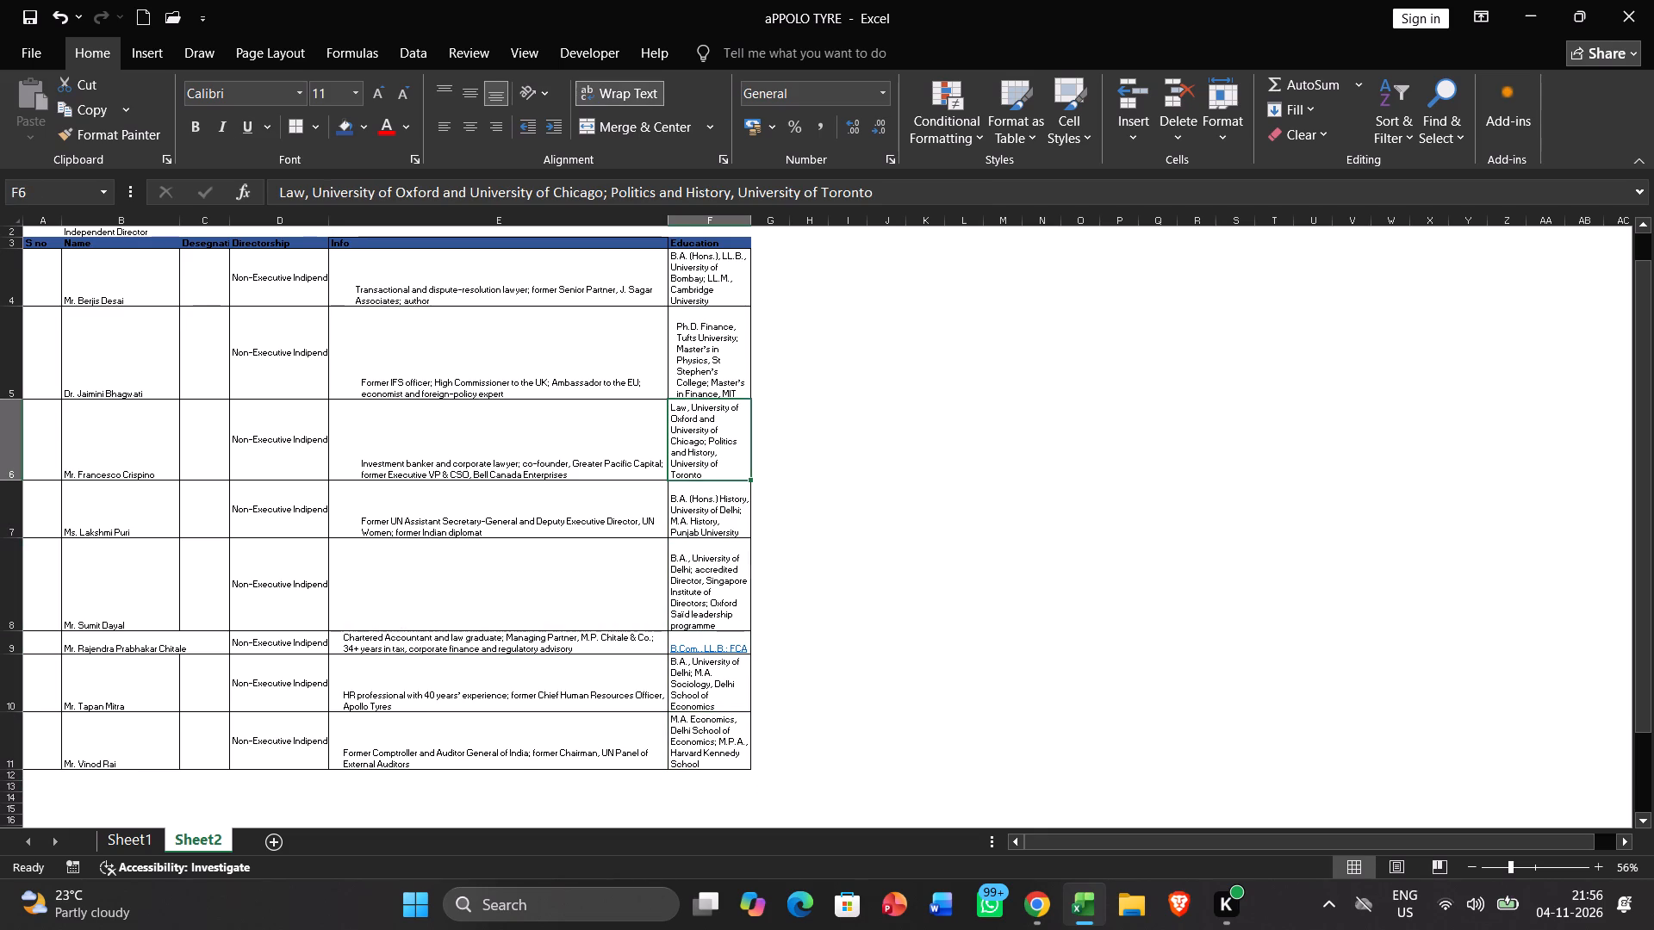
# Auto-fit the width of the Name column B to its contents.
pyautogui.doubleClick(182, 243)
pyautogui.doubleClick(187, 223)
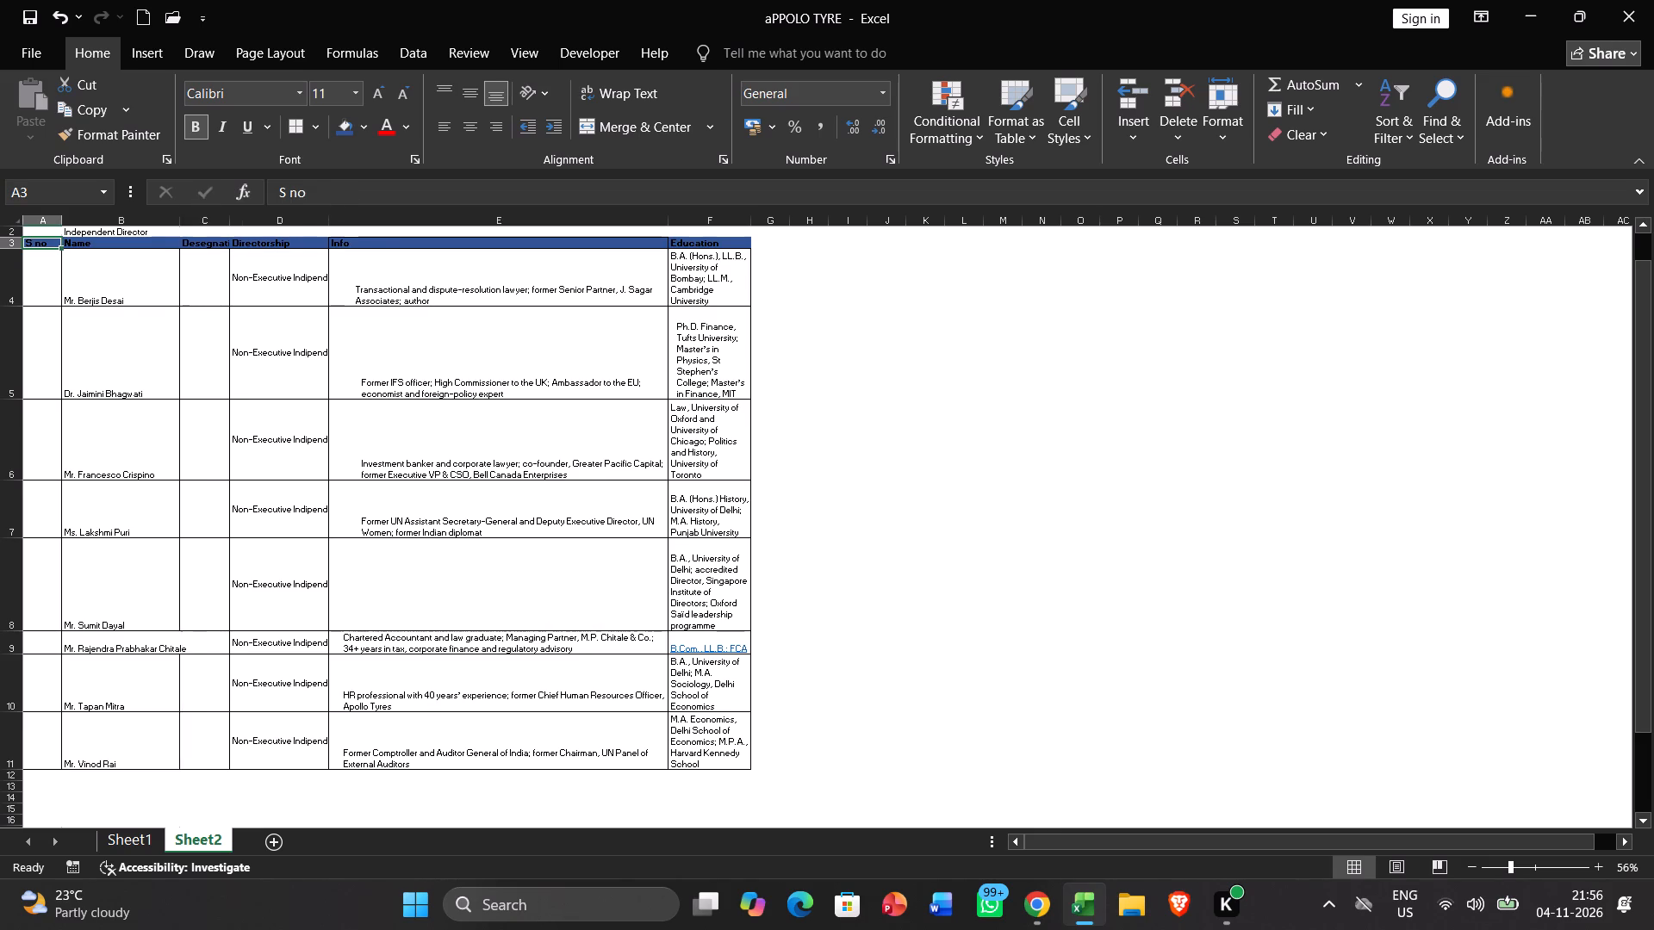
pyautogui.press('Right')
pyautogui.press('Right')
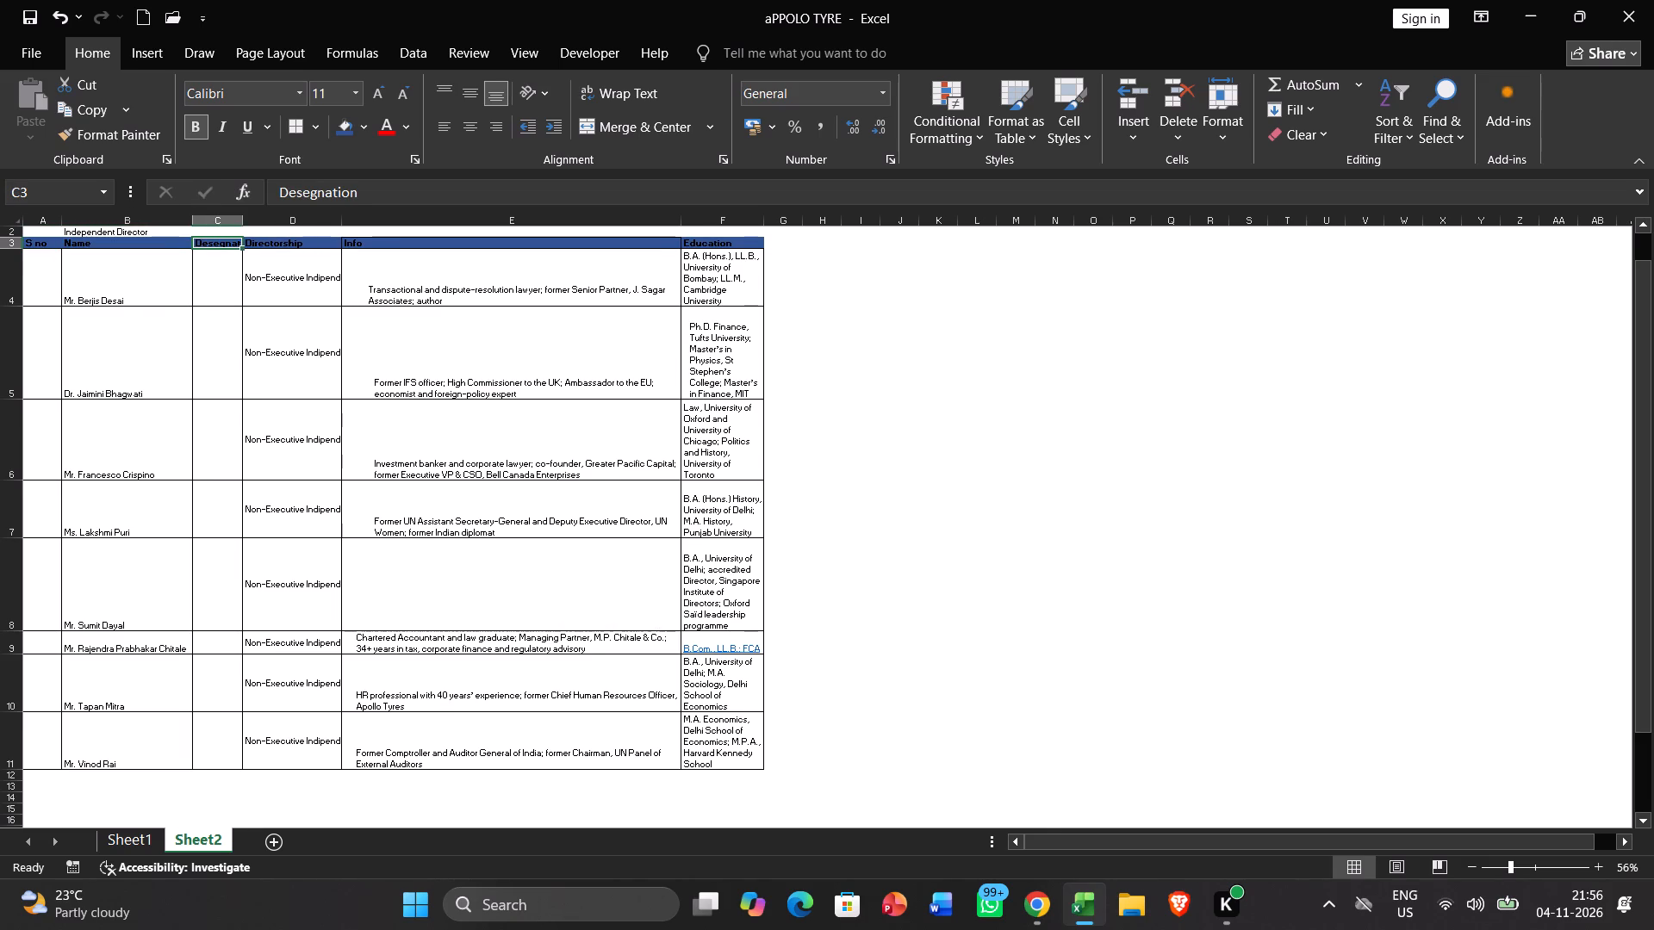
# Number the directors 1 to 8 in the S no cells A4 to A11 by entering 1 in A4 and filling a series.
pyautogui.press('Left')
pyautogui.press('Left')
pyautogui.press('Down')
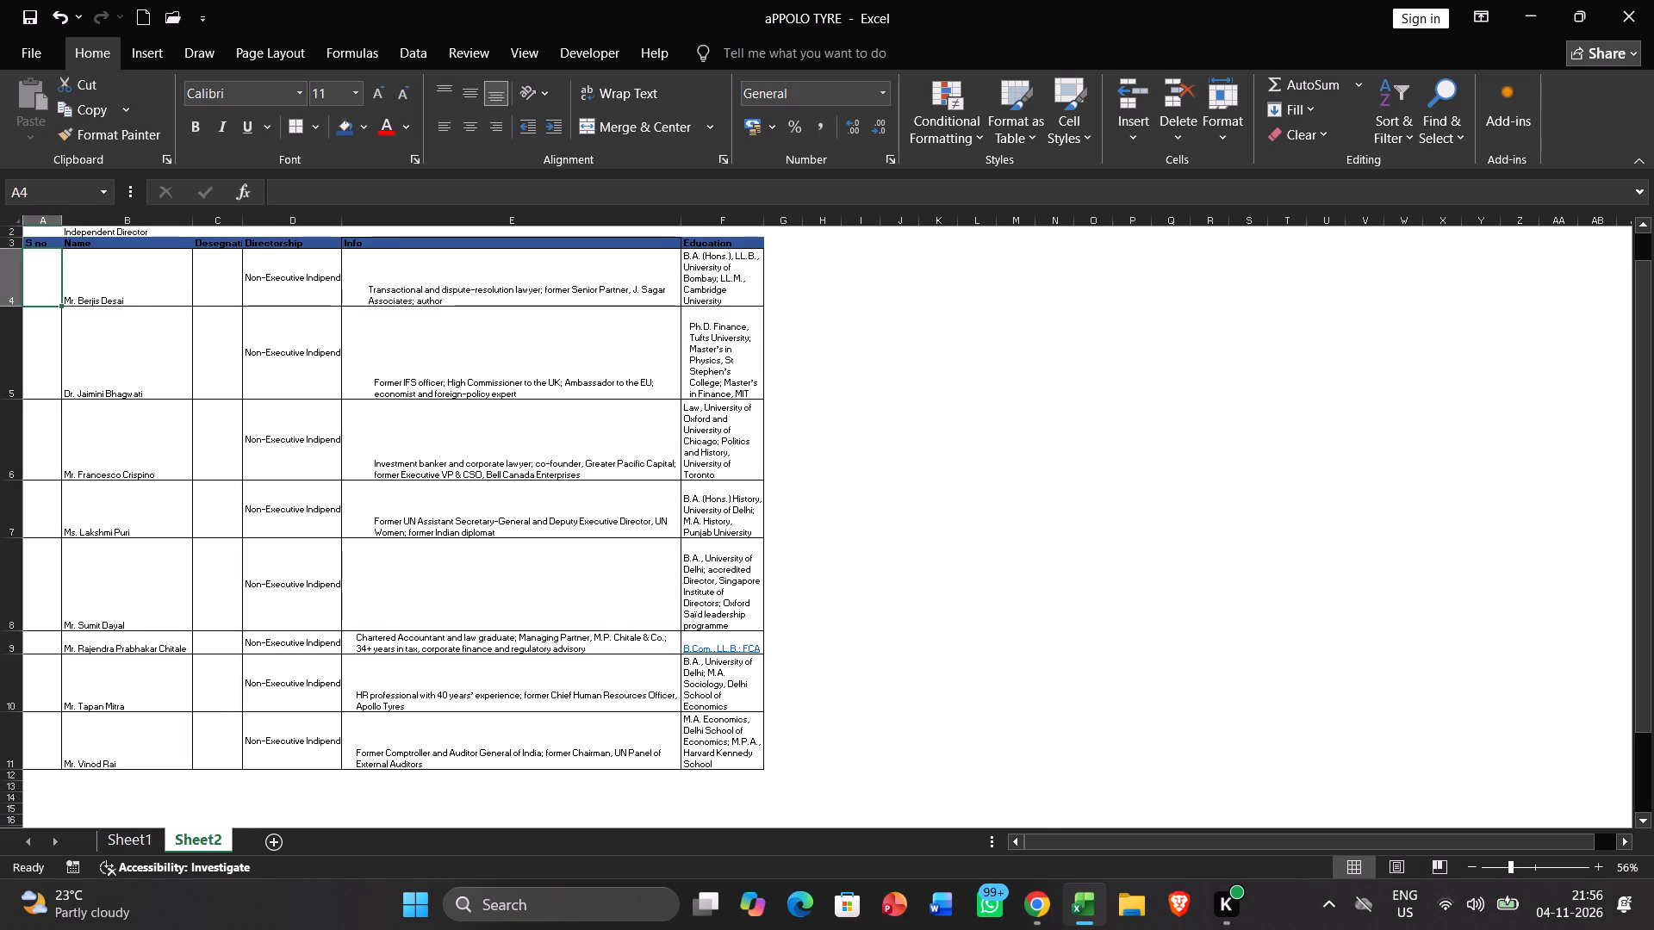
pyautogui.press('1')
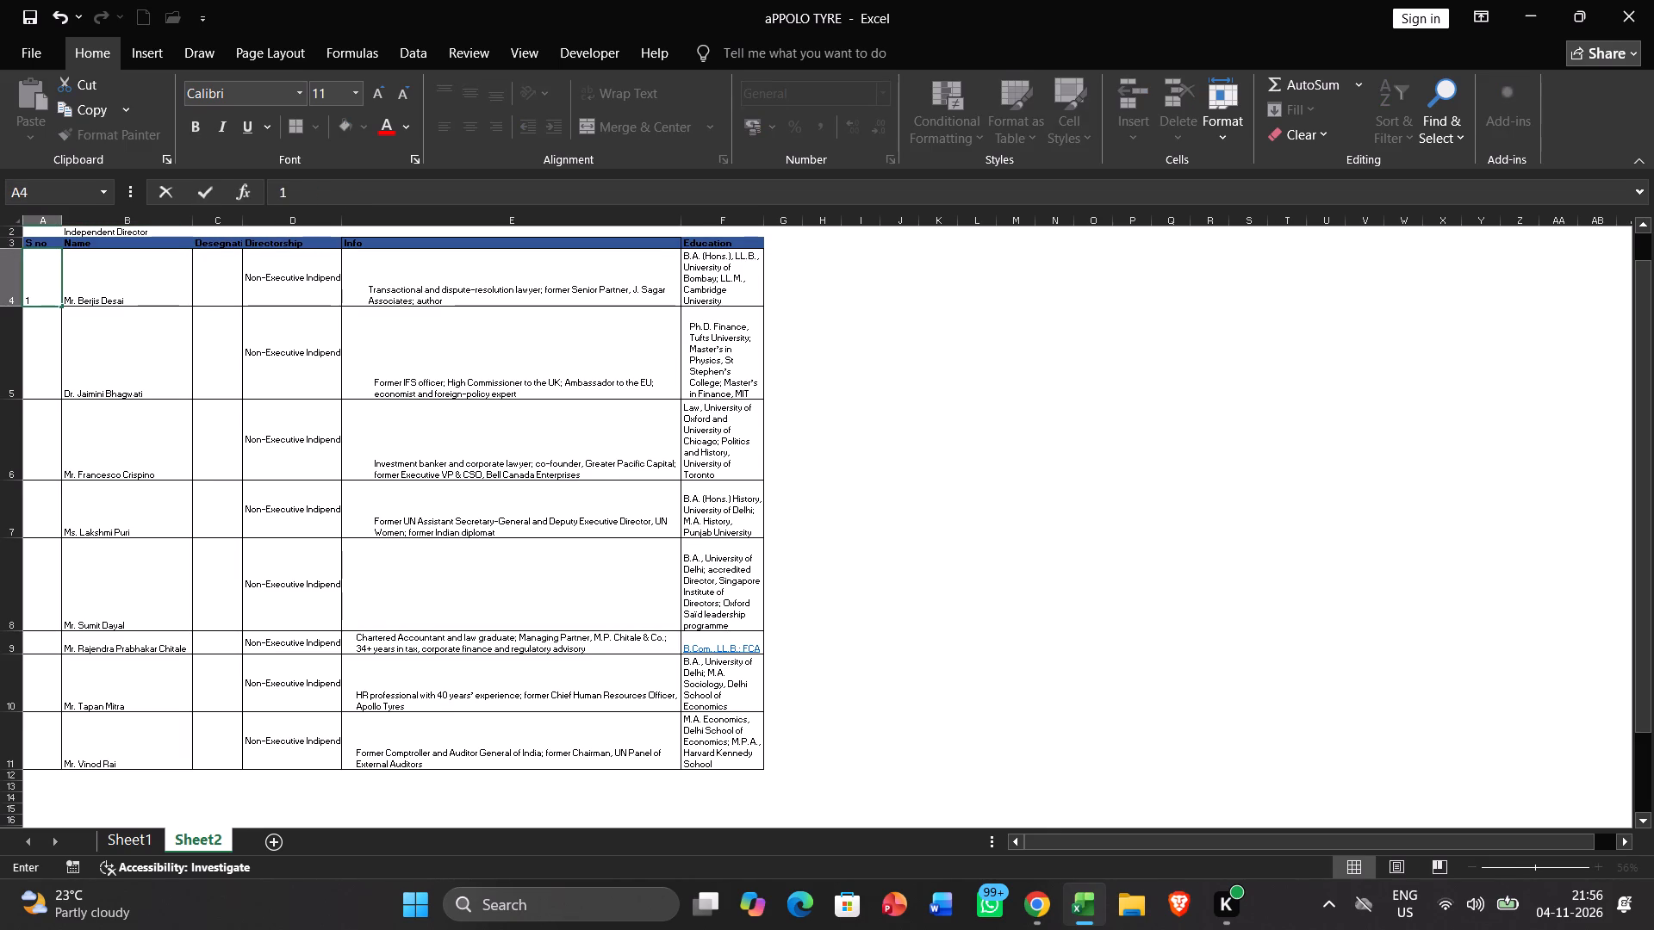
pyautogui.click(59, 309)
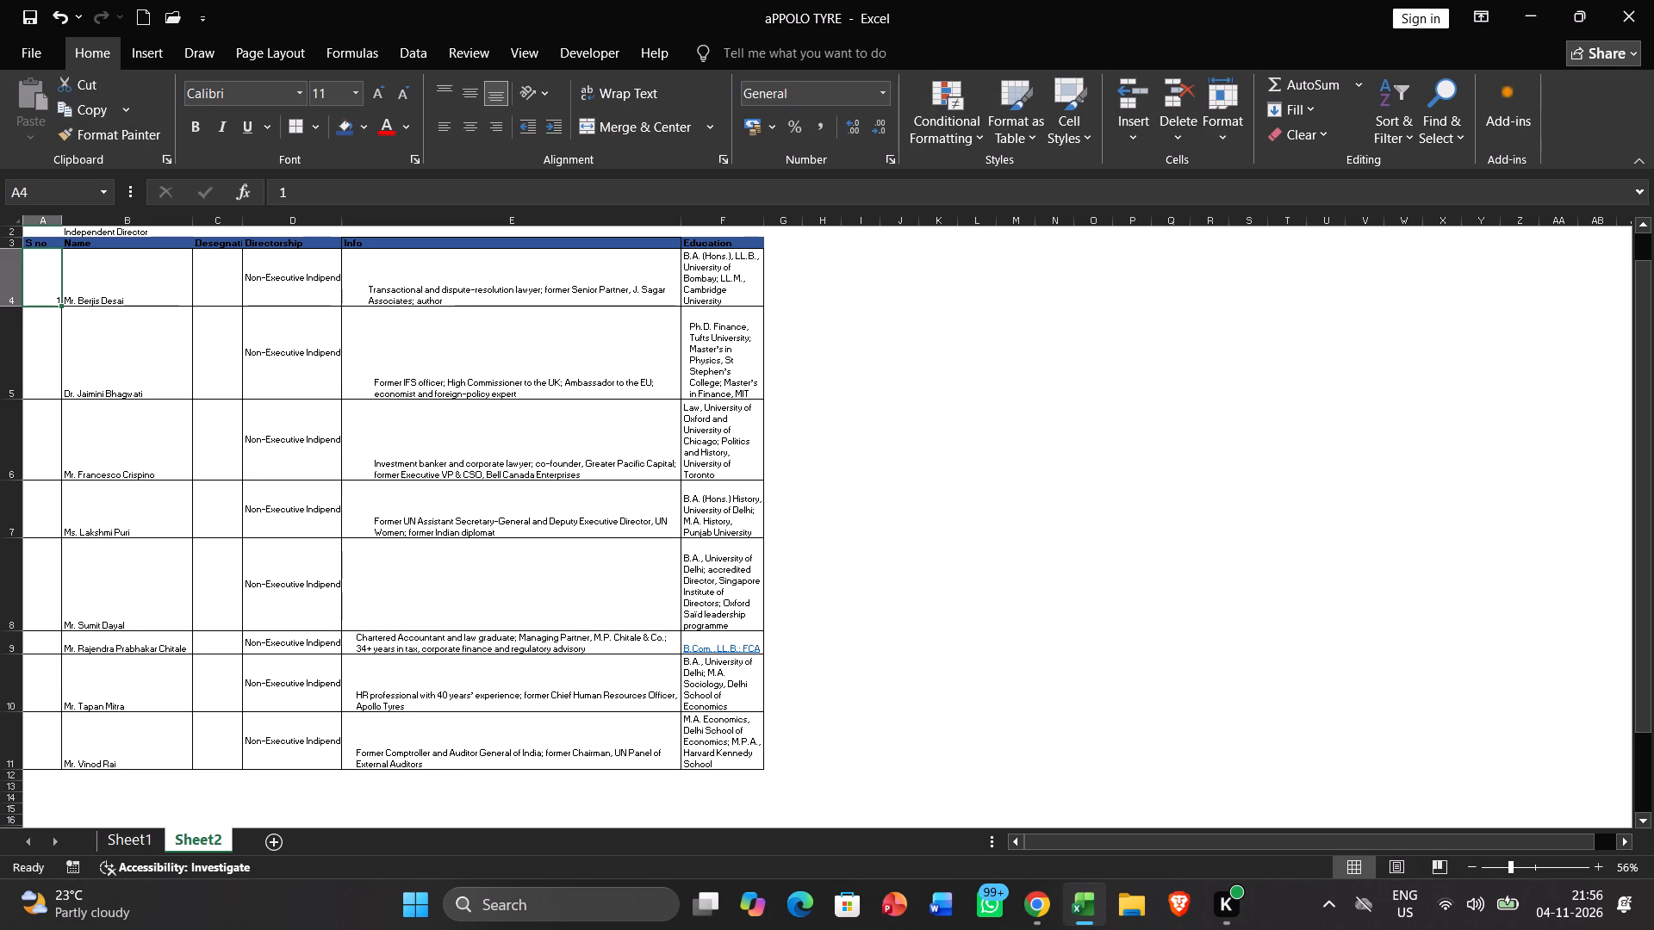
pyautogui.moveTo(59, 306); pyautogui.dragTo(66, 744)
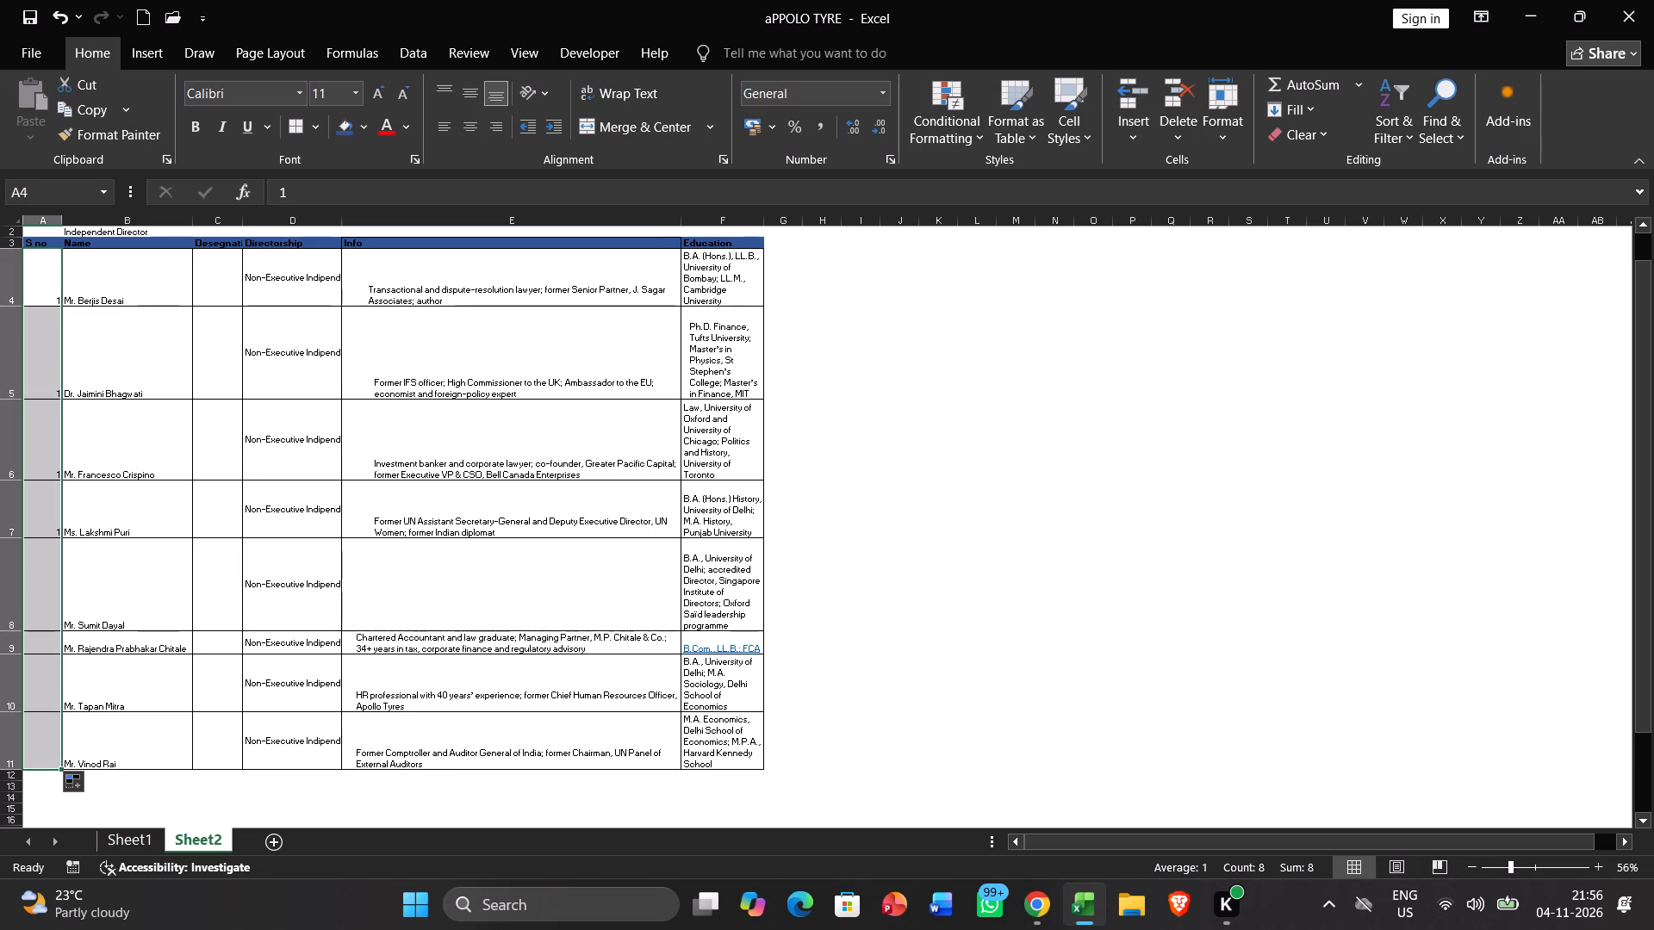
pyautogui.click(91, 782)
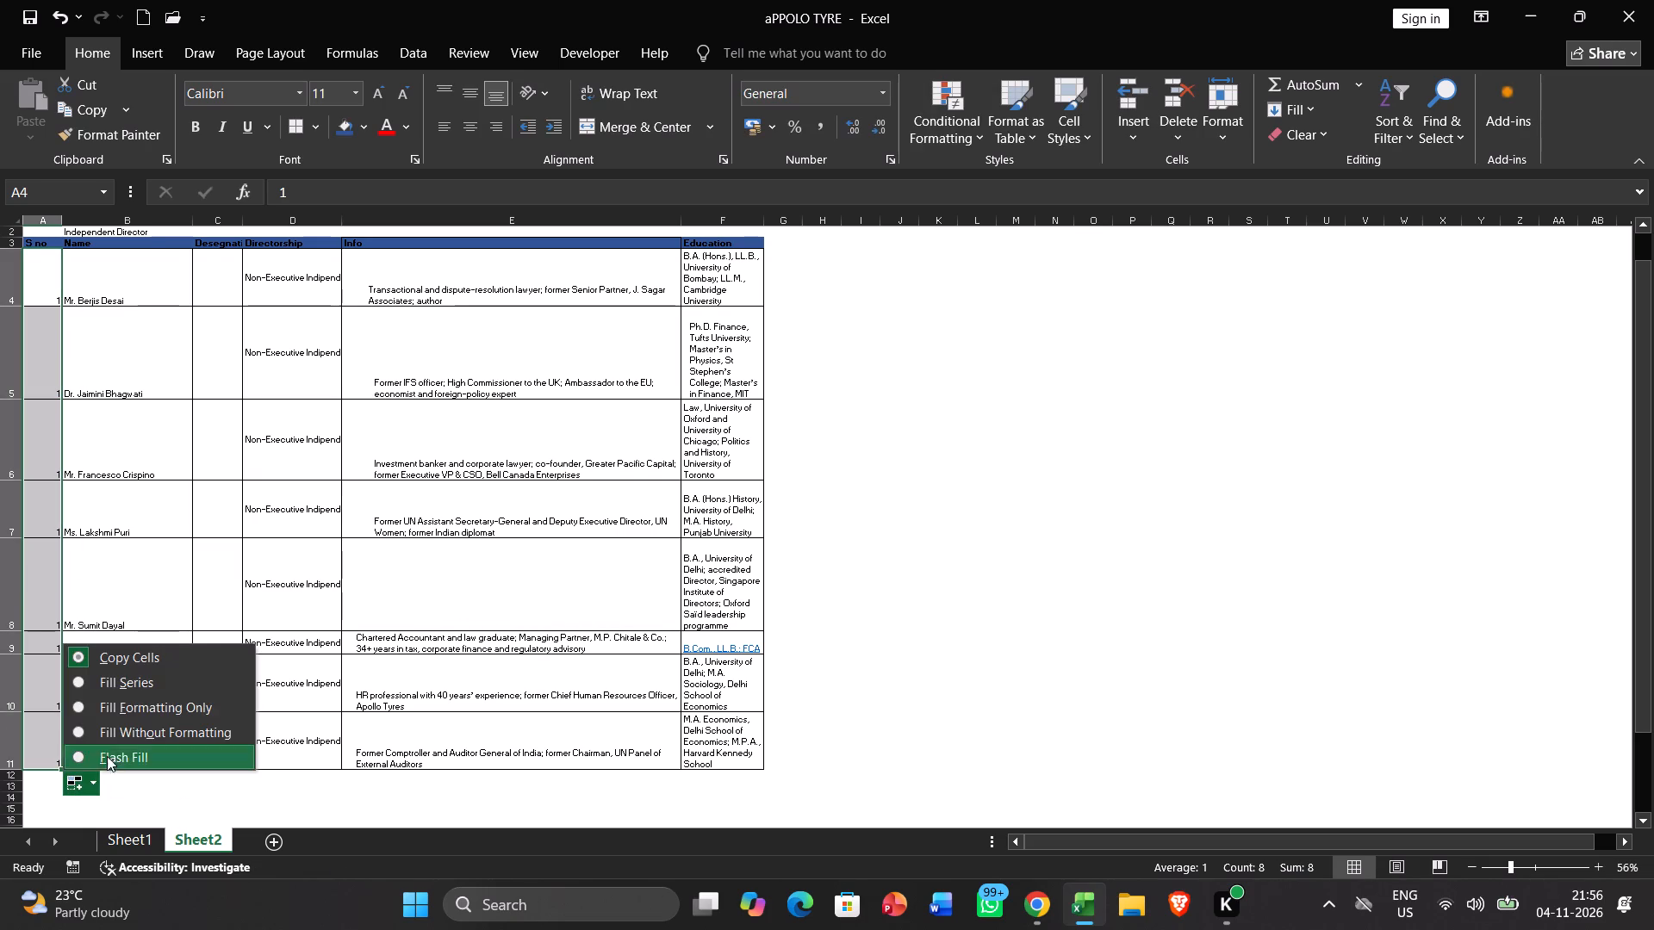
pyautogui.click(142, 685)
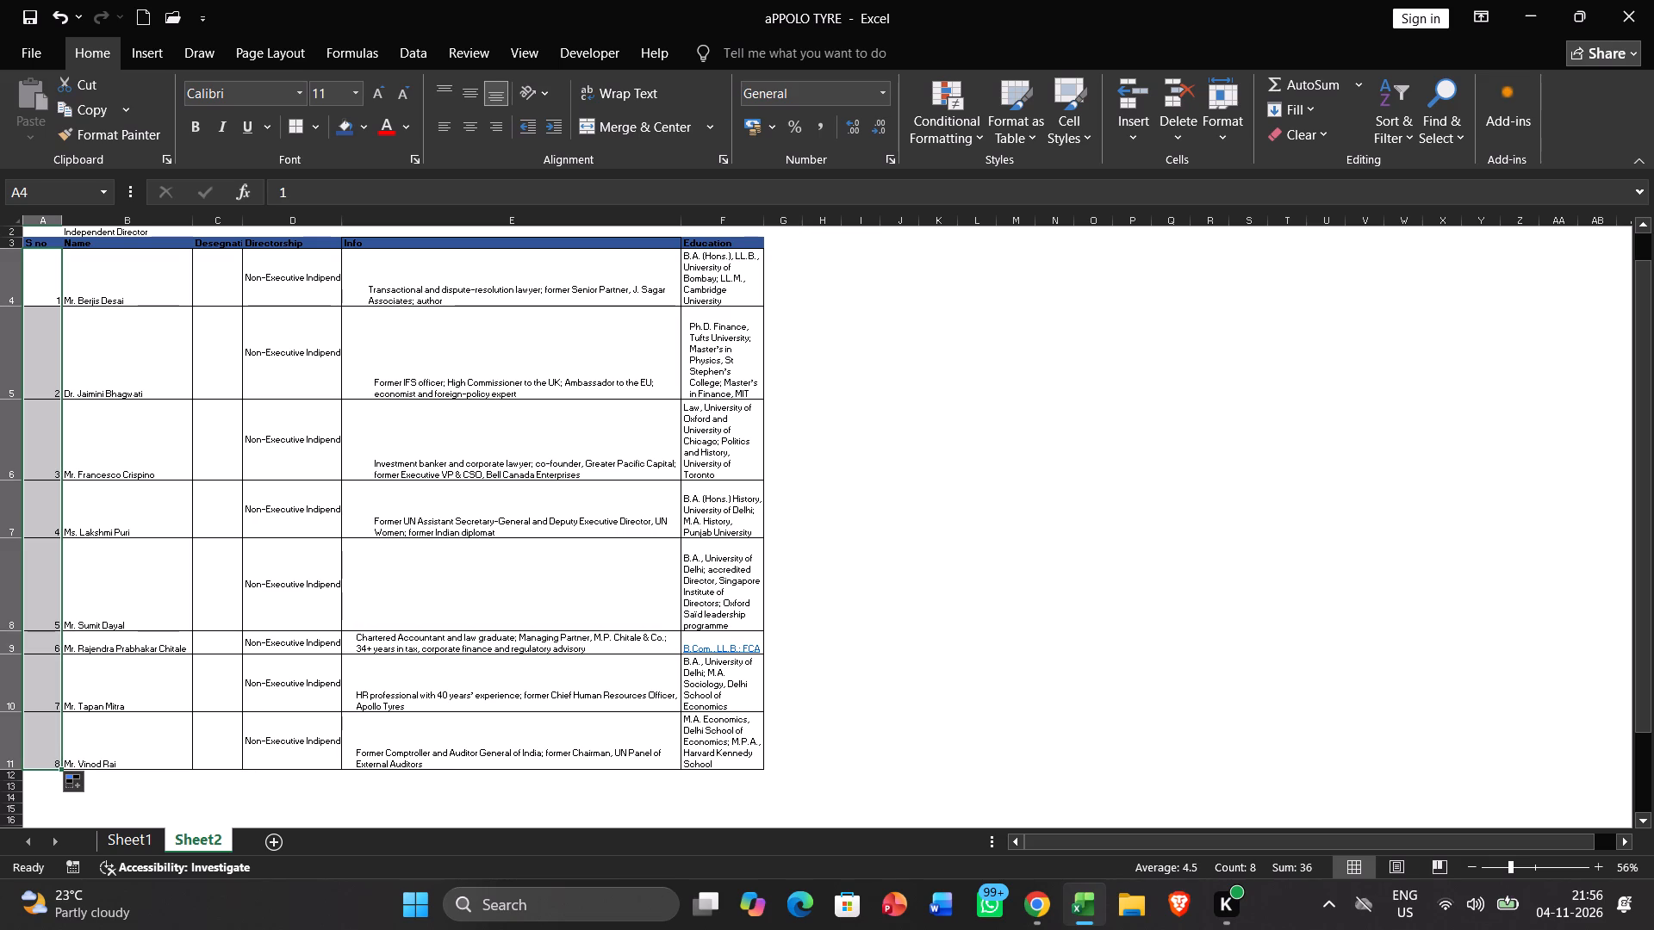
# Extend the Education header's formatting from F3 to the adjacent cell G3 with Format Painter.
pyautogui.press('Right')
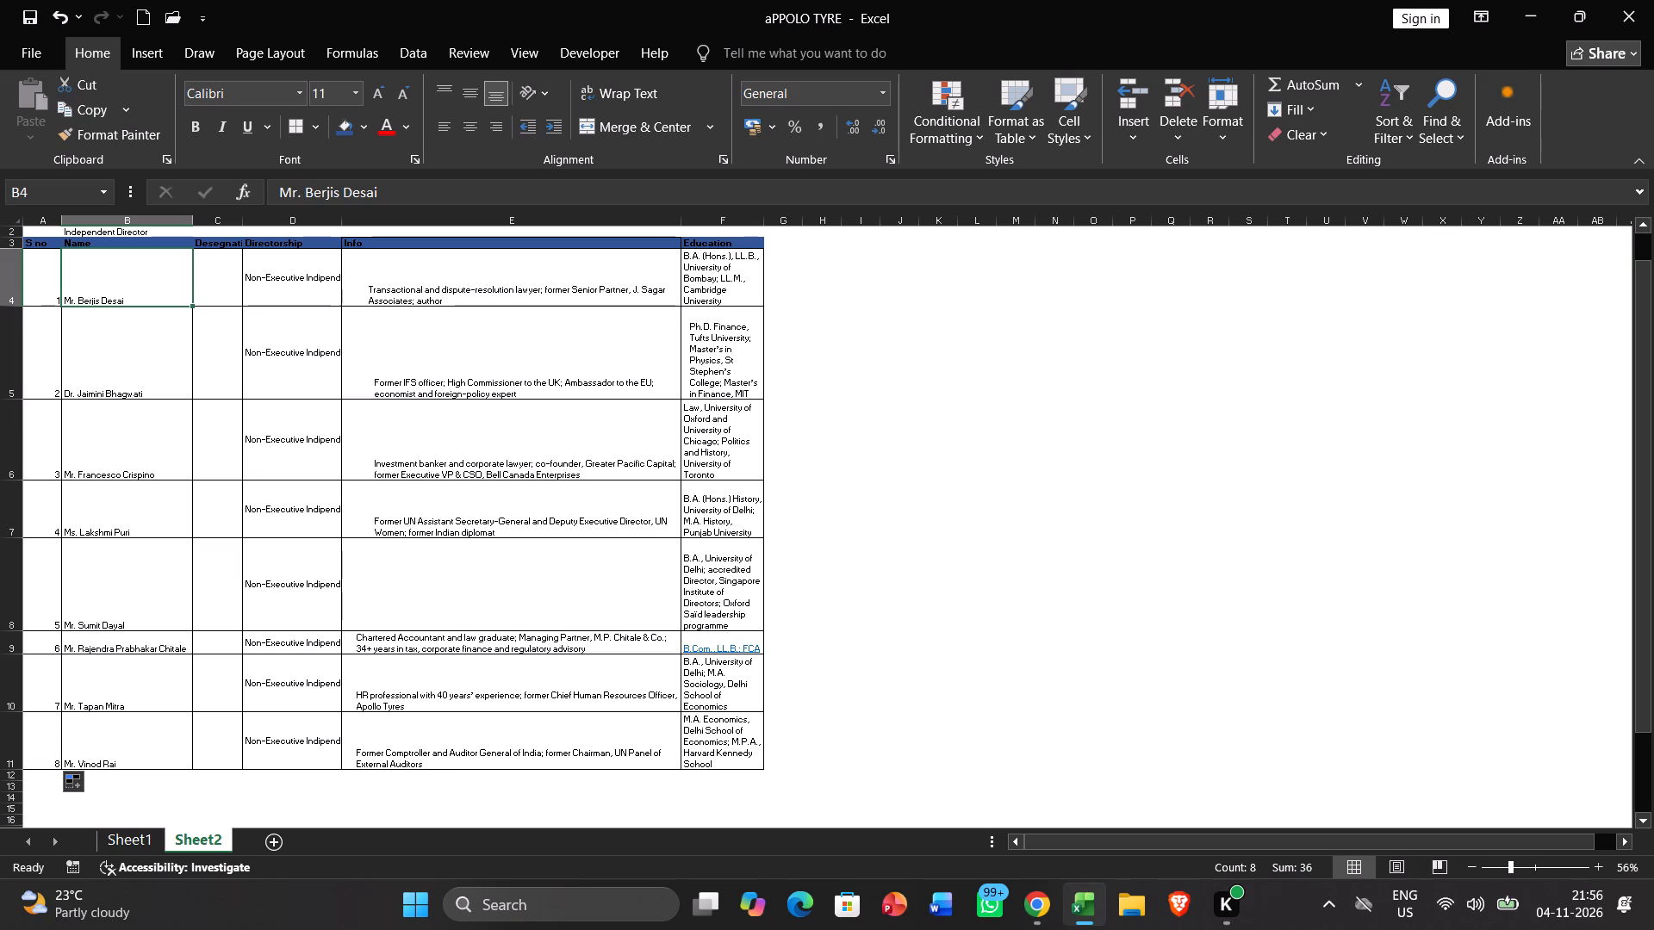
pyautogui.press('Right')
pyautogui.press('Right')
pyautogui.press('Right')
pyautogui.press('Right')
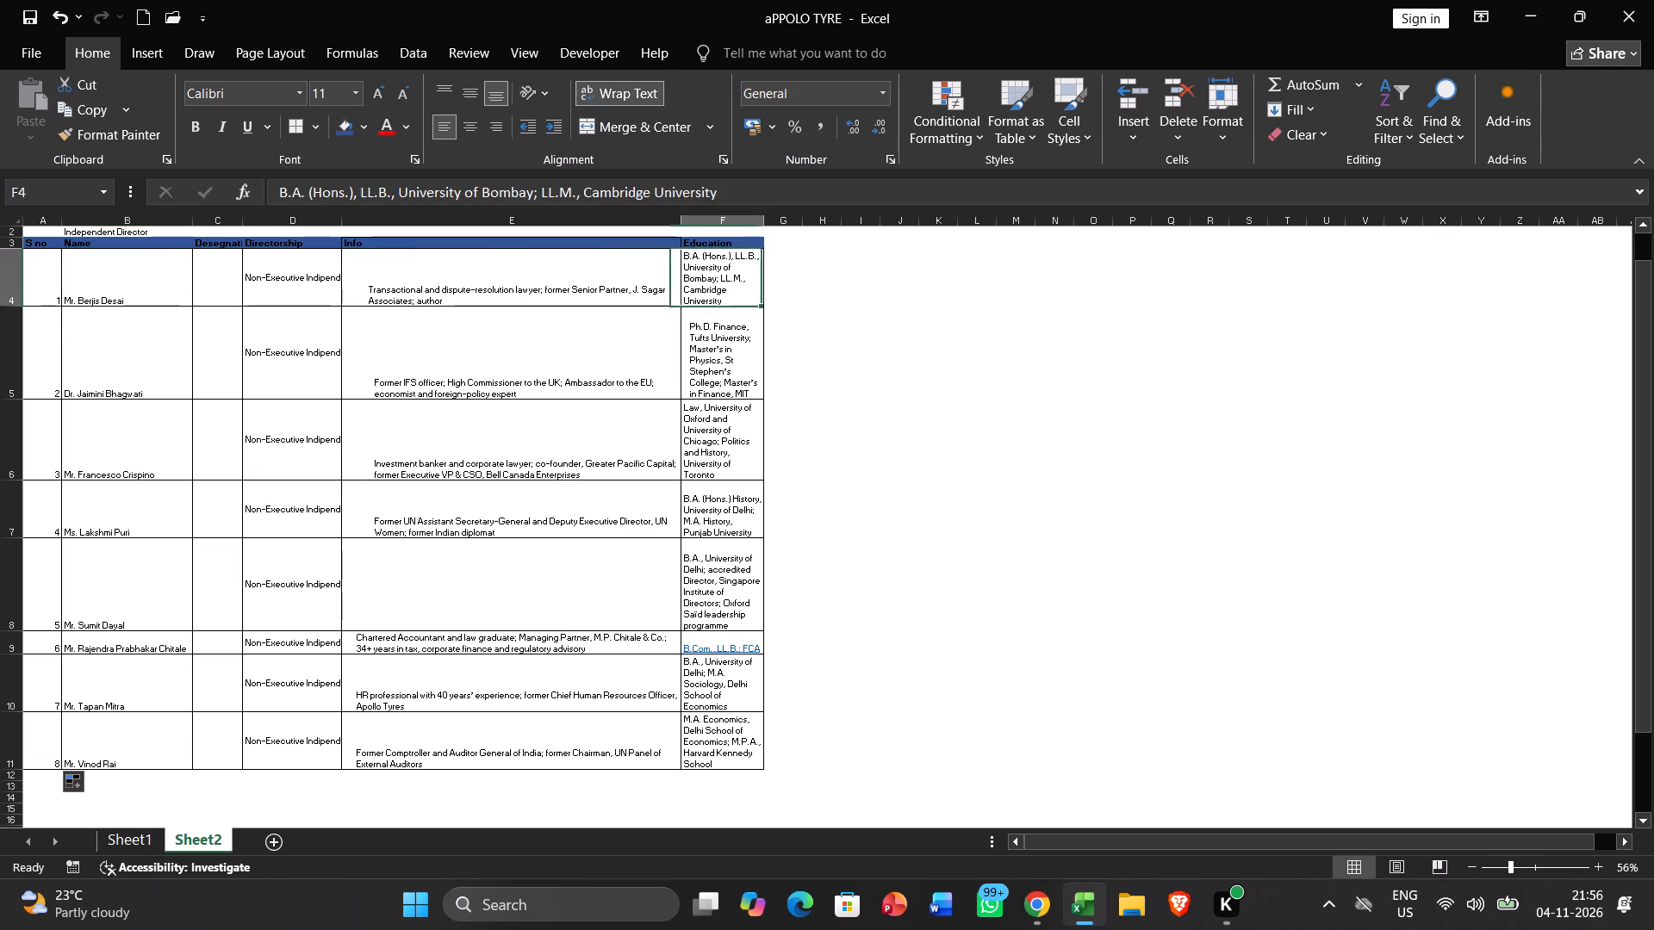
pyautogui.press('Up')
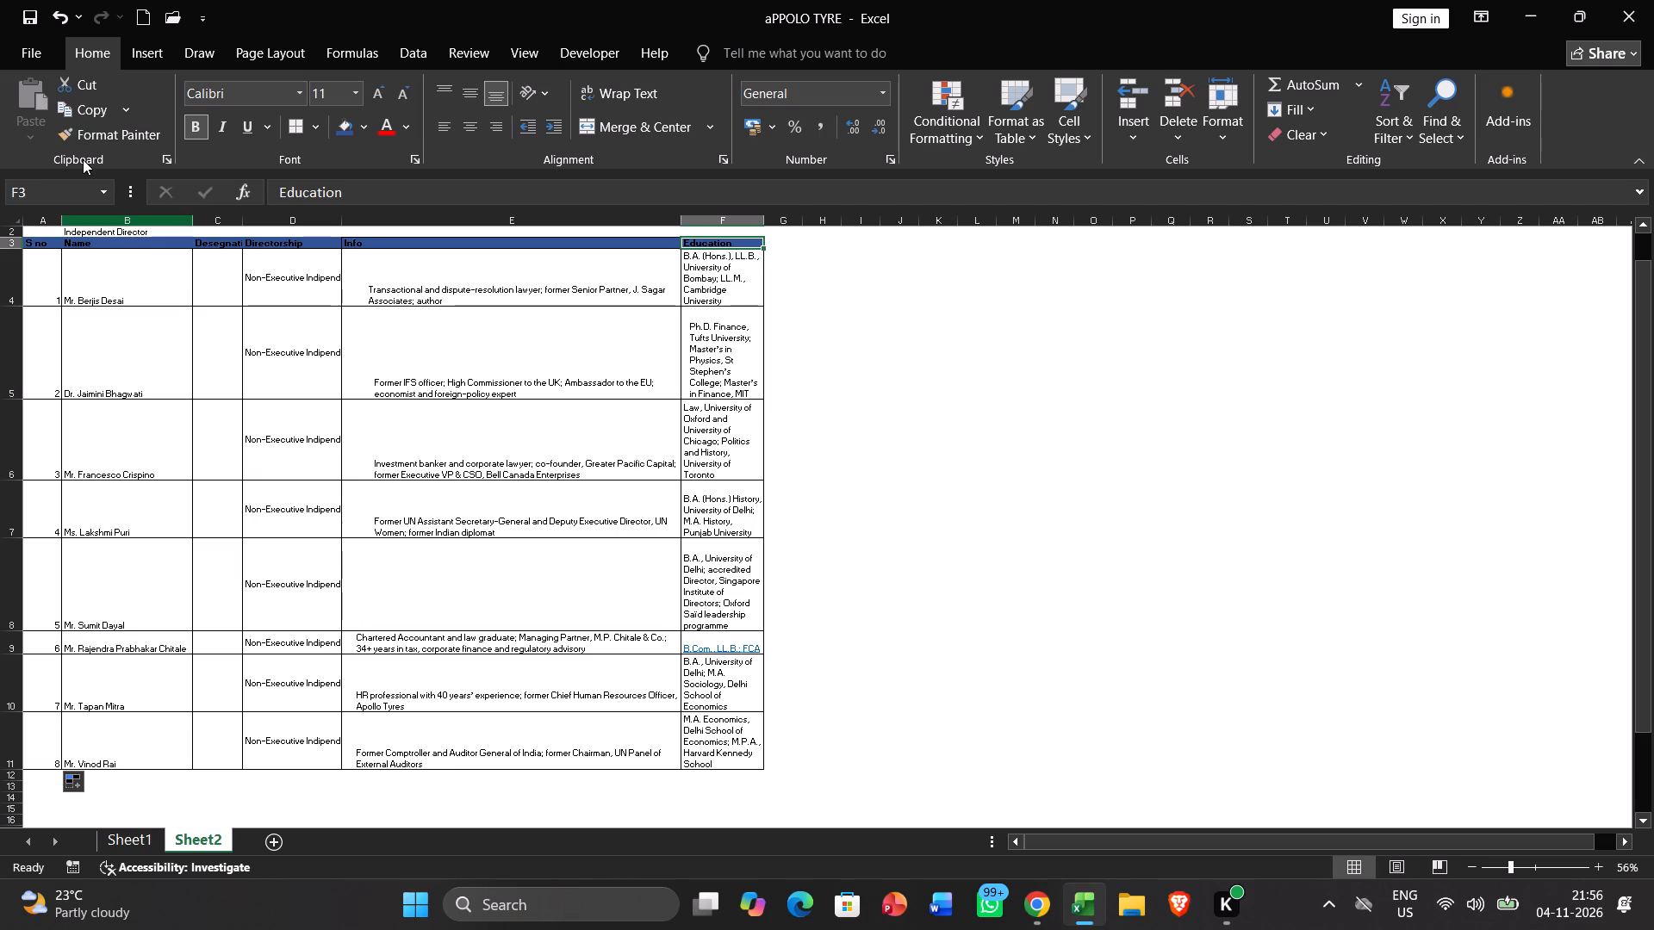
pyautogui.click(107, 136)
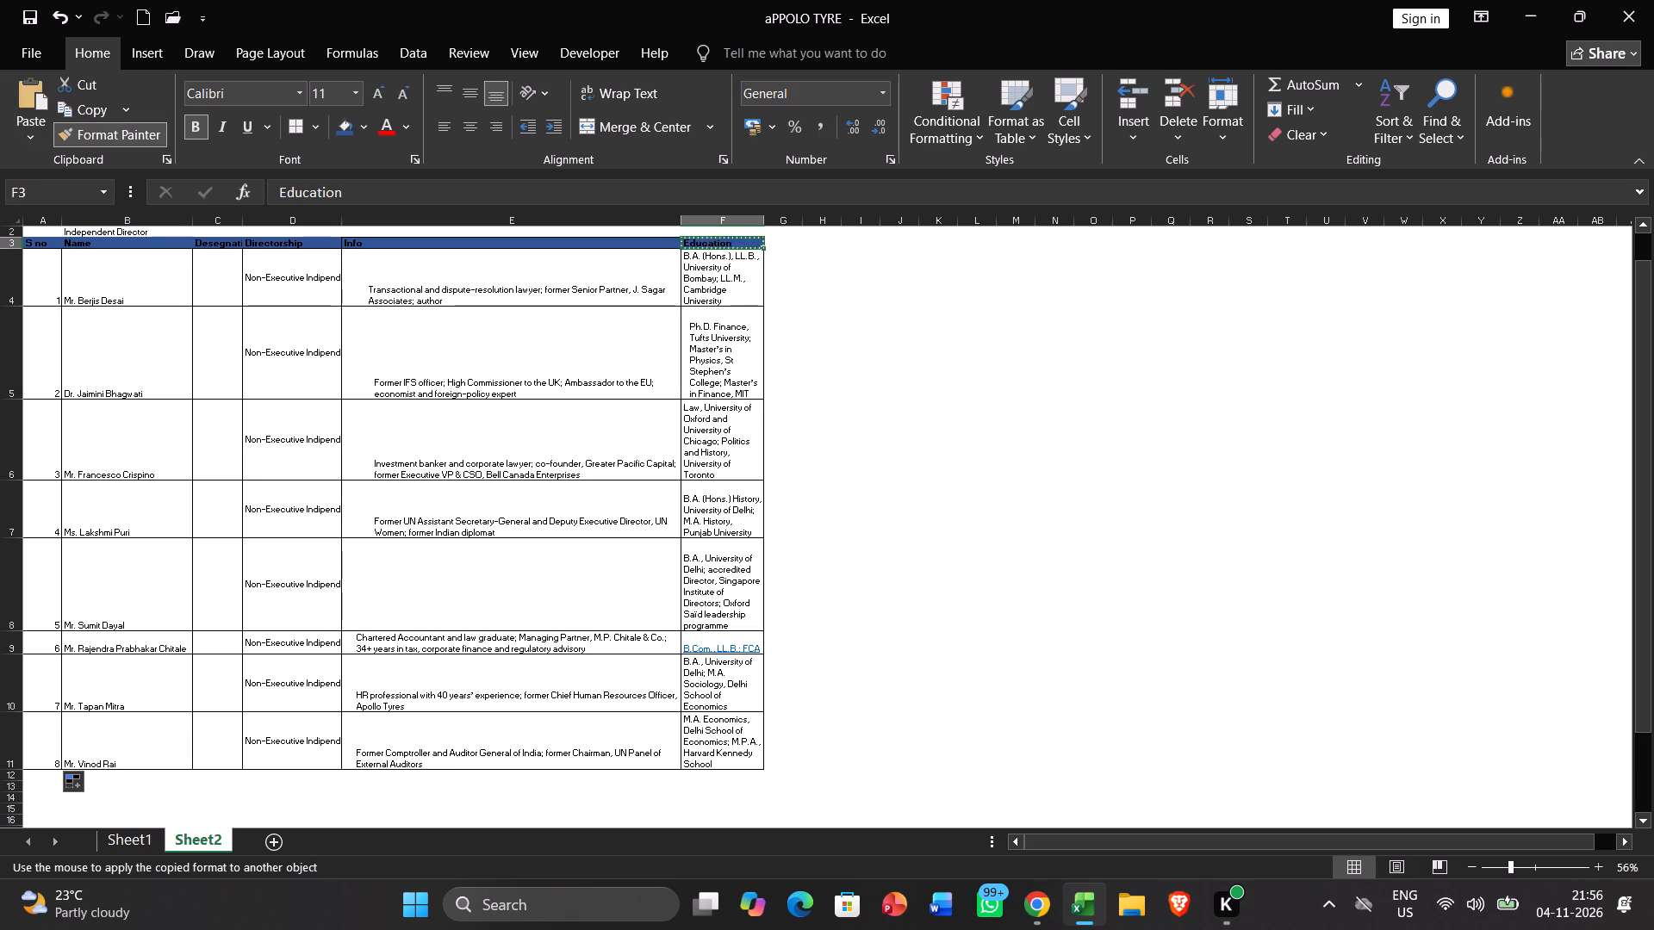
pyautogui.hotkey('shift', 'Right')
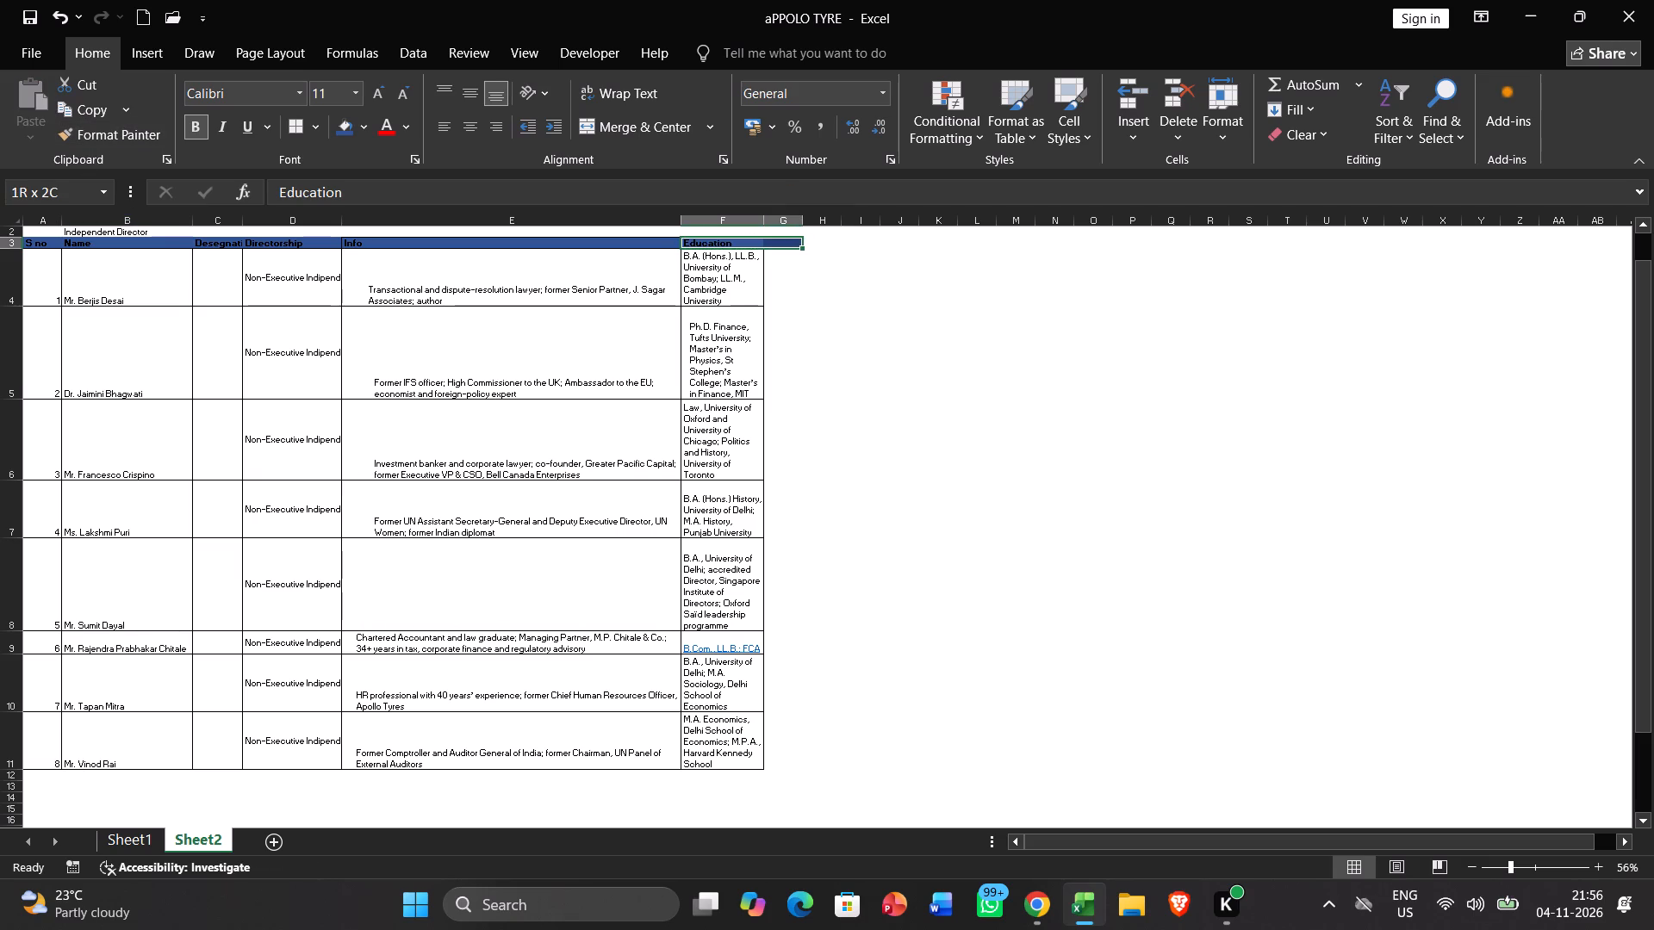
# Apply all borders to the empty column beside Education, cells G3 to G11.
pyautogui.press('Return')
pyautogui.click(1203, 357)
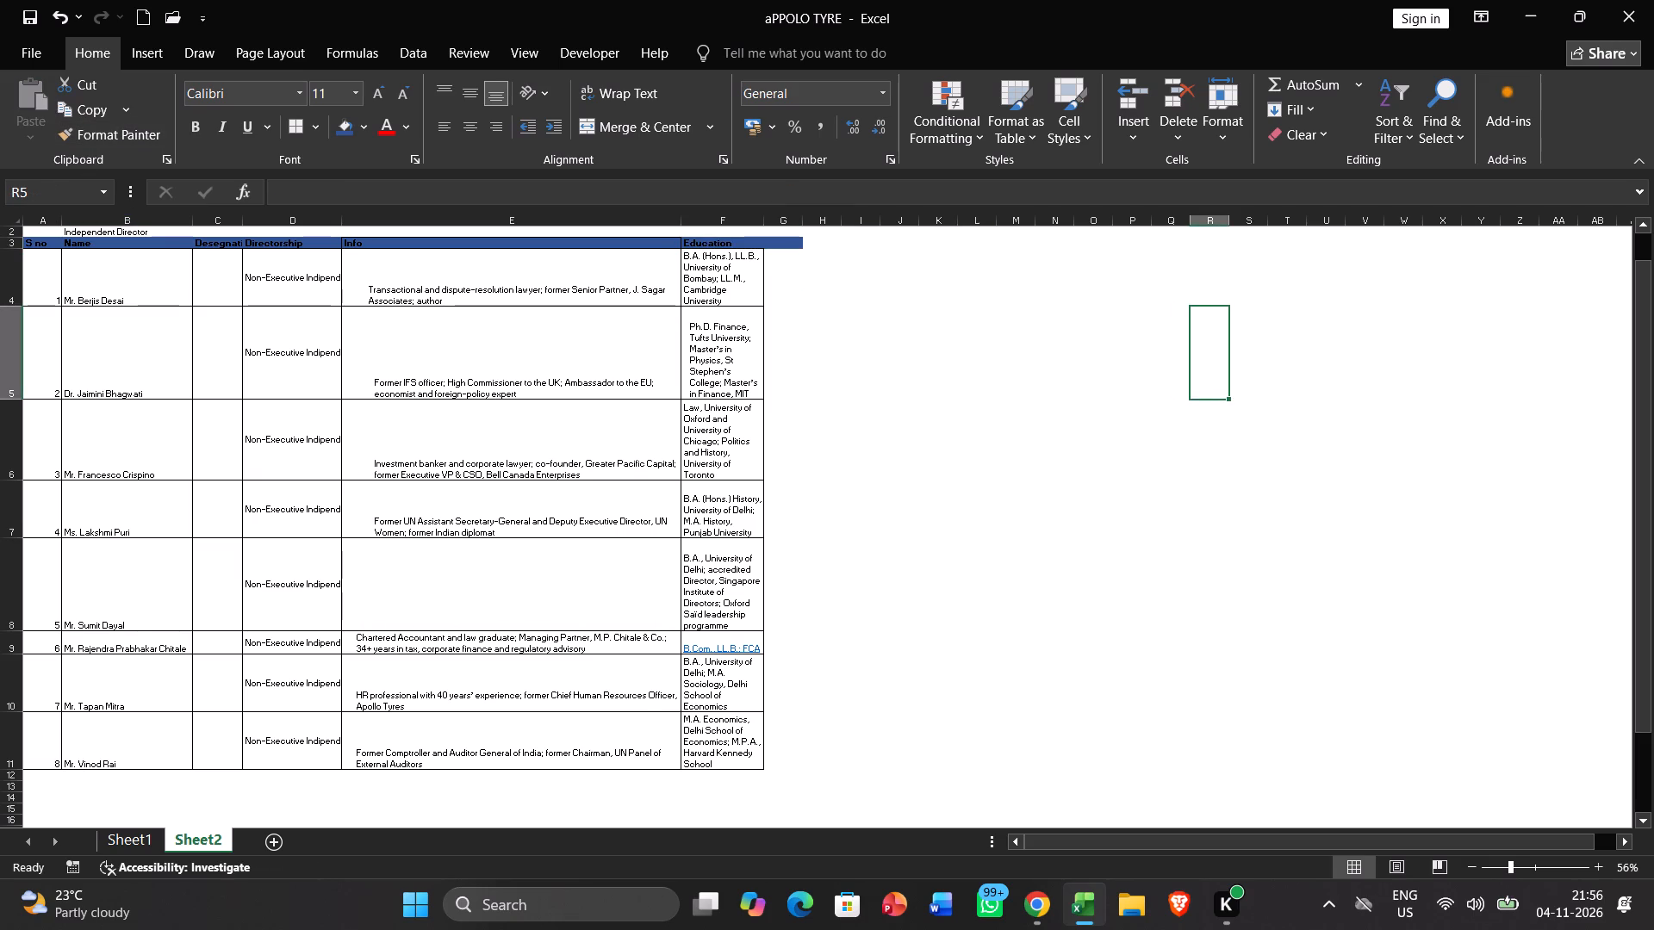
pyautogui.scroll(2, 945, 426)
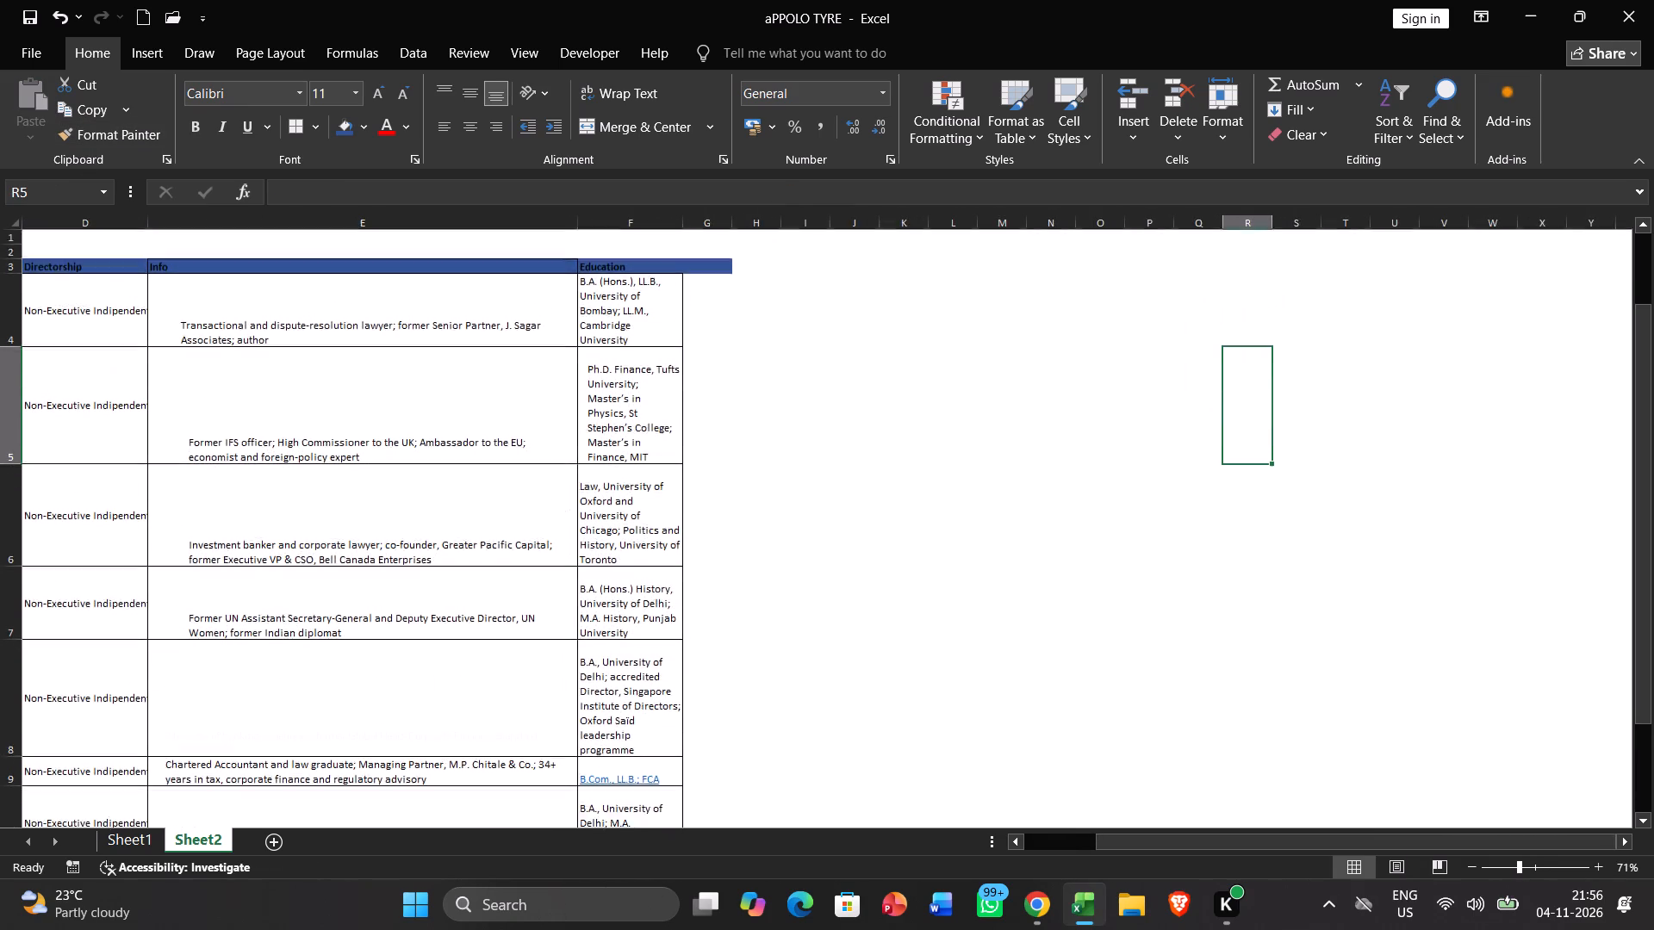
pyautogui.click(718, 263)
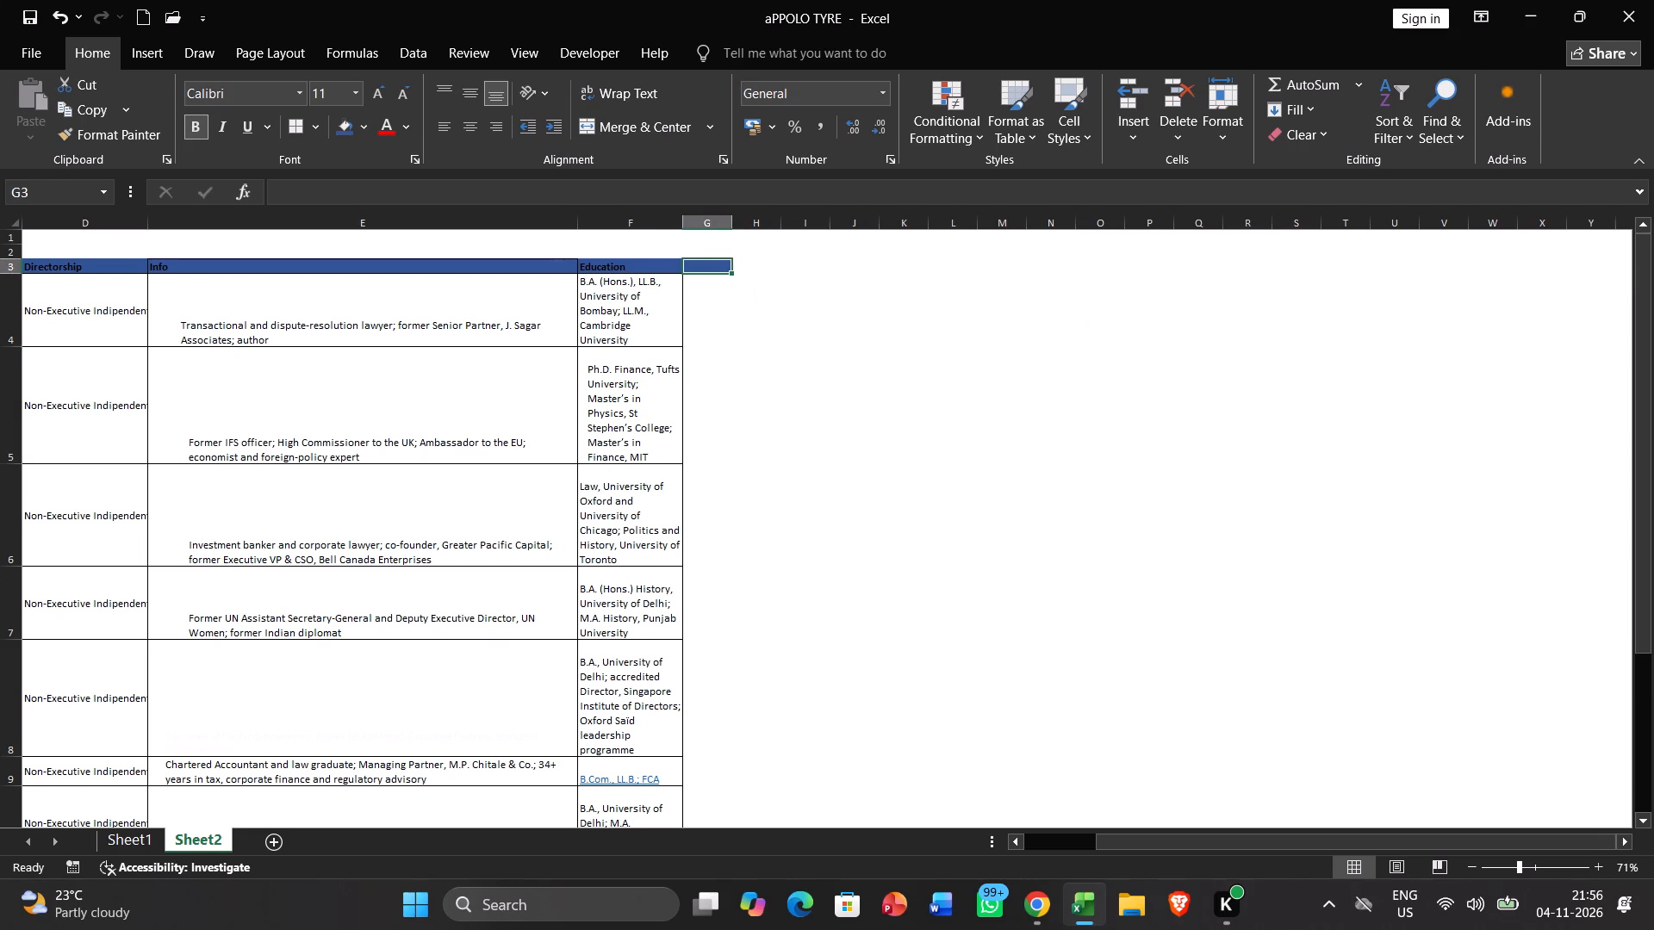
pyautogui.hotkey('shift', 'Down')
pyautogui.hotkey('shift', 'Down')
pyautogui.hotkey('shift', 'Down')
pyautogui.hotkey('shift', 'Down')
pyautogui.hotkey('shift', 'Down')
pyautogui.hotkey('shift', 'Down')
pyautogui.hotkey('shift', 'Down')
pyautogui.hotkey('shift', 'Down')
pyautogui.hotkey('shift', 'Down')
pyautogui.hotkey('shift', 'Down')
pyautogui.hotkey('shift', 'Down')
pyautogui.hotkey('shift', 'Down')
pyautogui.hotkey('shift', 'Up')
pyautogui.hotkey('shift', 'Up')
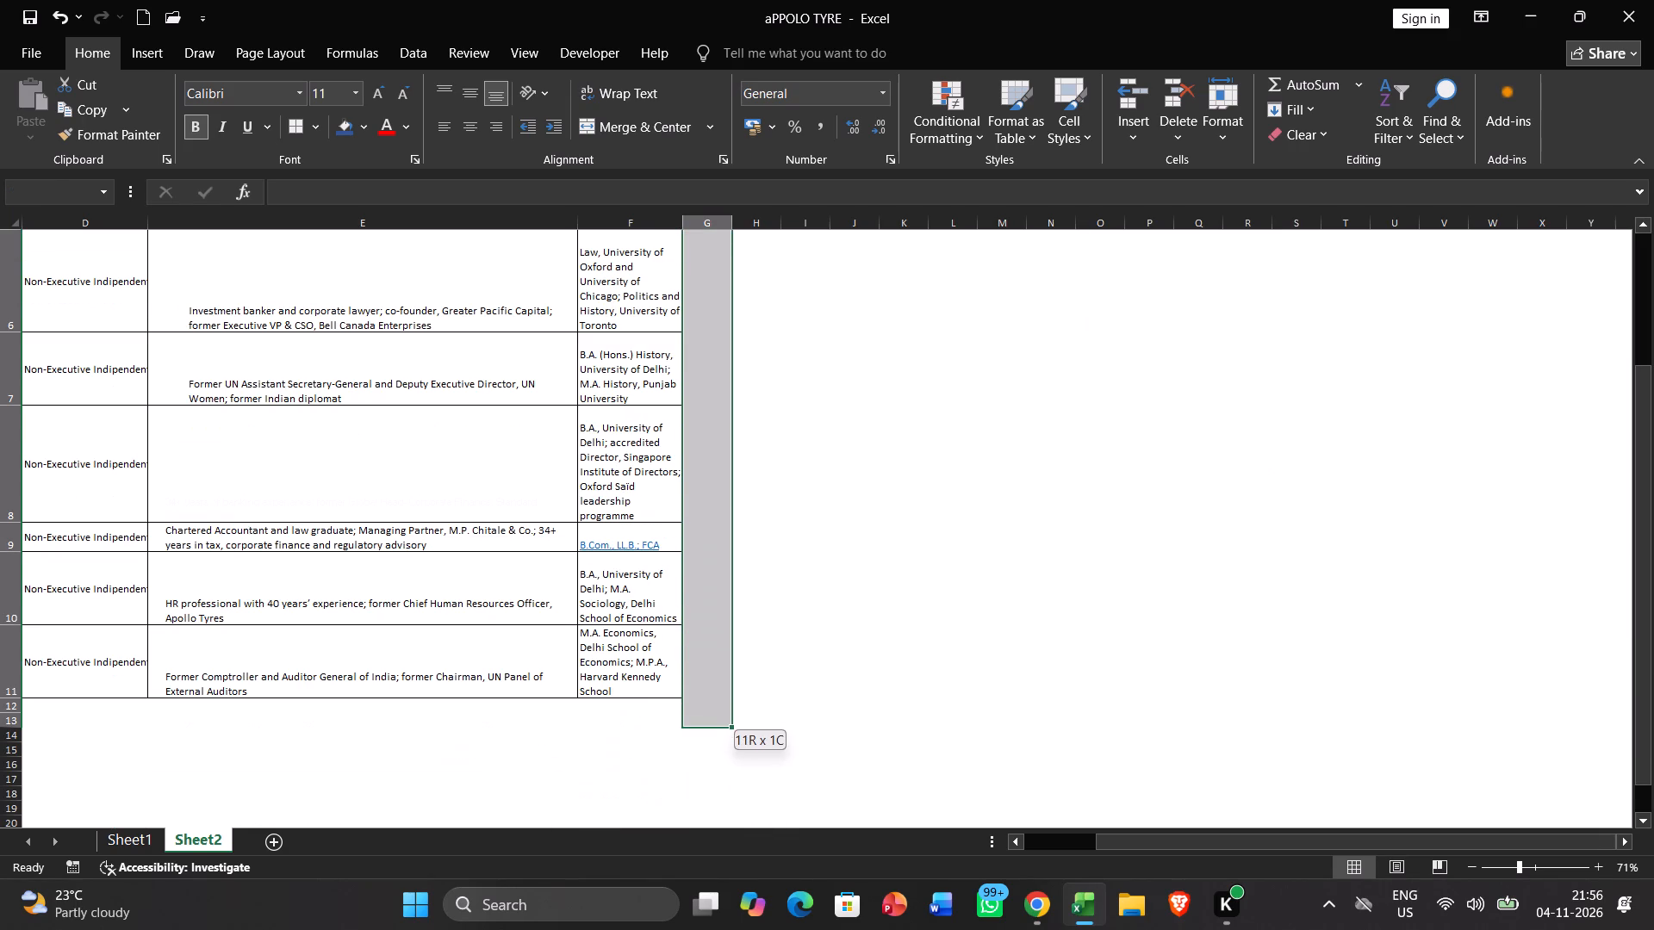
pyautogui.hotkey('shift', 'Up')
pyautogui.hotkey('shift', 'Up')
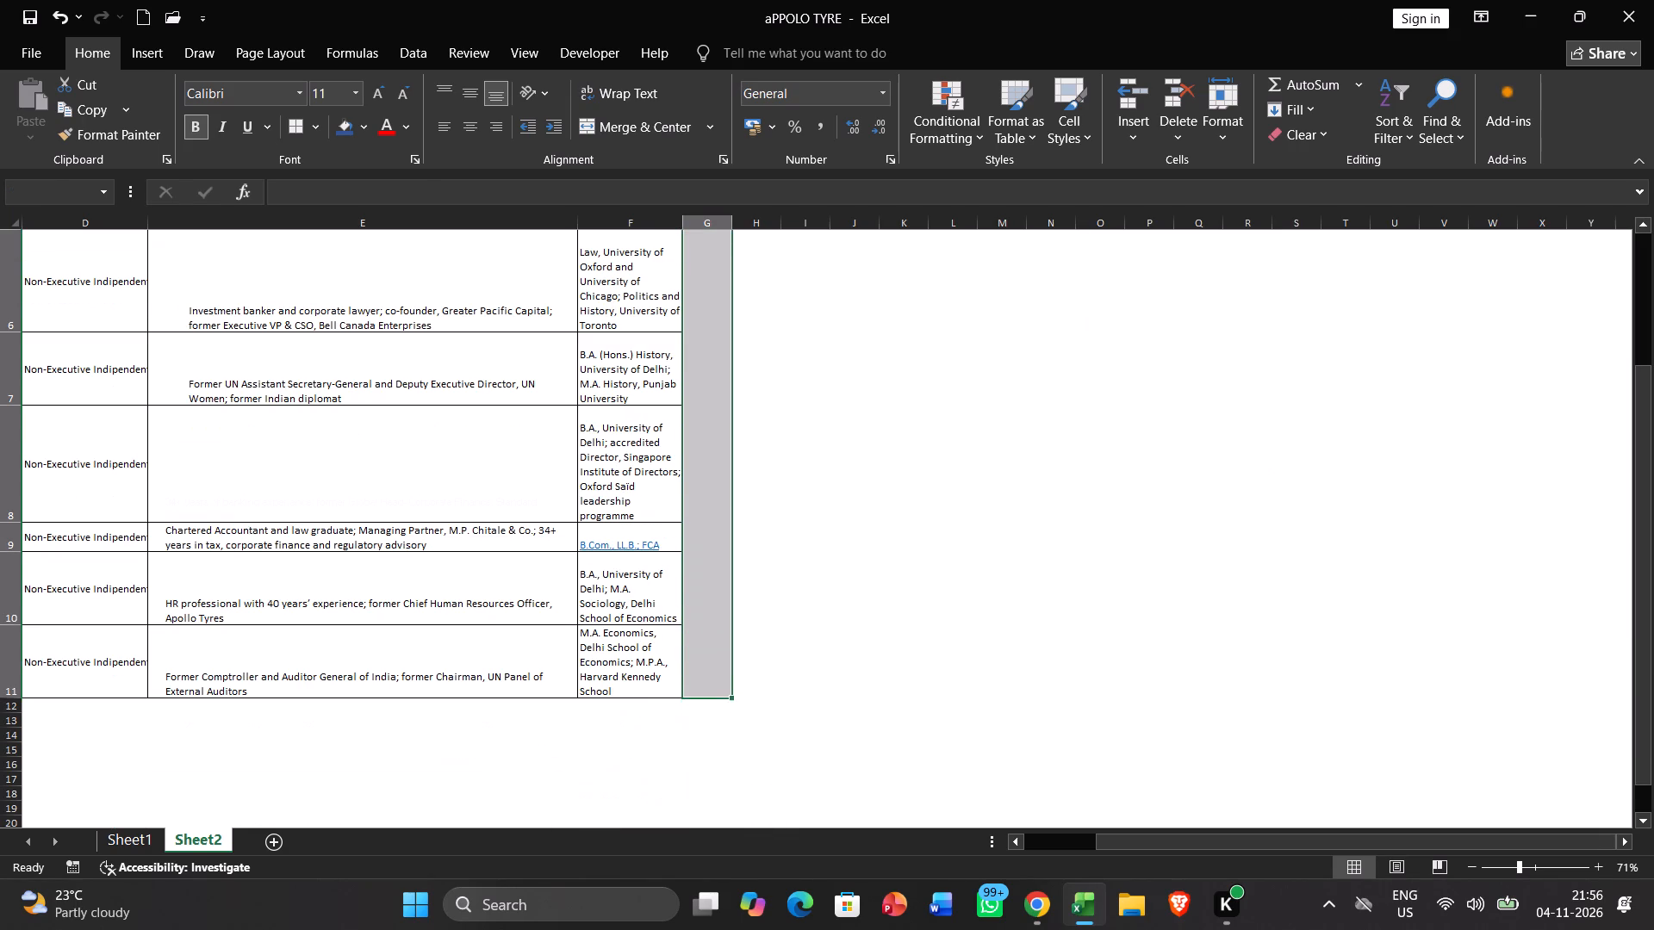
pyautogui.write('HBA')
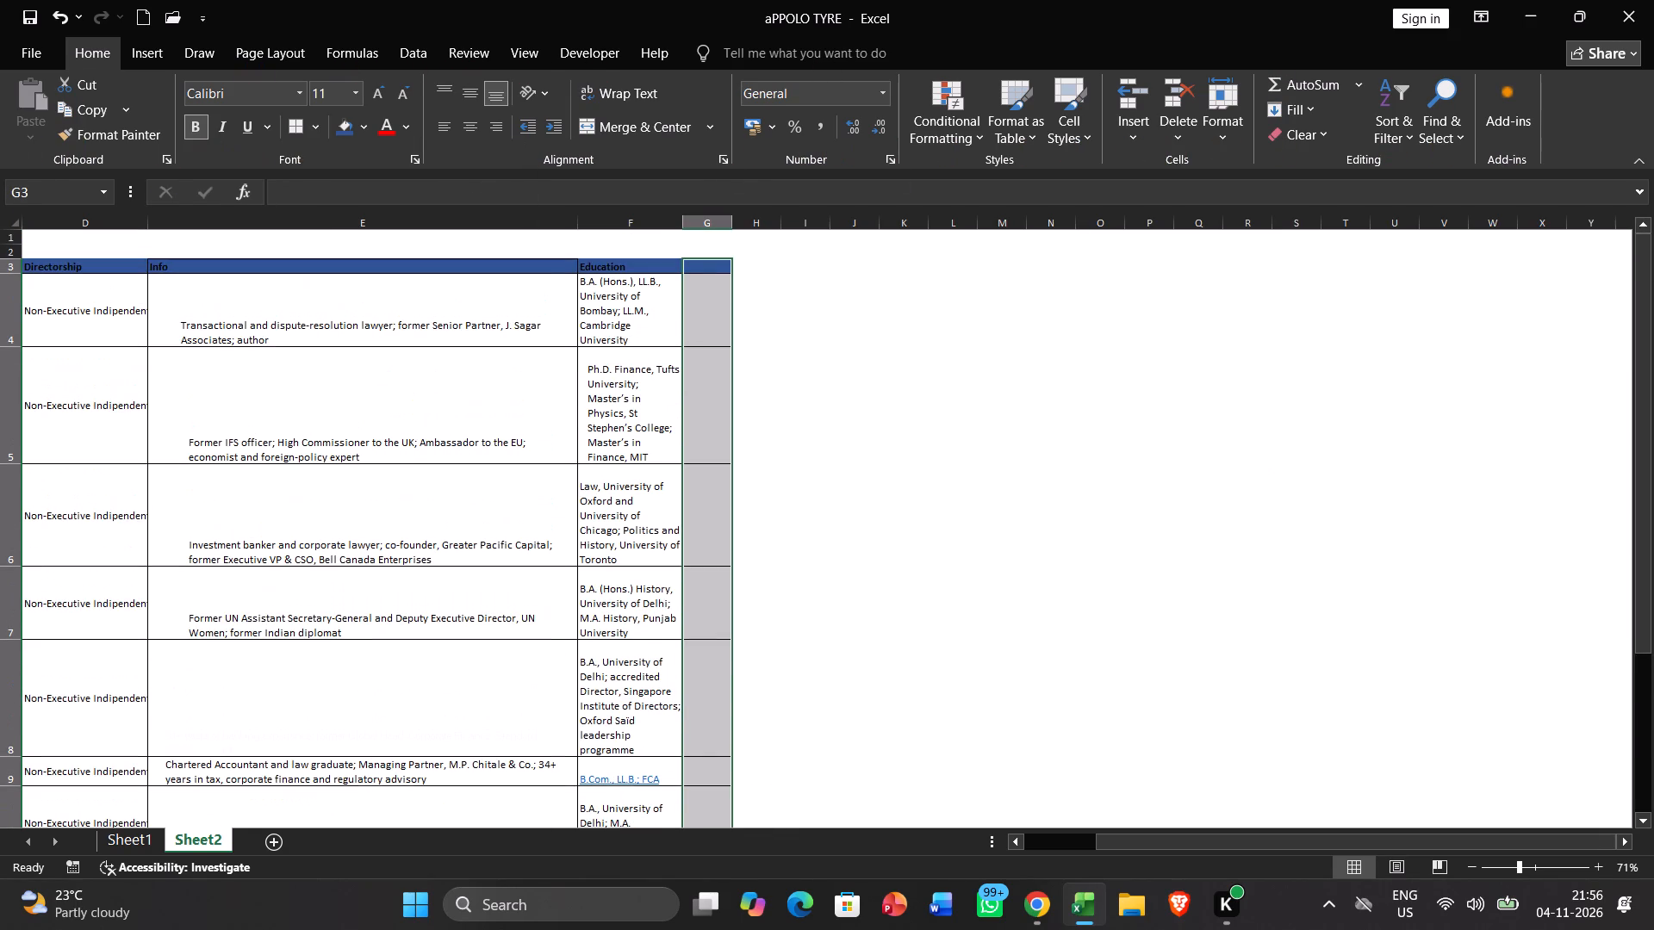
pyautogui.click(880, 333)
pyautogui.click(700, 313)
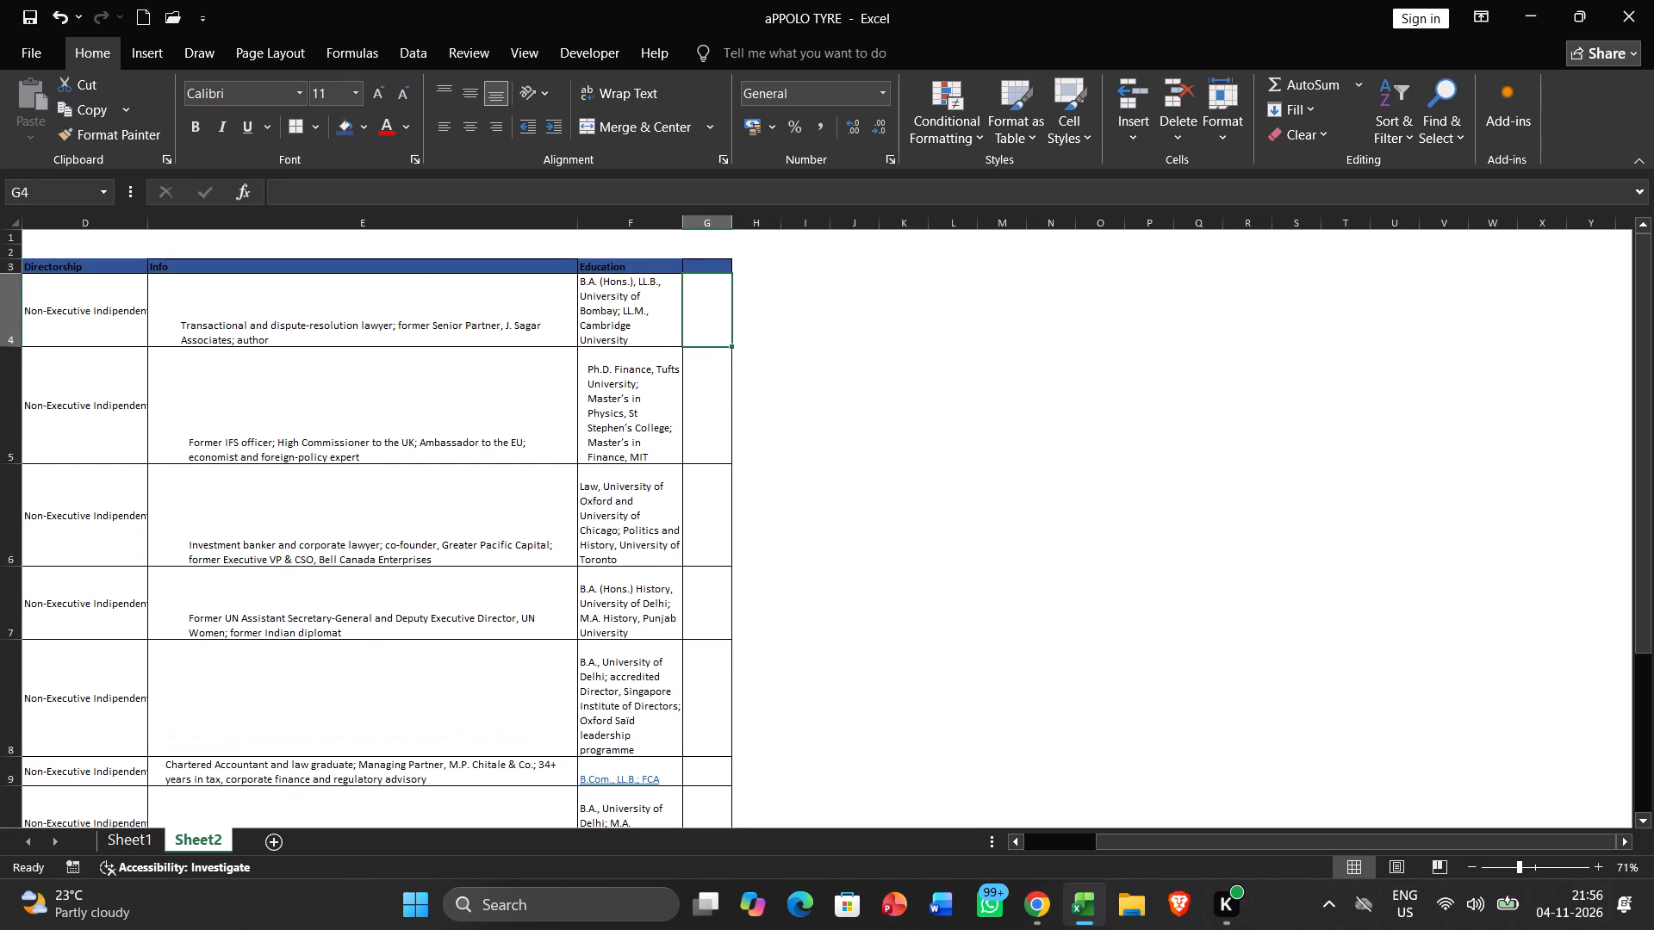
pyautogui.click(1029, 923)
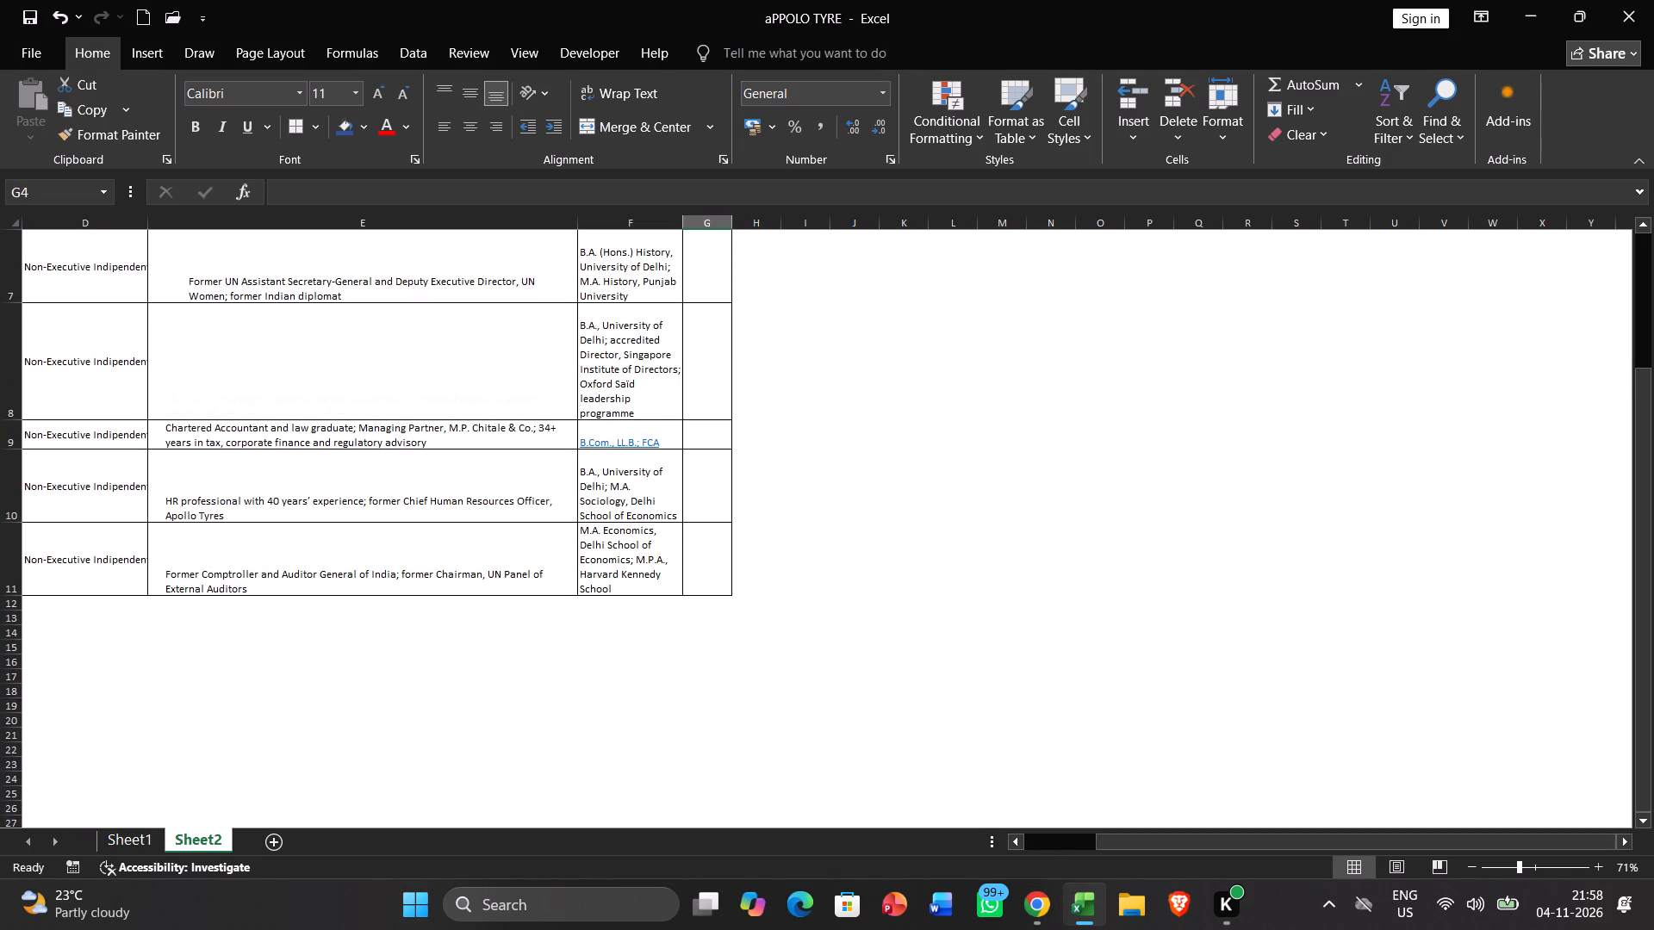
pyautogui.click(594, 701)
pyautogui.press('Up')
pyautogui.press('Up')
pyautogui.press('Up')
pyautogui.press('Up')
pyautogui.press('Up')
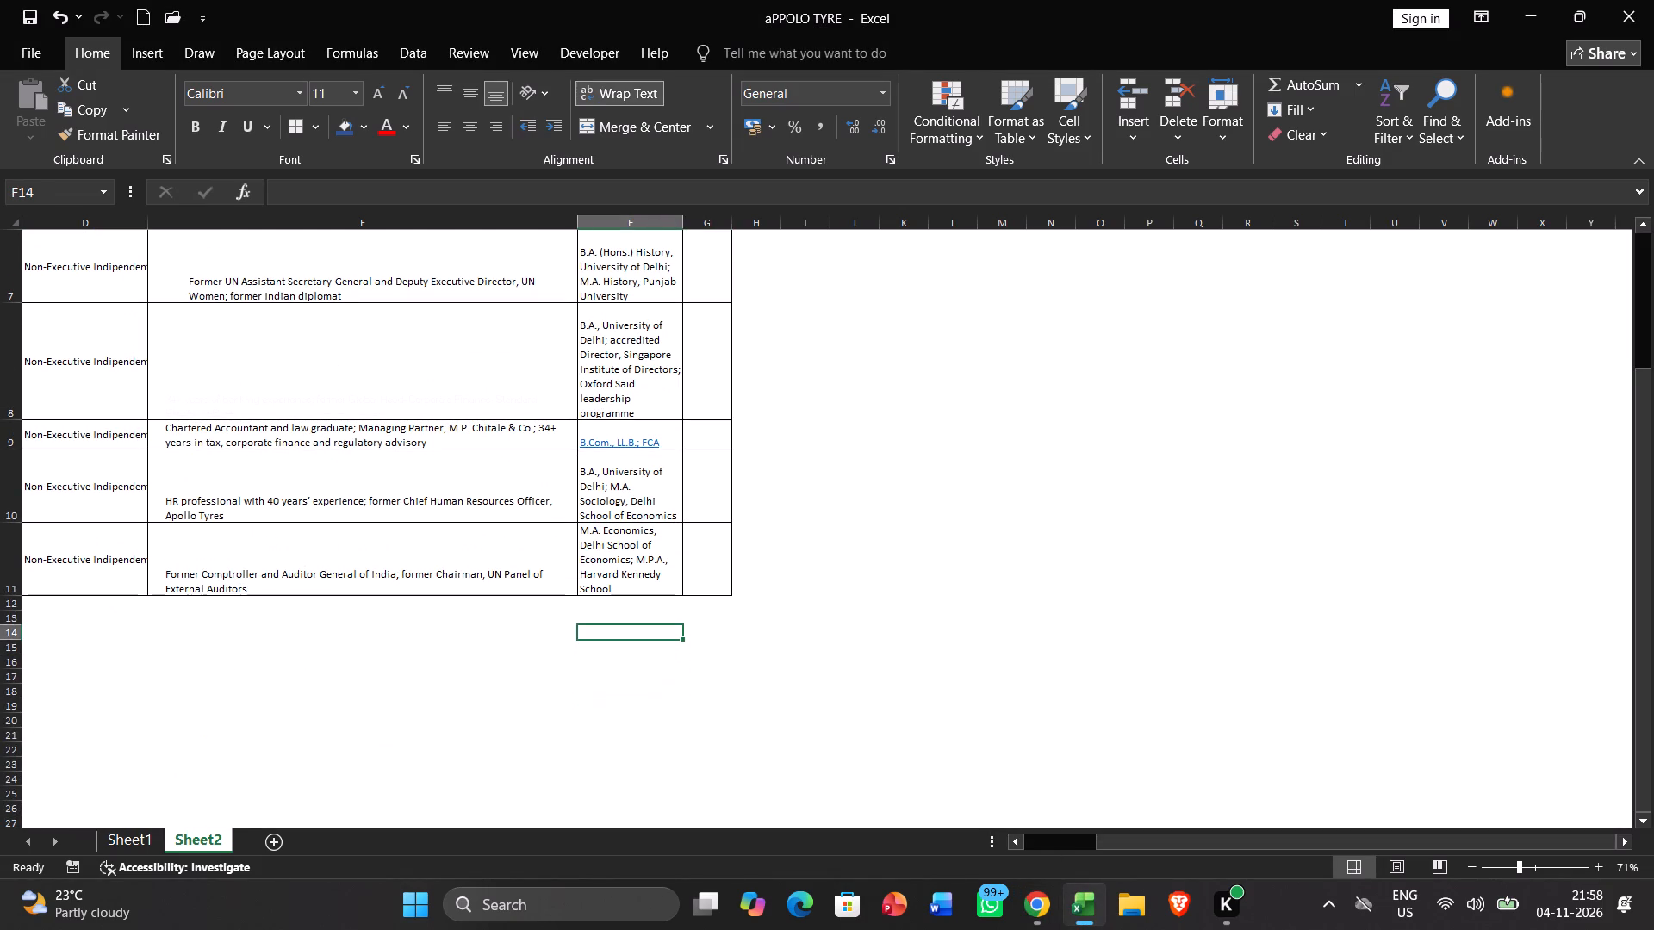
pyautogui.press('Up')
pyautogui.press('Left')
pyautogui.press('Left')
pyautogui.press('Left')
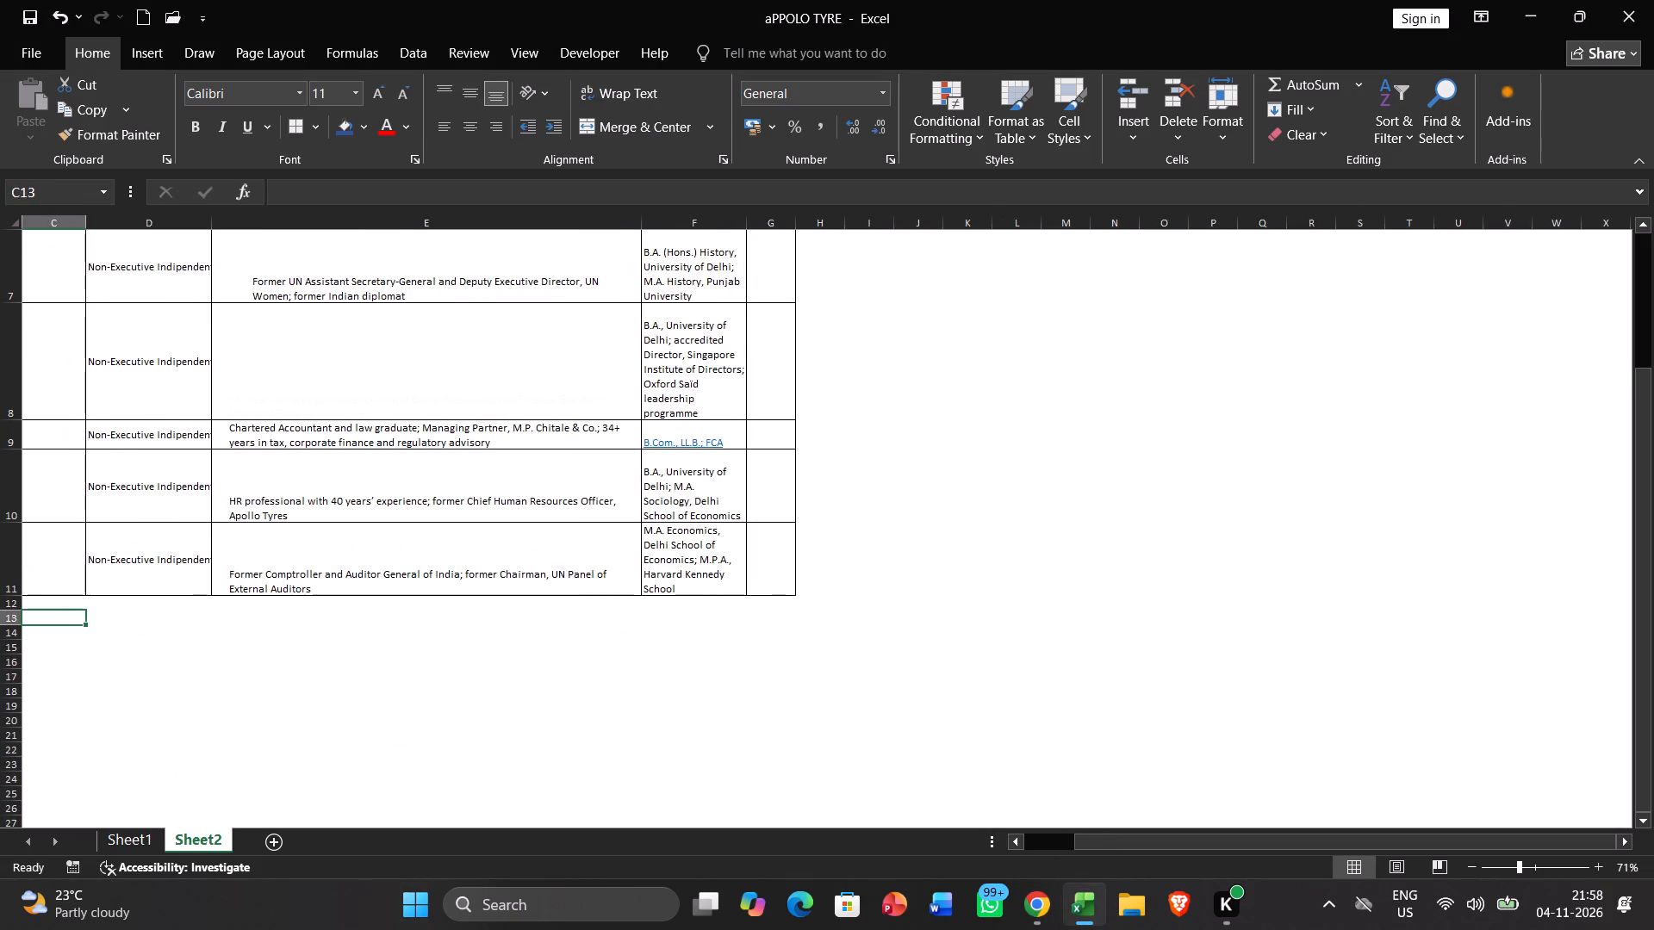
pyautogui.press('Left')
pyautogui.press('Left')
pyautogui.press('Left')
pyautogui.press('Left')
pyautogui.press('Left')
pyautogui.press('Left')
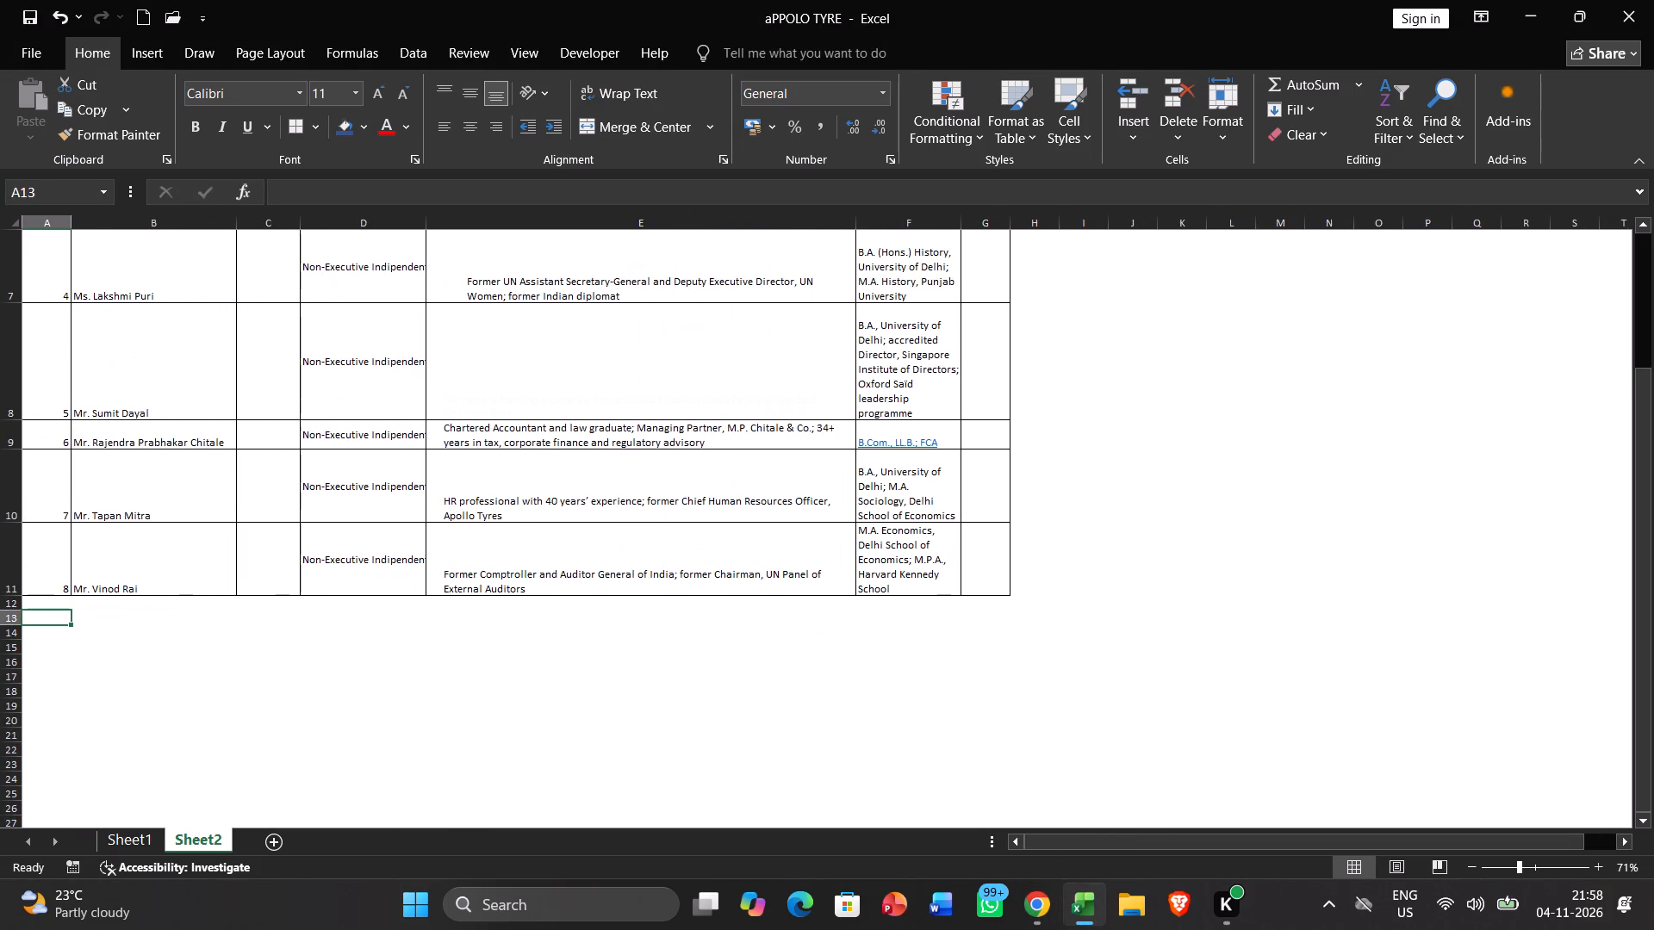
pyautogui.press('Left')
pyautogui.press('Right')
pyautogui.write('Re')
pyautogui.write('muneration')
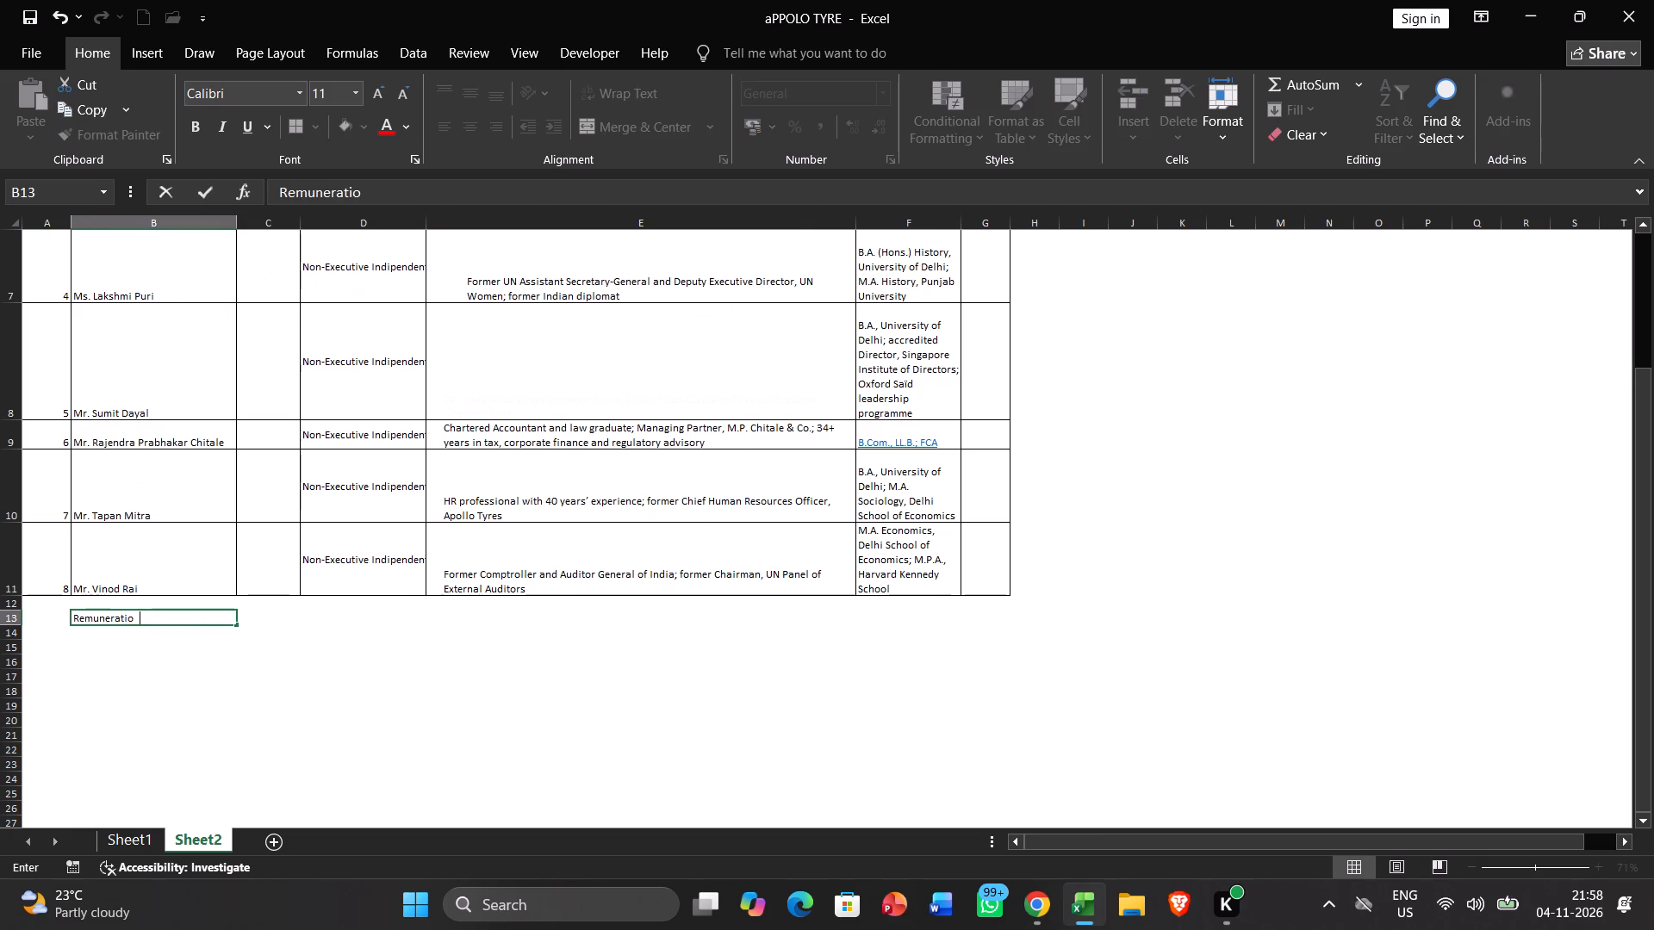
pyautogui.press('space')
# Make the Remuneration heading in B13 bold.
pyautogui.hotkey('ctrl', 'b')
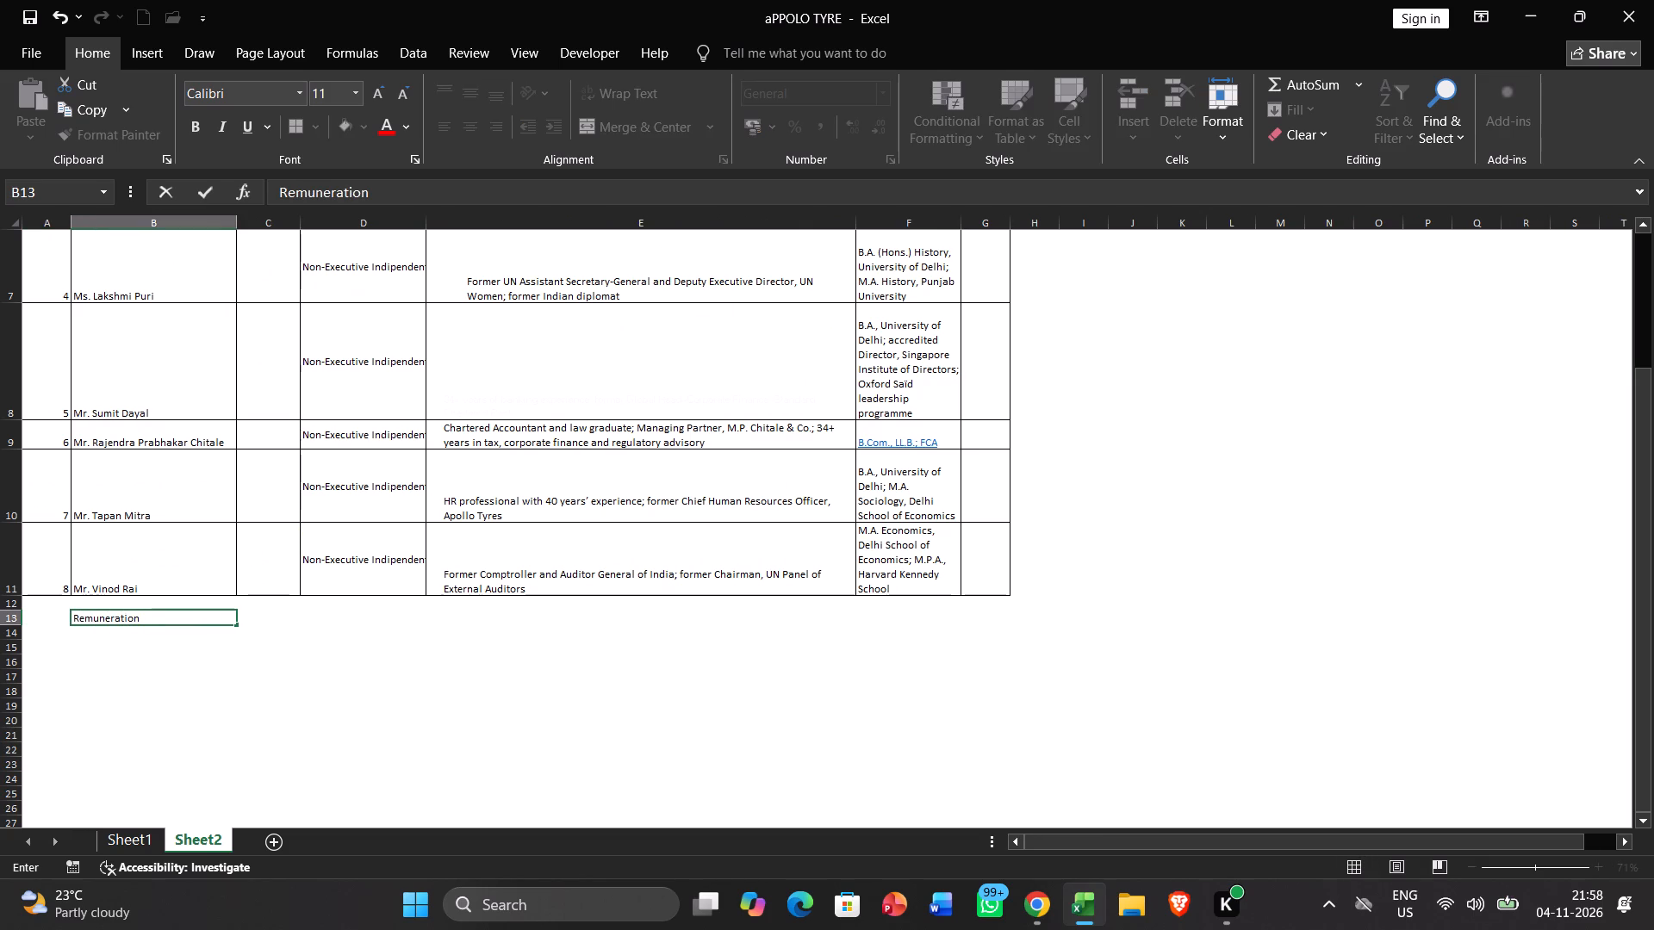
pyautogui.hotkey('shift', 'Left')
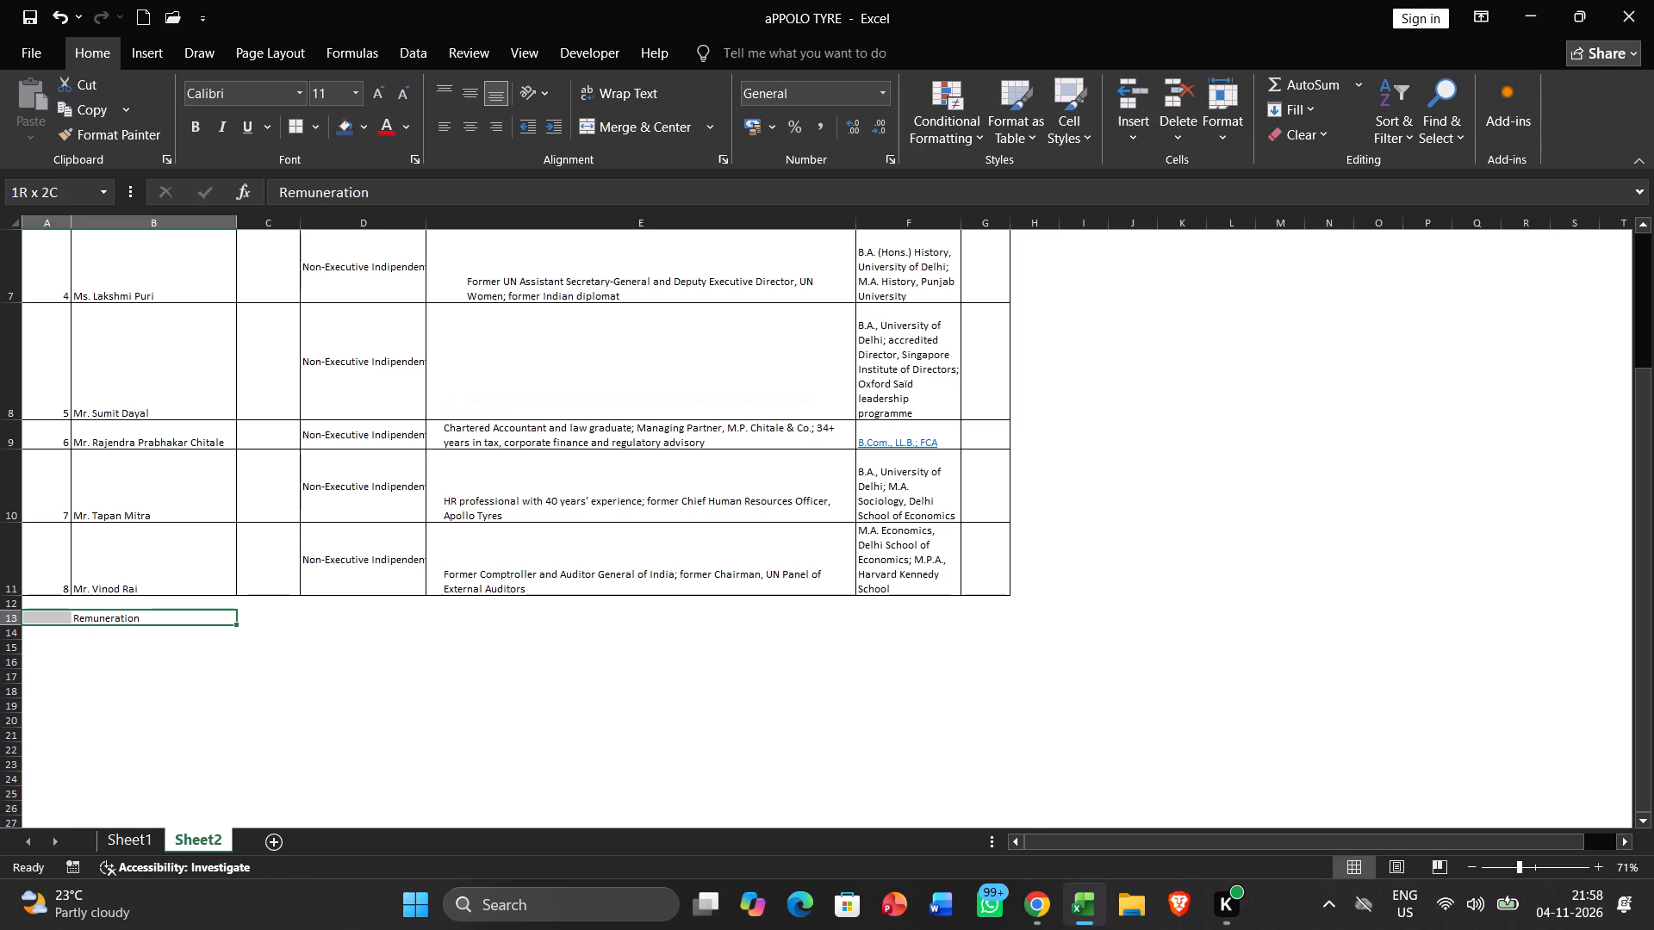
pyautogui.hotkey('shift', 'Left')
pyautogui.hotkey('shift', 'Right')
pyautogui.hotkey('ctrl', 'c')
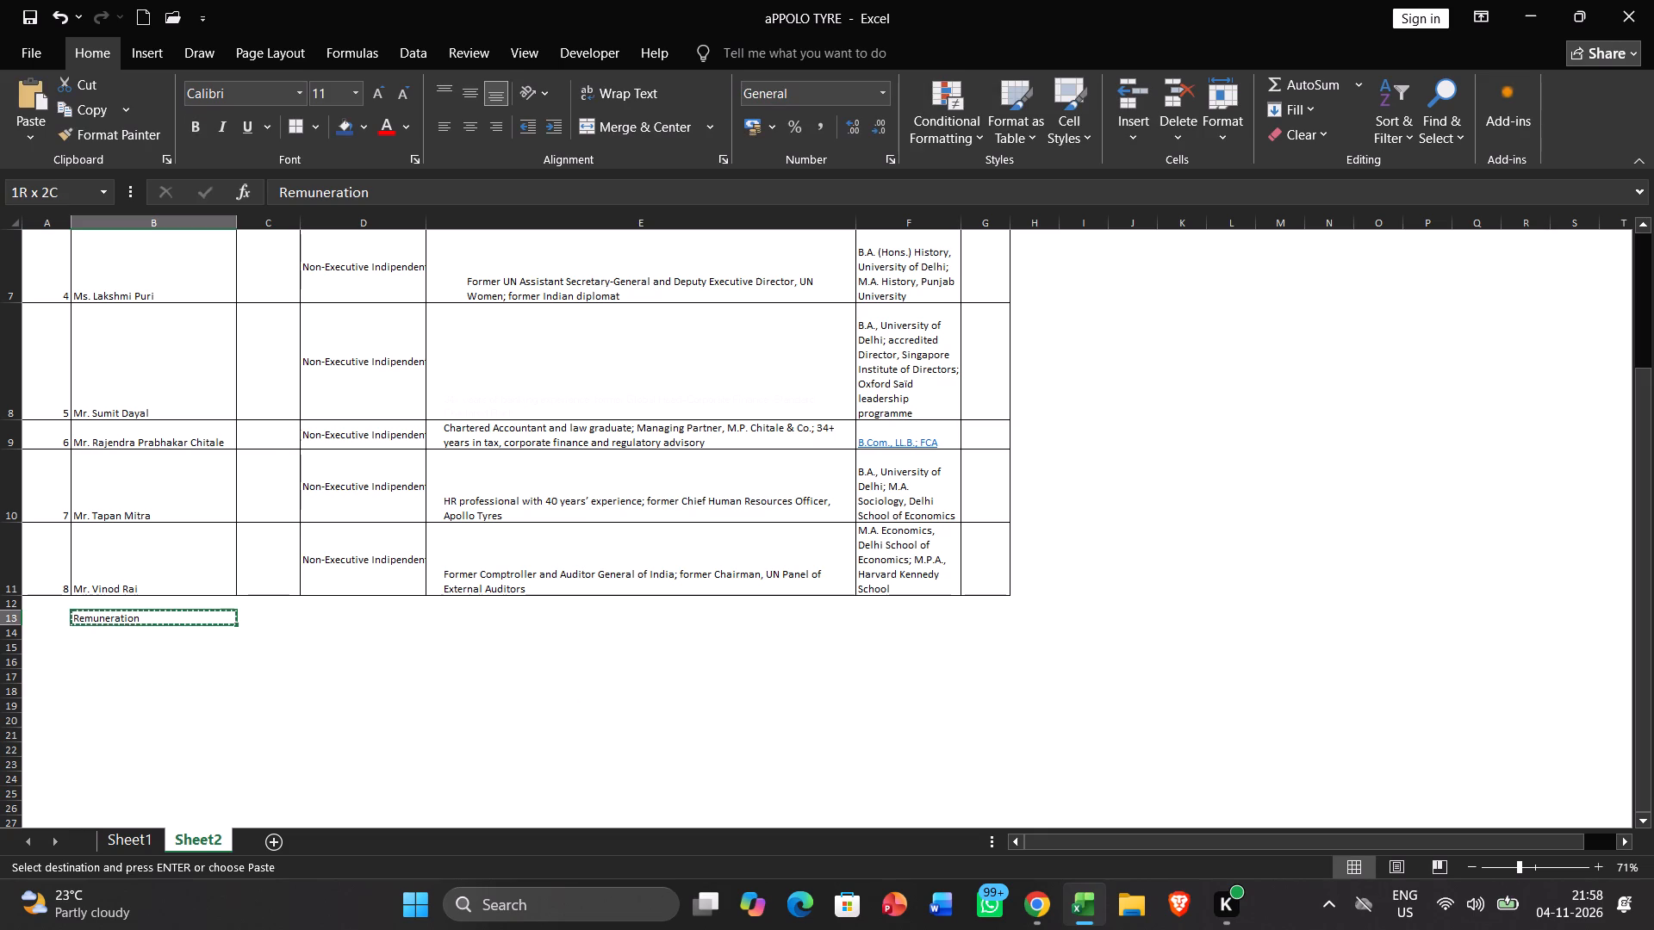
pyautogui.hotkey('ctrl', 'b')
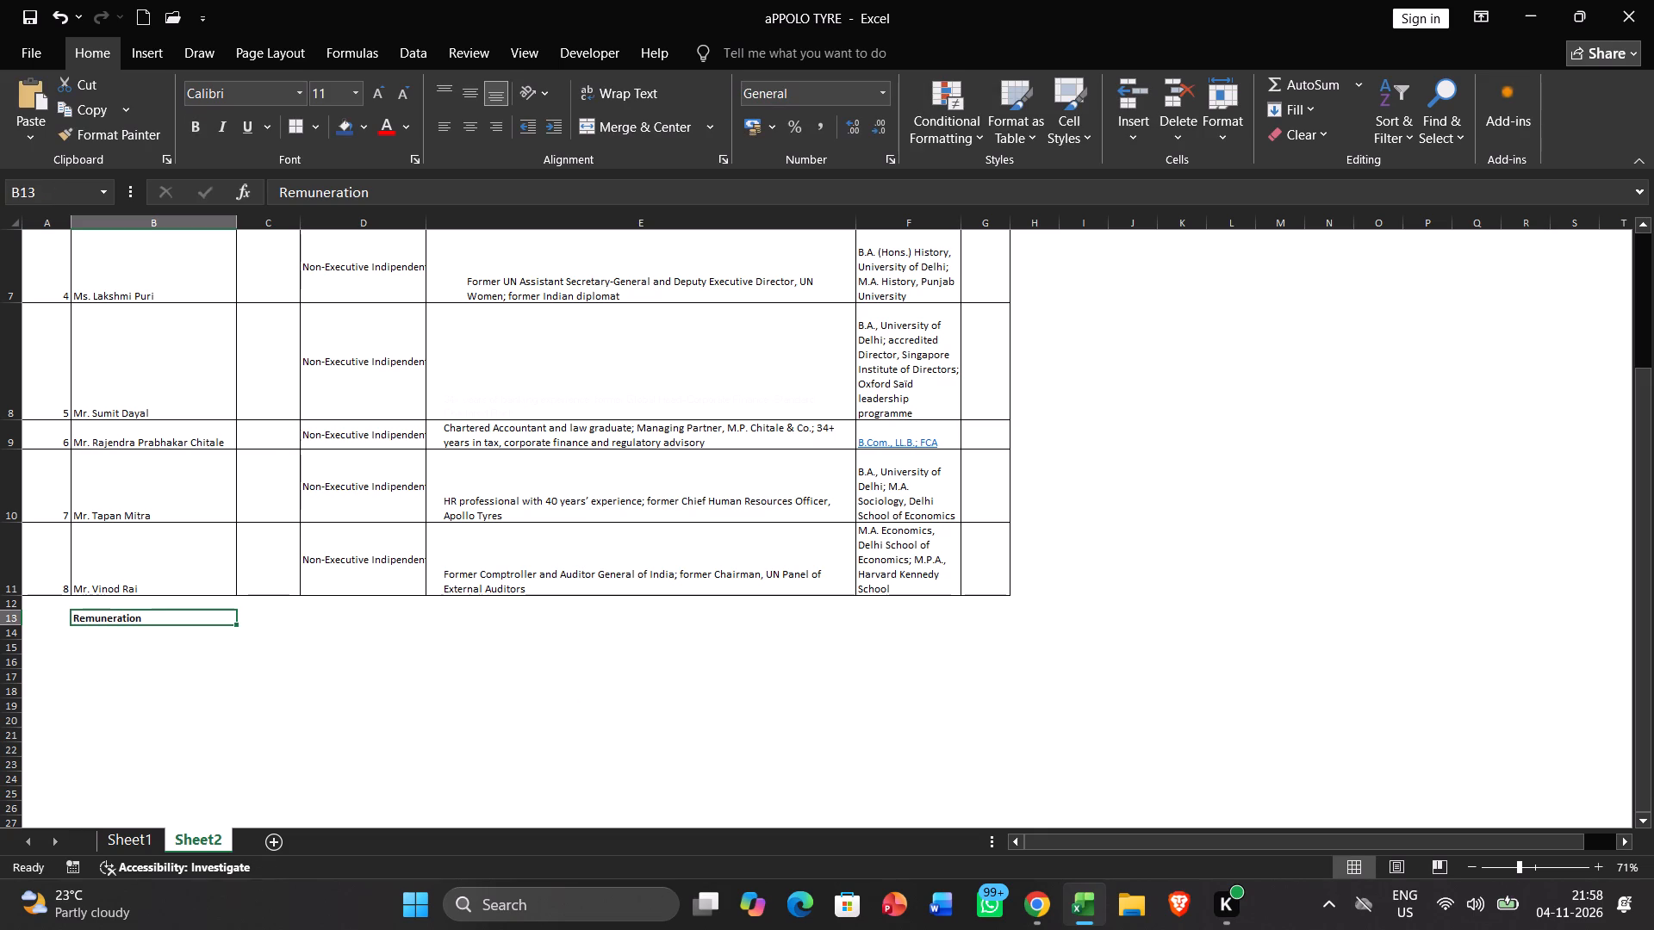
pyautogui.press('Down')
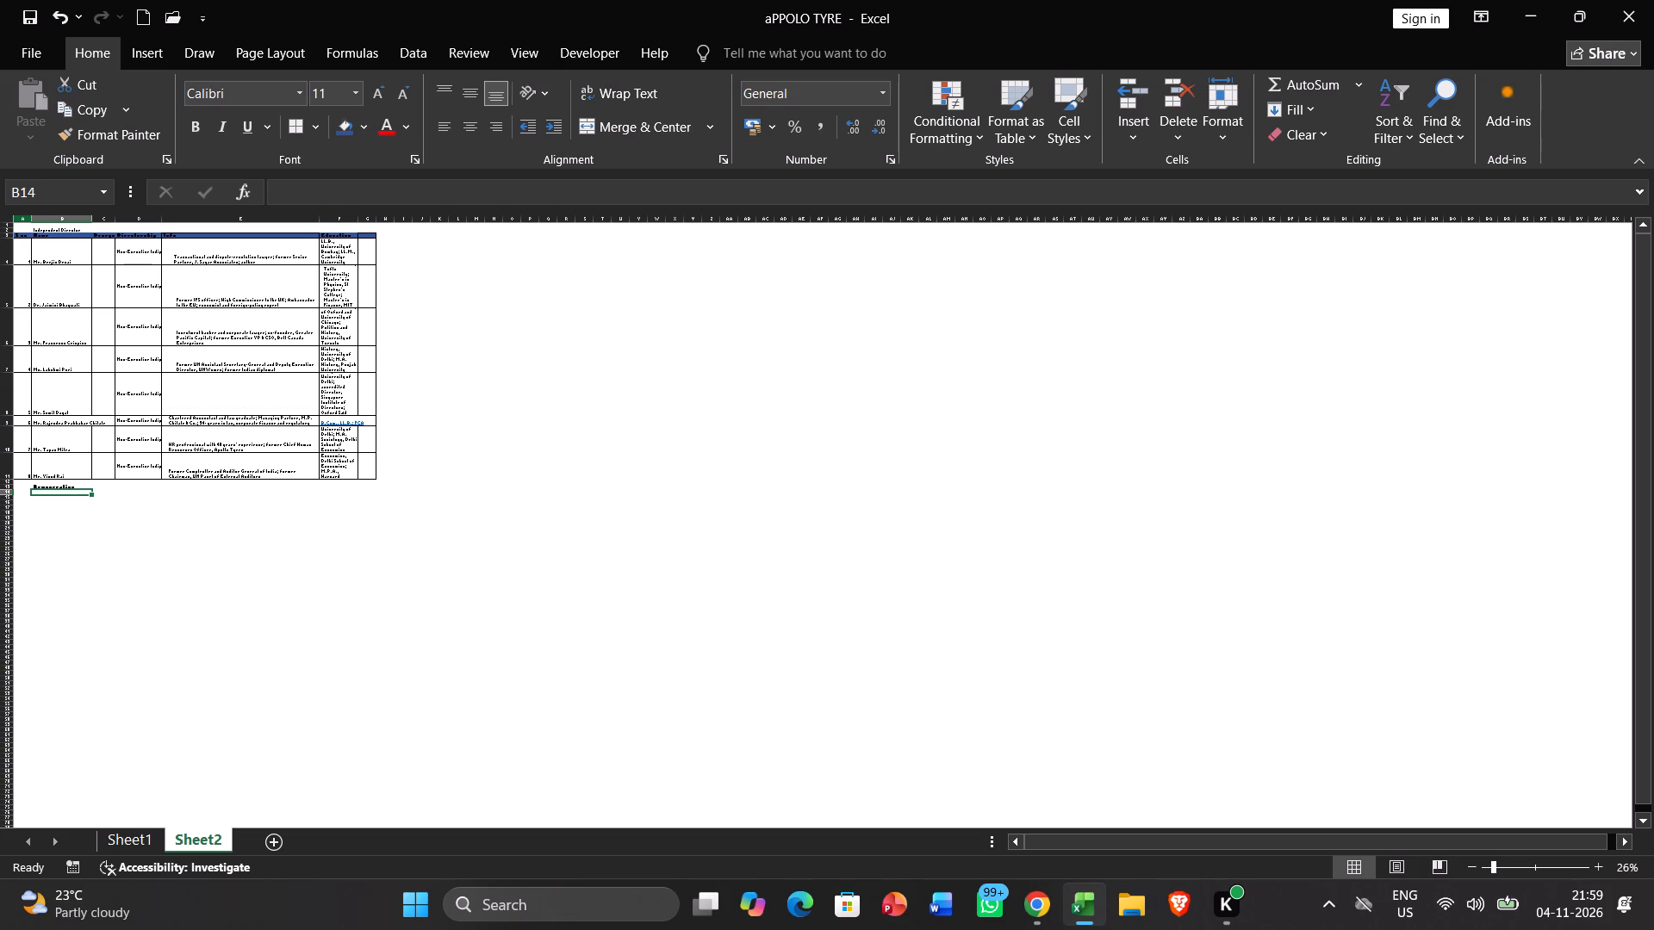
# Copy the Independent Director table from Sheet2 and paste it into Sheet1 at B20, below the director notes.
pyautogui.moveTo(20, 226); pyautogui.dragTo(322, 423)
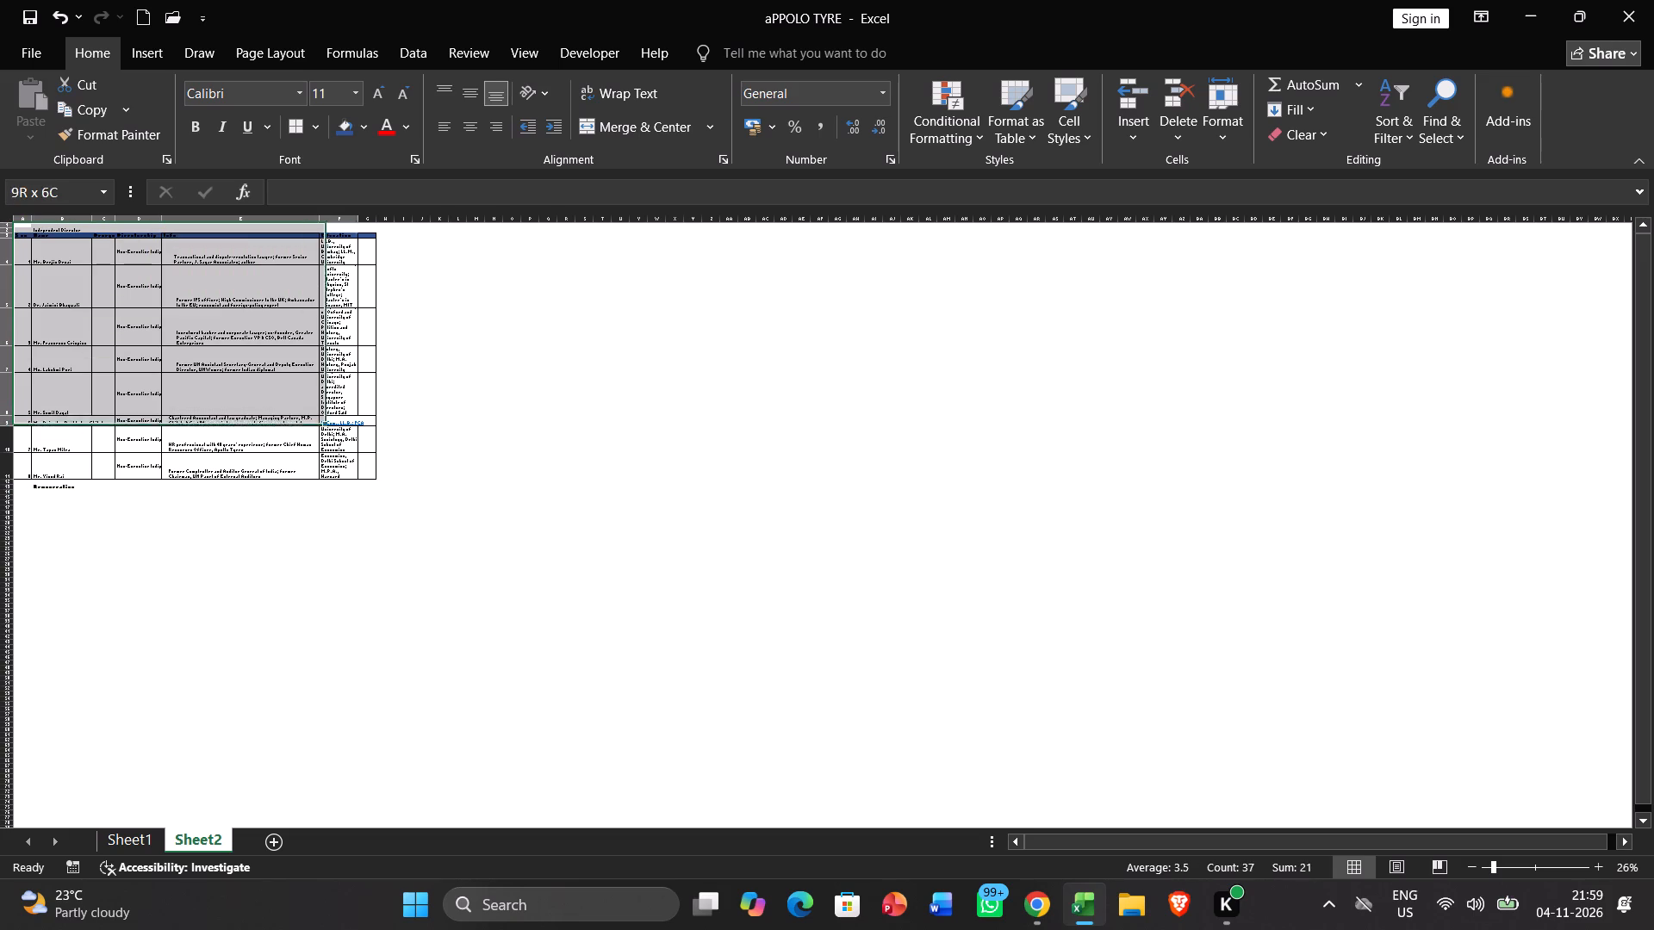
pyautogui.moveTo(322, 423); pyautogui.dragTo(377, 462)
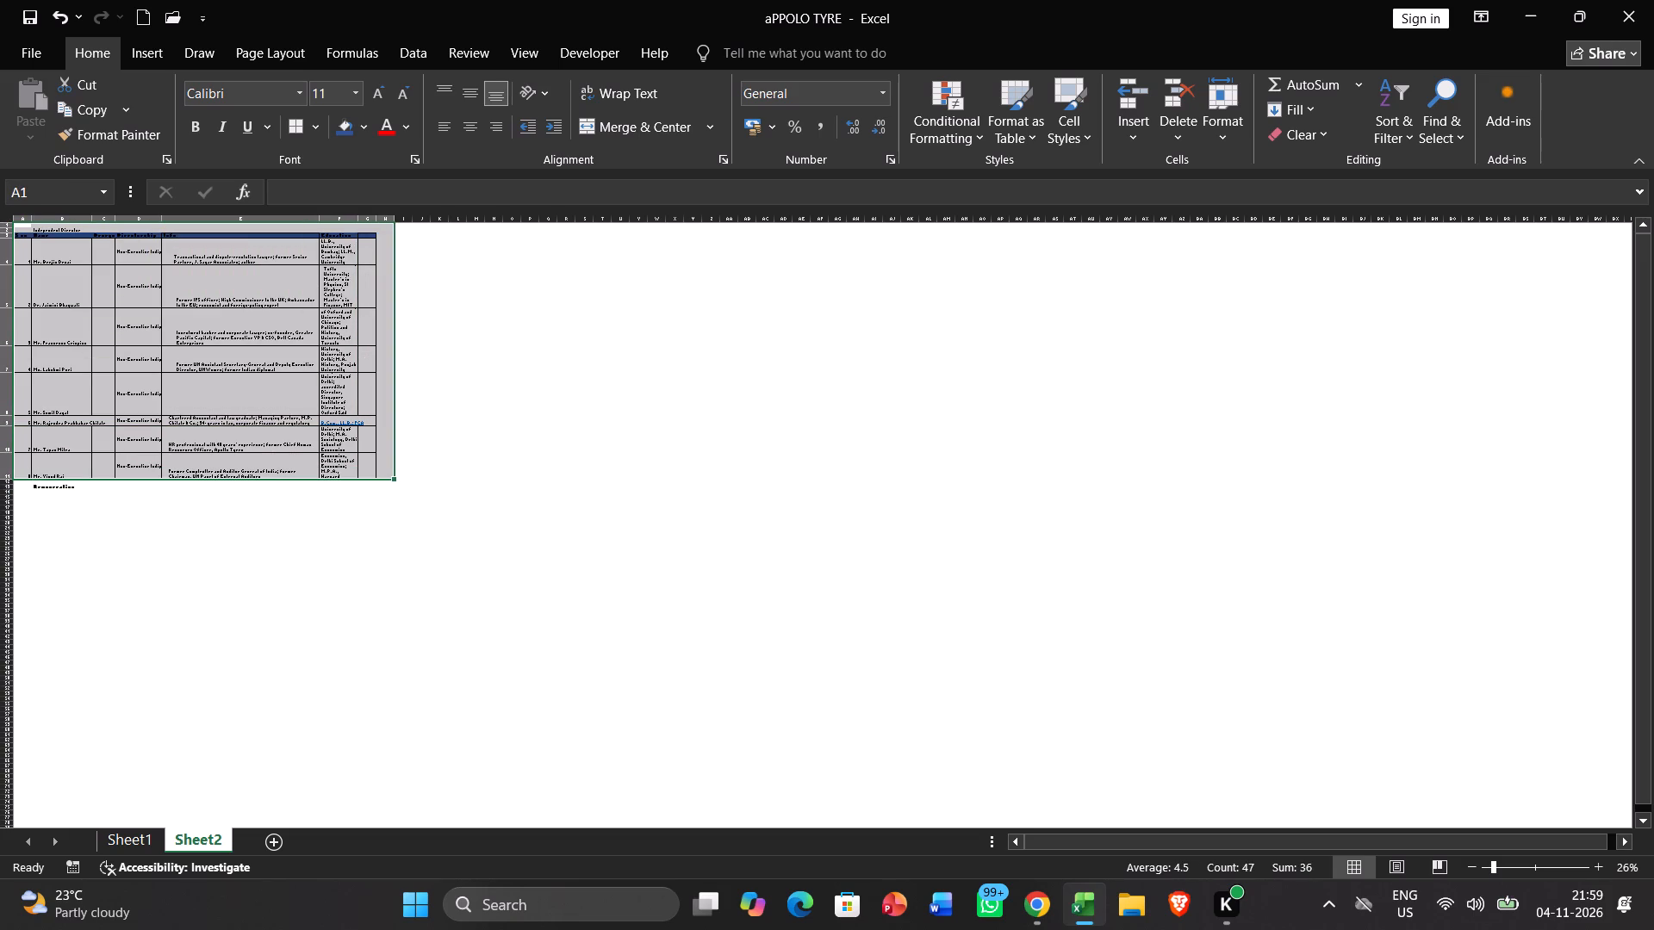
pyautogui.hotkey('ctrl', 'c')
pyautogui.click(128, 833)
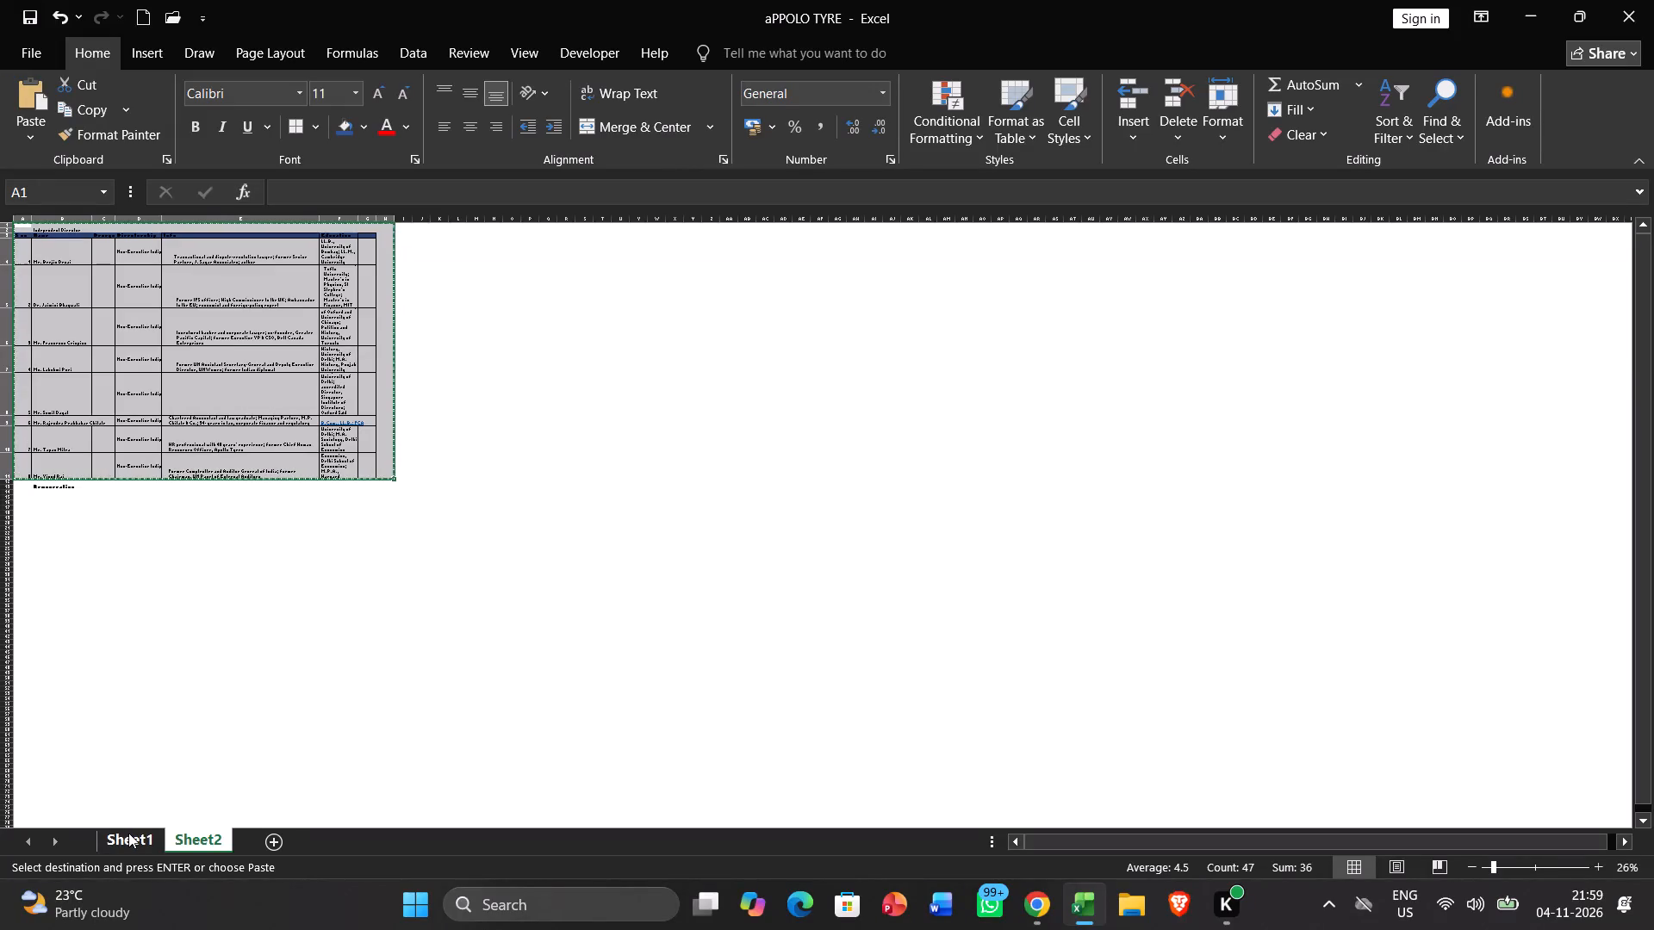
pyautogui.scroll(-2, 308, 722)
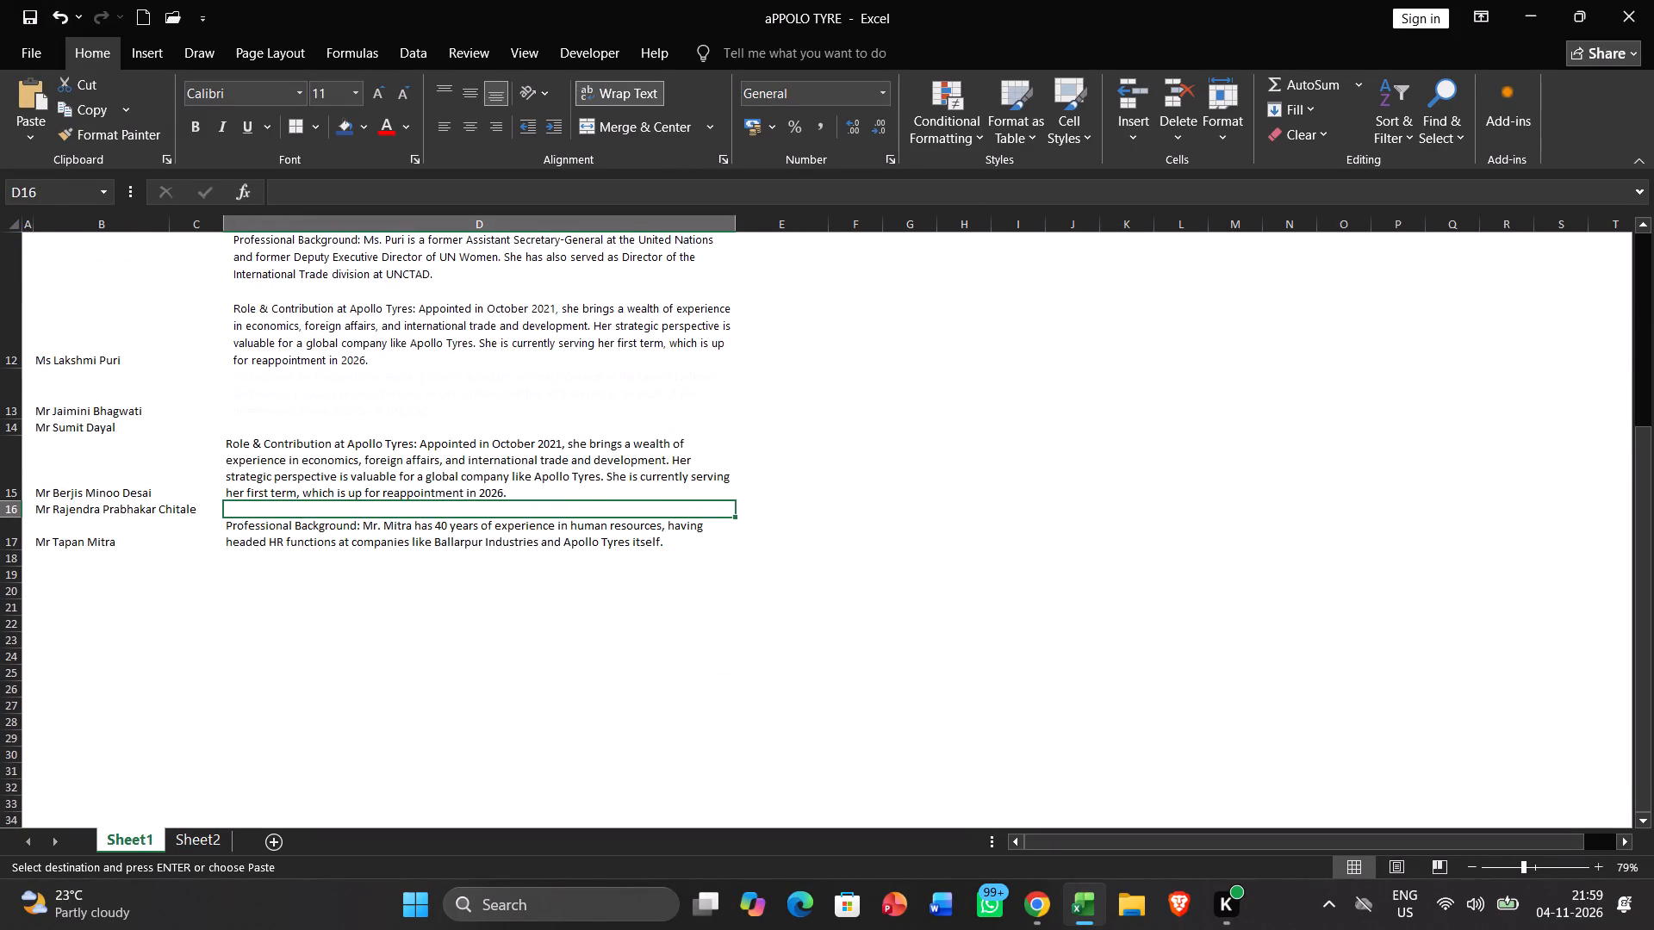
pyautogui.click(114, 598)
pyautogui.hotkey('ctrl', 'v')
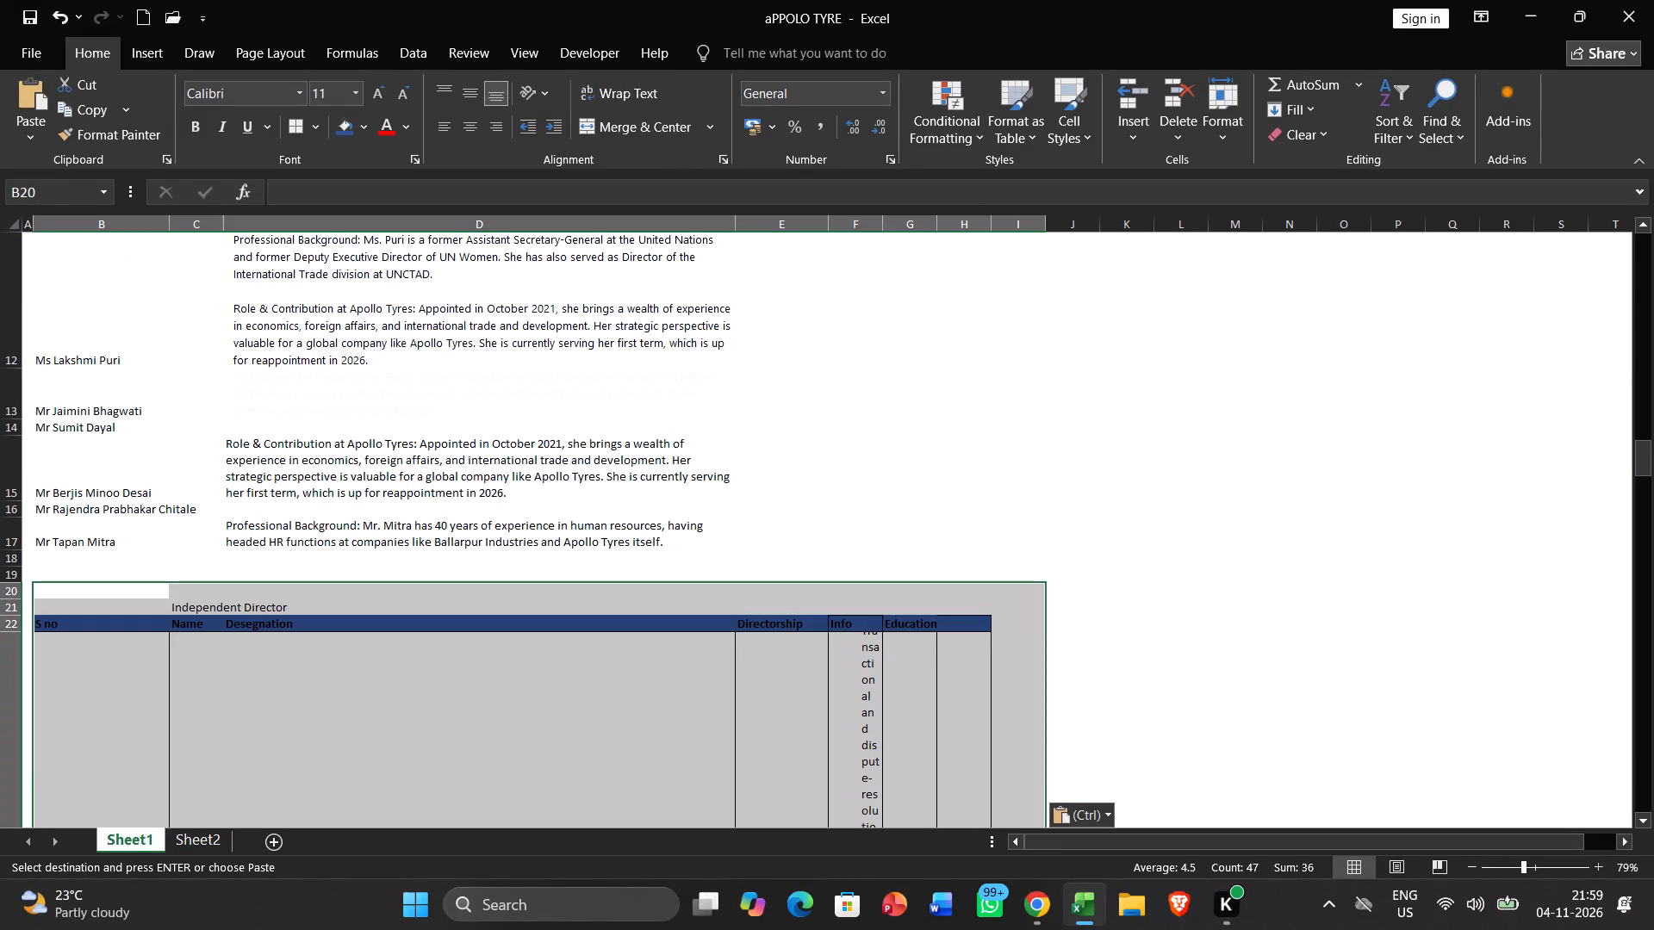
pyautogui.click(1253, 555)
pyautogui.scroll(-1, 1253, 555)
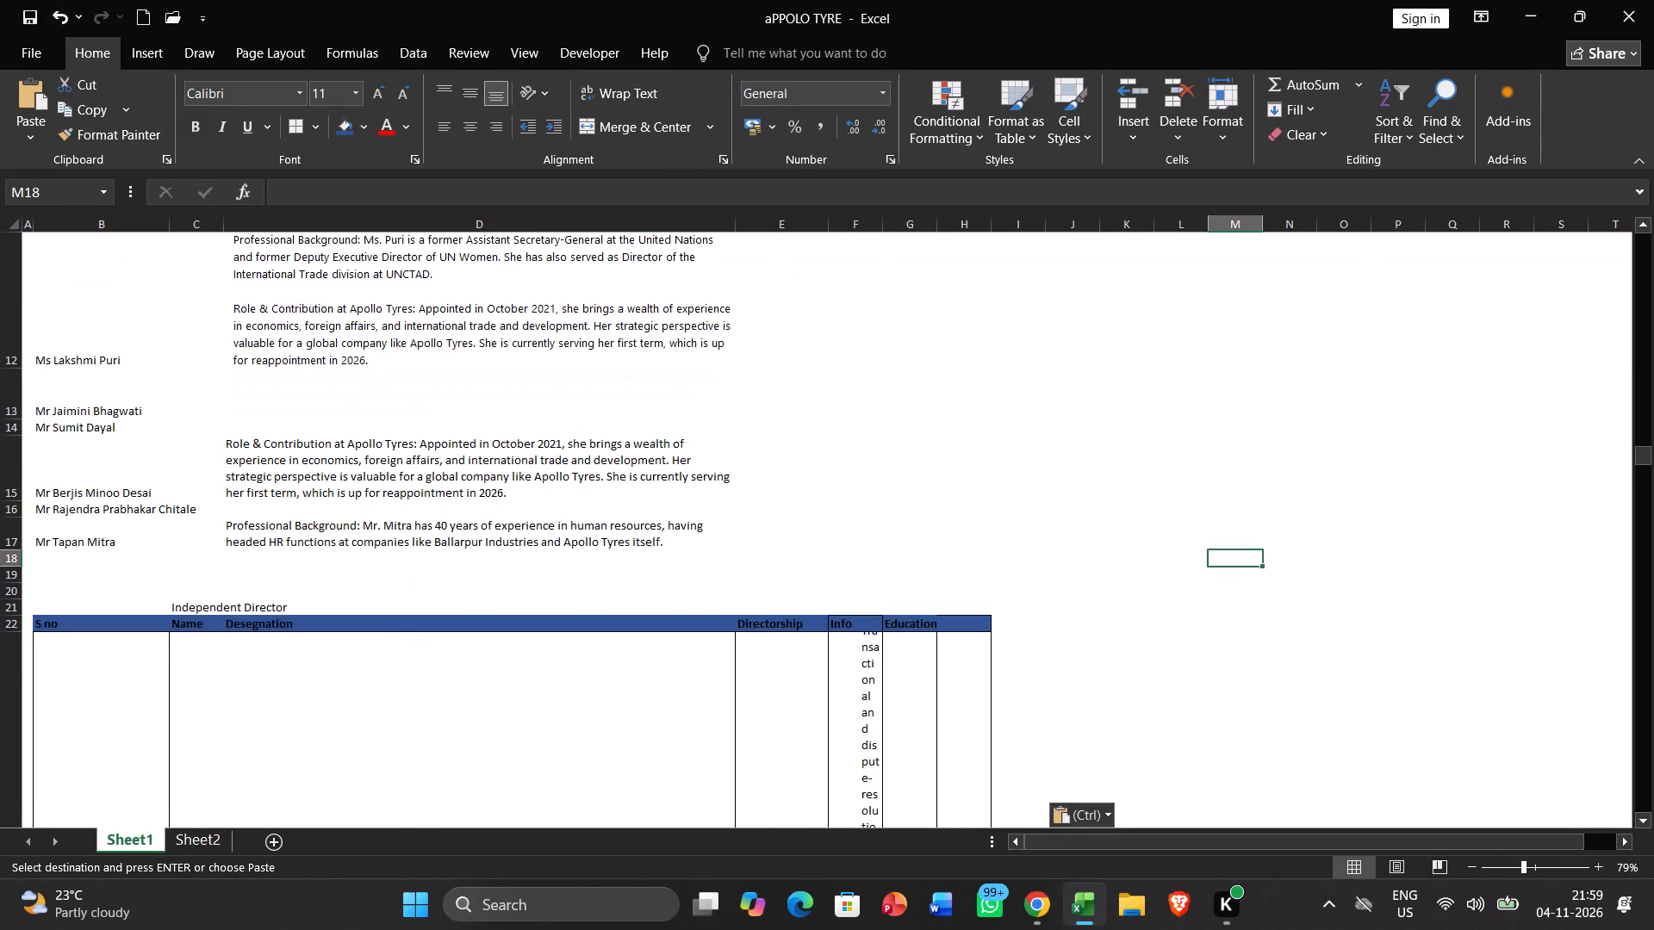
pyautogui.scroll(-4, 1253, 555)
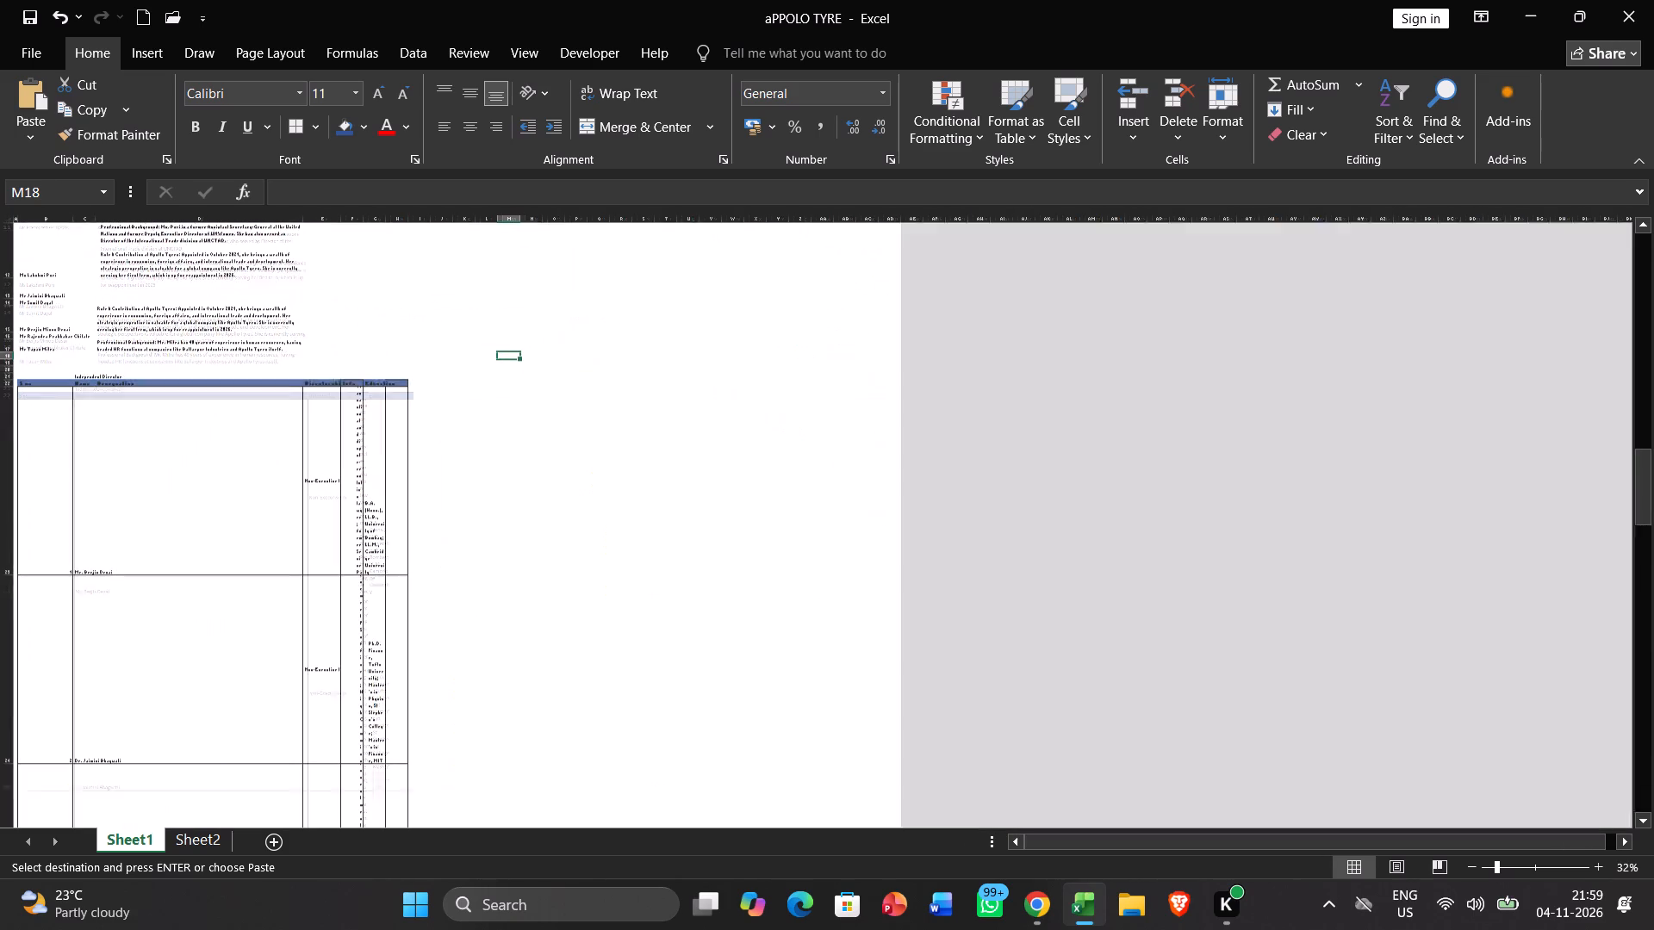
pyautogui.hscroll(1, 455, 449)
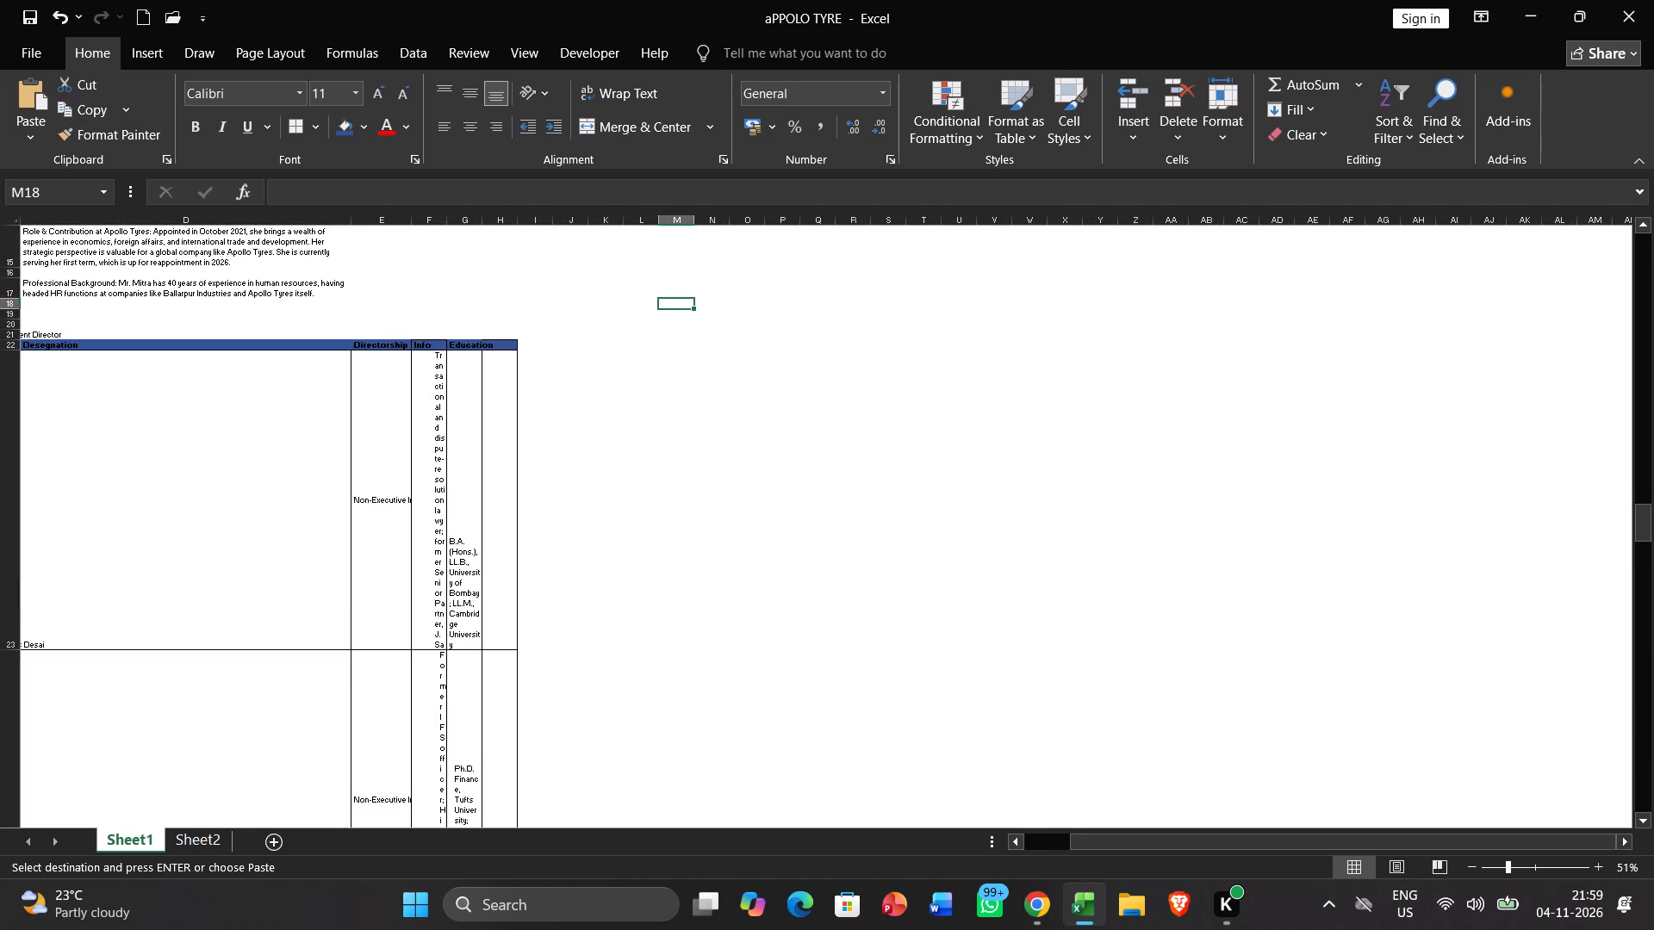
pyautogui.click(1059, 901)
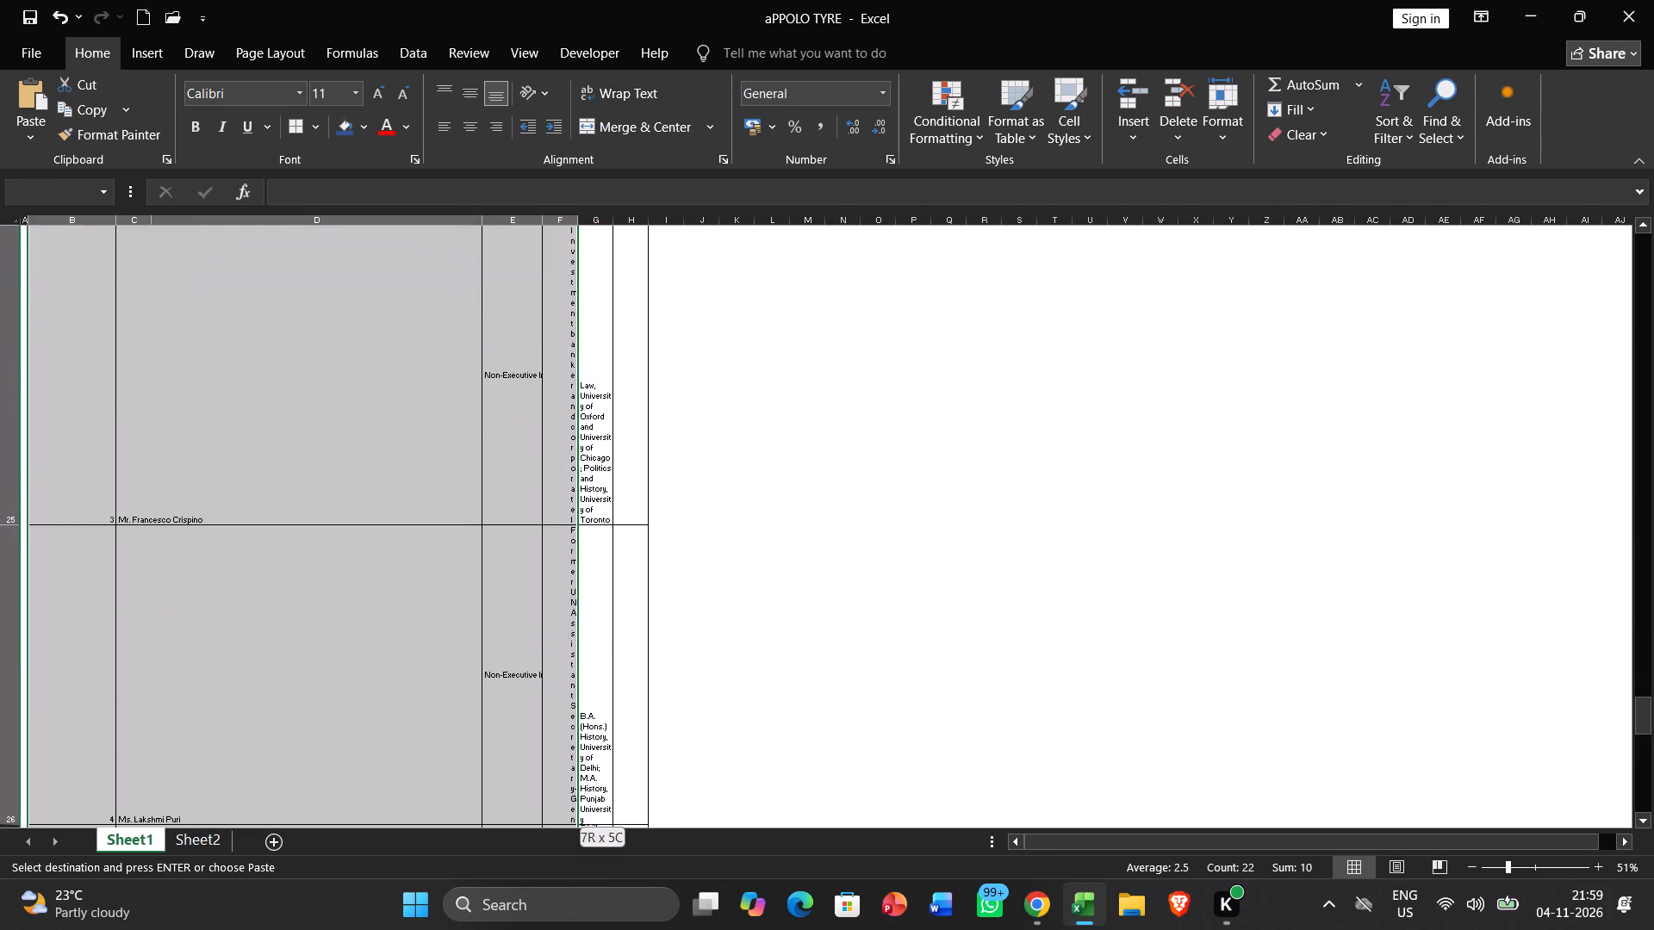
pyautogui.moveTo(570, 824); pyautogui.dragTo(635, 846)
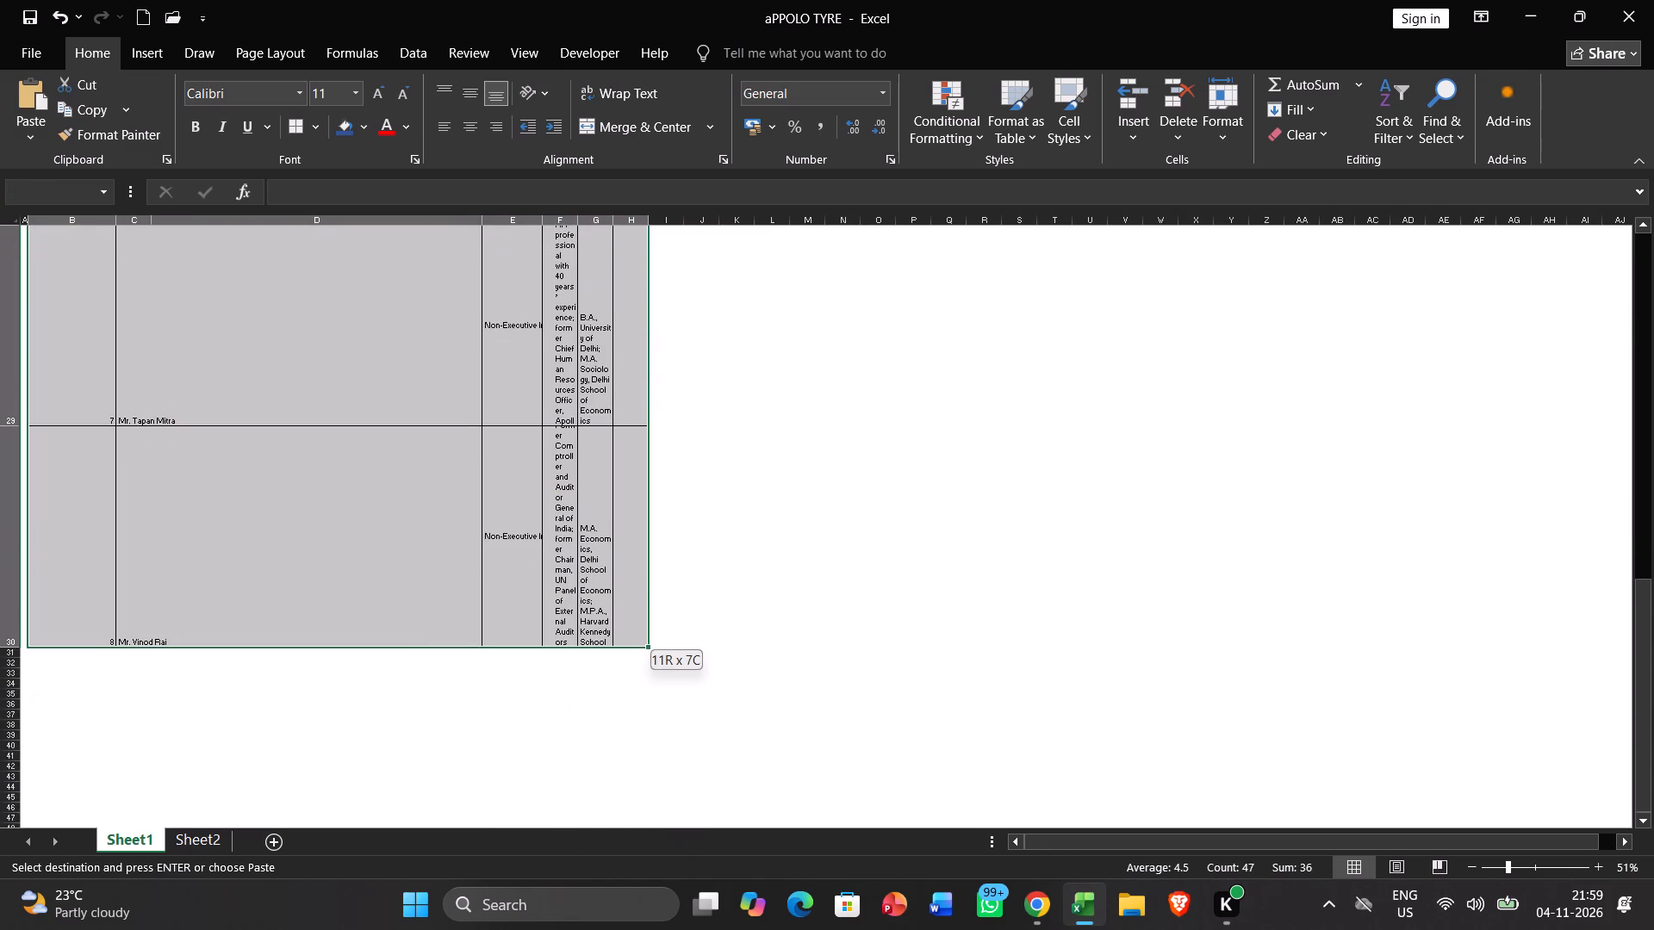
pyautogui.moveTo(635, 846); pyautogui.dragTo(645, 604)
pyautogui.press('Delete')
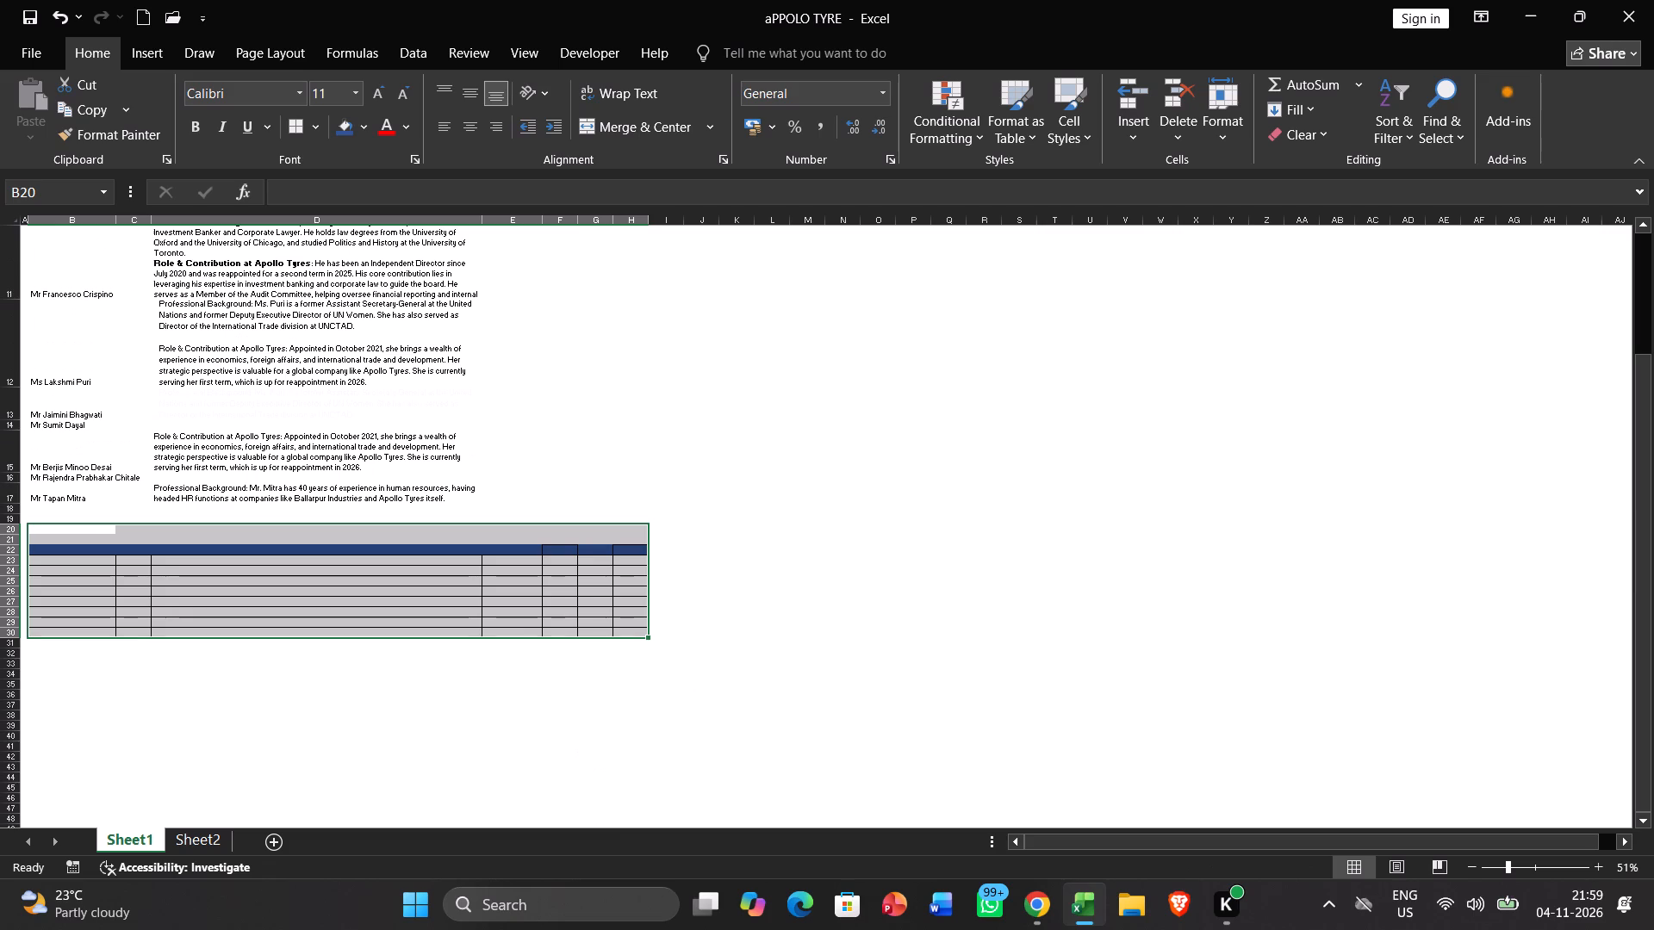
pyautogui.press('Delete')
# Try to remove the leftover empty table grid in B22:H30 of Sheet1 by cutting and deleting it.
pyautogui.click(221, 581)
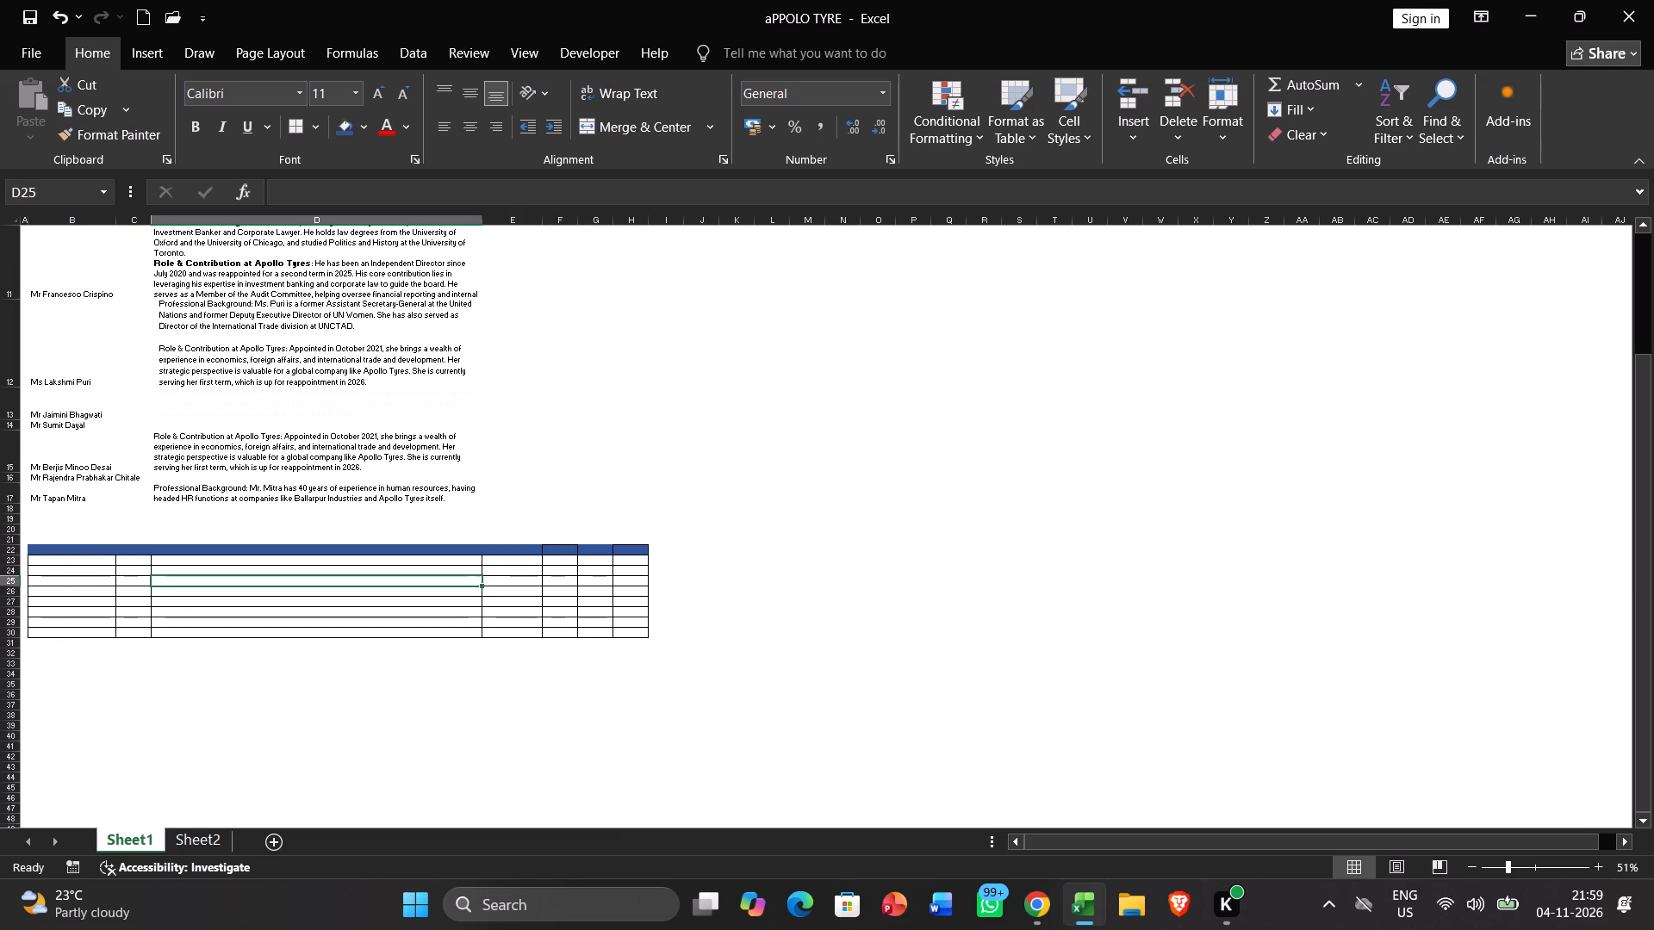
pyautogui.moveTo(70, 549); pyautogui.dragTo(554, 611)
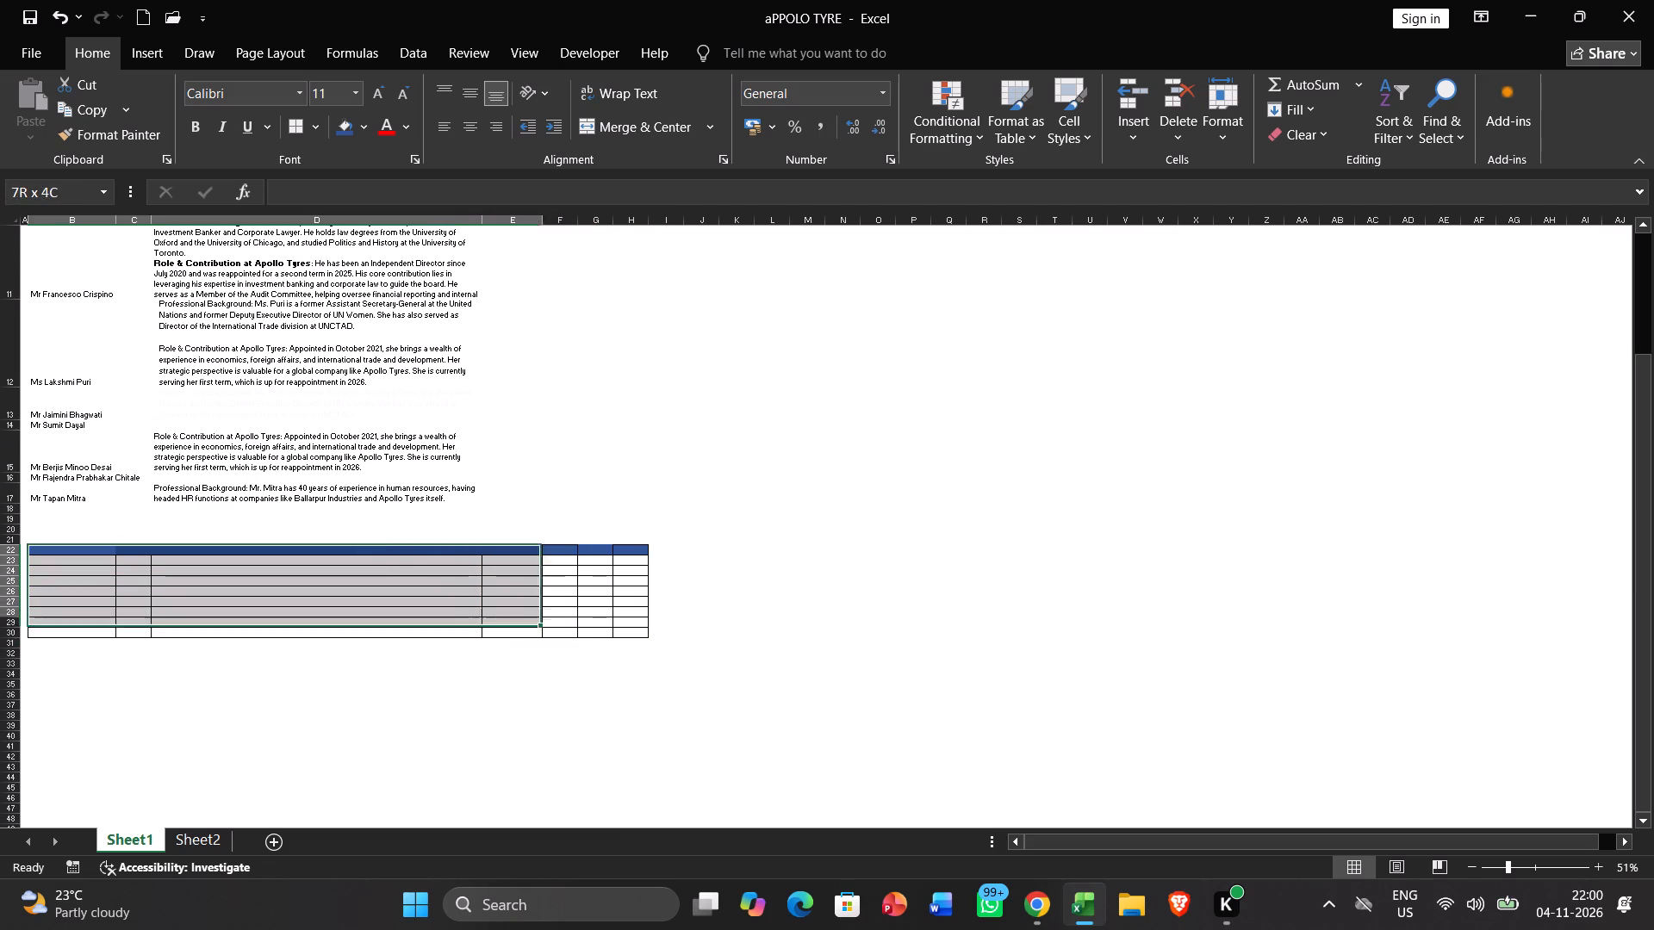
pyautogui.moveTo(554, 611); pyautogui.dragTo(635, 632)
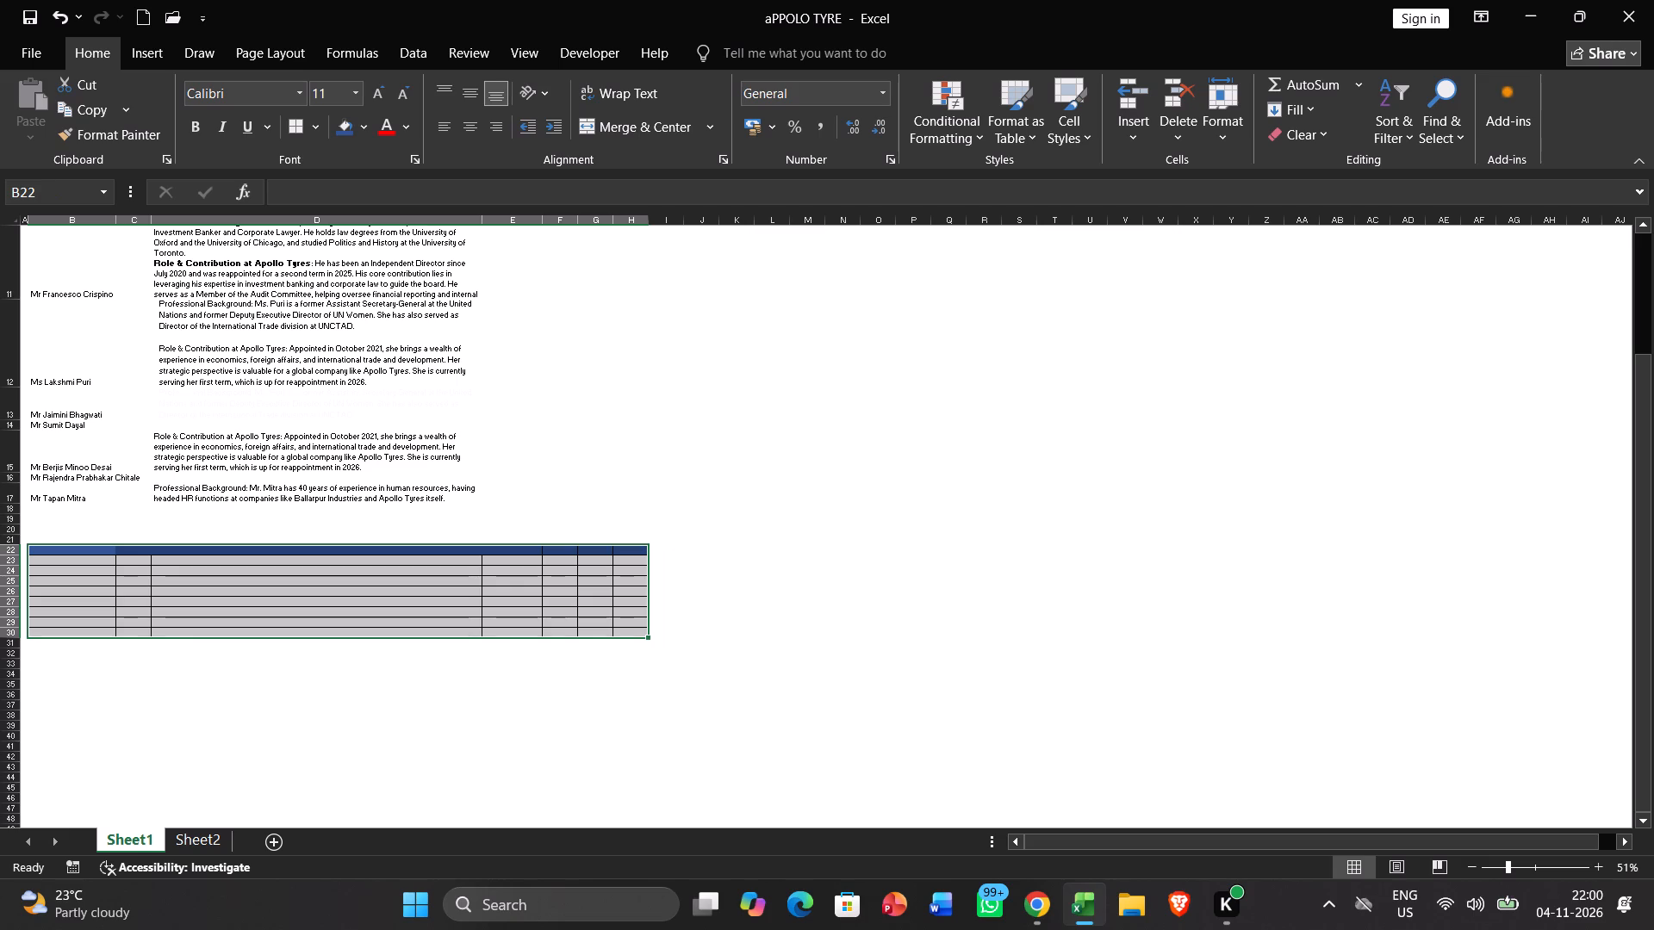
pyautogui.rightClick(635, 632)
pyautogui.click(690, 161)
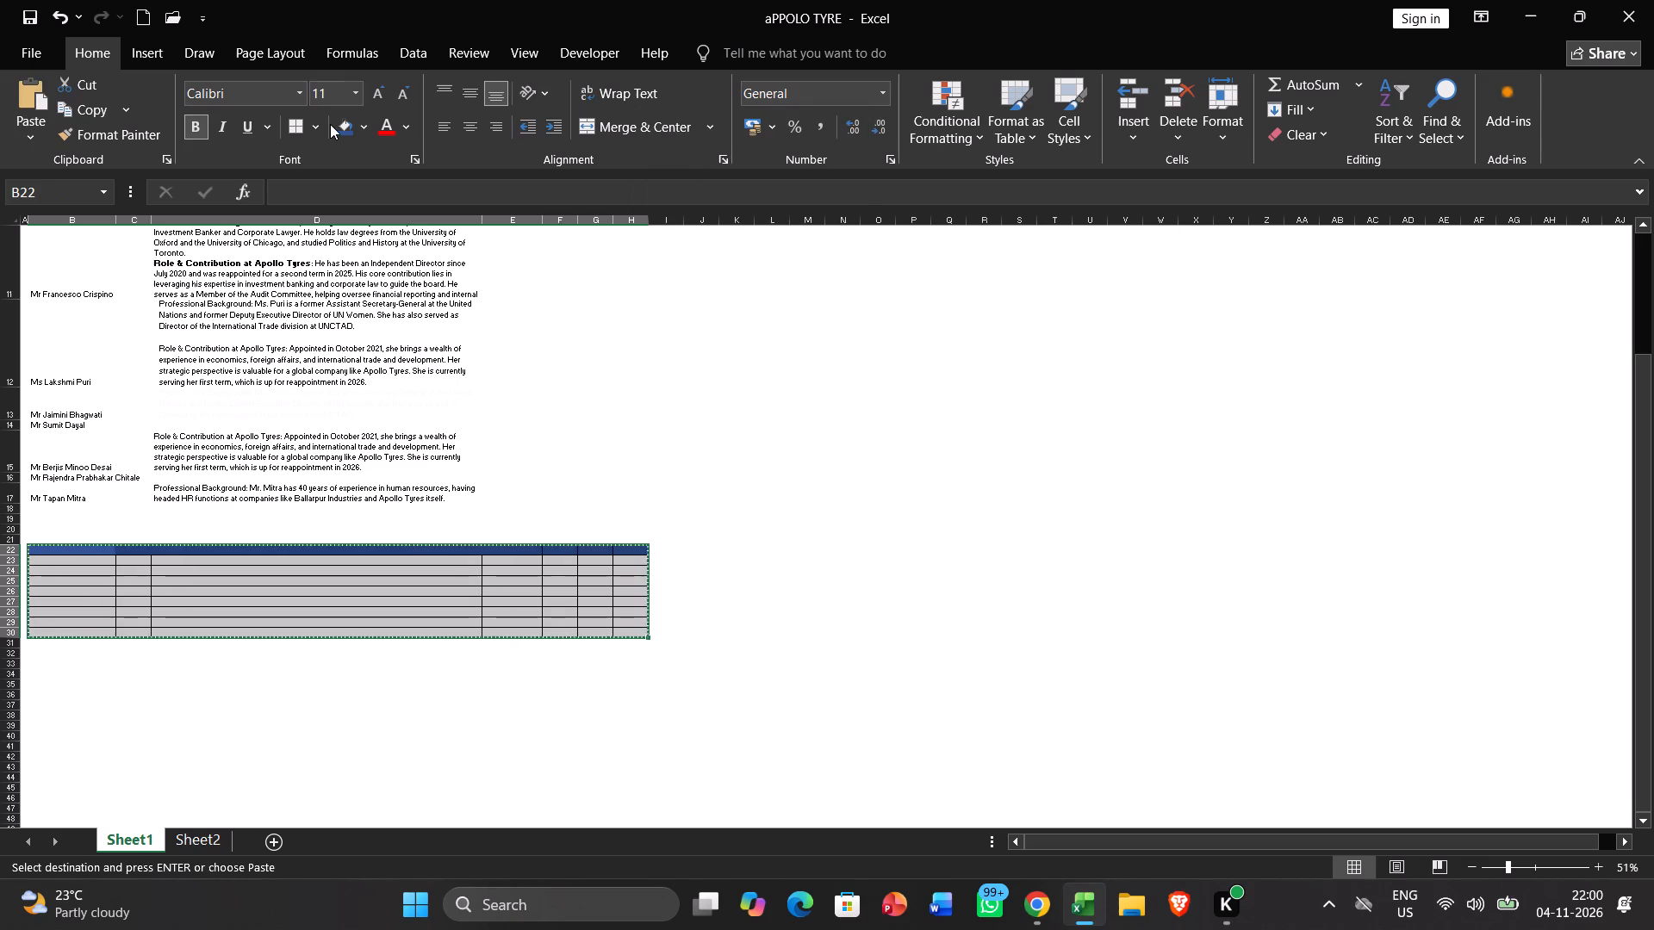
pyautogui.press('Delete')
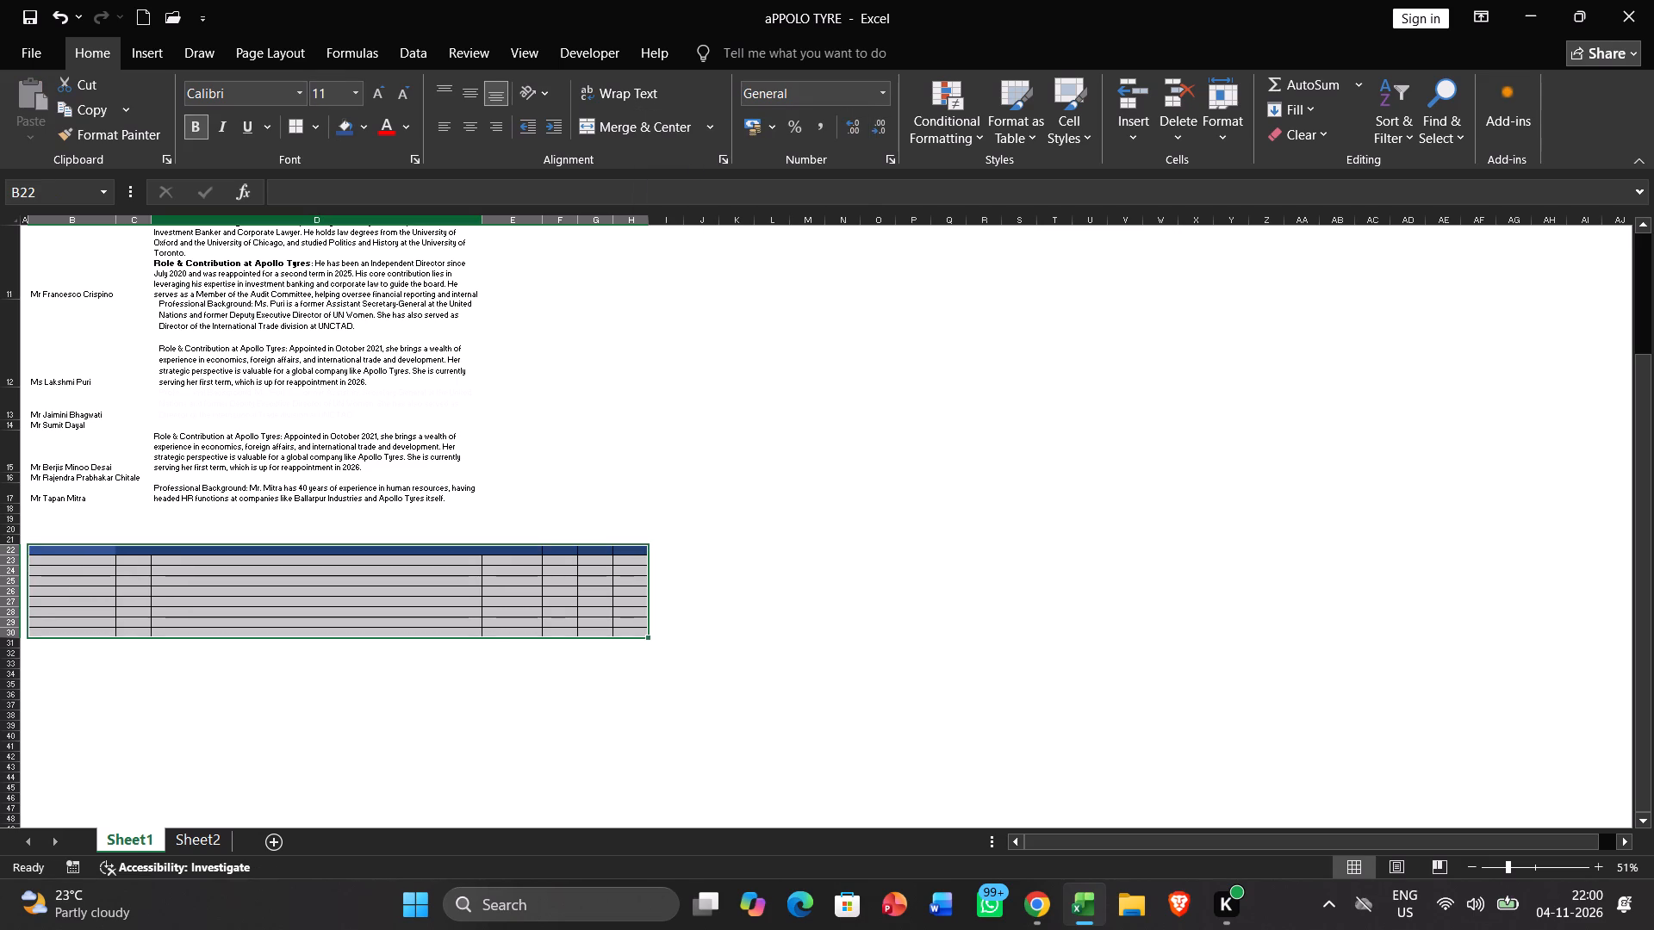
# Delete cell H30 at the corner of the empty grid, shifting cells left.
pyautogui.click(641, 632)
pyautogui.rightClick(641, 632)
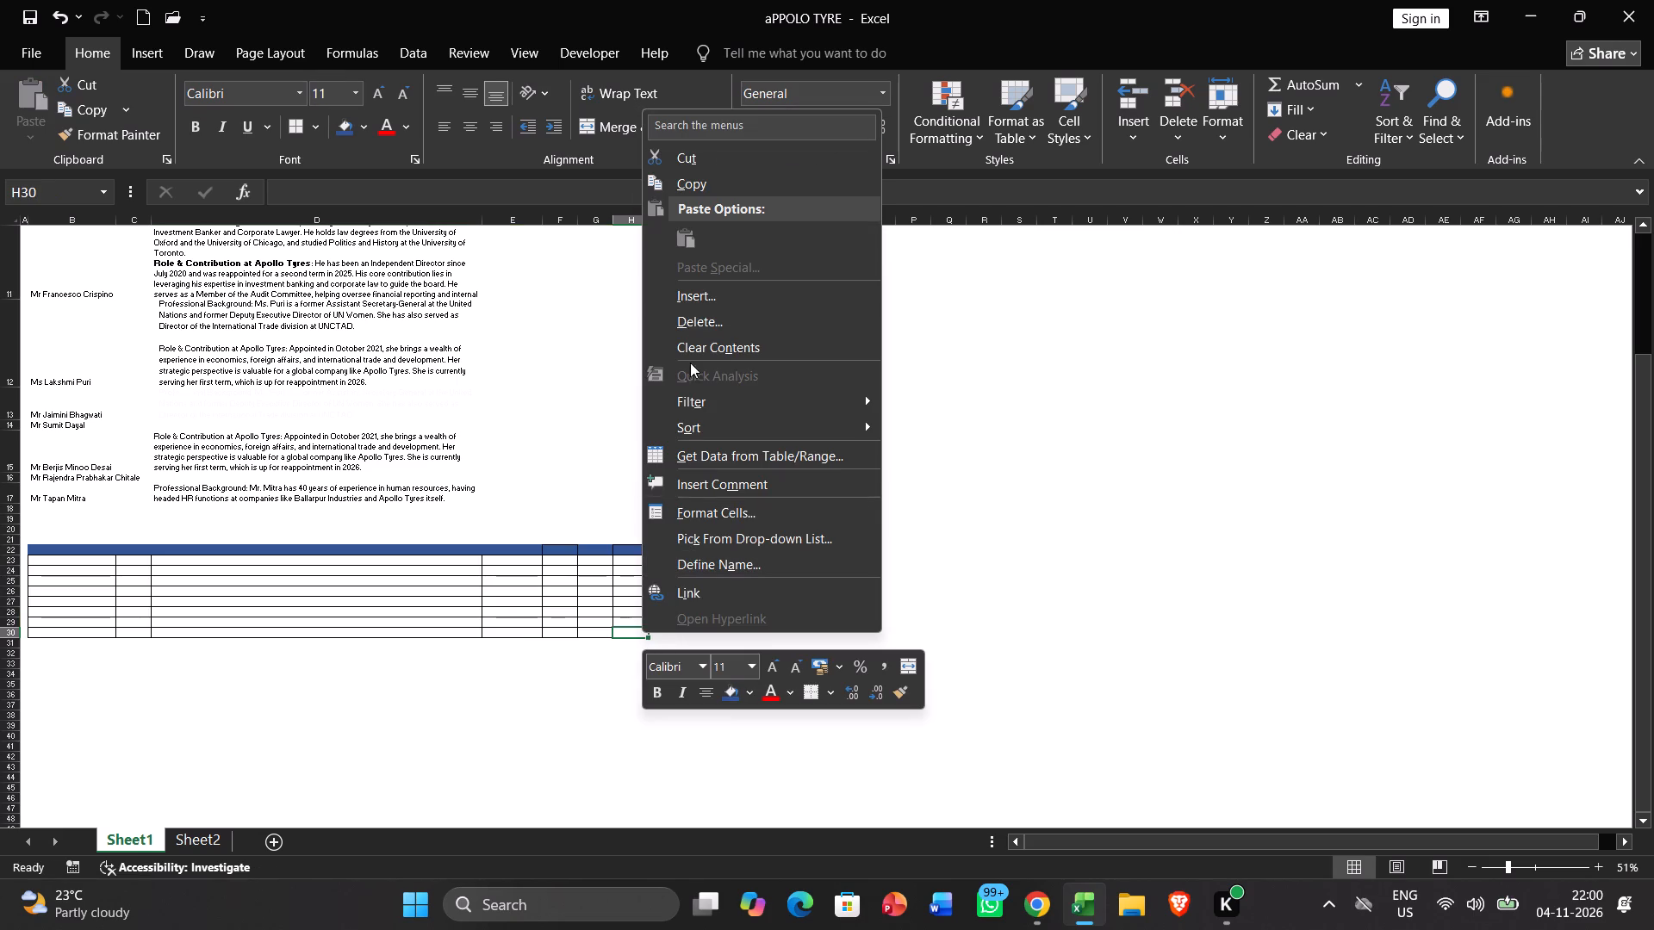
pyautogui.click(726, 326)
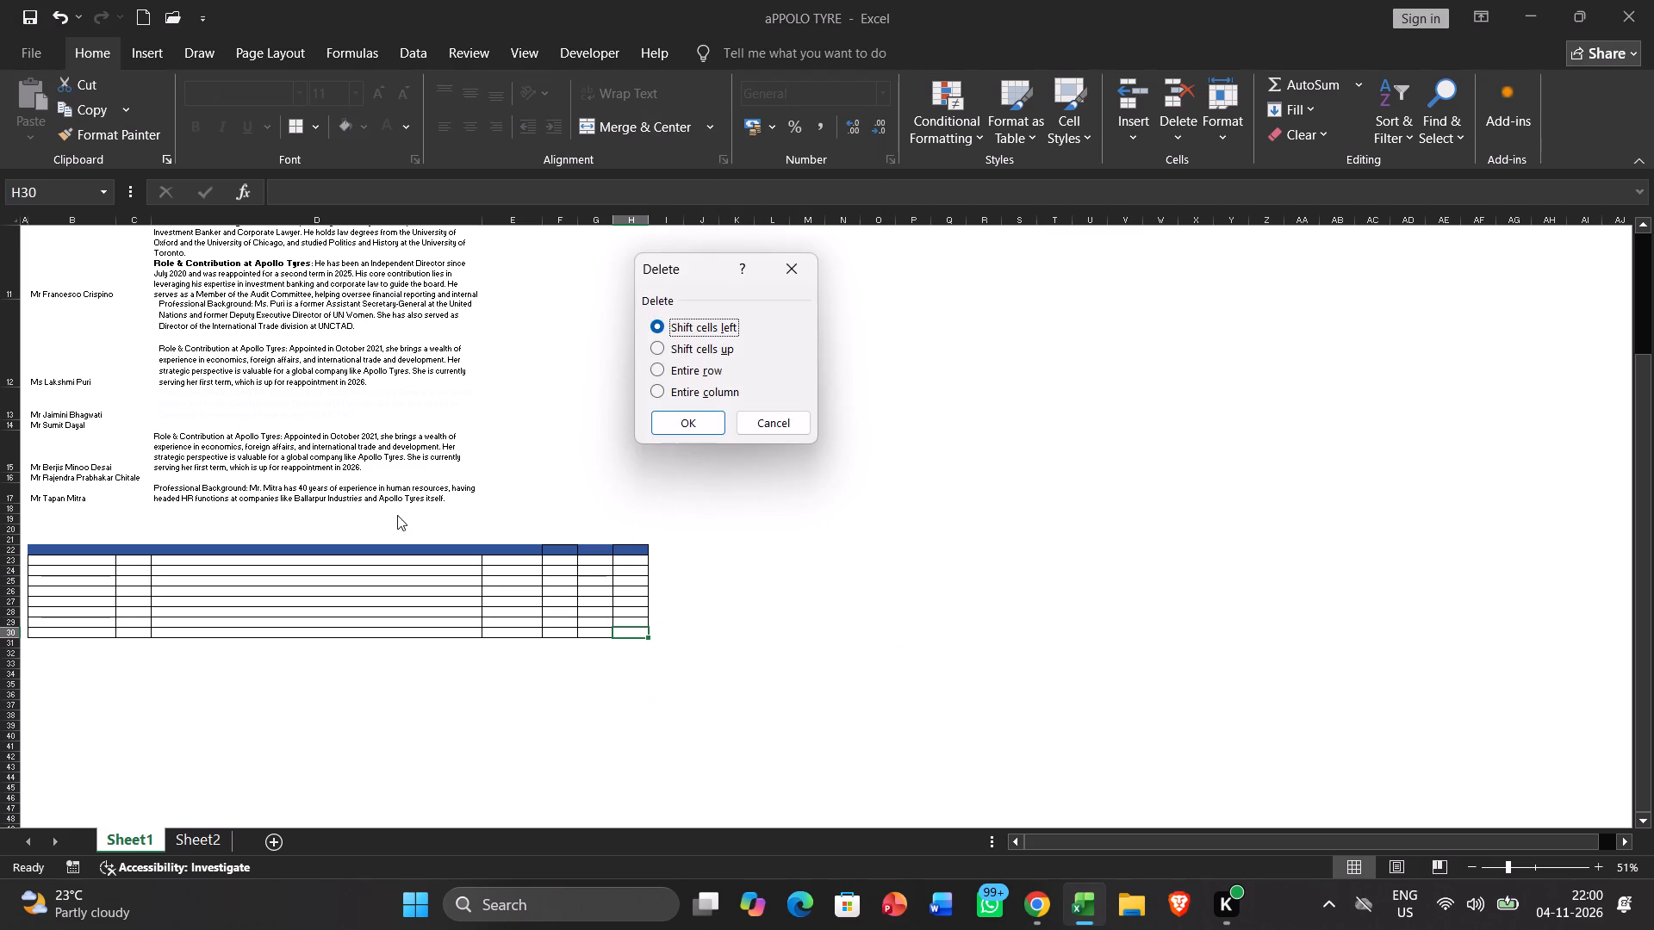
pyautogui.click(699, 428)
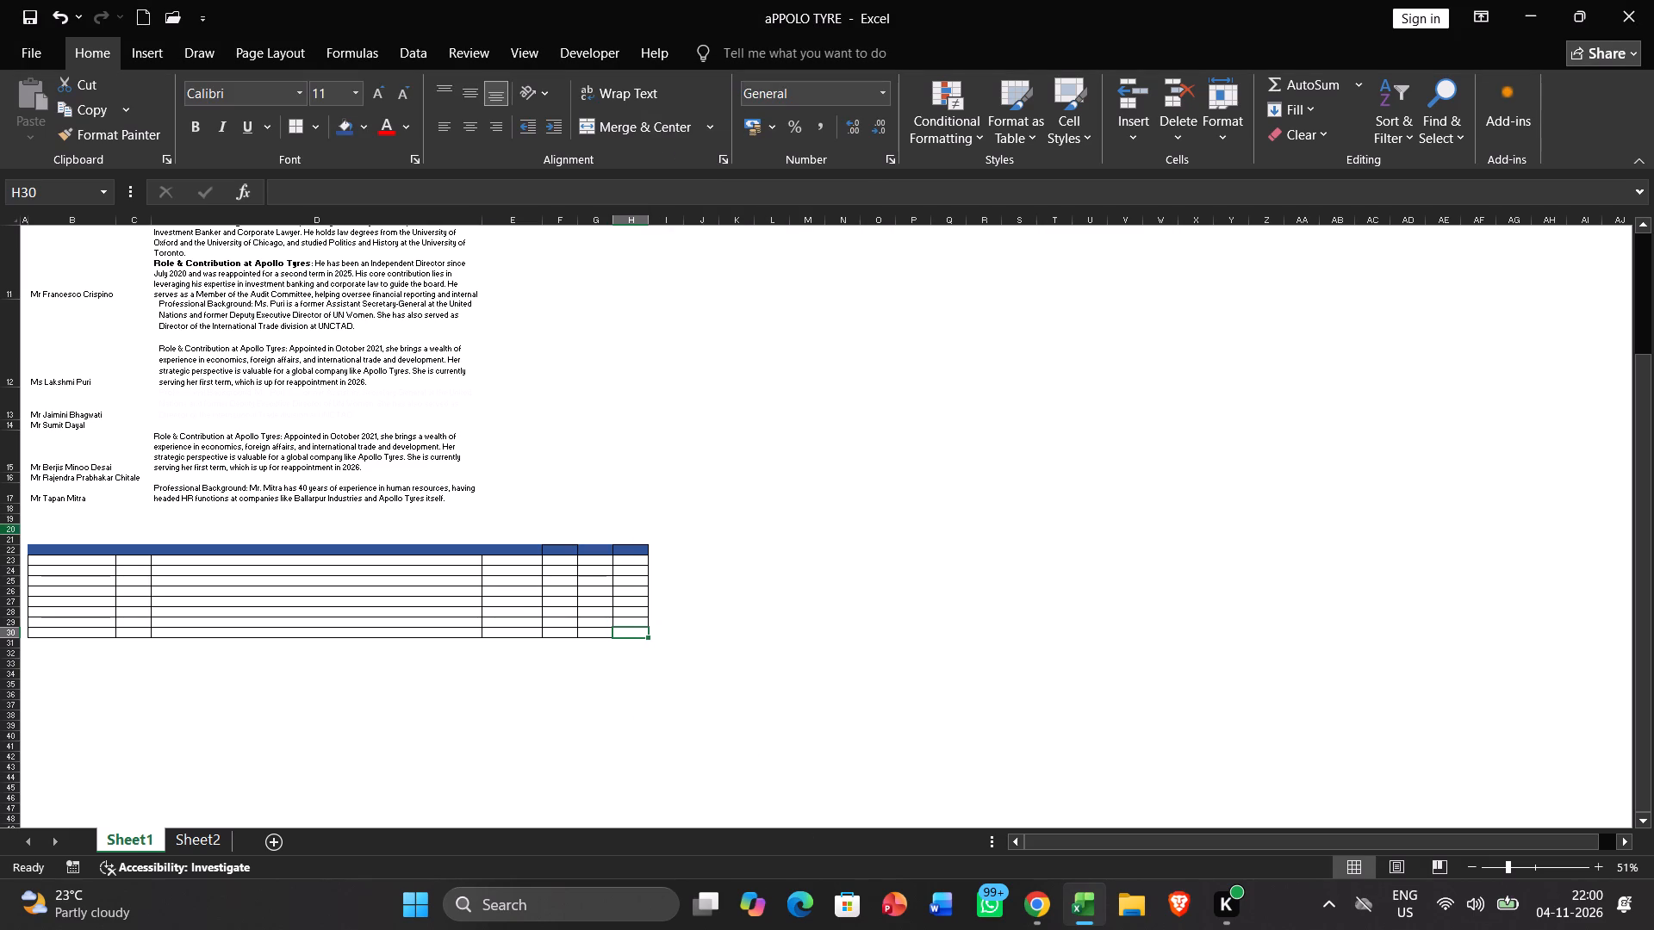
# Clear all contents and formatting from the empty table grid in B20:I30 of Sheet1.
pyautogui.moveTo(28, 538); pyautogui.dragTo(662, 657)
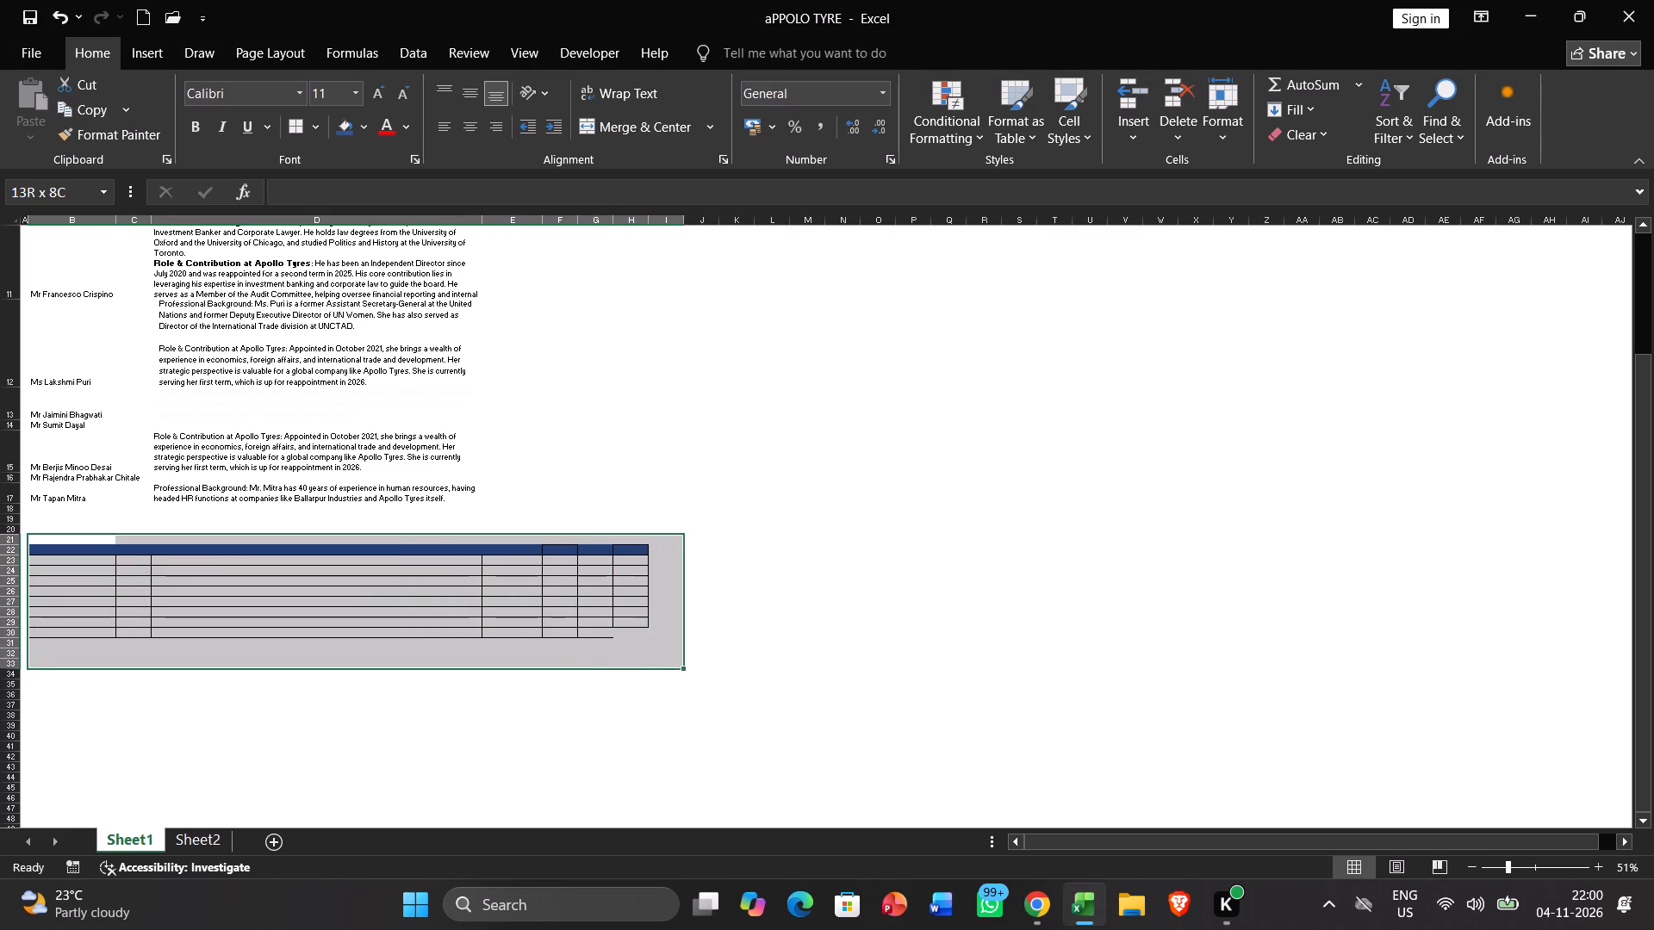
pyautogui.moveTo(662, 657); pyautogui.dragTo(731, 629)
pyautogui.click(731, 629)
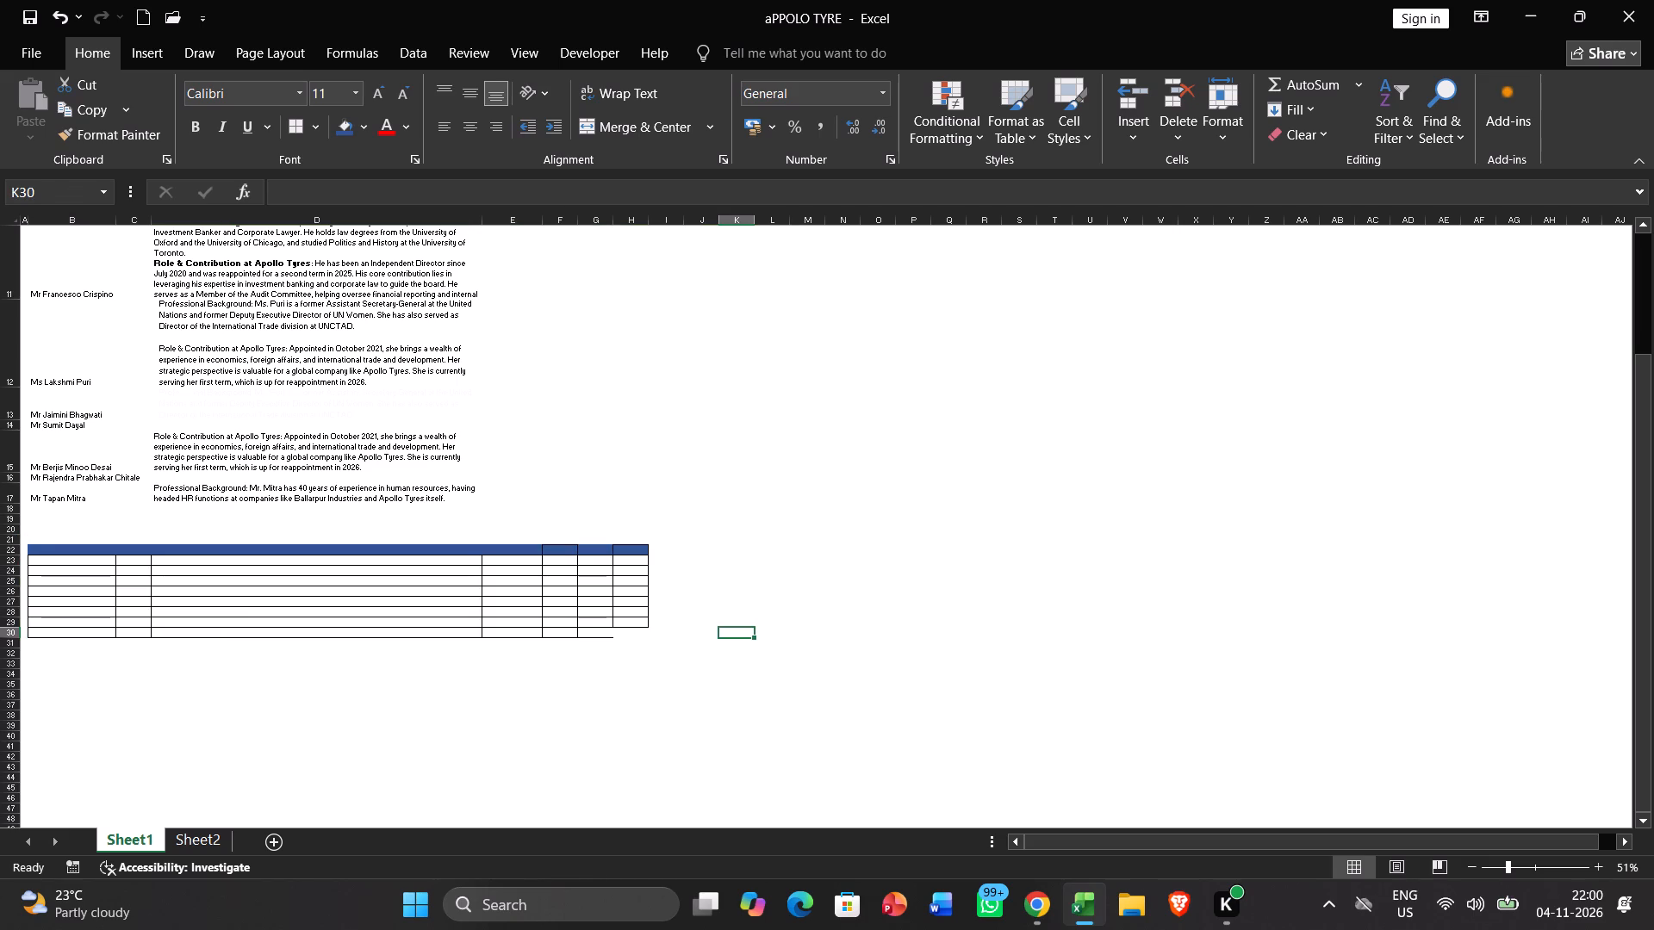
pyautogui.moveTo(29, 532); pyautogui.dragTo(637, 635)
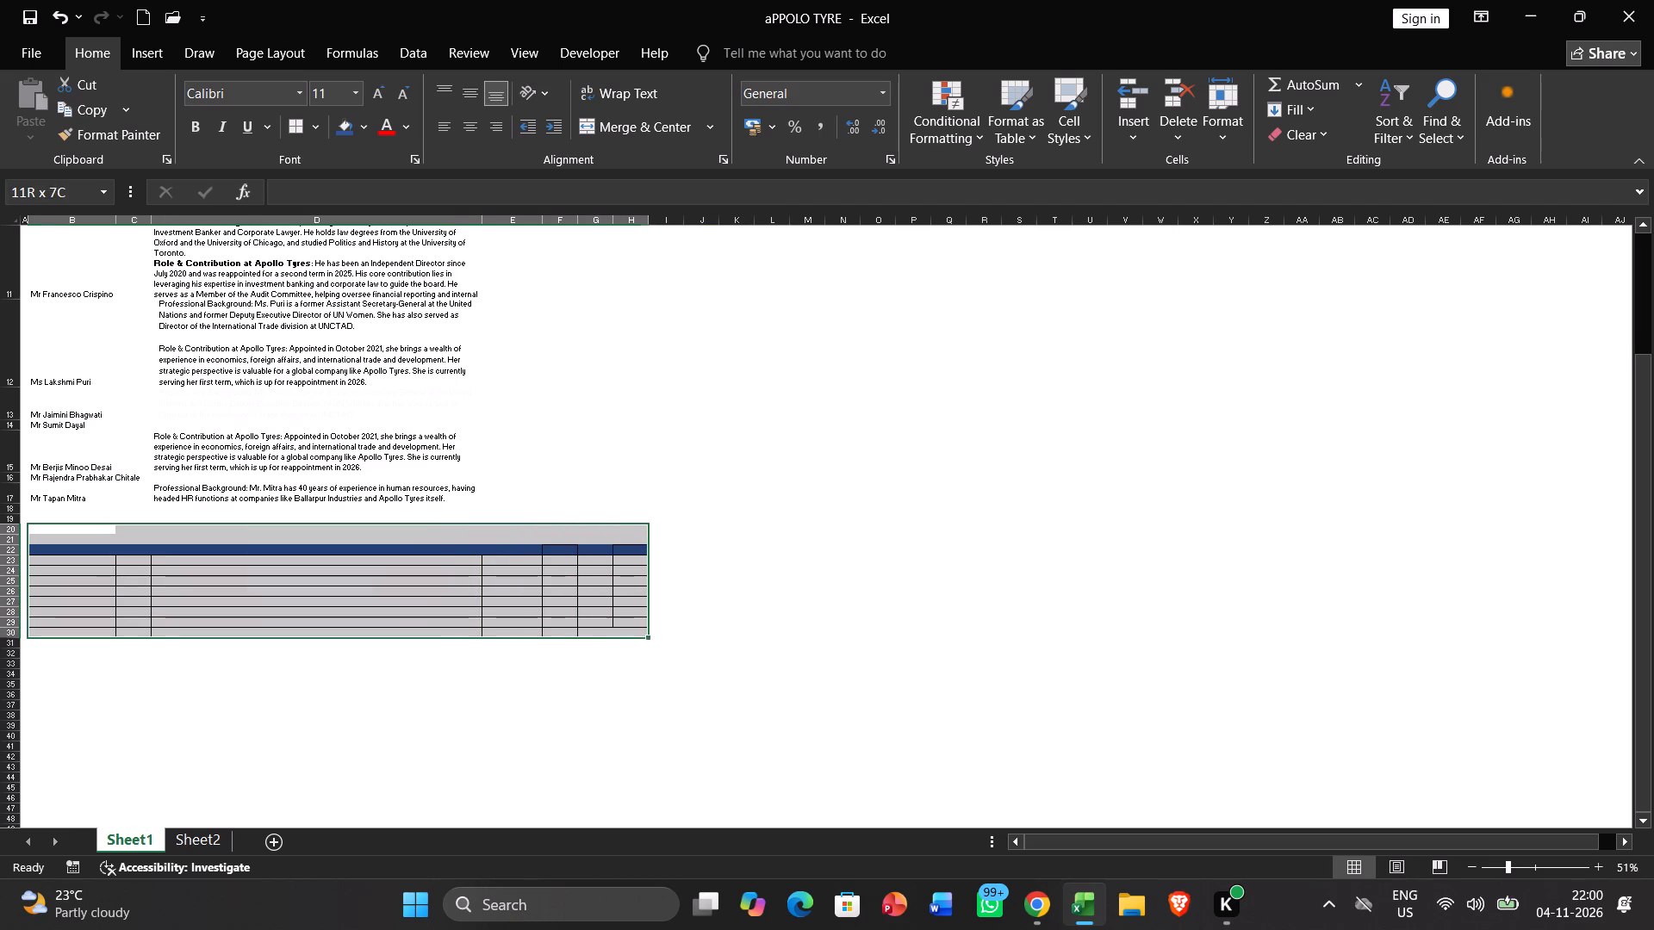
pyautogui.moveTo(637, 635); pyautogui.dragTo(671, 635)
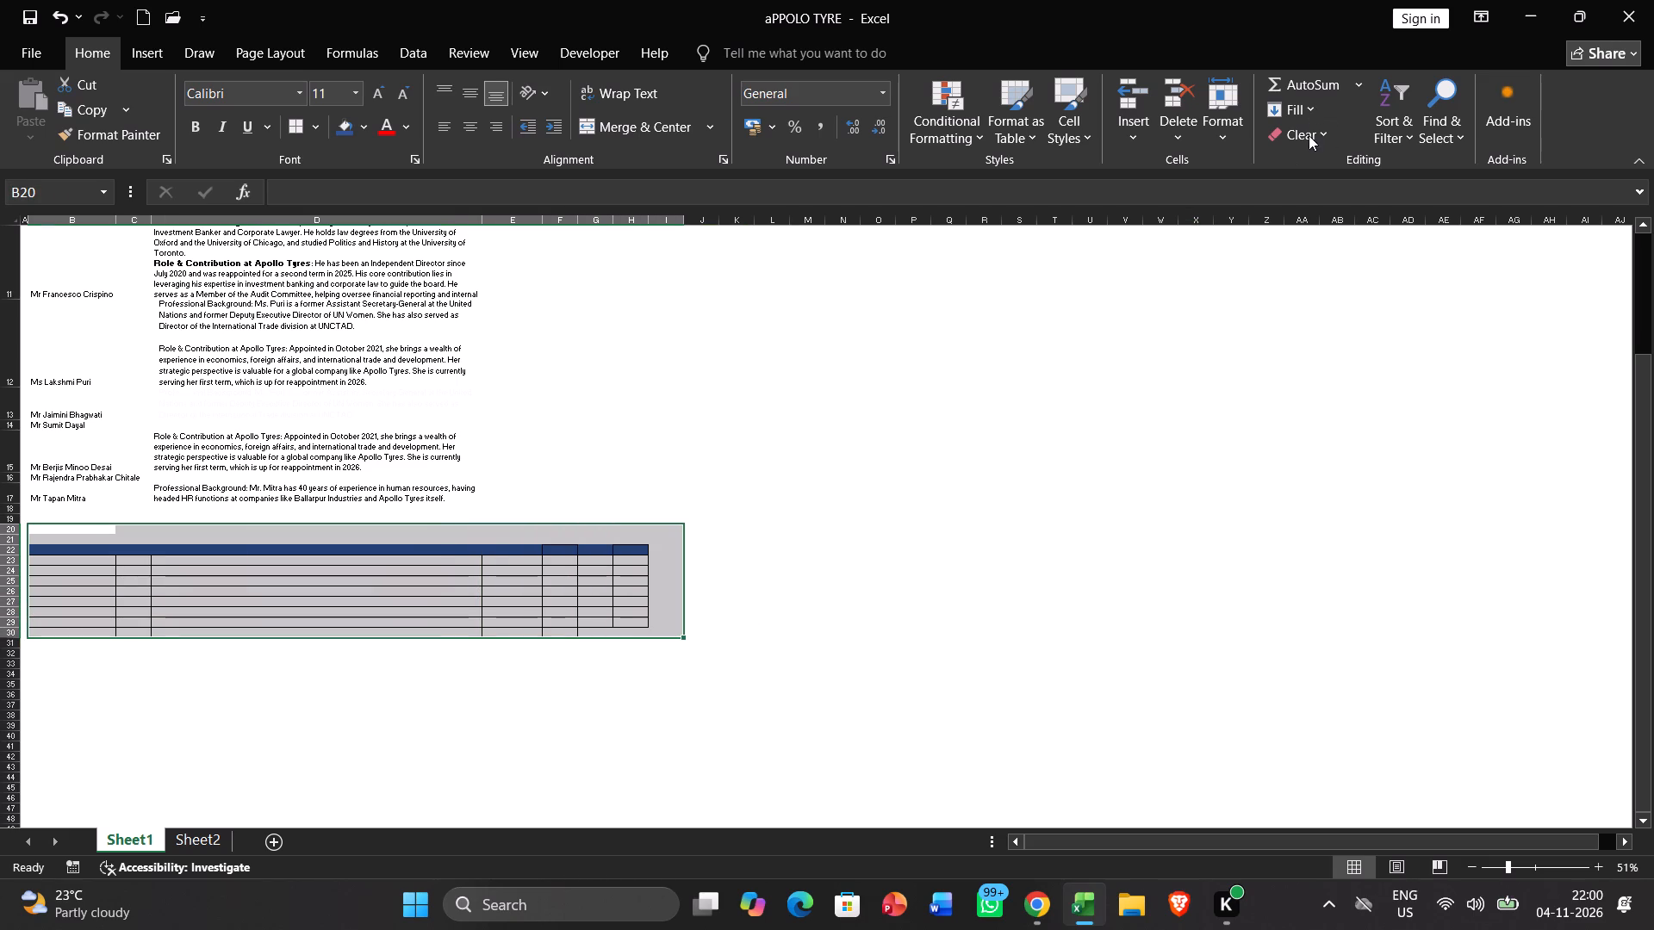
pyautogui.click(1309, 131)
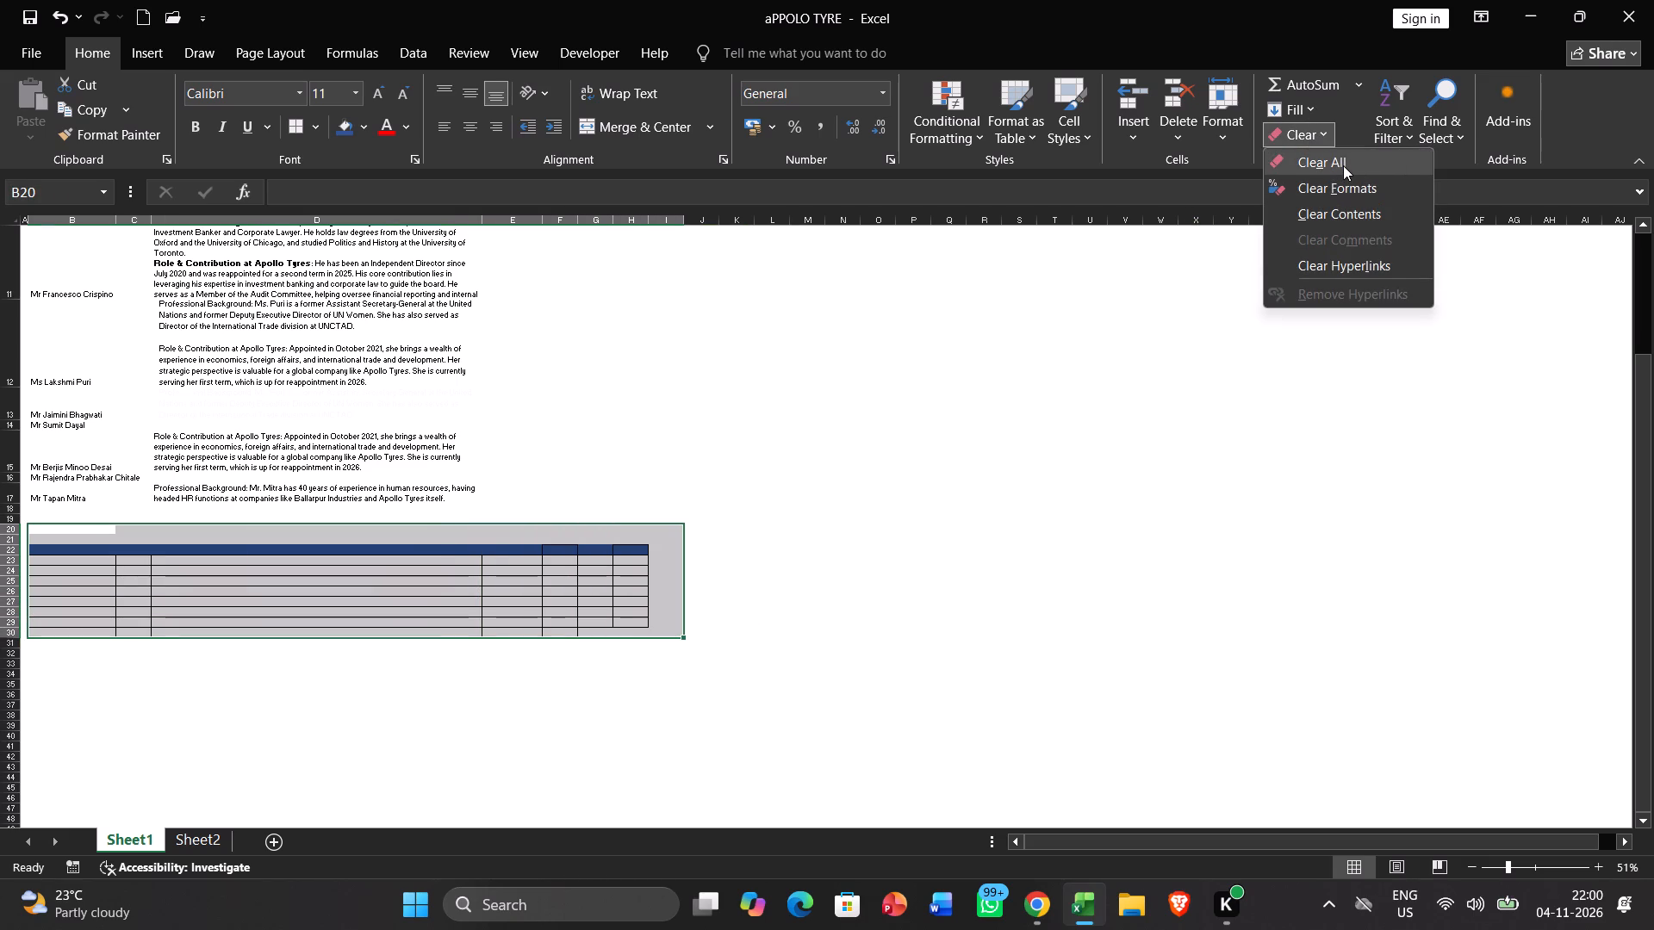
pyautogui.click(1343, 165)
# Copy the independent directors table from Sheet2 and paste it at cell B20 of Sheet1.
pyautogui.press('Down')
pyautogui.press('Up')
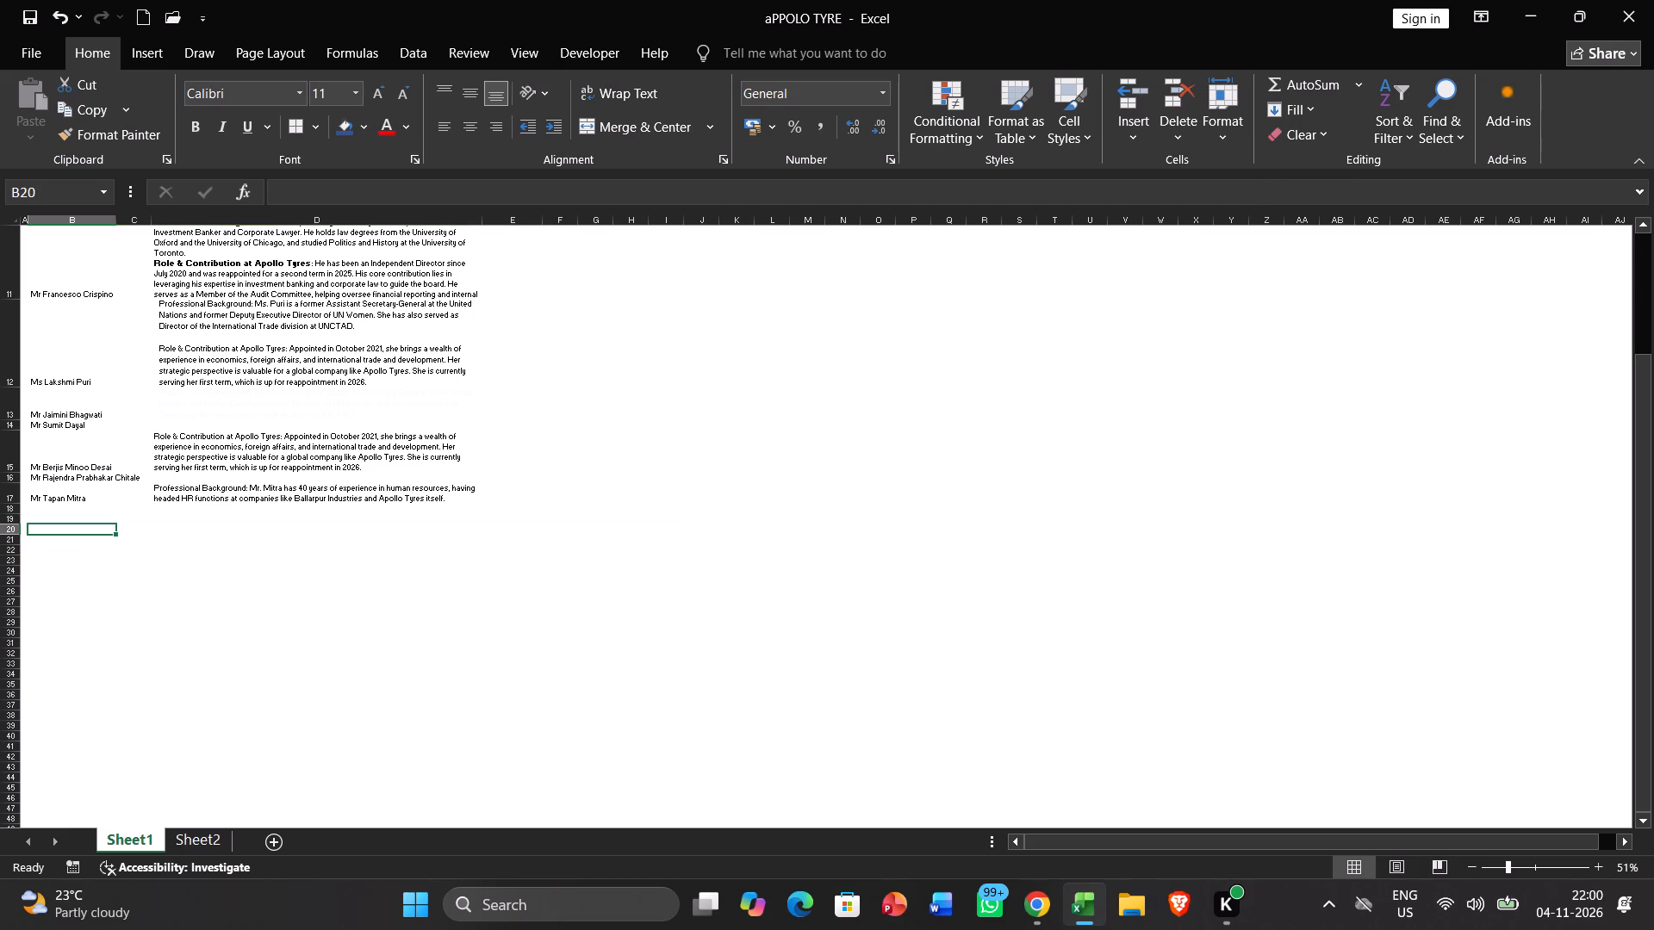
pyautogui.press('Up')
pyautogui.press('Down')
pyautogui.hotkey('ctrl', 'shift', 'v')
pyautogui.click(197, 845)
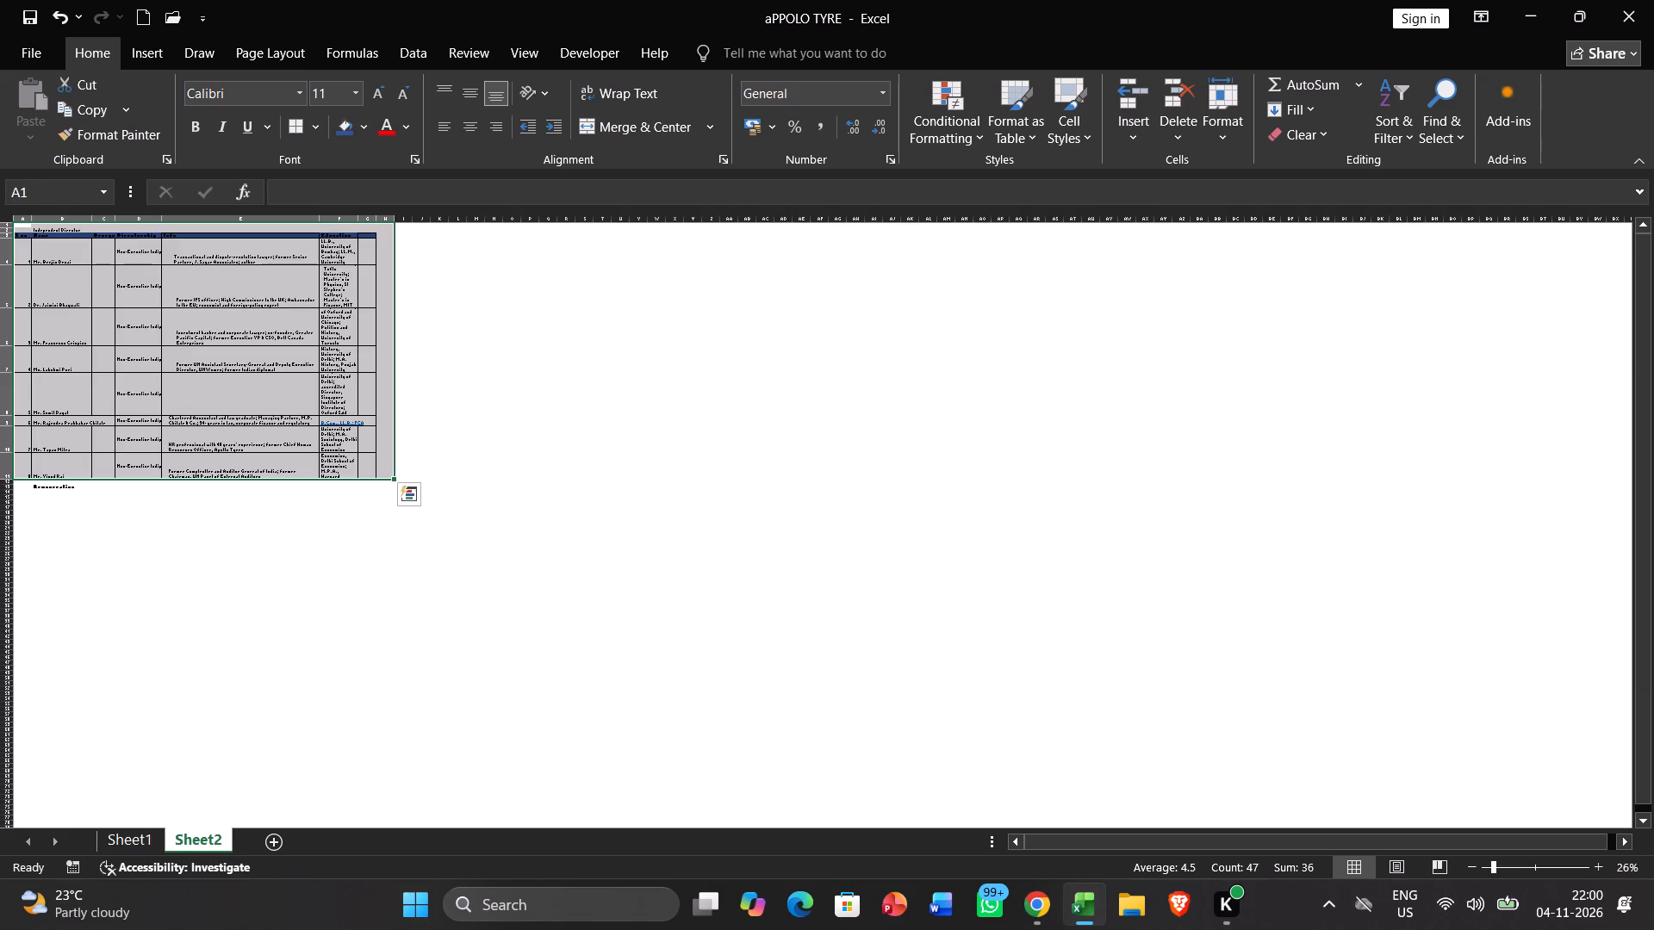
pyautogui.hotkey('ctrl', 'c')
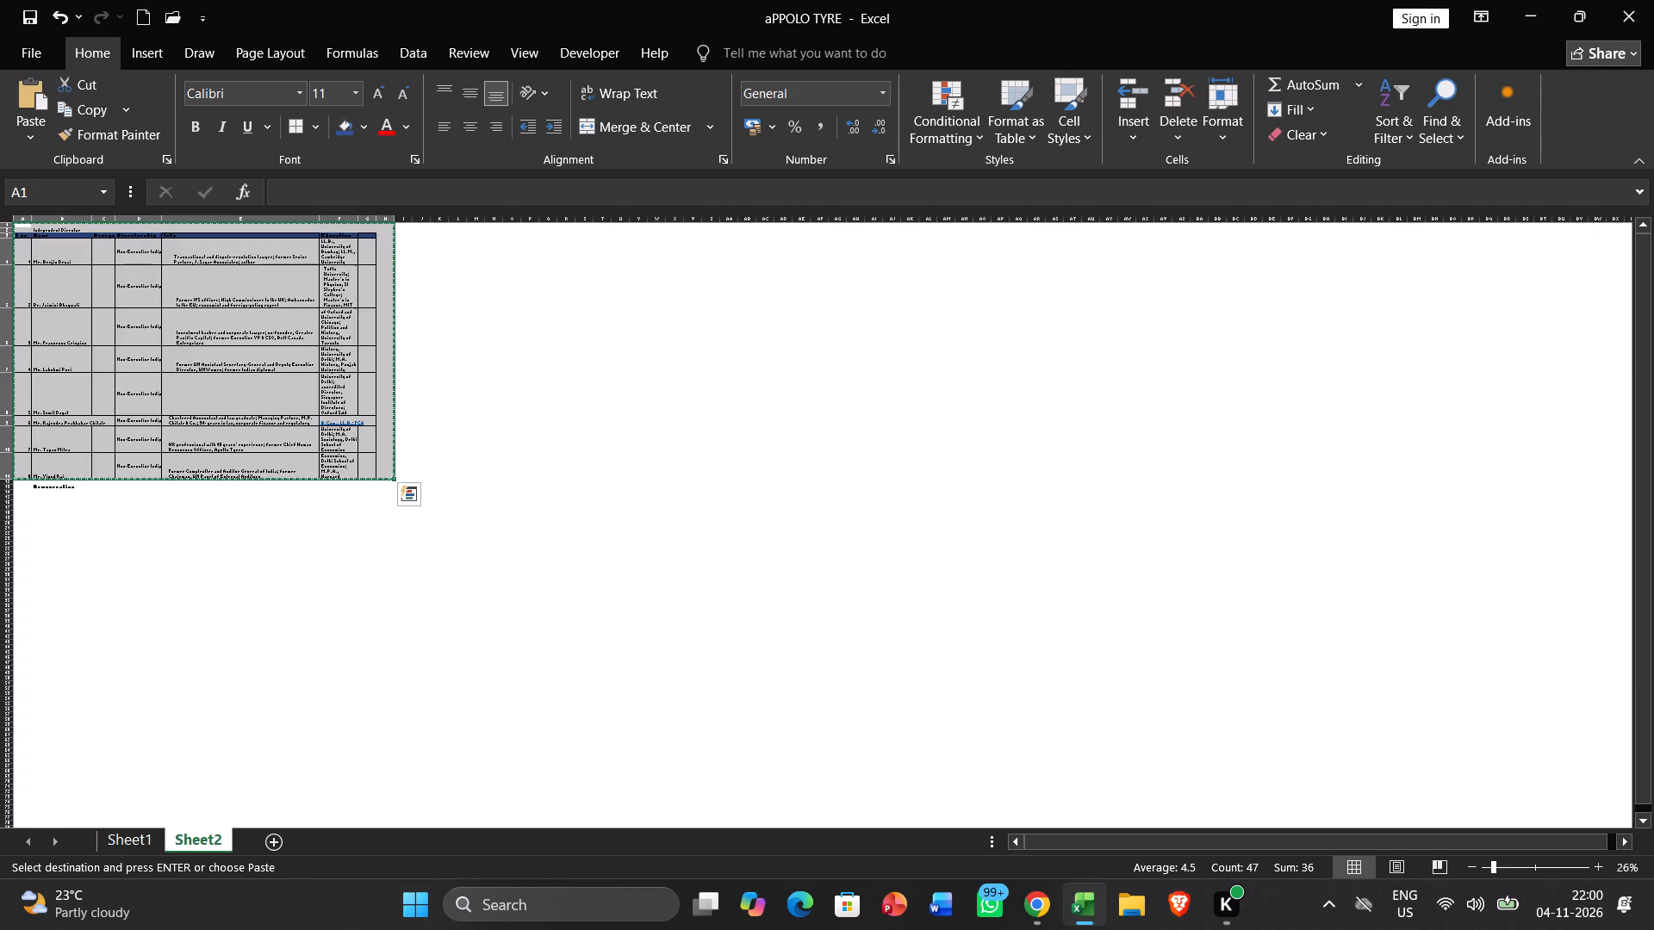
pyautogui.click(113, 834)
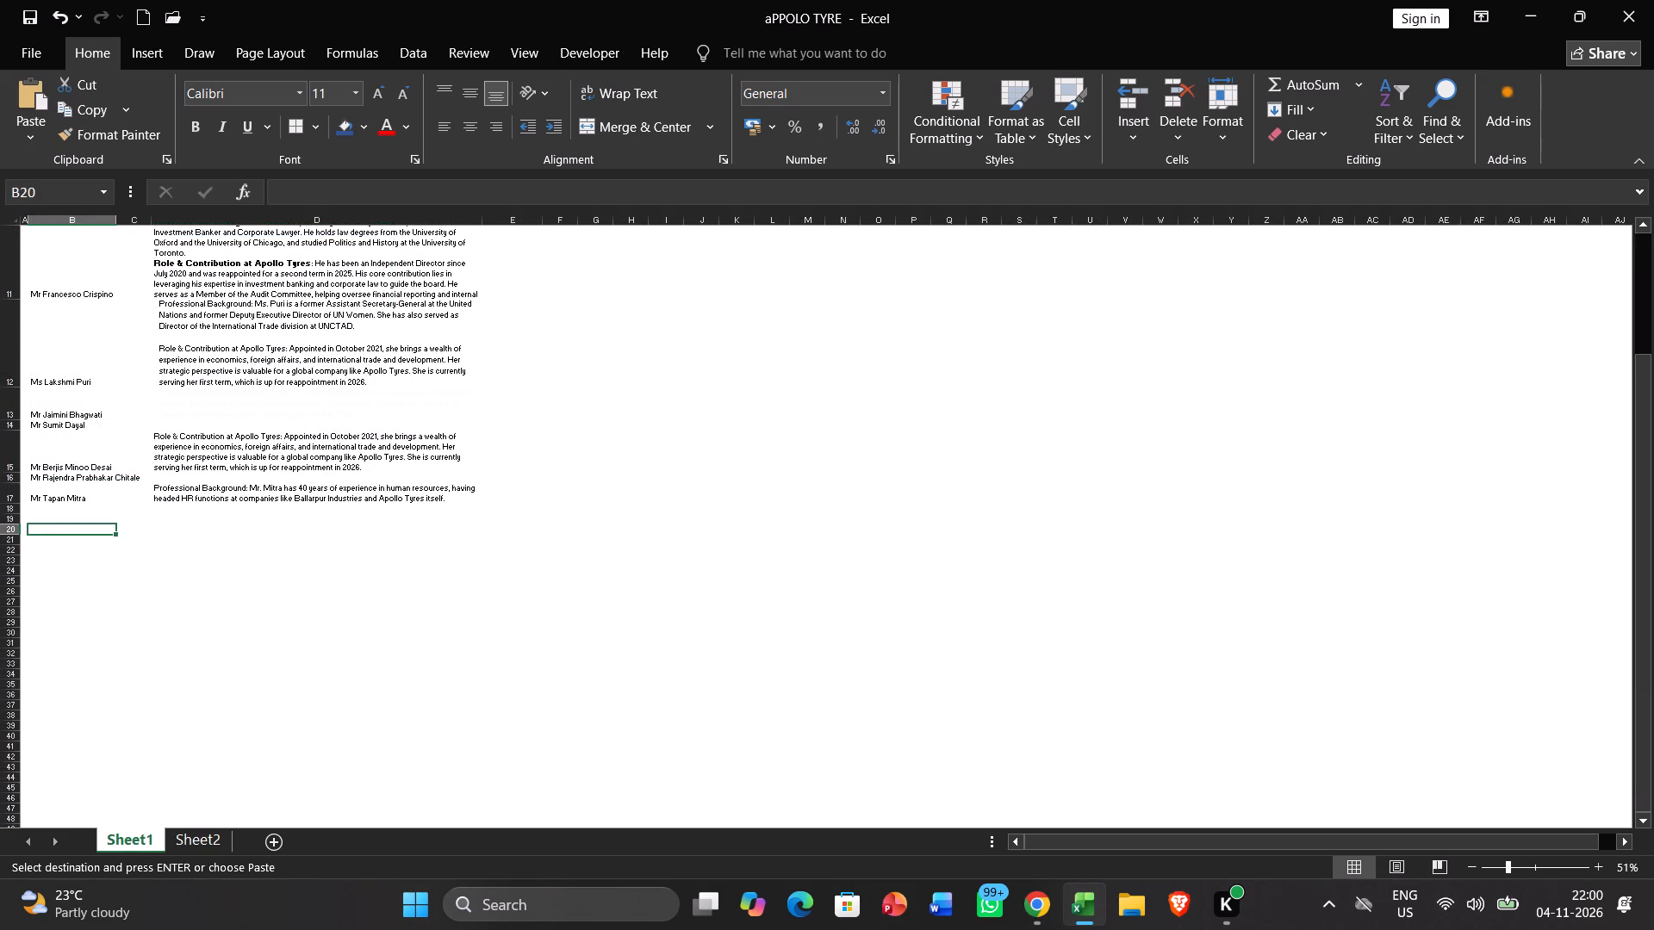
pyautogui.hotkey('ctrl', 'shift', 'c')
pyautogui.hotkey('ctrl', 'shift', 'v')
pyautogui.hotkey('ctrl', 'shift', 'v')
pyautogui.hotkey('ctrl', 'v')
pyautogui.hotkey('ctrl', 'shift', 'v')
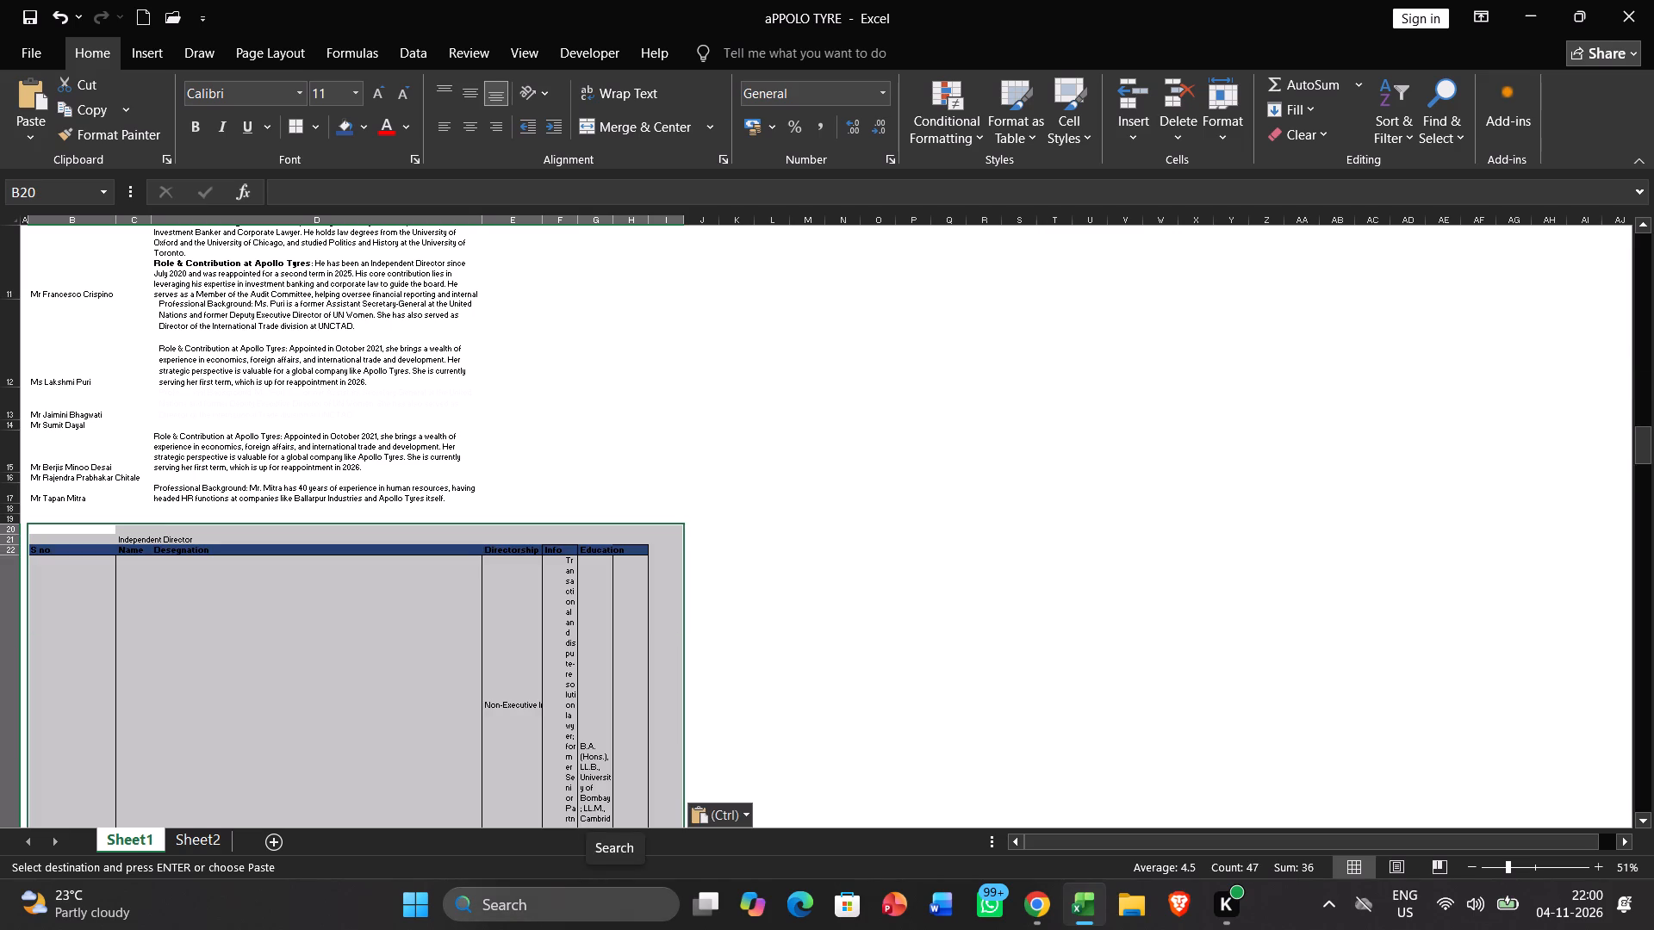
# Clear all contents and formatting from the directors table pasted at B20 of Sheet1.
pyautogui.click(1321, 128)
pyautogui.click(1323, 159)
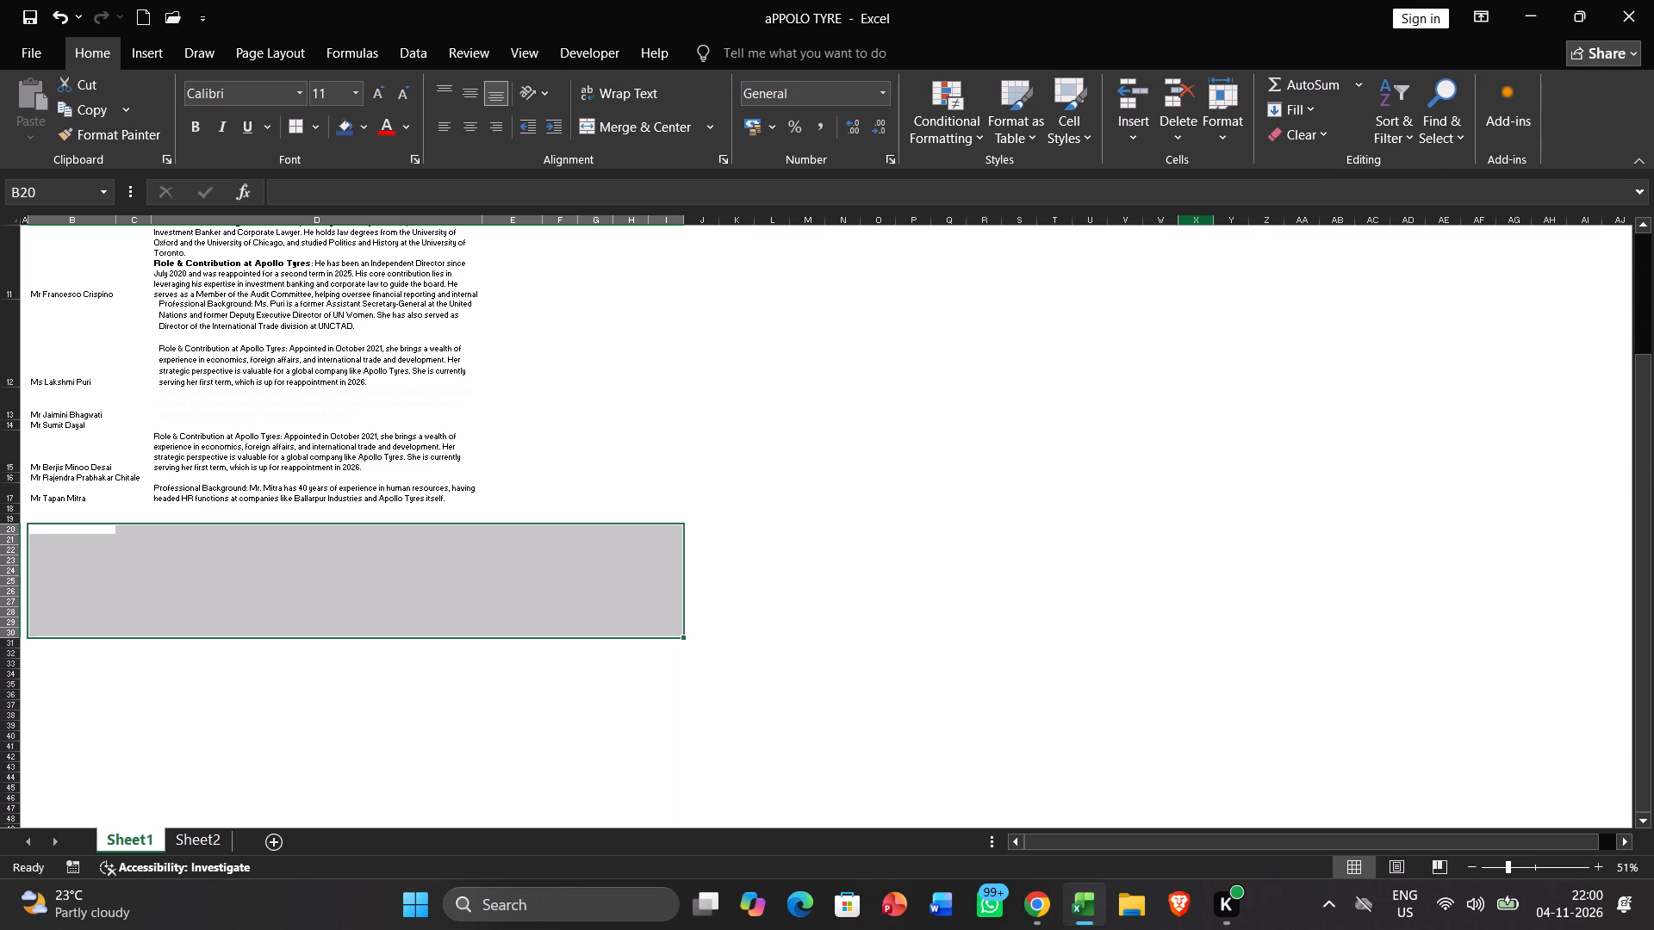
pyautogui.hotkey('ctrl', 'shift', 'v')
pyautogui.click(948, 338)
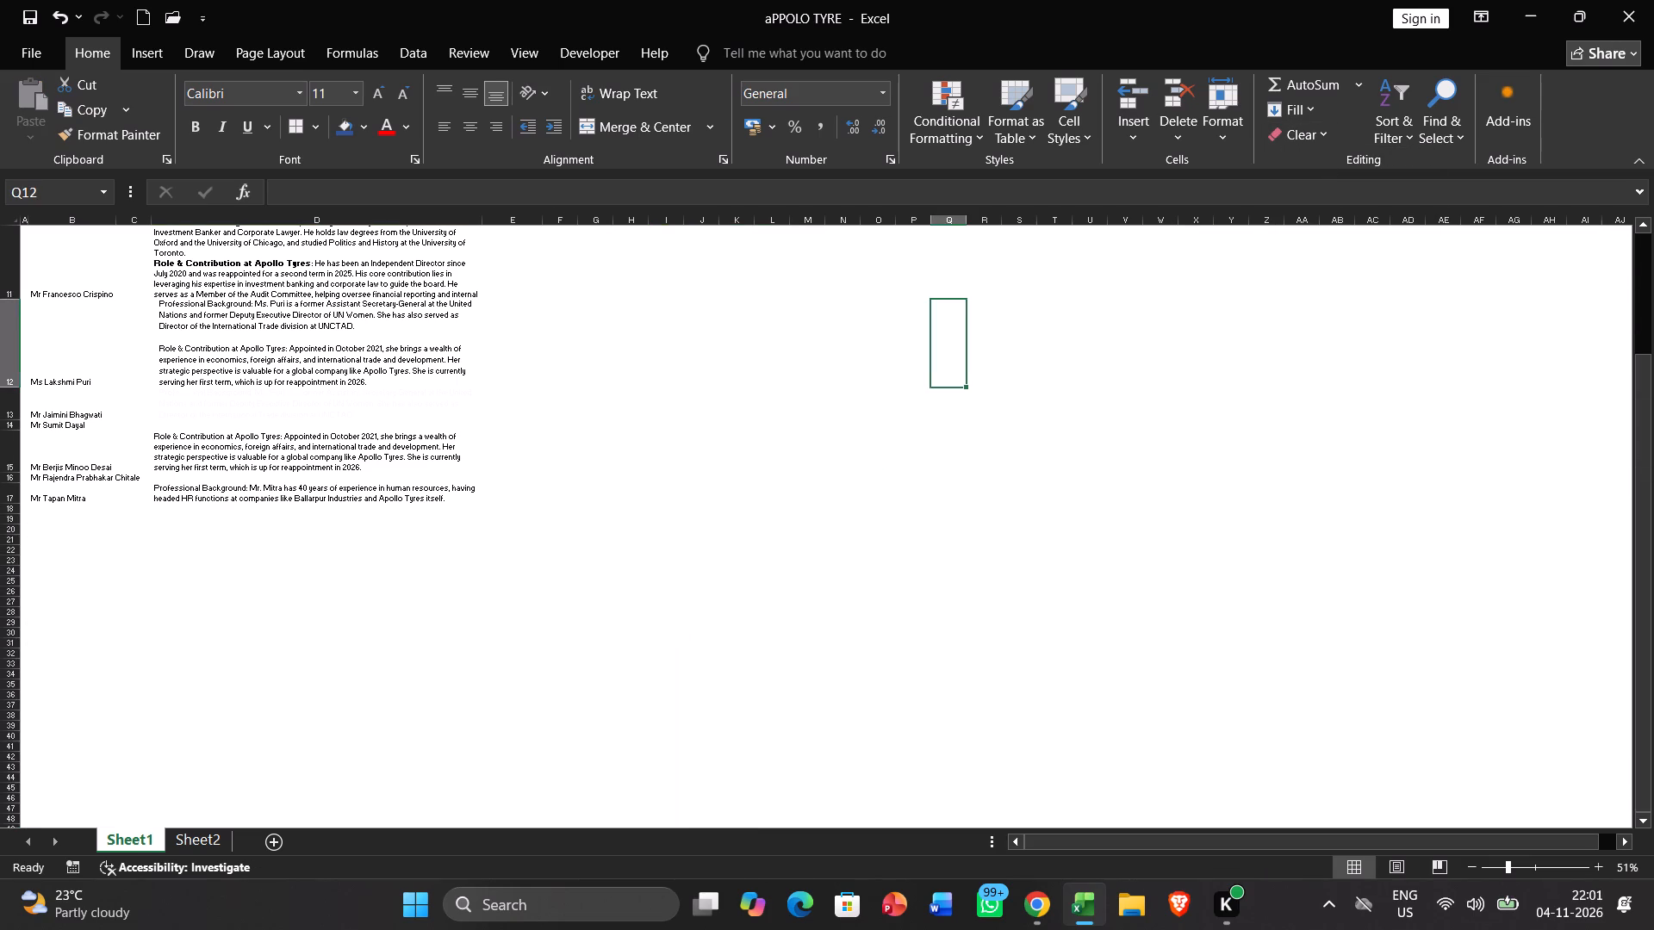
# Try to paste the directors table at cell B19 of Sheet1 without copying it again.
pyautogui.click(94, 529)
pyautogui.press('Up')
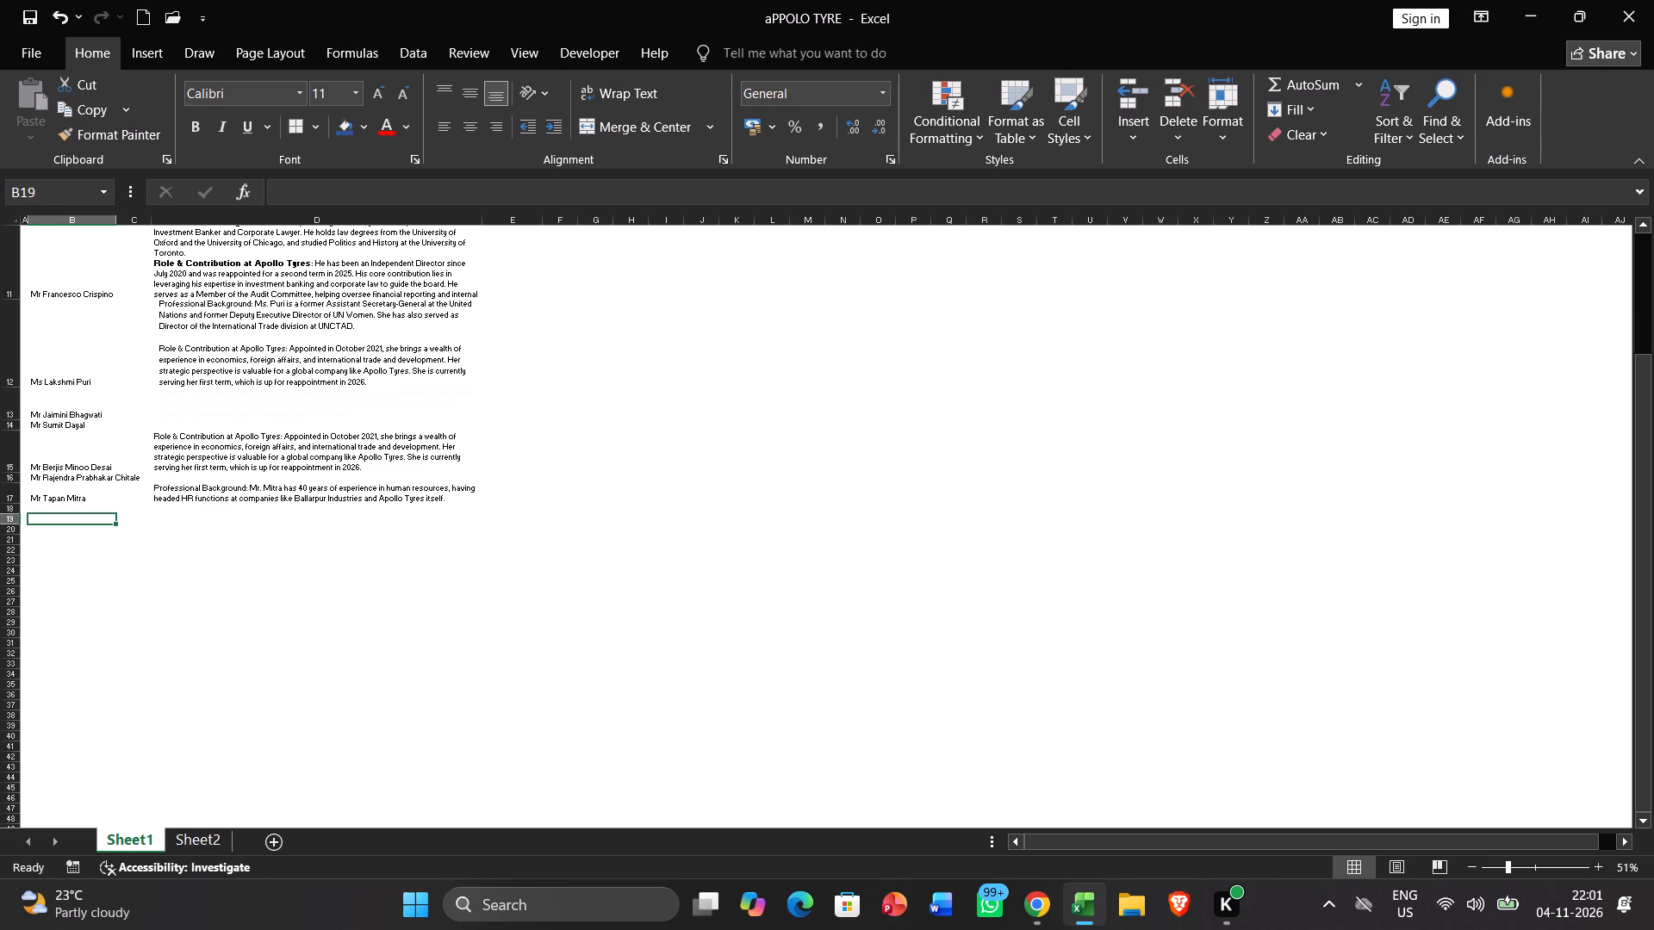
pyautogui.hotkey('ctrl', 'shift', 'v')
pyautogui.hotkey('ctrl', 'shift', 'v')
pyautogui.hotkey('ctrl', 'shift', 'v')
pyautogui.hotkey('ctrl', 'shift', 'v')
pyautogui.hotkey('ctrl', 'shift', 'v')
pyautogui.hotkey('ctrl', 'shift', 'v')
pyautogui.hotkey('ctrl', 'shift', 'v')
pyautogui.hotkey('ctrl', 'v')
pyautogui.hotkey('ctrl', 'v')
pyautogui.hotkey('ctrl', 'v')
# Copy the independent directors table from Sheet2 again and paste it at cell B19 of Sheet1.
pyautogui.click(216, 831)
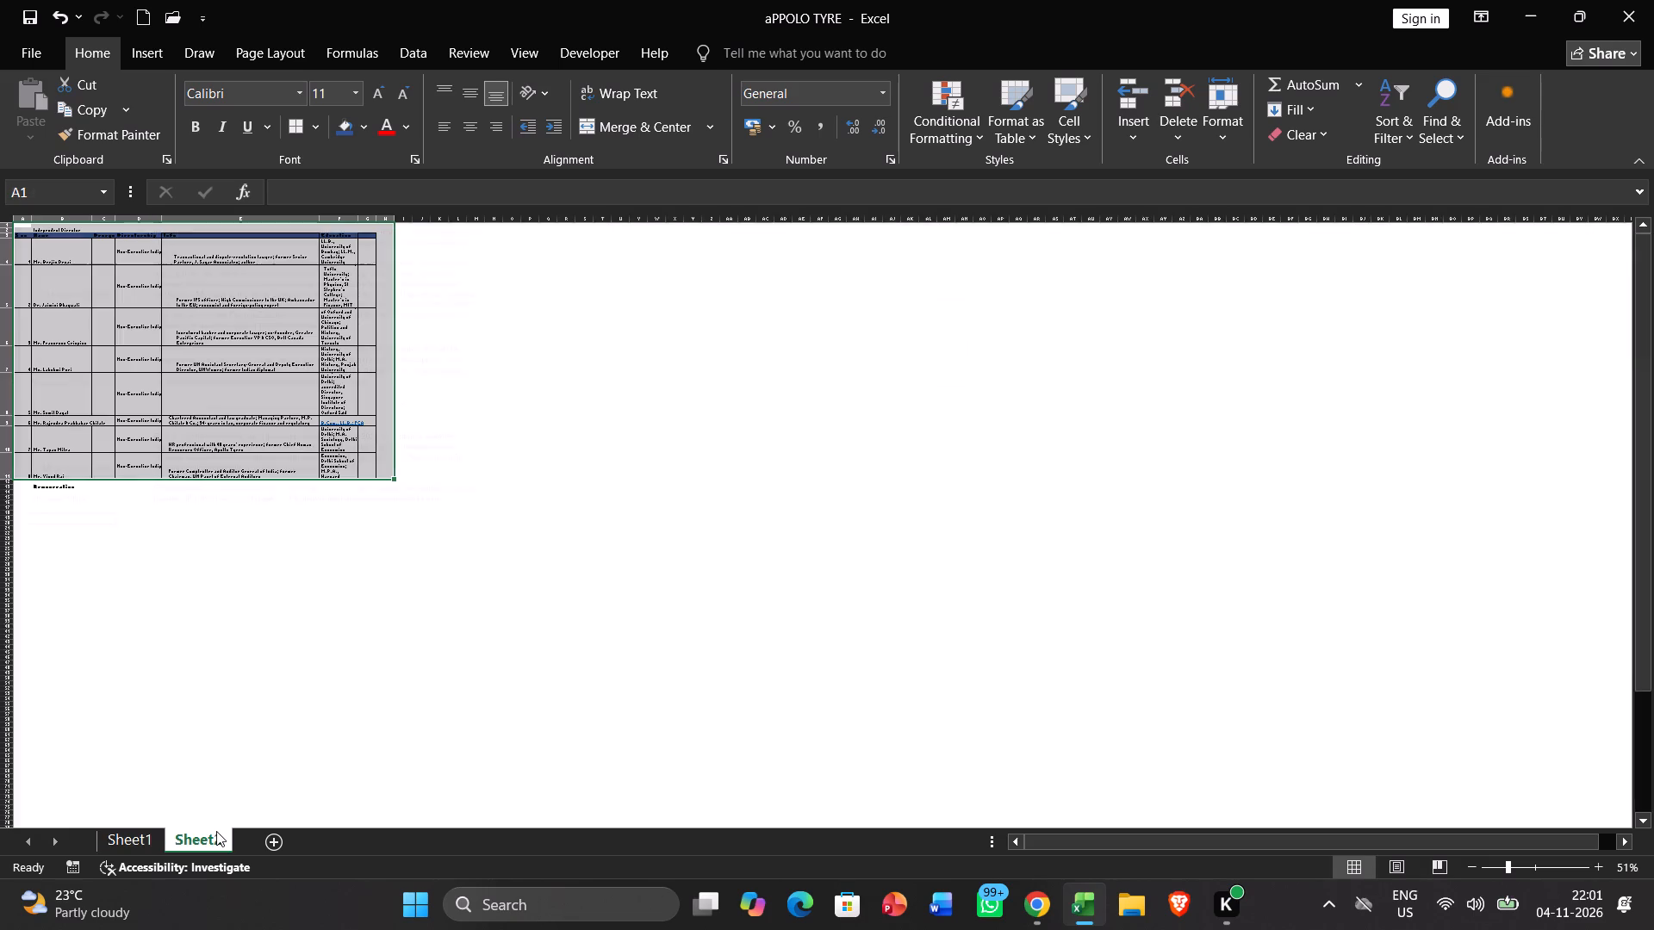
pyautogui.hotkey('ctrl', 'c')
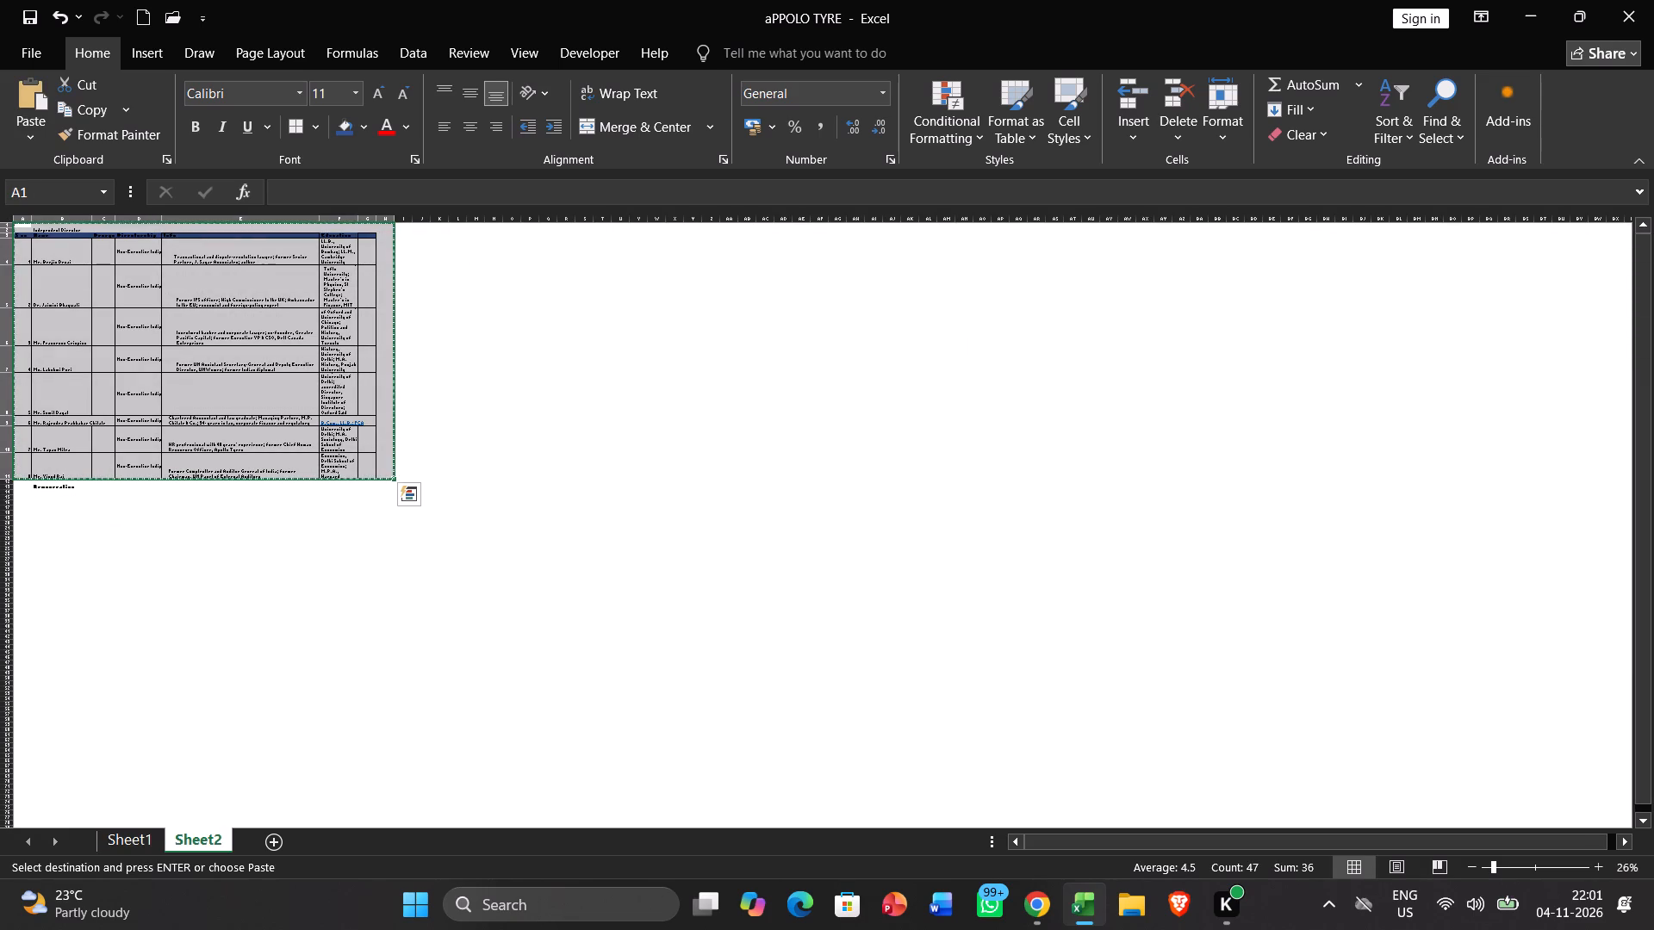
pyautogui.click(153, 832)
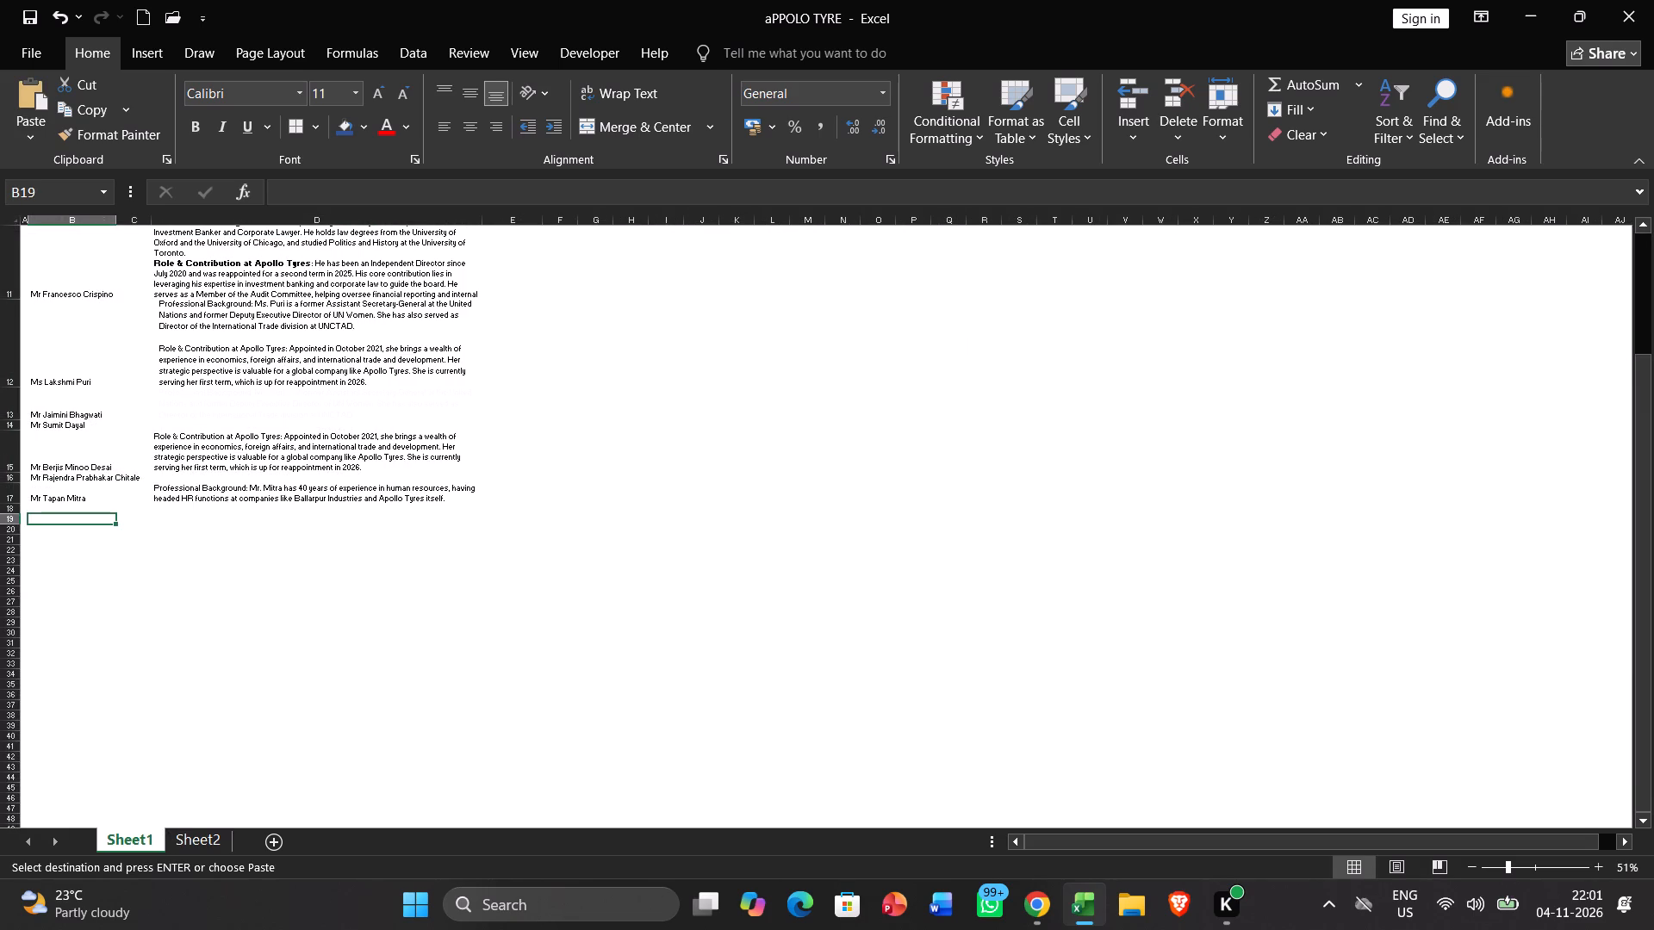
pyautogui.hotkey('ctrl', 'shift', 'v')
pyautogui.hotkey('ctrl', 'v')
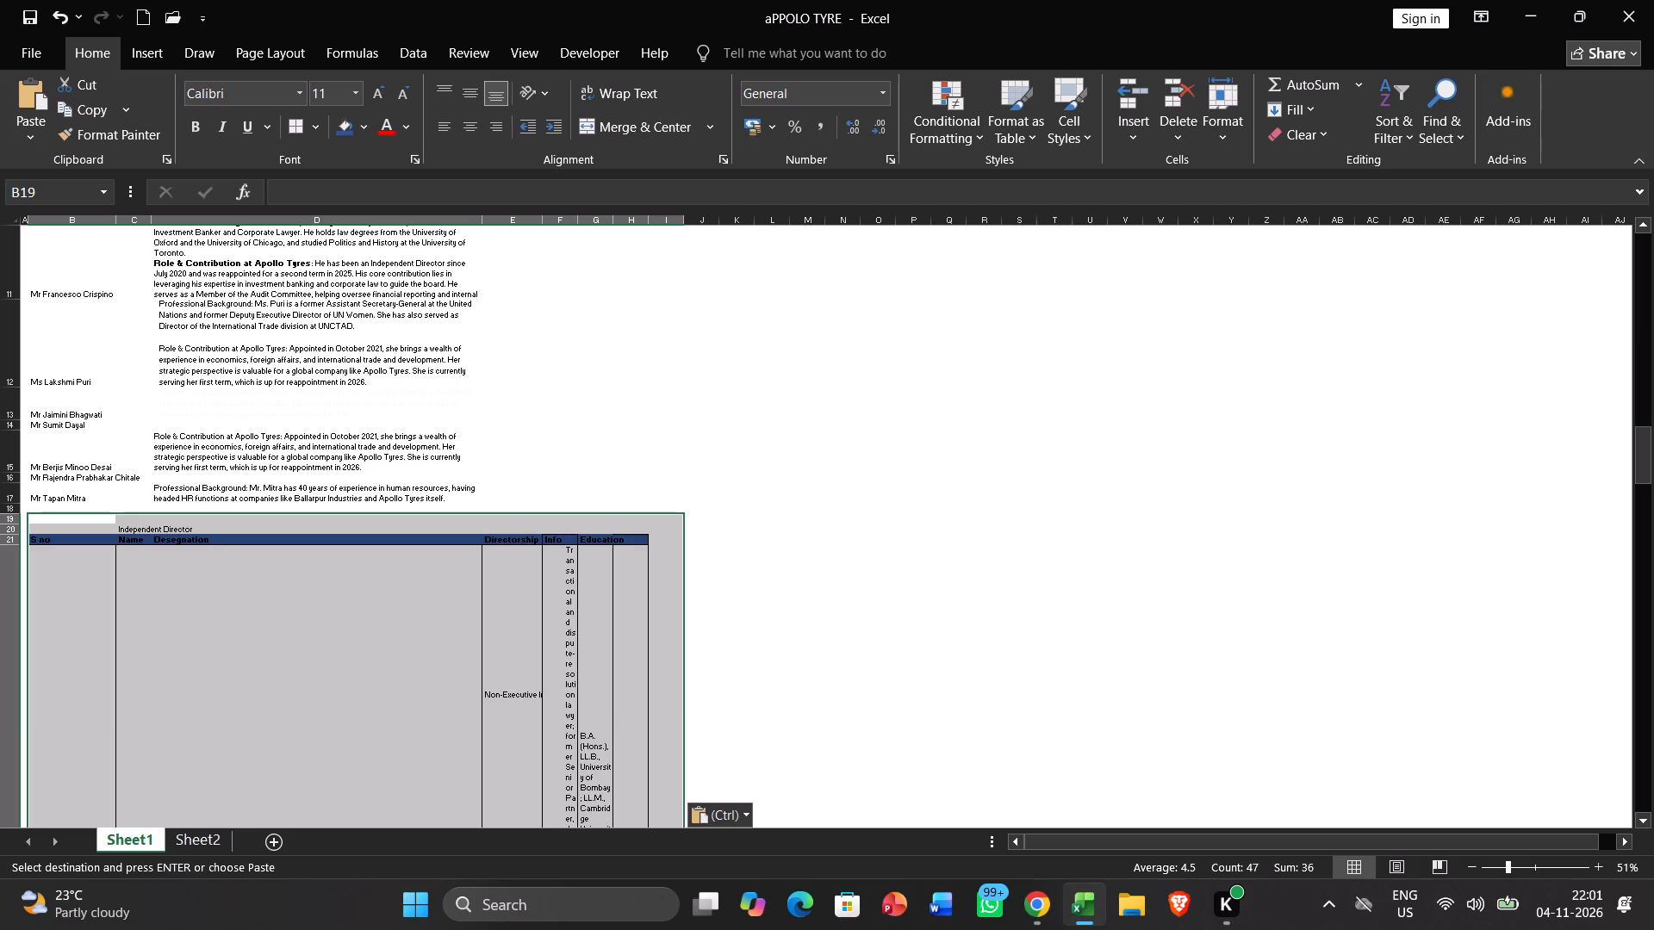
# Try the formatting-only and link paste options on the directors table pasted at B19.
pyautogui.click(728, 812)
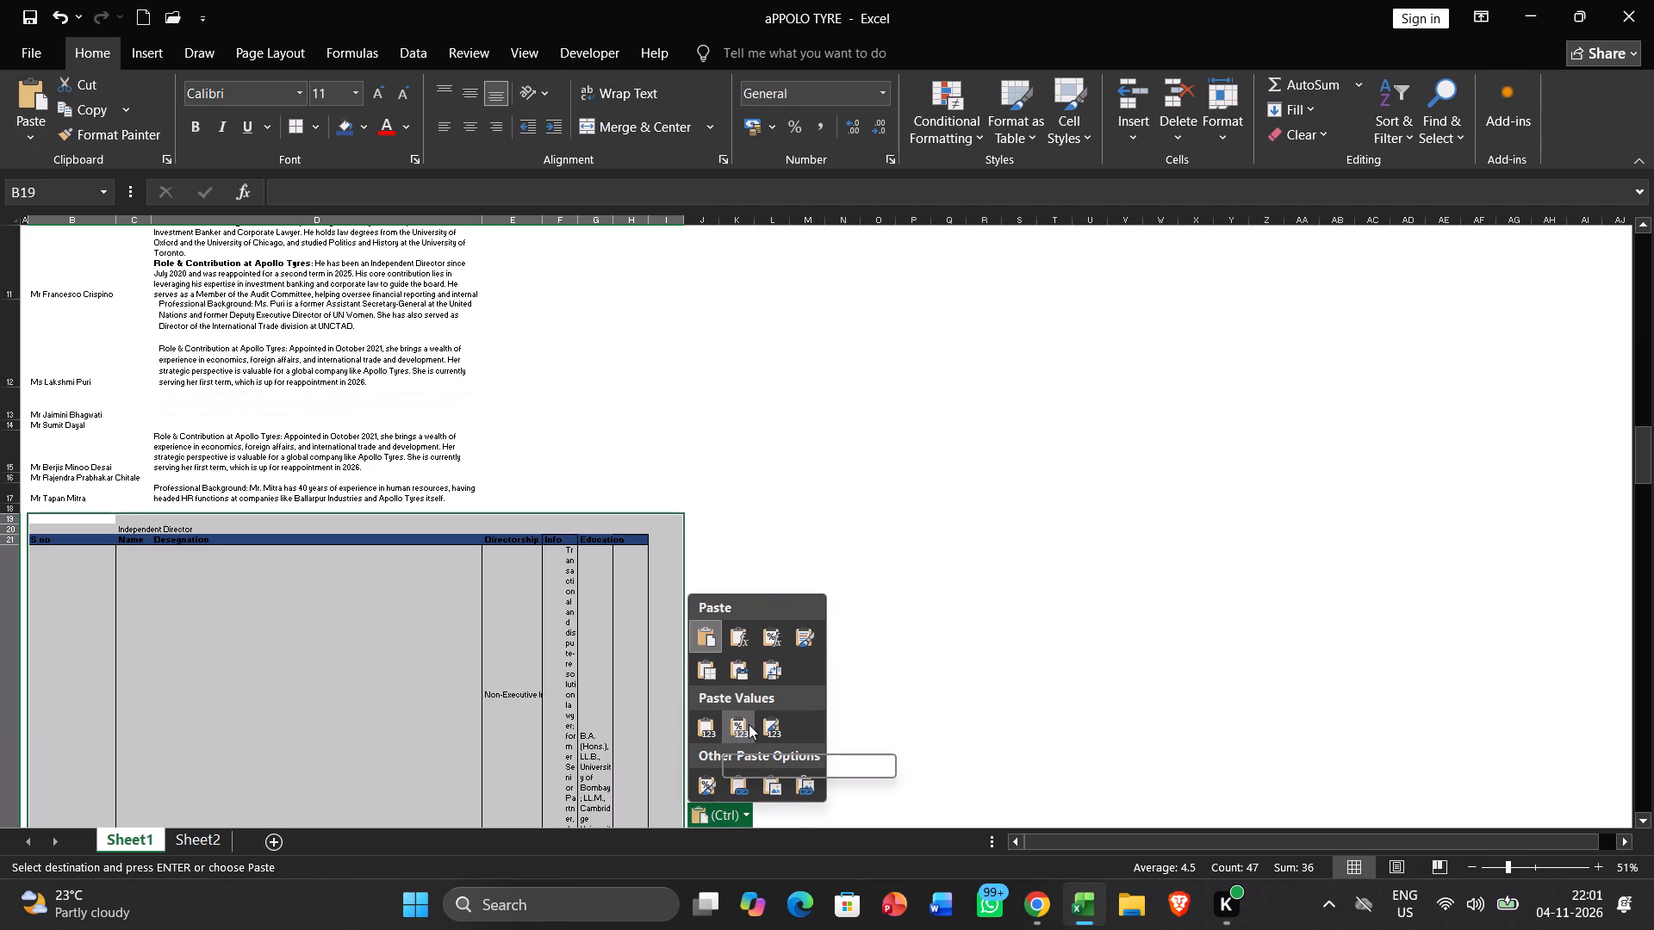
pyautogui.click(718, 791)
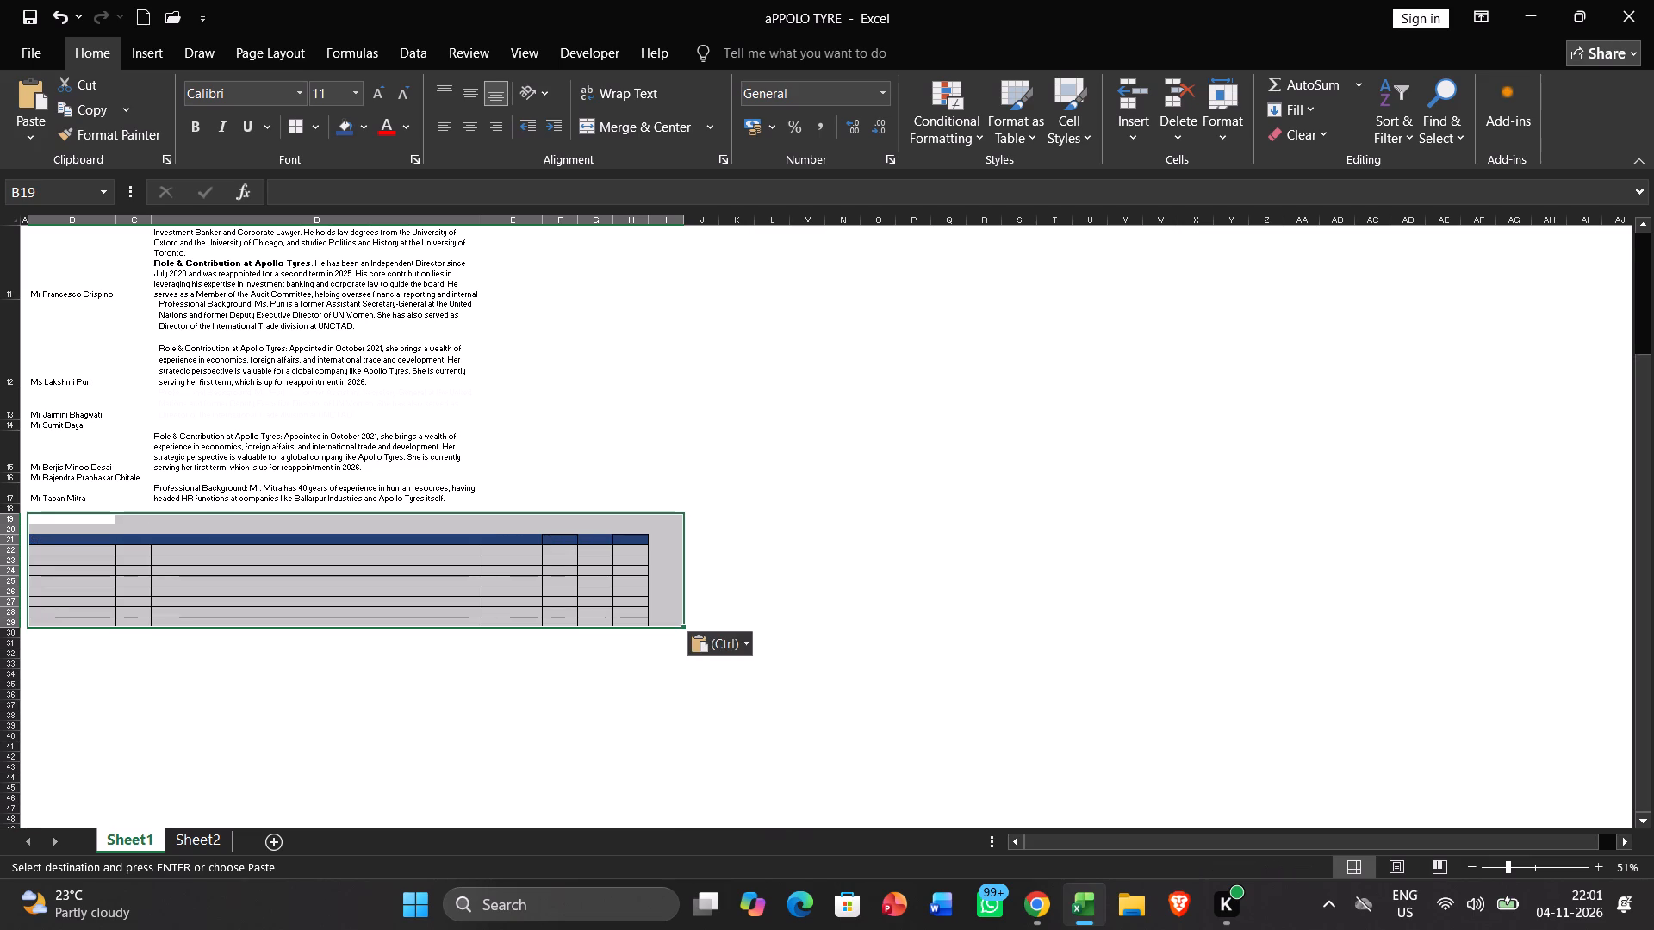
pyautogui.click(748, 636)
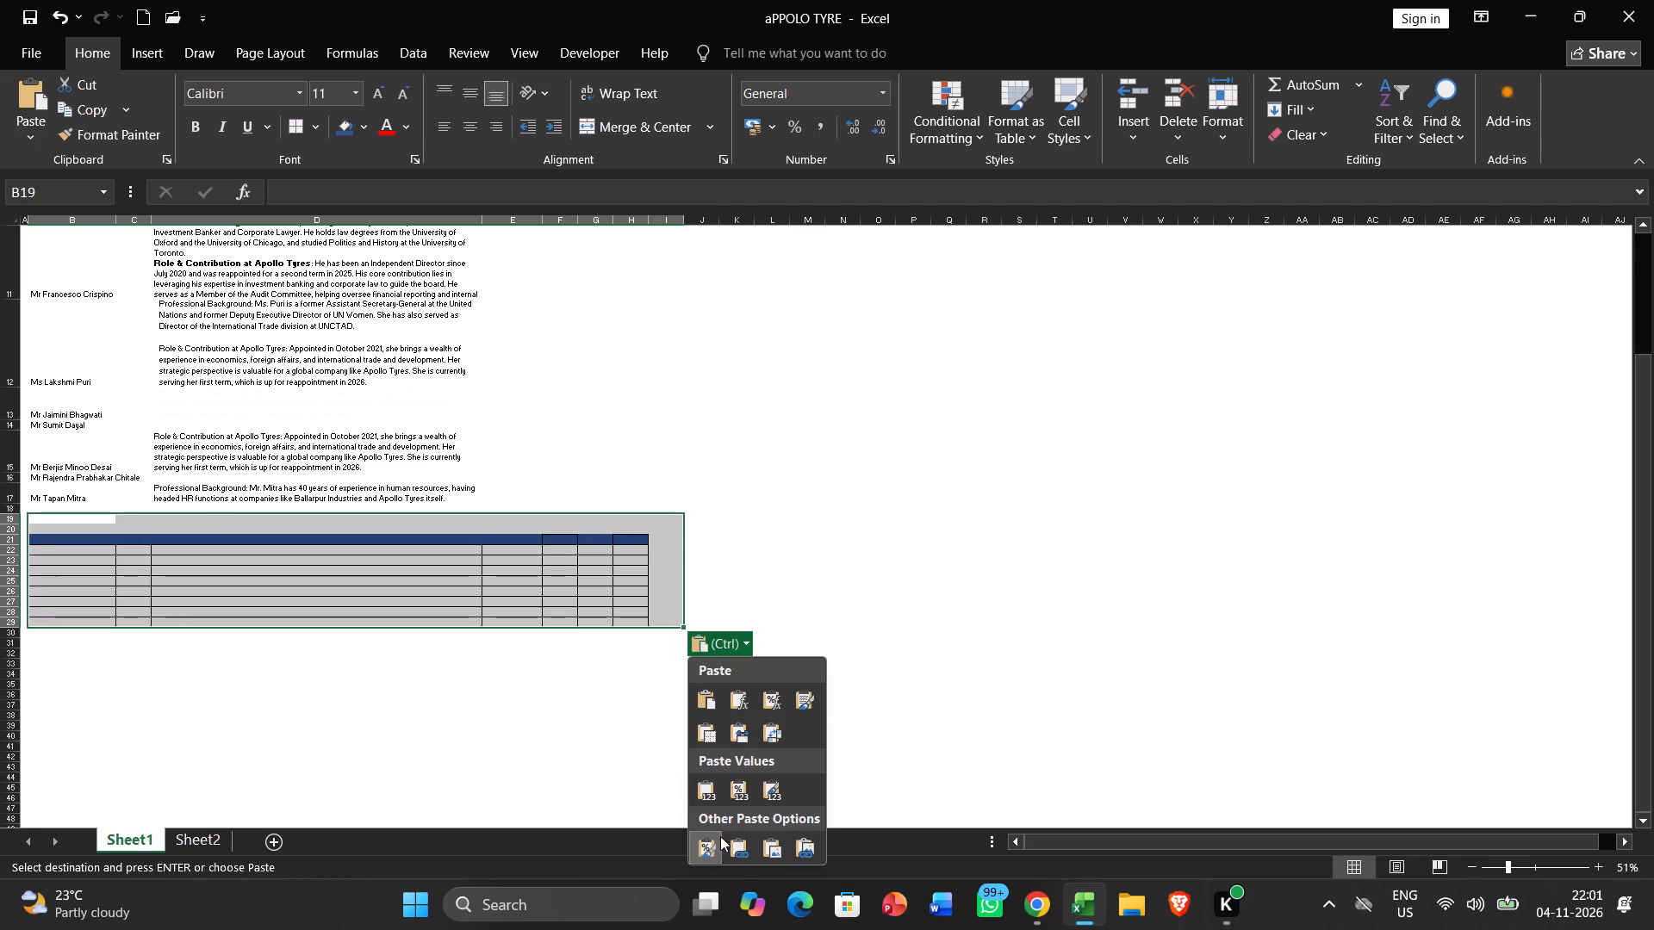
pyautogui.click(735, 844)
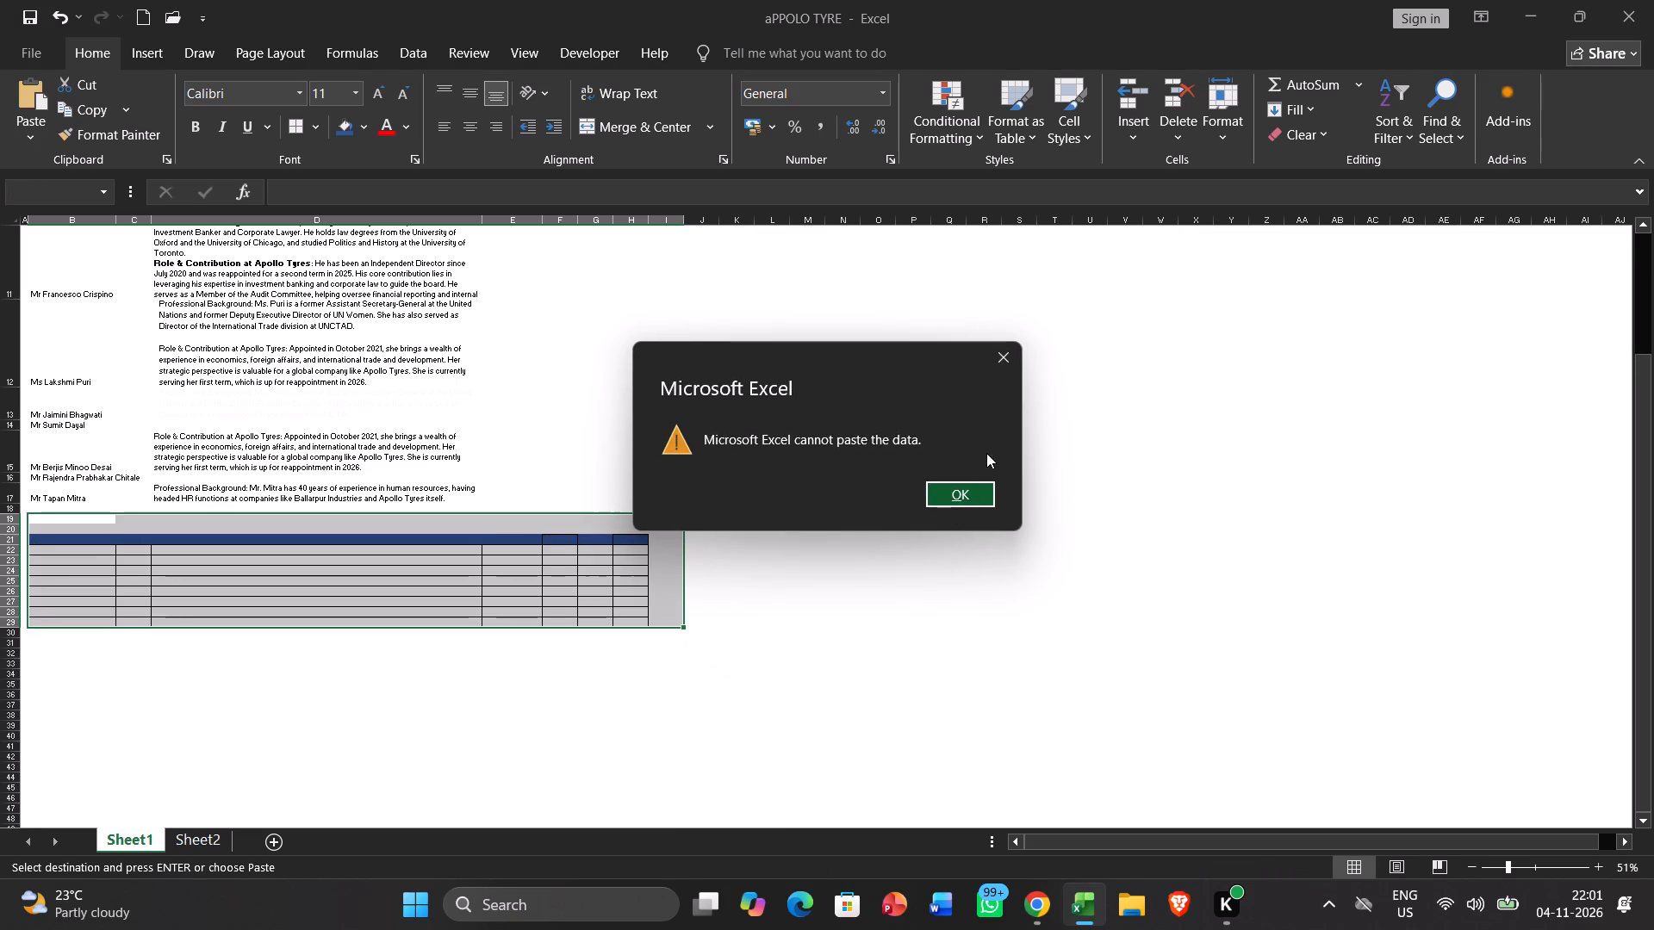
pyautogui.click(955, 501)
# Switch the directors table pasted at B19 to values with number formatting.
pyautogui.click(730, 652)
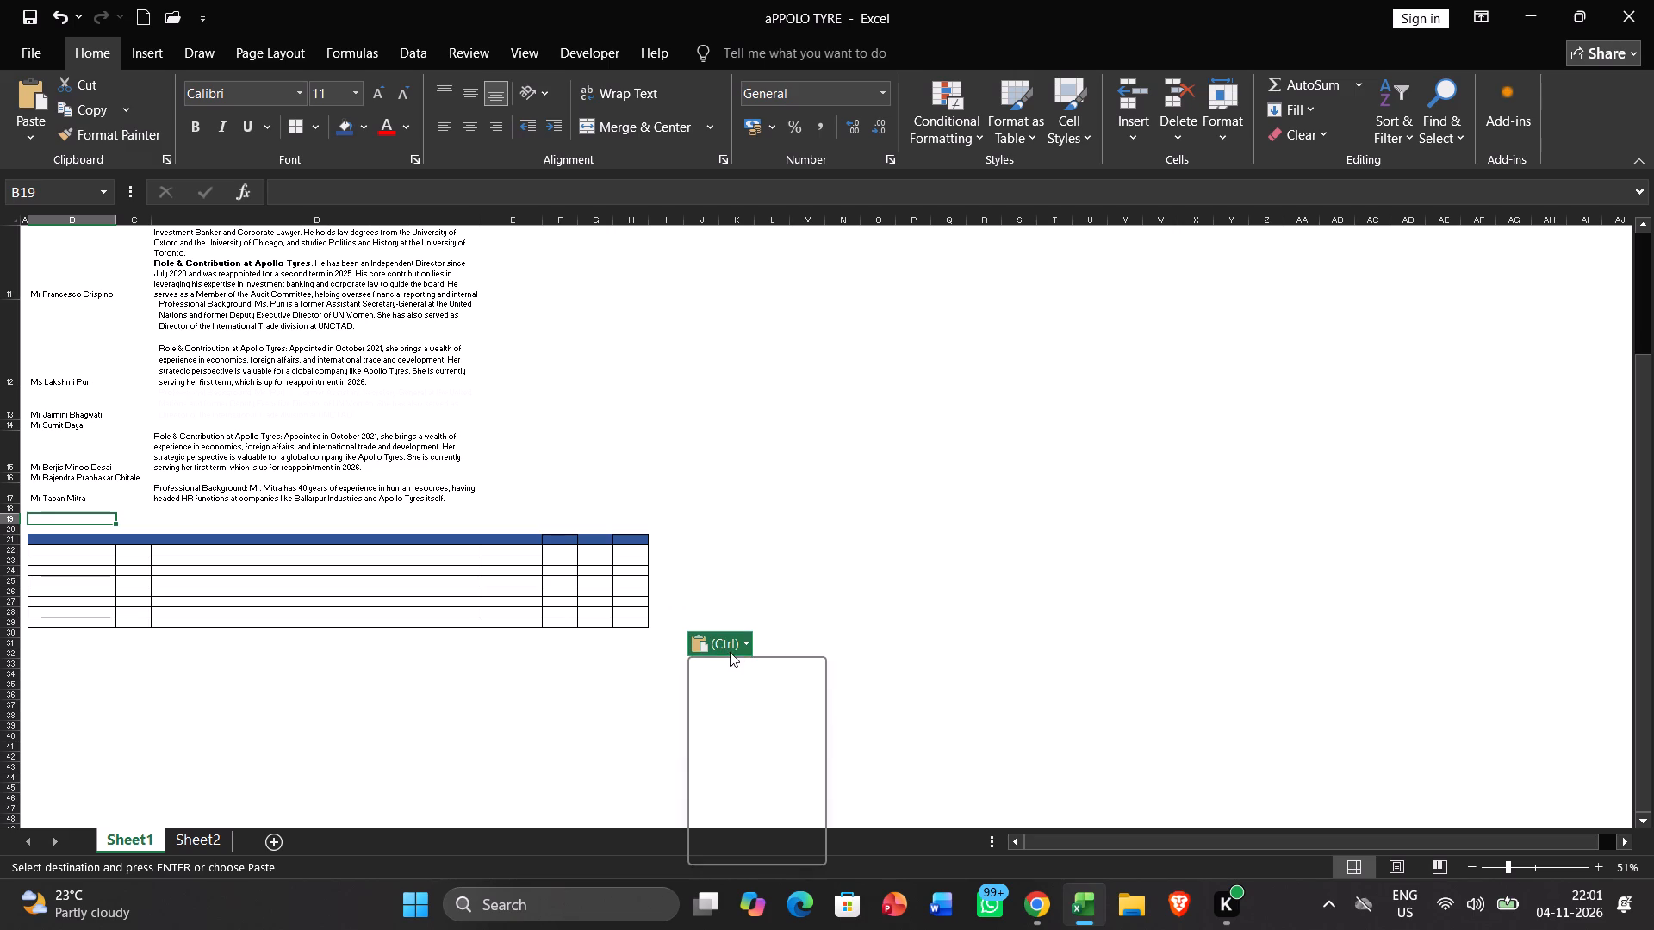
pyautogui.click(743, 783)
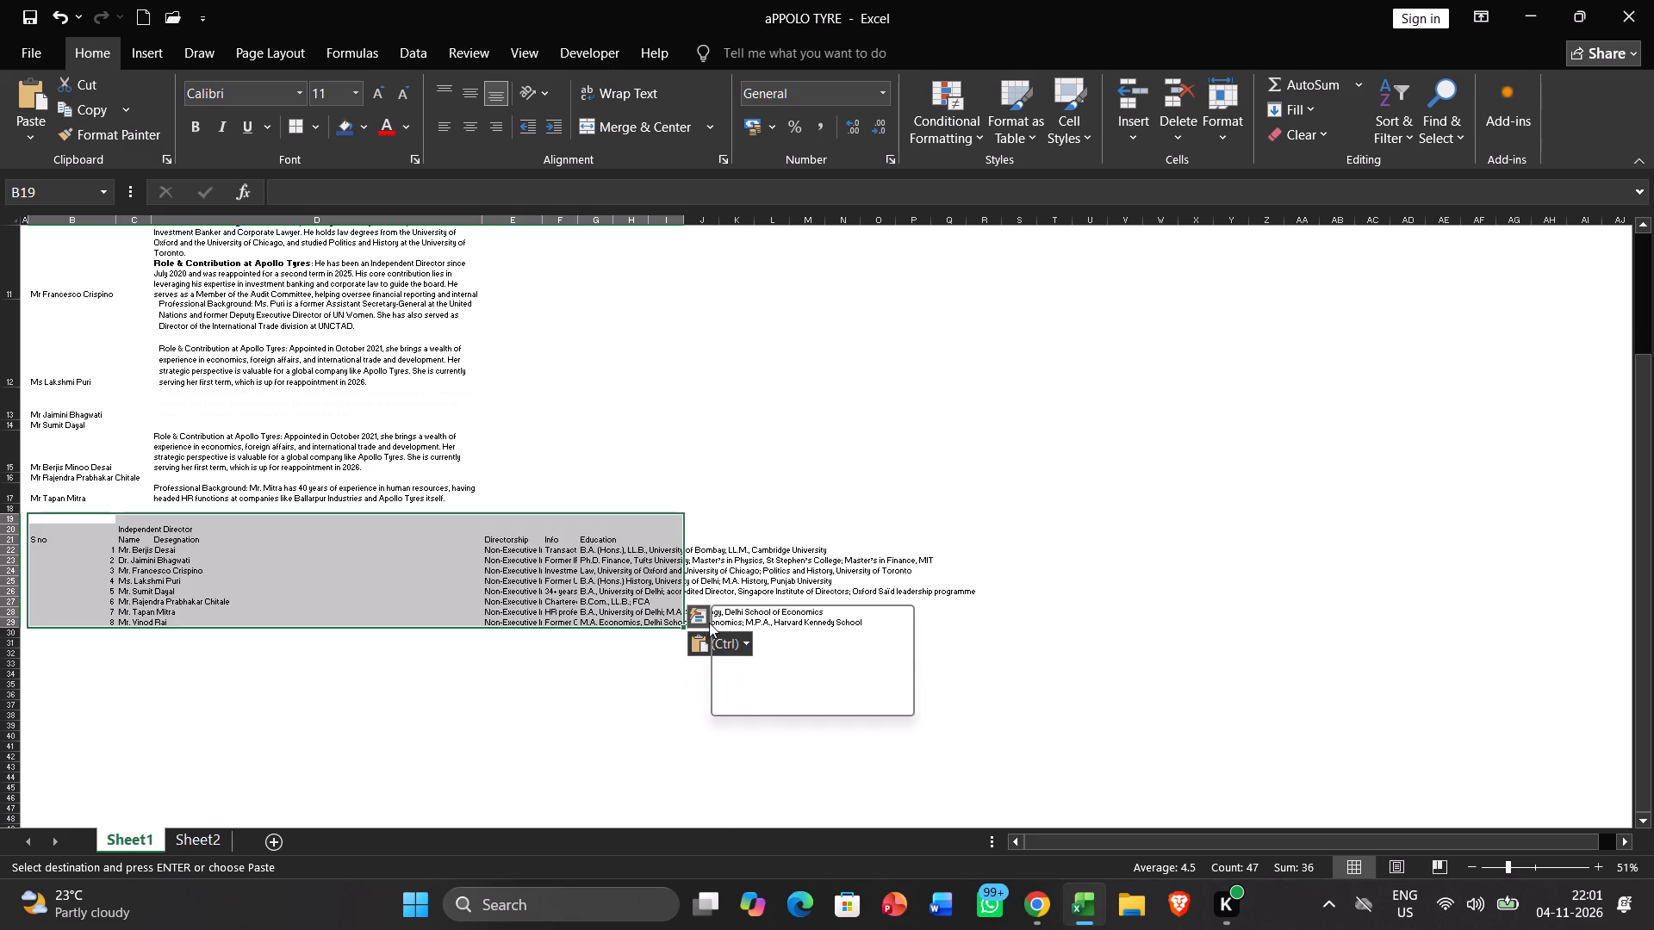
pyautogui.click(665, 762)
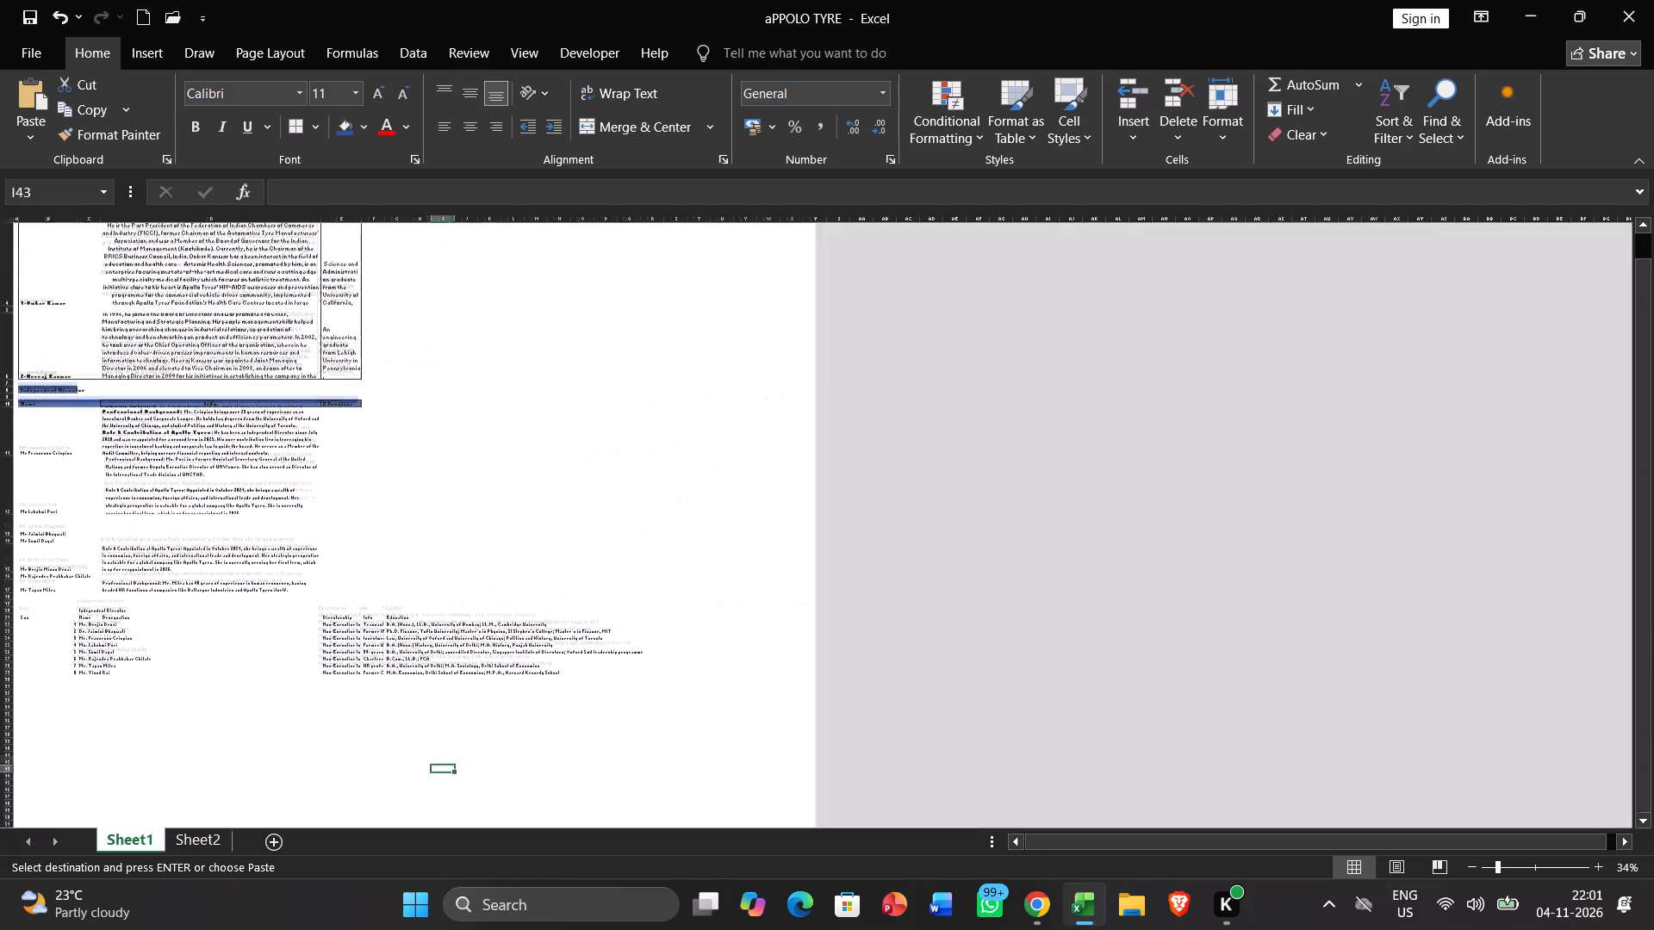
# Copy the Sheet2 directors table's formatting with Format Painter and apply it in Sheet1 starting at cell D24.
pyautogui.moveTo(22, 614); pyautogui.dragTo(27, 614)
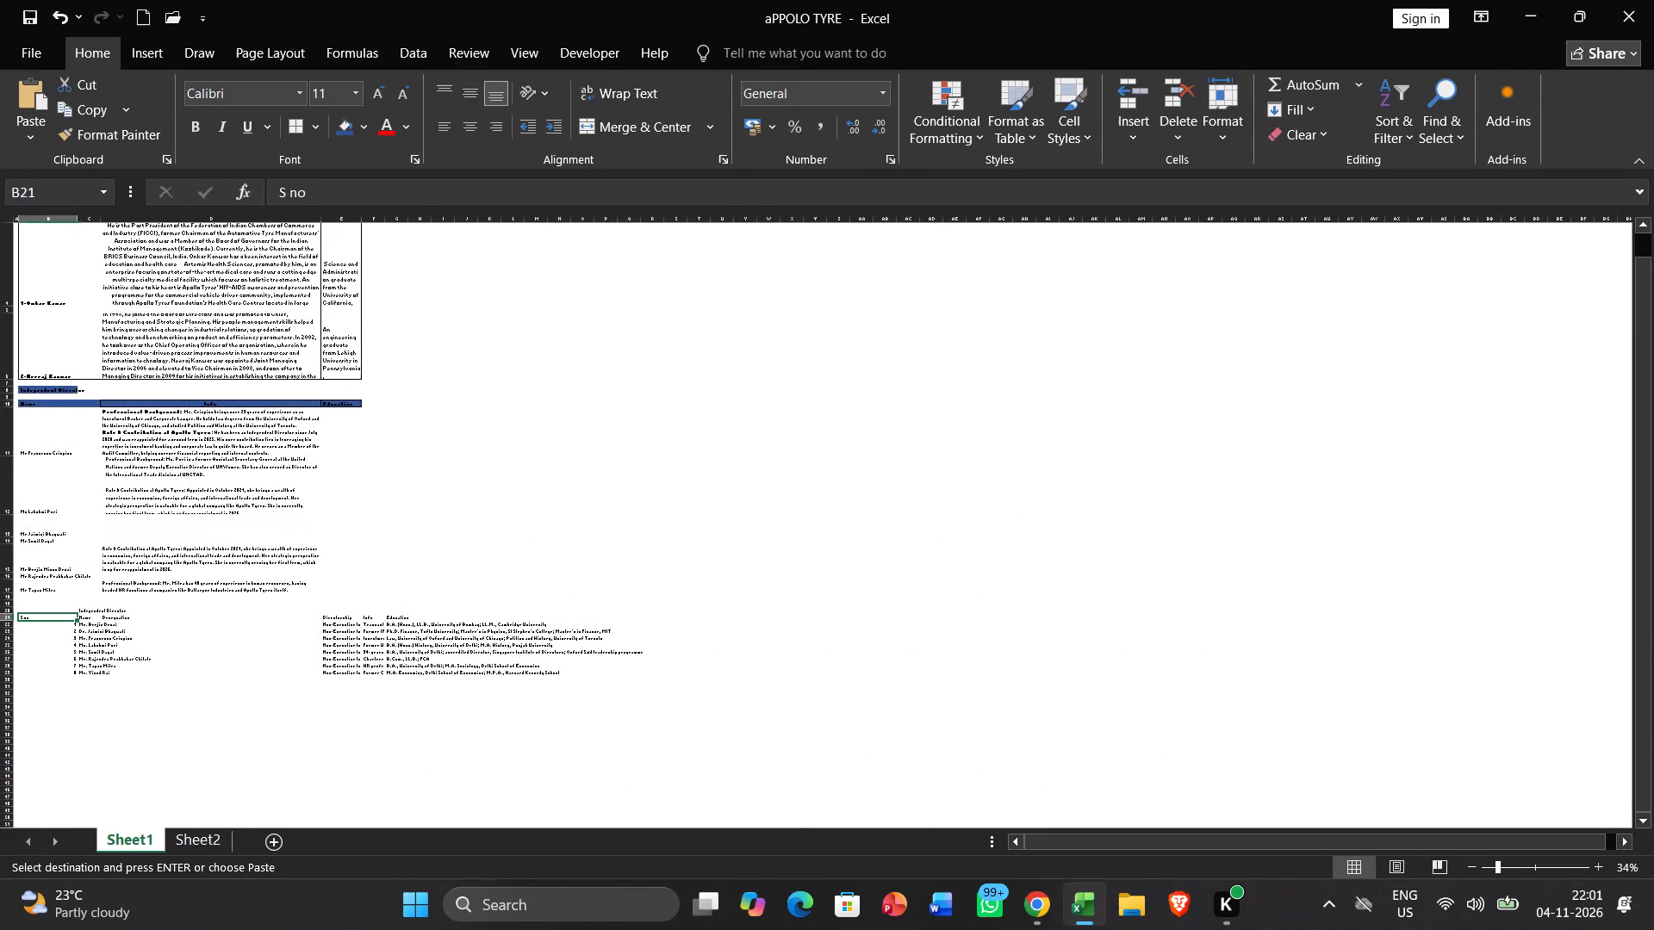
pyautogui.moveTo(27, 614); pyautogui.dragTo(664, 696)
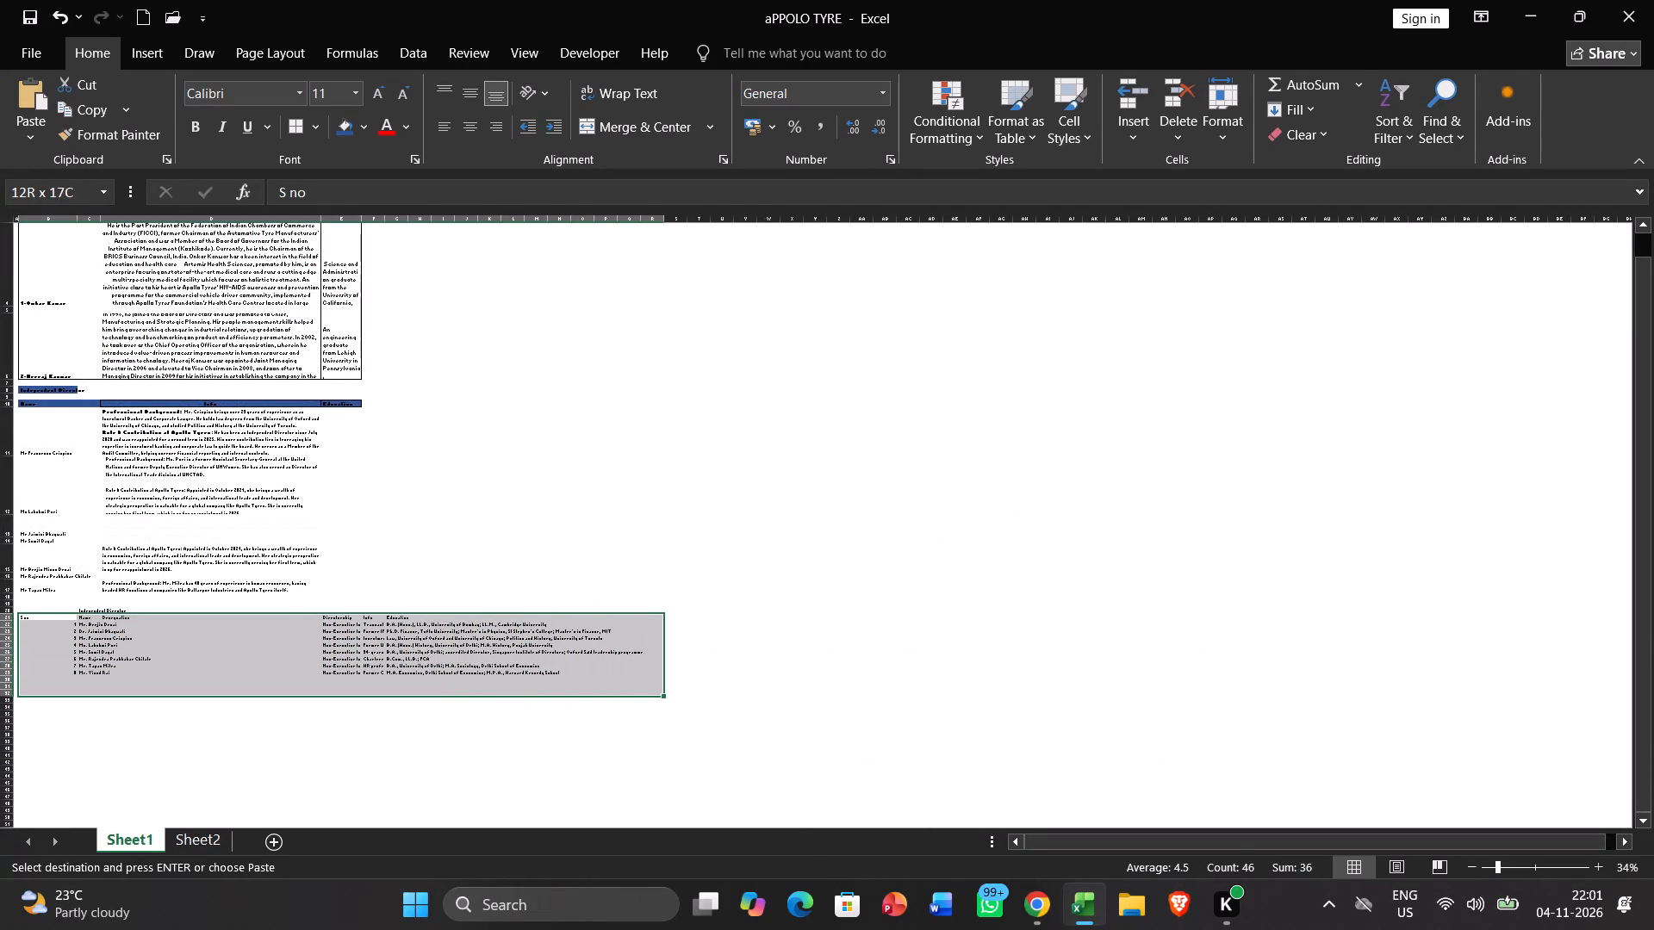
pyautogui.moveTo(664, 696); pyautogui.dragTo(630, 679)
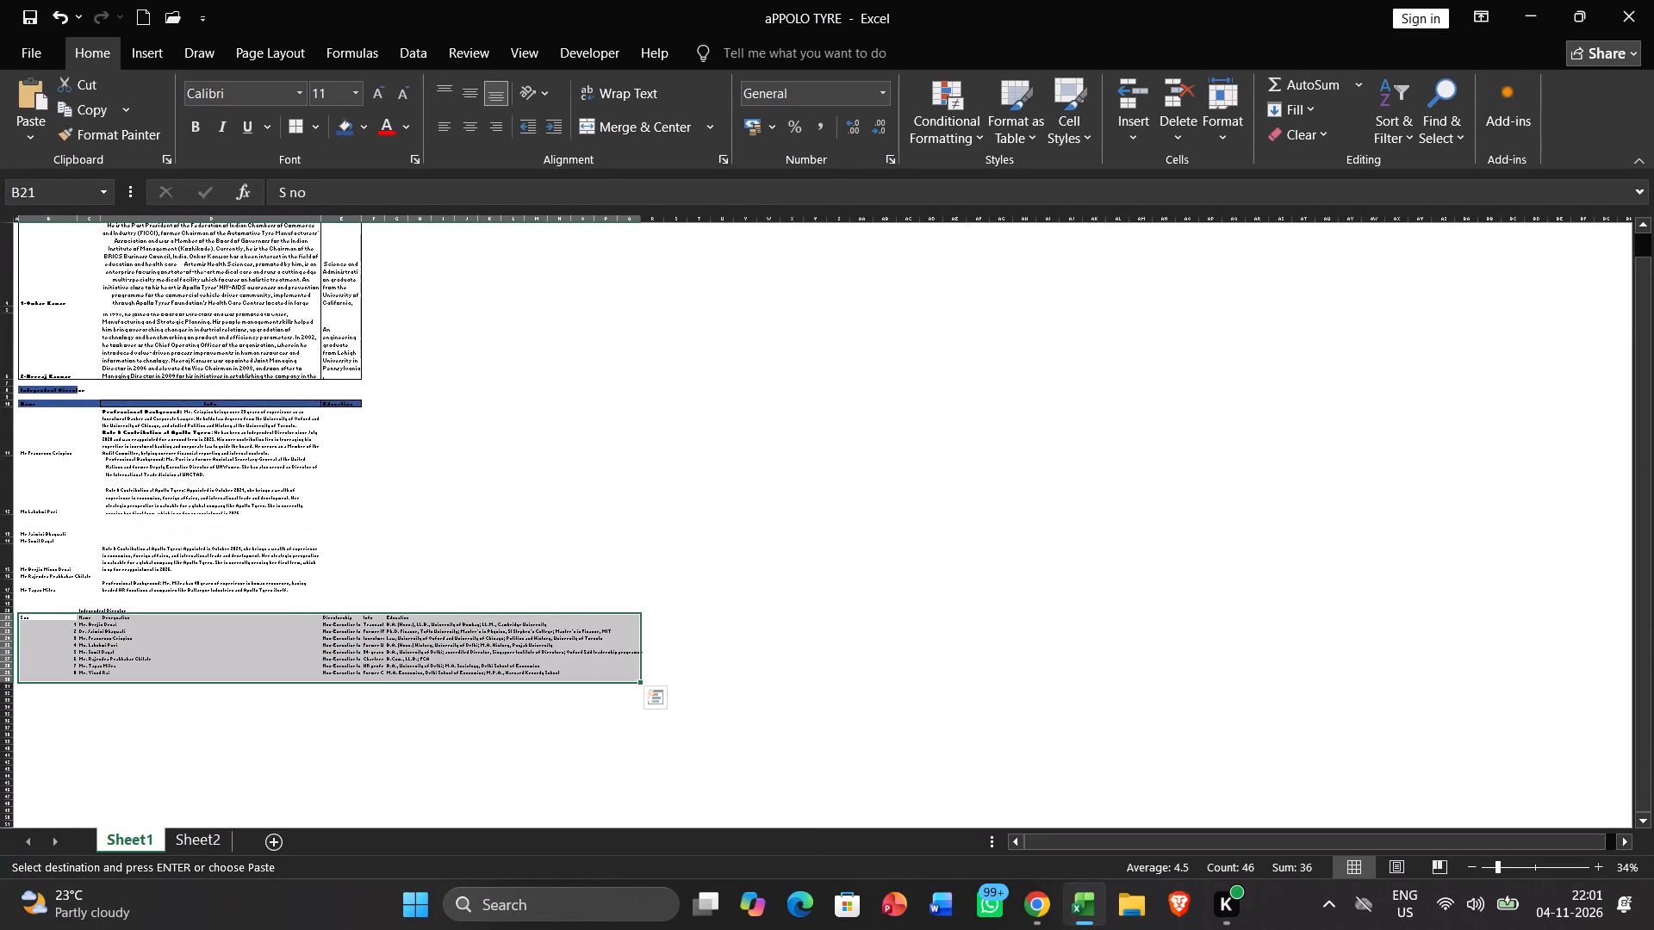
pyautogui.click(177, 846)
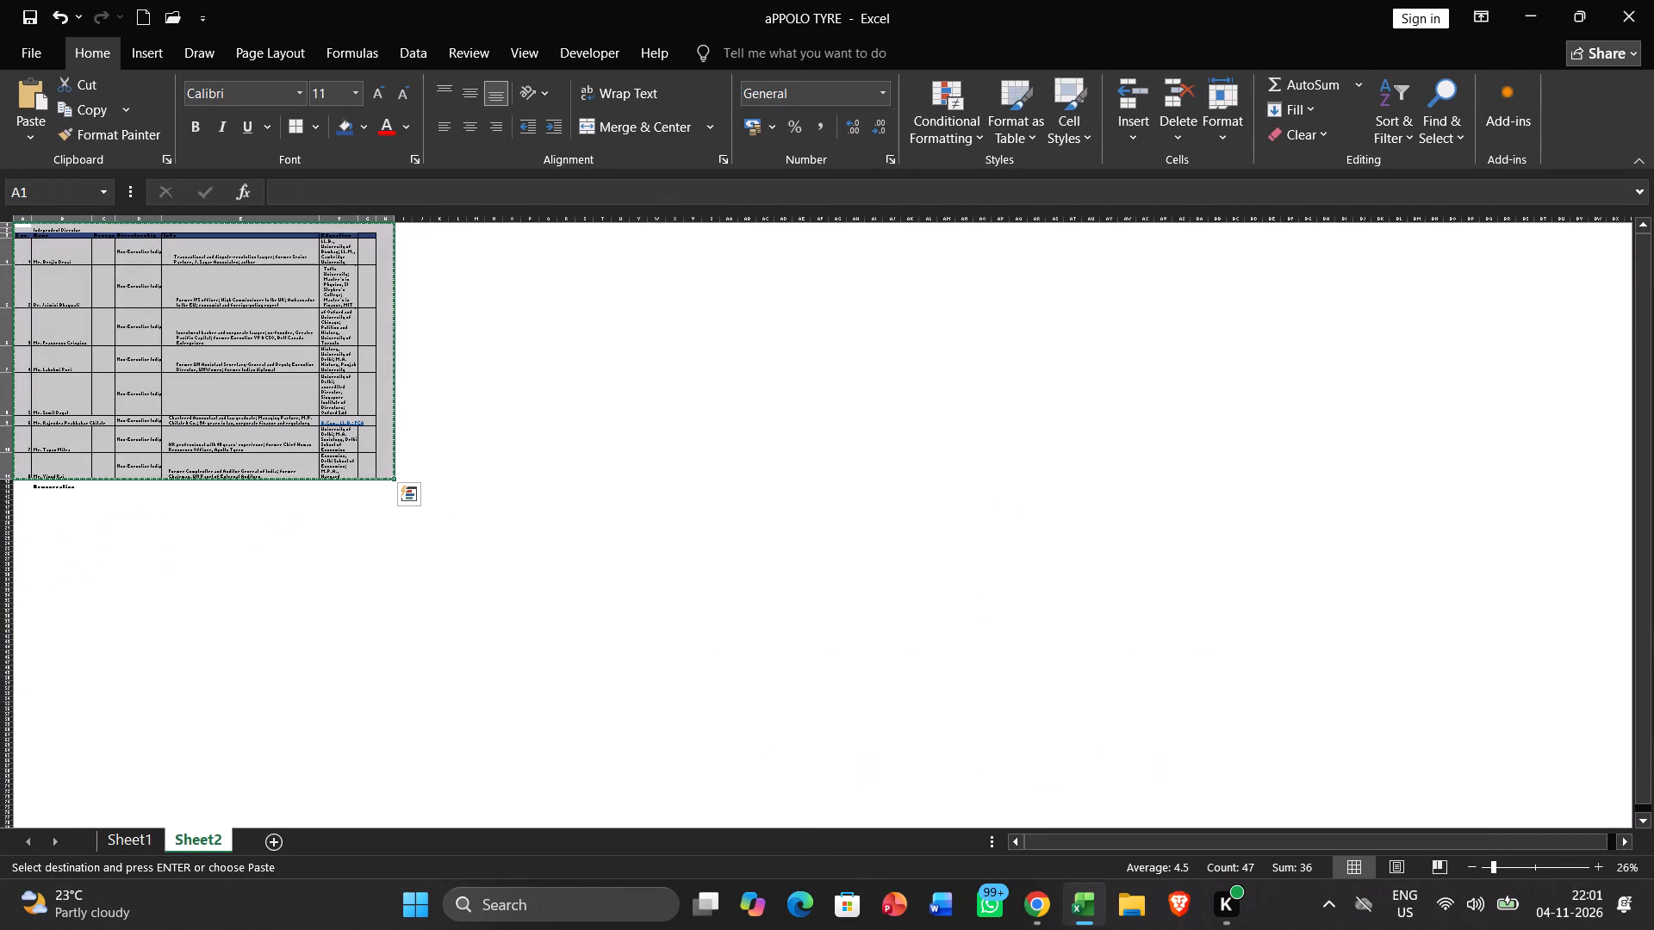
pyautogui.click(103, 126)
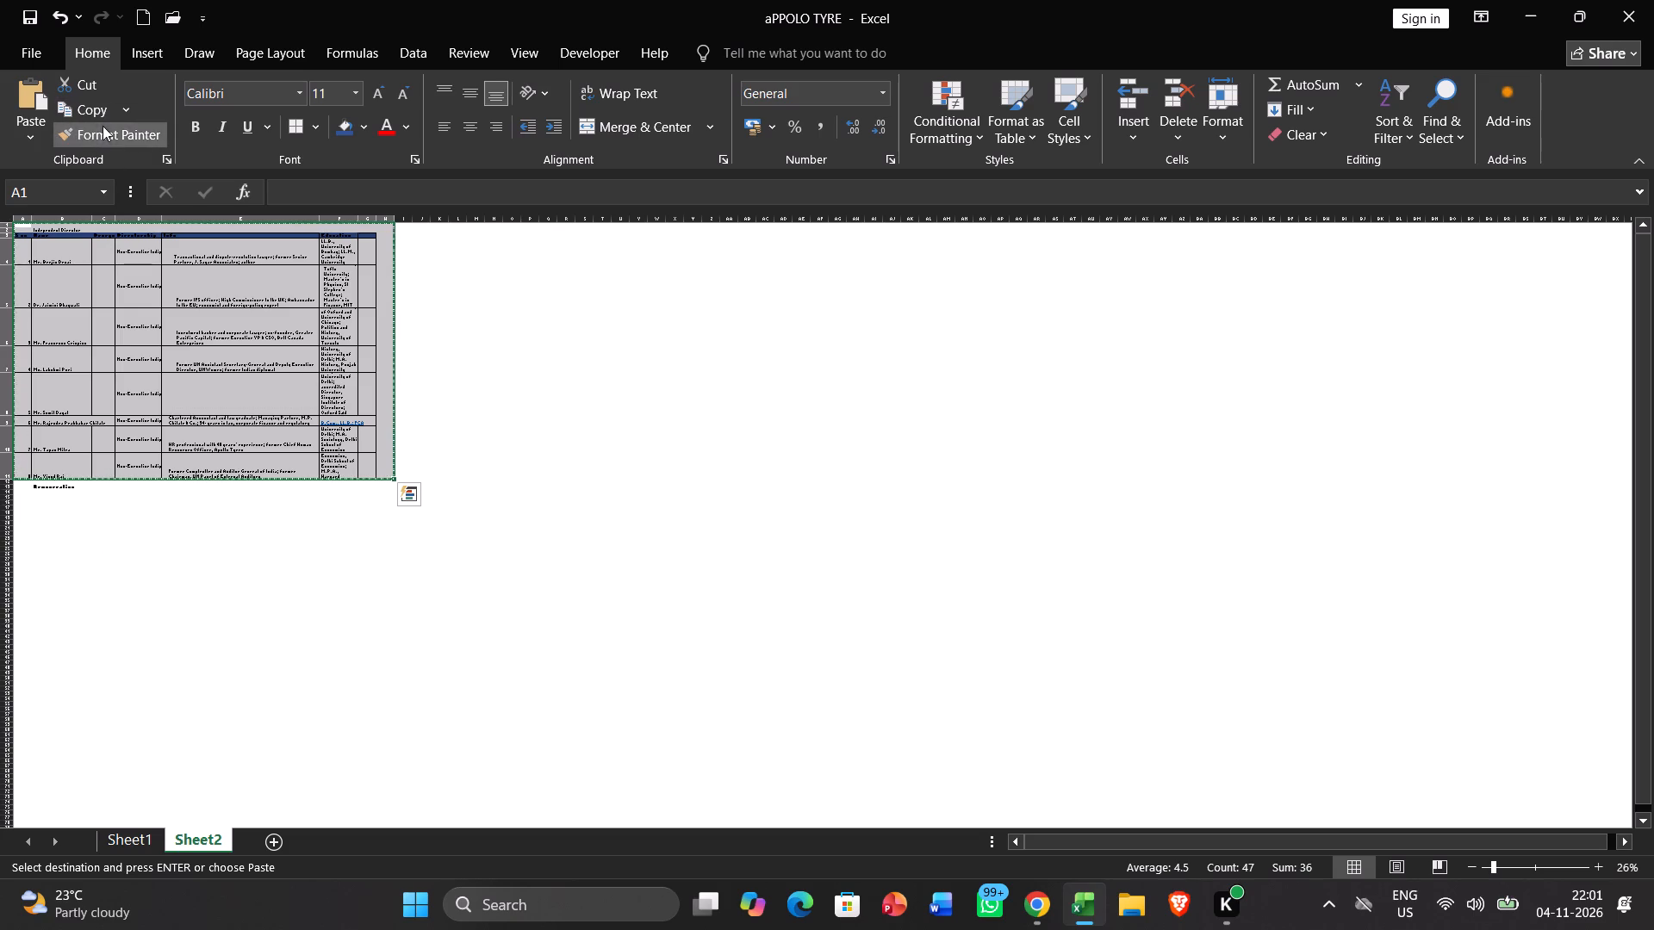
pyautogui.click(117, 835)
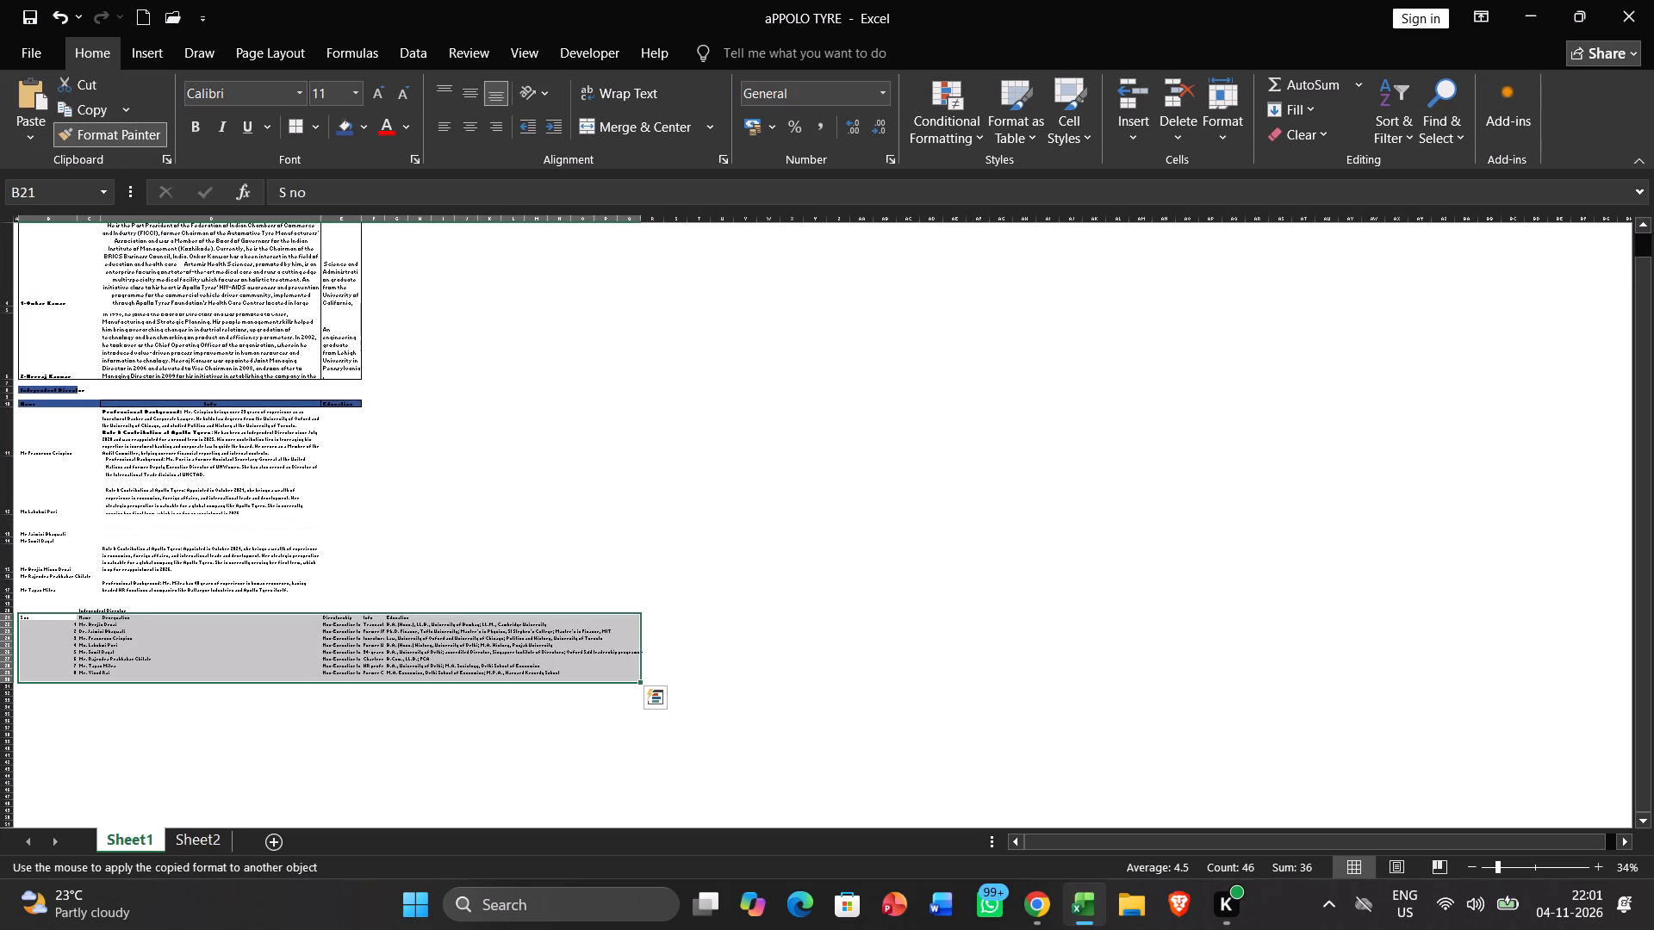
pyautogui.doubleClick(198, 641)
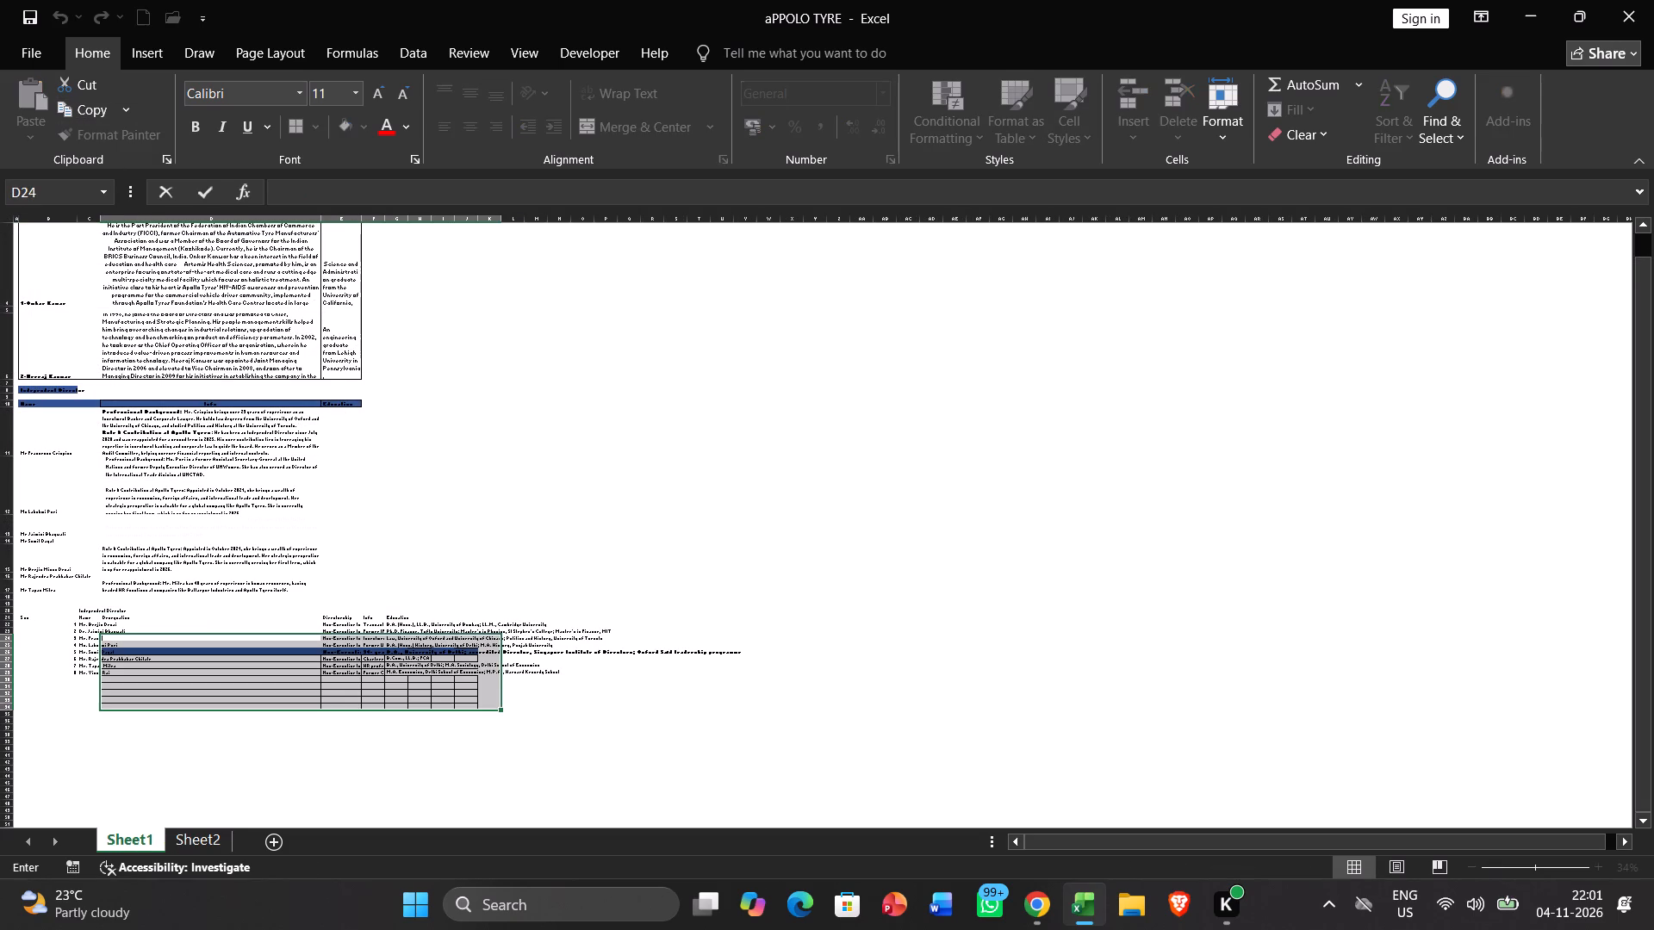
pyautogui.moveTo(152, 645); pyautogui.dragTo(164, 638)
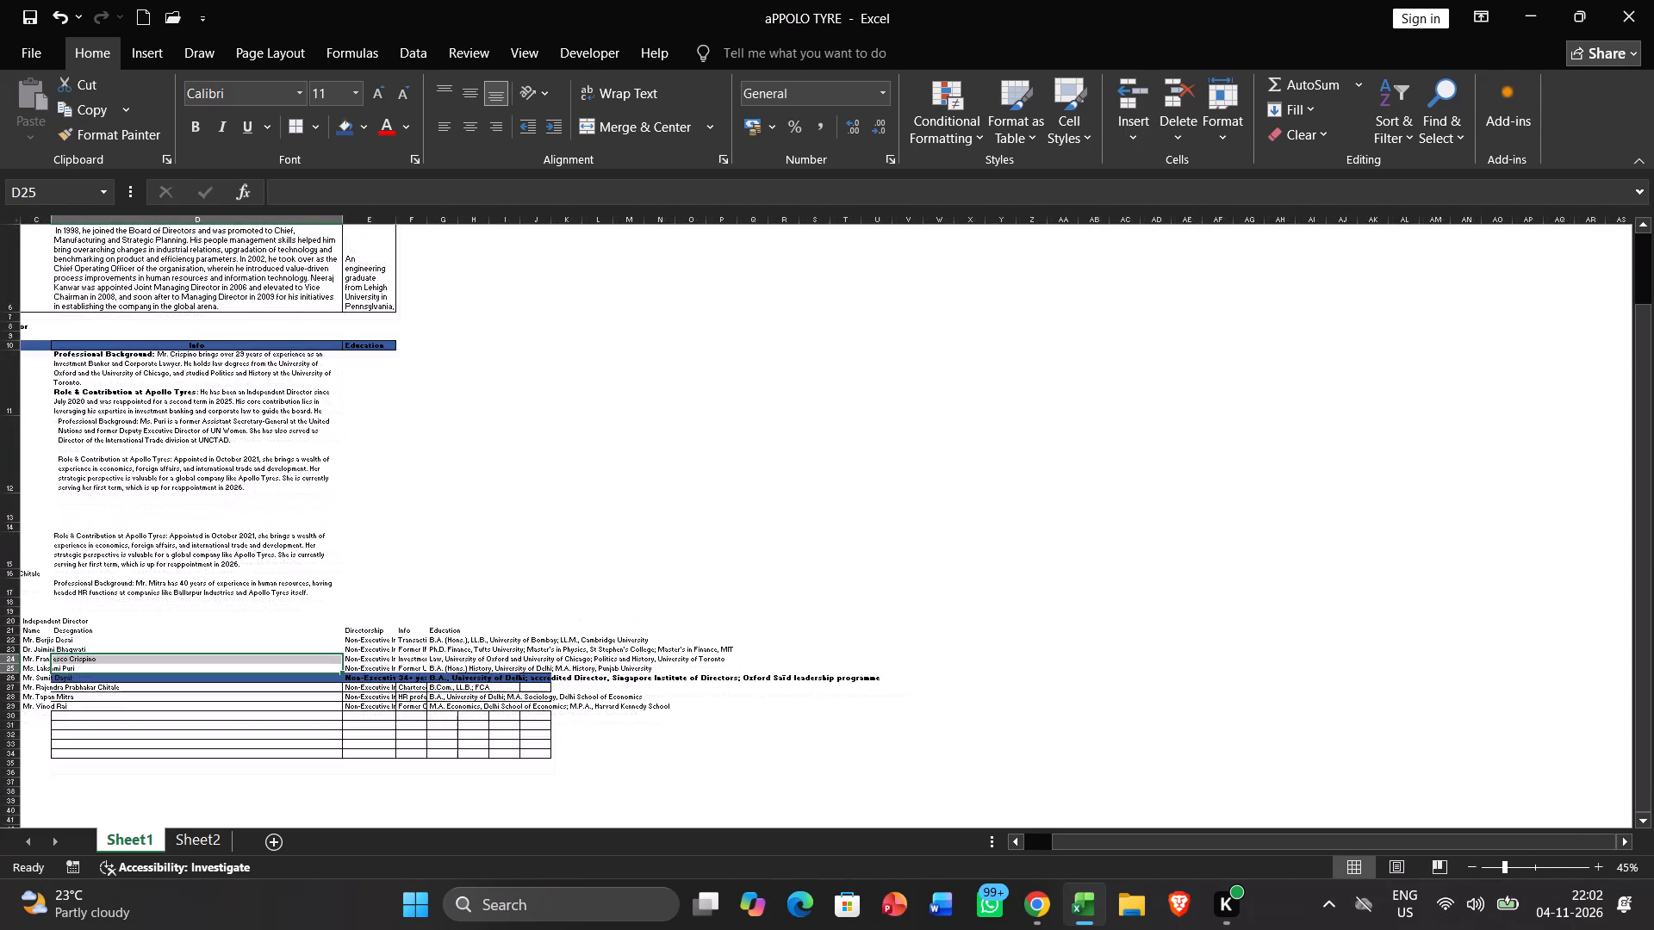
pyautogui.hscroll(1, 57, 654)
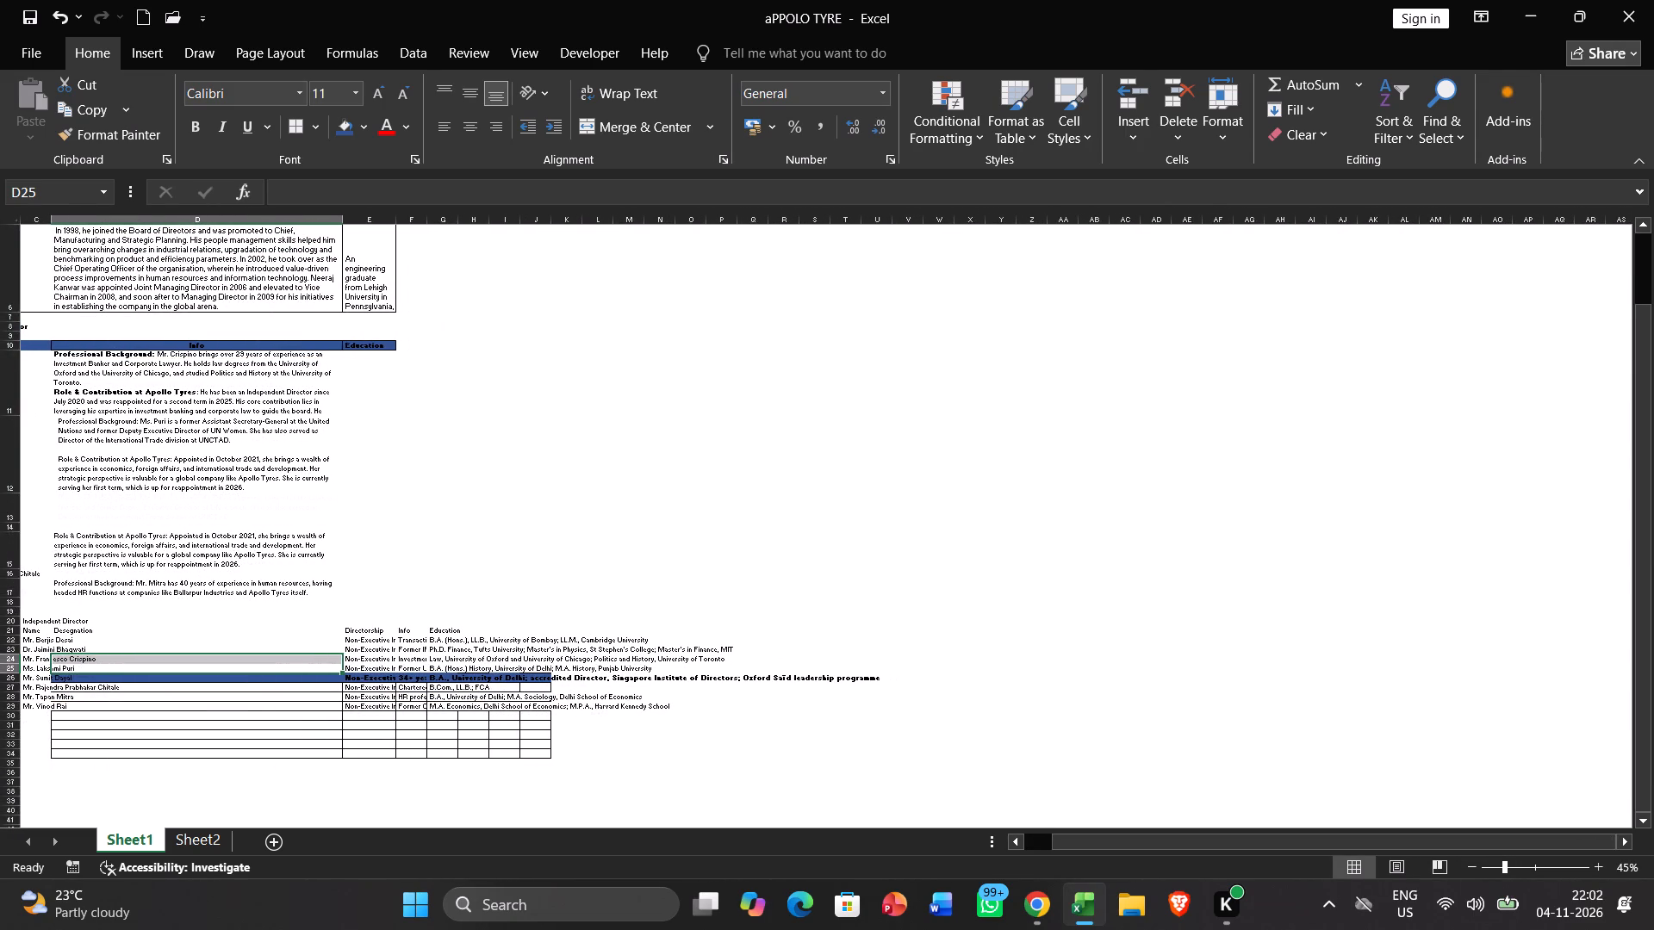
# Clear all contents and formatting from the misformatted block D26:J35 in Sheet1.
pyautogui.click(90, 679)
pyautogui.moveTo(90, 679); pyautogui.dragTo(487, 745)
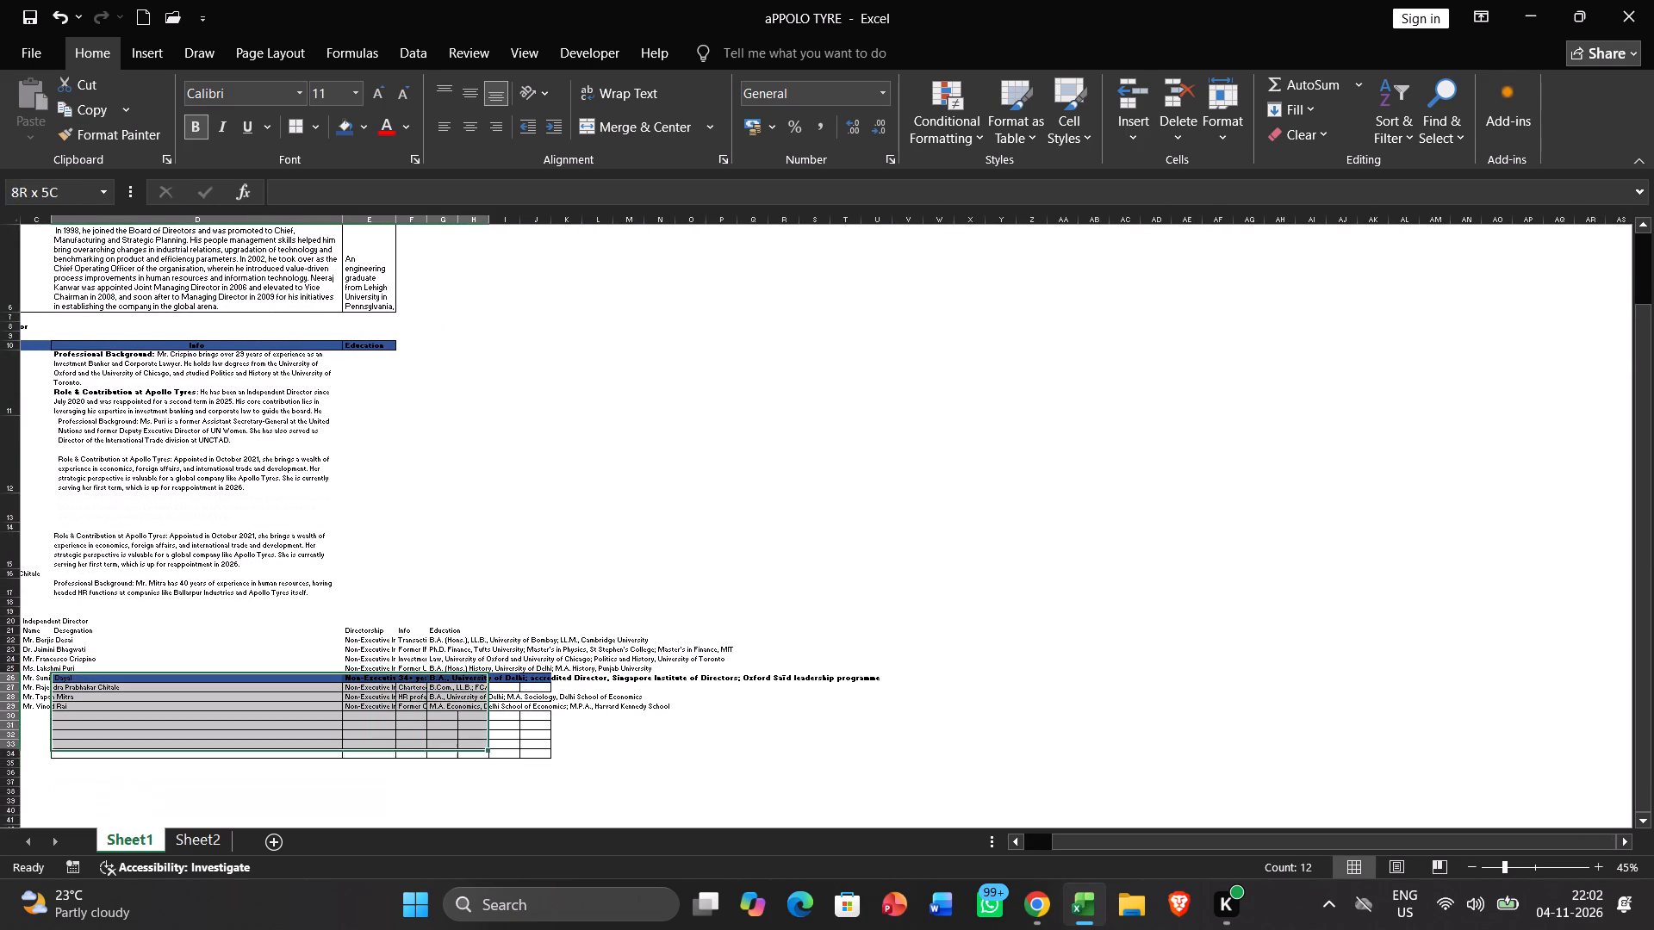
pyautogui.moveTo(487, 745); pyautogui.dragTo(531, 759)
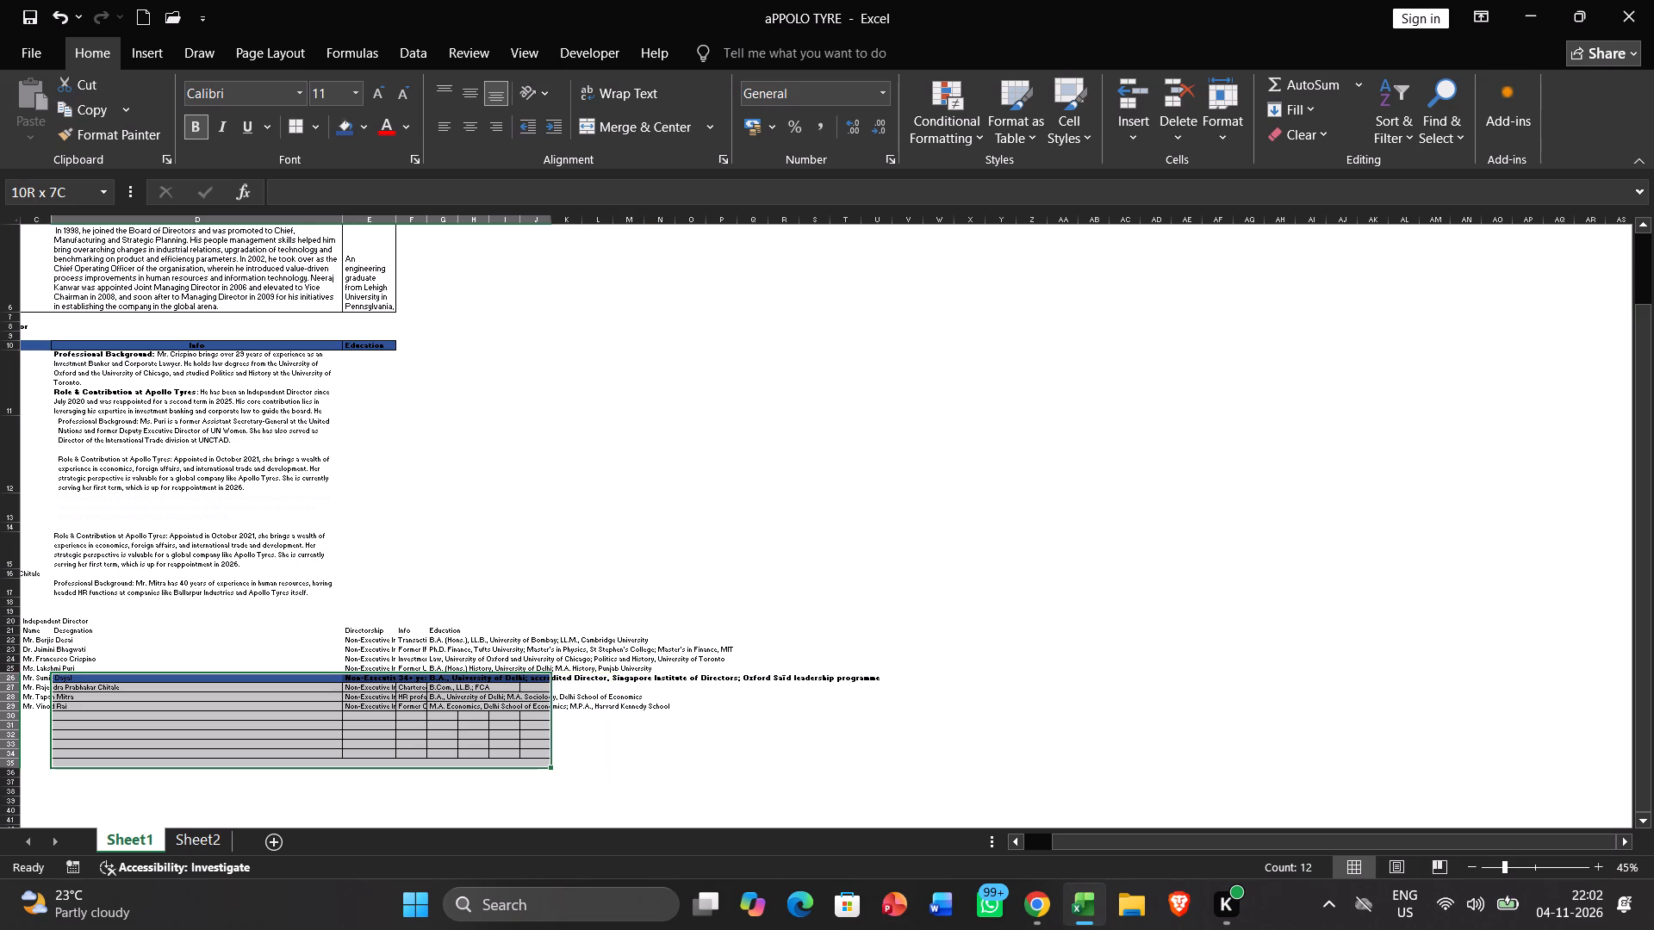
pyautogui.click(1308, 132)
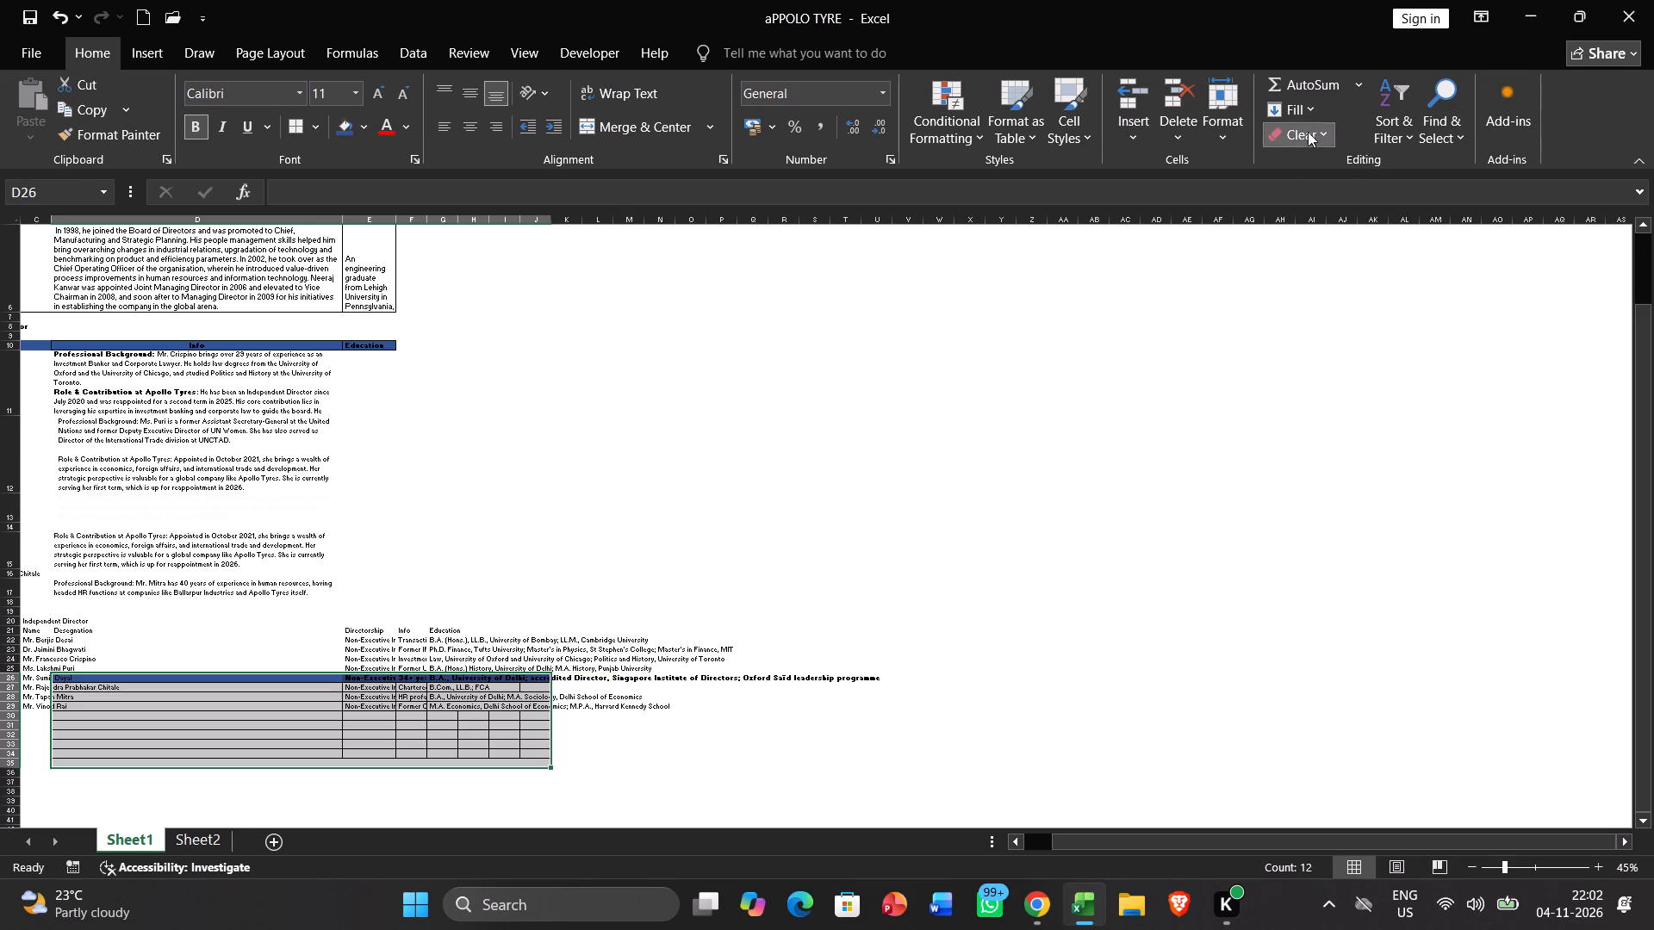
pyautogui.click(1318, 170)
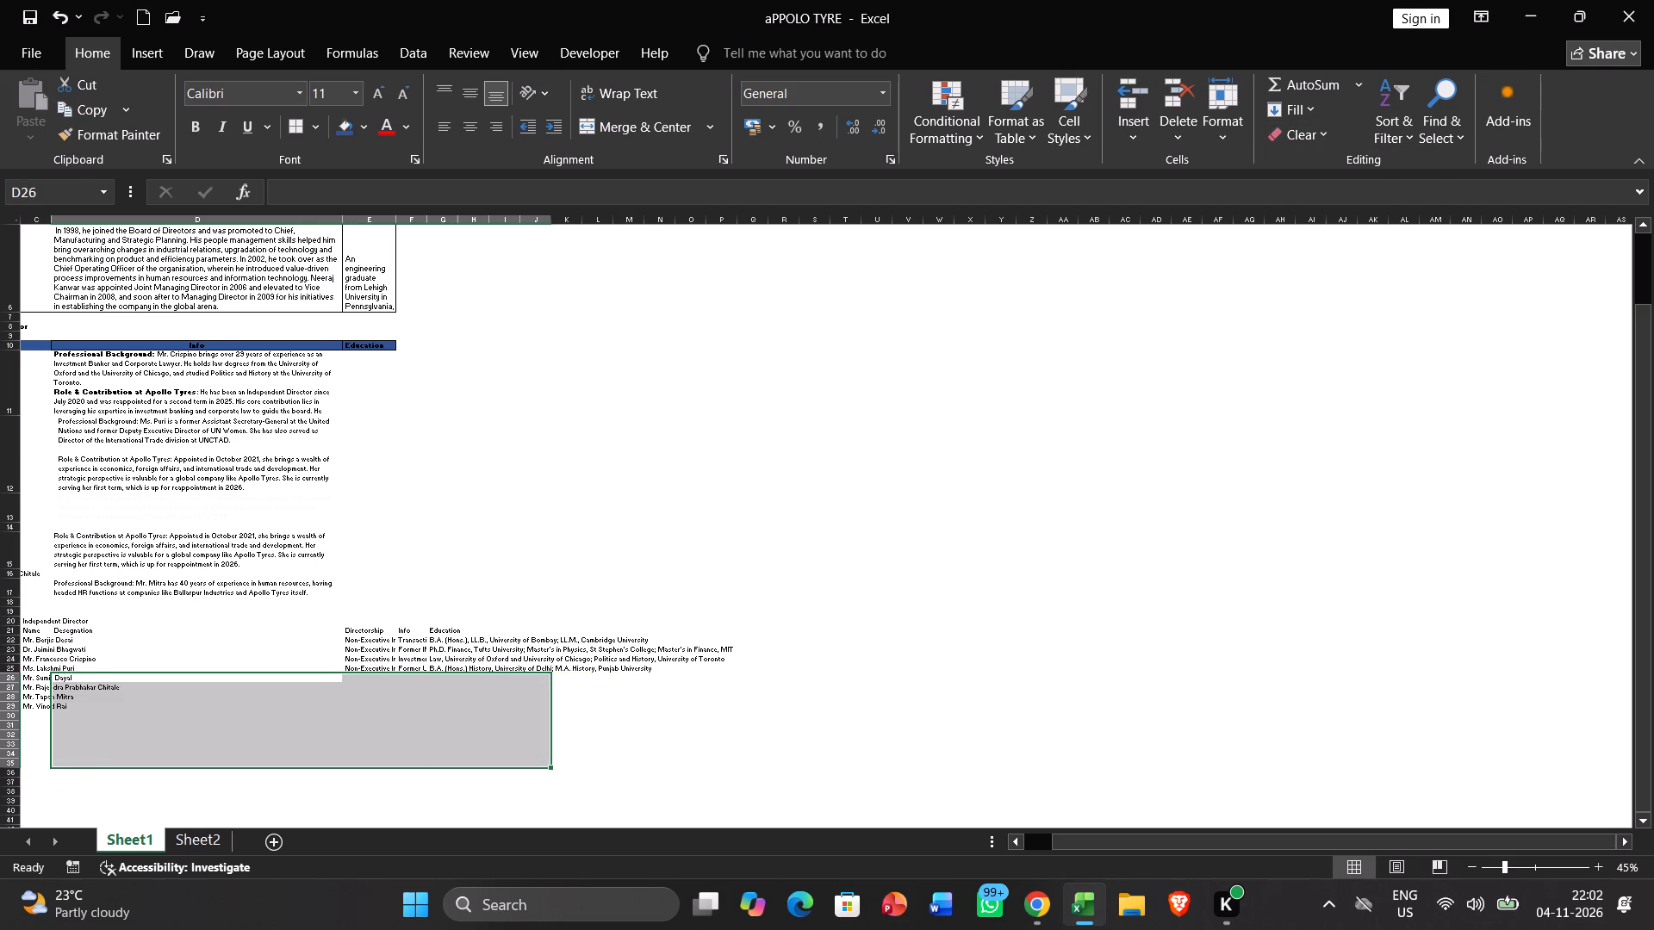
# Try wrapping the text of the pasted directors table in C20:Q35, and clear everything from that range.
pyautogui.click(751, 469)
pyautogui.moveTo(28, 618); pyautogui.dragTo(759, 760)
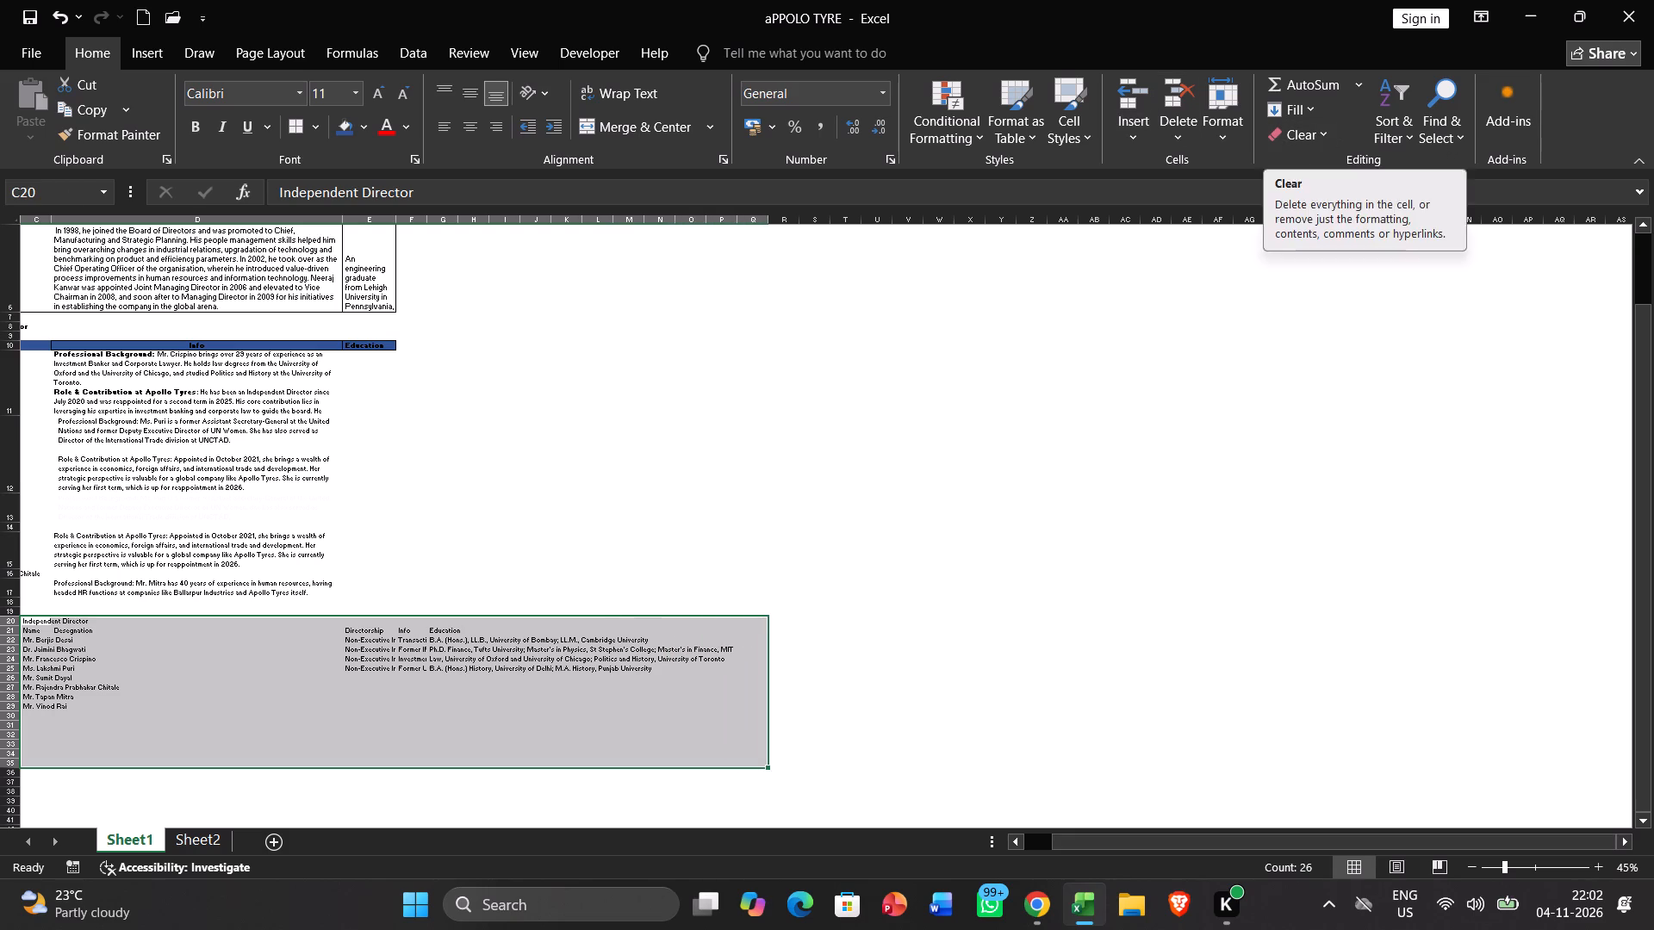
pyautogui.press('h')
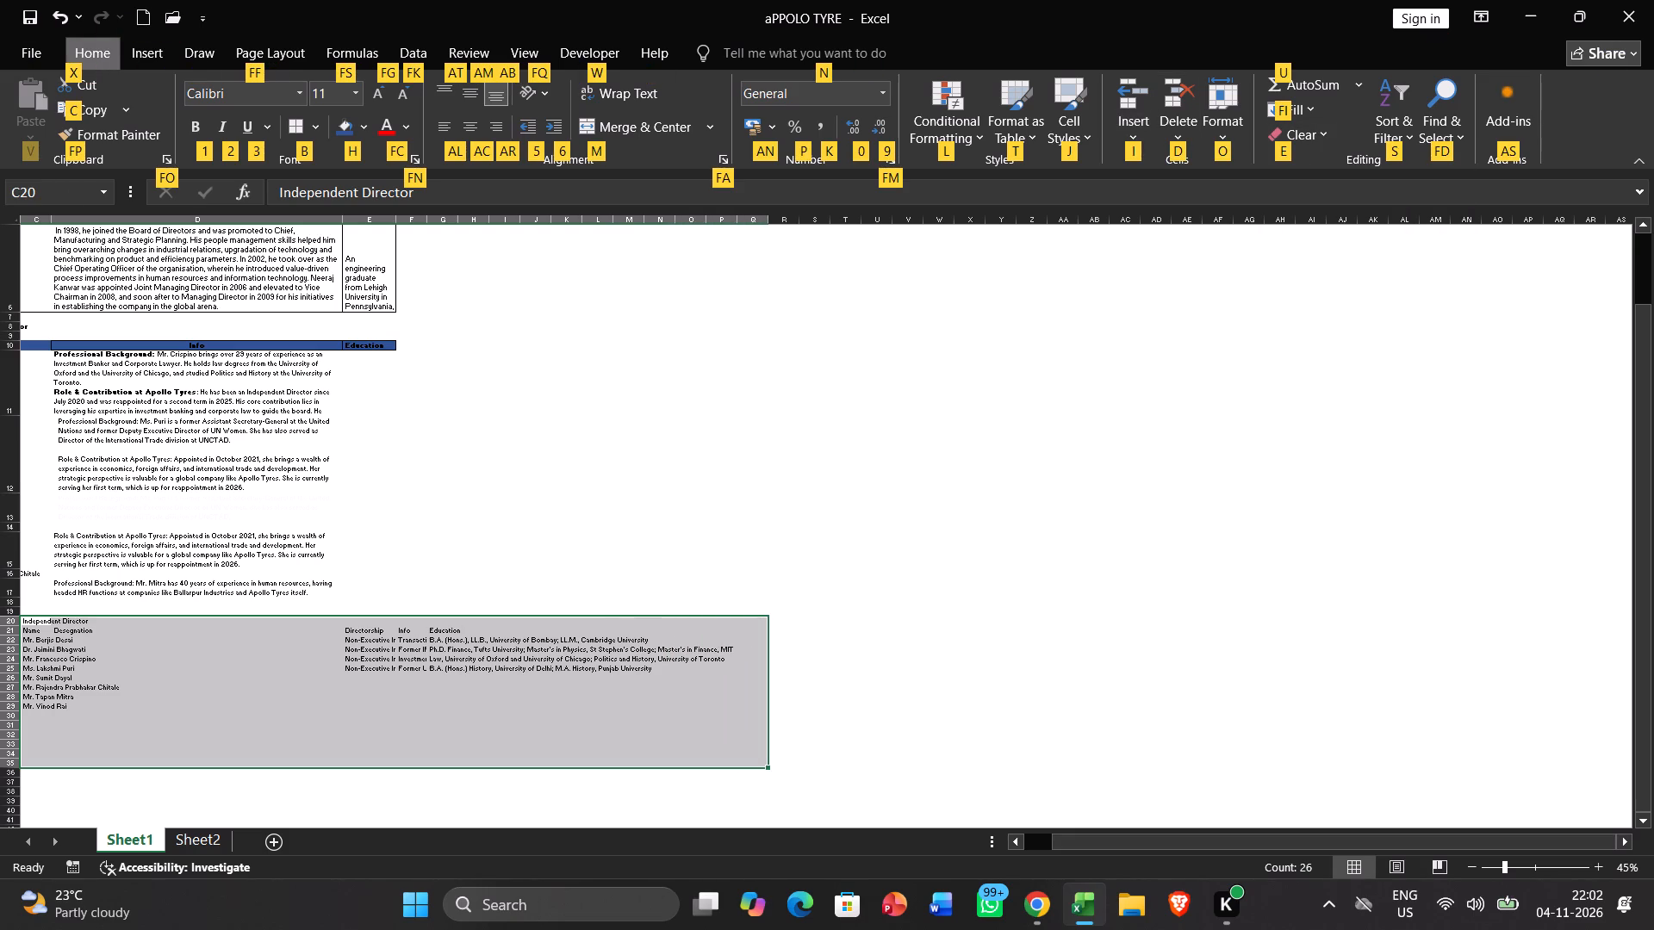
pyautogui.press('w')
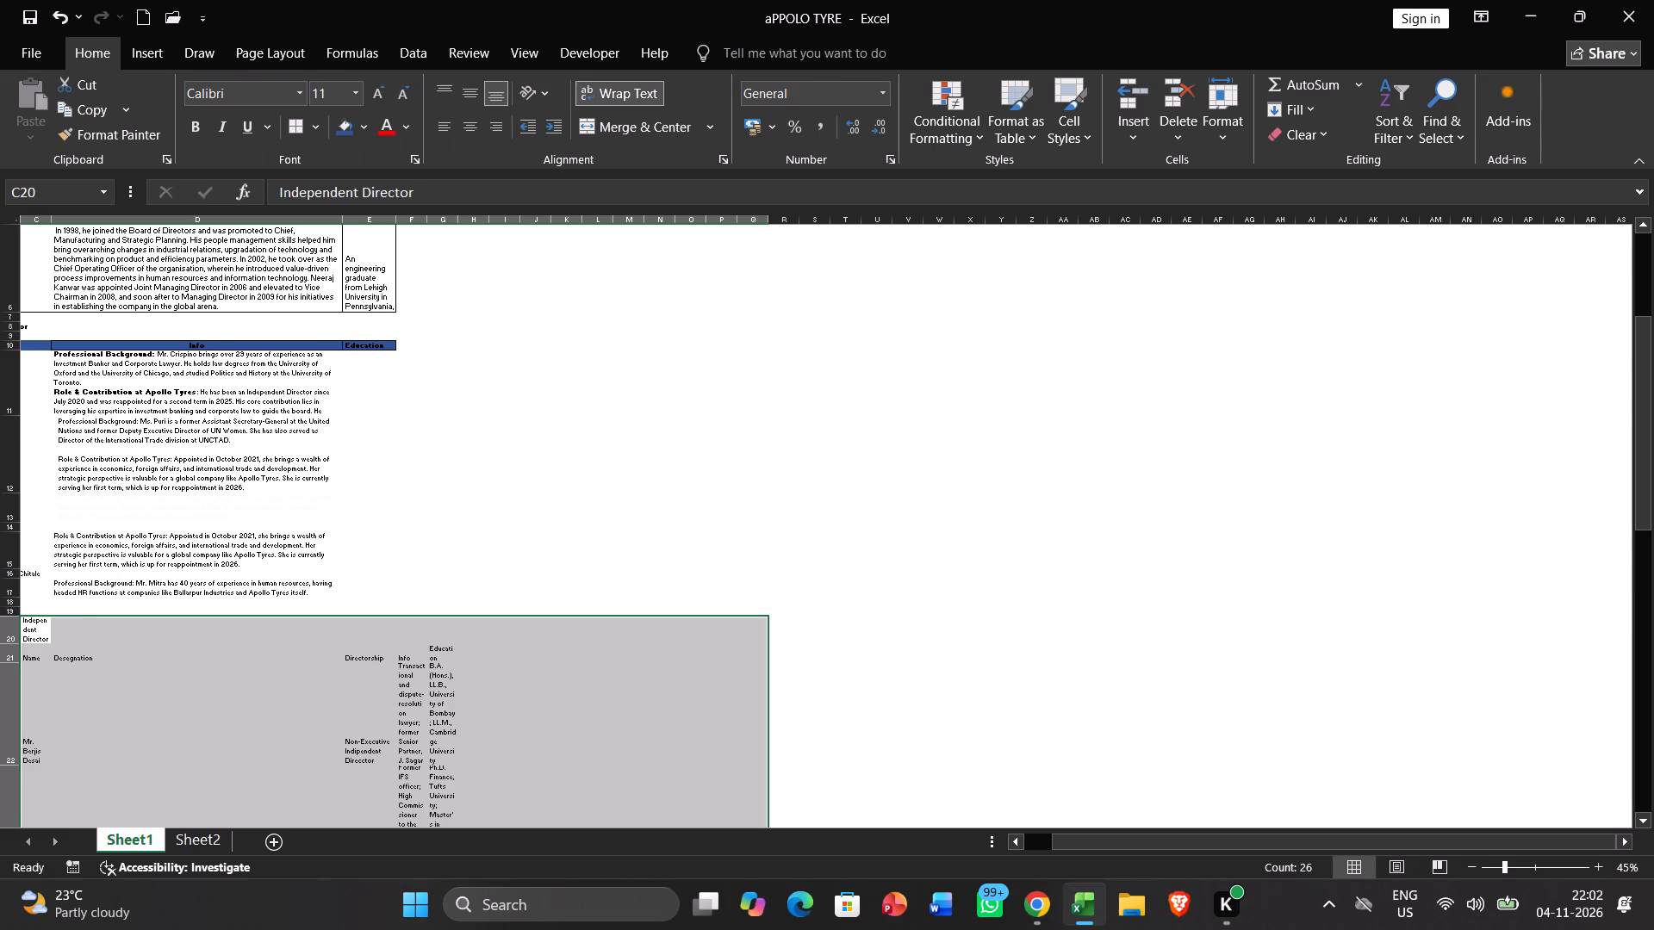
pyautogui.press('h')
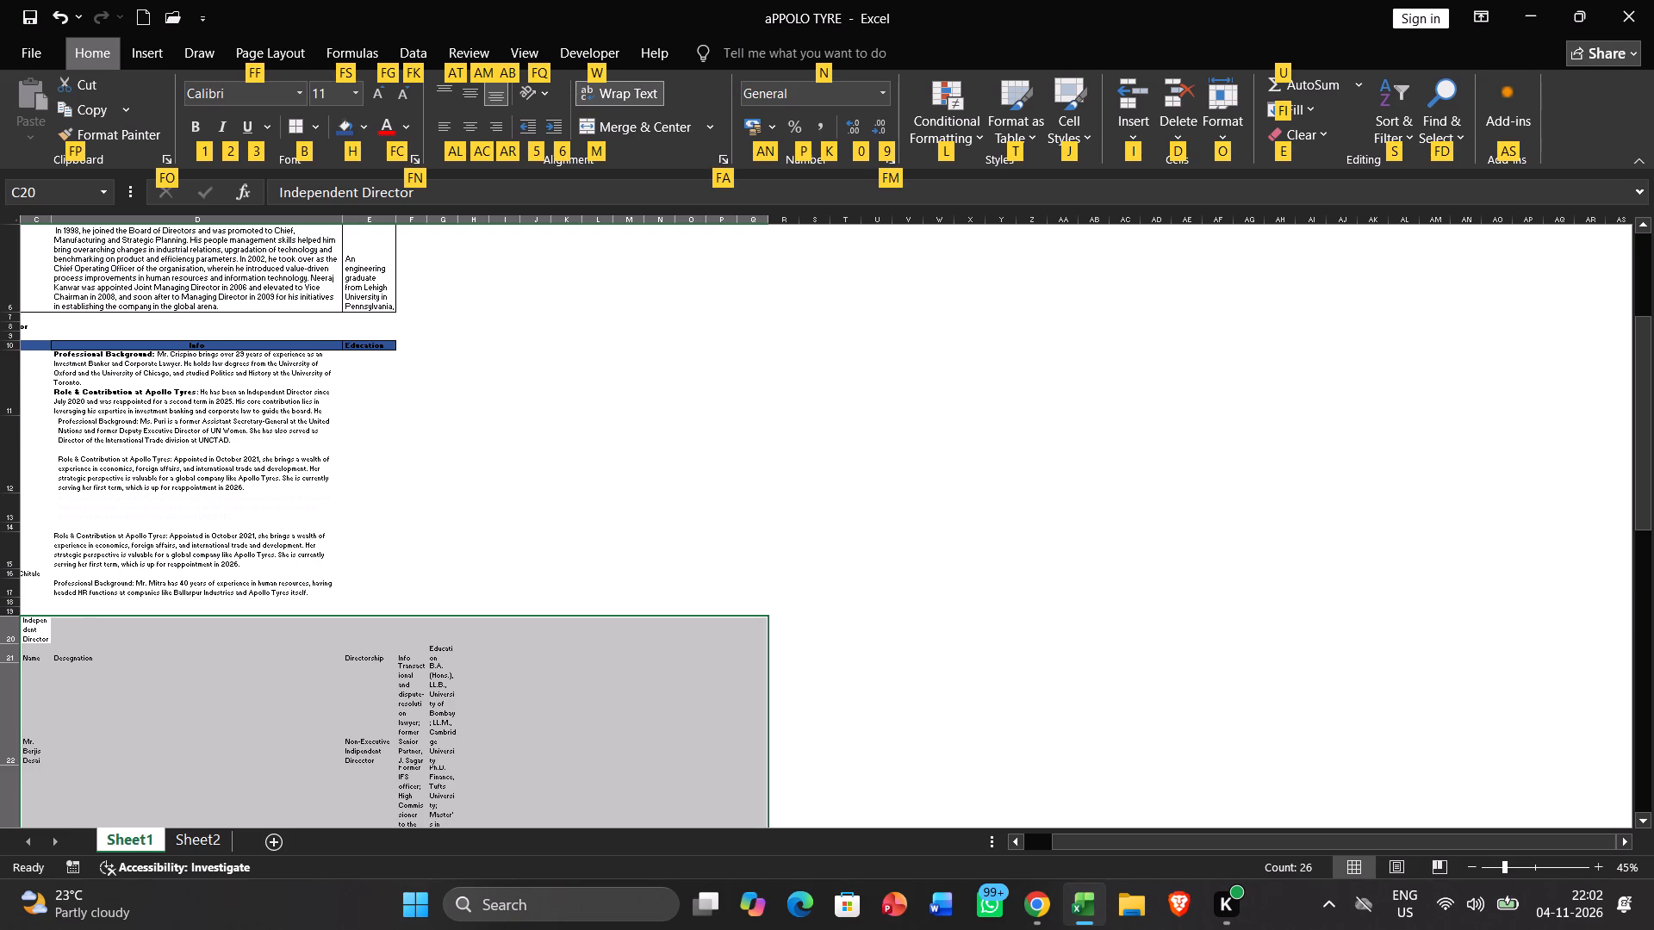
pyautogui.press('e')
pyautogui.press('a')
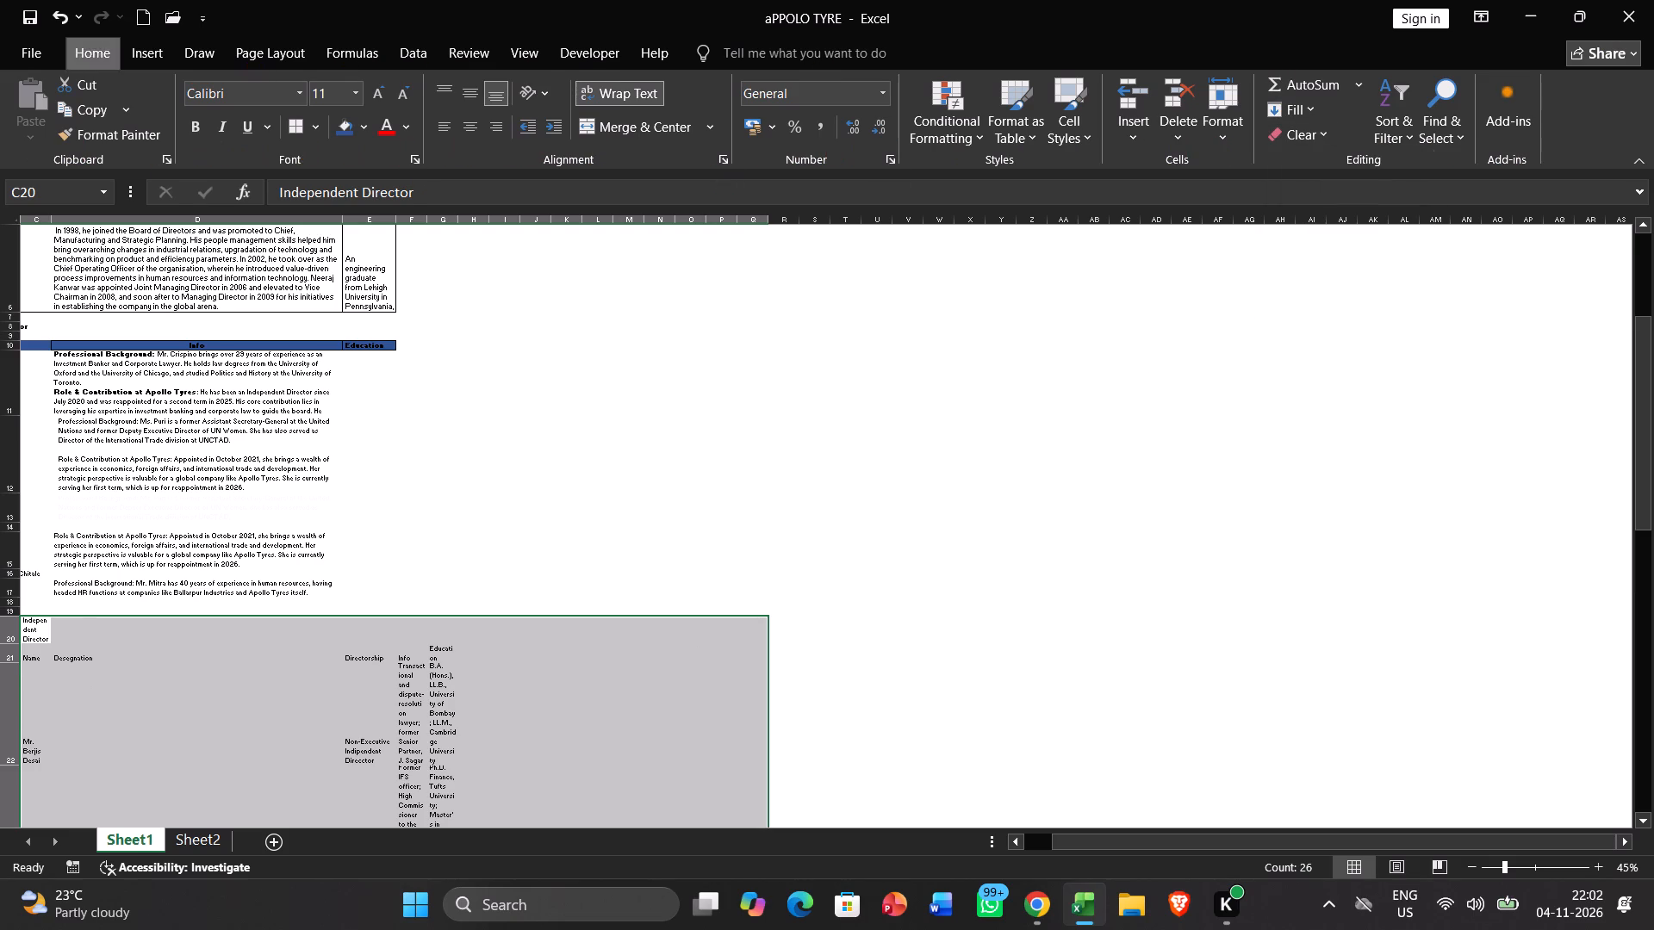
# Clear everything from the leftover S no column in B20:B29 and select cell B19 as the paste location.
pyautogui.press('Left')
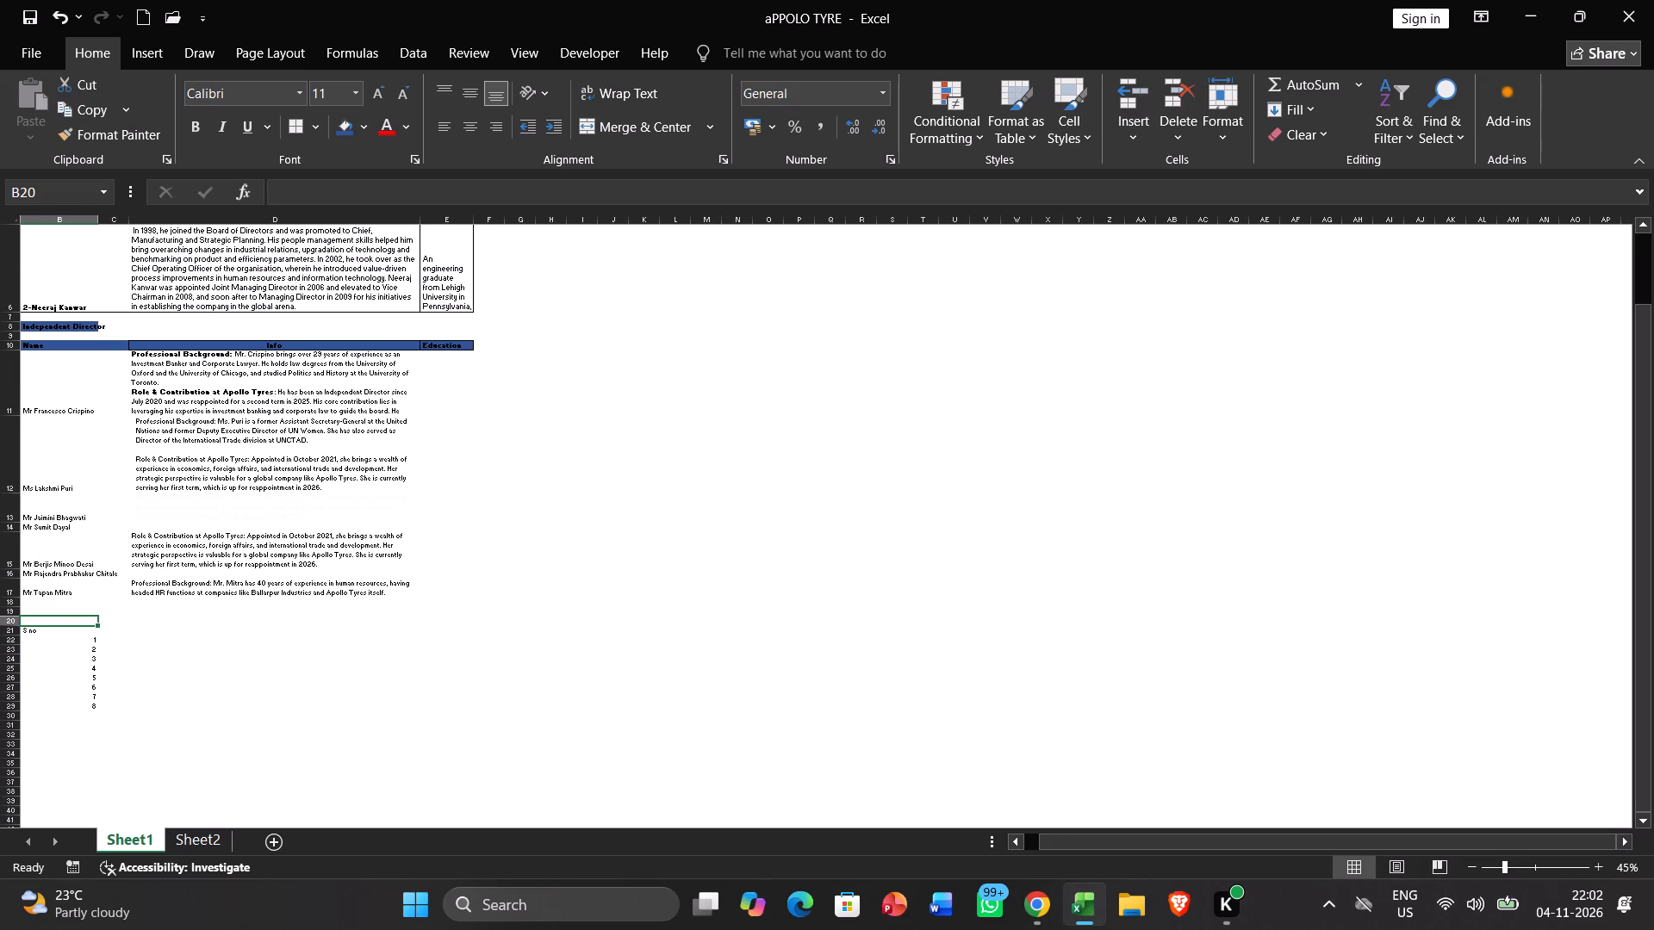
pyautogui.hotkey('shift', 'Down')
pyautogui.hotkey('shift', 'Down')
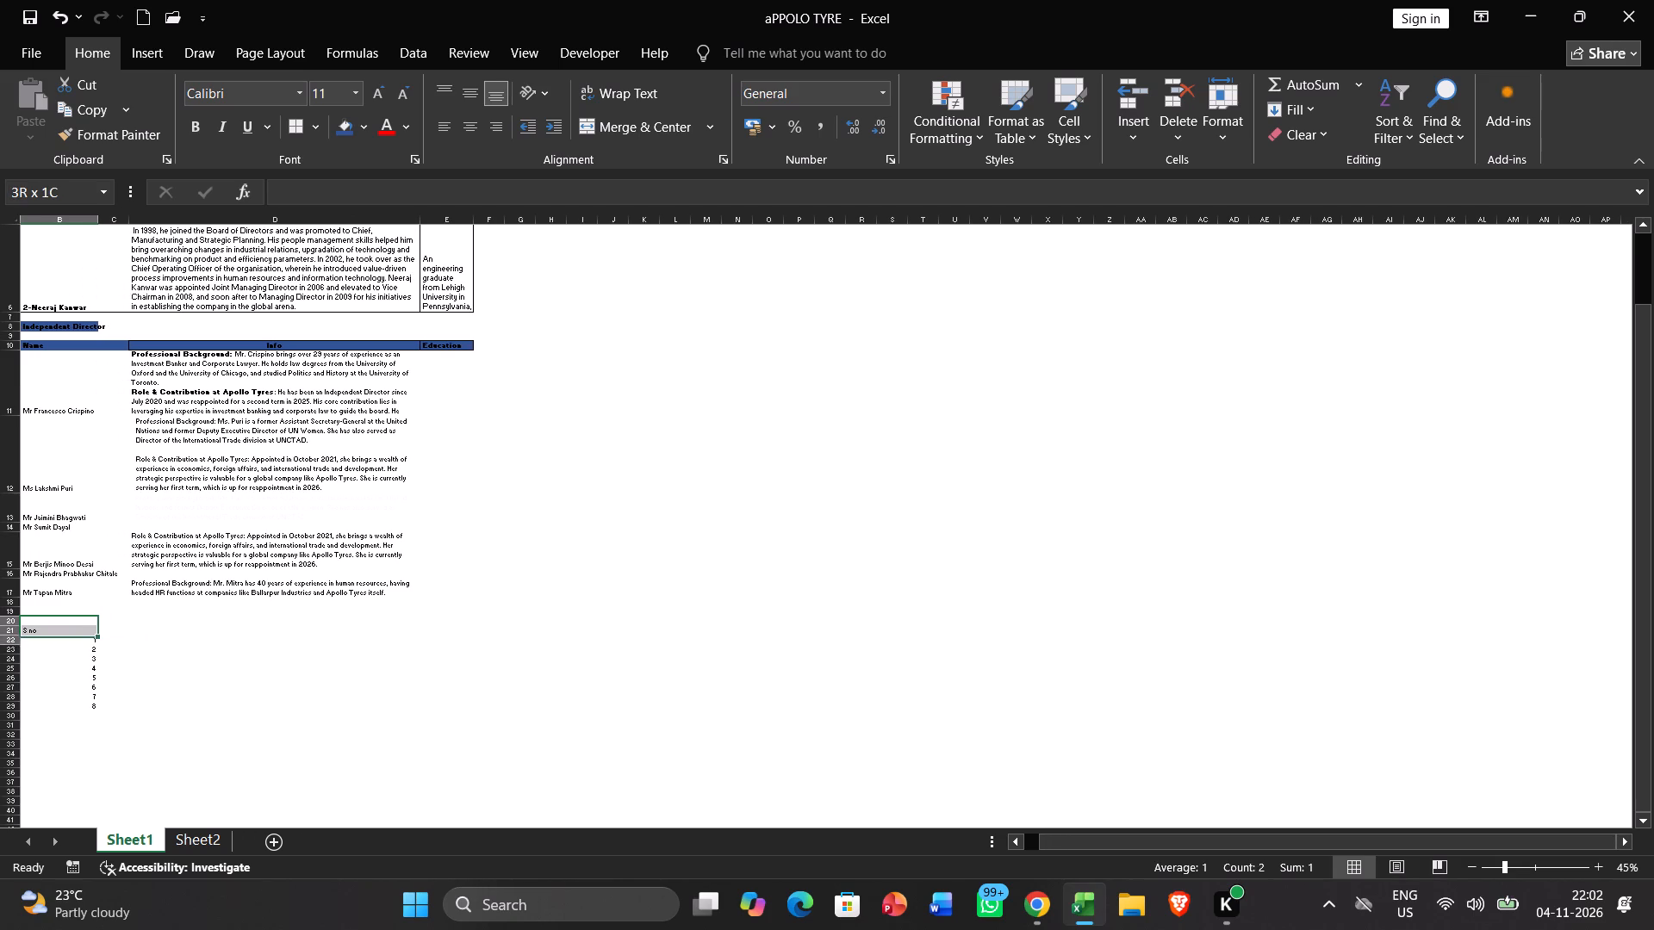
pyautogui.hotkey('shift', 'Down')
pyautogui.hotkey('shift', 'Down')
pyautogui.hotkey('shift', 'Down')
pyautogui.hotkey('shift', 'Down')
pyautogui.hotkey('shift', 'Down')
pyautogui.hotkey('shift', 'Down')
pyautogui.hotkey('shift', 'Down')
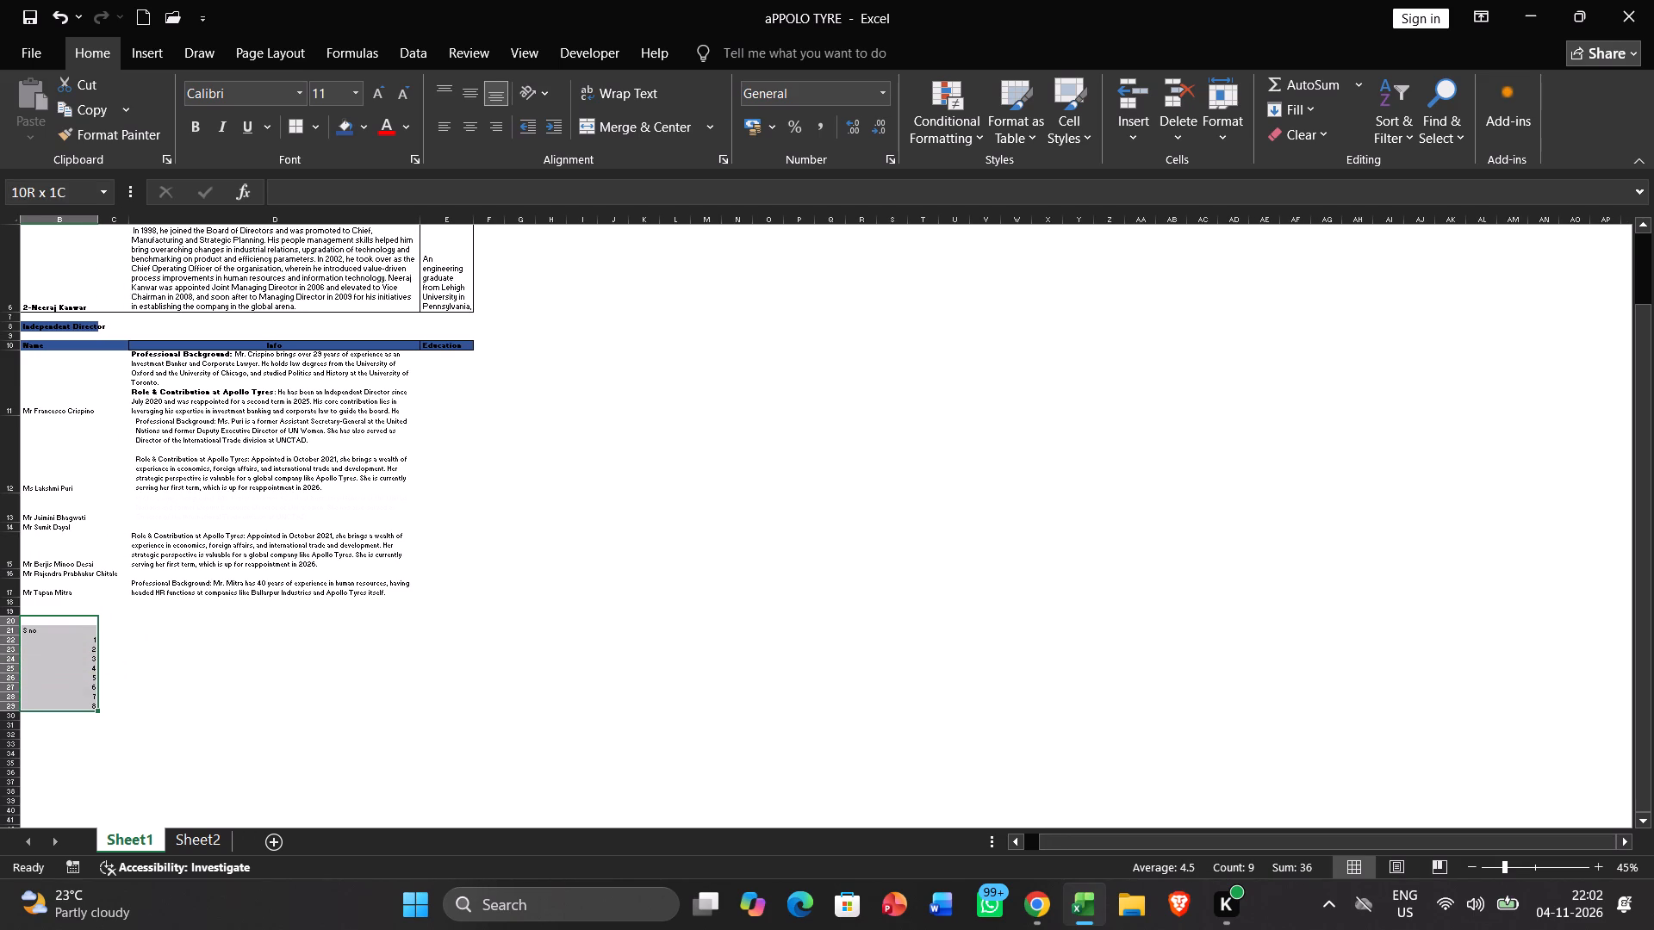
pyautogui.write('hea')
pyautogui.press('Right')
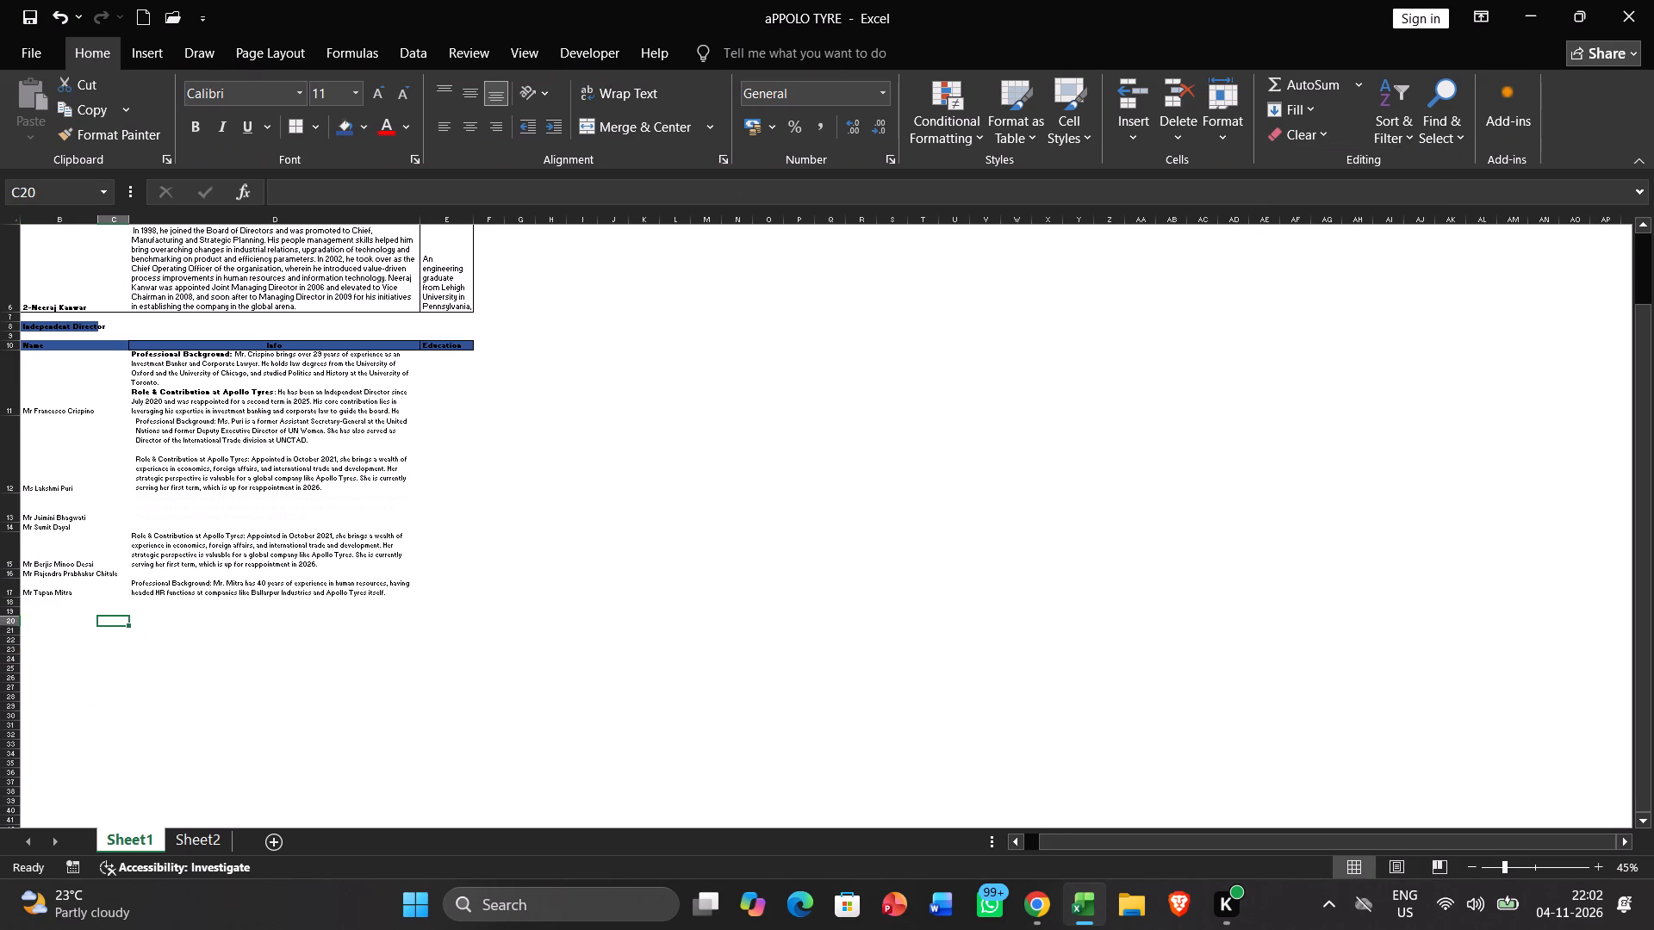
pyautogui.press('Up')
pyautogui.press('Left')
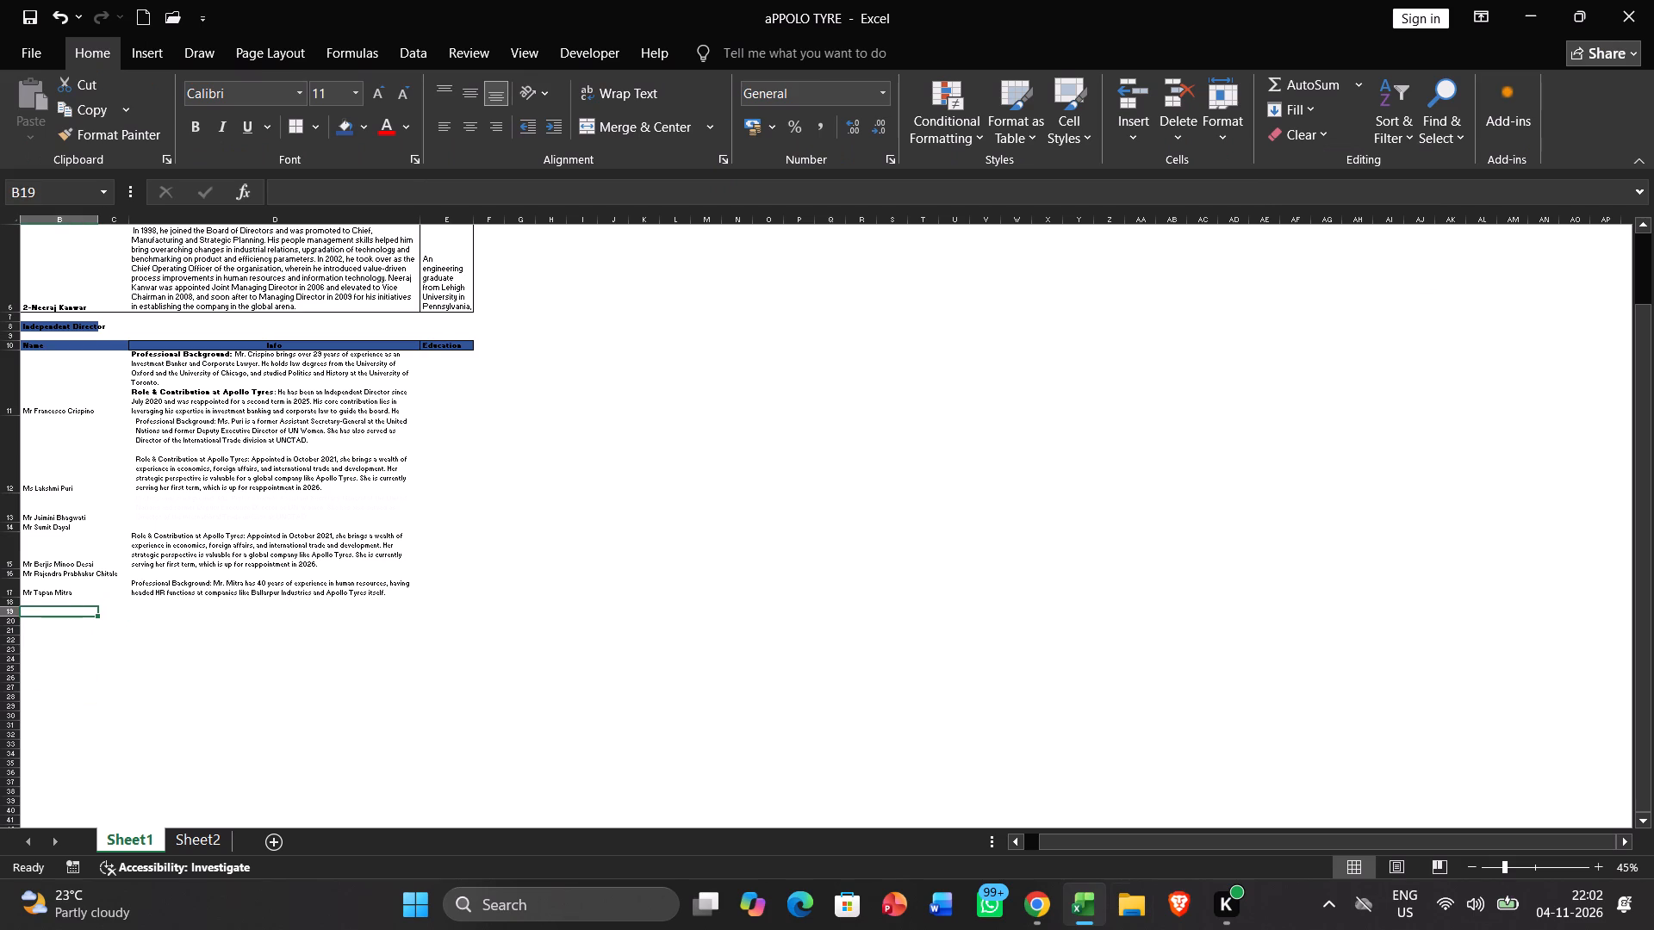
# Copy the directors table A3:G11 from Sheet2, from the S no header row through the last director.
pyautogui.click(209, 847)
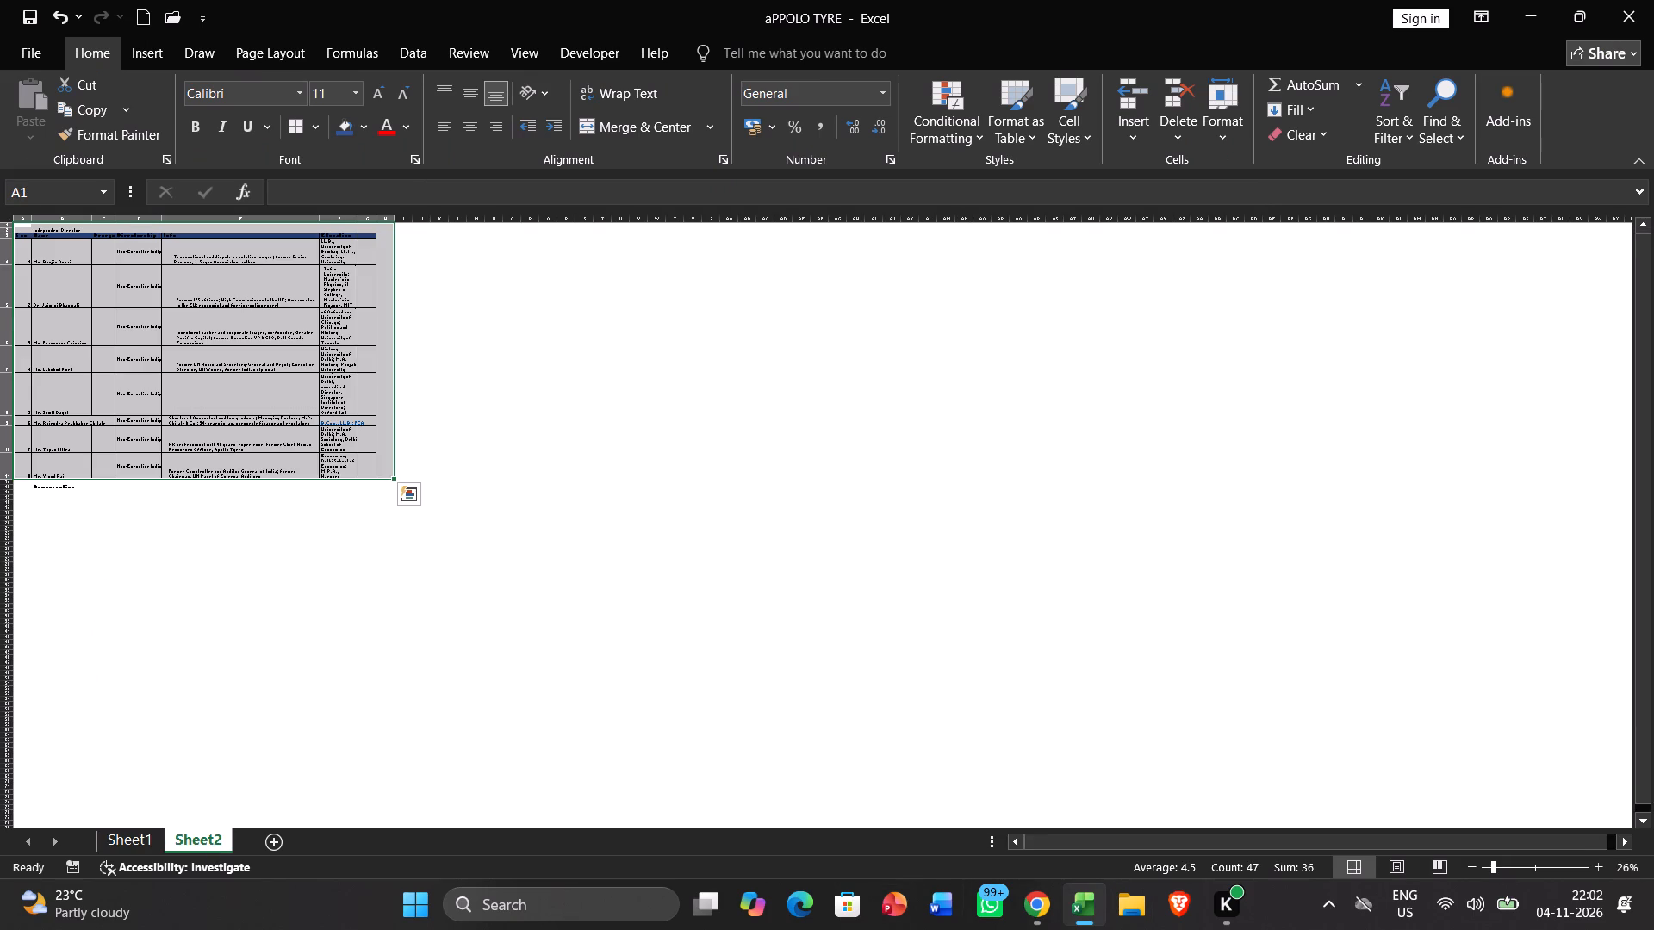
pyautogui.click(136, 110)
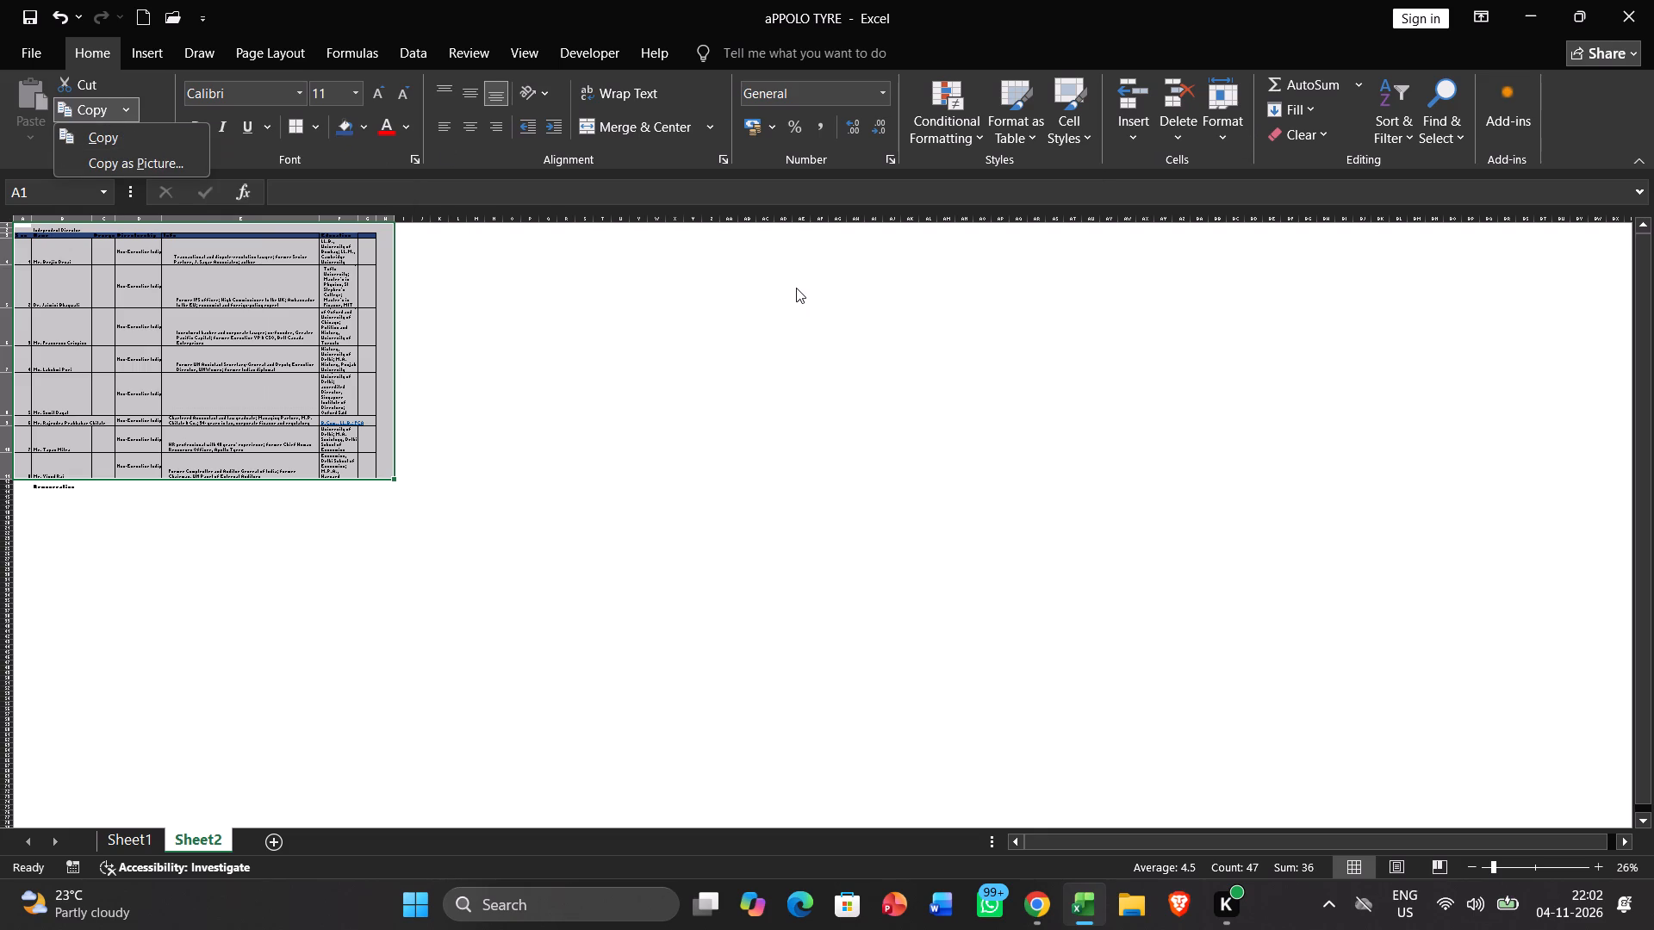
pyautogui.hotkey('ctrl', 'c')
pyautogui.hotkey('ctrl', 'c')
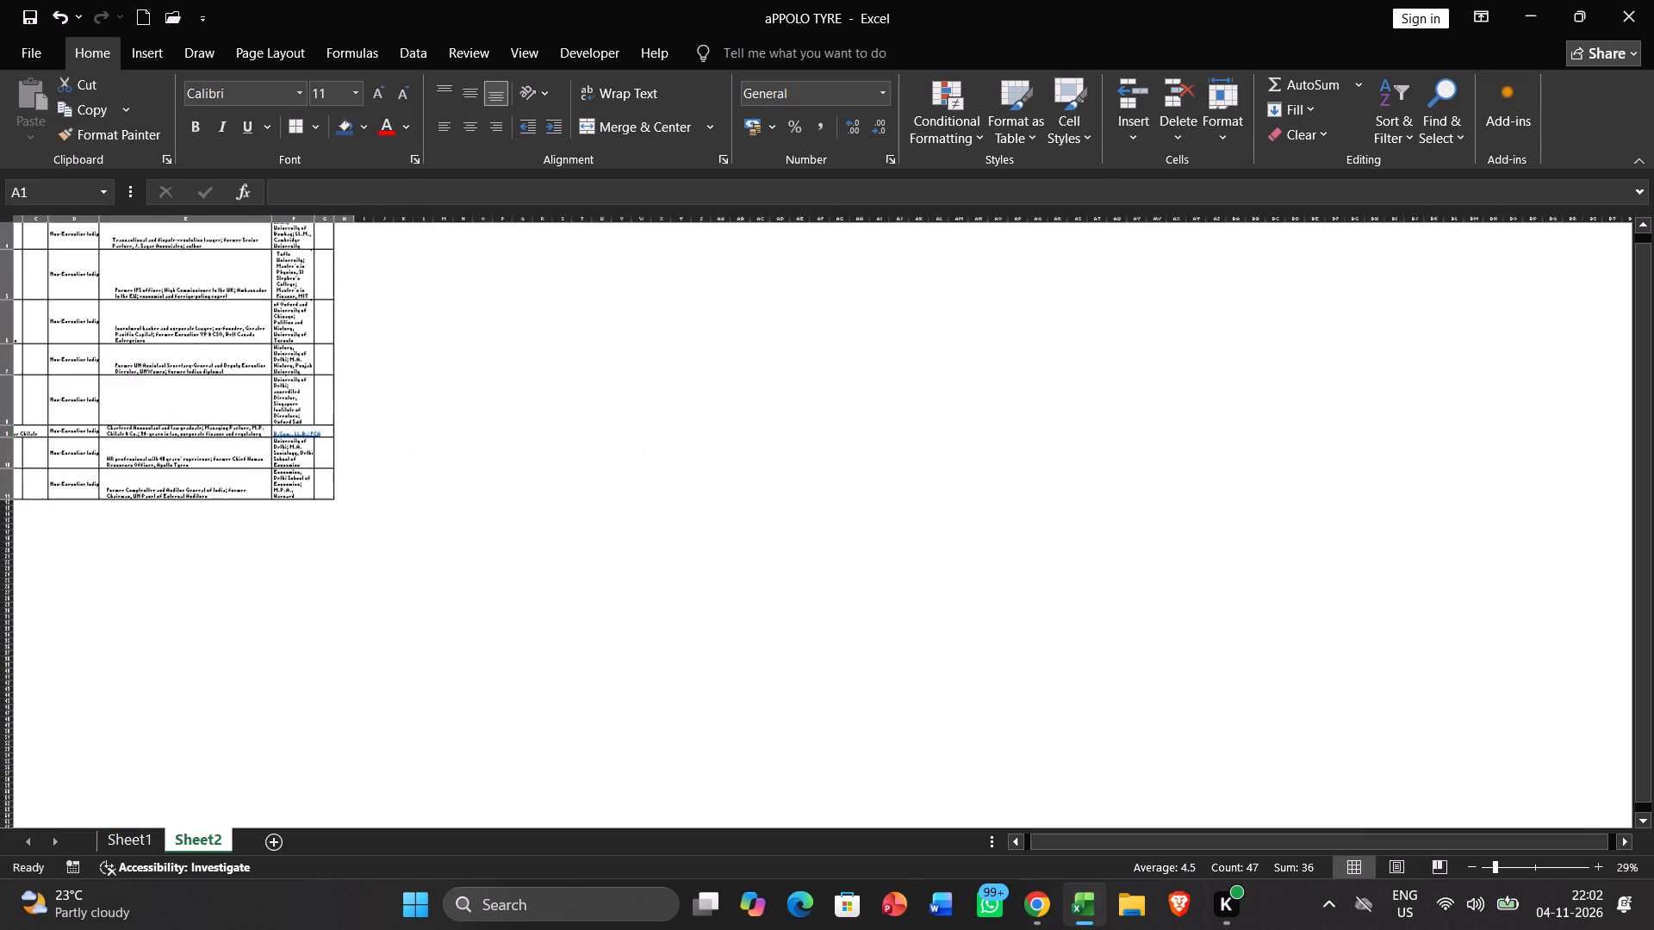
pyautogui.hscroll(3, 630, 436)
pyautogui.press('Left')
pyautogui.press('pageup')
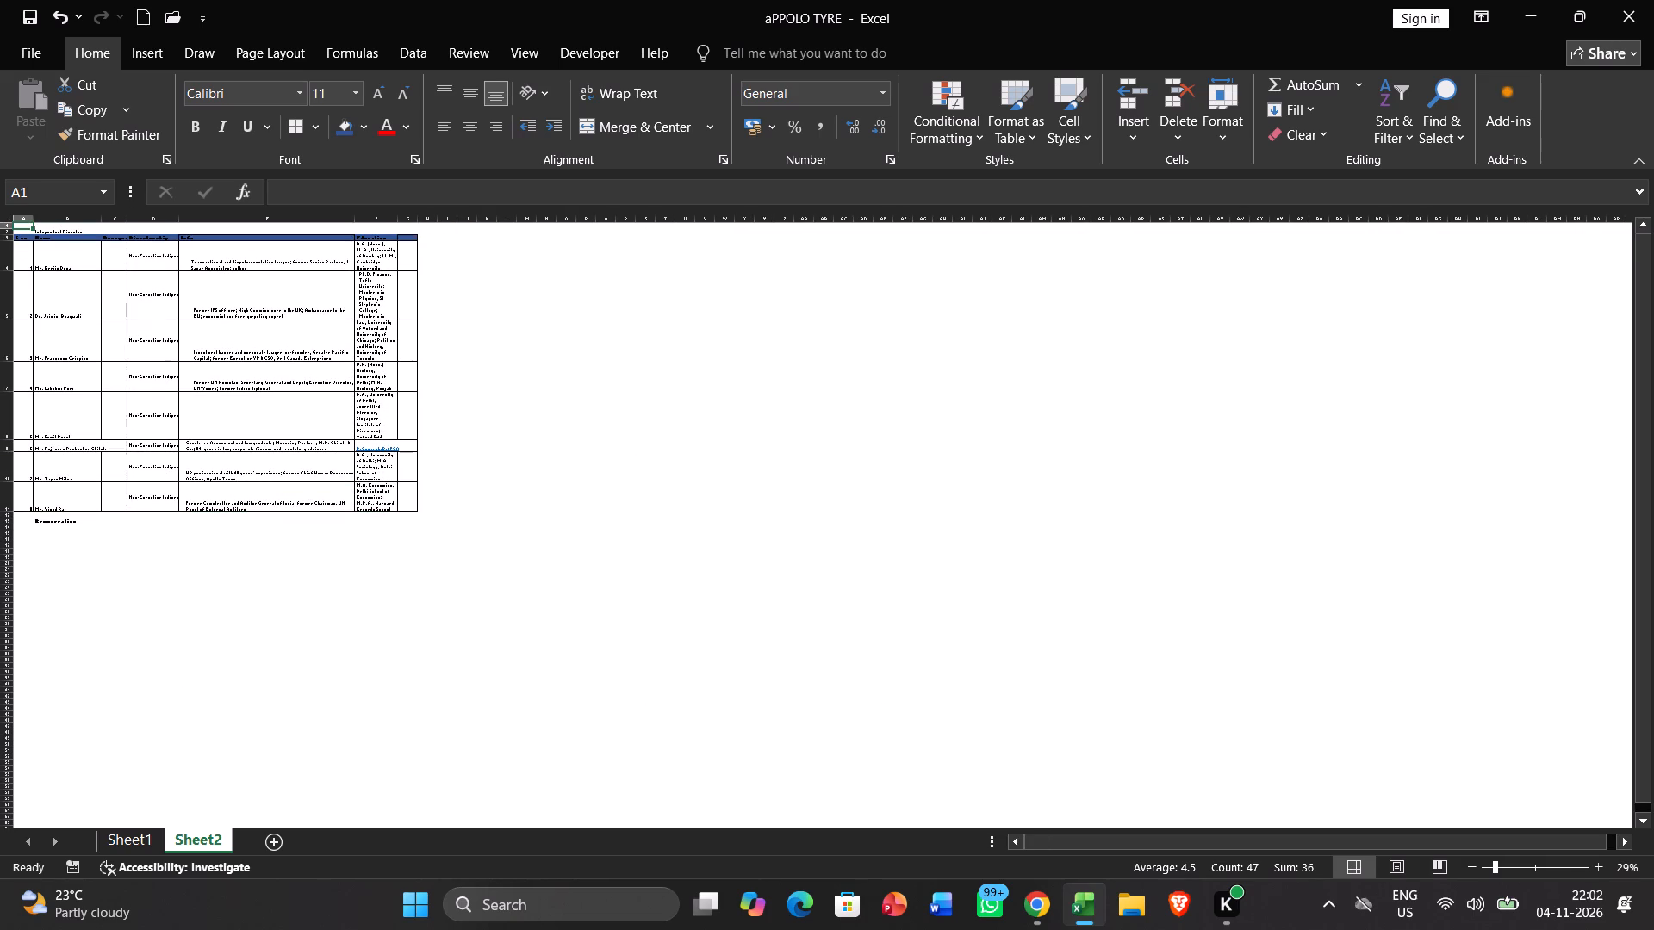
pyautogui.press('Down')
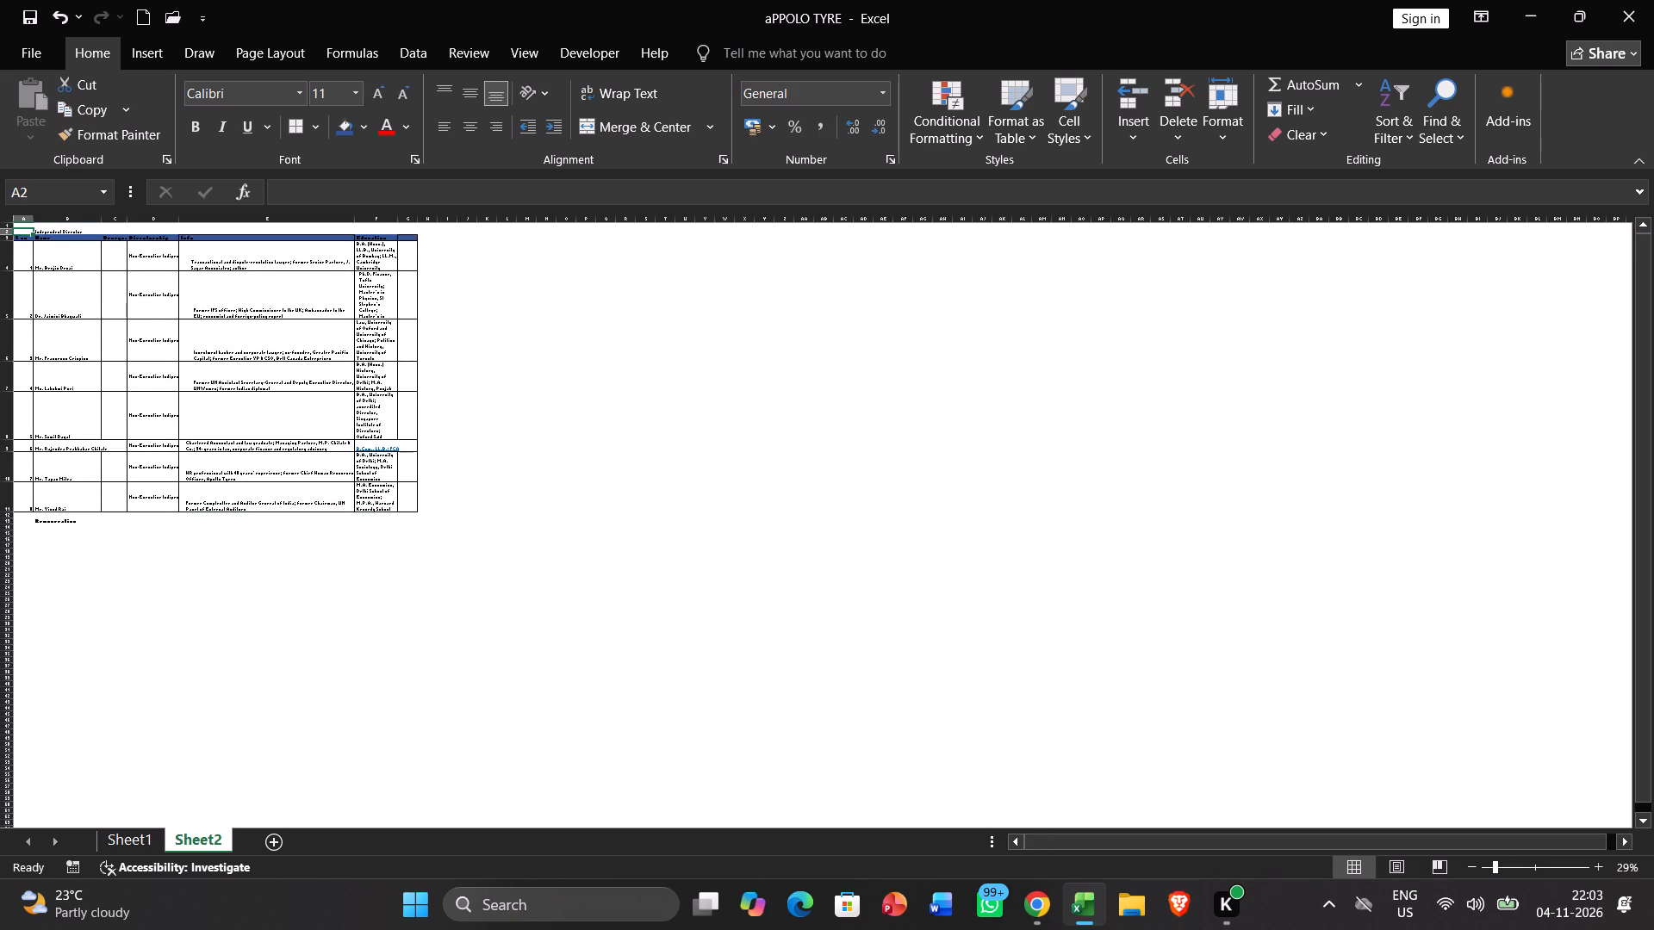
pyautogui.press('Down')
pyautogui.hotkey('shift', 'Down')
pyautogui.hotkey('shift', 'Down')
pyautogui.hotkey('shift', 'Down')
pyautogui.hotkey('shift', 'Down')
pyautogui.hotkey('shift', 'Down')
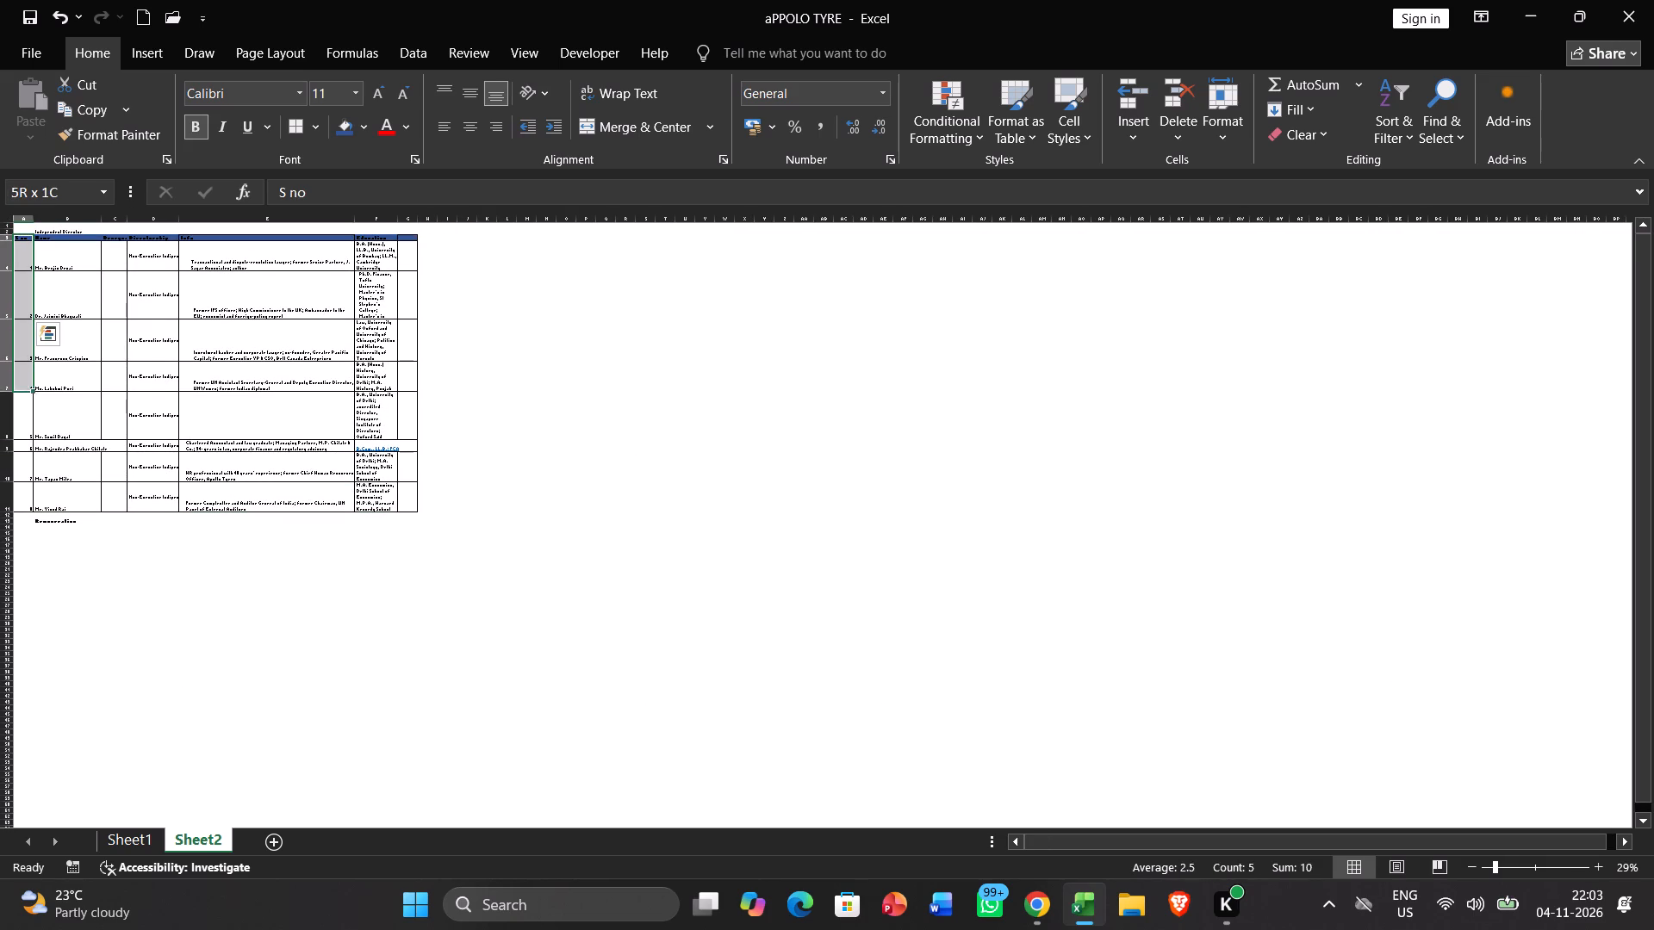
pyautogui.hotkey('shift', 'Down')
pyautogui.hotkey('shift', 'Down')
pyautogui.hotkey('shift', 'Down')
pyautogui.hotkey('shift', 'Right')
pyautogui.hotkey('shift', 'Right')
pyautogui.hotkey('shift', 'Right')
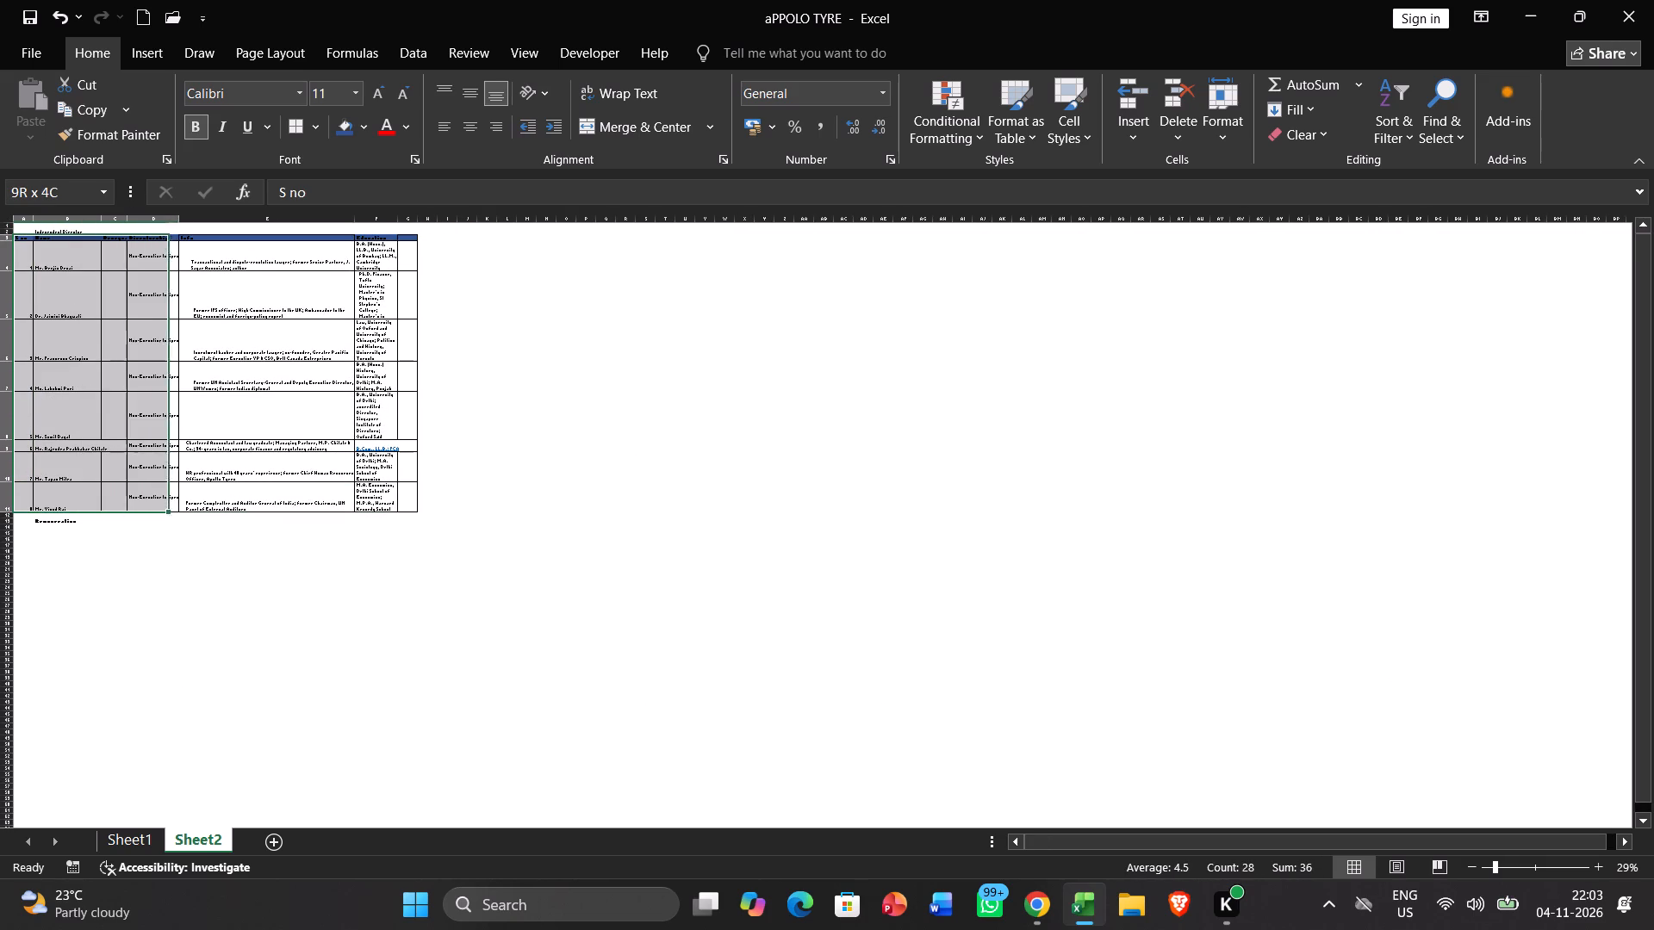
pyautogui.hotkey('shift', 'Right')
pyautogui.hotkey('shift', 'Right')
pyautogui.hotkey('shift', 'Right')
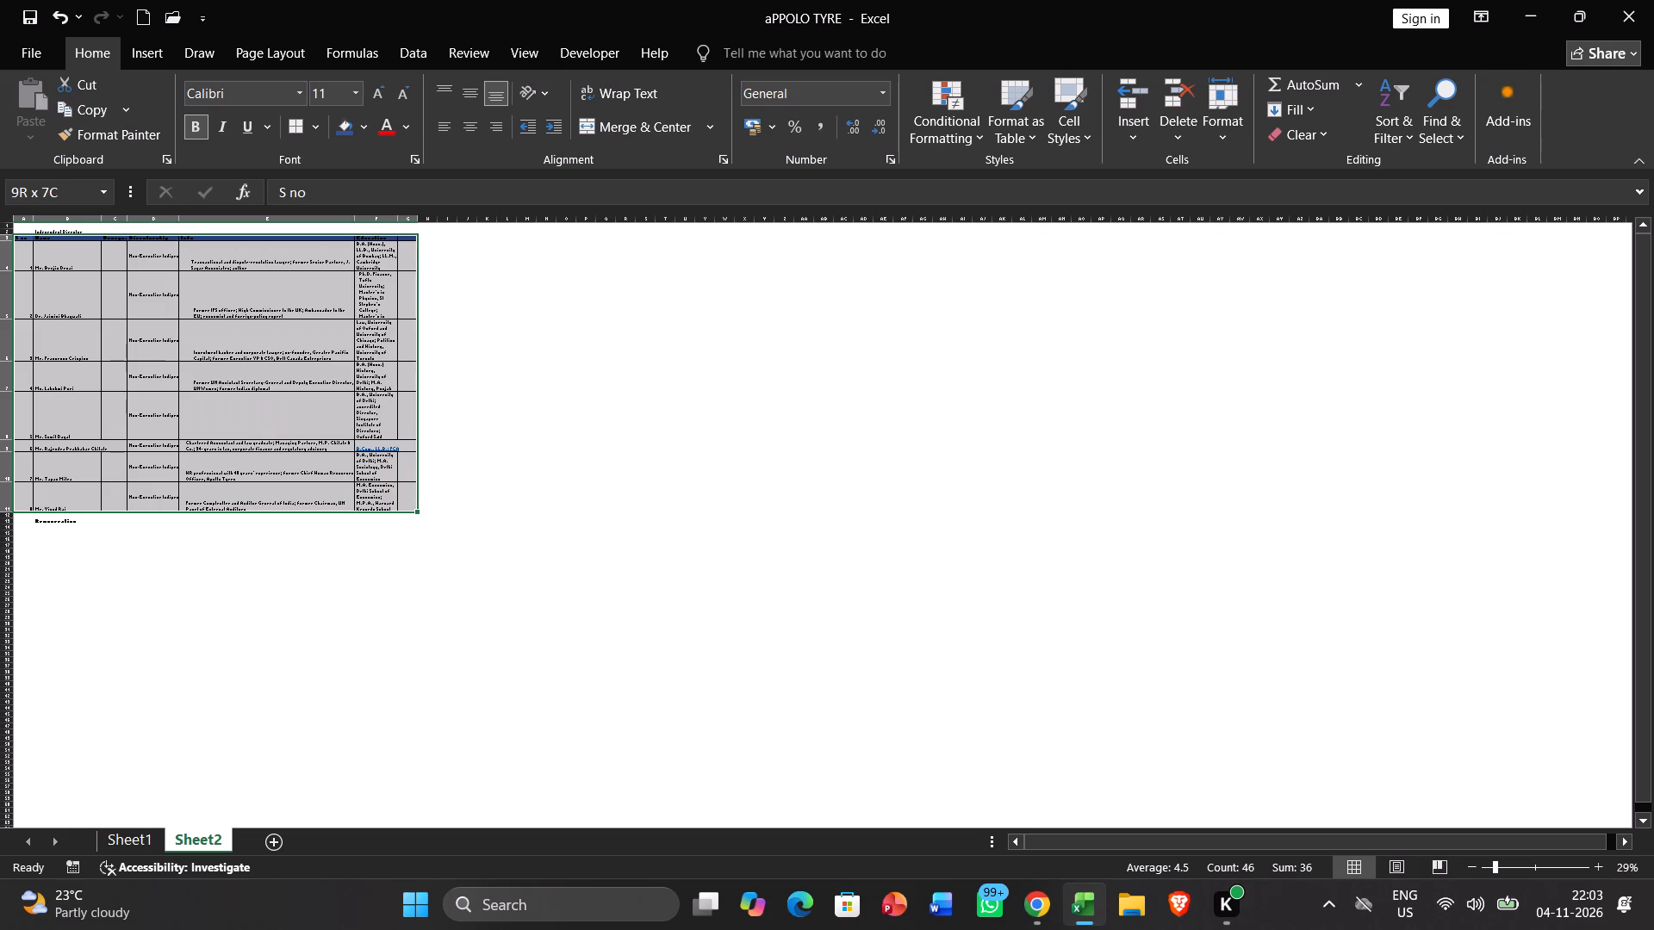
pyautogui.hotkey('ctrl', 'c')
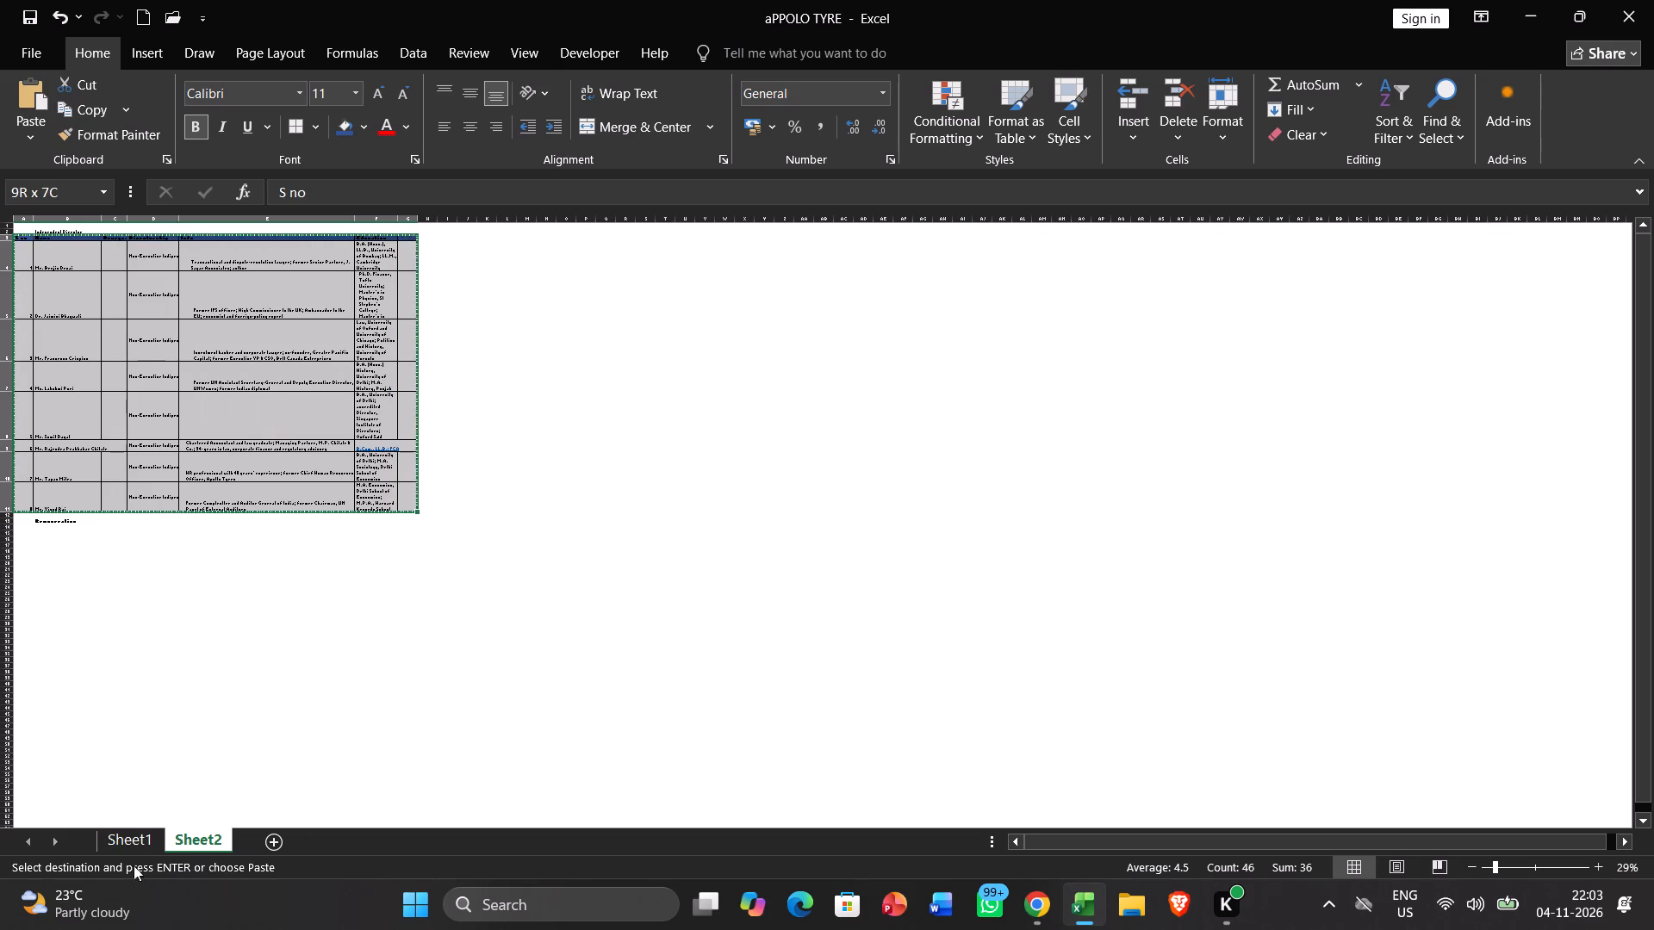
# Paste the copied directors table with its source formatting into Sheet1 at cell B19.
pyautogui.click(143, 840)
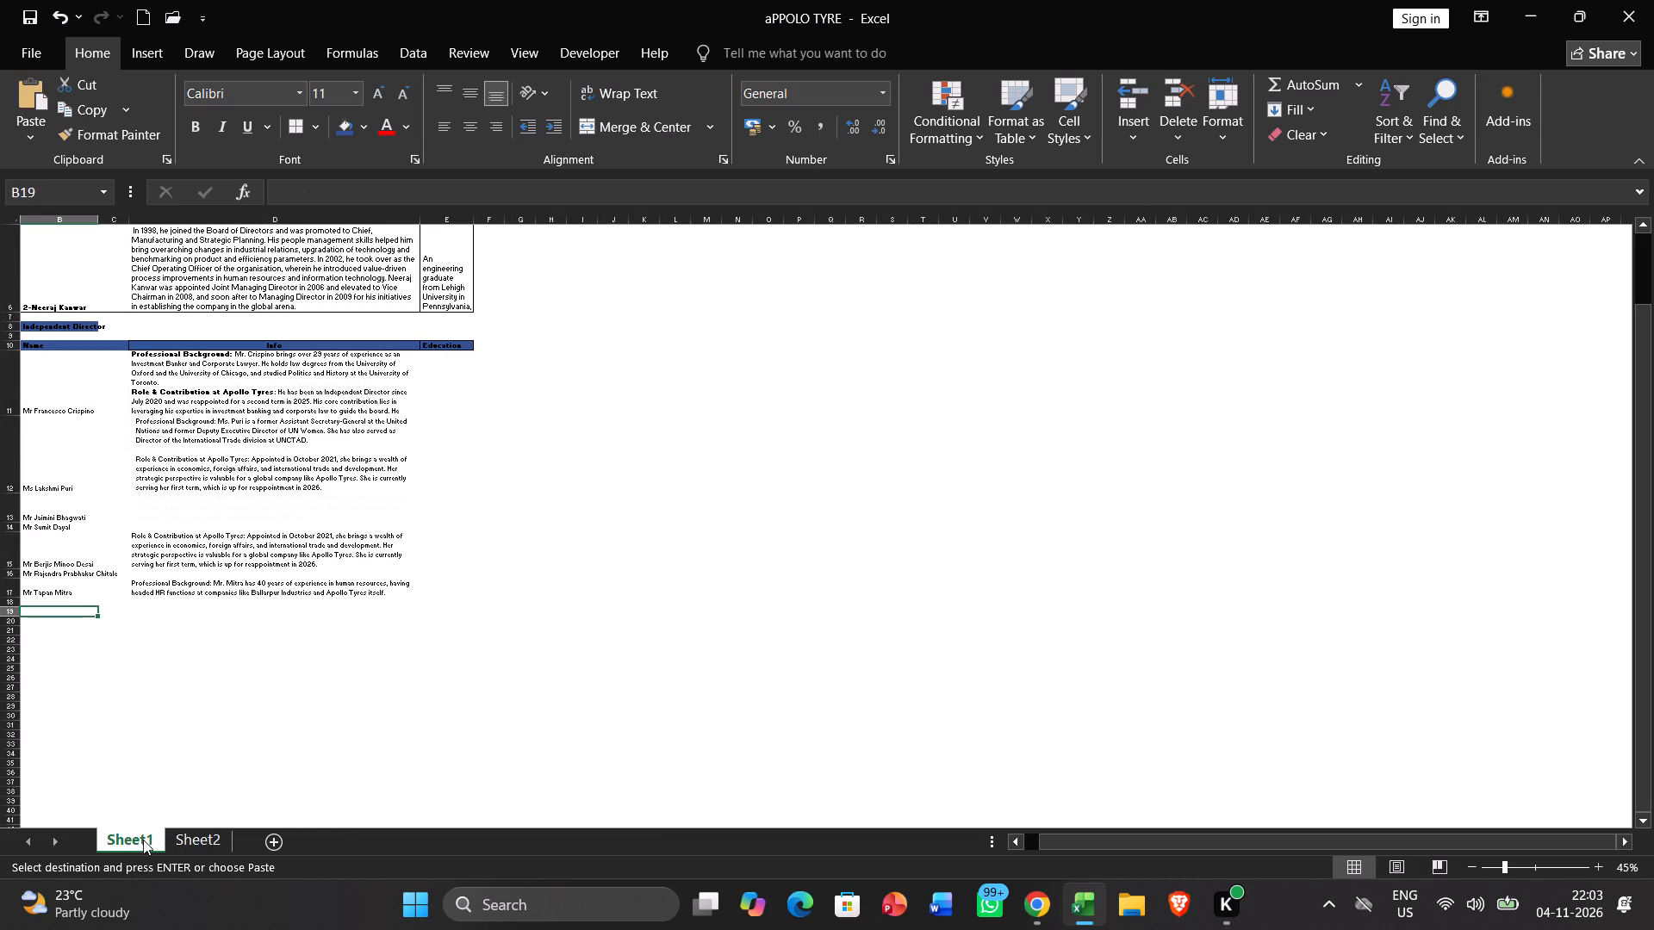
pyautogui.hotkey('ctrl', 'shift', 'v')
pyautogui.hotkey('ctrl', 'v')
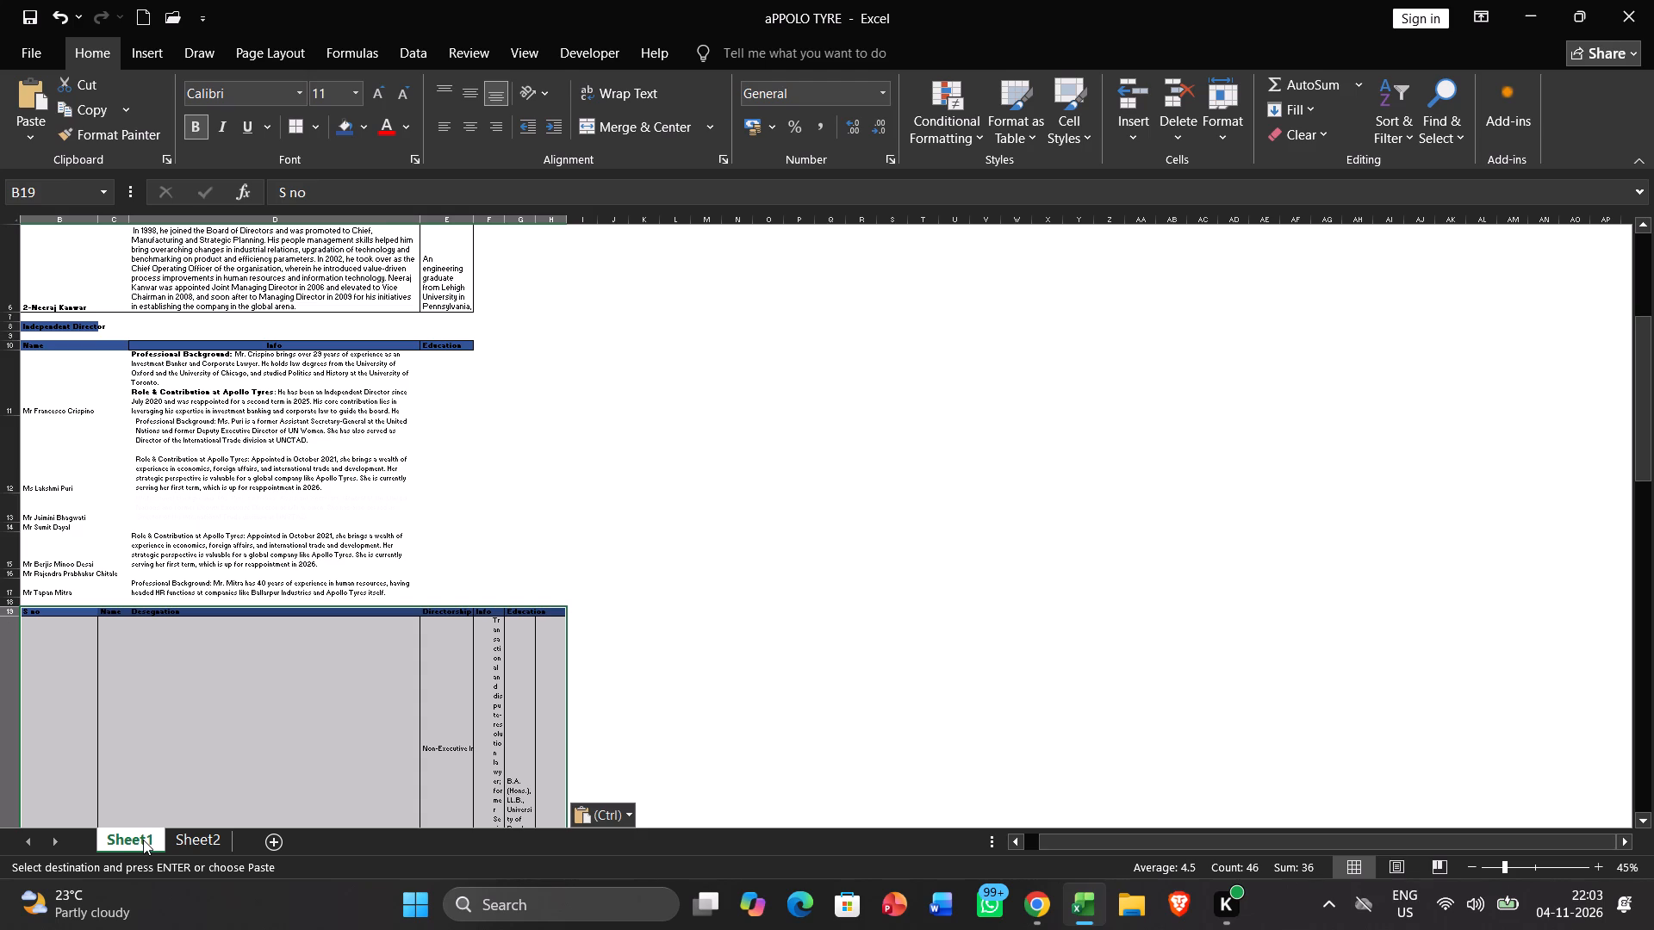
pyautogui.scroll(-3, 143, 840)
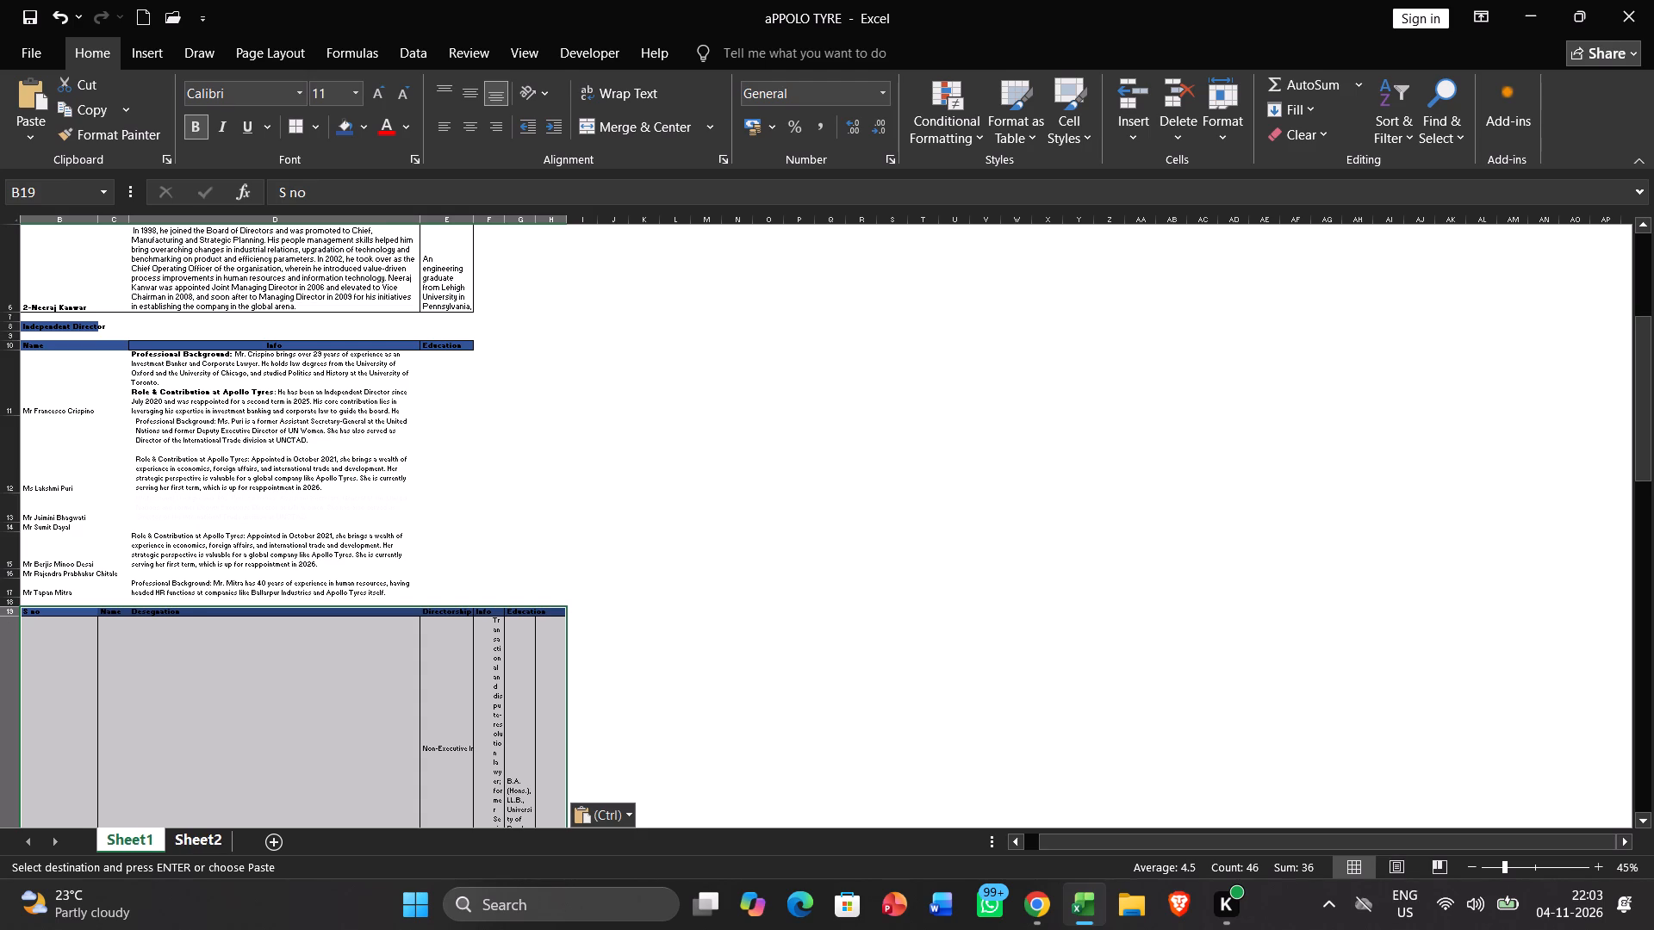
pyautogui.click(605, 627)
# AutoFit the widths of the Directorship, Info and Education columns (E, F and G) in Sheet1.
pyautogui.scroll(-2, 559, 629)
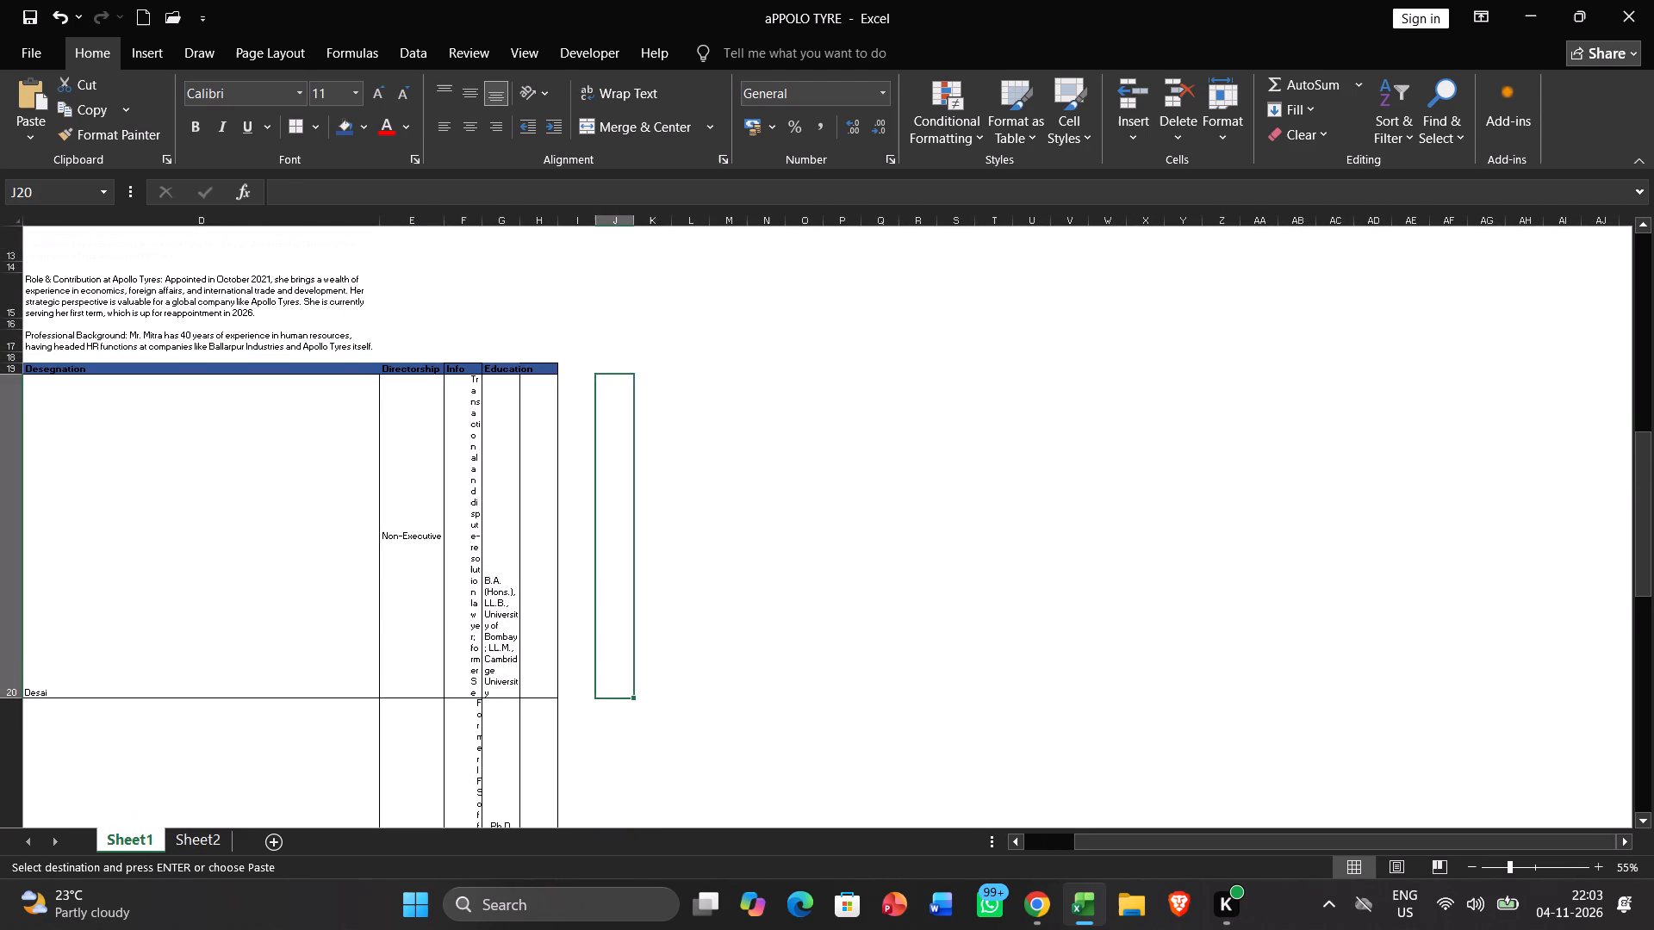
pyautogui.doubleClick(445, 223)
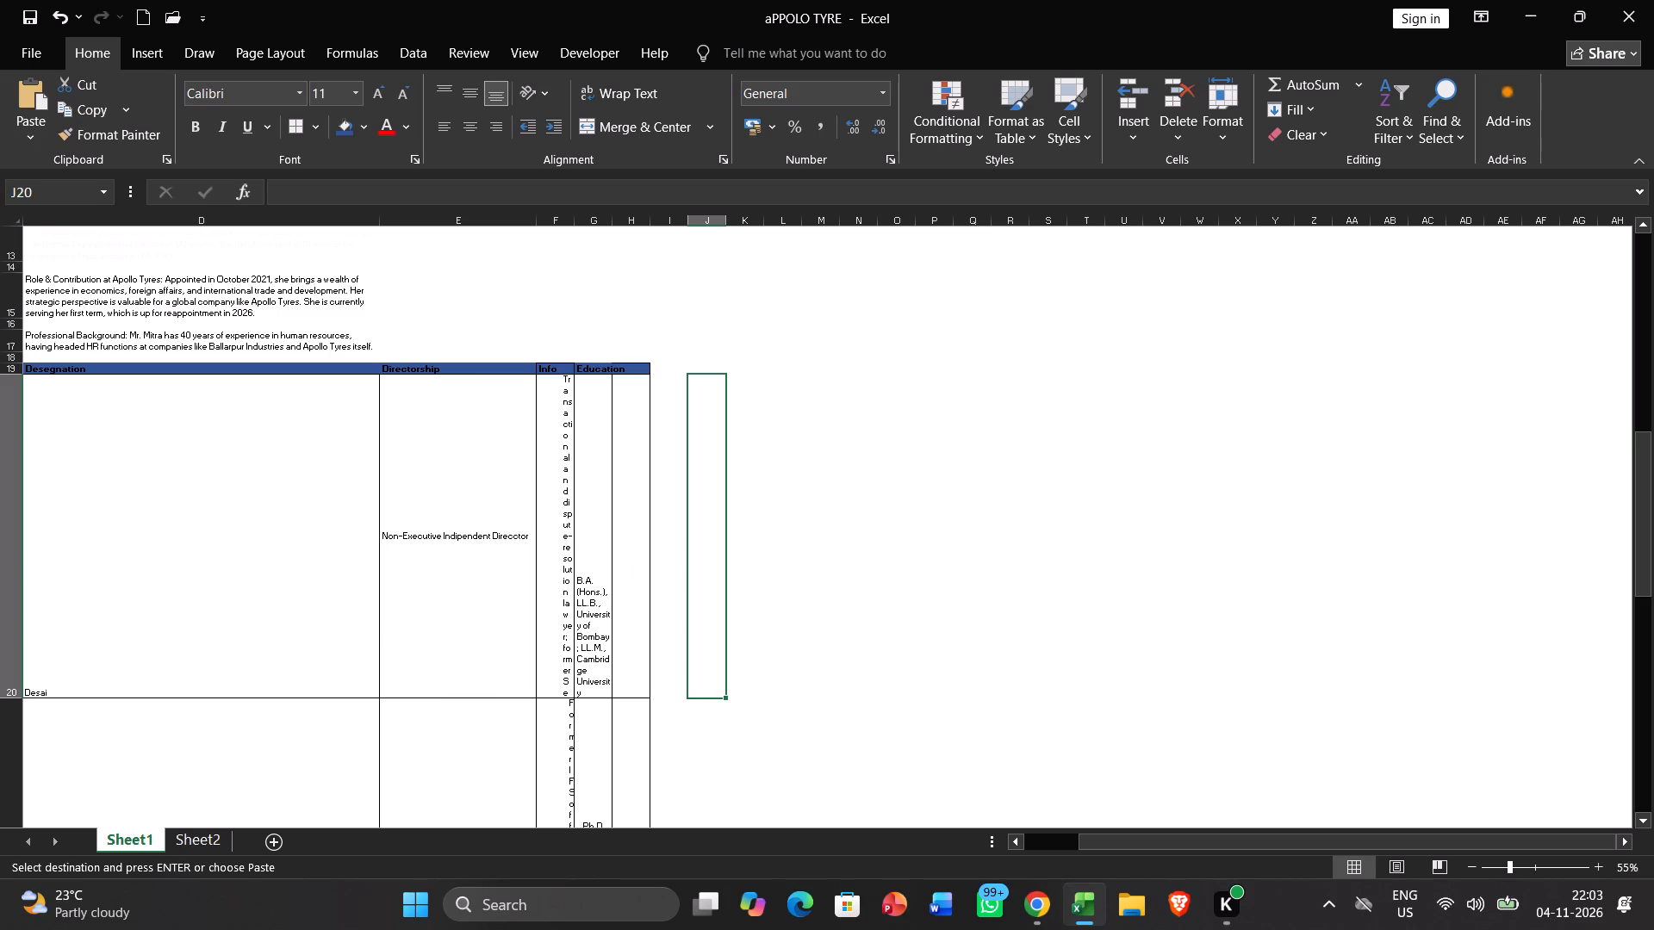
pyautogui.doubleClick(576, 219)
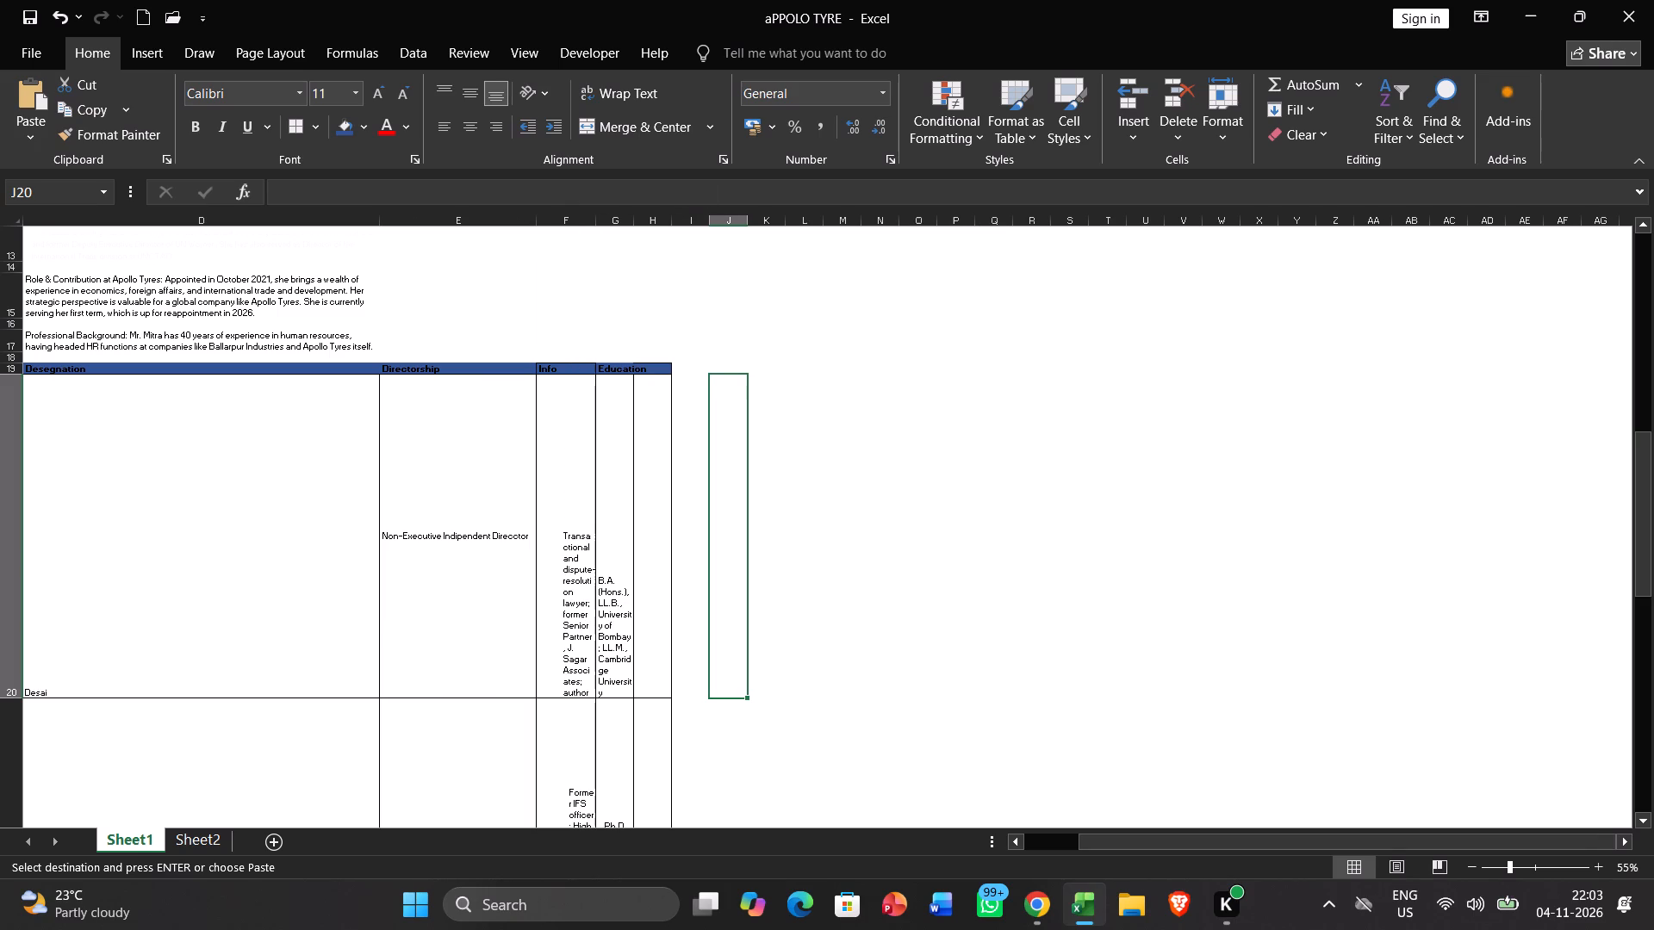
pyautogui.doubleClick(637, 222)
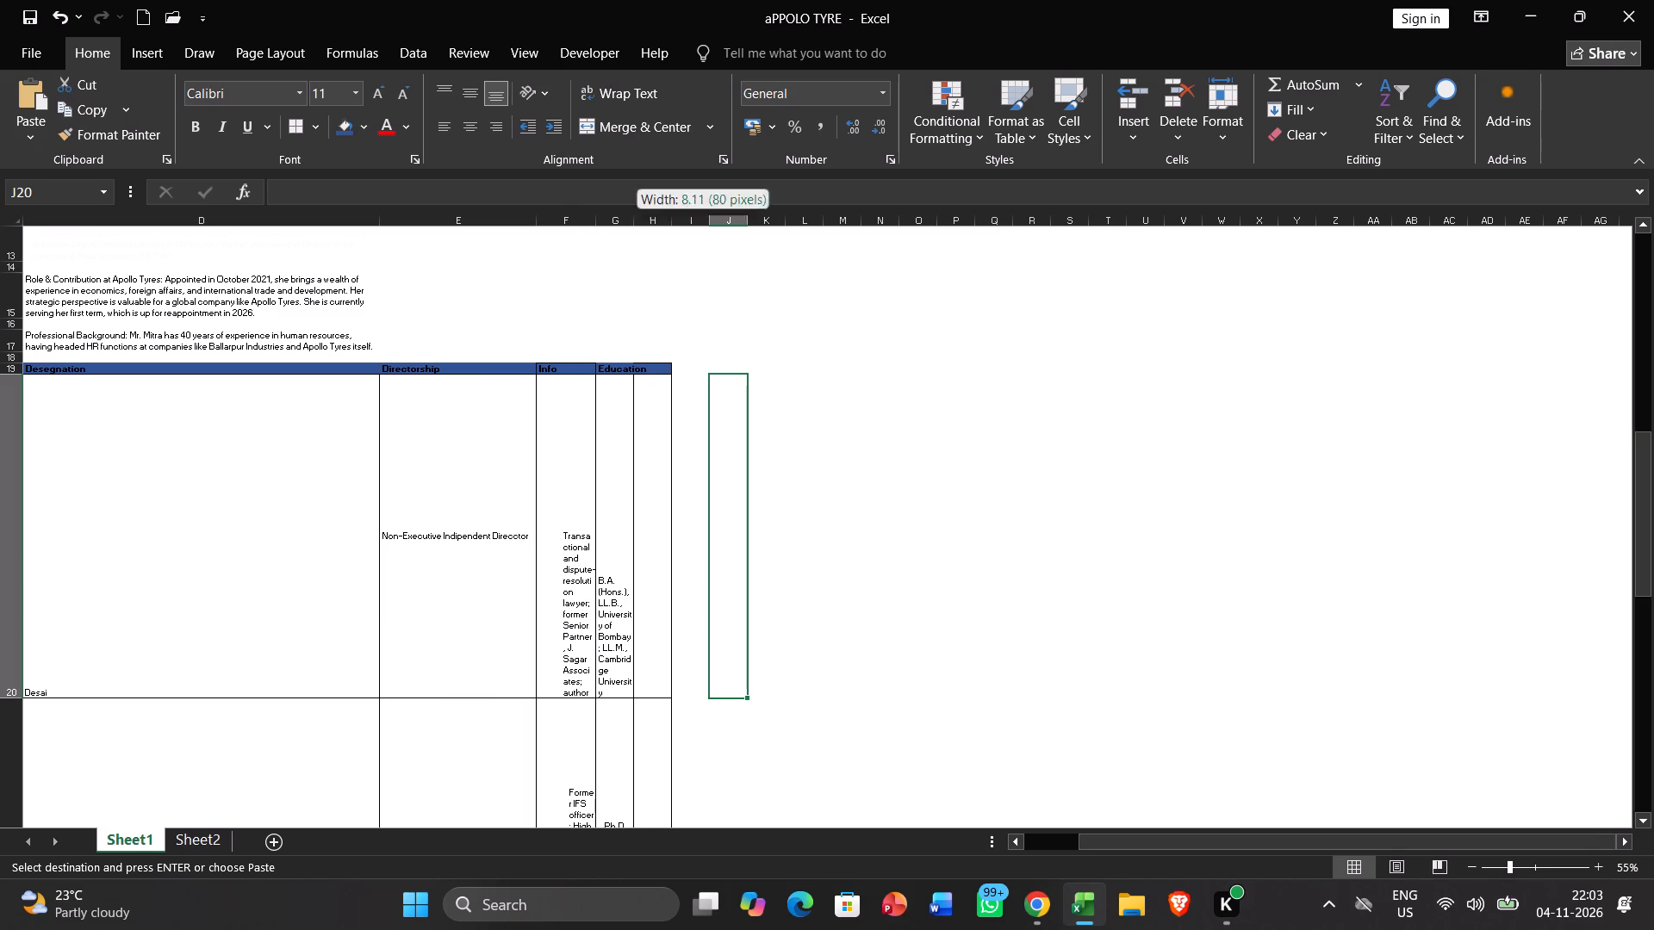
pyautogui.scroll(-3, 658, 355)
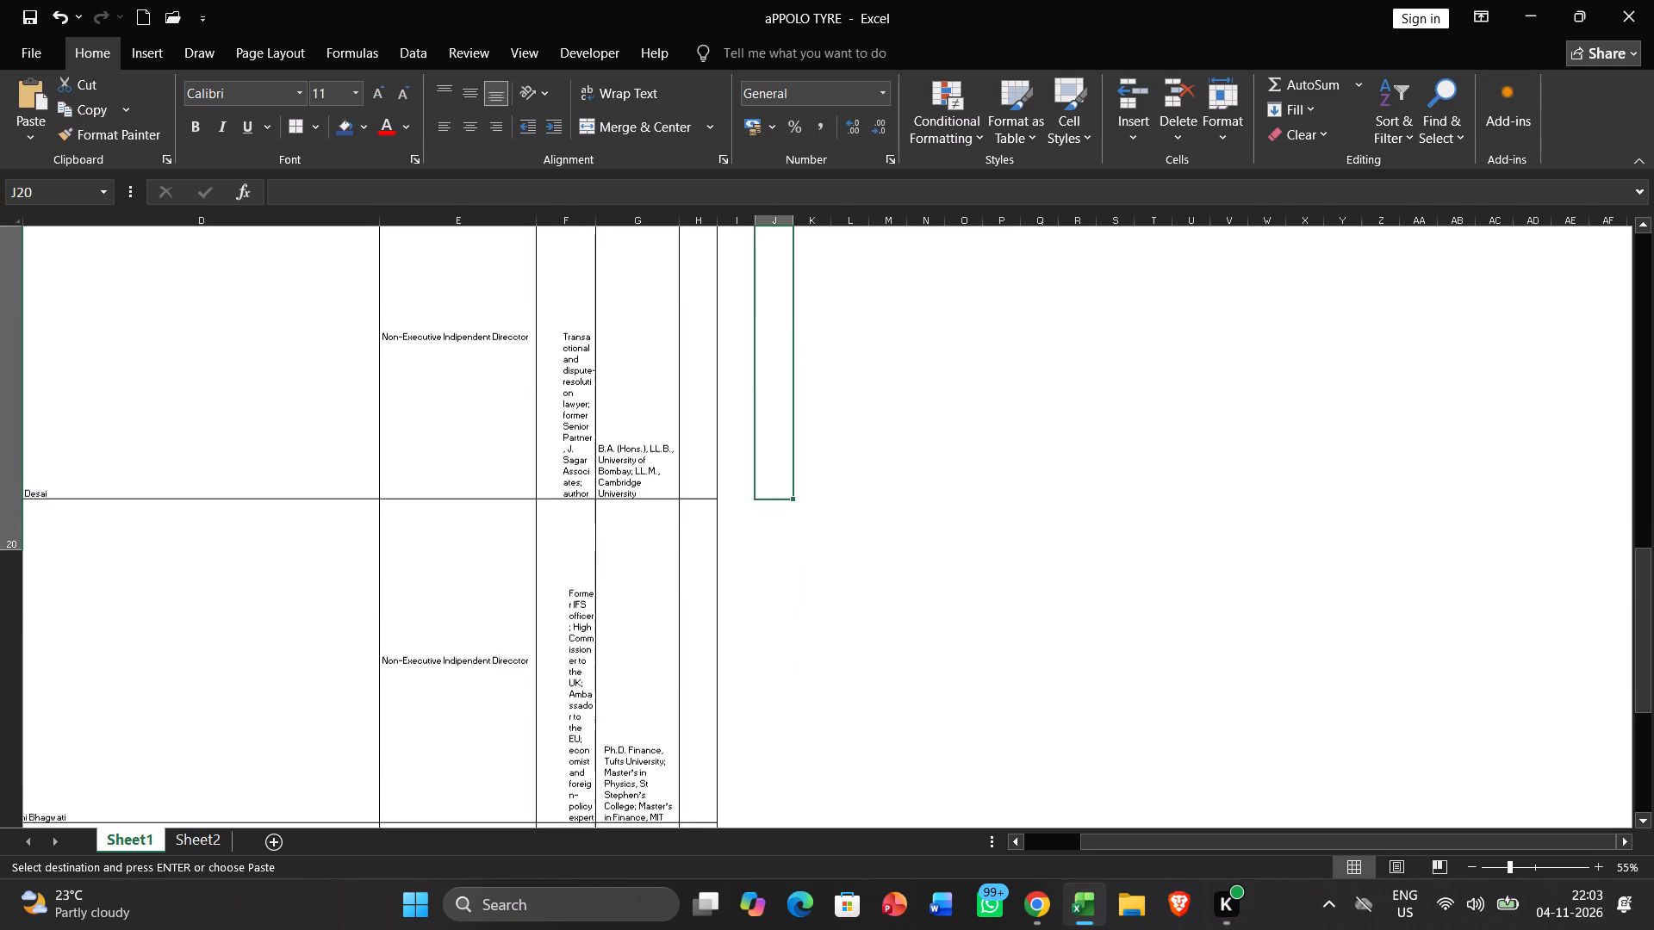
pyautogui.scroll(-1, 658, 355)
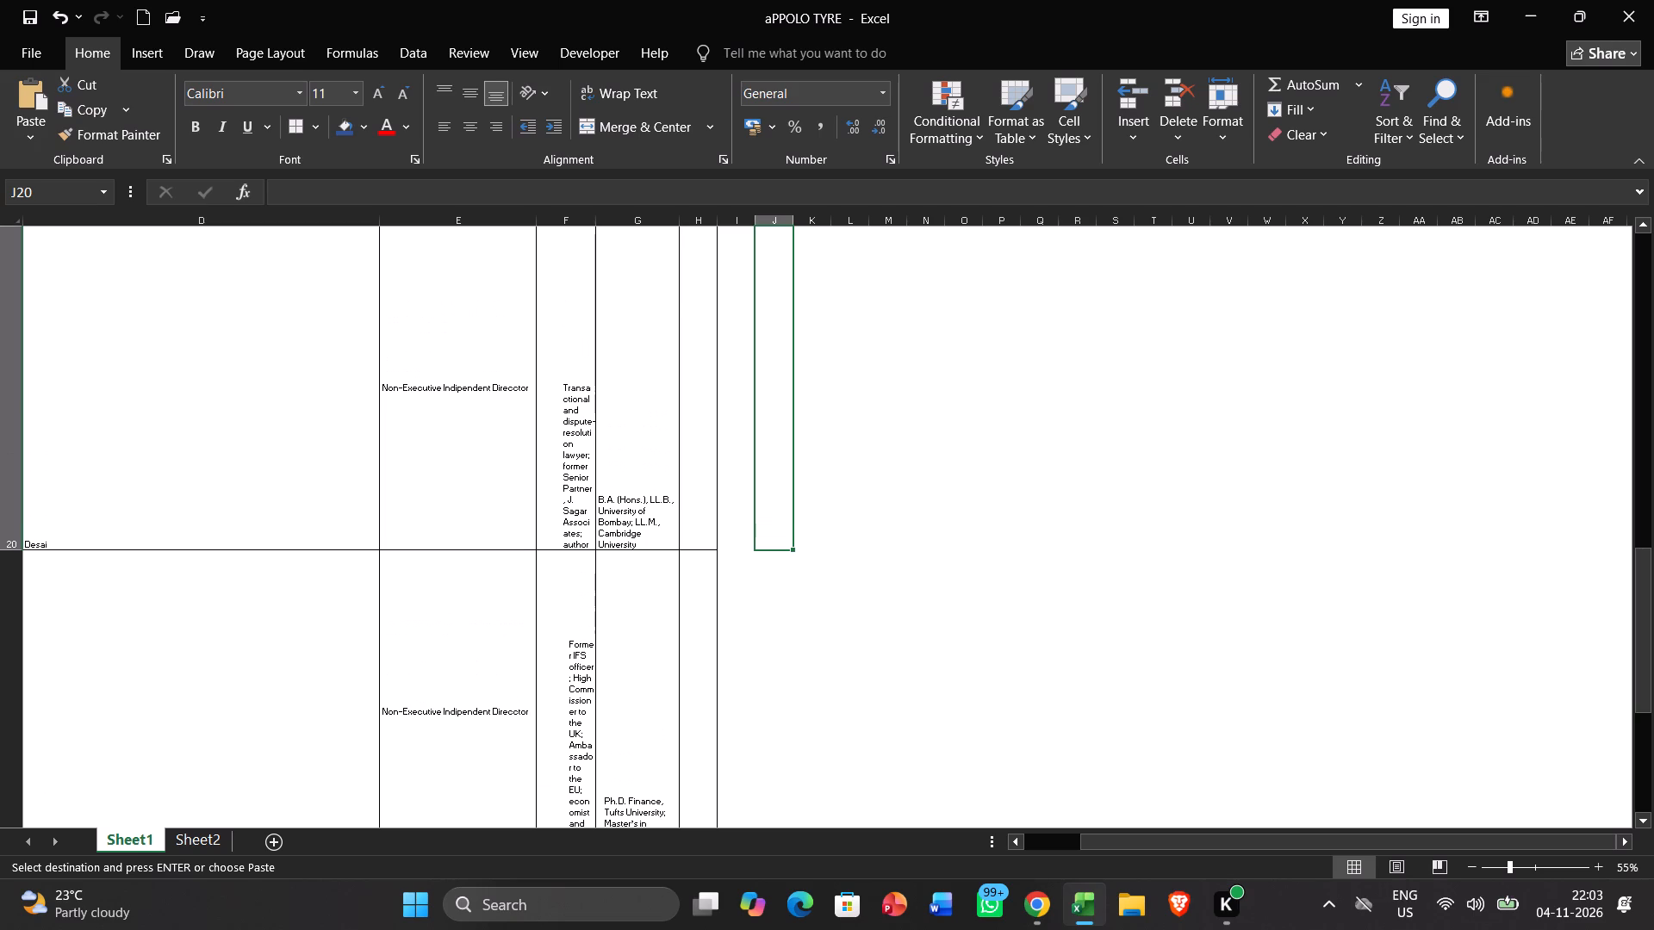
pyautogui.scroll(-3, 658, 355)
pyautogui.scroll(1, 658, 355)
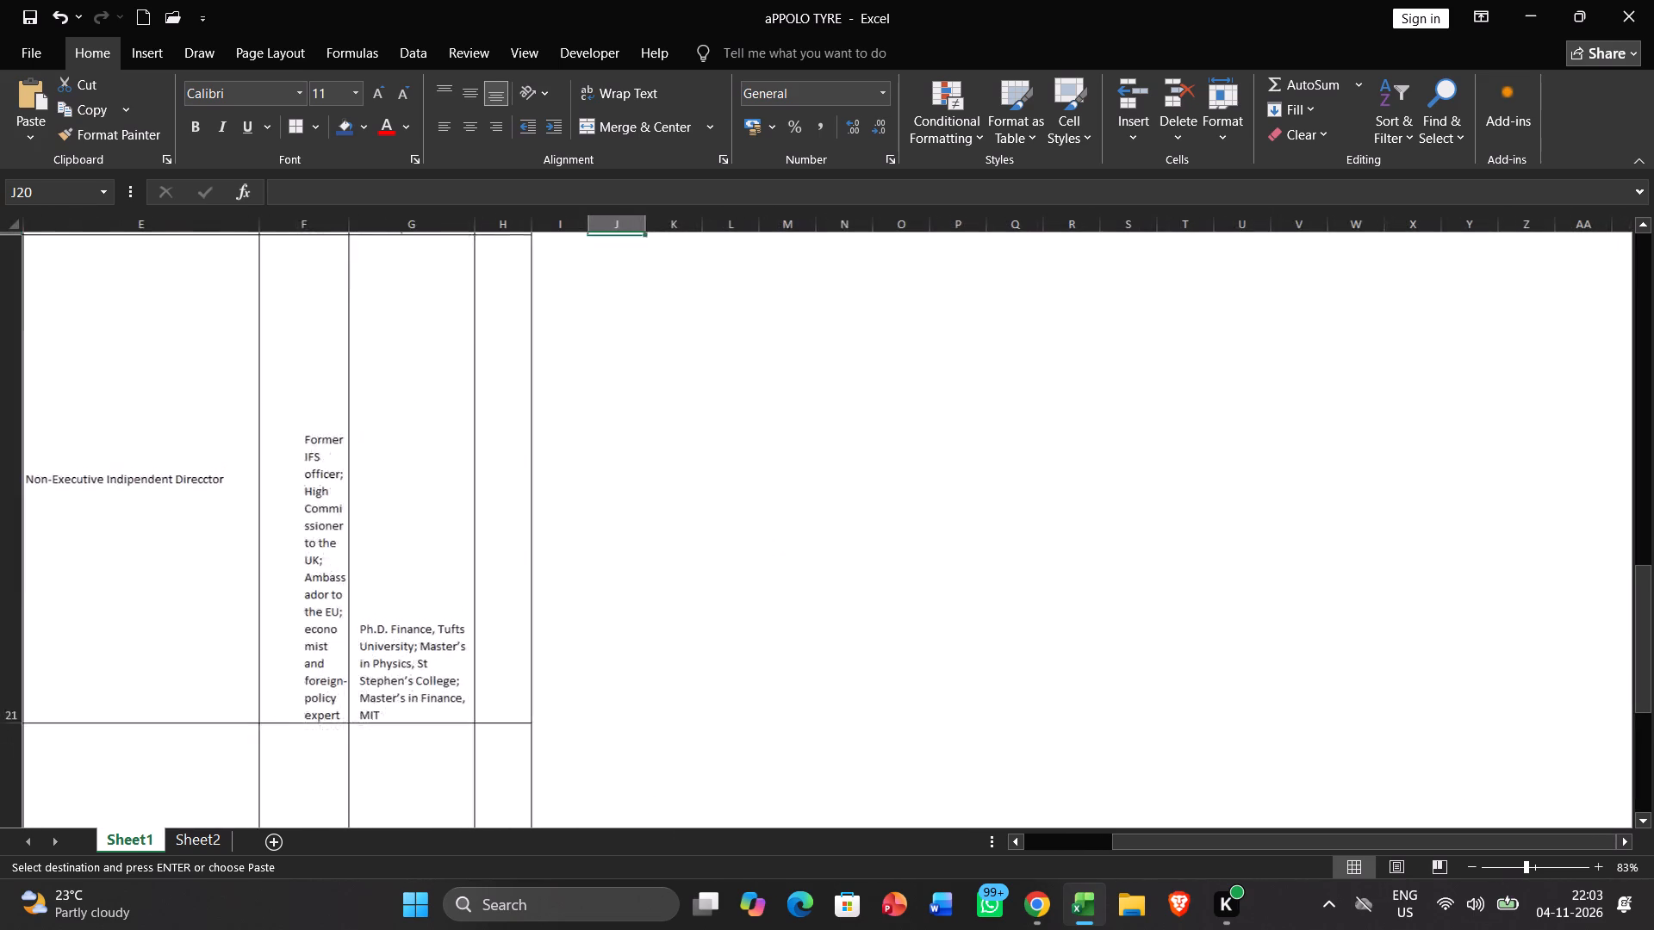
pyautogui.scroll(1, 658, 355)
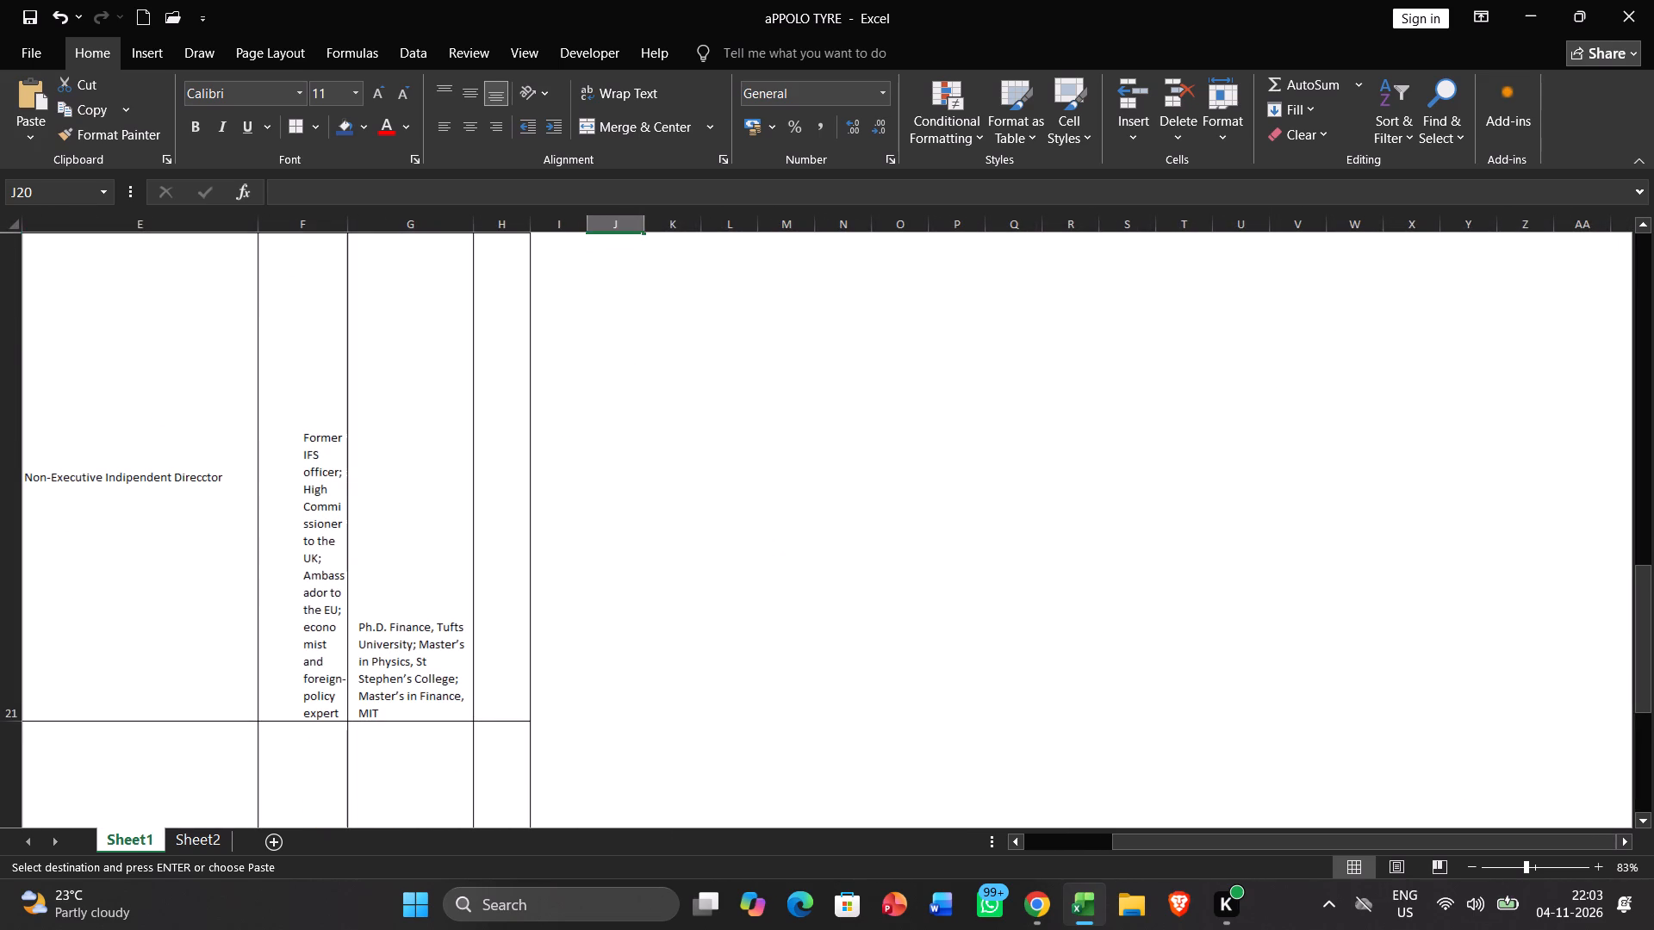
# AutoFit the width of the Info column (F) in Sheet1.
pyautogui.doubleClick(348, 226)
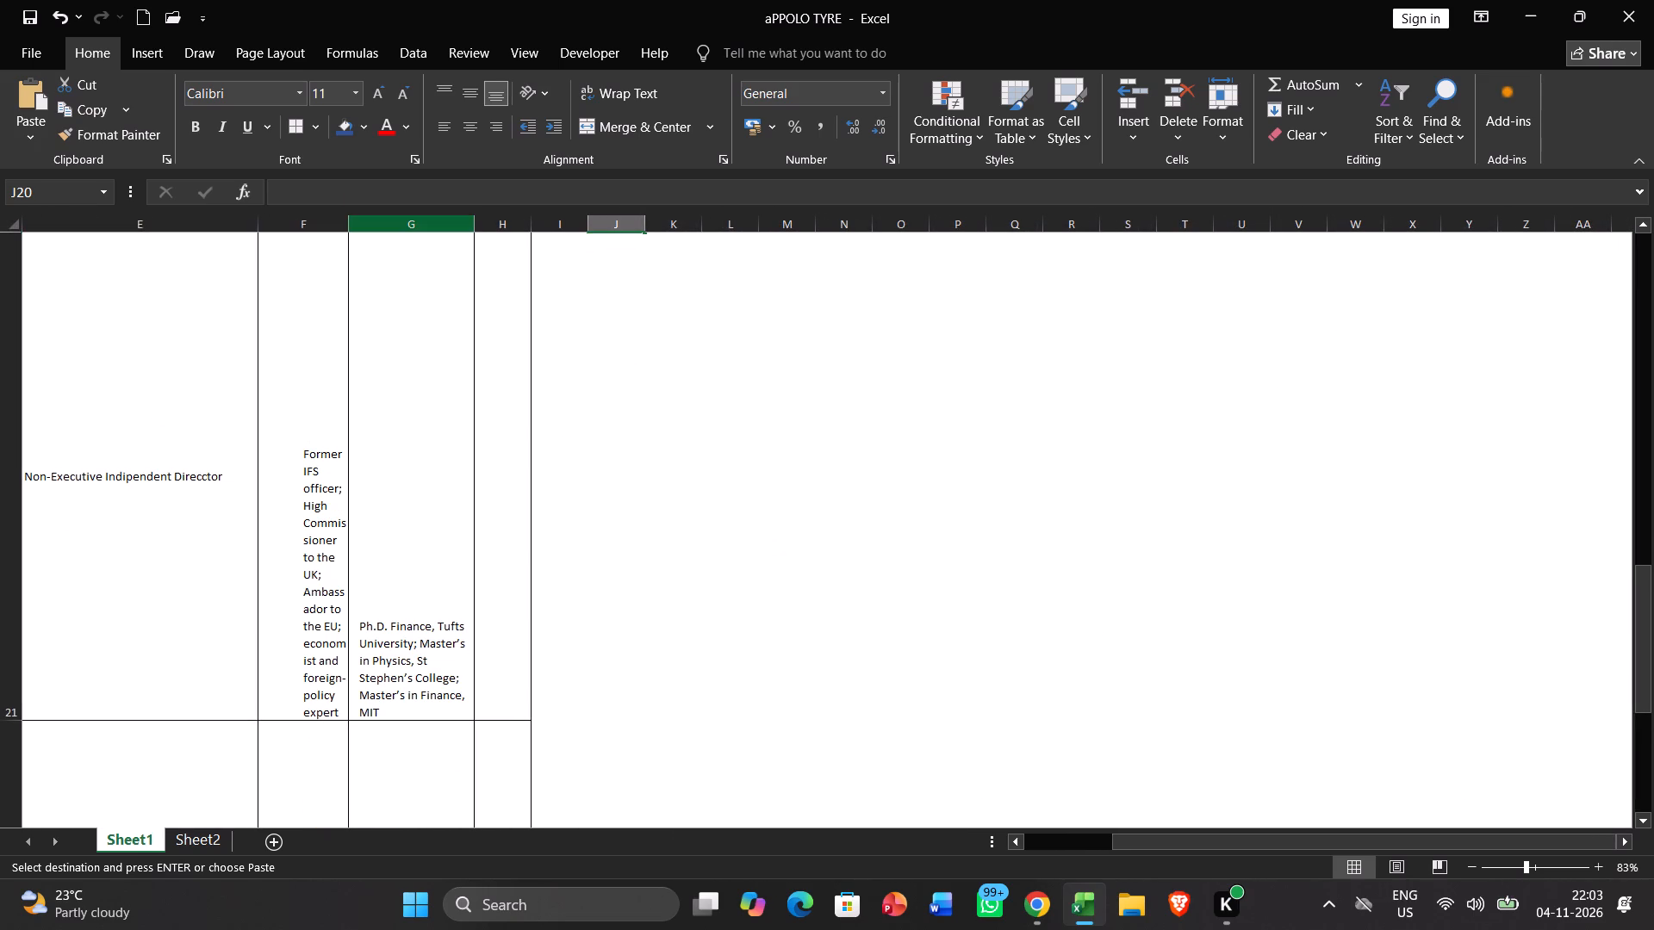
# Decrease the indent of the Info text in cell F21, the former IFS officer entry.
pyautogui.click(294, 355)
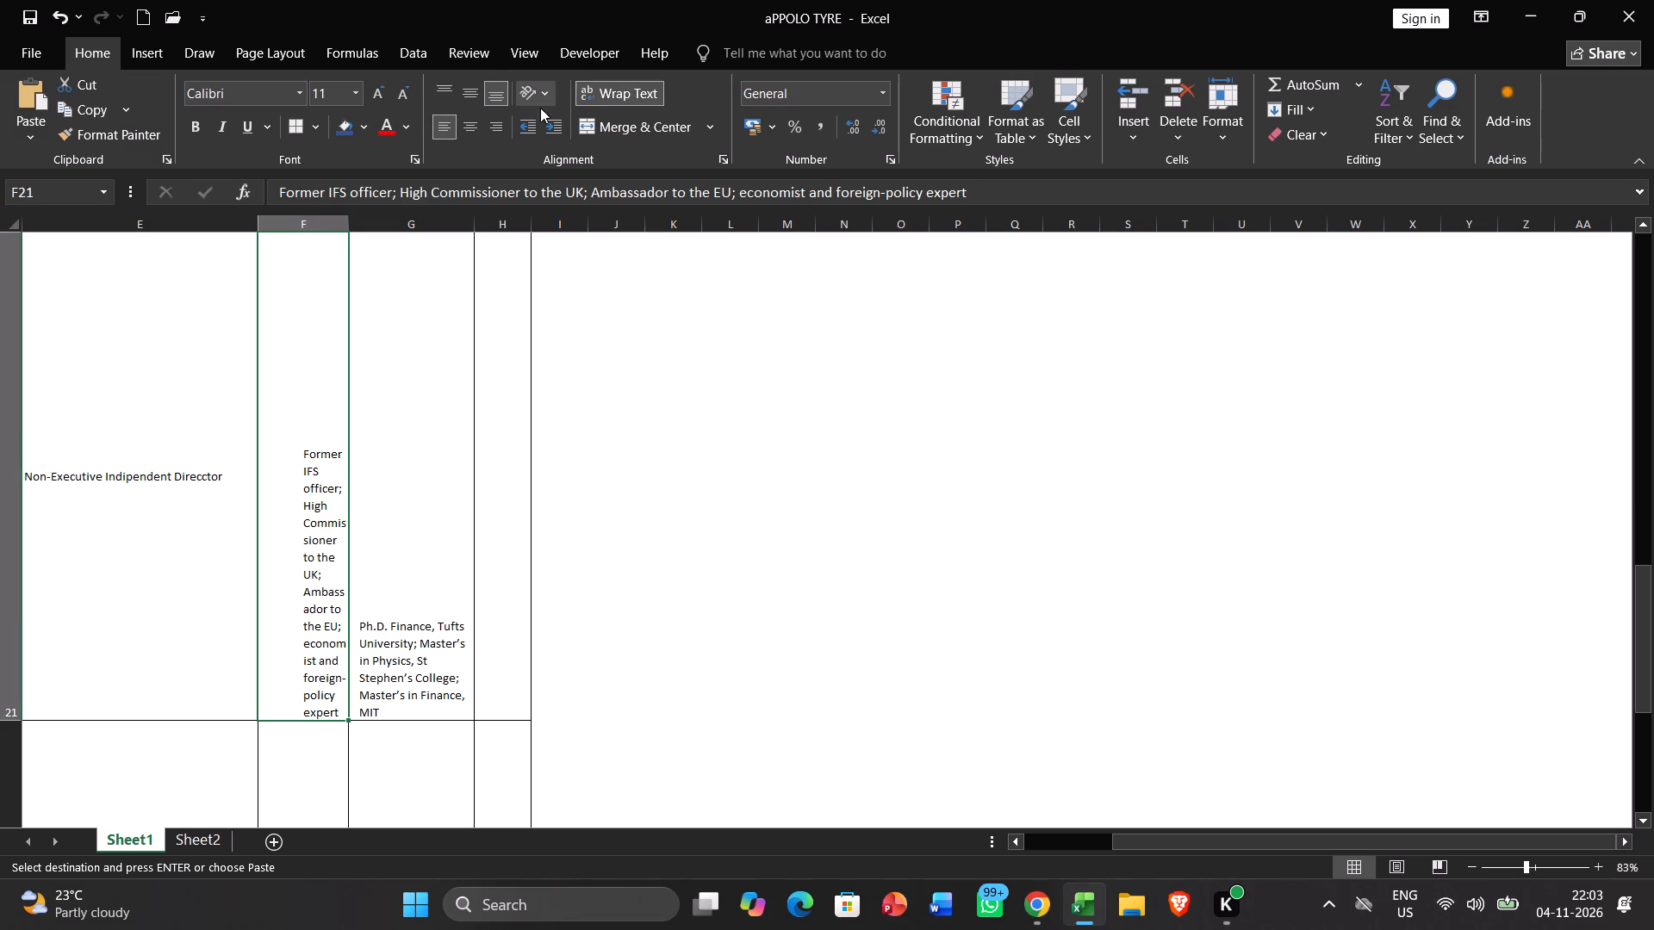
pyautogui.tripleClick(535, 119)
pyautogui.click(535, 119)
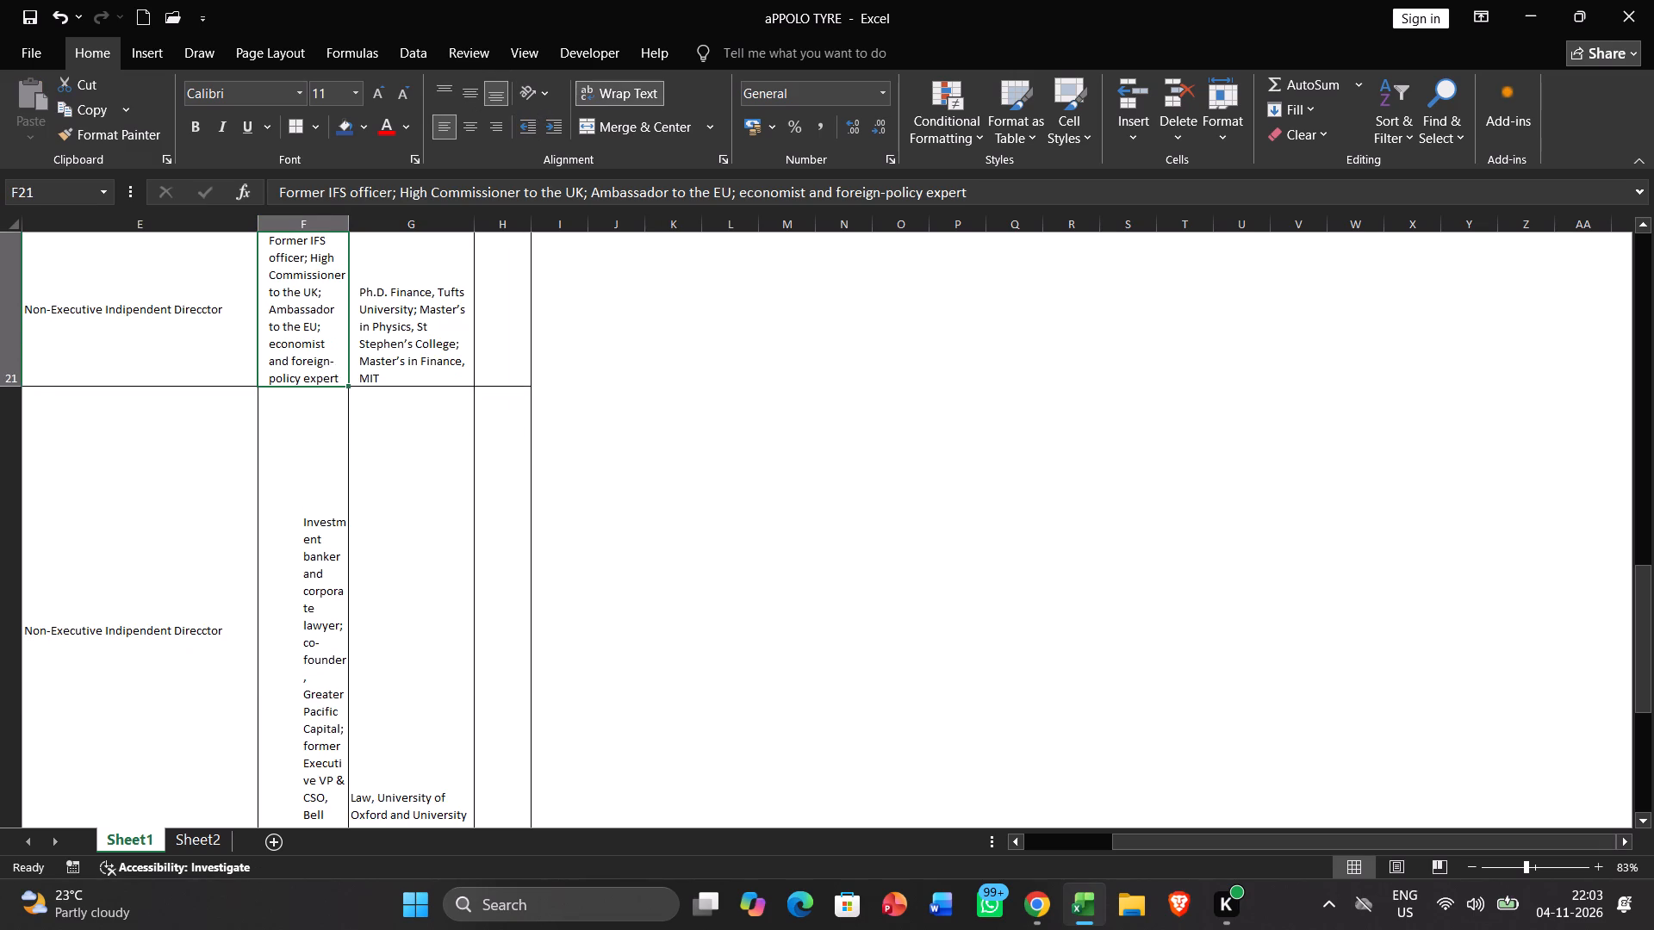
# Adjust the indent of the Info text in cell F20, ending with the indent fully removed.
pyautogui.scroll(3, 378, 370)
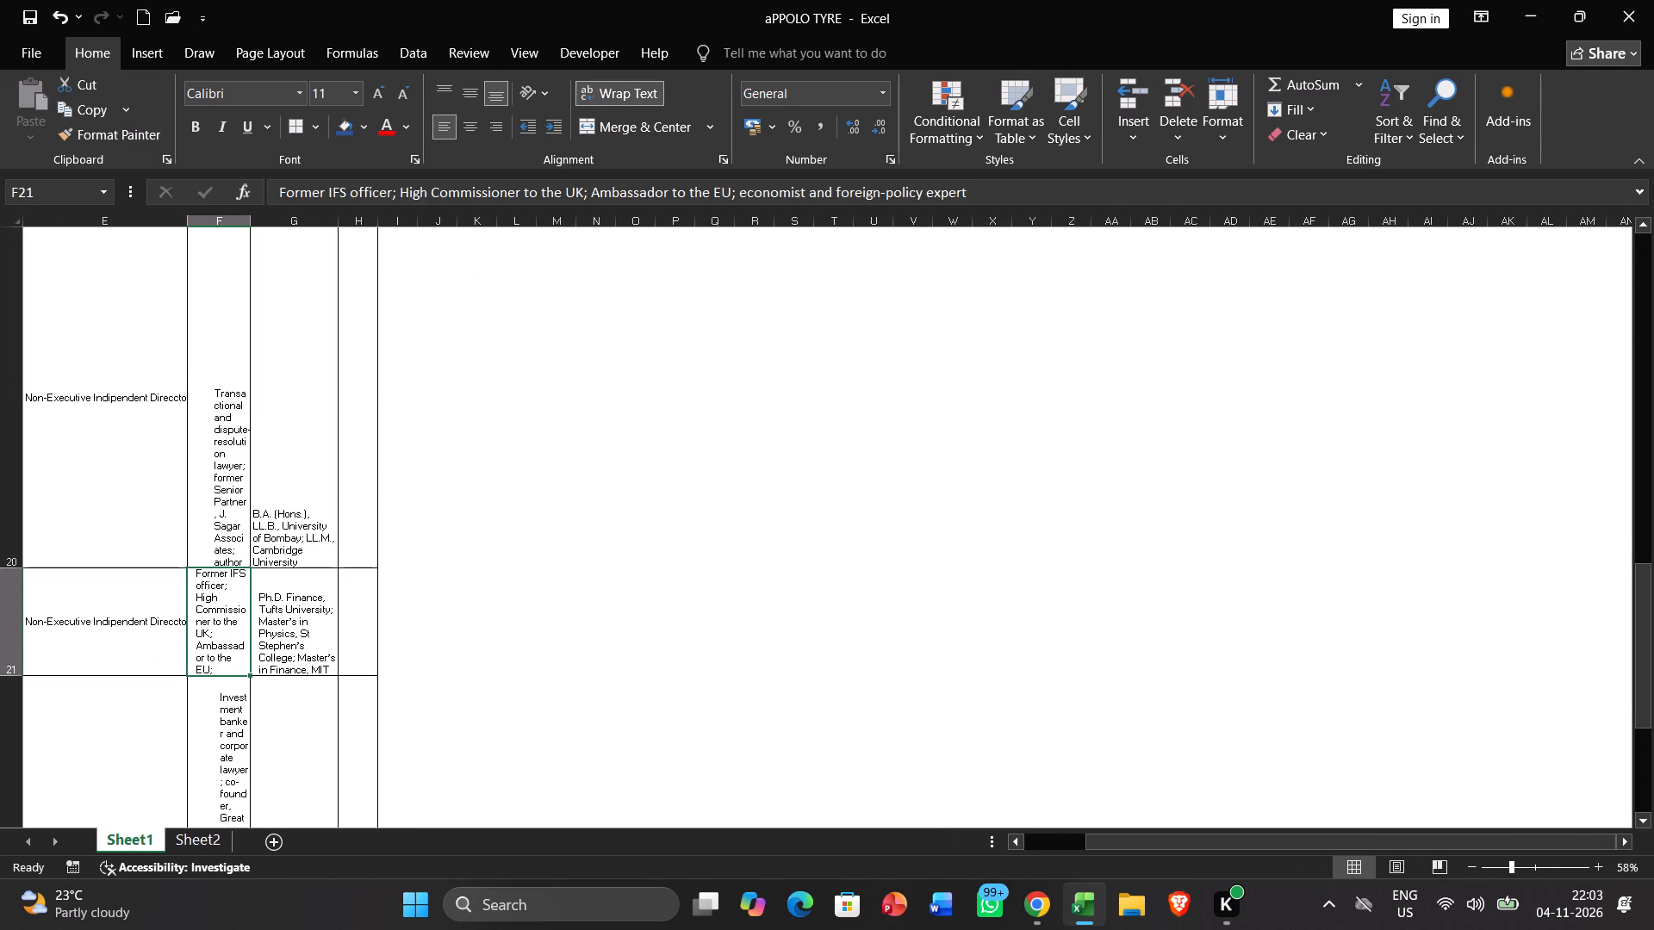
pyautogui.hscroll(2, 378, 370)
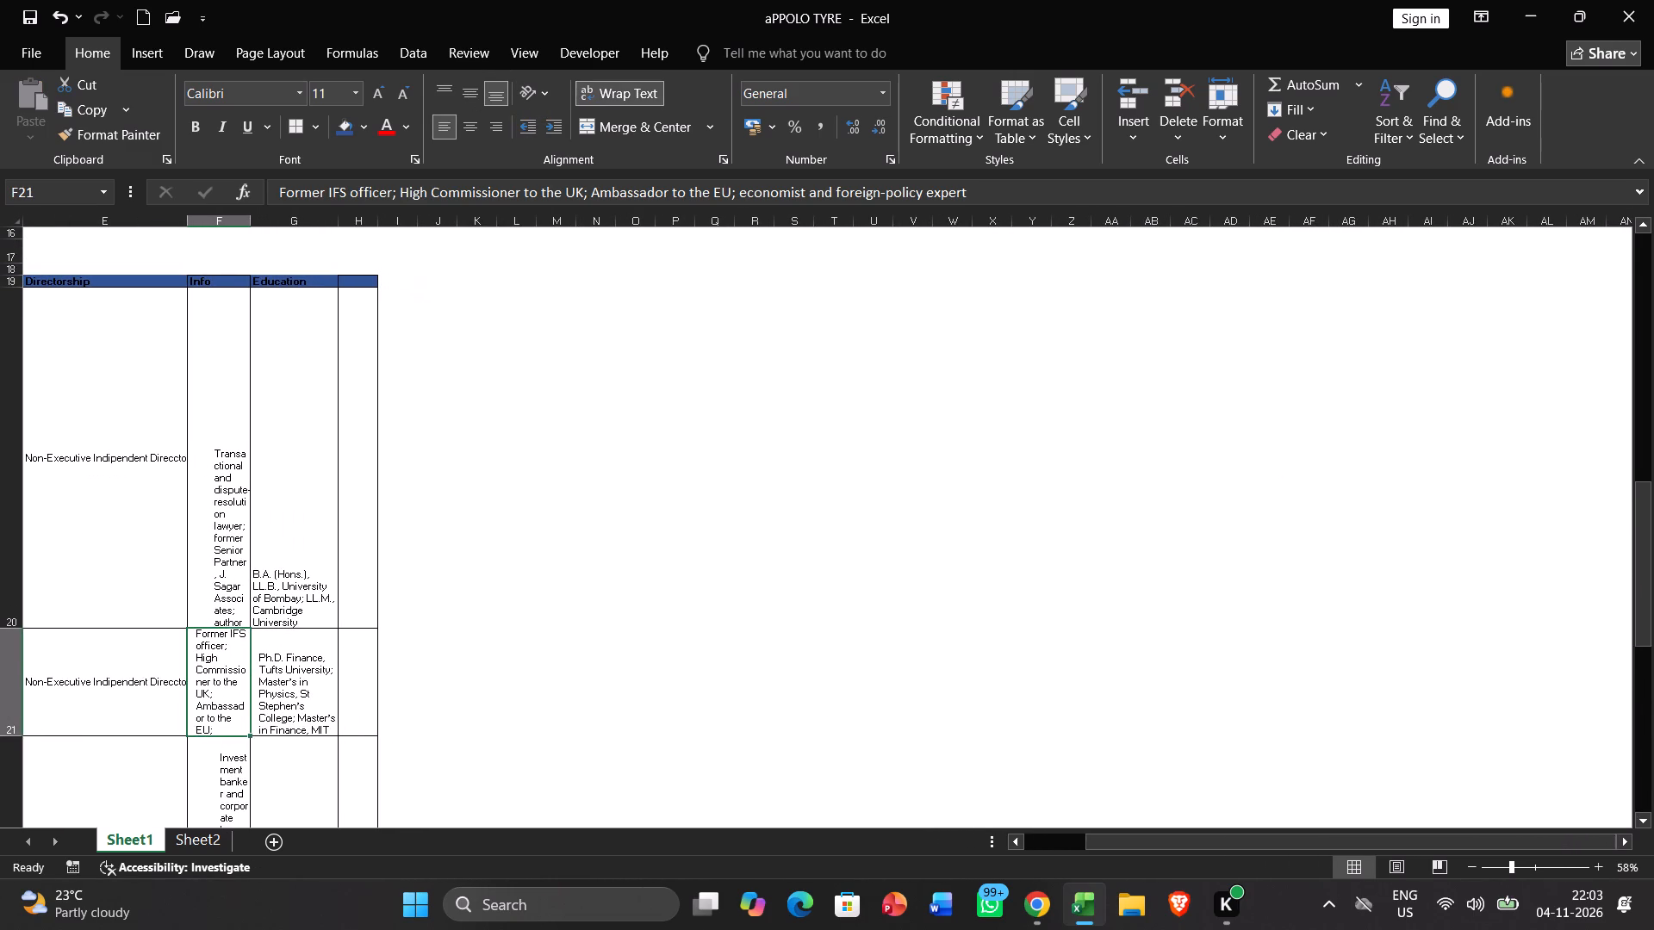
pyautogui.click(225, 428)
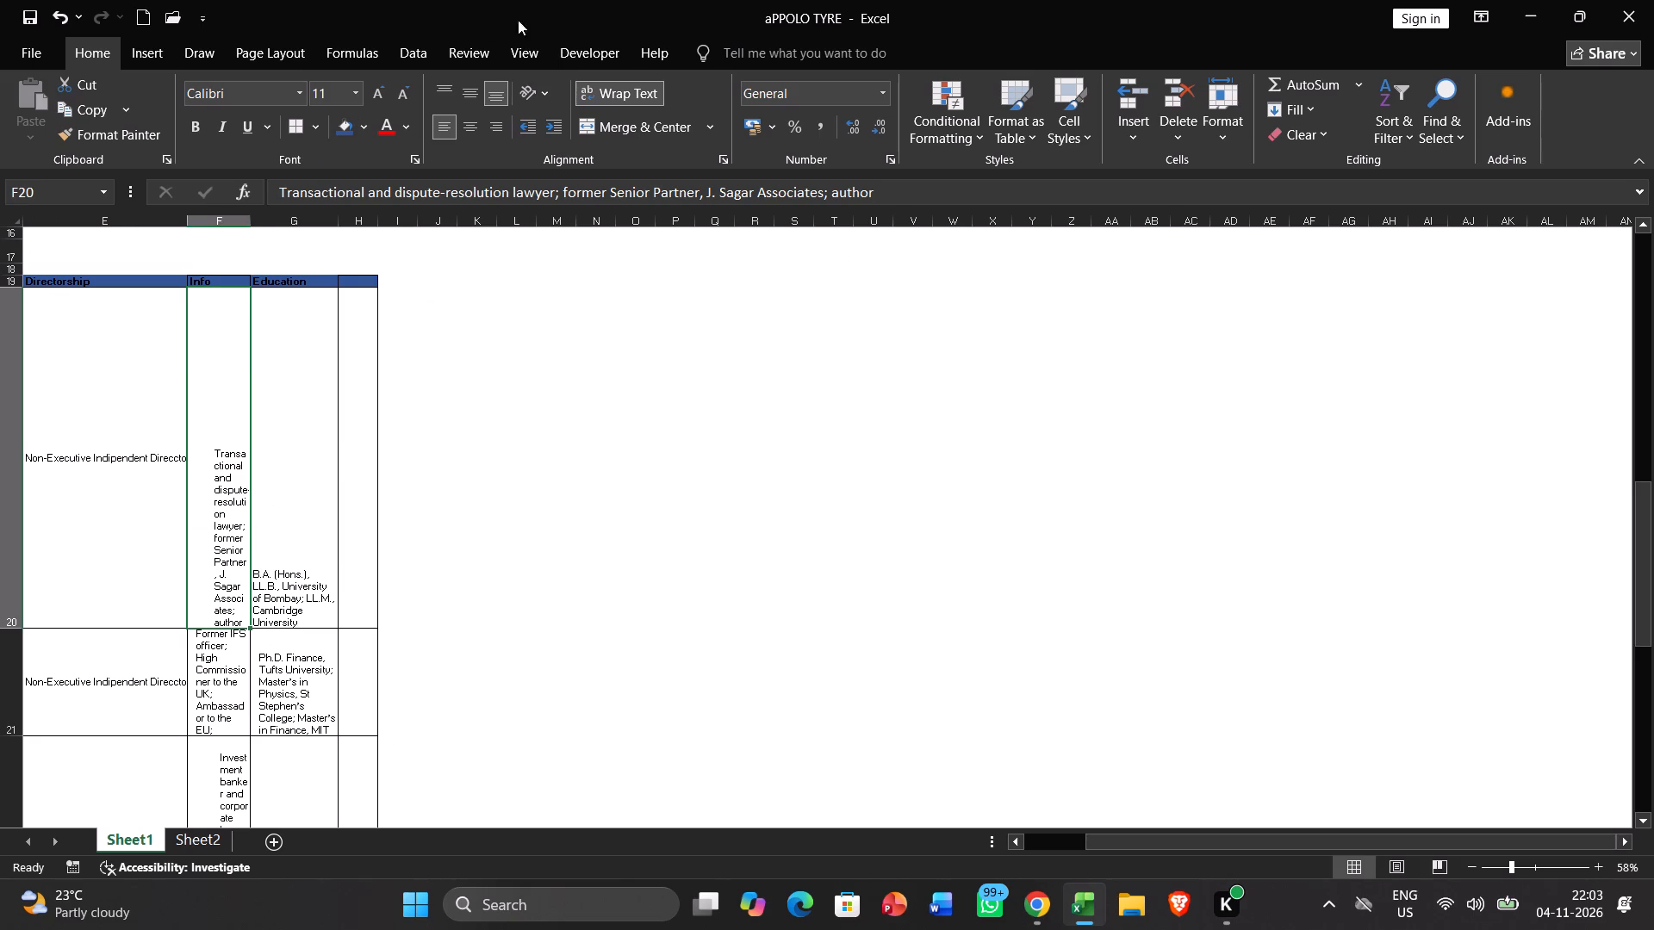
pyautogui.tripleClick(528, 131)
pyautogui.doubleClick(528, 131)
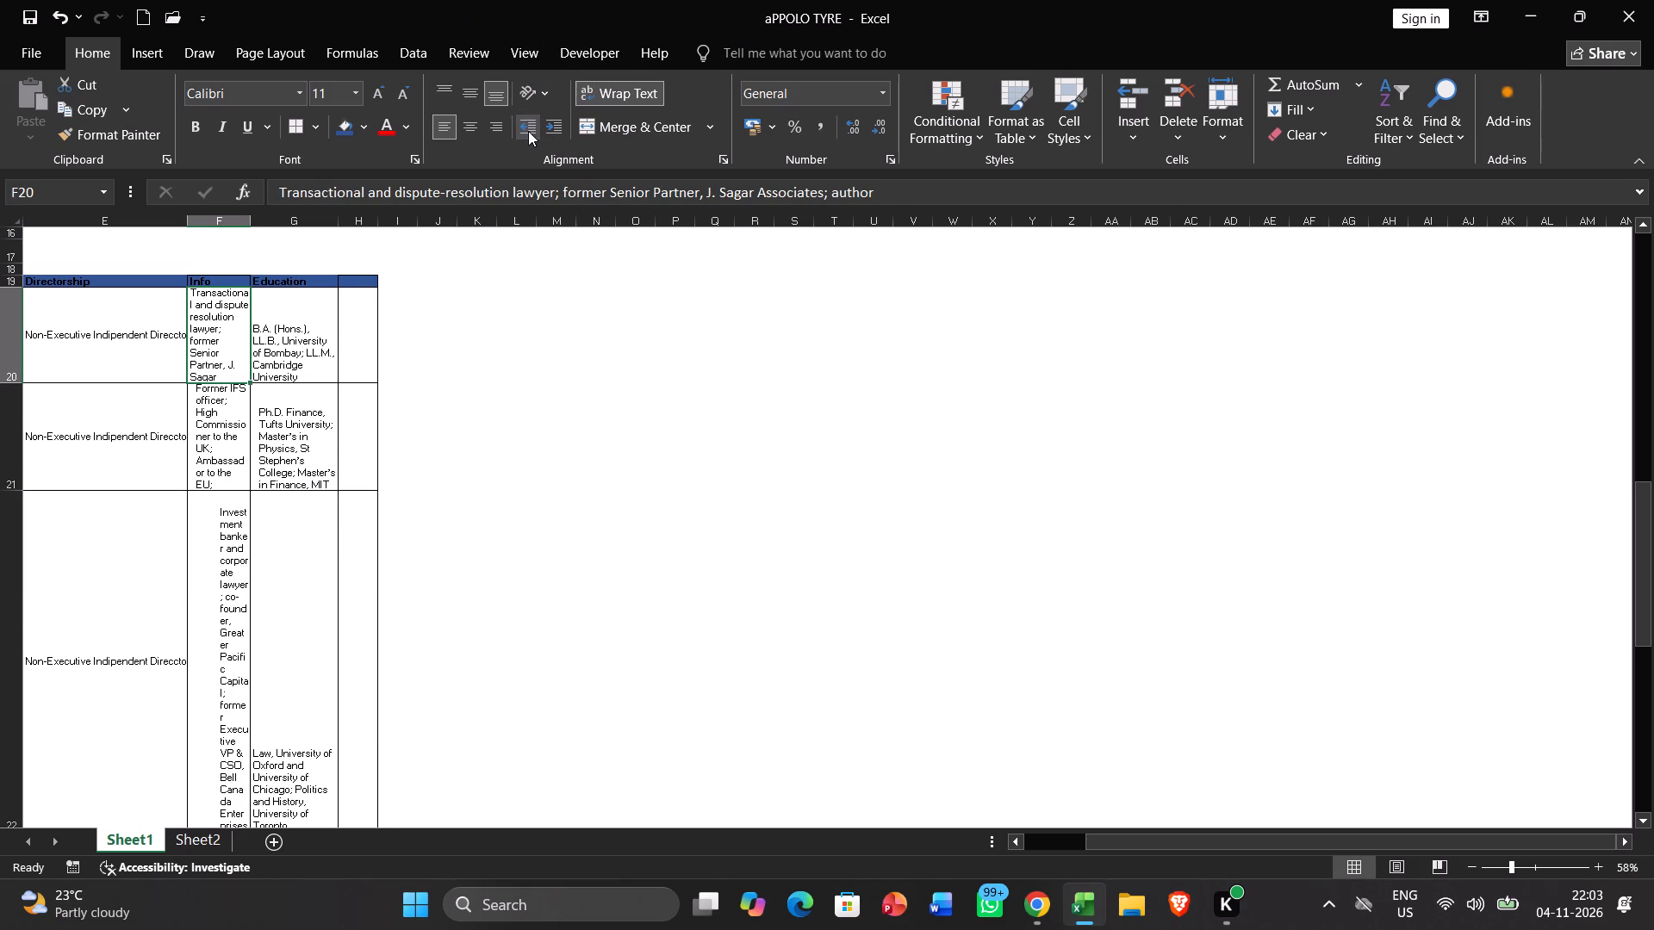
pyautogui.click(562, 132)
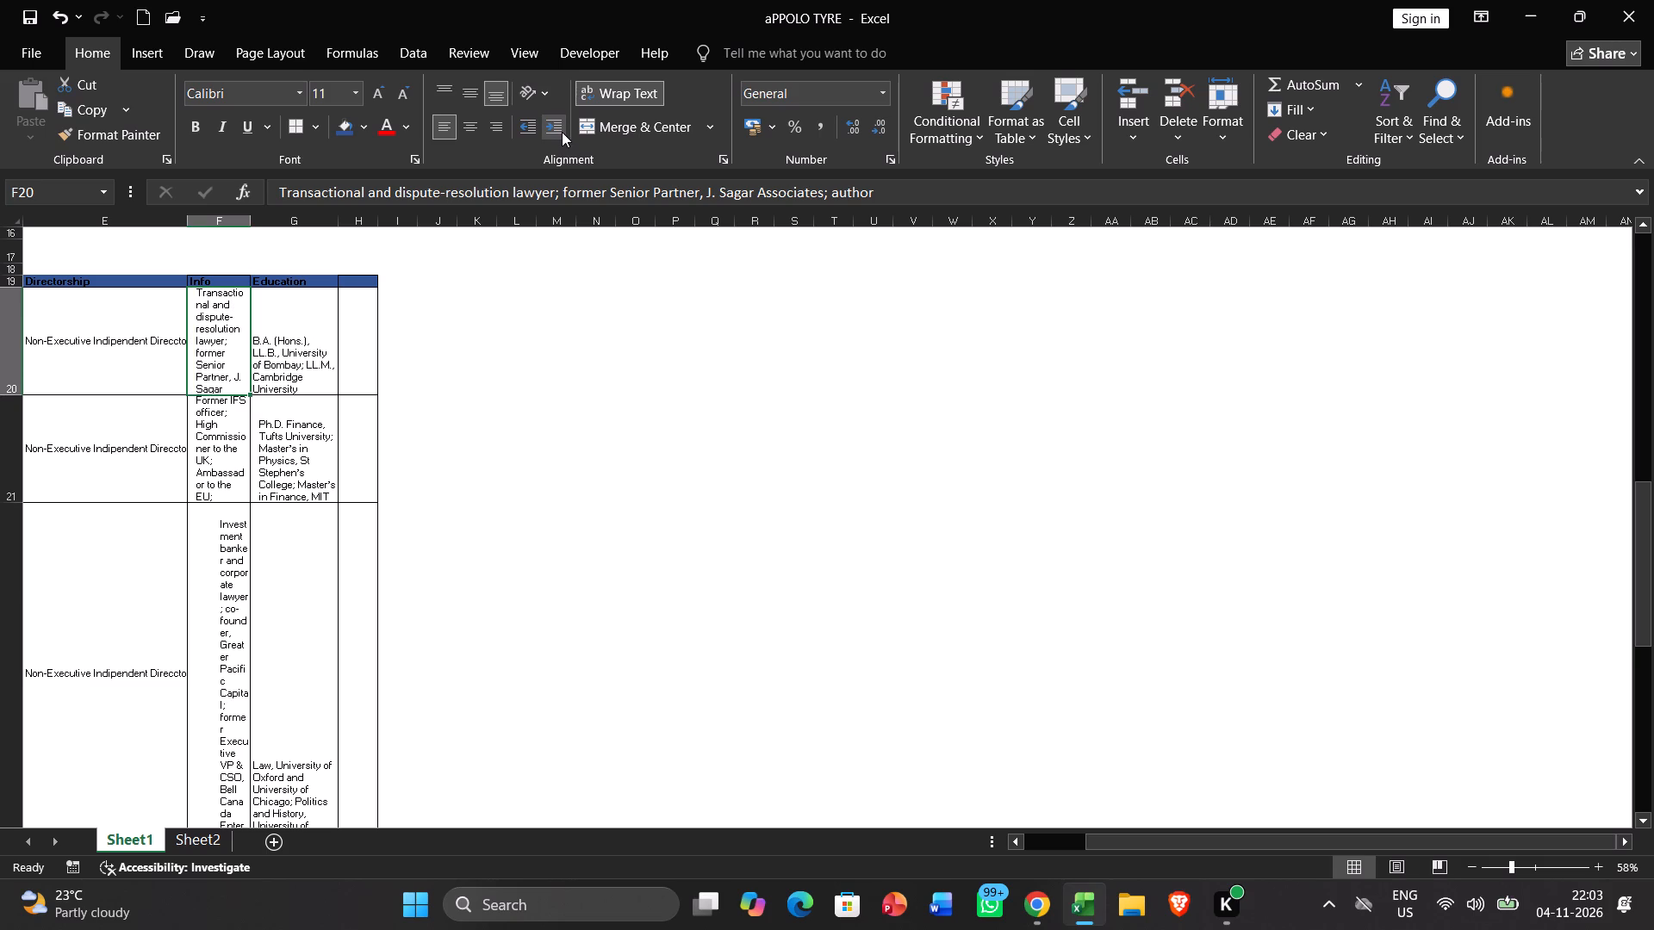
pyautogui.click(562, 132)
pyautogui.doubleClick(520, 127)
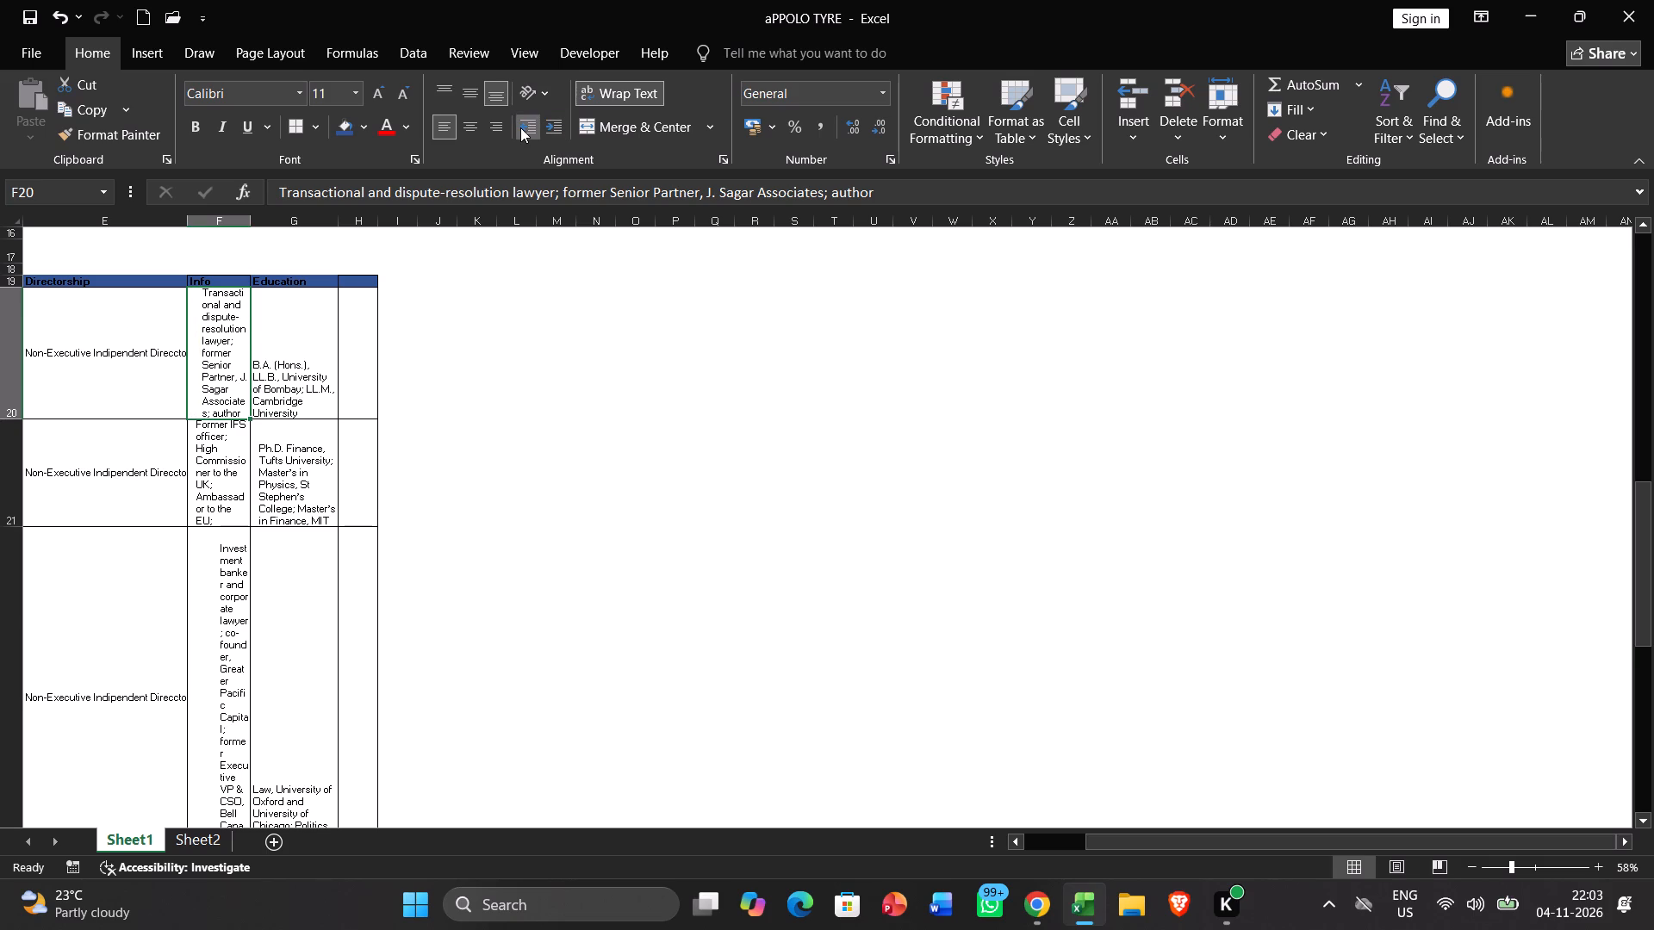
# Examine the layout of the pasted directors table and the sections above it in Sheet1.
pyautogui.hscroll(4, 423, 307)
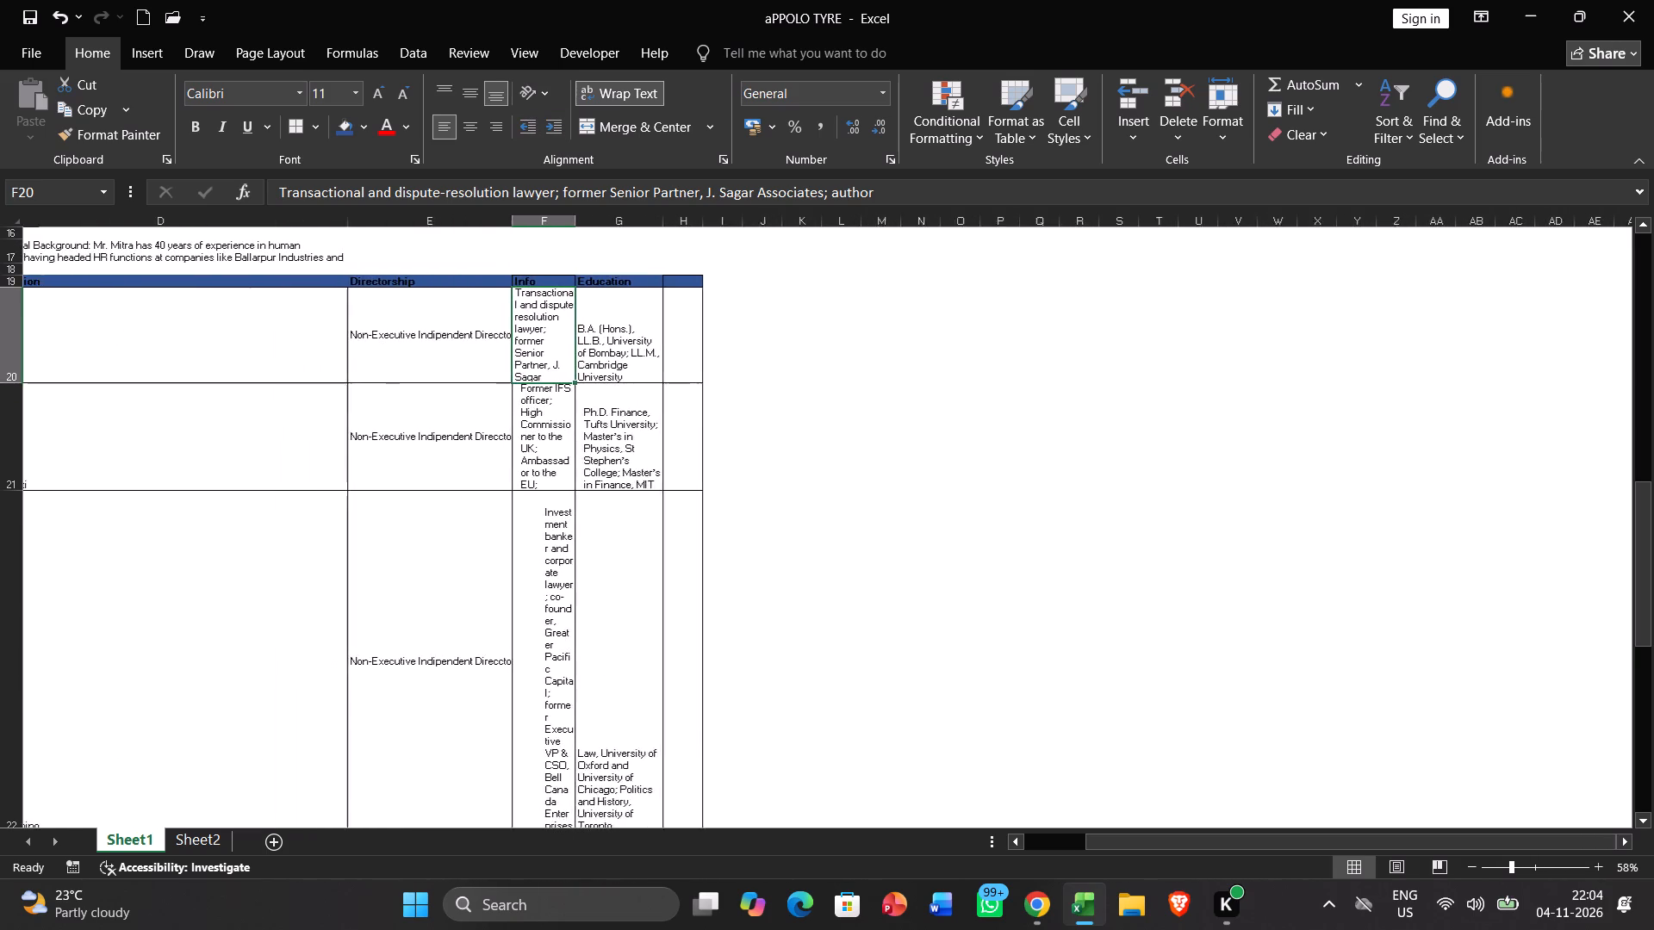
pyautogui.hscroll(2, 423, 307)
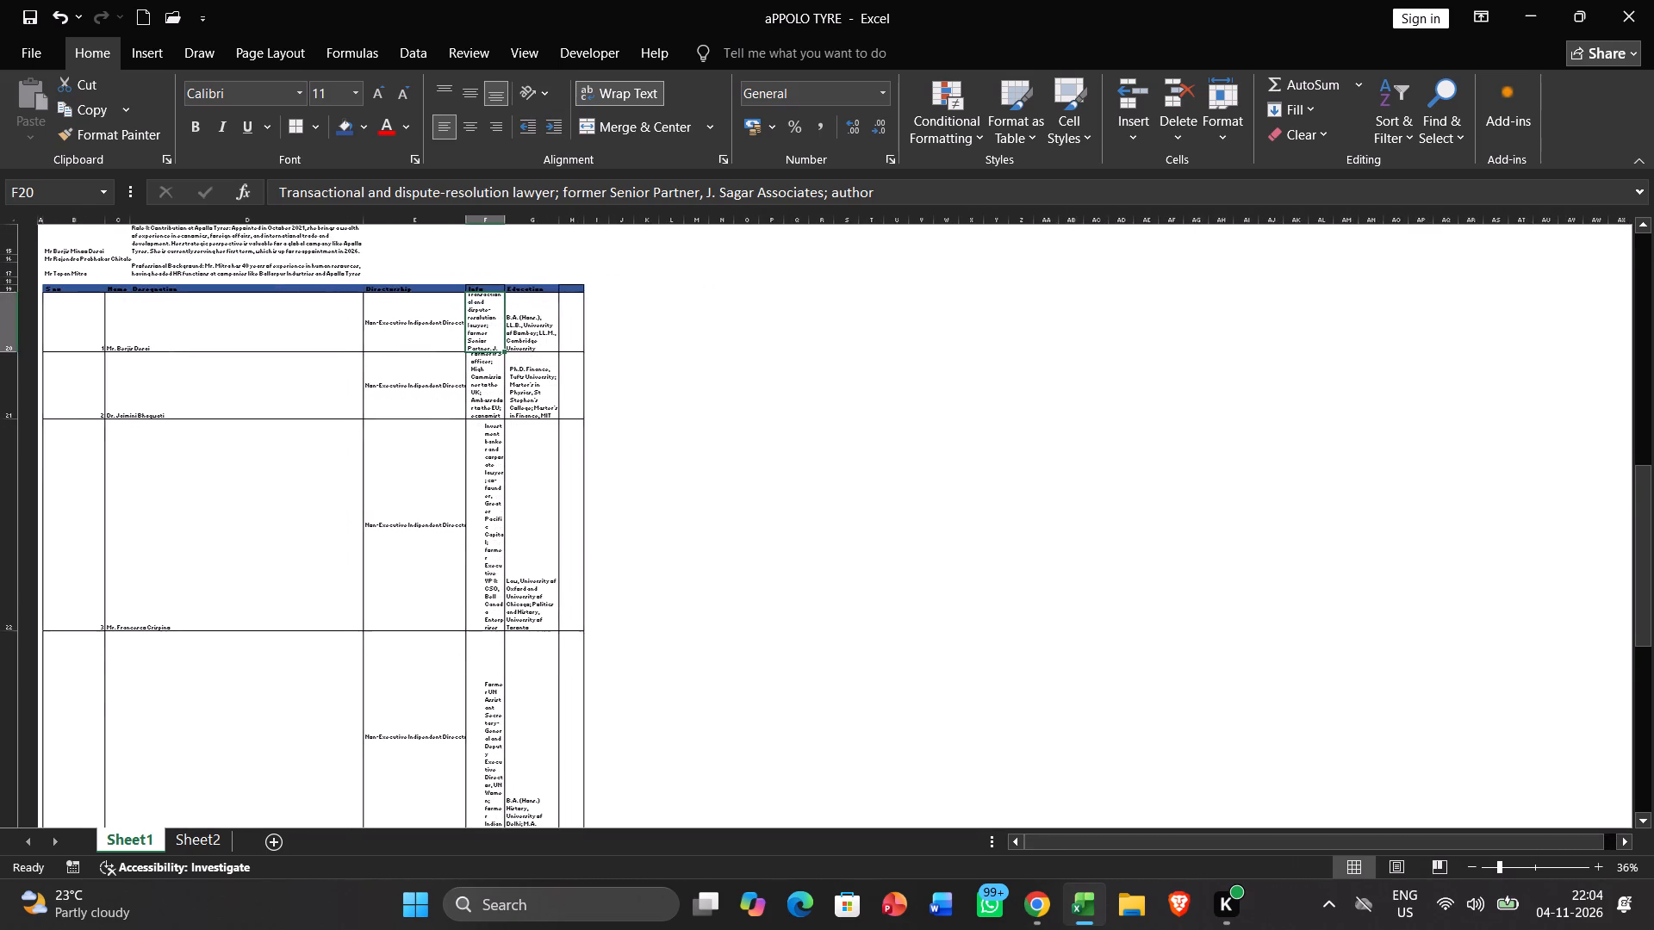
pyautogui.hscroll(1, 423, 307)
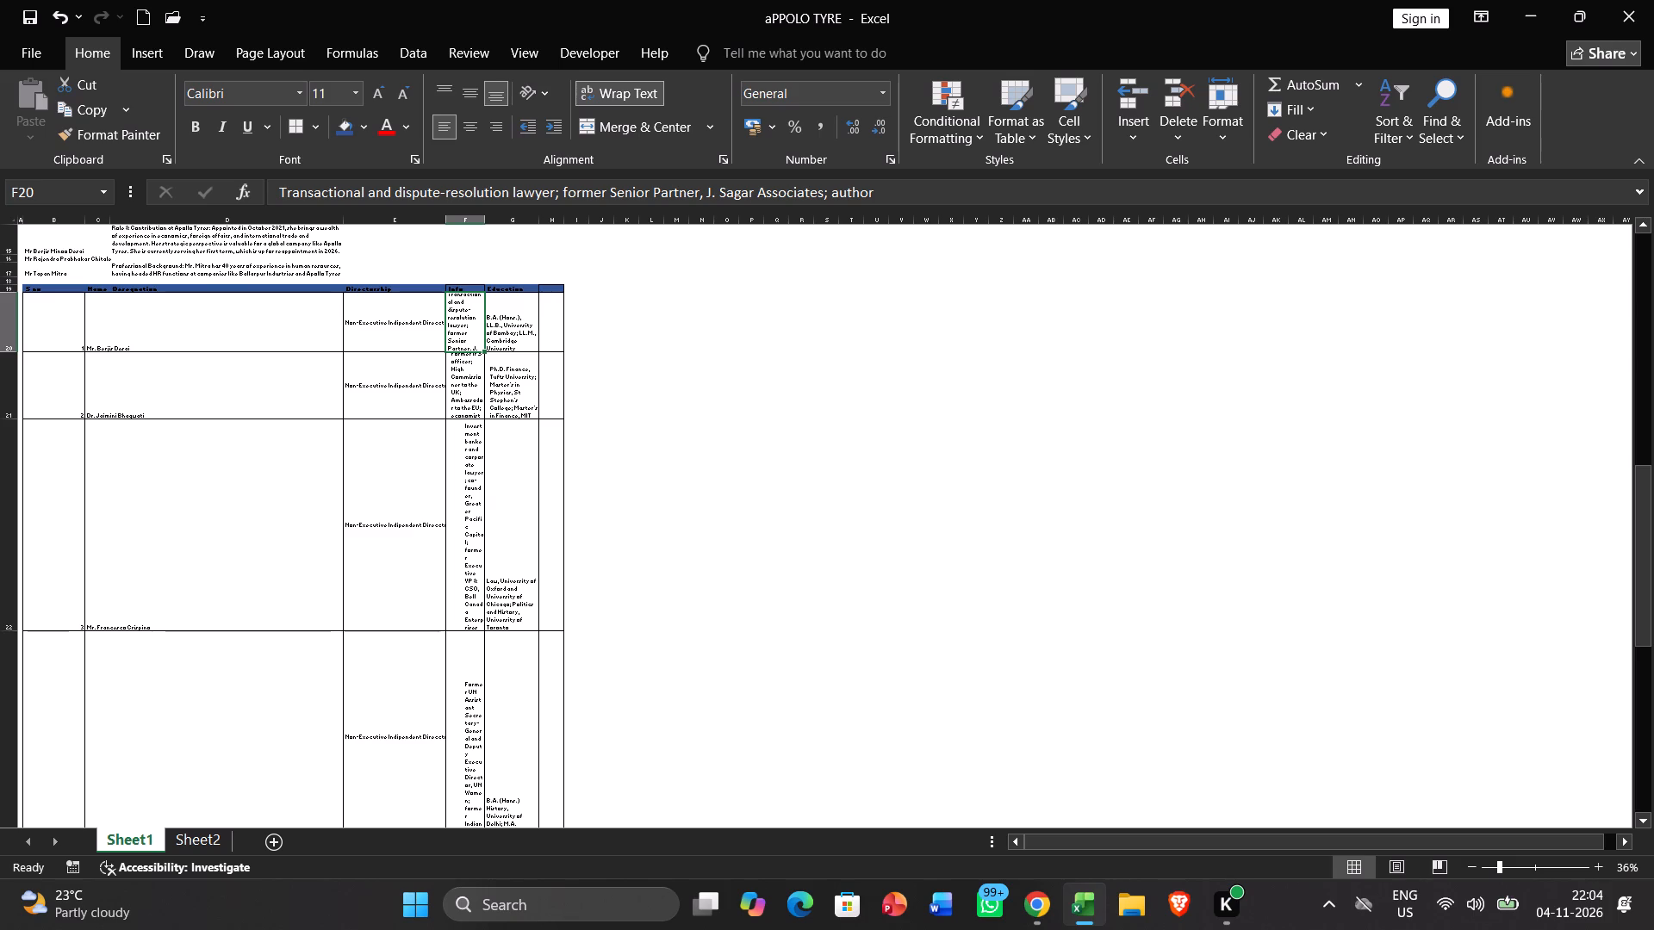
pyautogui.scroll(4, 517, 351)
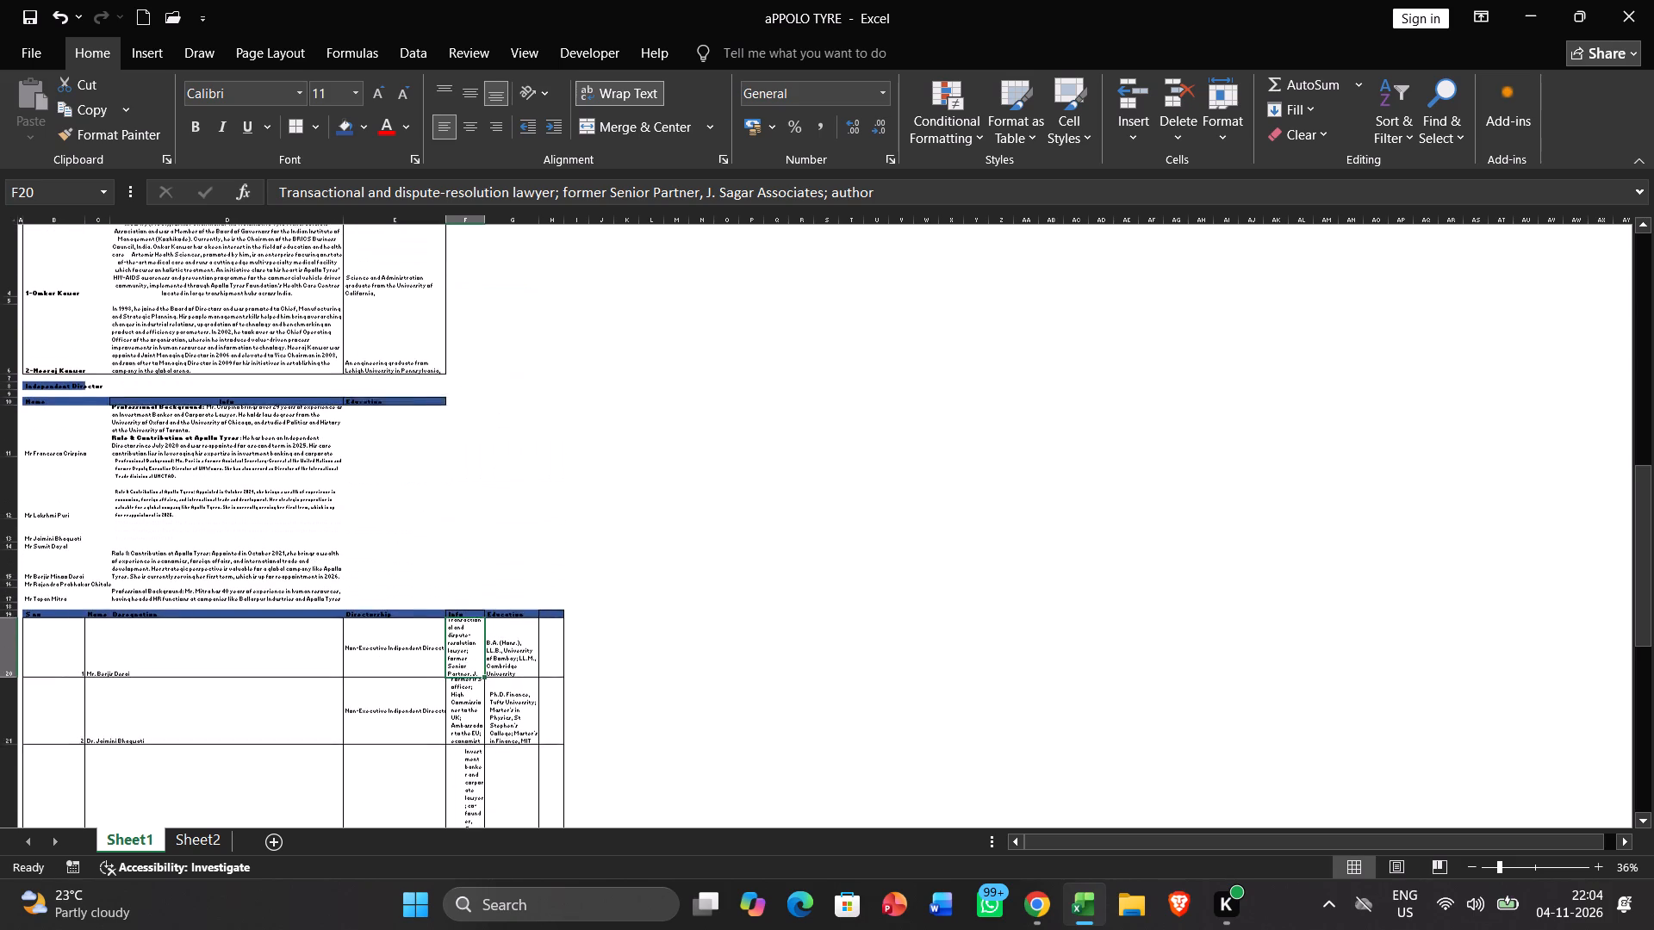
pyautogui.scroll(-1, 517, 351)
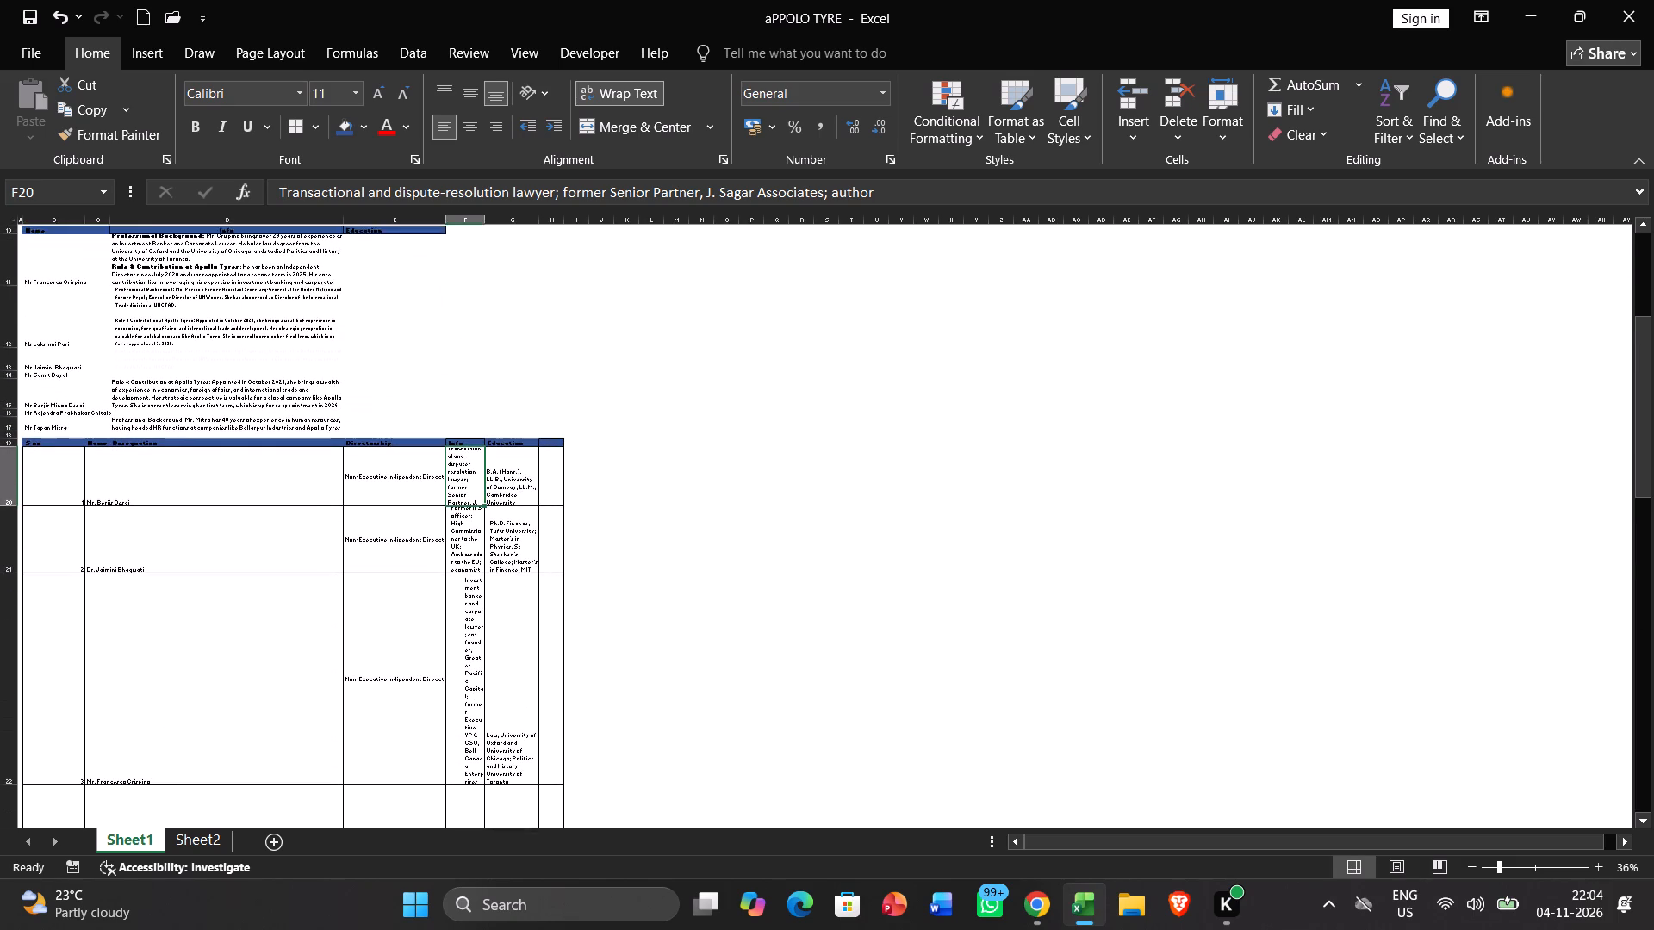
pyautogui.scroll(-1, 517, 351)
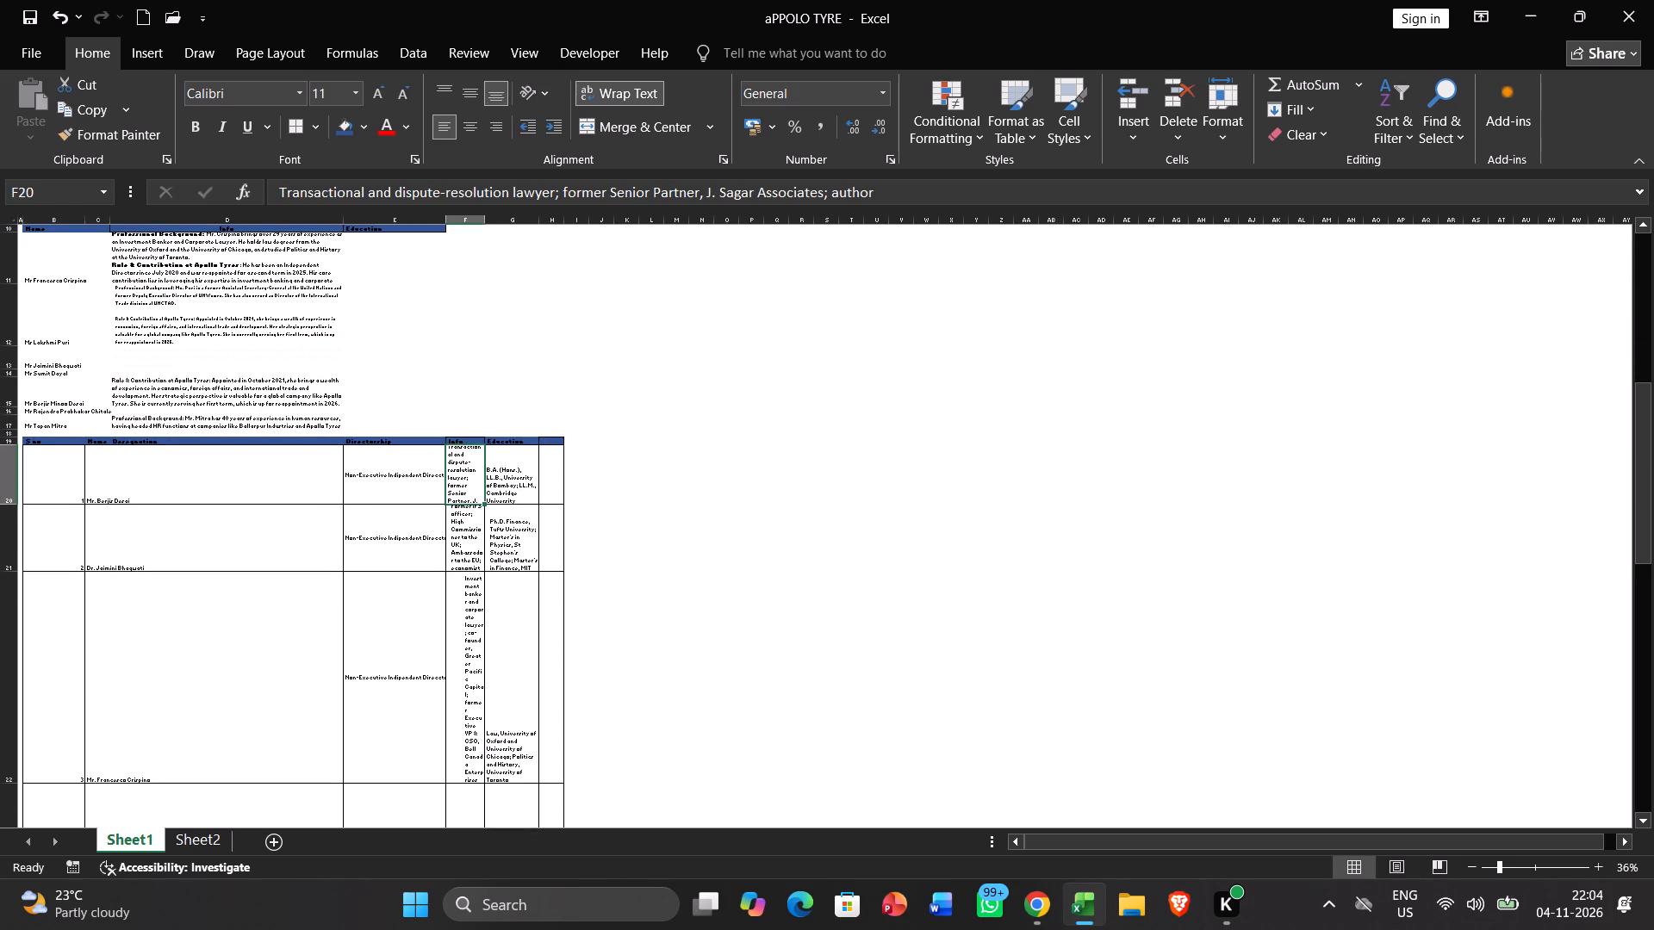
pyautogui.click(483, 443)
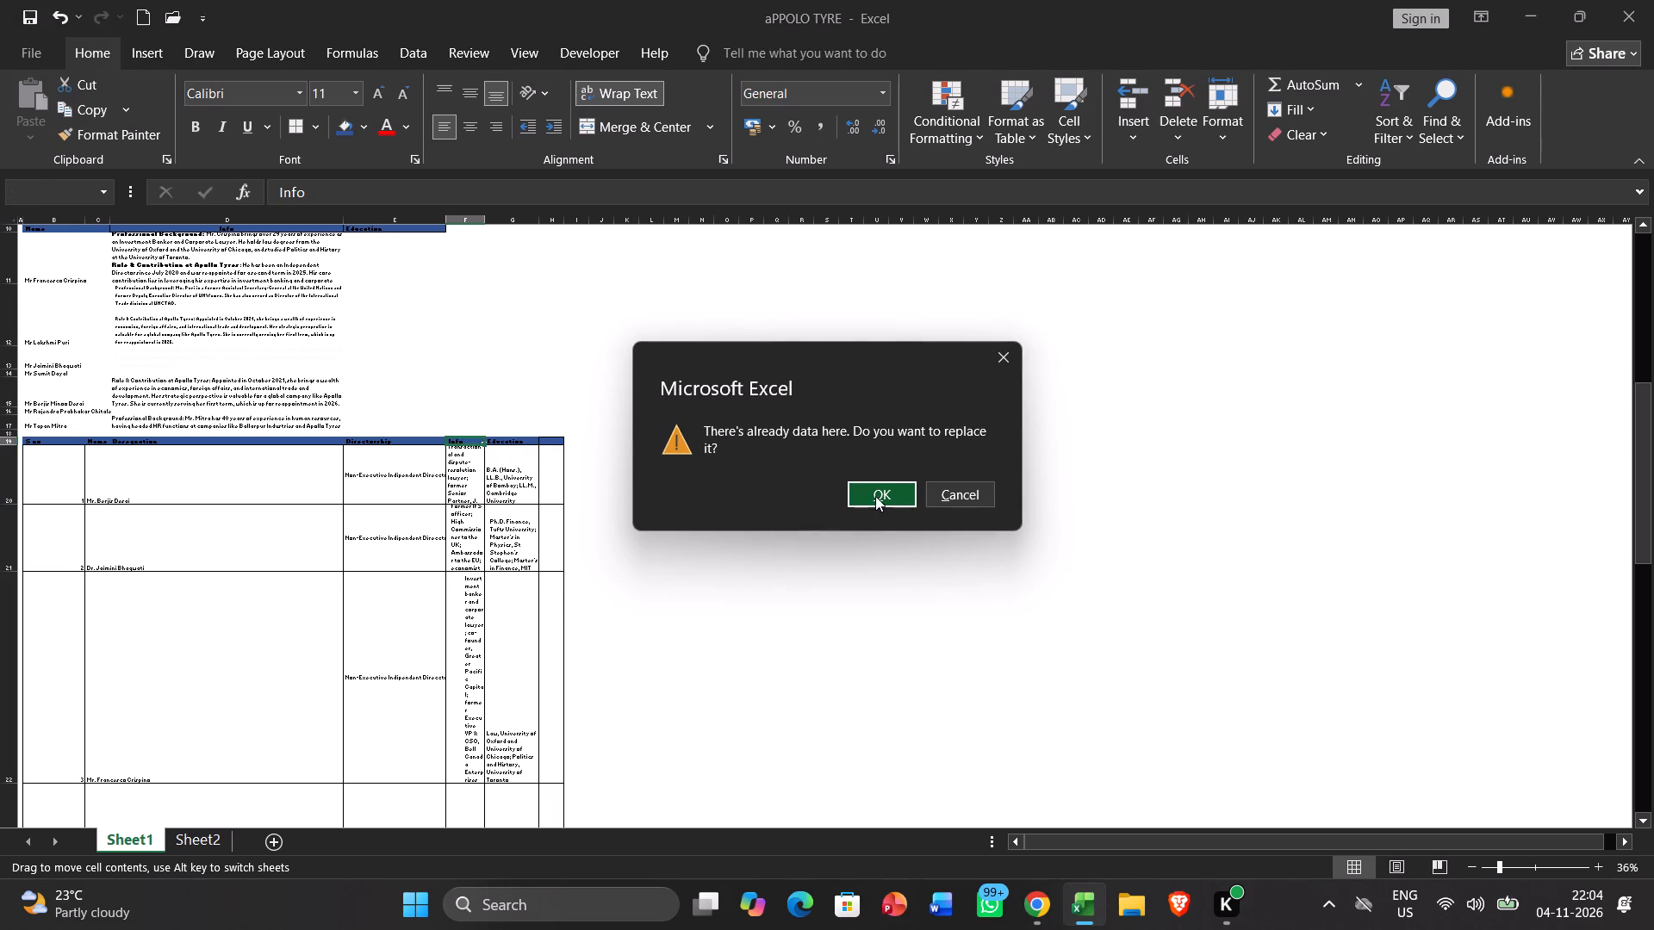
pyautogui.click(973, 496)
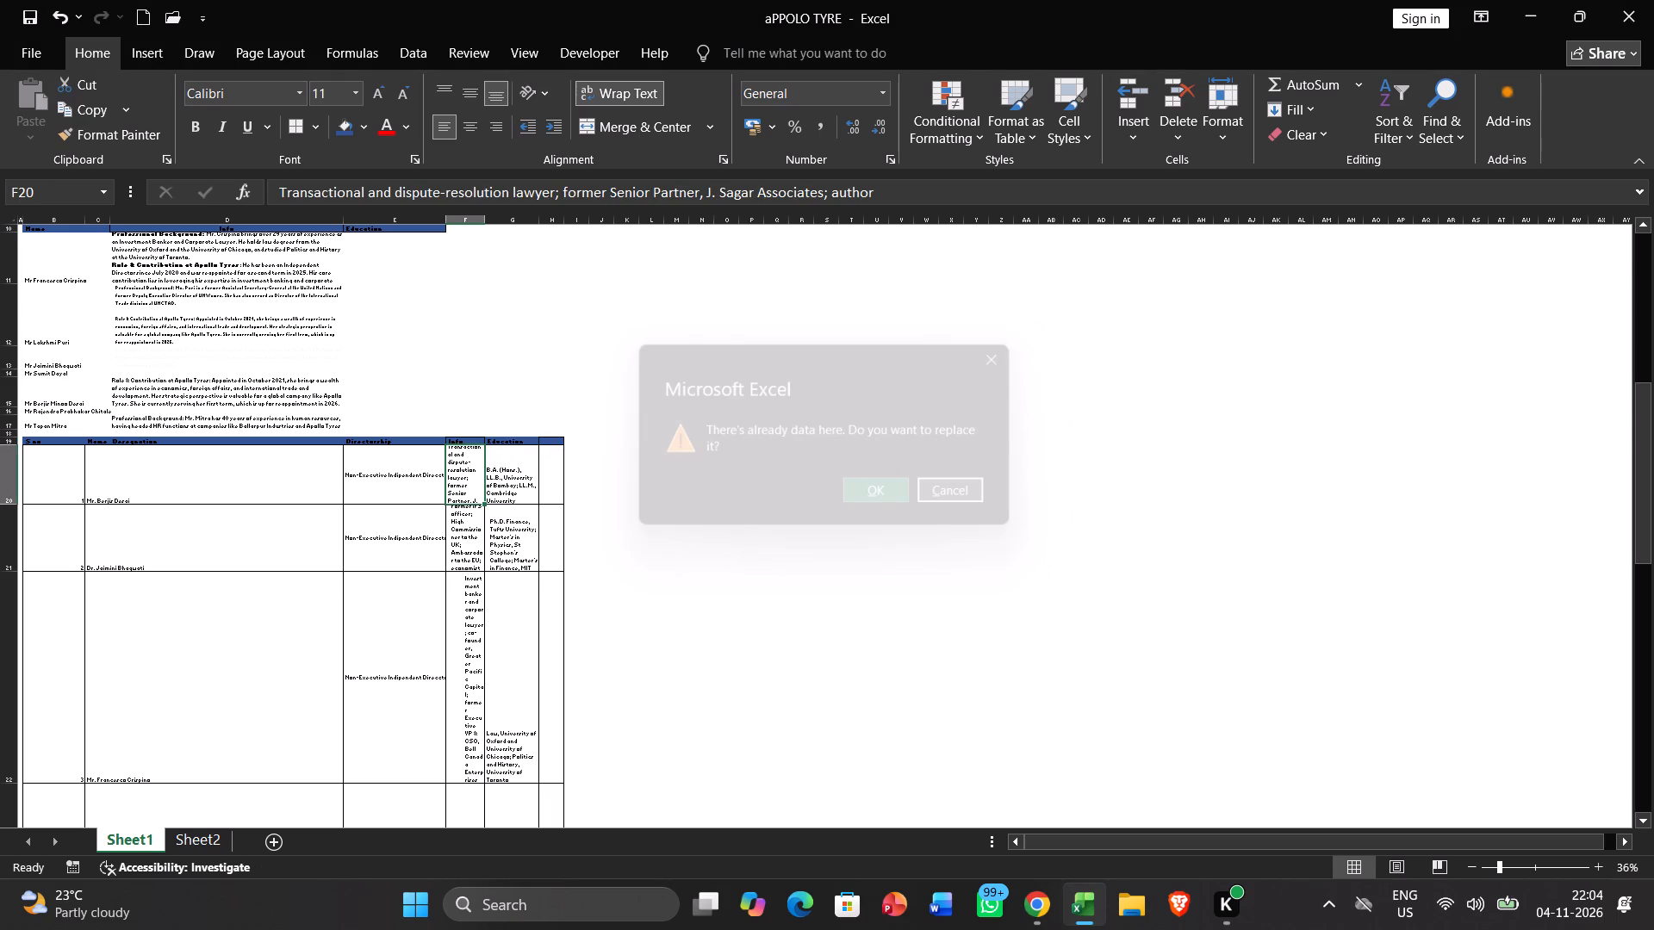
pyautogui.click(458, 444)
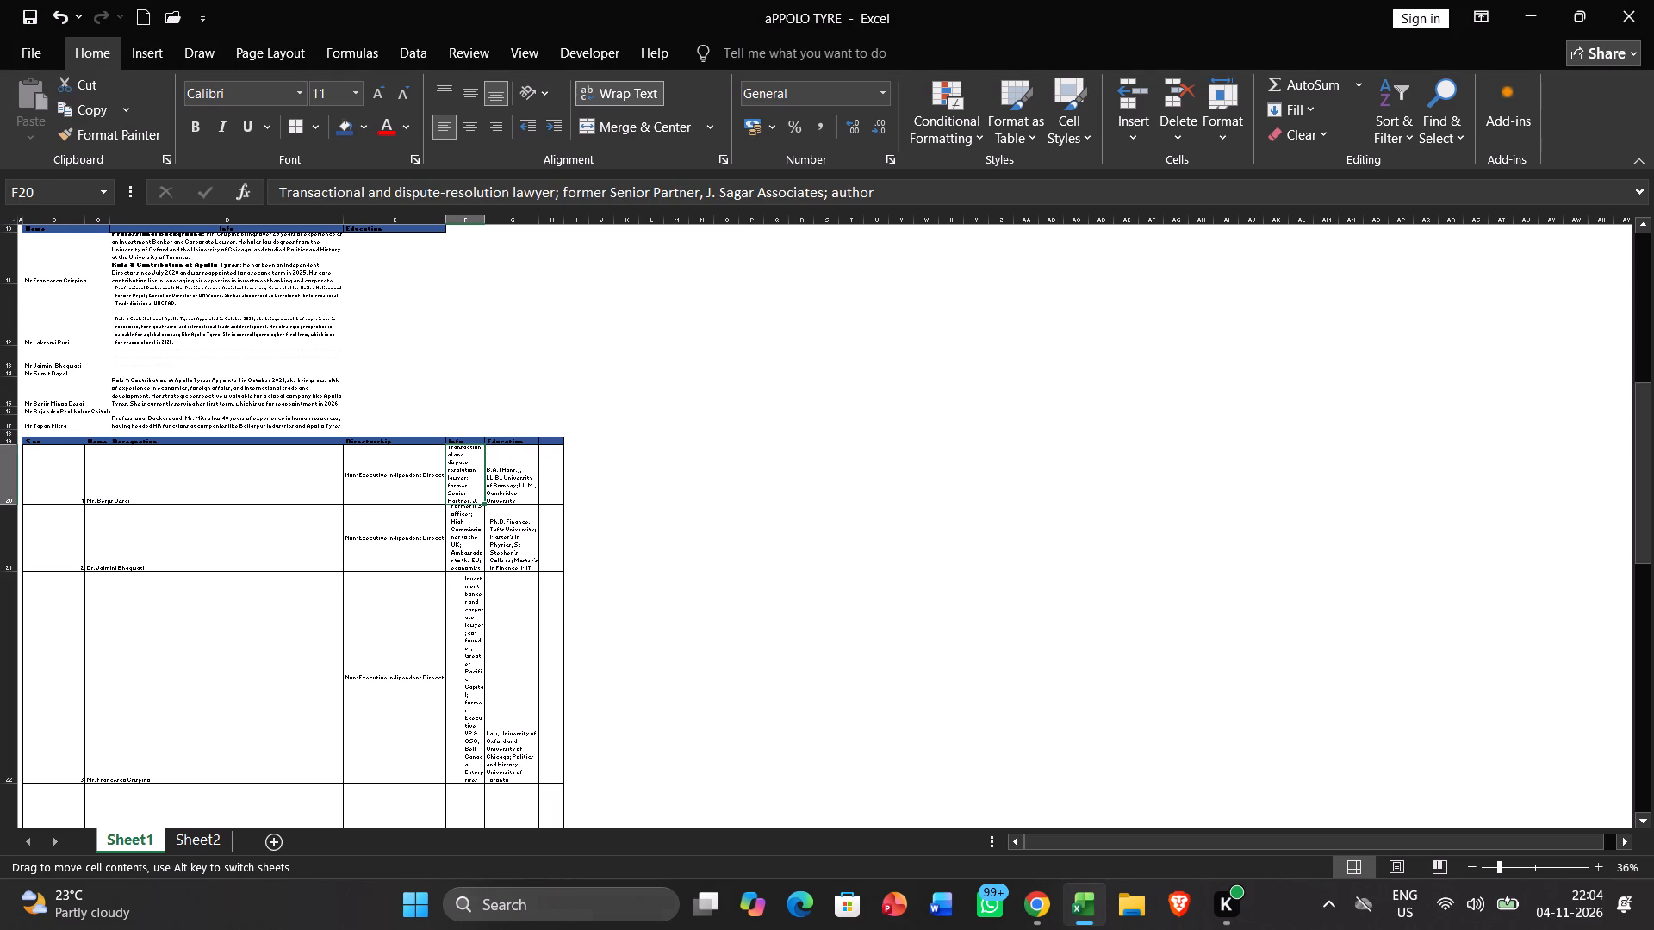
# Copy the formatting of Info cell E4 in Sheet2 onto cell F20 in Sheet1 with Format Painter.
pyautogui.click(199, 842)
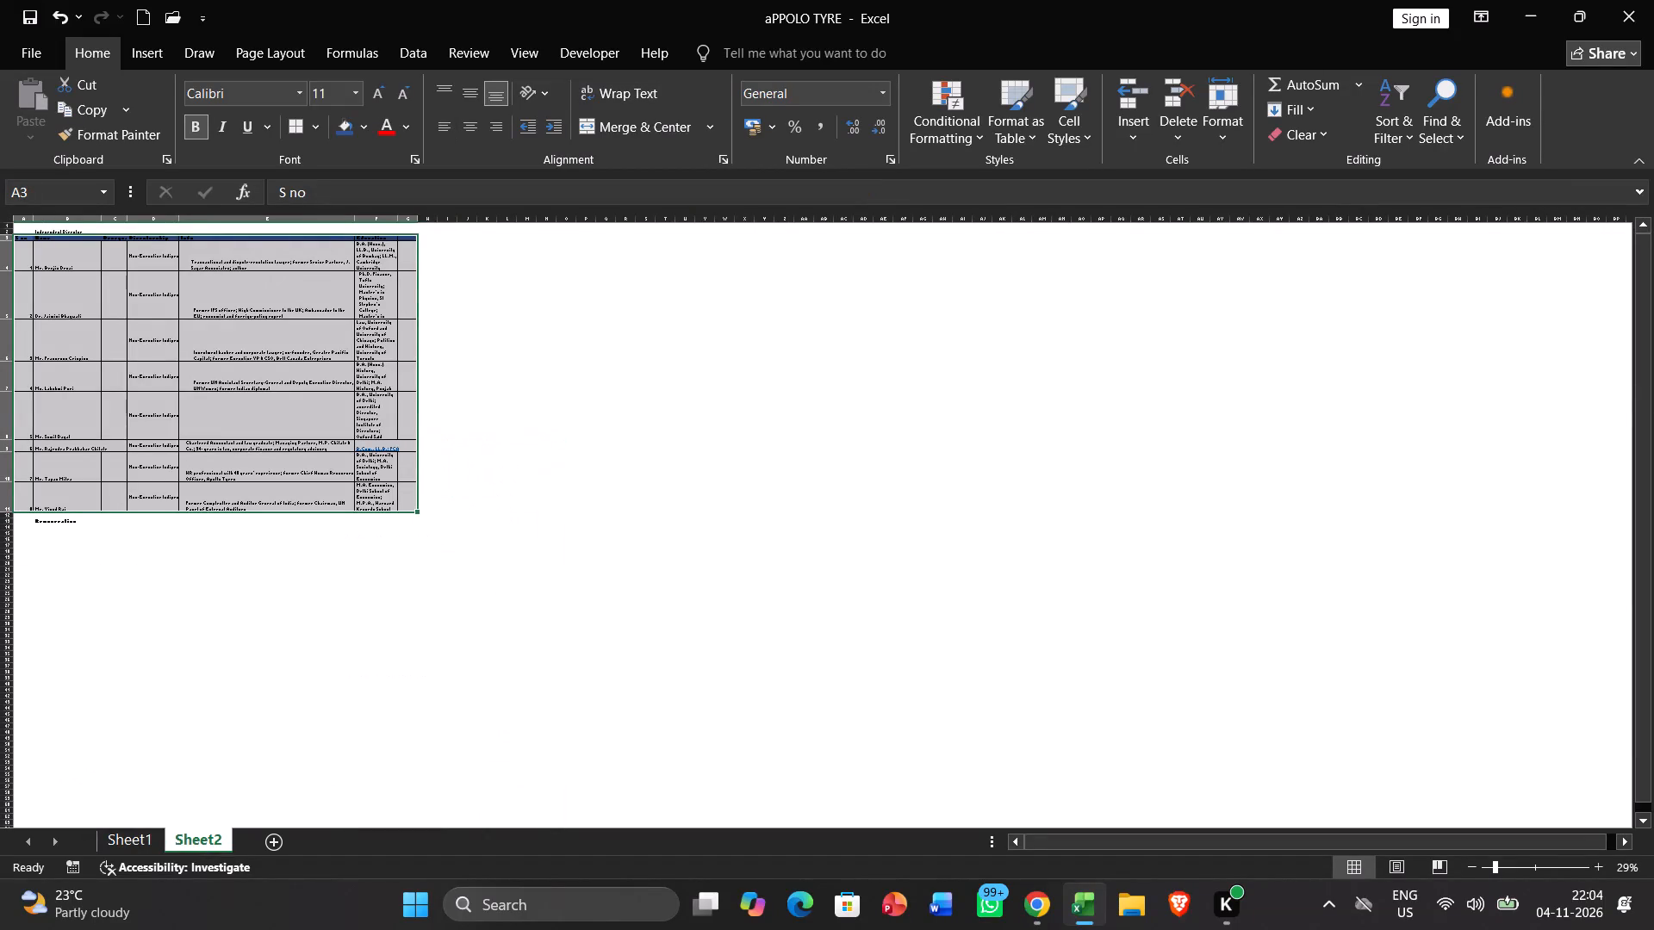
pyautogui.click(452, 576)
pyautogui.click(289, 264)
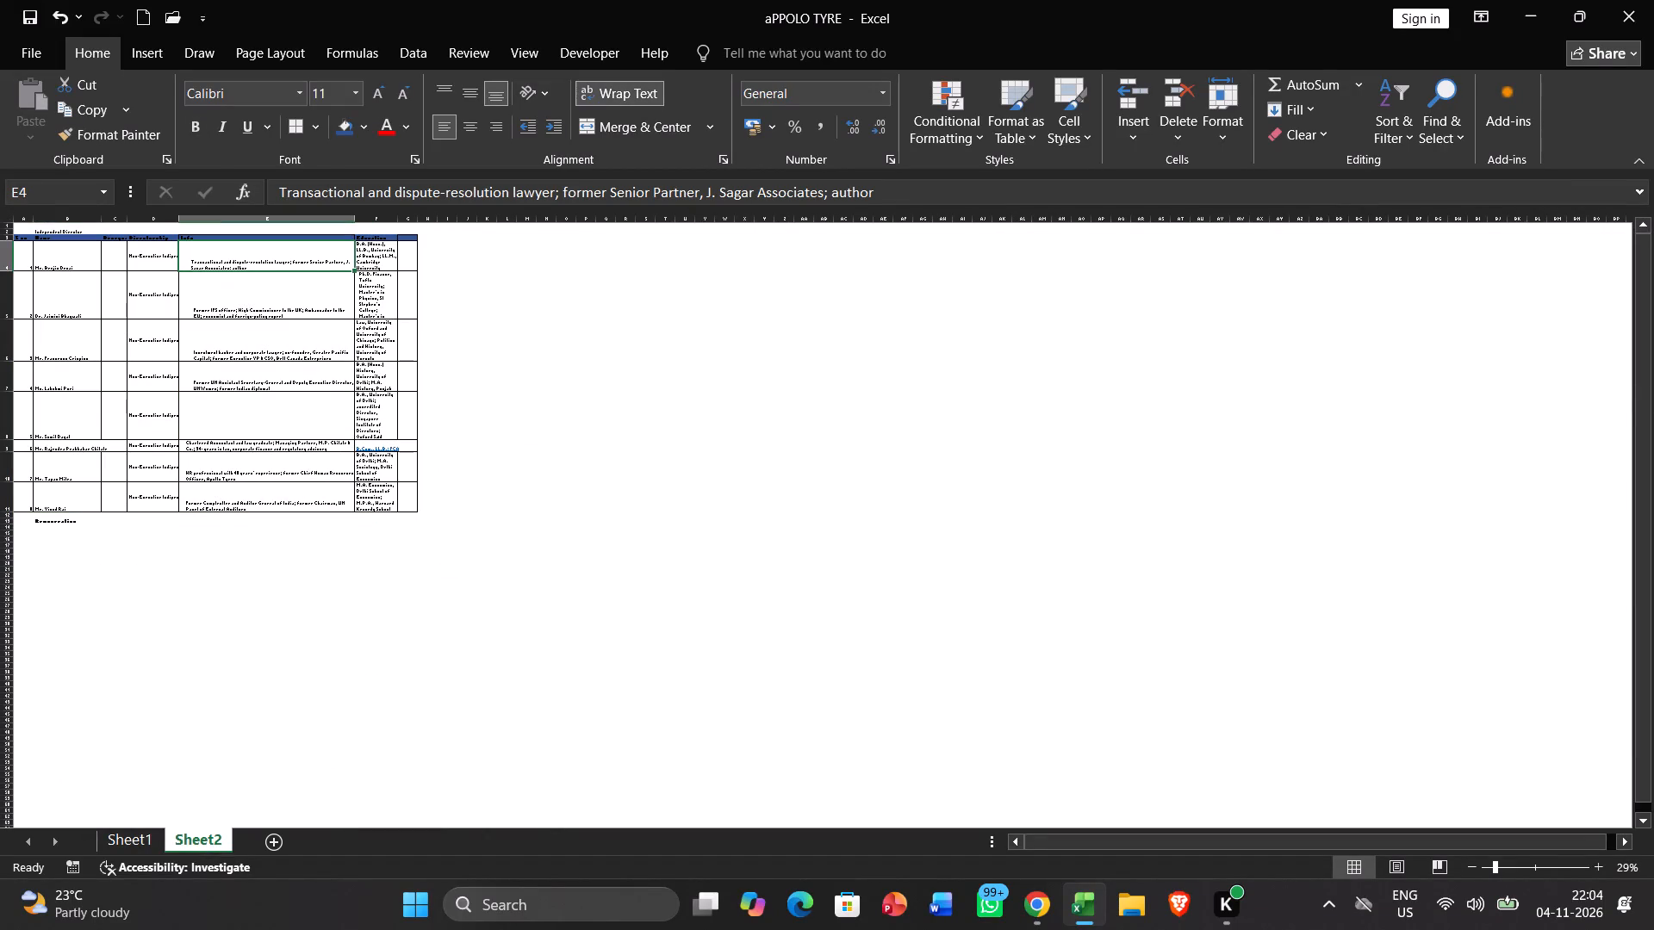
pyautogui.click(139, 145)
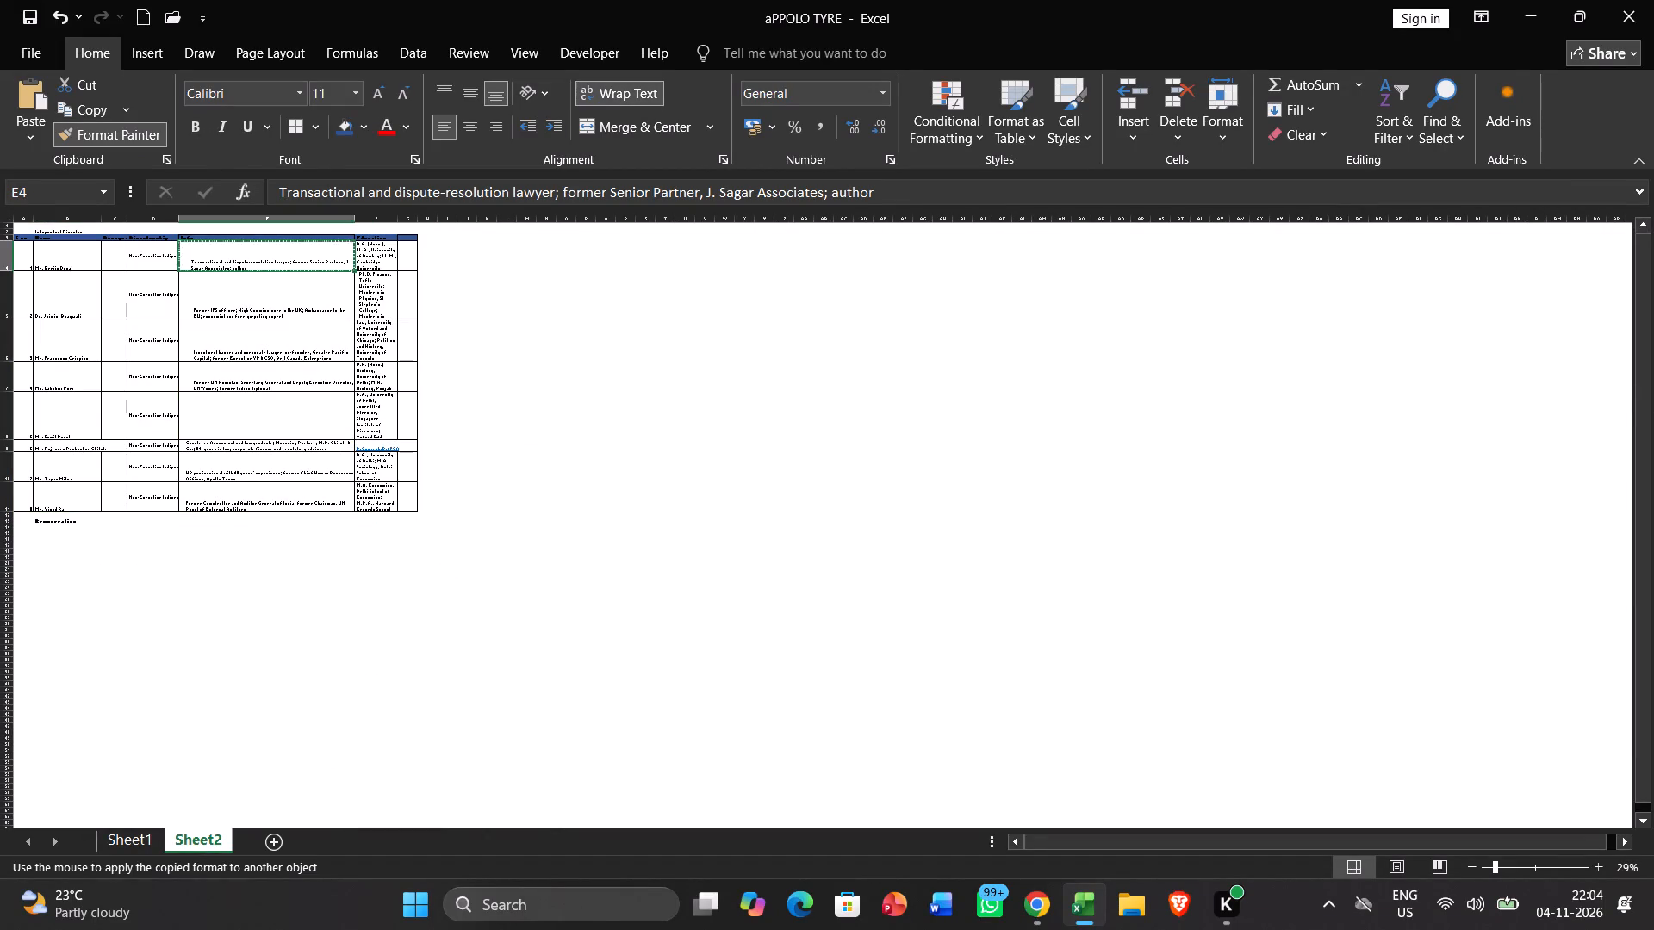
pyautogui.click(132, 839)
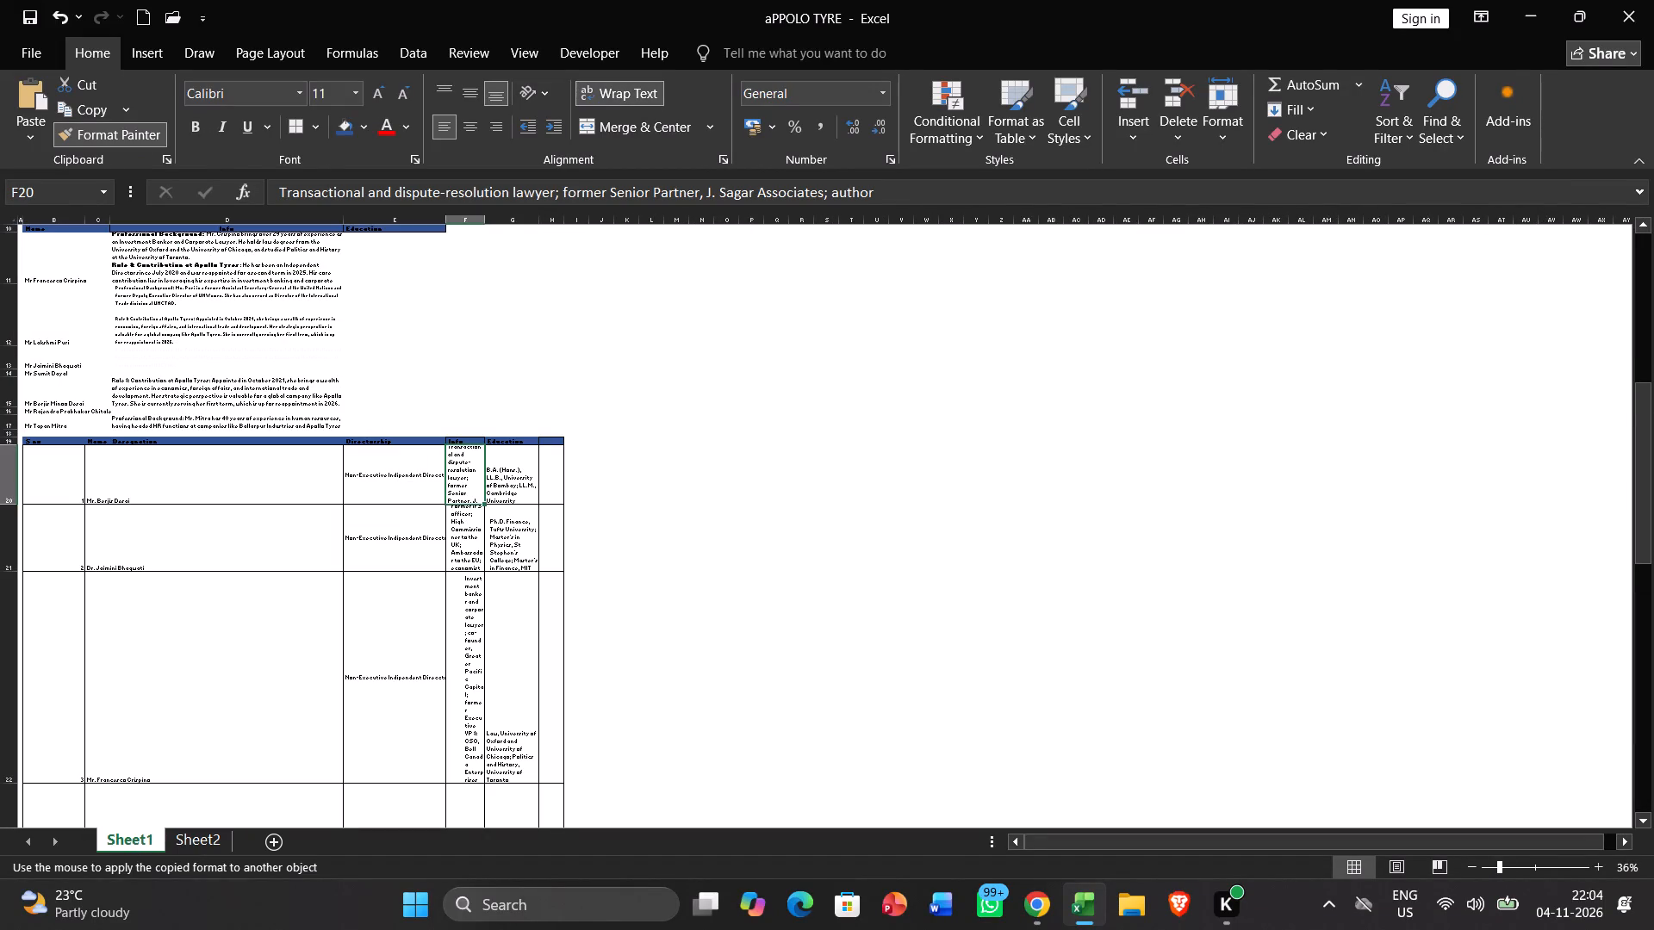
pyautogui.click(457, 482)
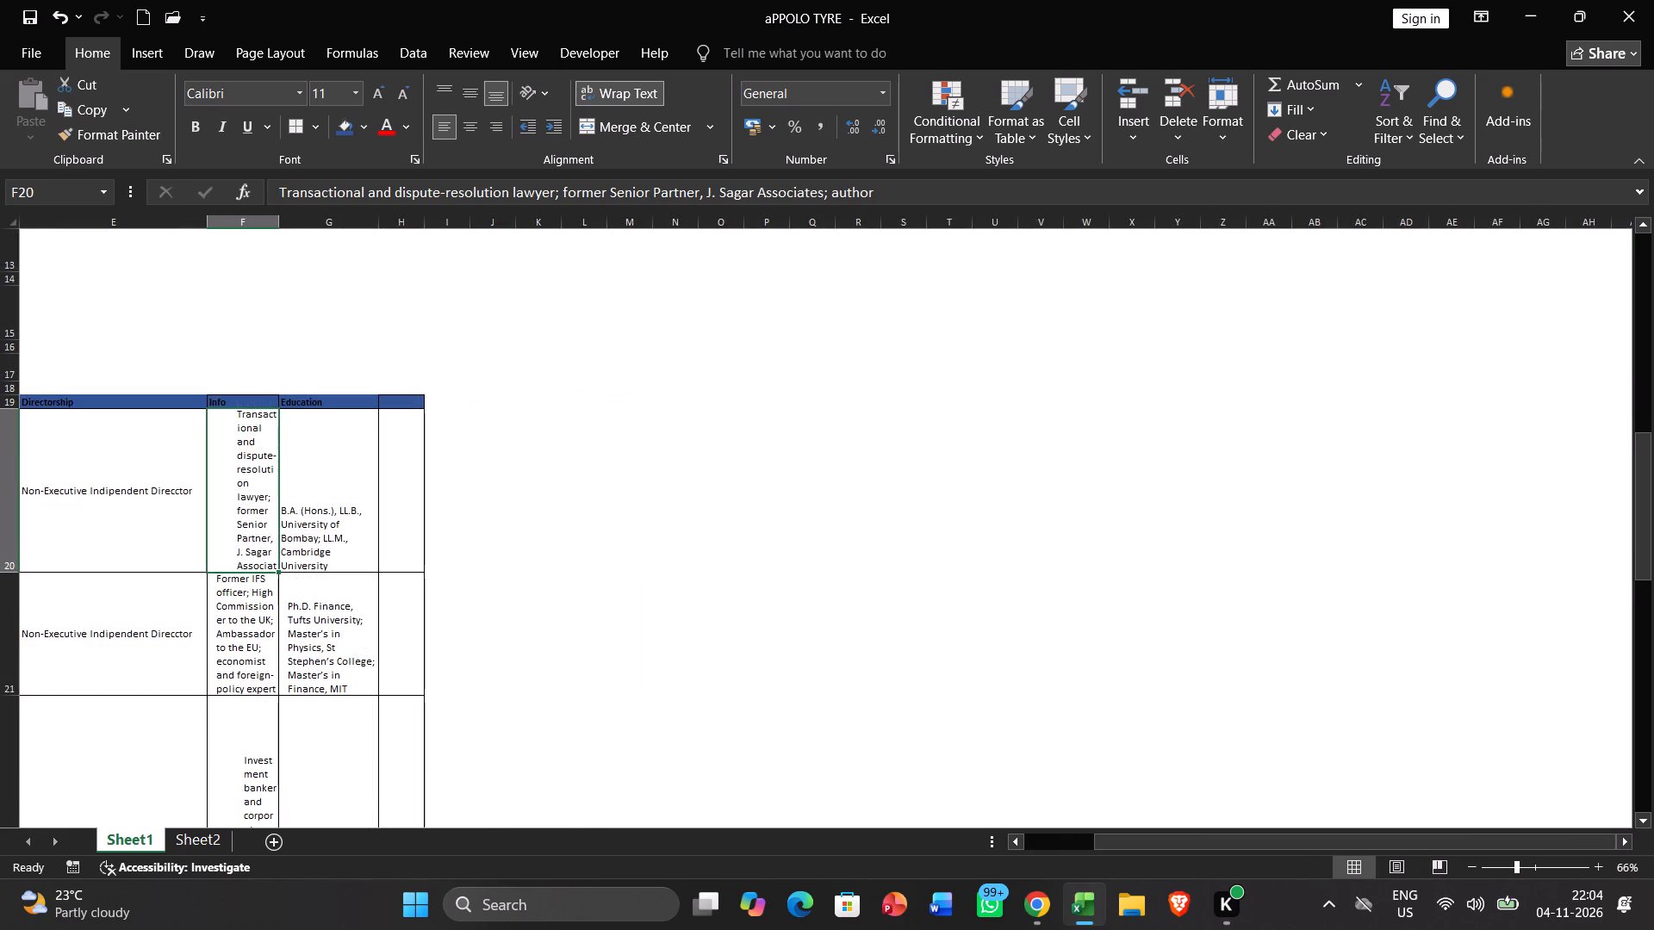
# Widen the Info column (F) in Sheet1 to about the same width as the Directorship column.
pyautogui.moveTo(279, 220); pyautogui.dragTo(326, 226)
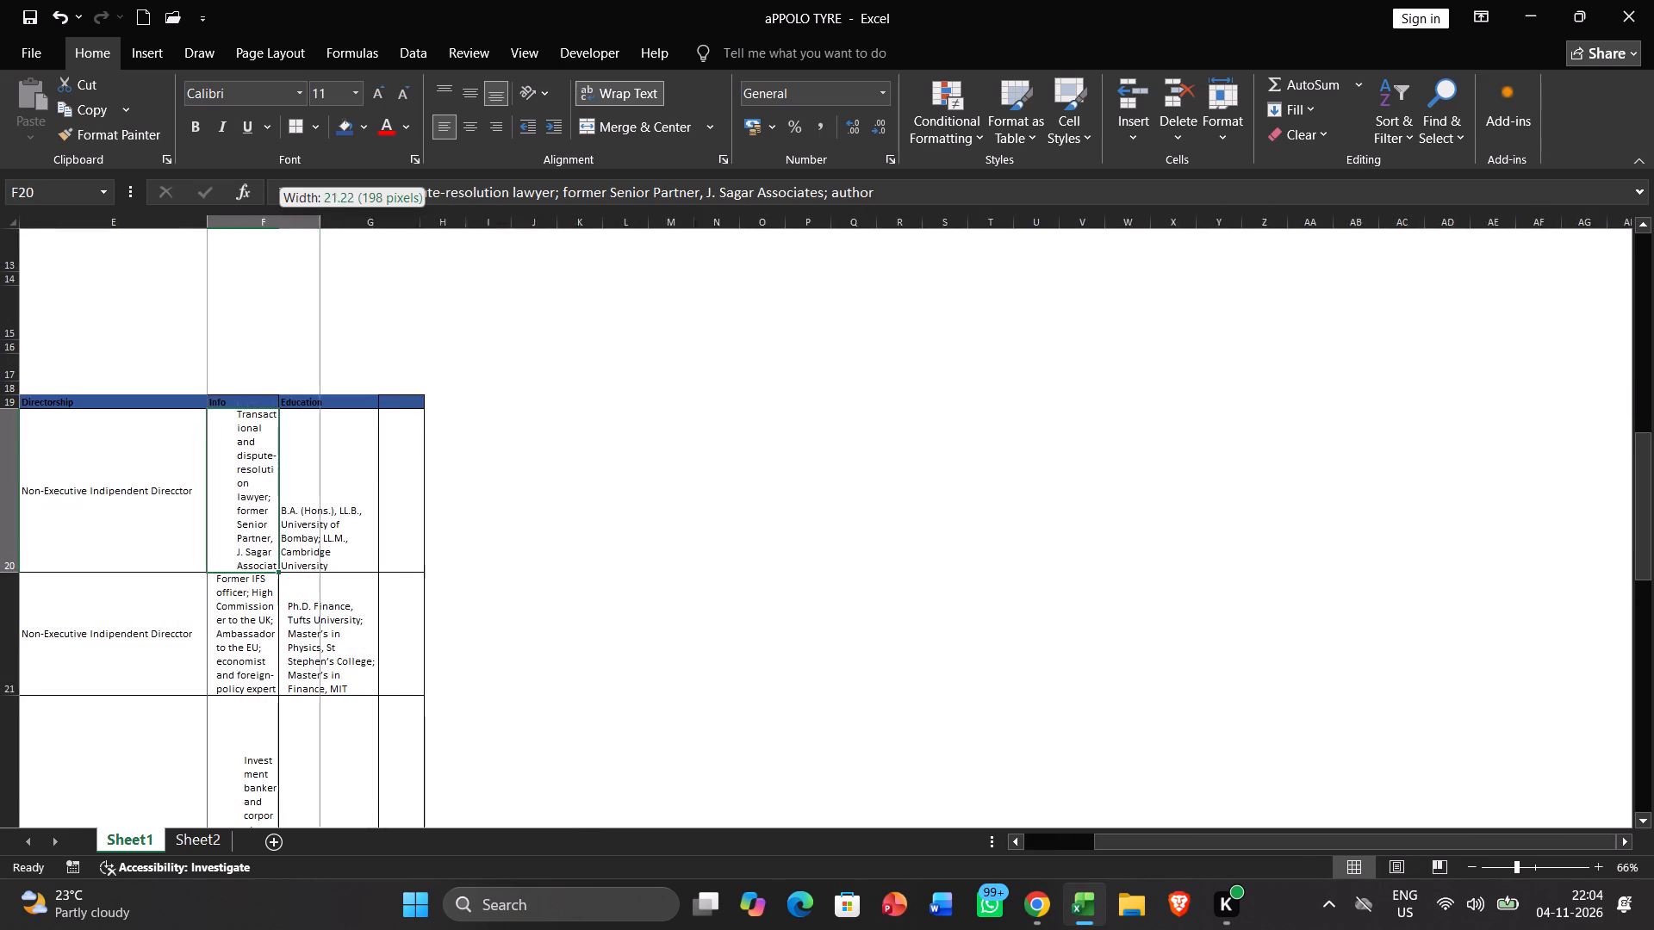
pyautogui.moveTo(326, 226); pyautogui.dragTo(399, 231)
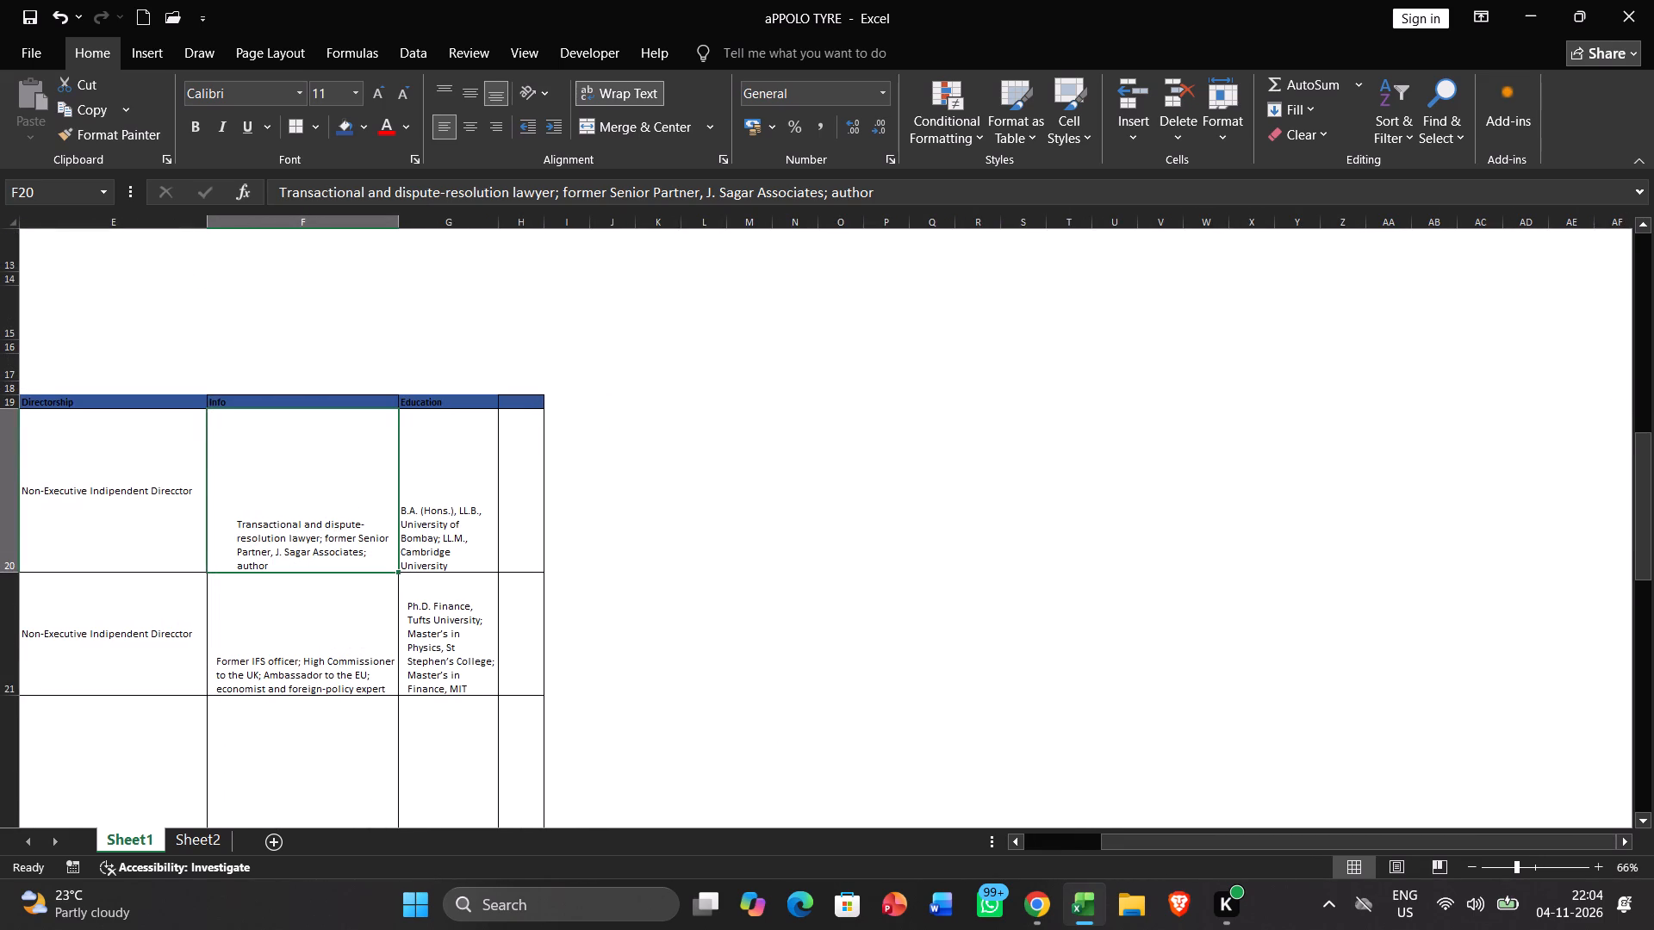
pyautogui.scroll(2, 283, 480)
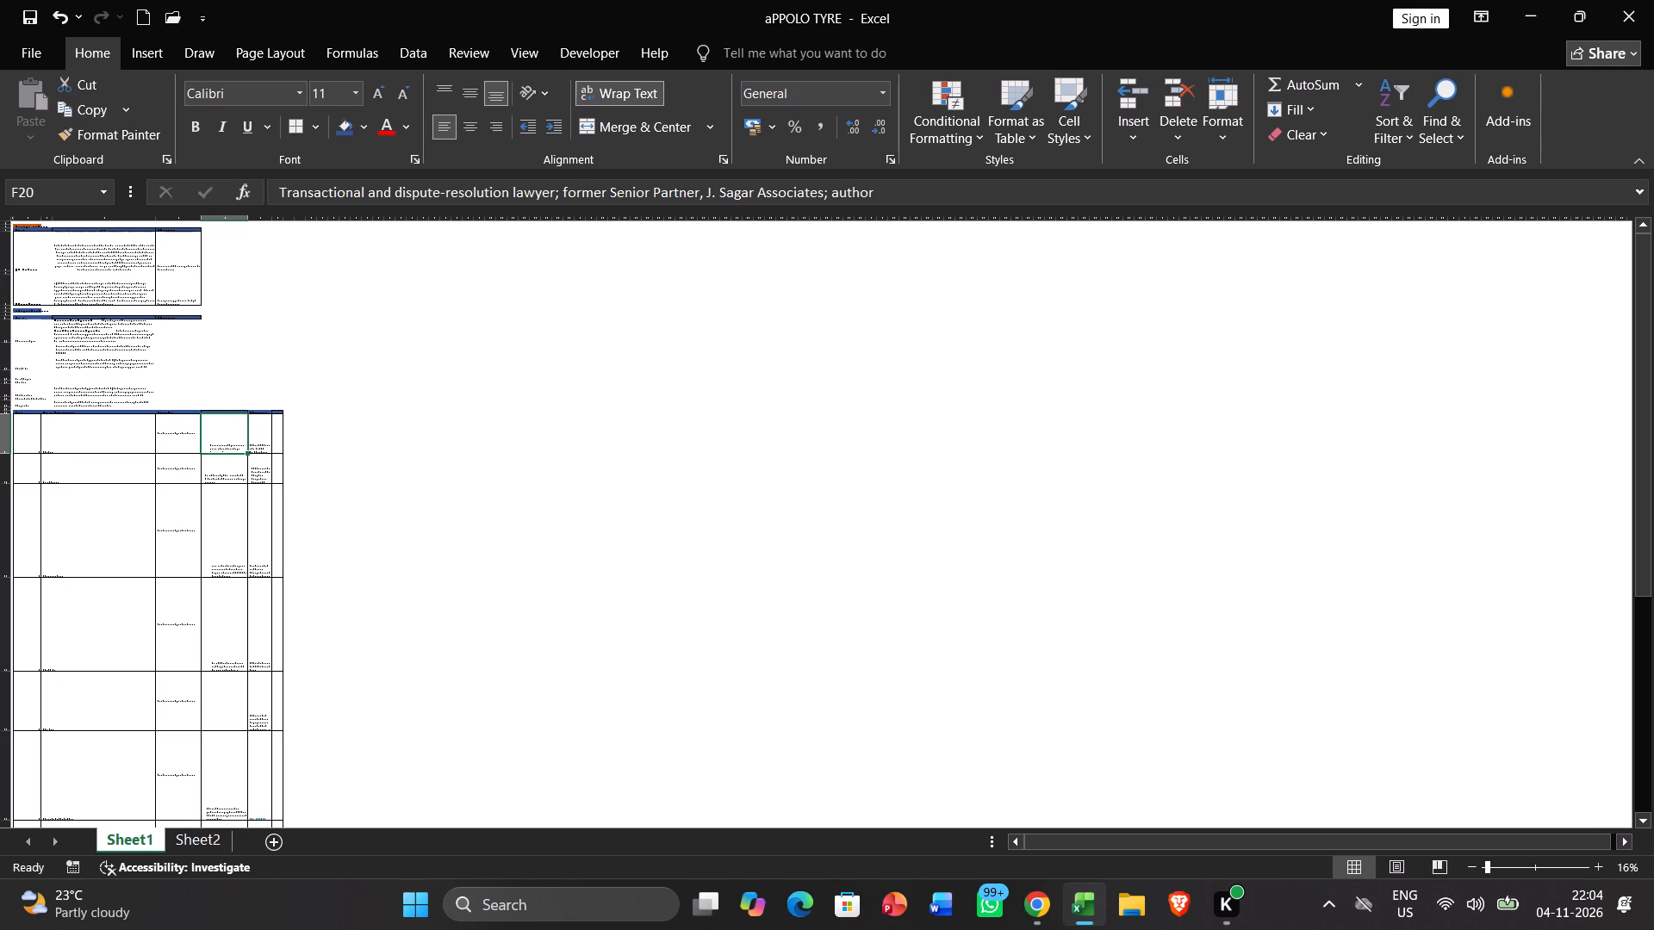
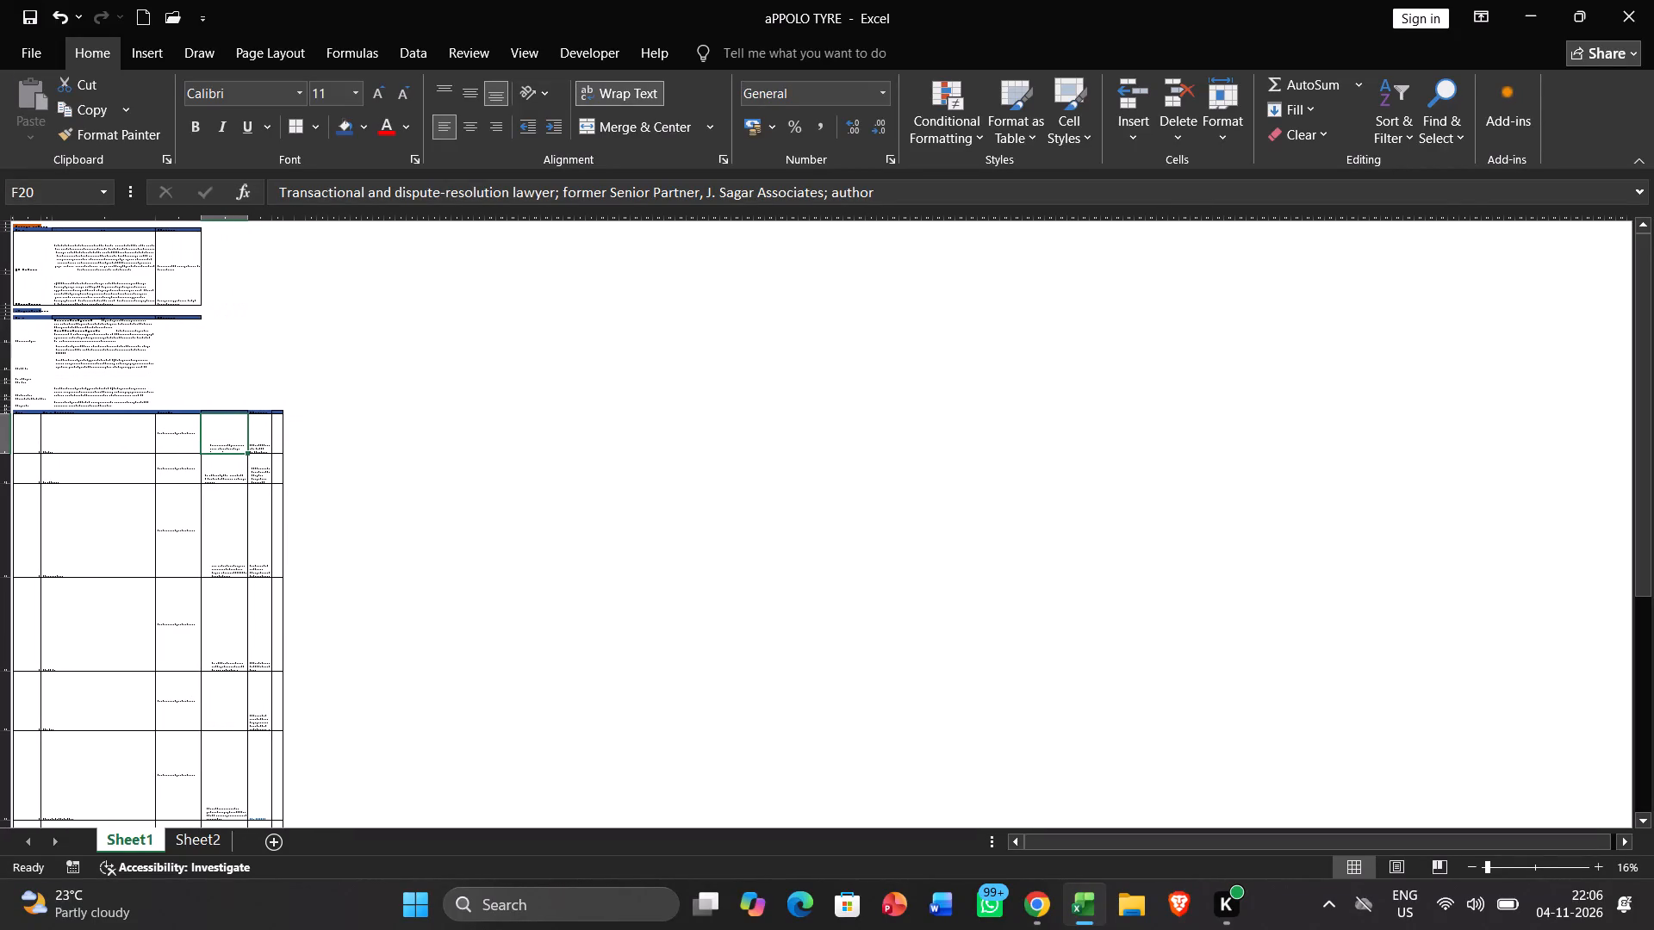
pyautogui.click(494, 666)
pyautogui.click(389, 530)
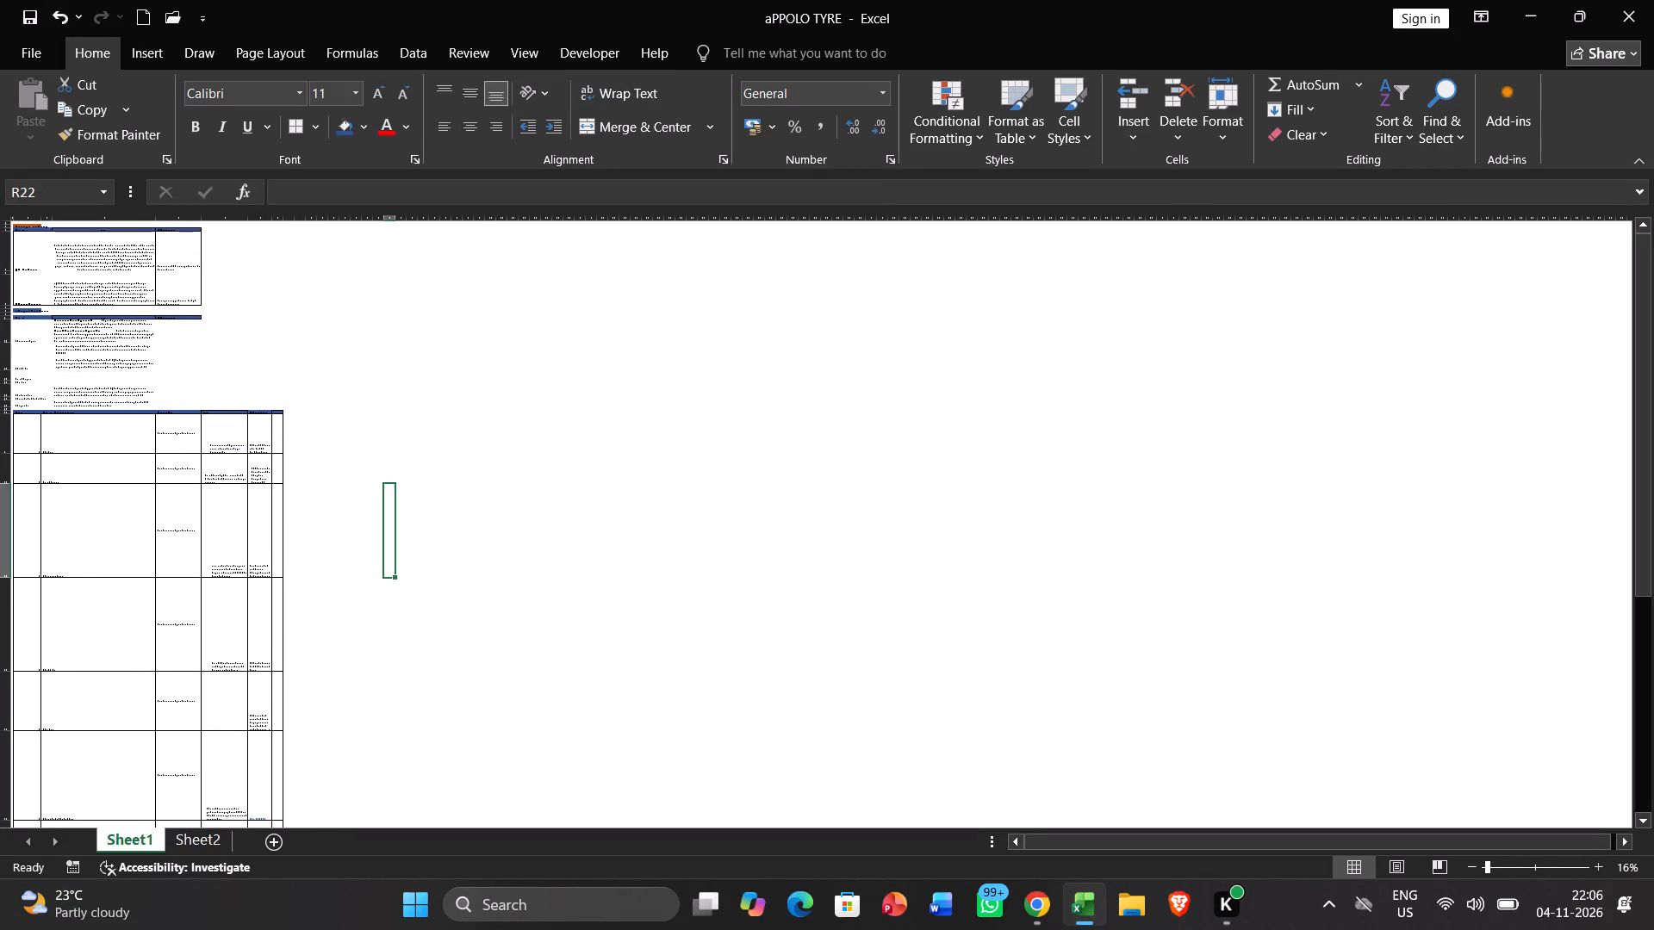
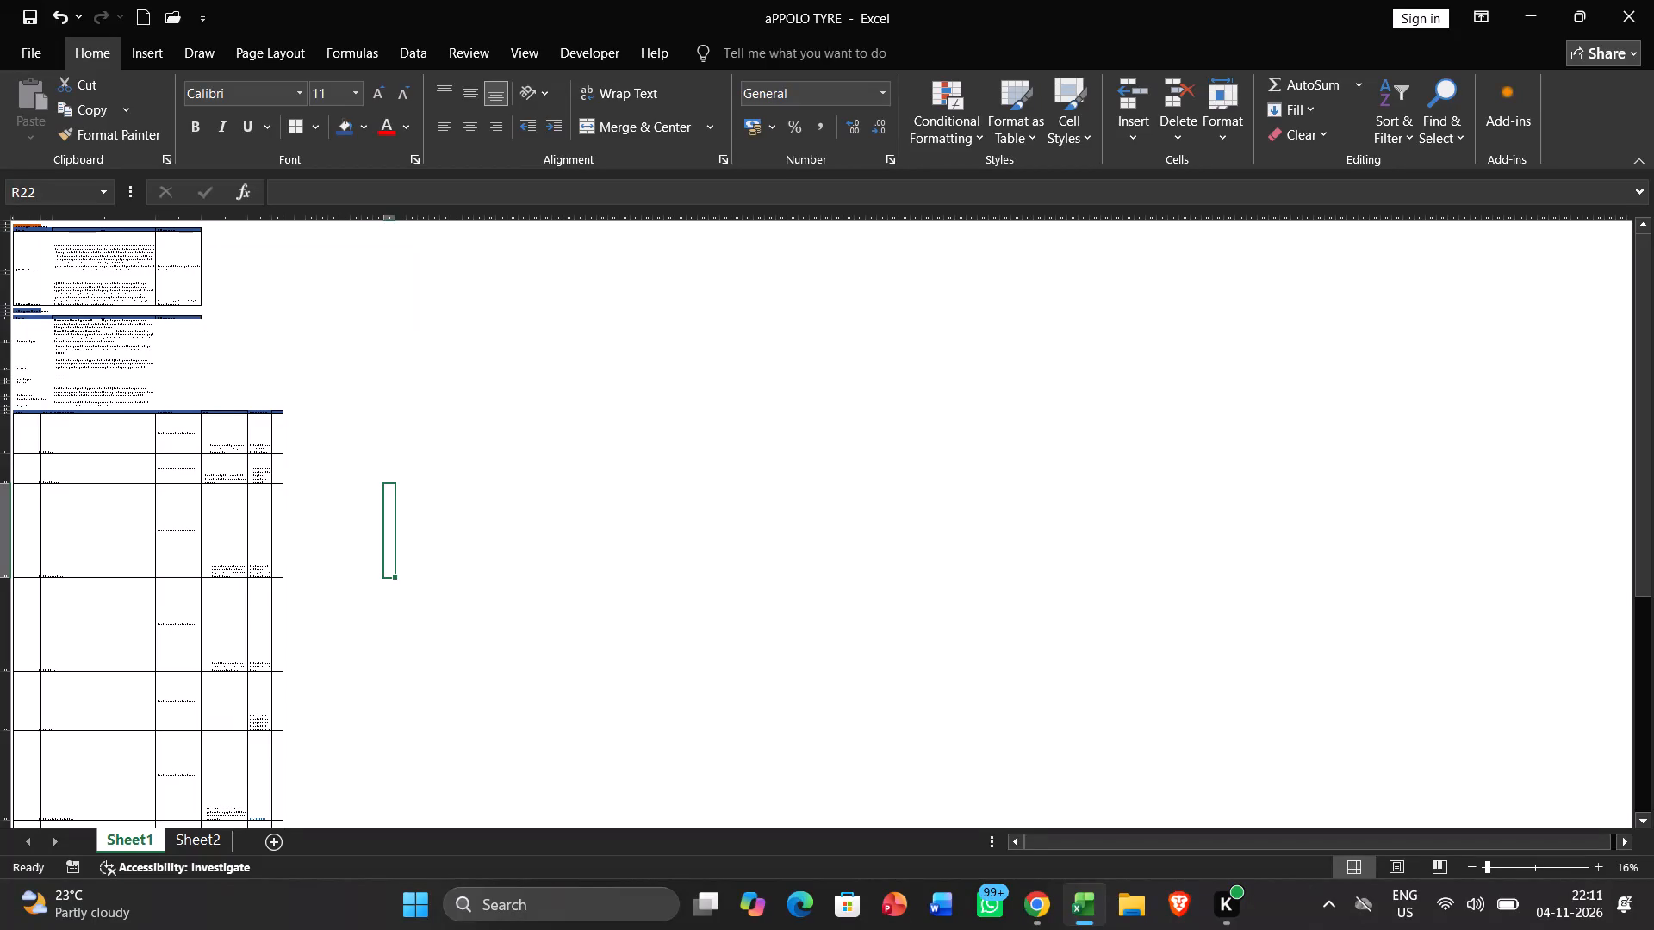
# Switch to Chrome and search the Apollo Tyres annual report PDF for "Remuneration", replacing the previous search term.
pyautogui.click(1028, 918)
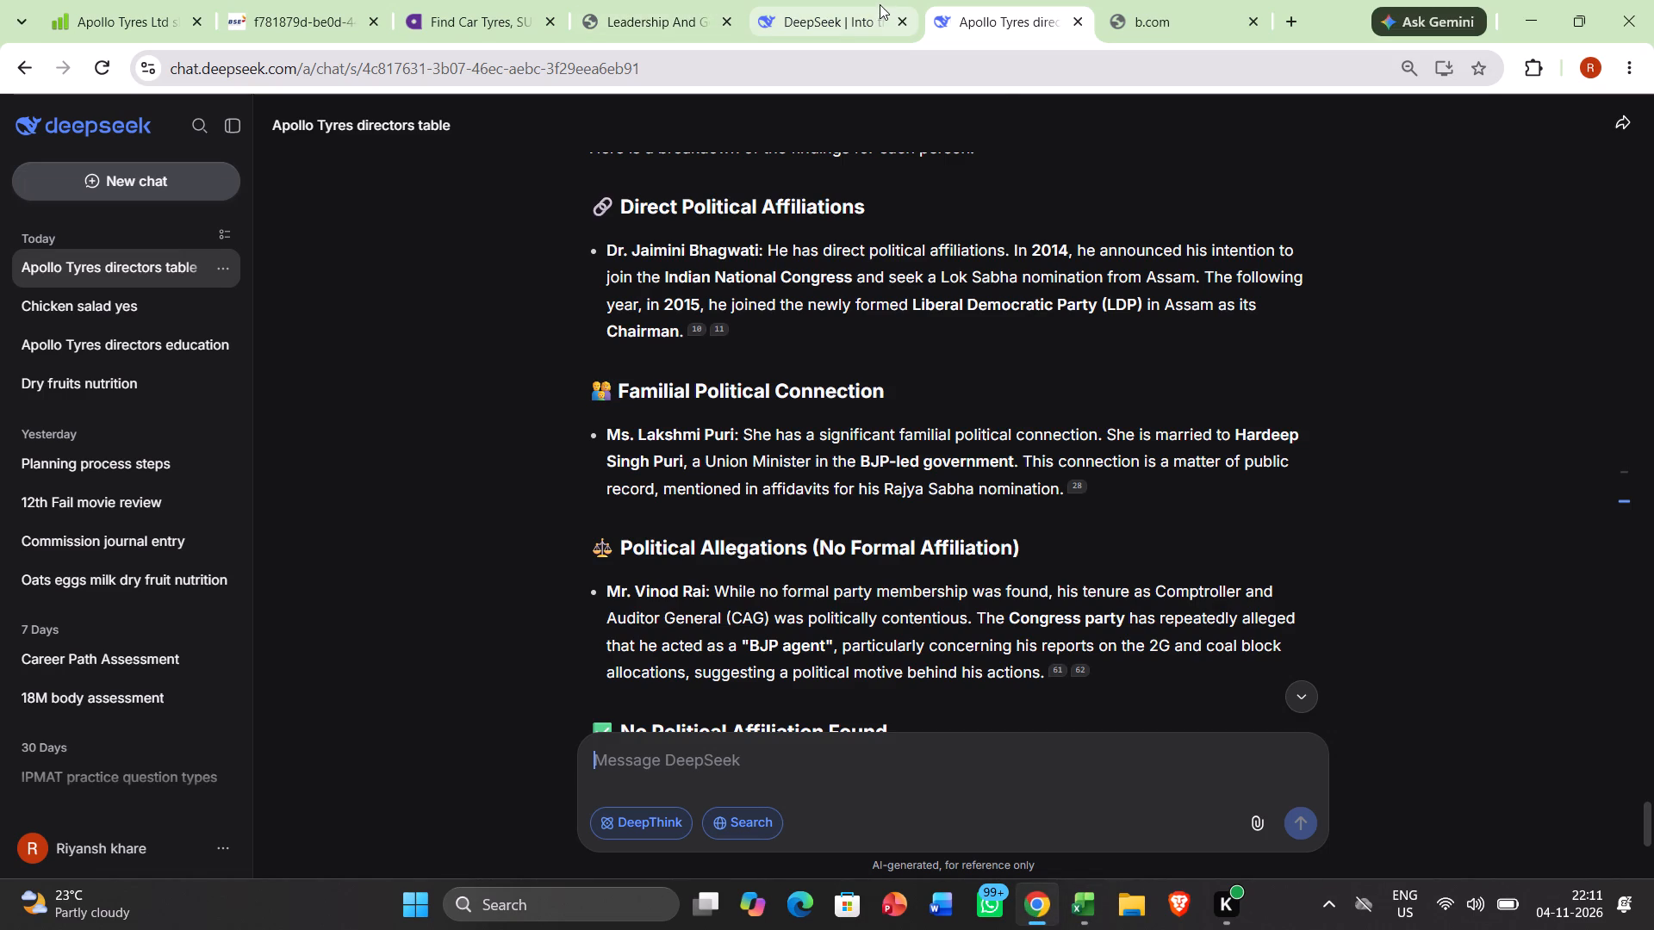
pyautogui.click(296, 9)
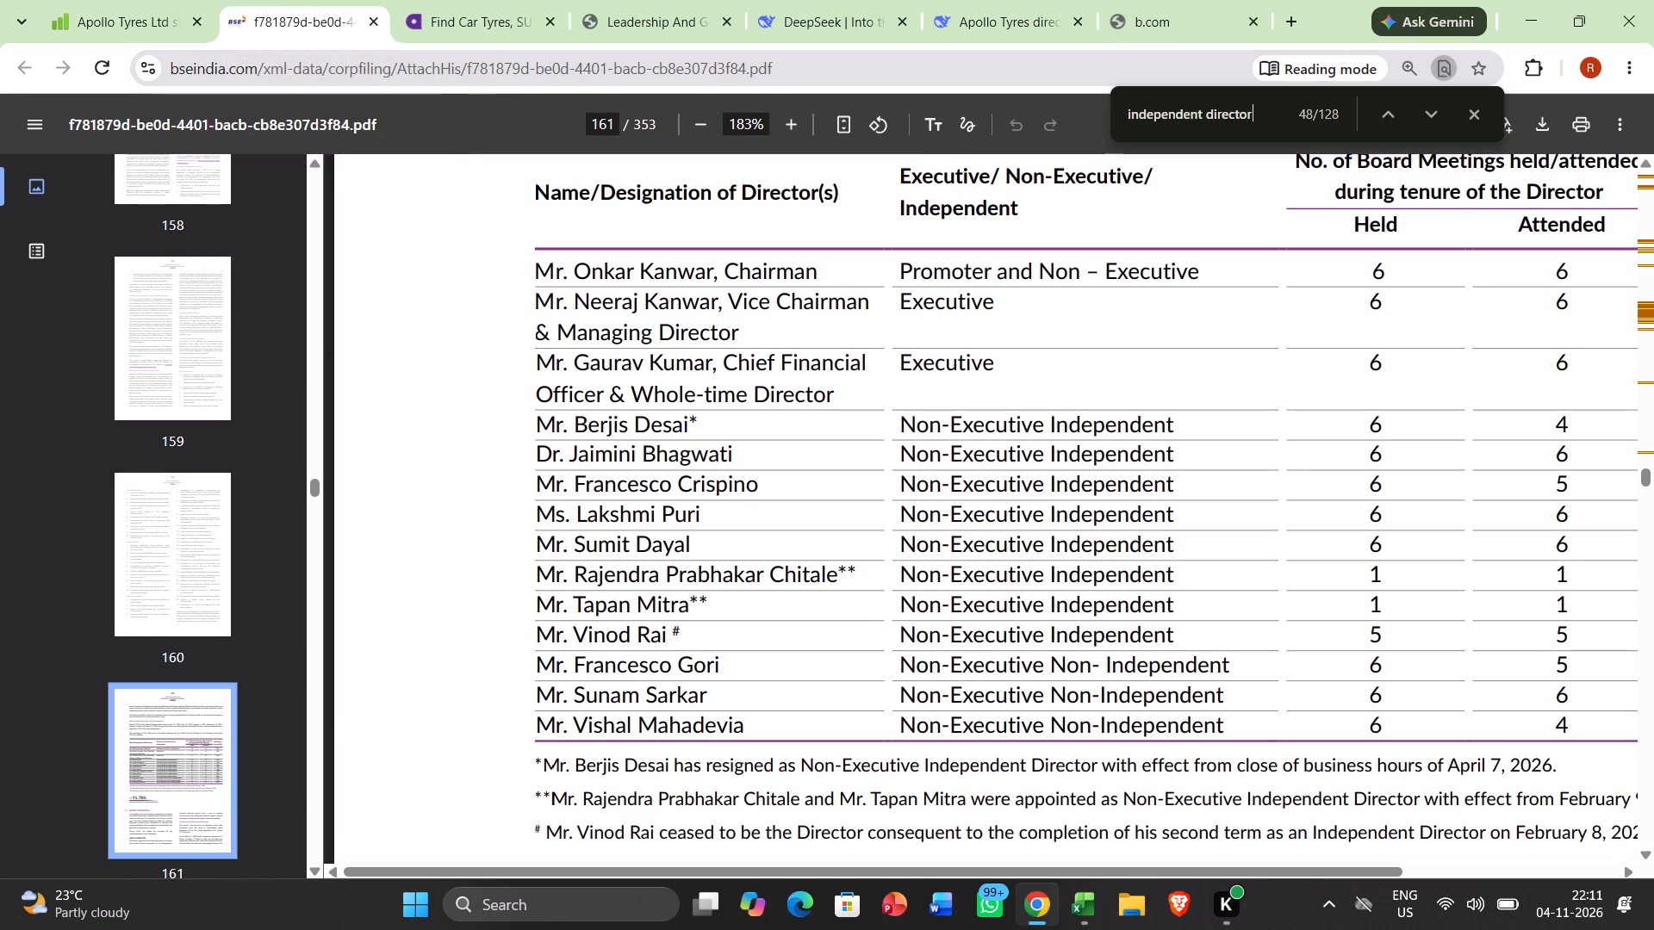
pyautogui.press('BackSpace')
pyautogui.press('BackSpace')
pyautogui.press('BackSpace')
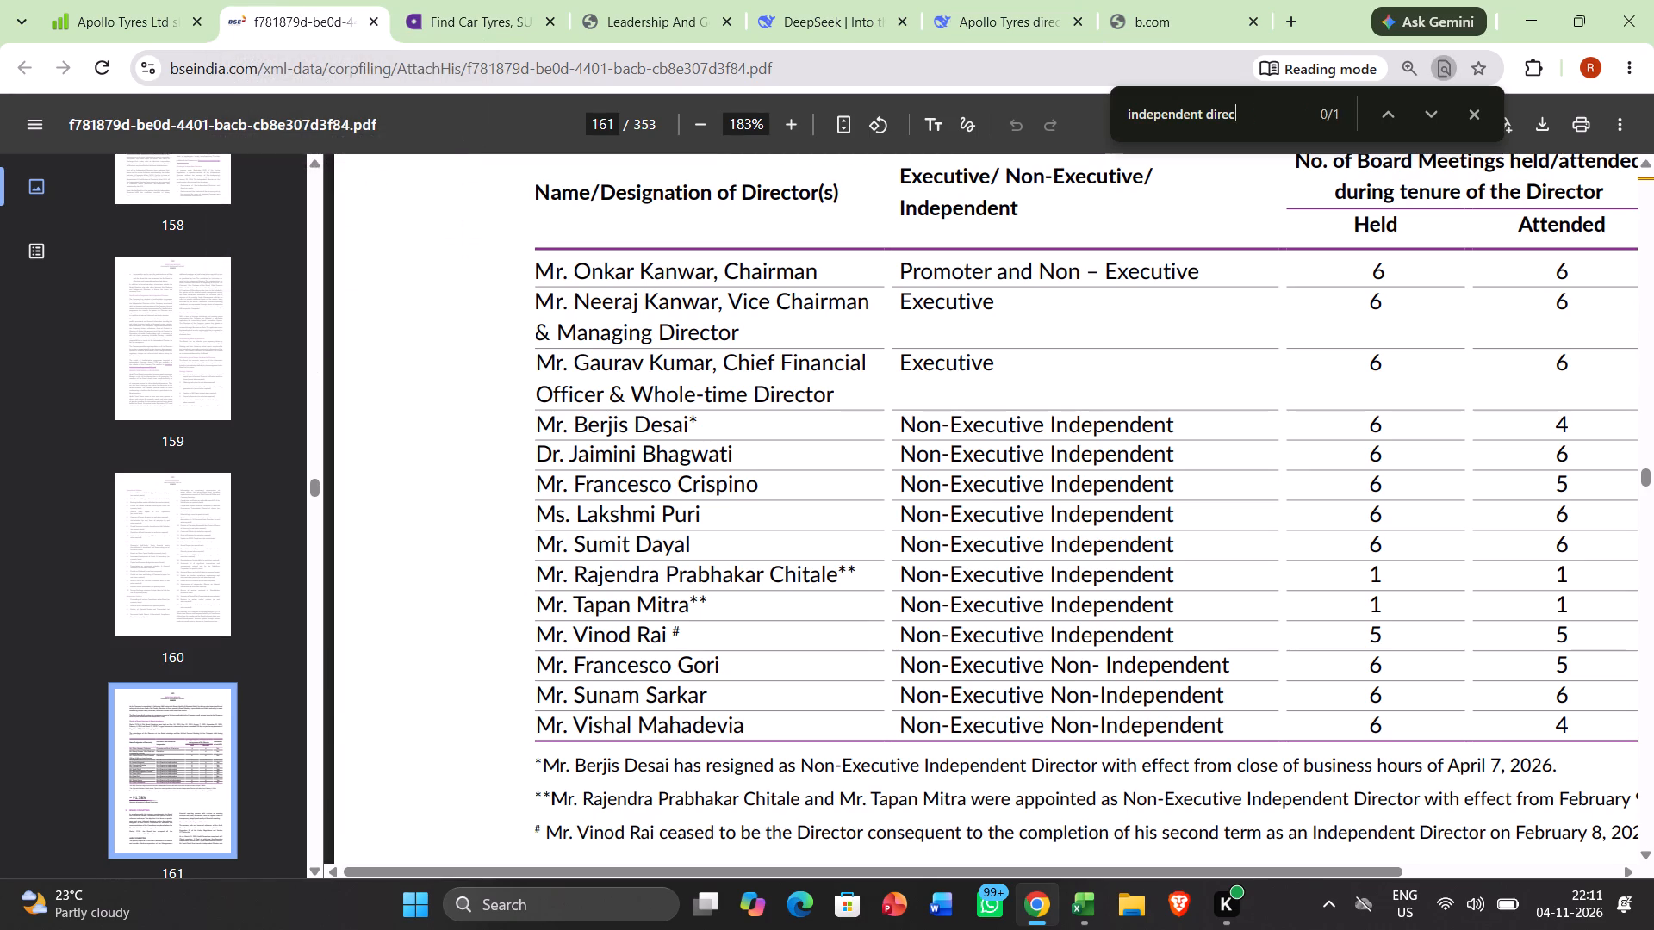
pyautogui.press('BackSpace')
pyautogui.press('BackSpace')
pyautogui.press('BackSpace')
pyautogui.press('BackSpace')
pyautogui.press('BackSpace')
pyautogui.press('BackSpace')
pyautogui.press('BackSpace')
pyautogui.press('BackSpace')
pyautogui.press('BackSpace')
pyautogui.press('BackSpace')
pyautogui.press('BackSpace')
pyautogui.press('BackSpace')
pyautogui.press('BackSpace')
pyautogui.press('BackSpace')
pyautogui.press('BackSpace')
pyautogui.press('BackSpace')
pyautogui.press('BackSpace')
pyautogui.press('BackSpace')
pyautogui.press('BackSpace')
pyautogui.press('BackSpace')
pyautogui.press('BackSpace')
pyautogui.press('BackSpace')
pyautogui.press('BackSpace')
pyautogui.press('BackSpace')
pyautogui.press('BackSpace')
pyautogui.press('BackSpace')
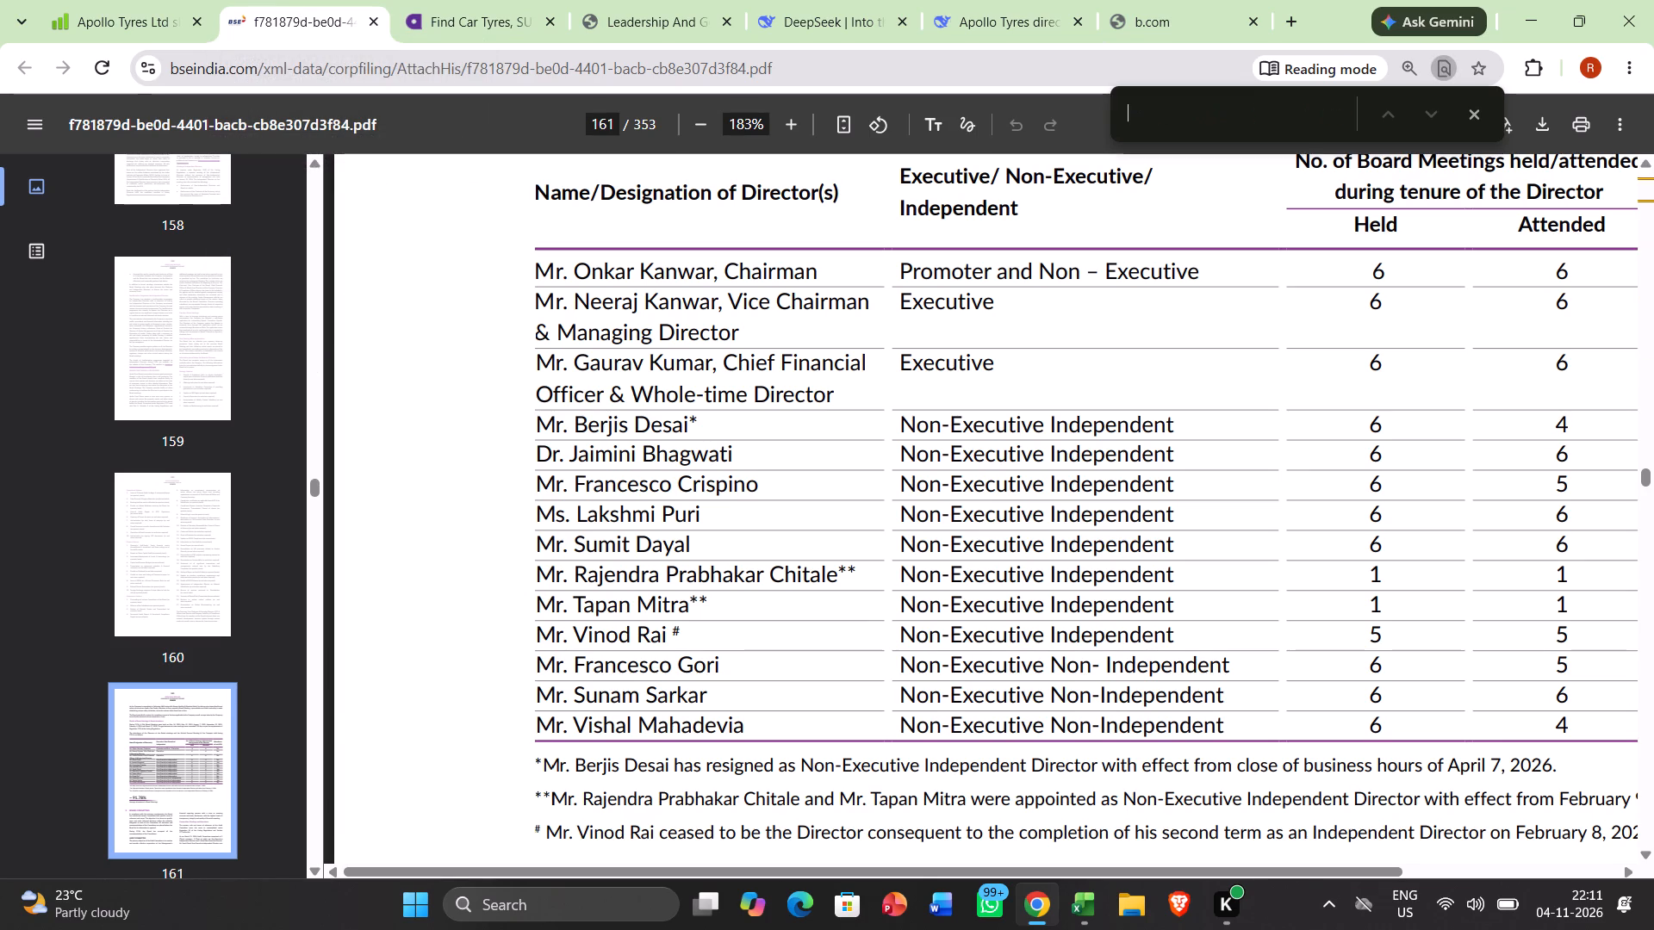
pyautogui.write('Remuneration')
pyautogui.press('space')
pyautogui.press('Return')
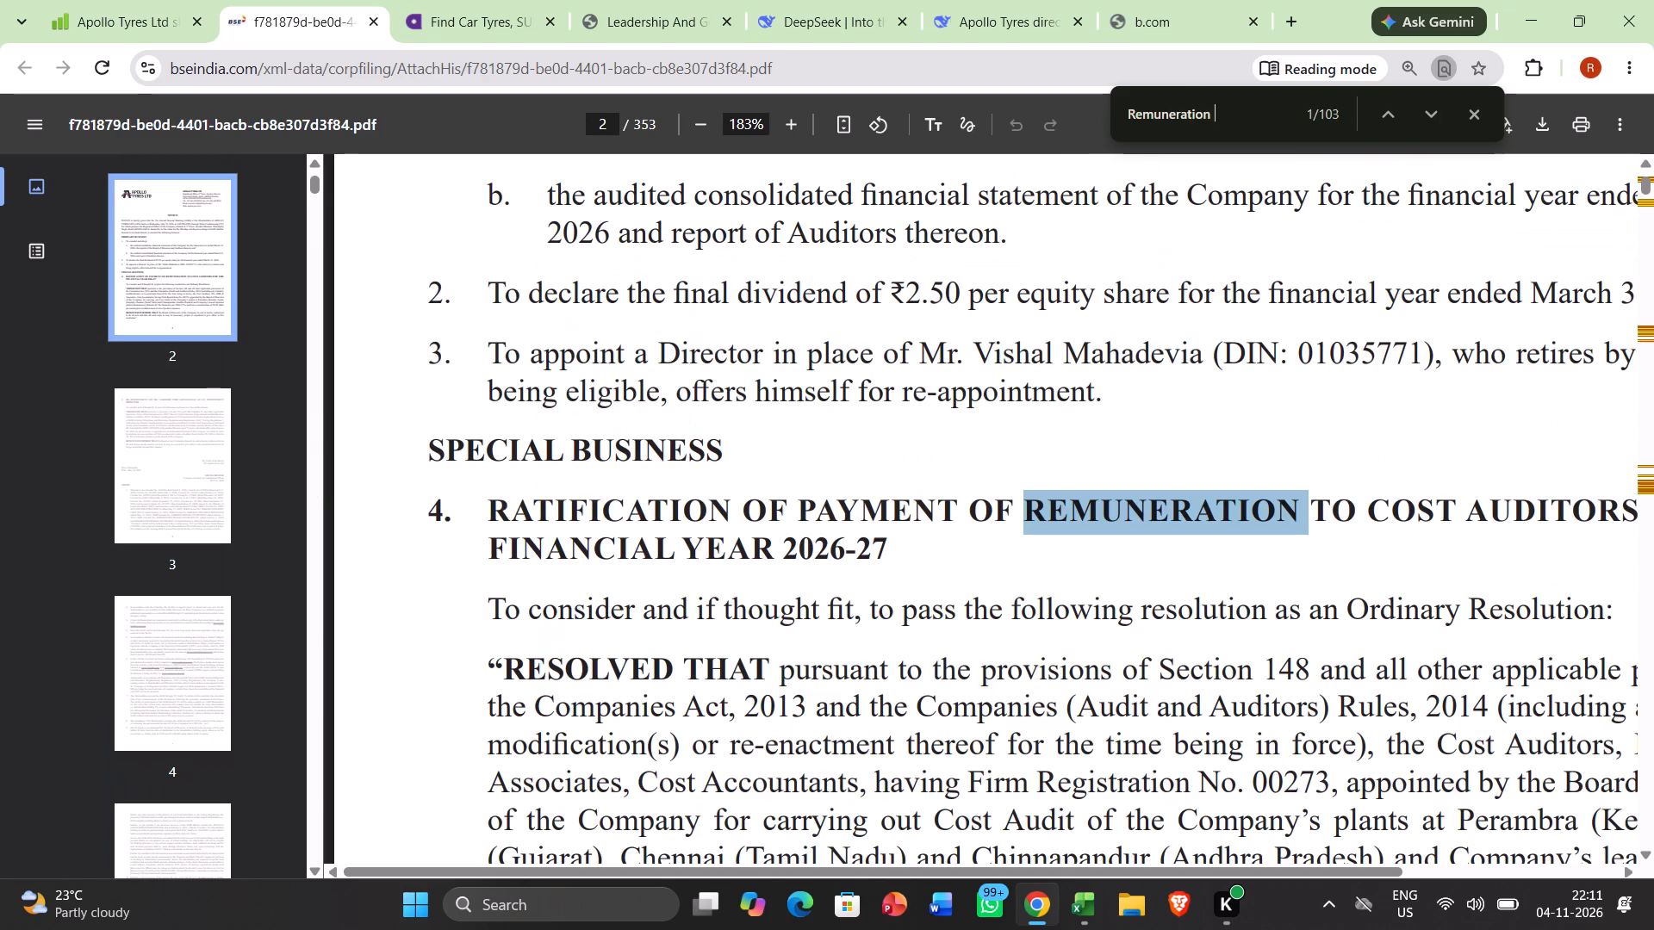
# Go through the "Remuneration" matches to examine the Nomination and Remuneration Committee's composition and meeting attendance in the Corporate Governance Report.
pyautogui.press('Down')
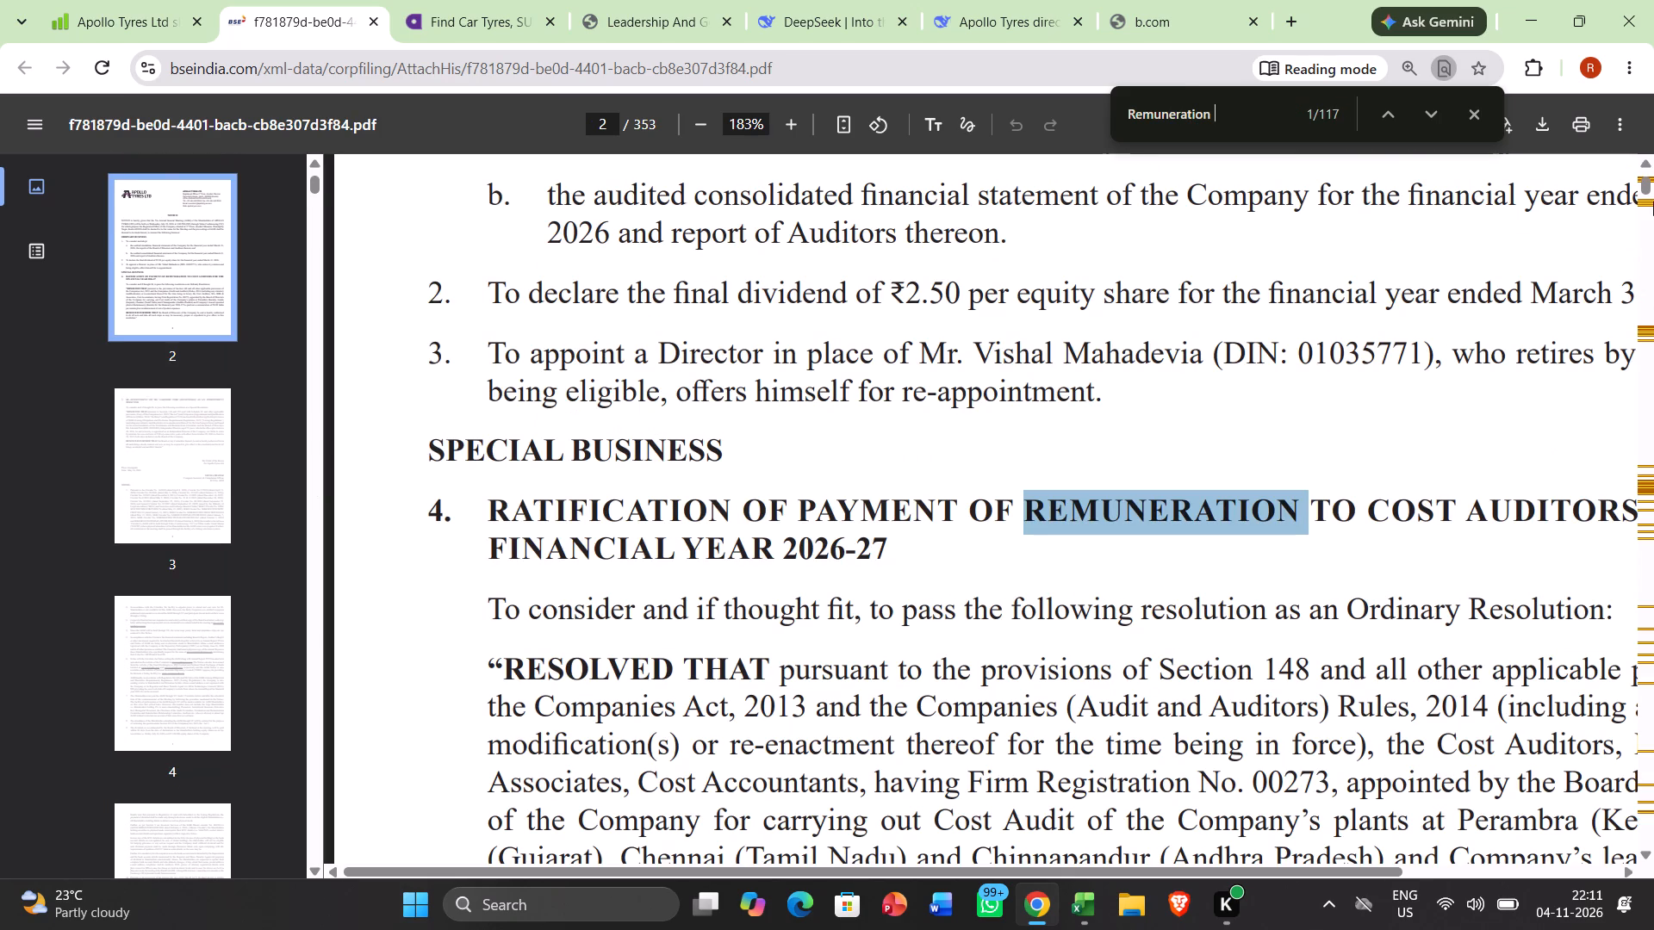
pyautogui.press('pagedown')
pyautogui.press('pagedown')
pyautogui.press('pagedown')
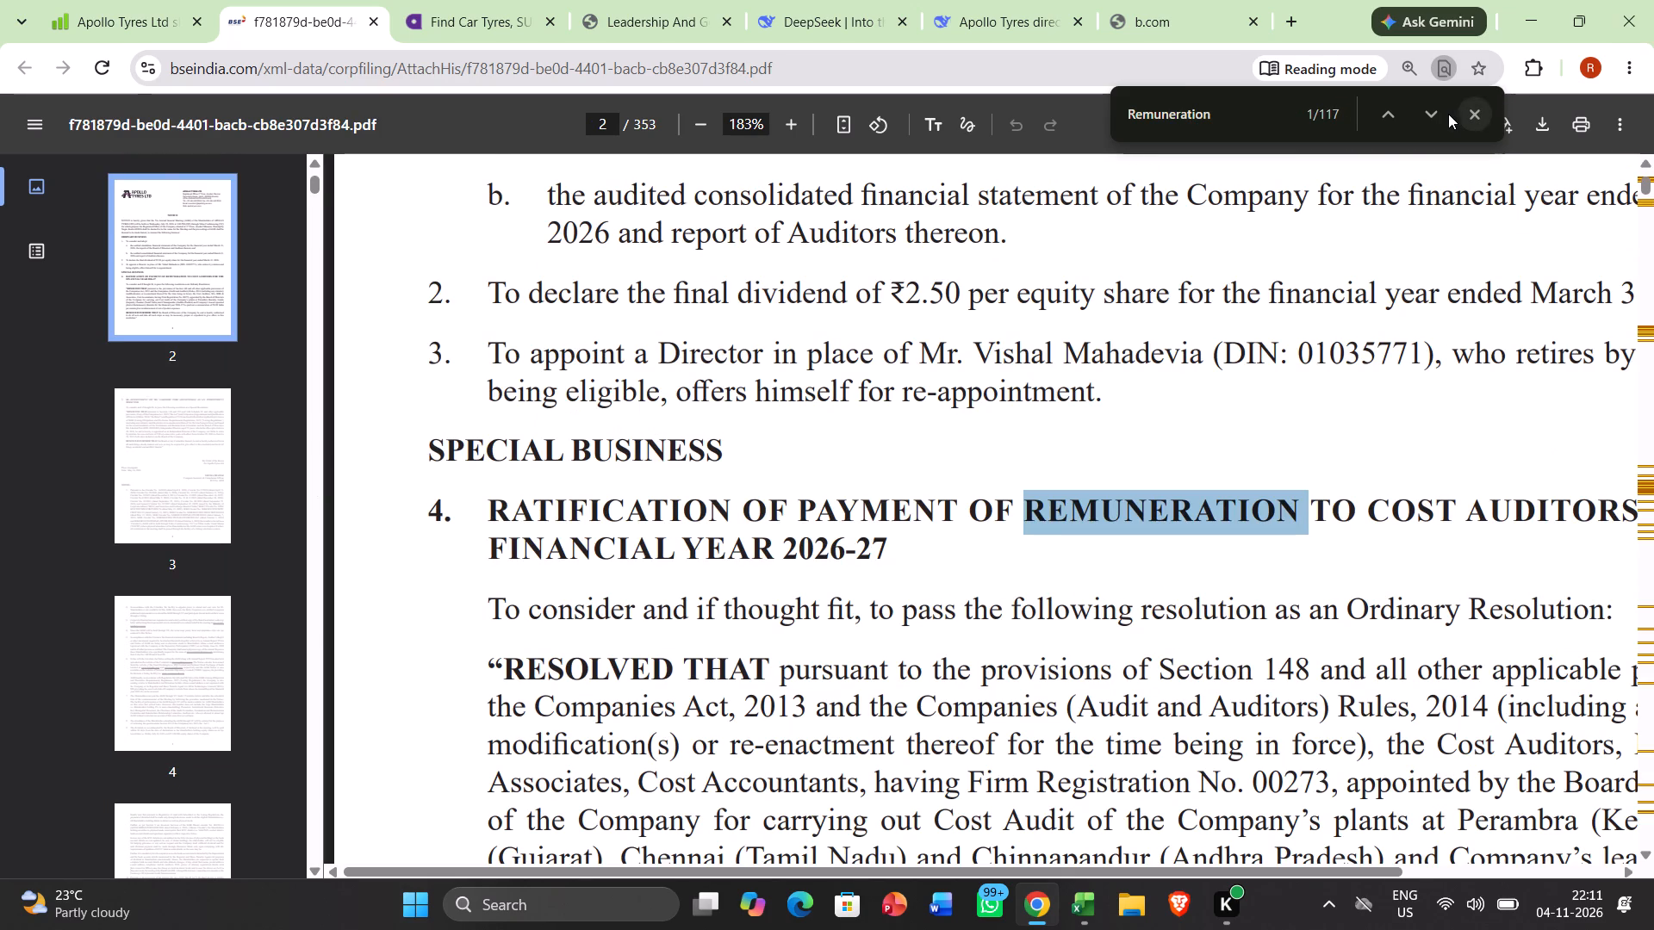
pyautogui.click(1443, 115)
pyautogui.tripleClick(1443, 115)
pyautogui.tripleClick(1443, 115)
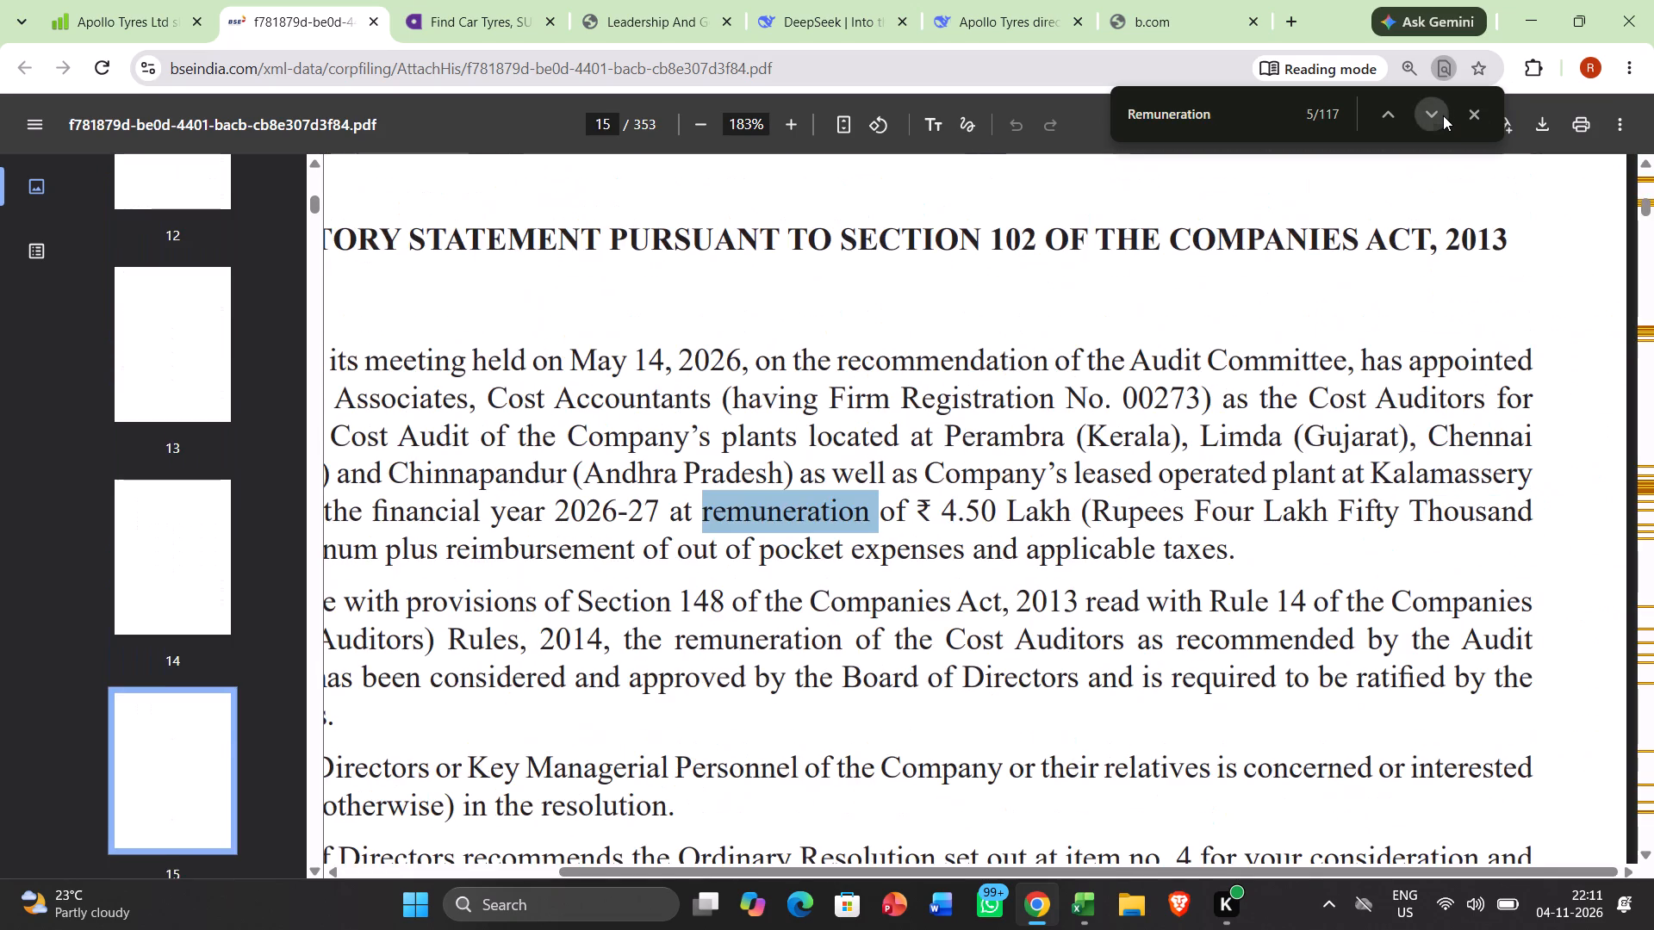
pyautogui.doubleClick(1443, 115)
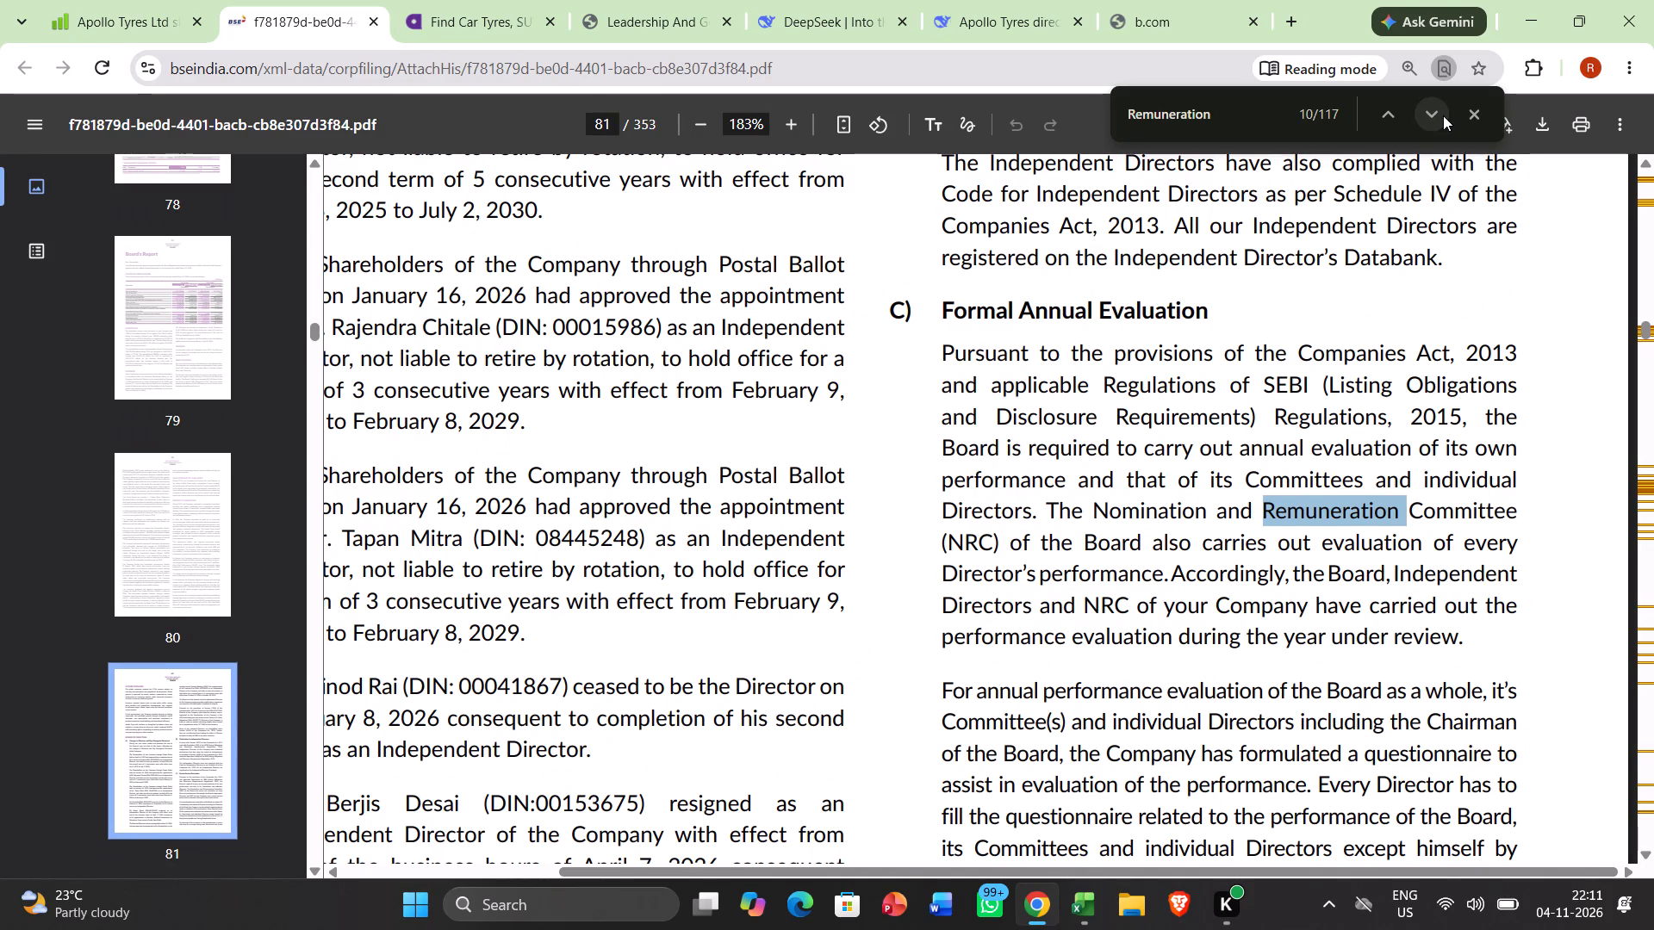
pyautogui.click(1443, 115)
pyautogui.tripleClick(1443, 115)
pyautogui.tripleClick(1443, 115)
pyautogui.tripleClick(1443, 115)
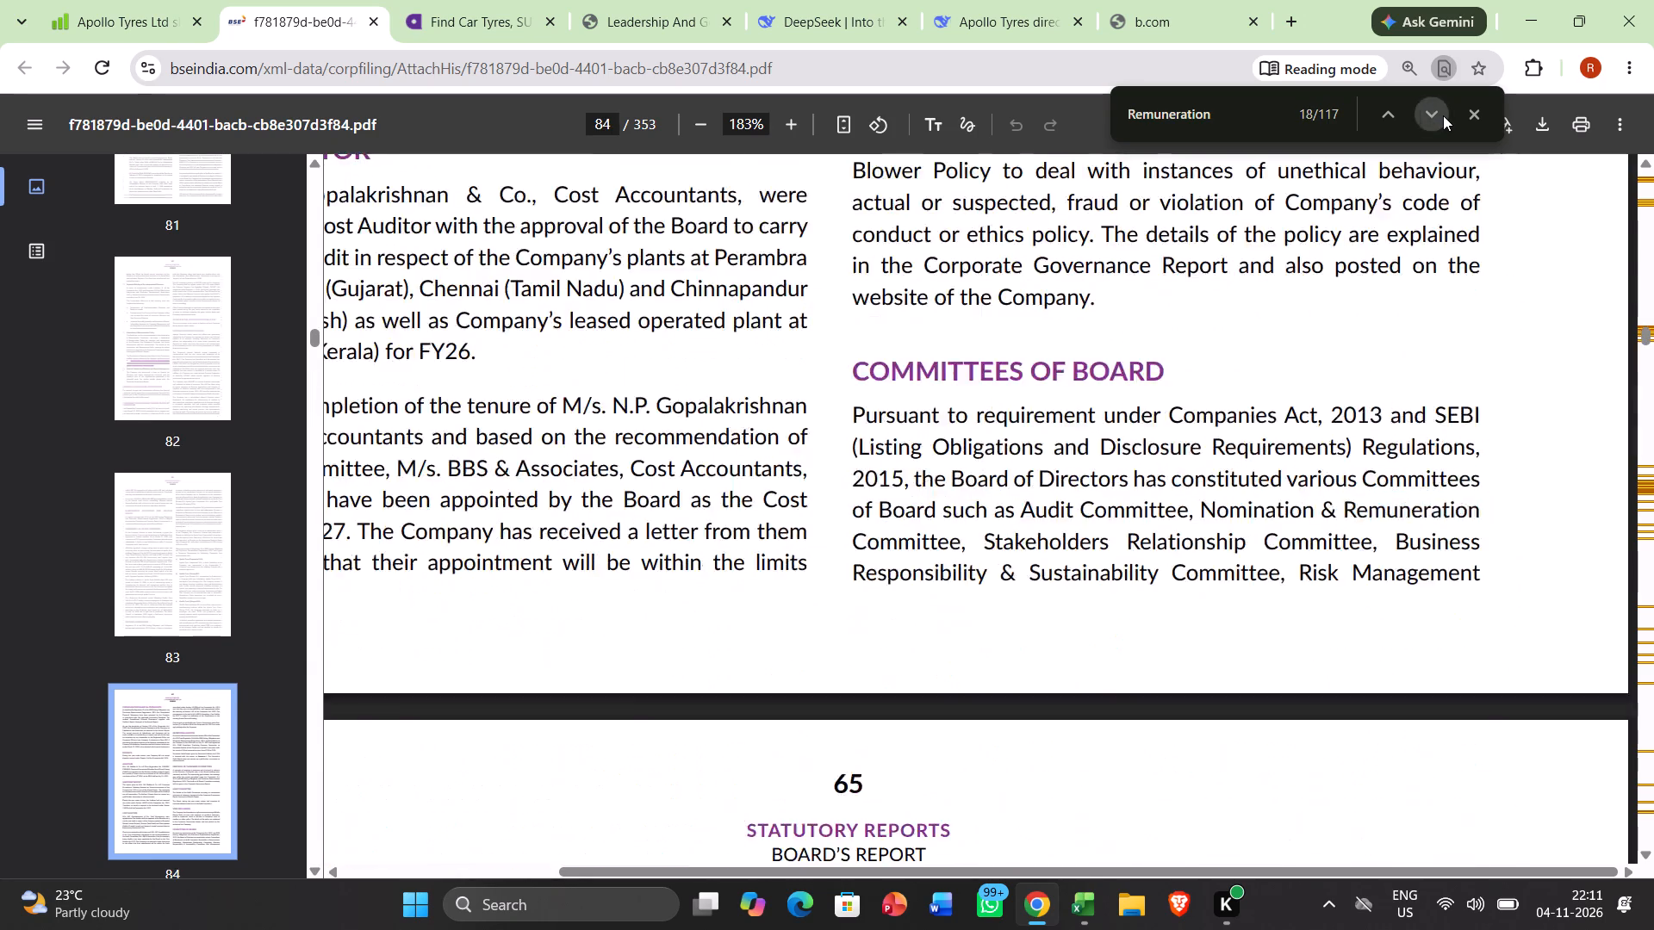
pyautogui.doubleClick(1443, 115)
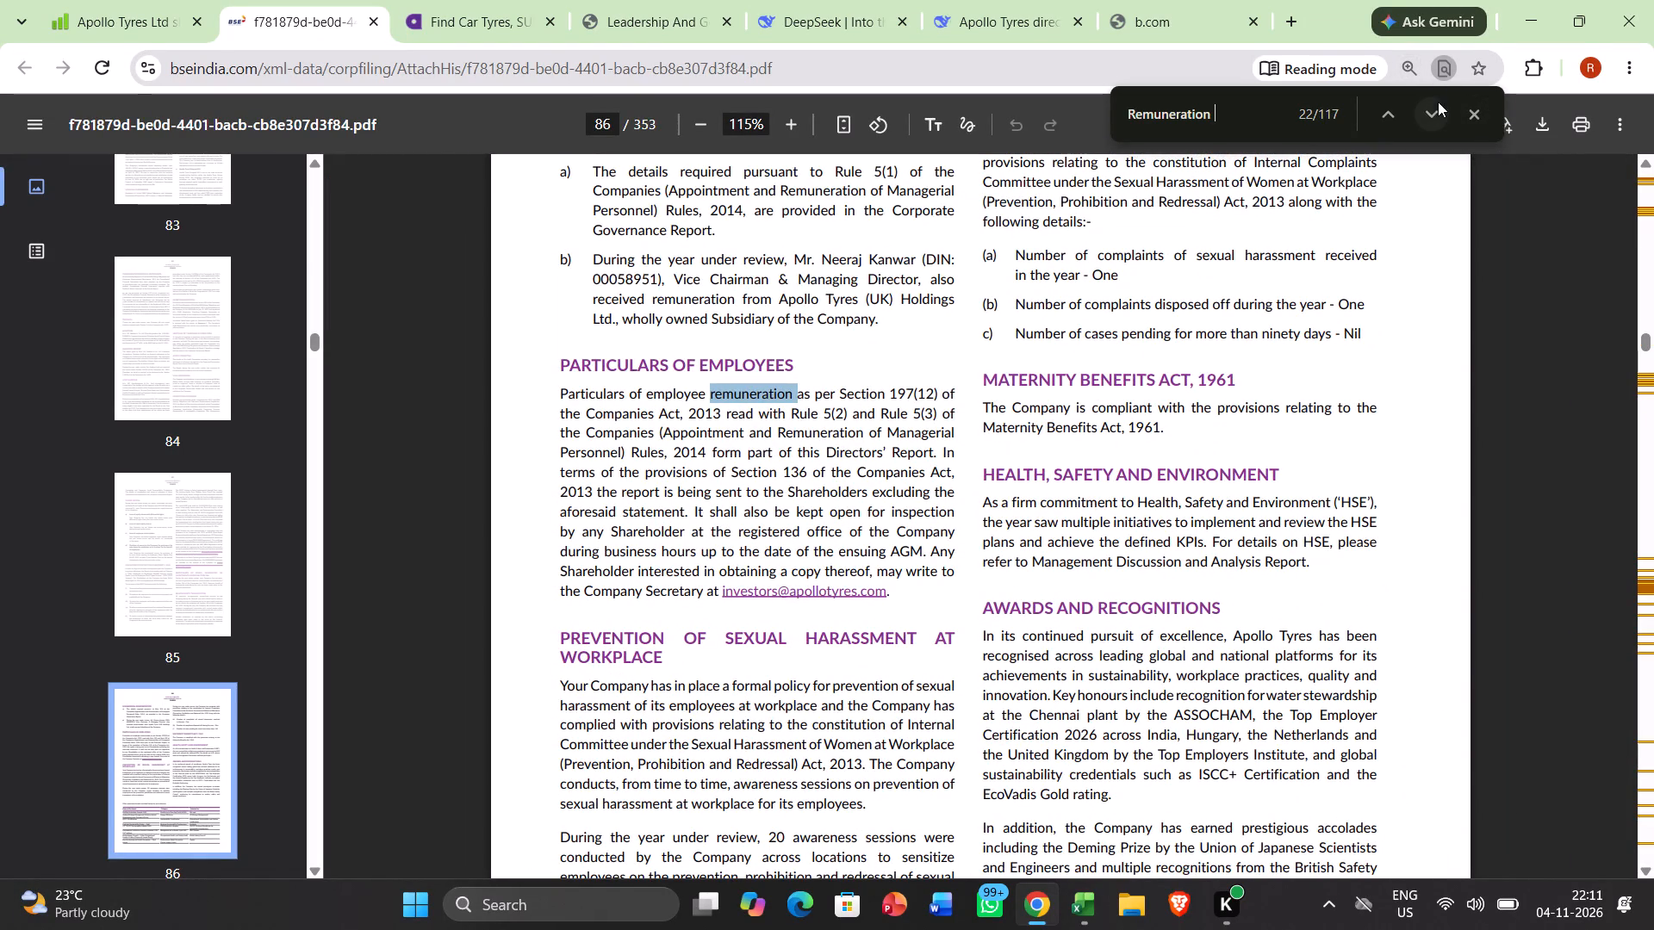
pyautogui.tripleClick(1433, 107)
pyautogui.tripleClick(1433, 107)
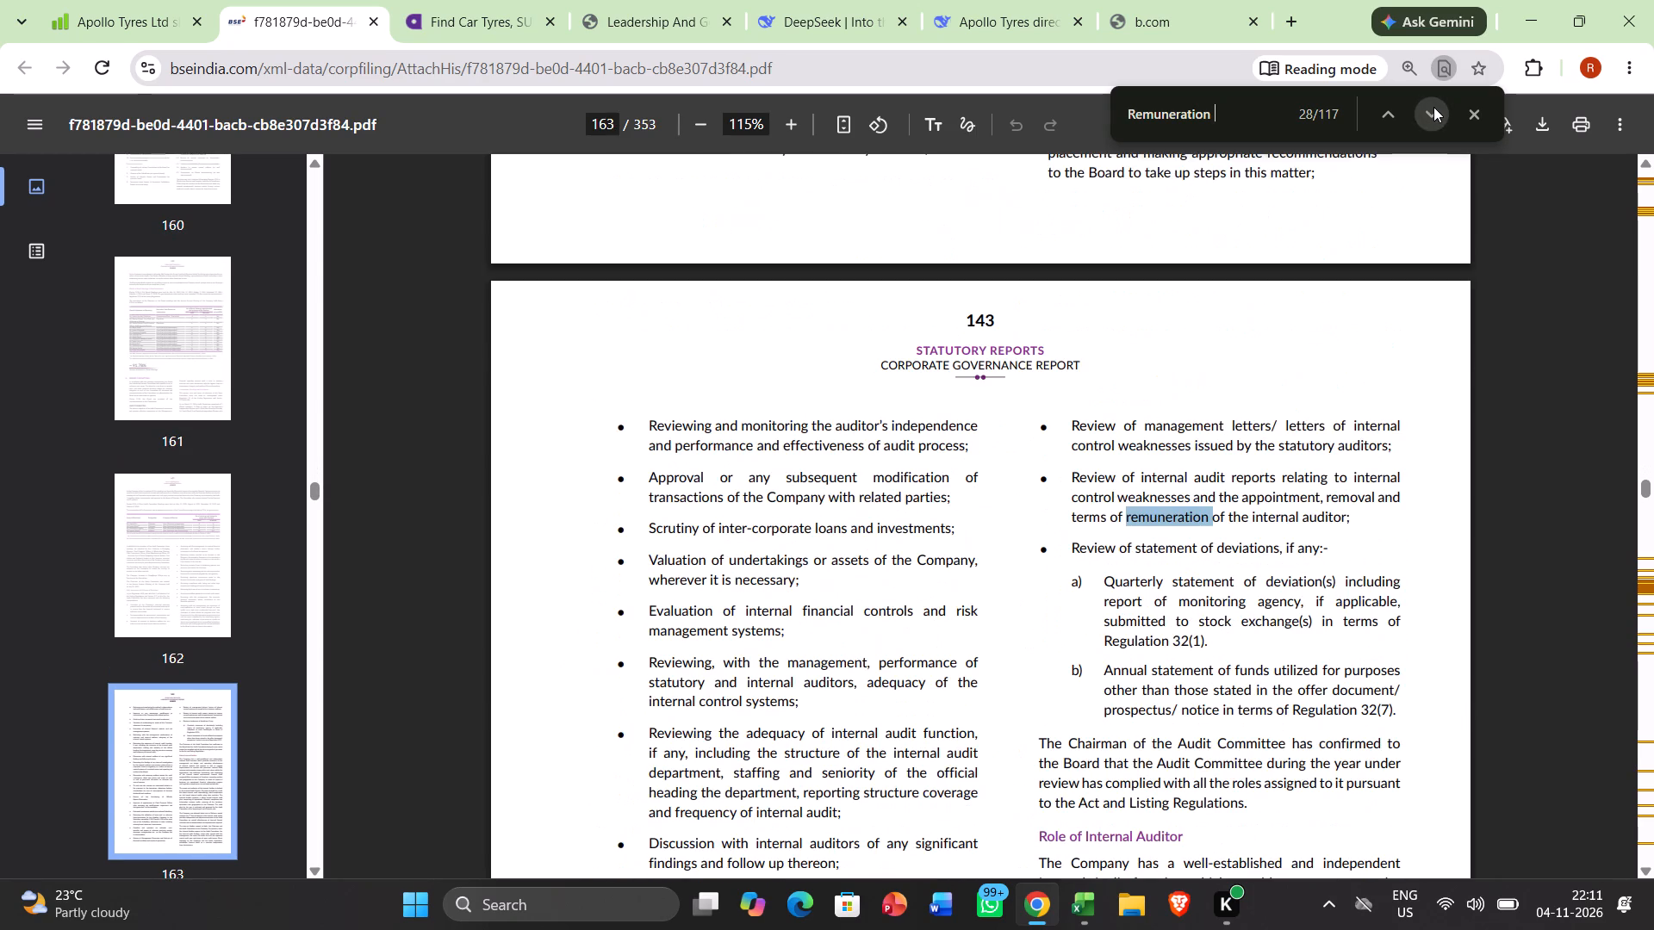
pyautogui.click(1433, 107)
pyautogui.click(1433, 107)
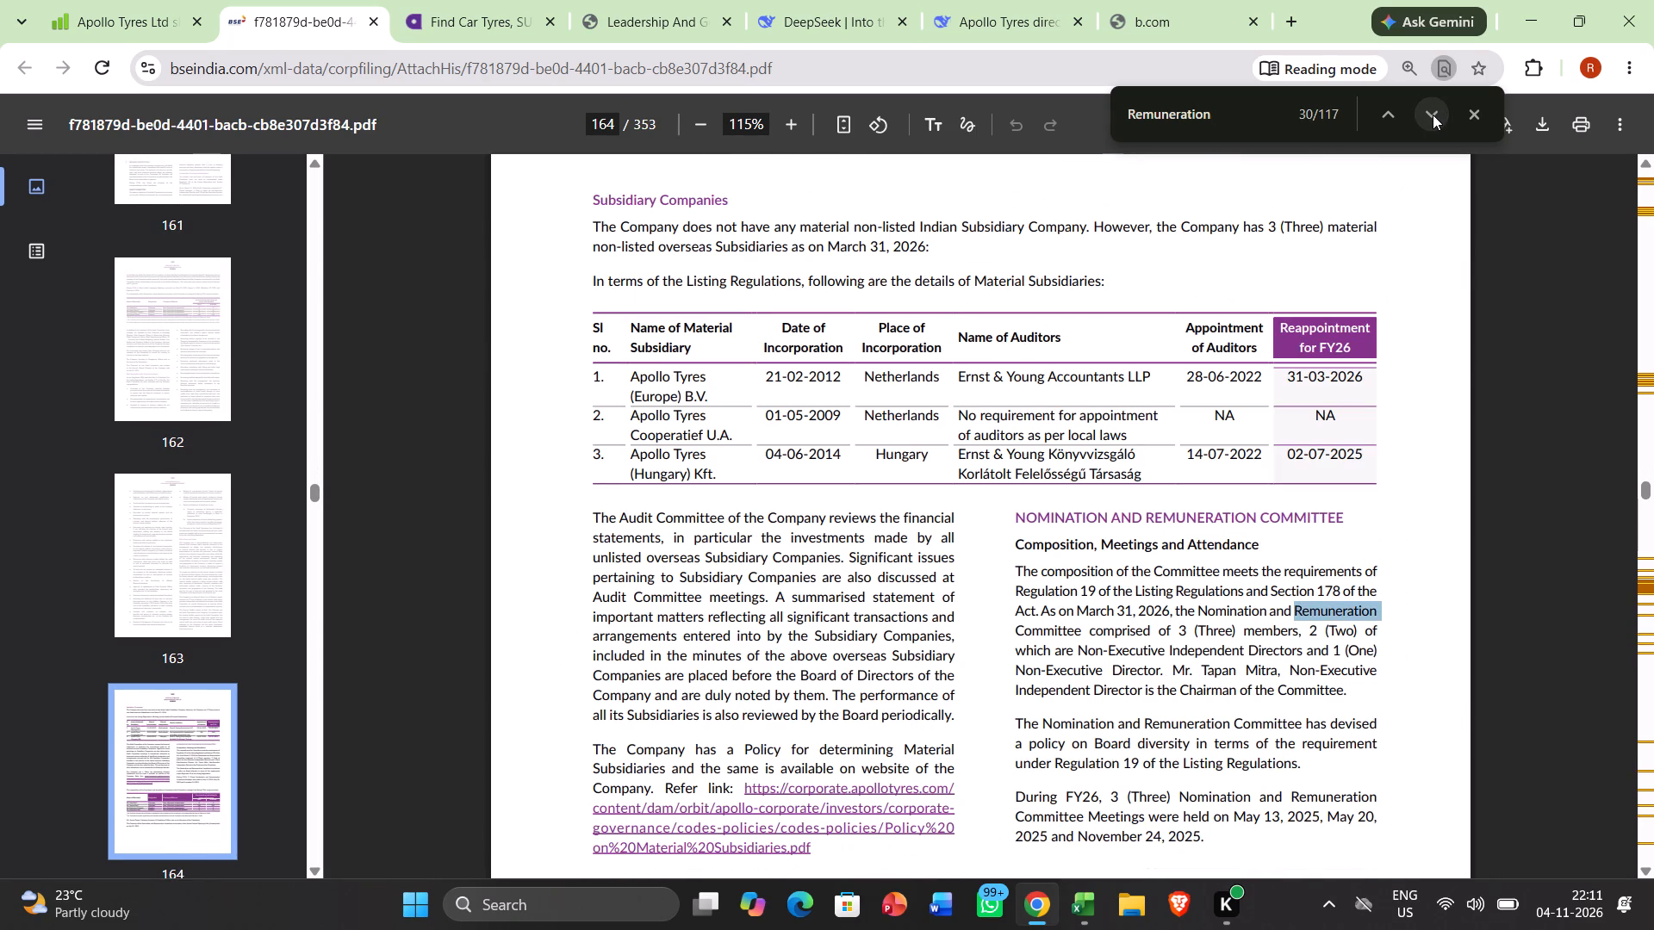
pyautogui.tripleClick(1433, 115)
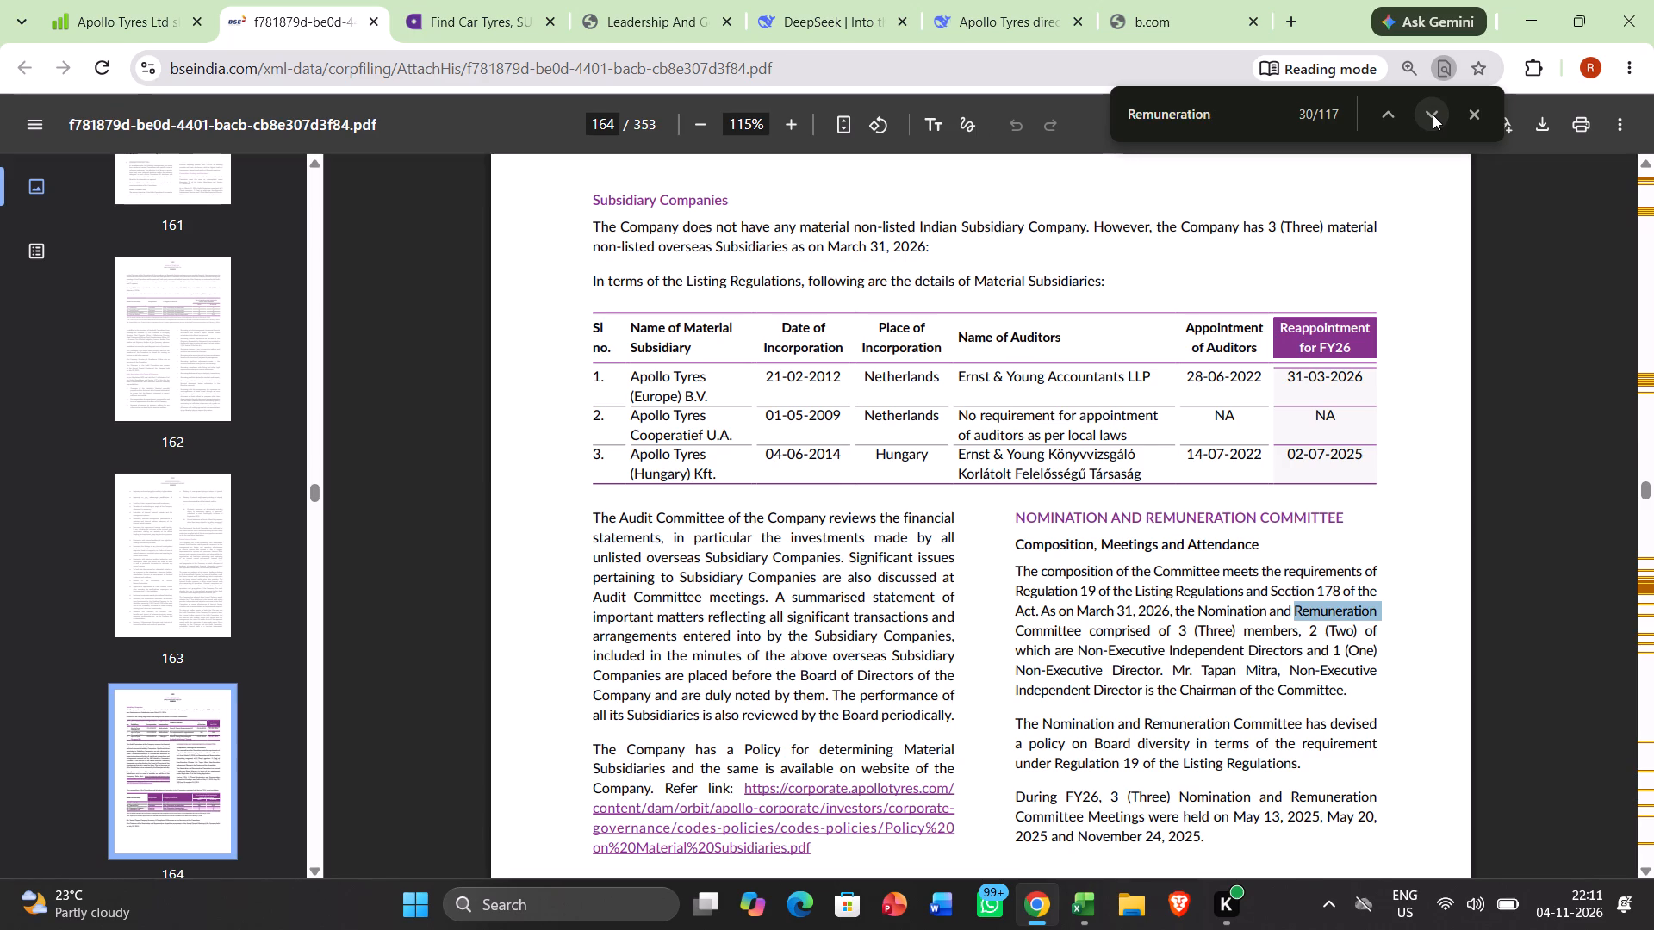
pyautogui.tripleClick(1433, 115)
pyautogui.click(1433, 115)
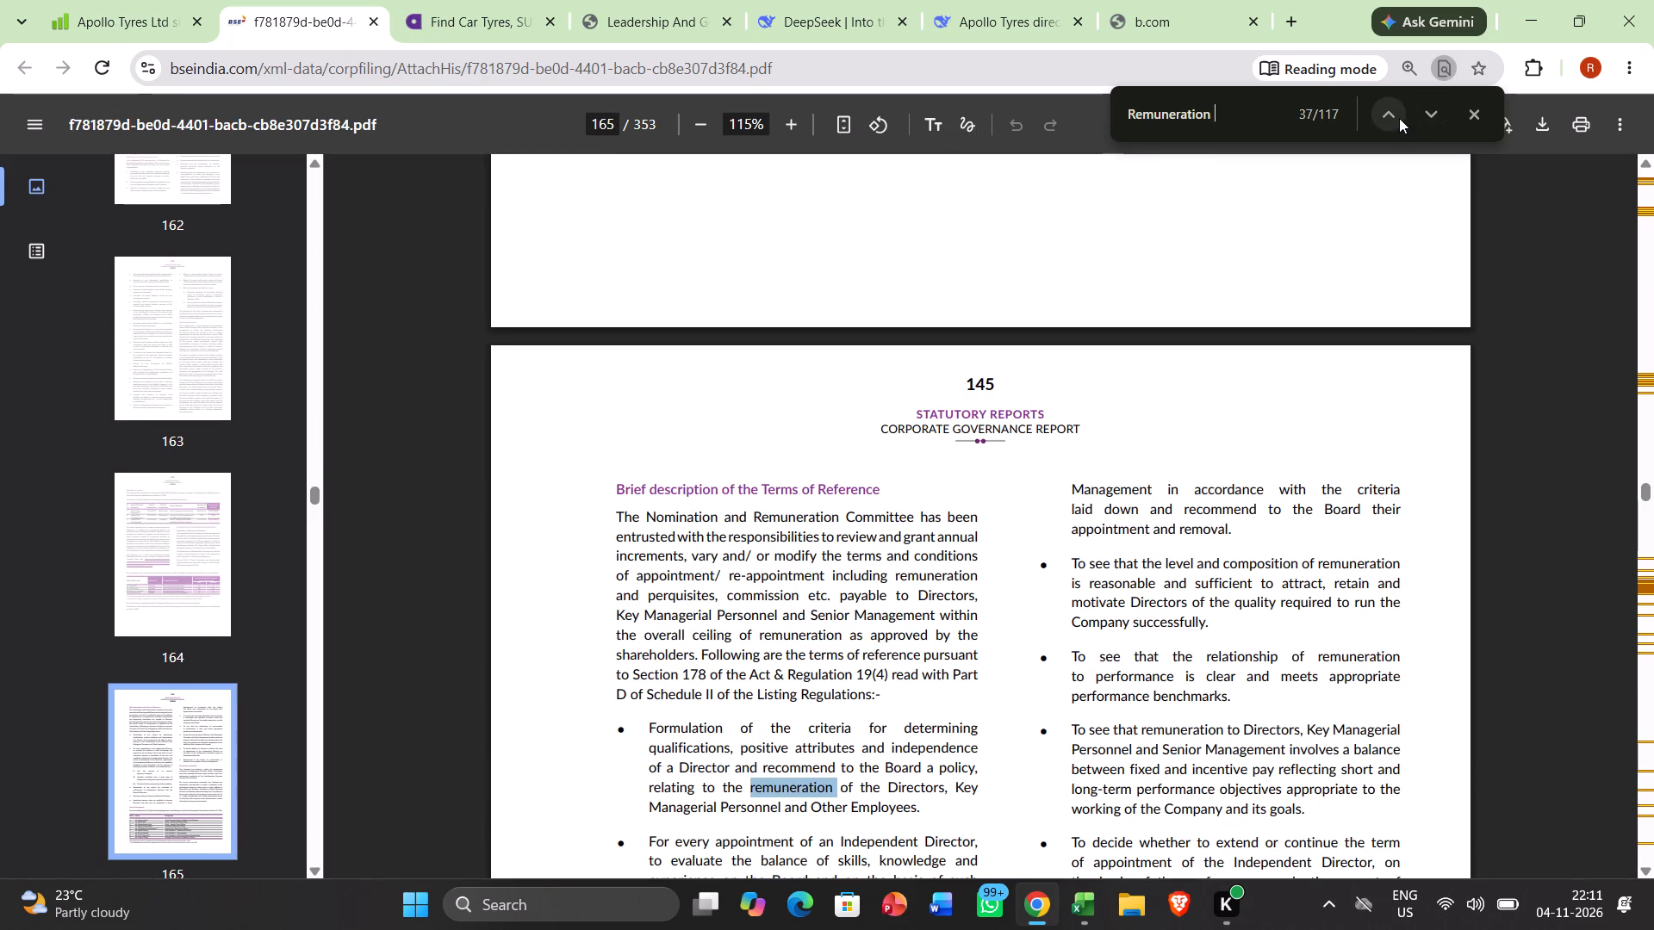
pyautogui.tripleClick(1399, 118)
pyautogui.click(1399, 118)
pyautogui.click(1399, 118)
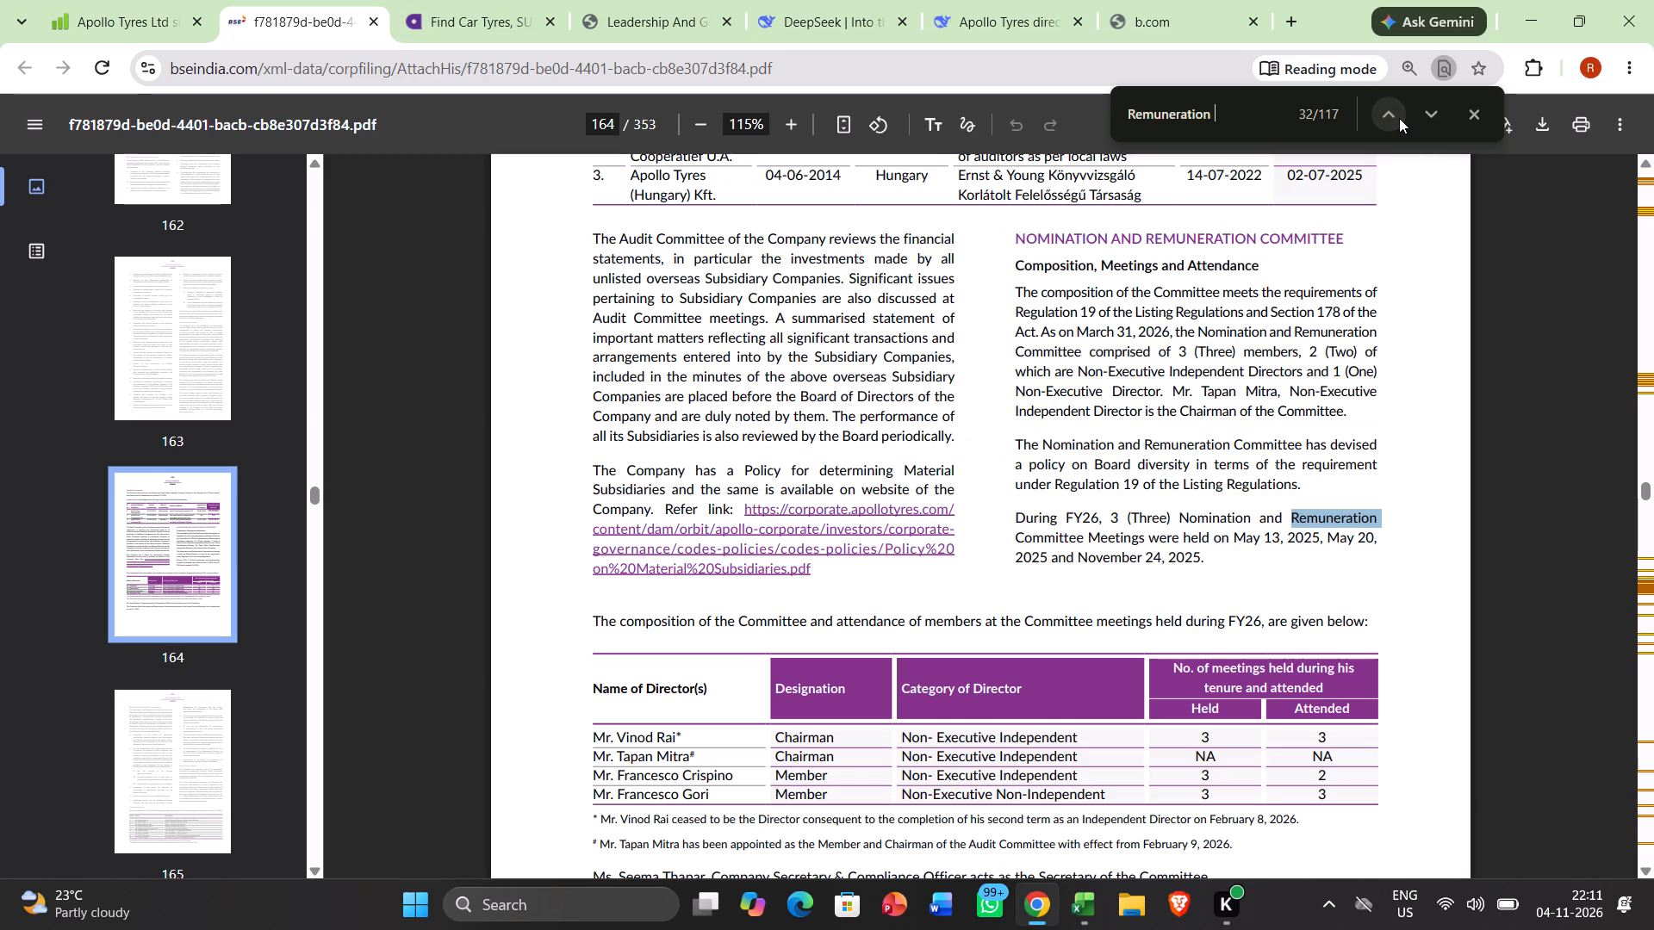
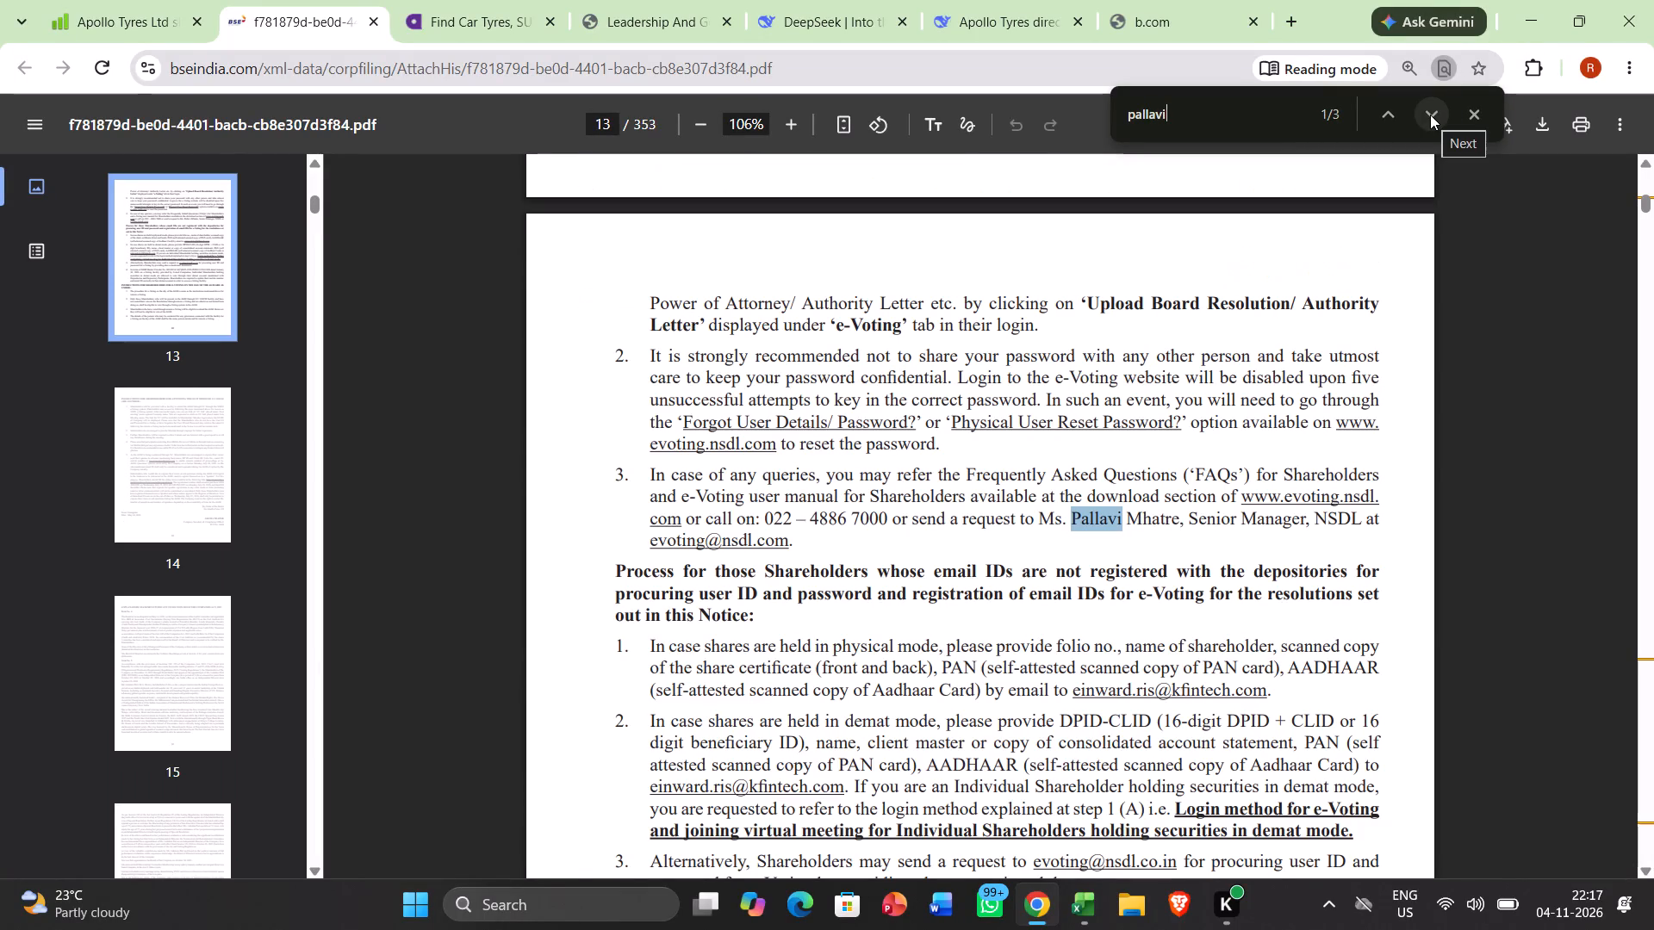
# Go to the next "pallavi" match in the annual report and examine the key management personnel list with its footnotes.
pyautogui.click(1430, 115)
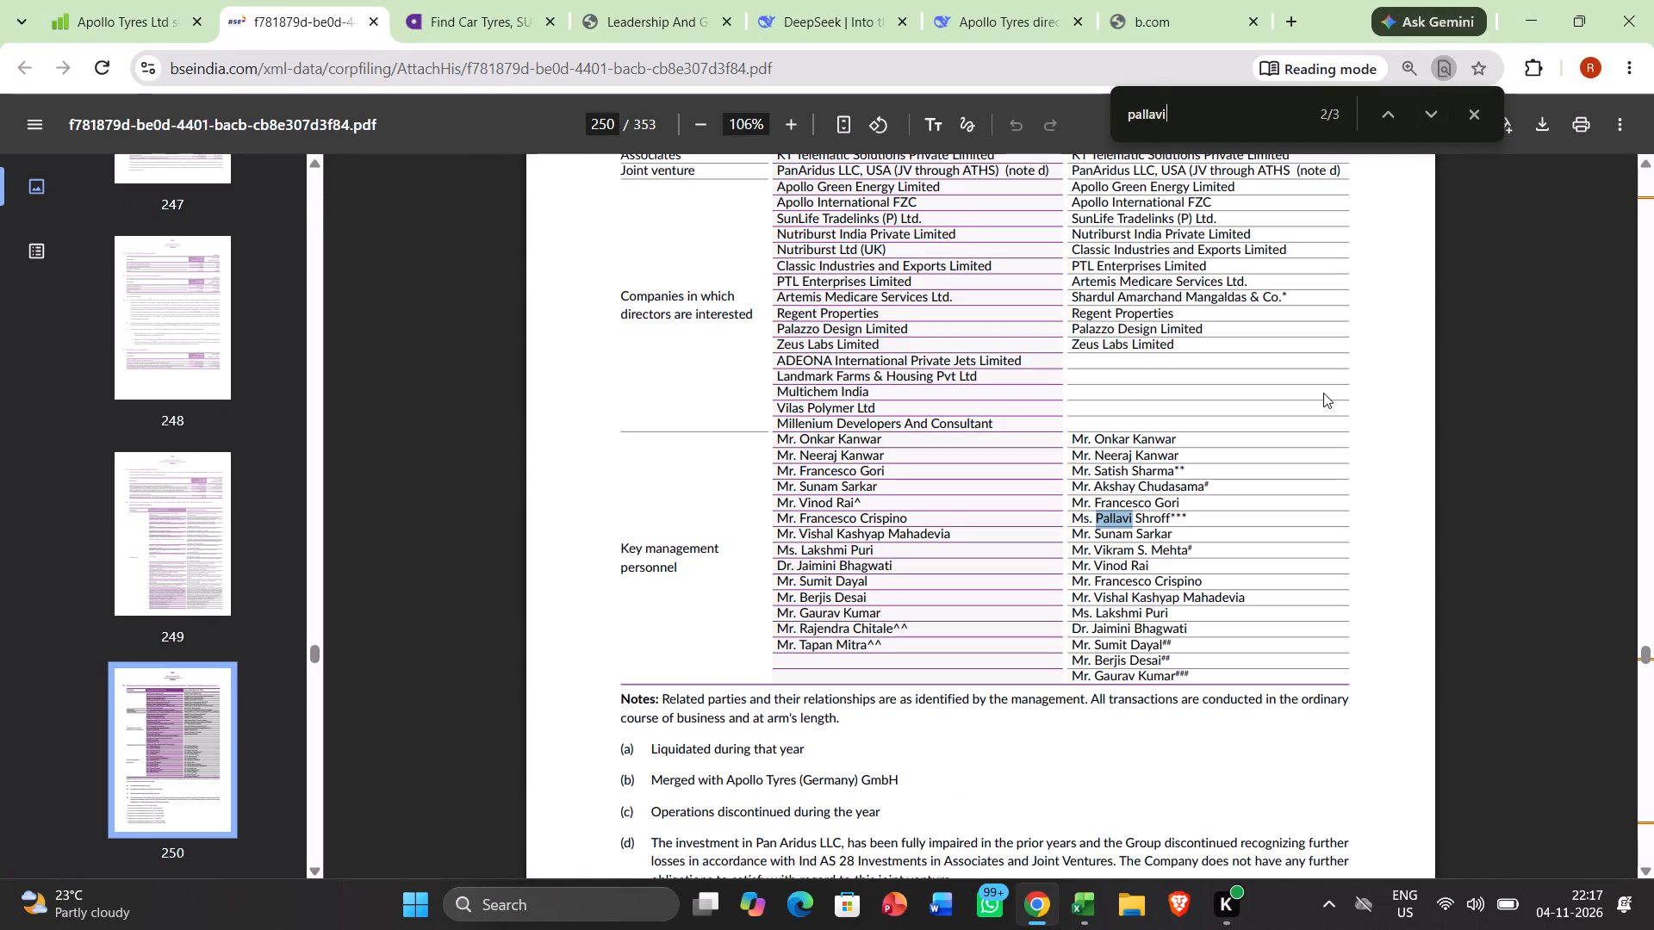
pyautogui.scroll(1, 1329, 490)
pyautogui.scroll(-3, 1337, 523)
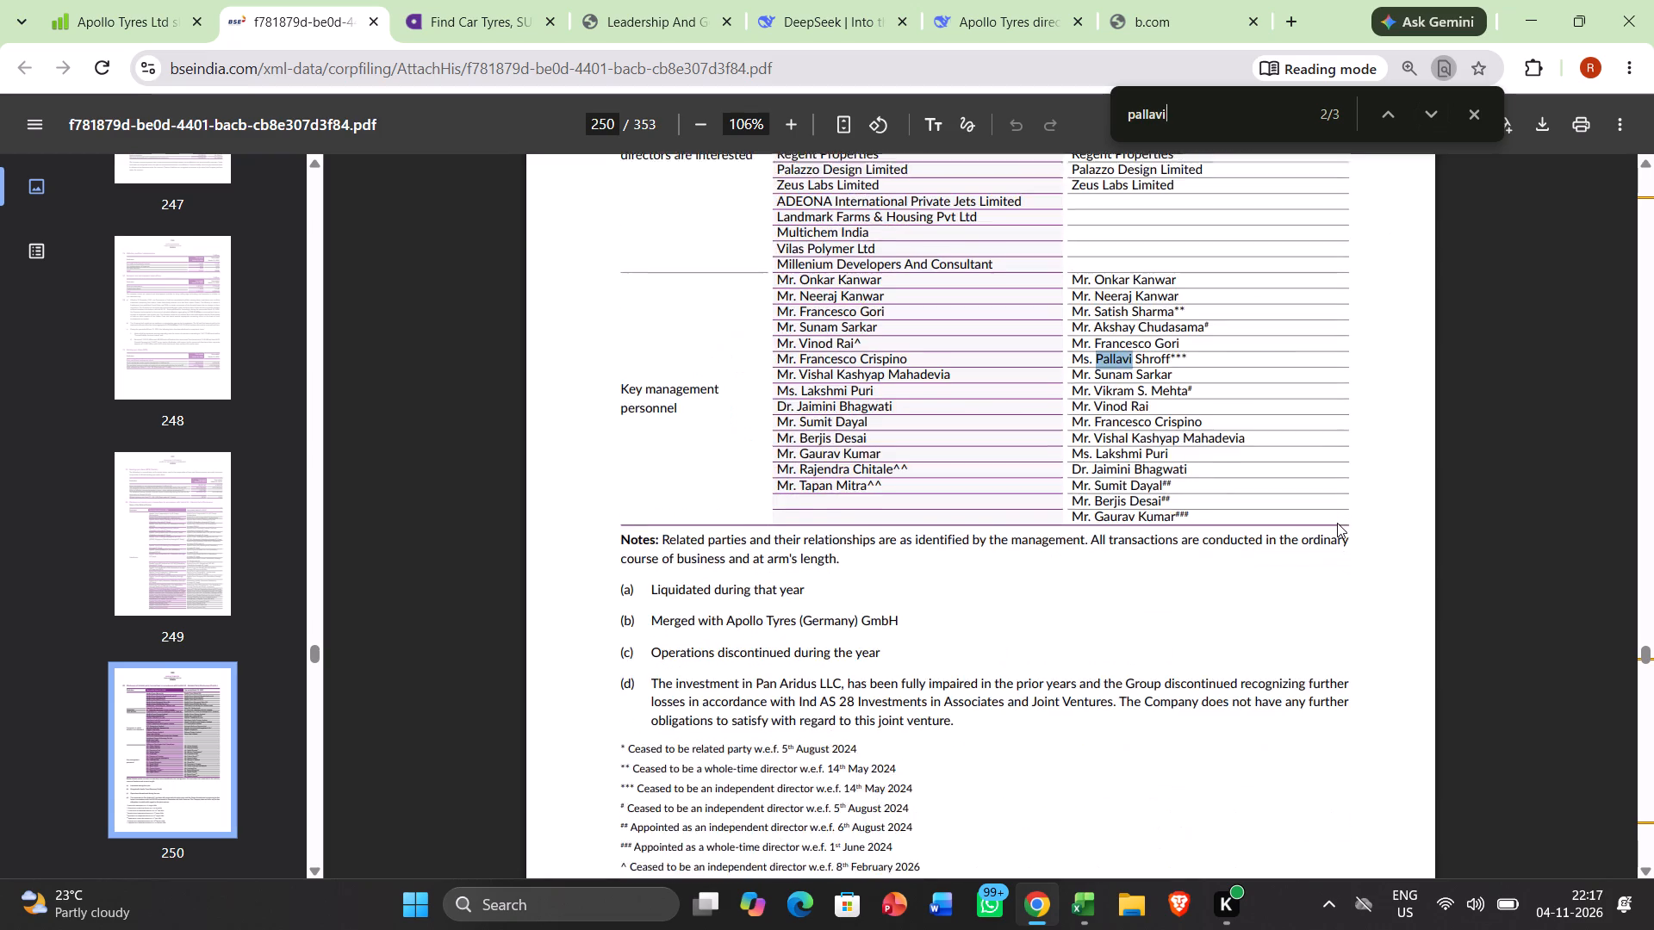
# Read through the Note 20 related party transaction tables, including remuneration to KMP, sitting fees and commission, through report page 236.
pyautogui.scroll(-3, 1337, 523)
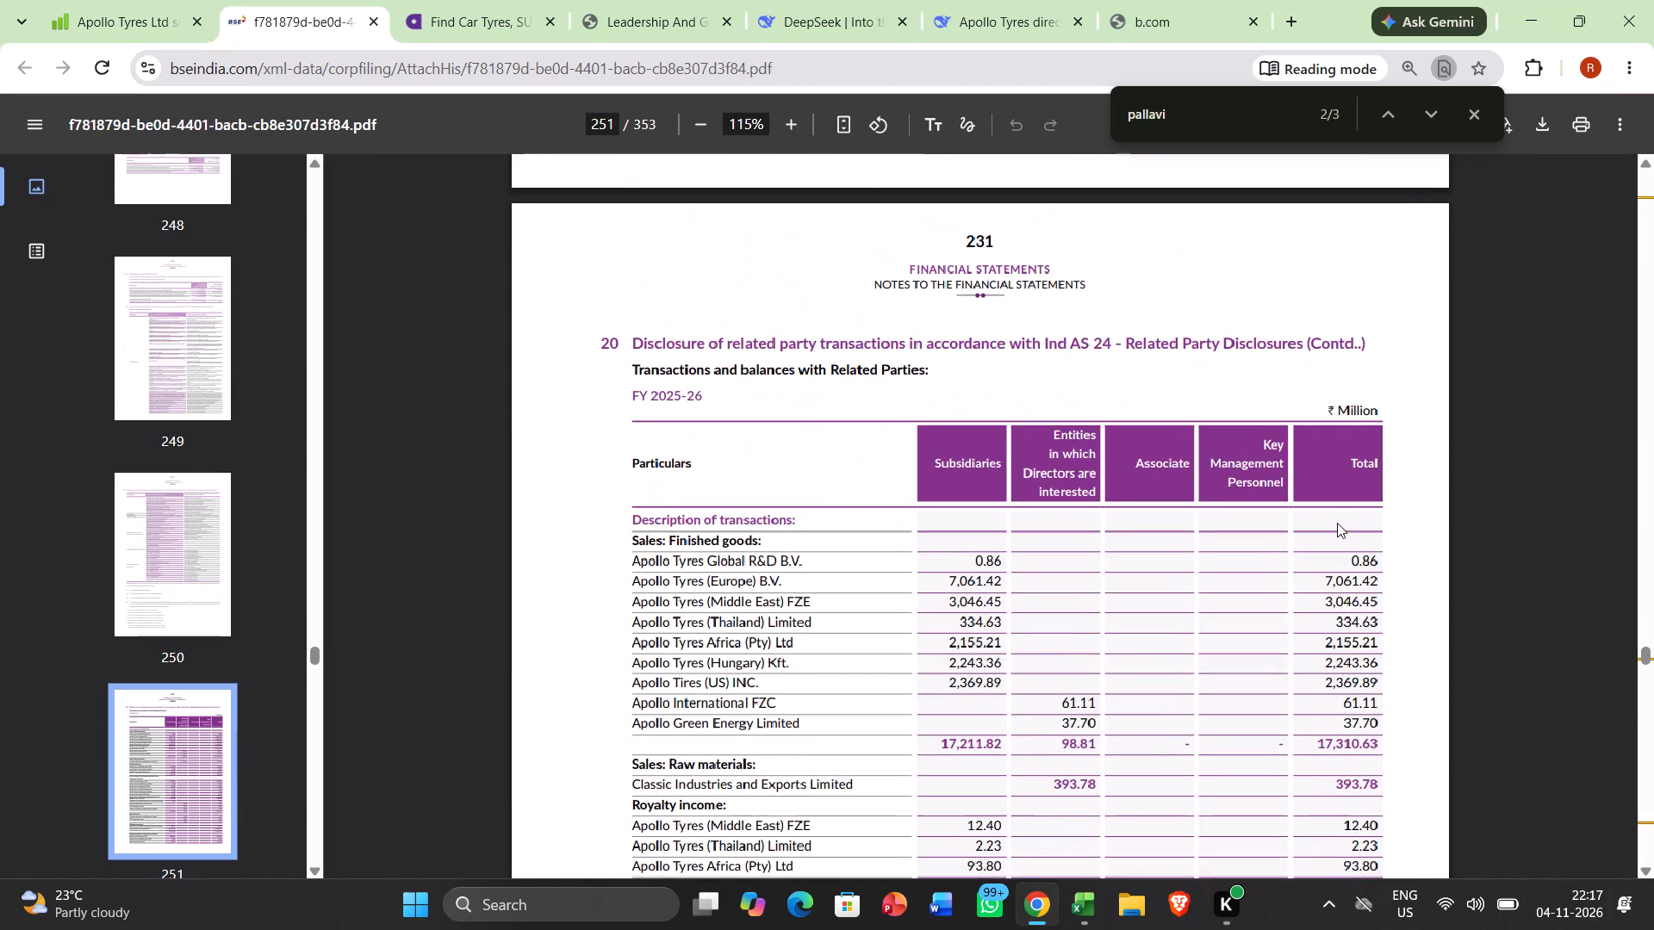
pyautogui.scroll(-5, 1337, 523)
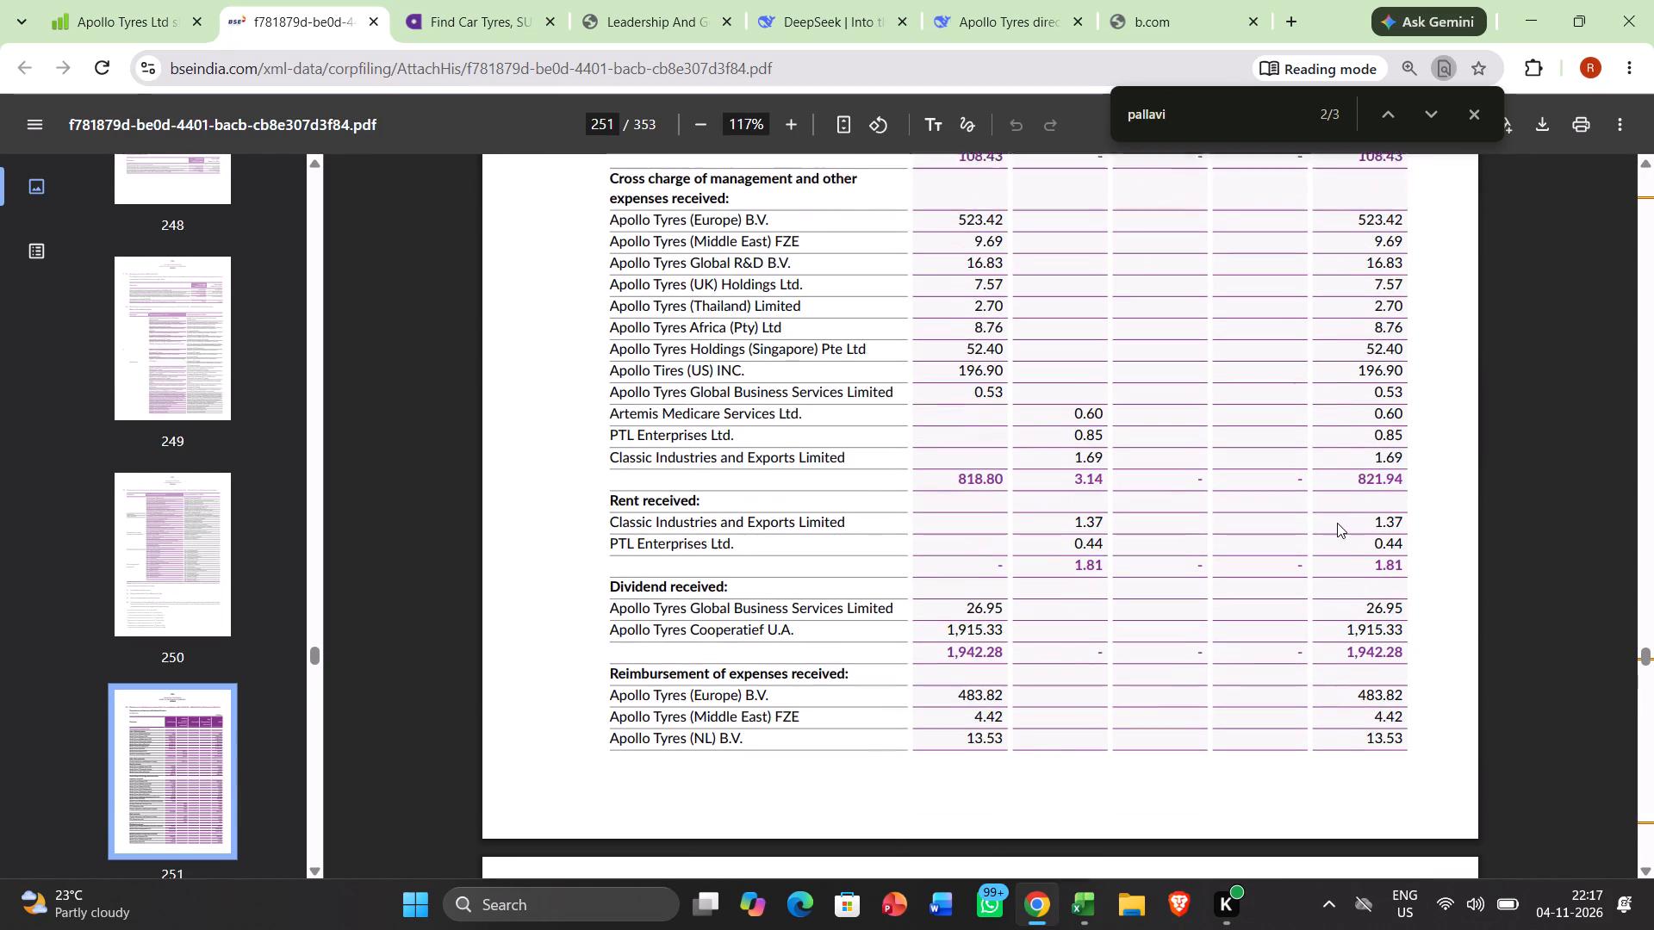
pyautogui.scroll(-8, 1337, 523)
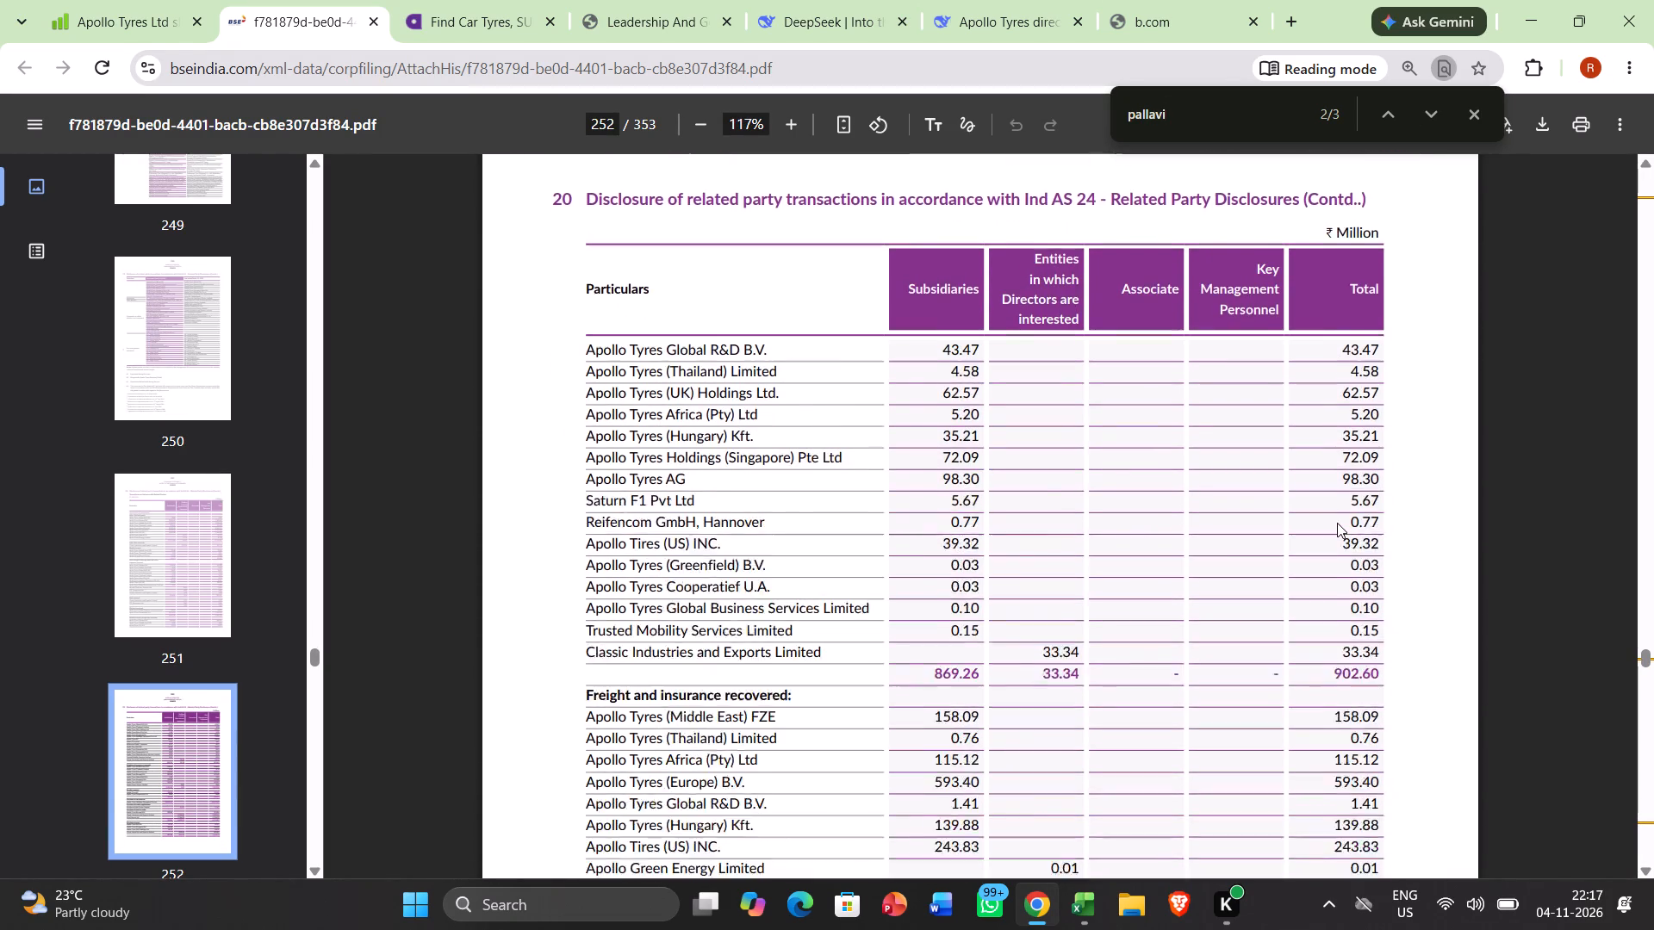
pyautogui.scroll(-9, 1337, 523)
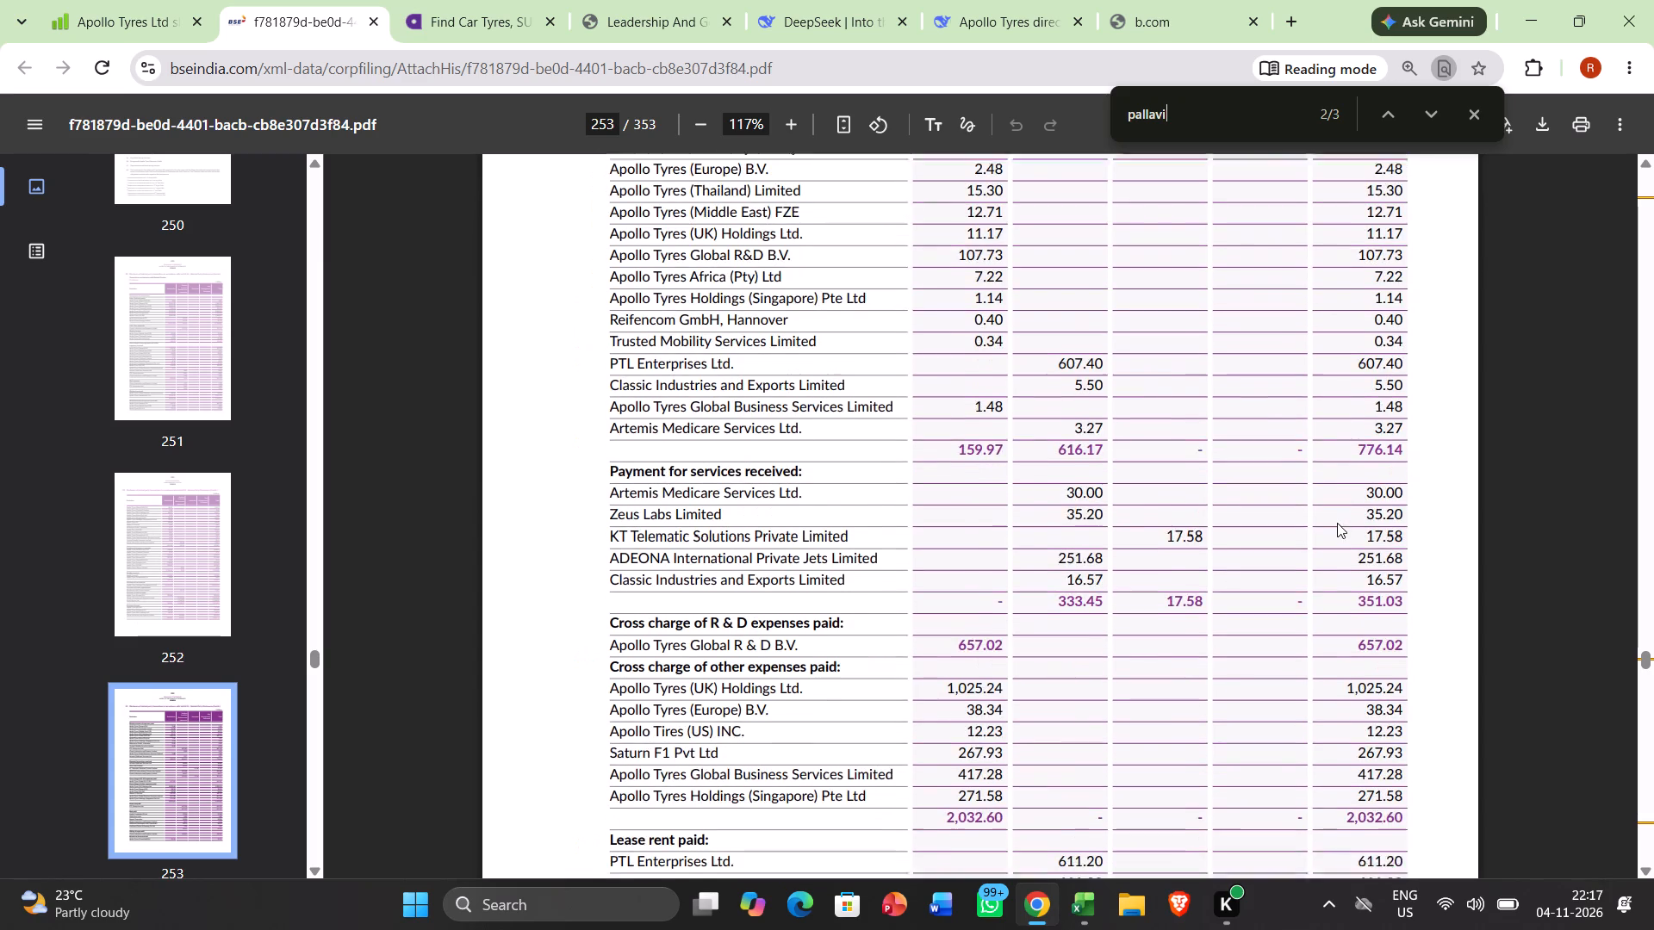
pyautogui.scroll(-5, 1337, 523)
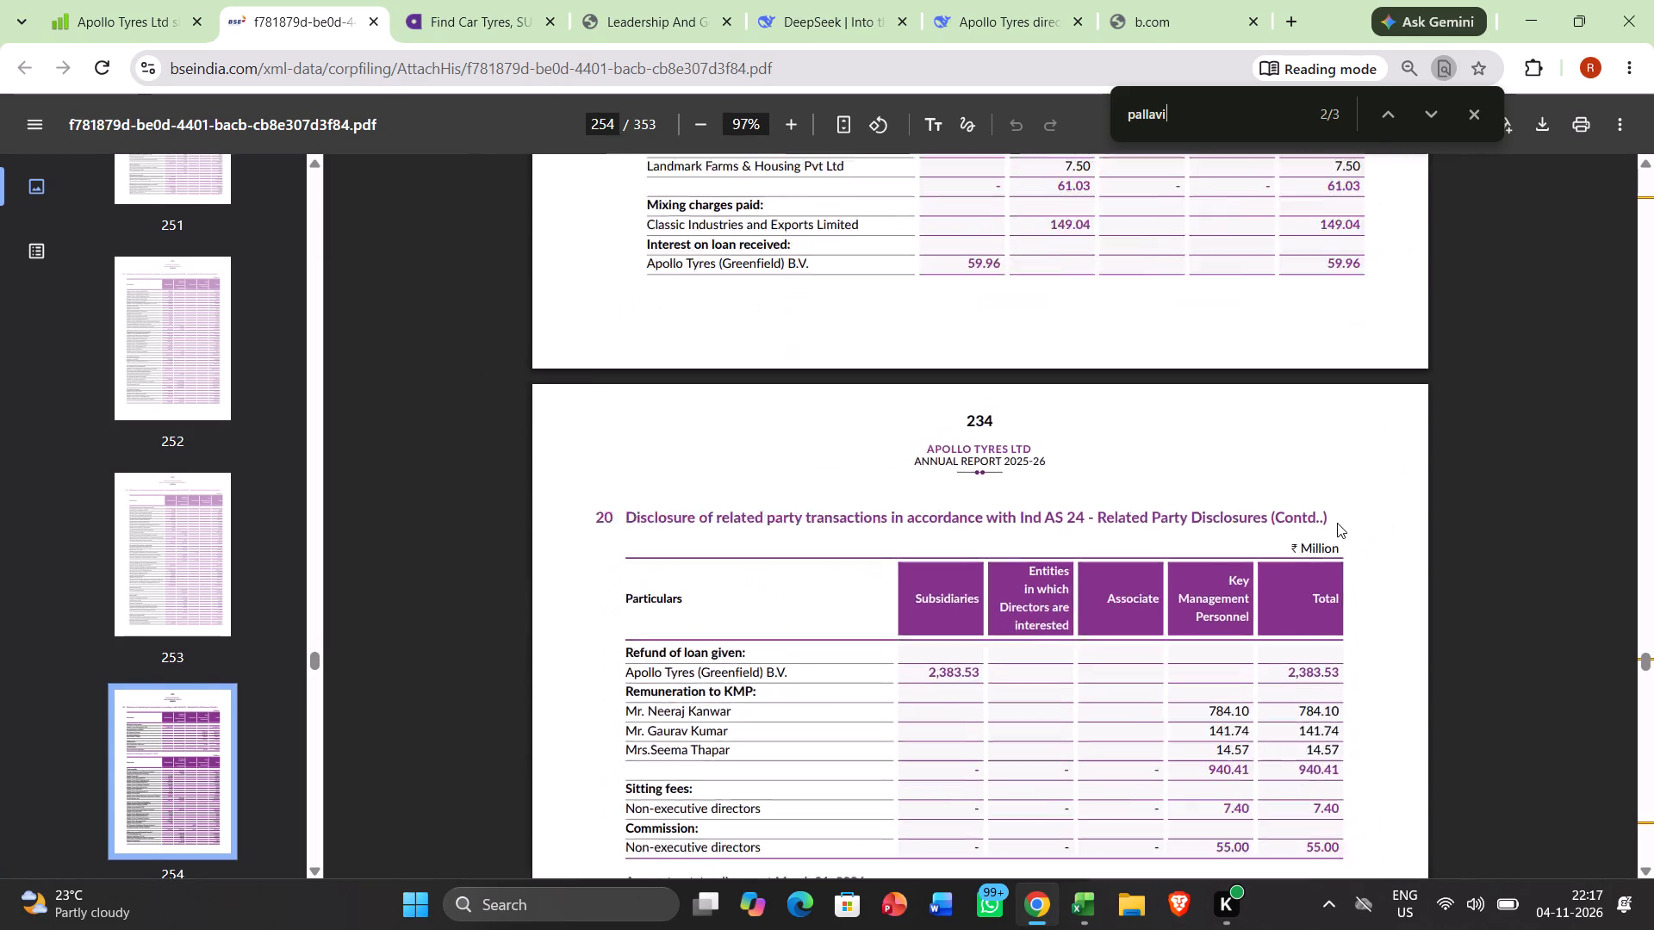
pyautogui.scroll(-15, 1337, 523)
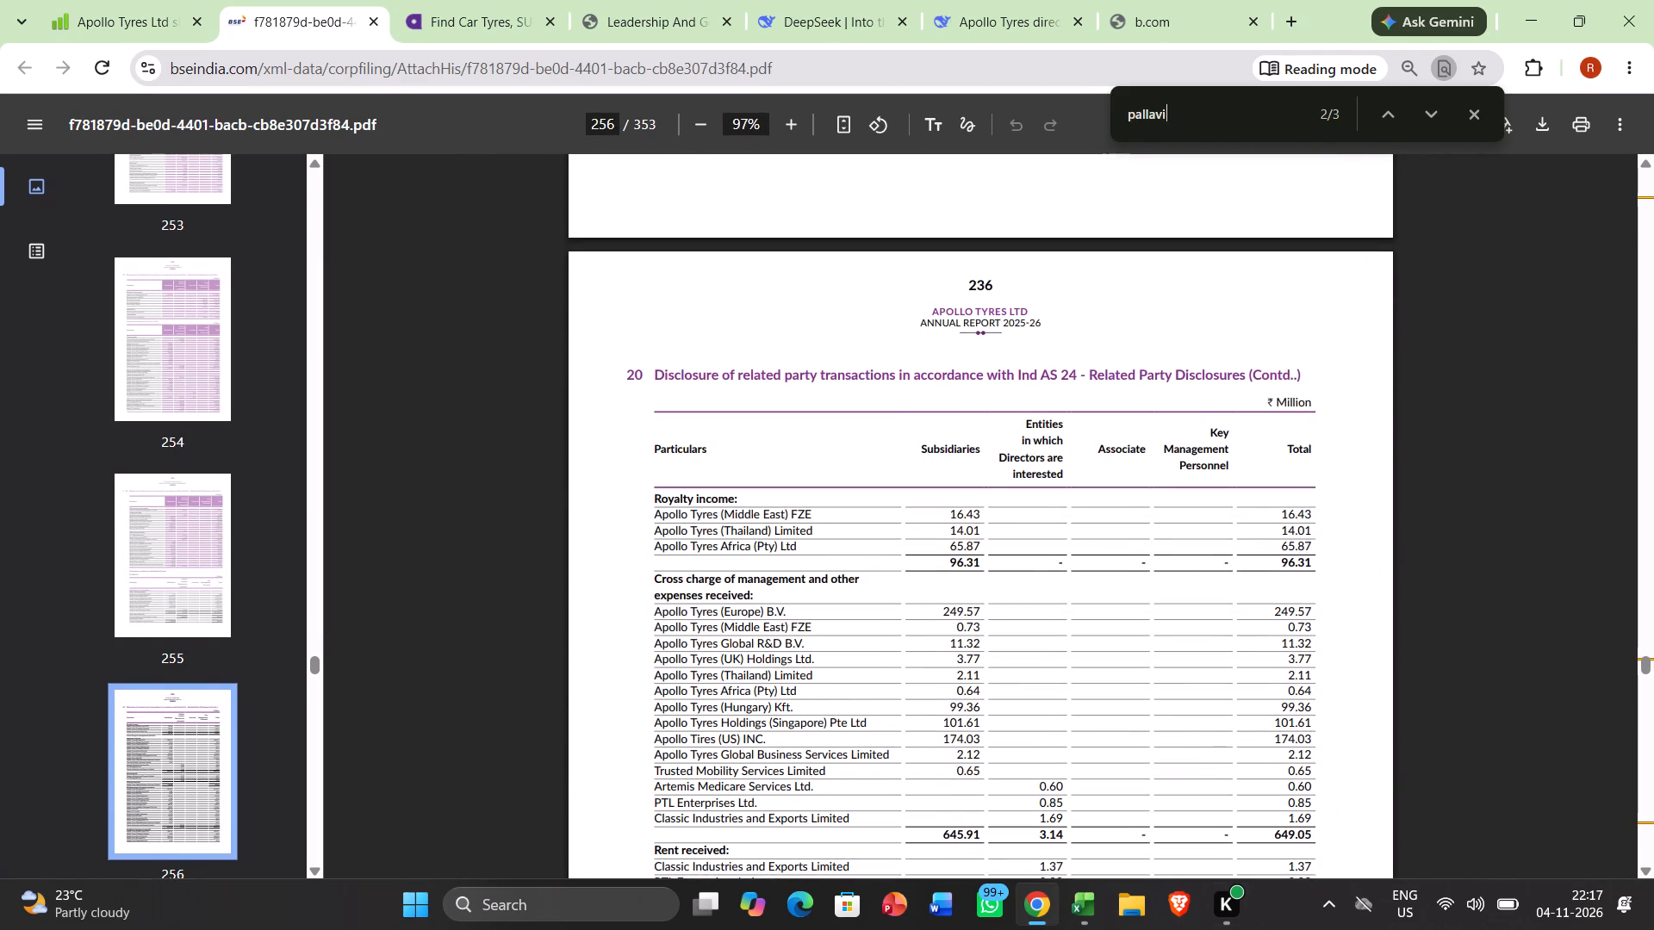
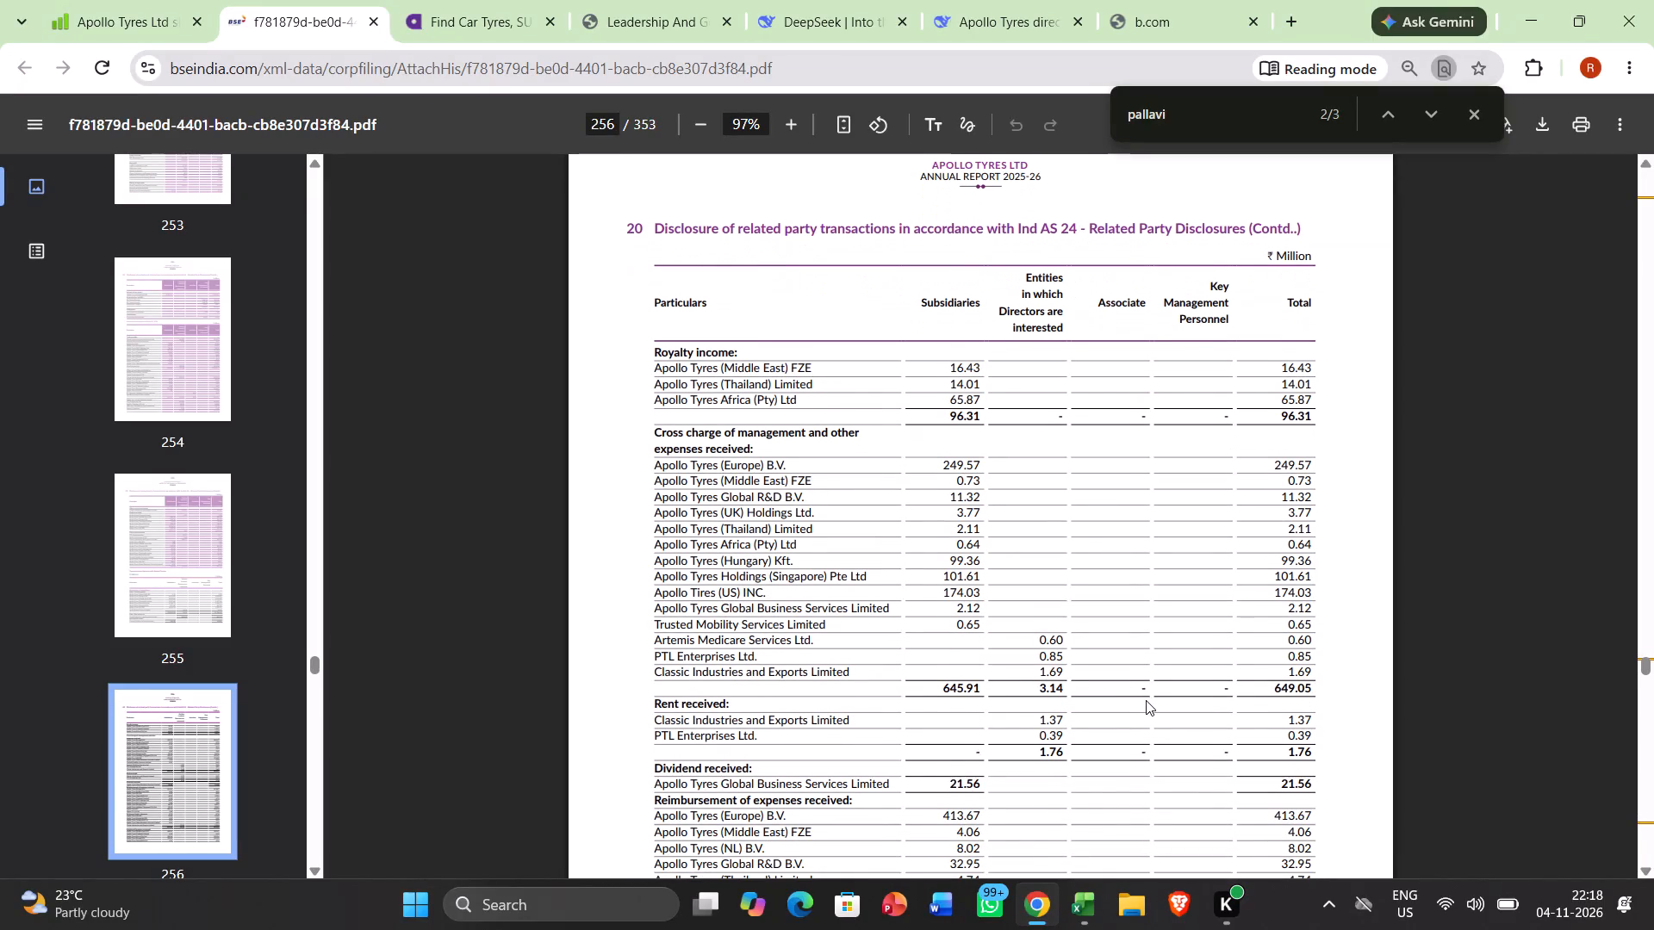
# Go back through the Note 20 related party tables to report page 235 and review the receivable and other asset balances.
pyautogui.scroll(4, 1146, 700)
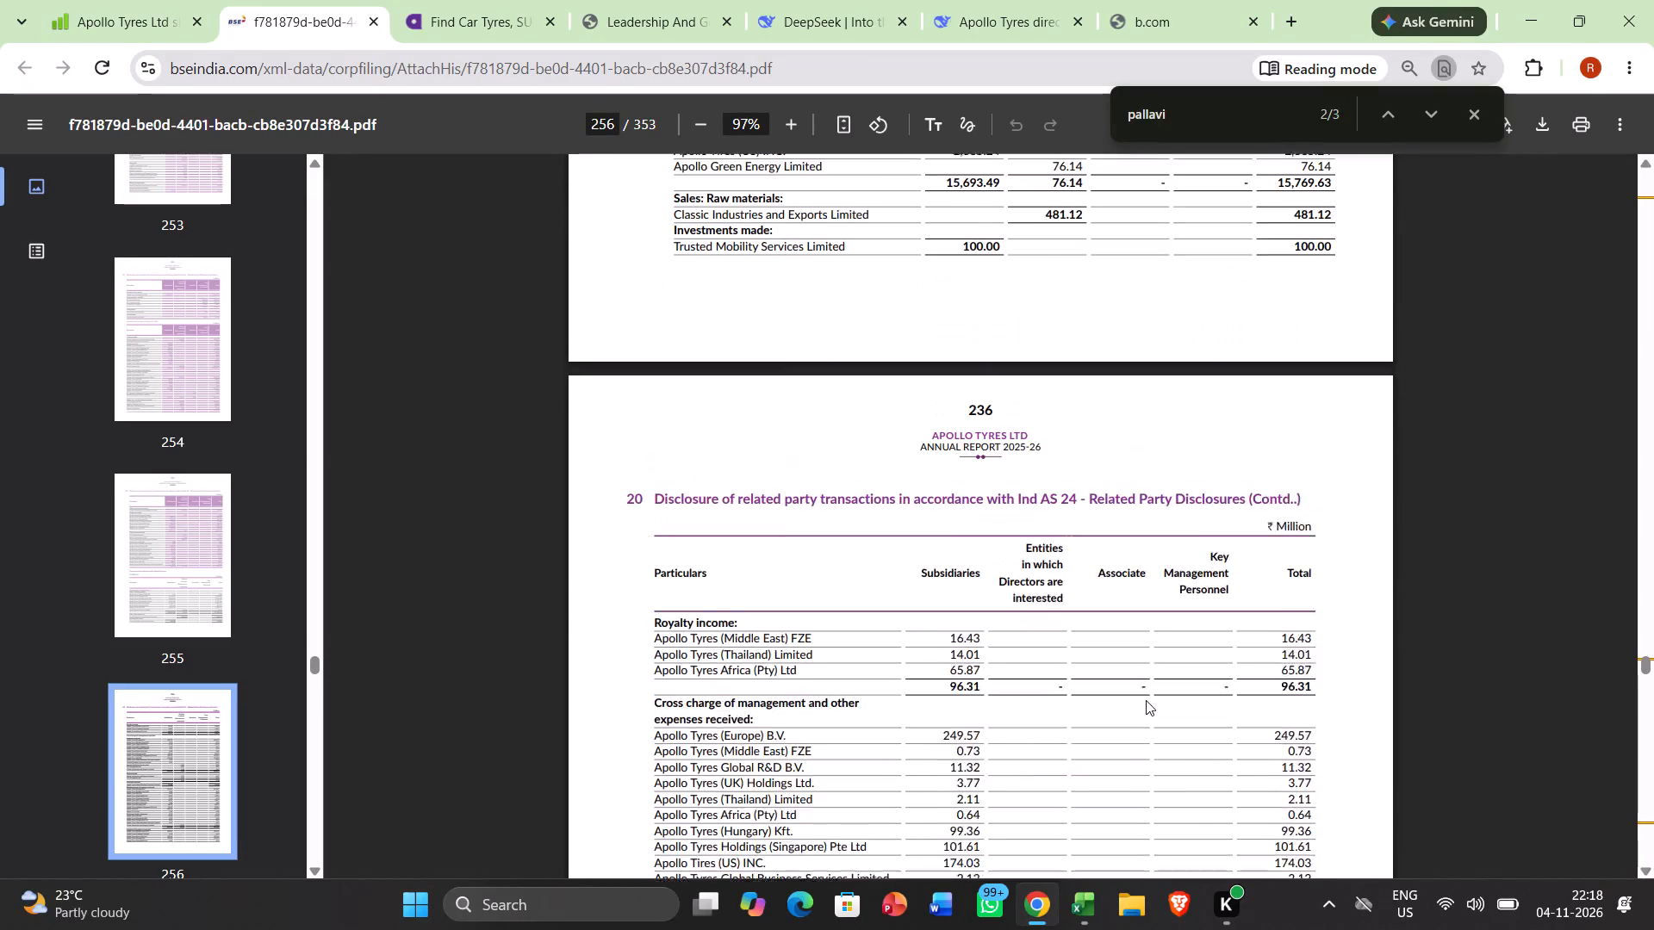
pyautogui.scroll(3, 1146, 700)
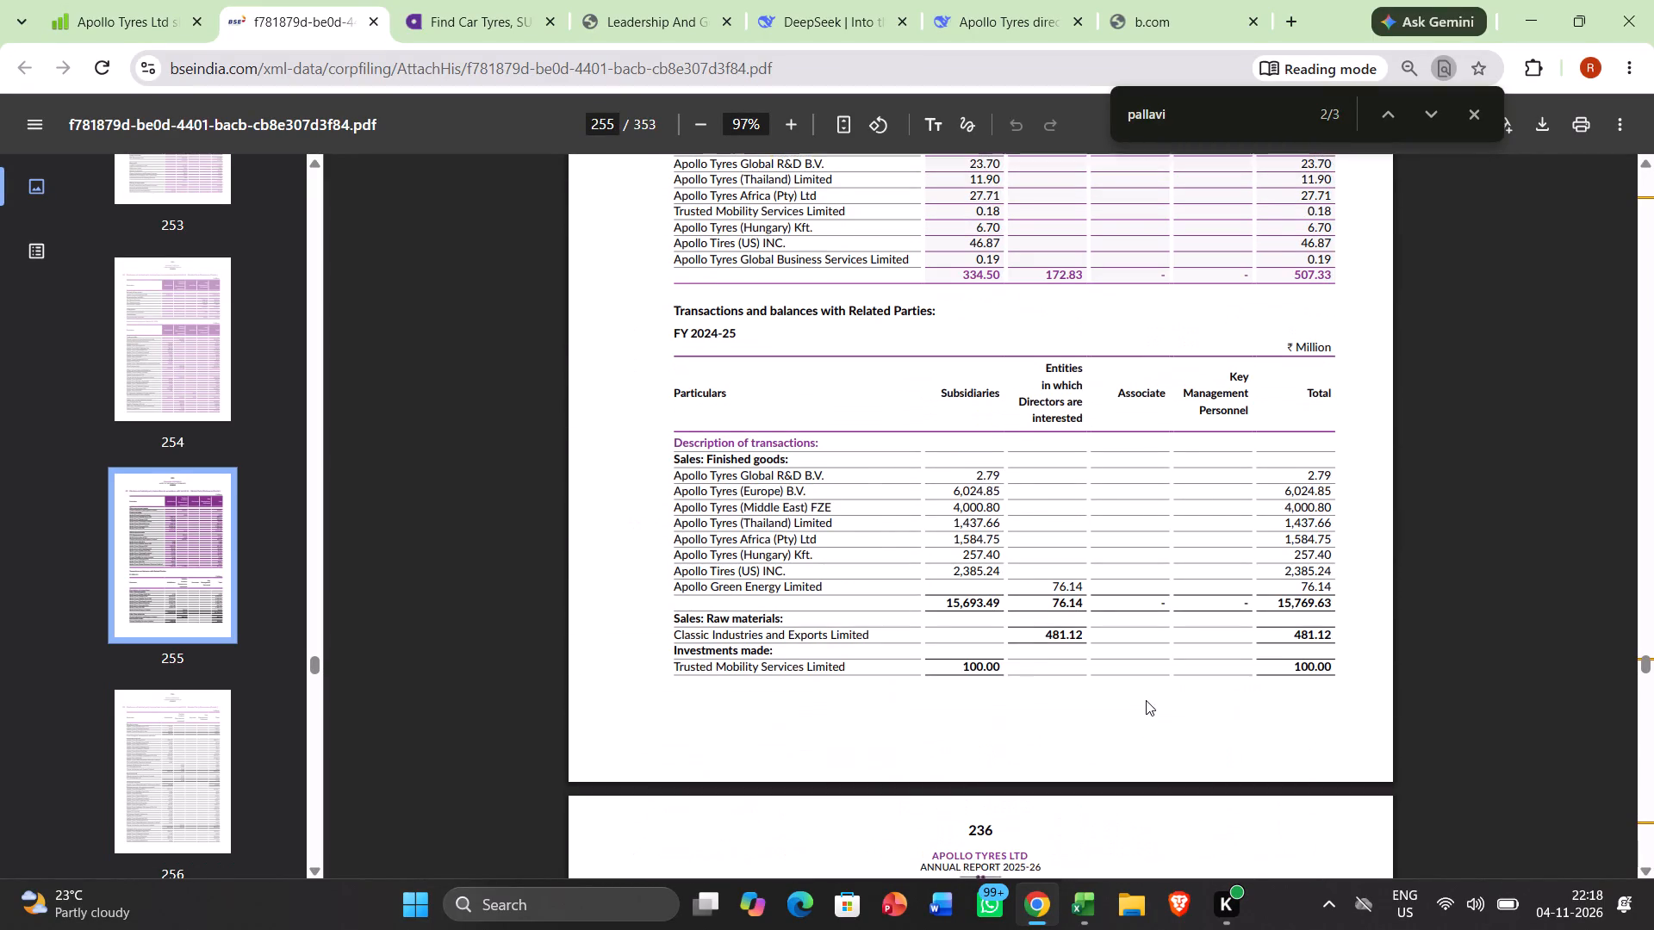
pyautogui.scroll(3, 1146, 700)
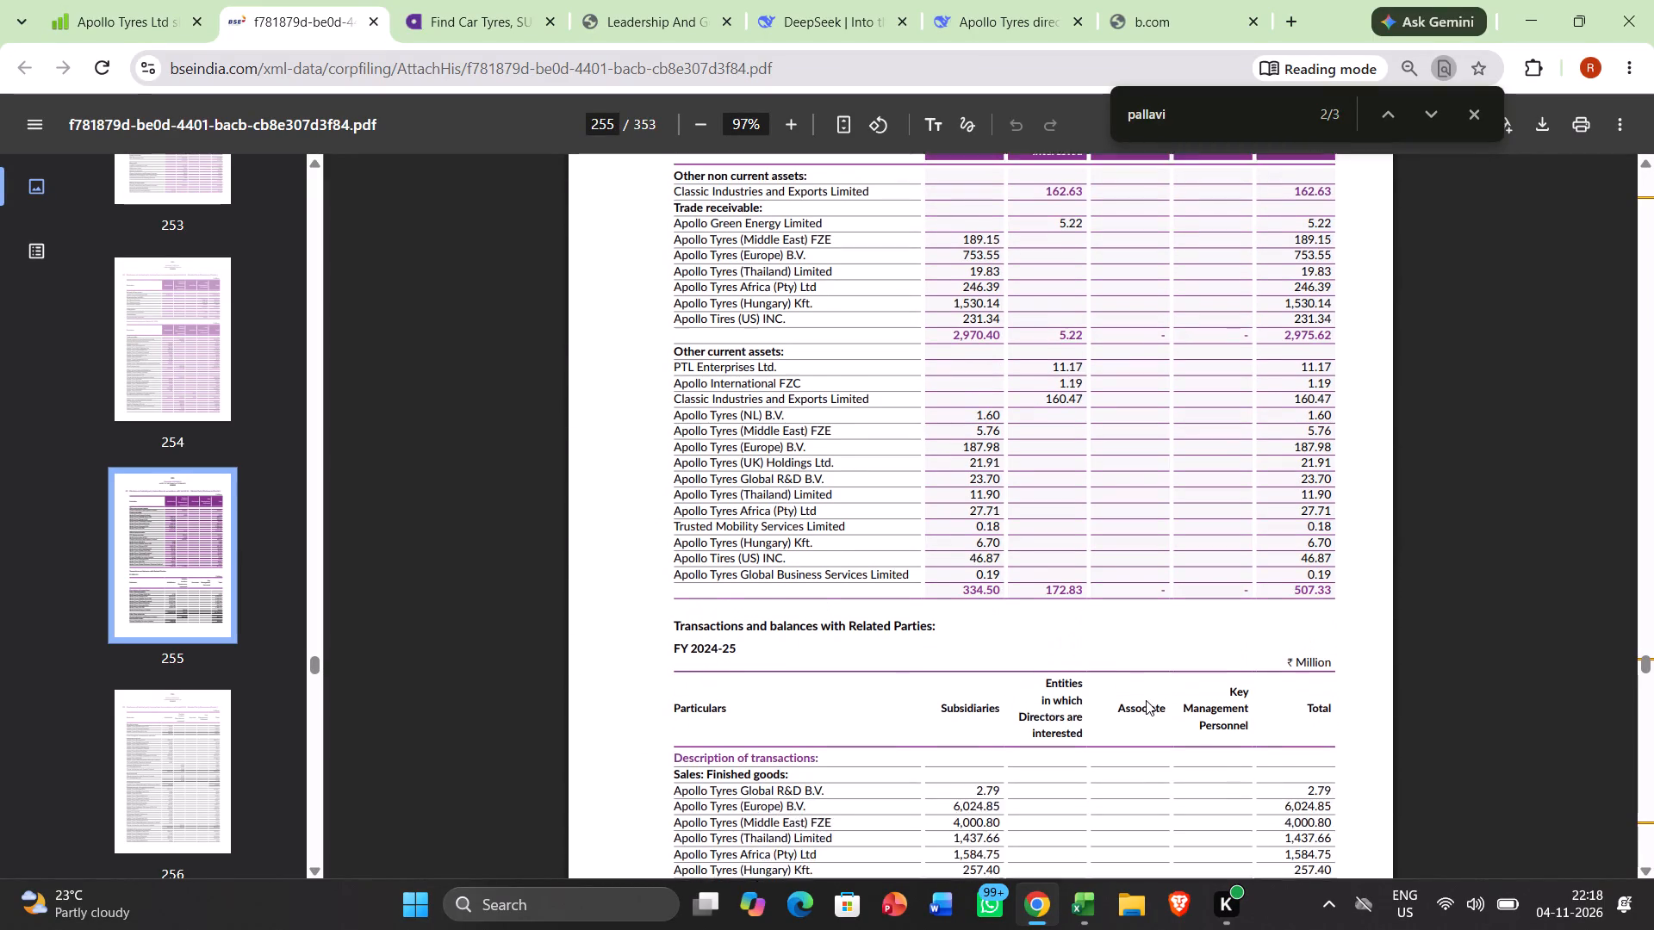
pyautogui.scroll(3, 1146, 700)
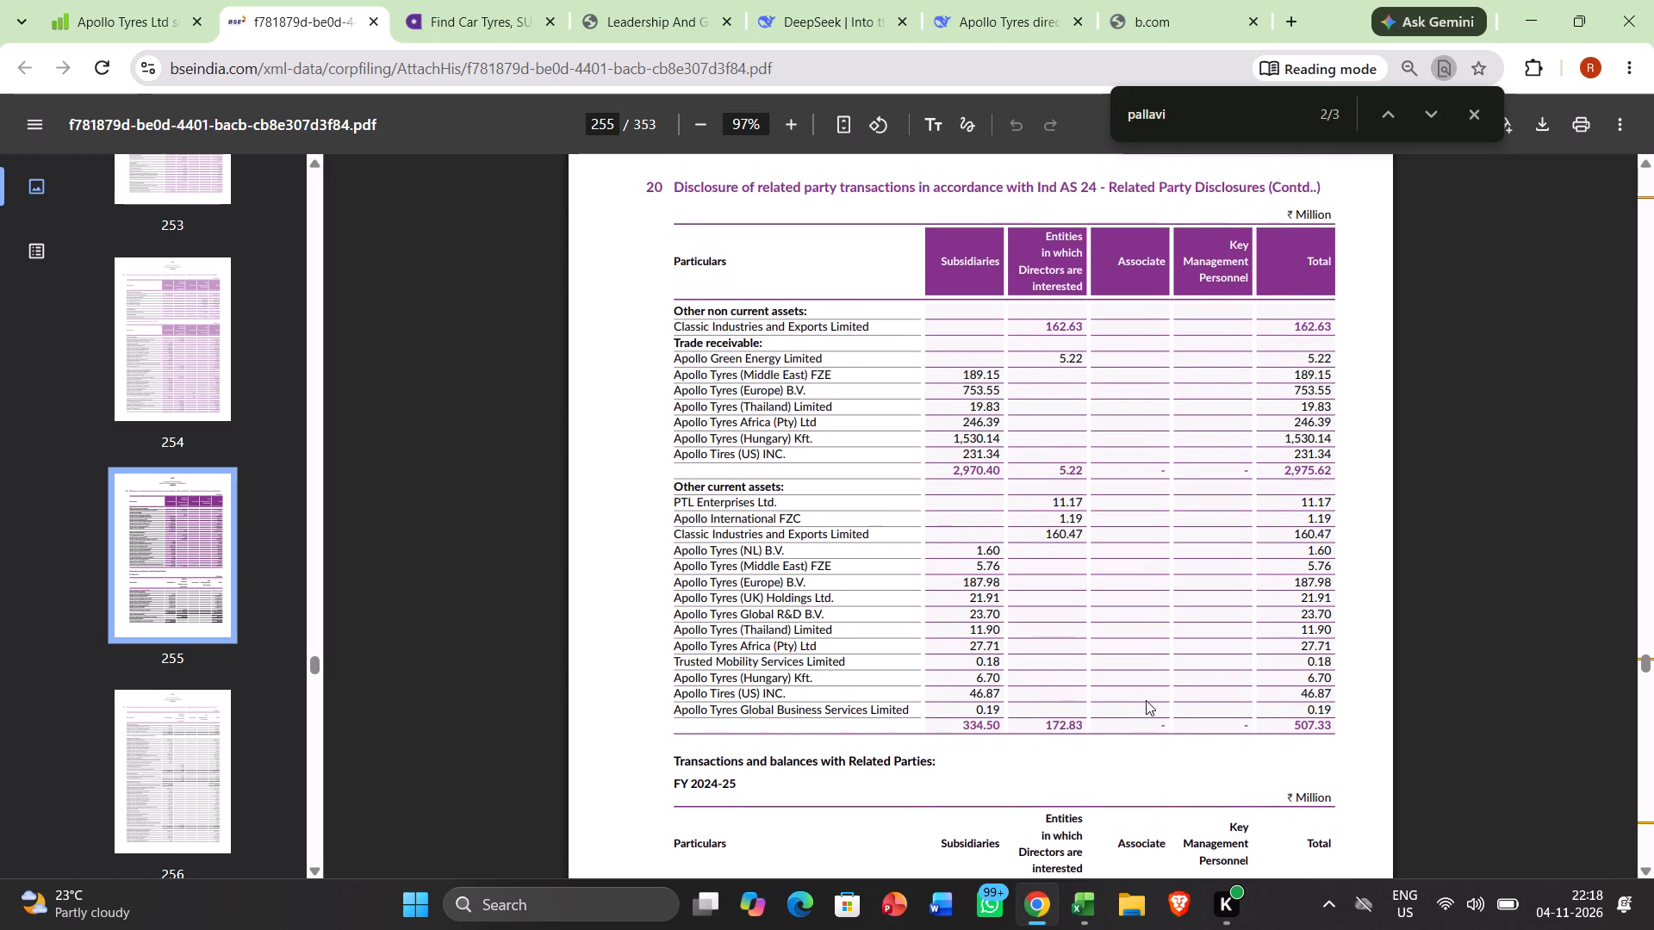
pyautogui.scroll(2, 1146, 700)
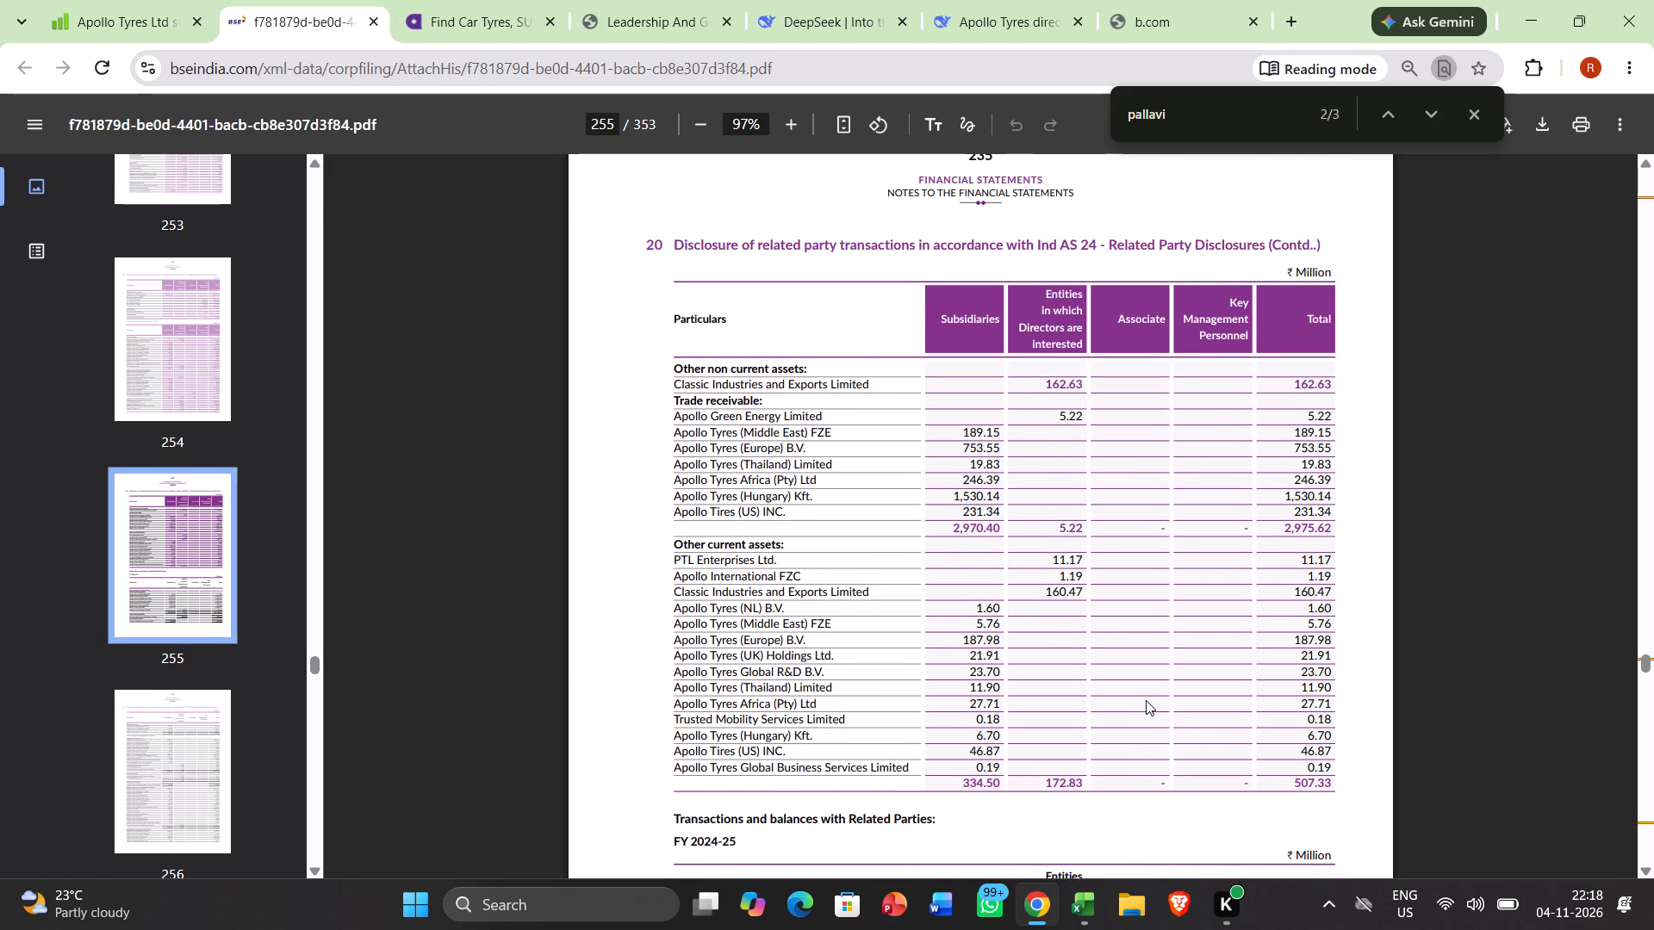
# Read the FY 2024-25 related party transactions on report pages 236 and 237, from royalty income to cross charges paid.
pyautogui.scroll(-4, 1146, 700)
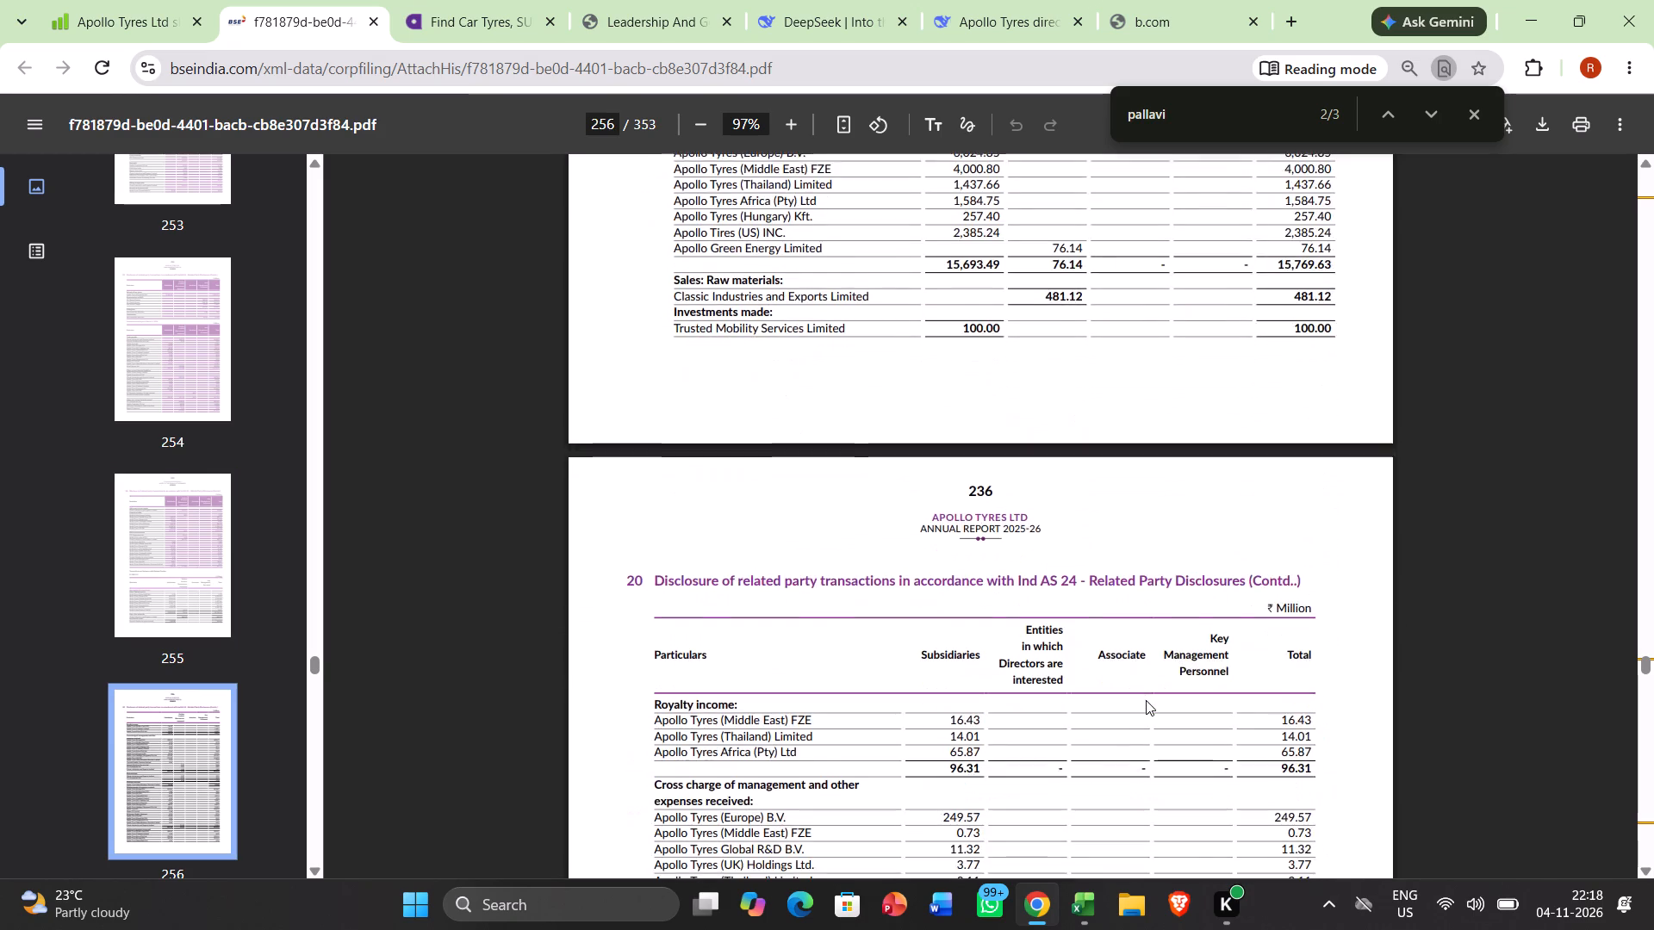
pyautogui.scroll(-4, 1146, 700)
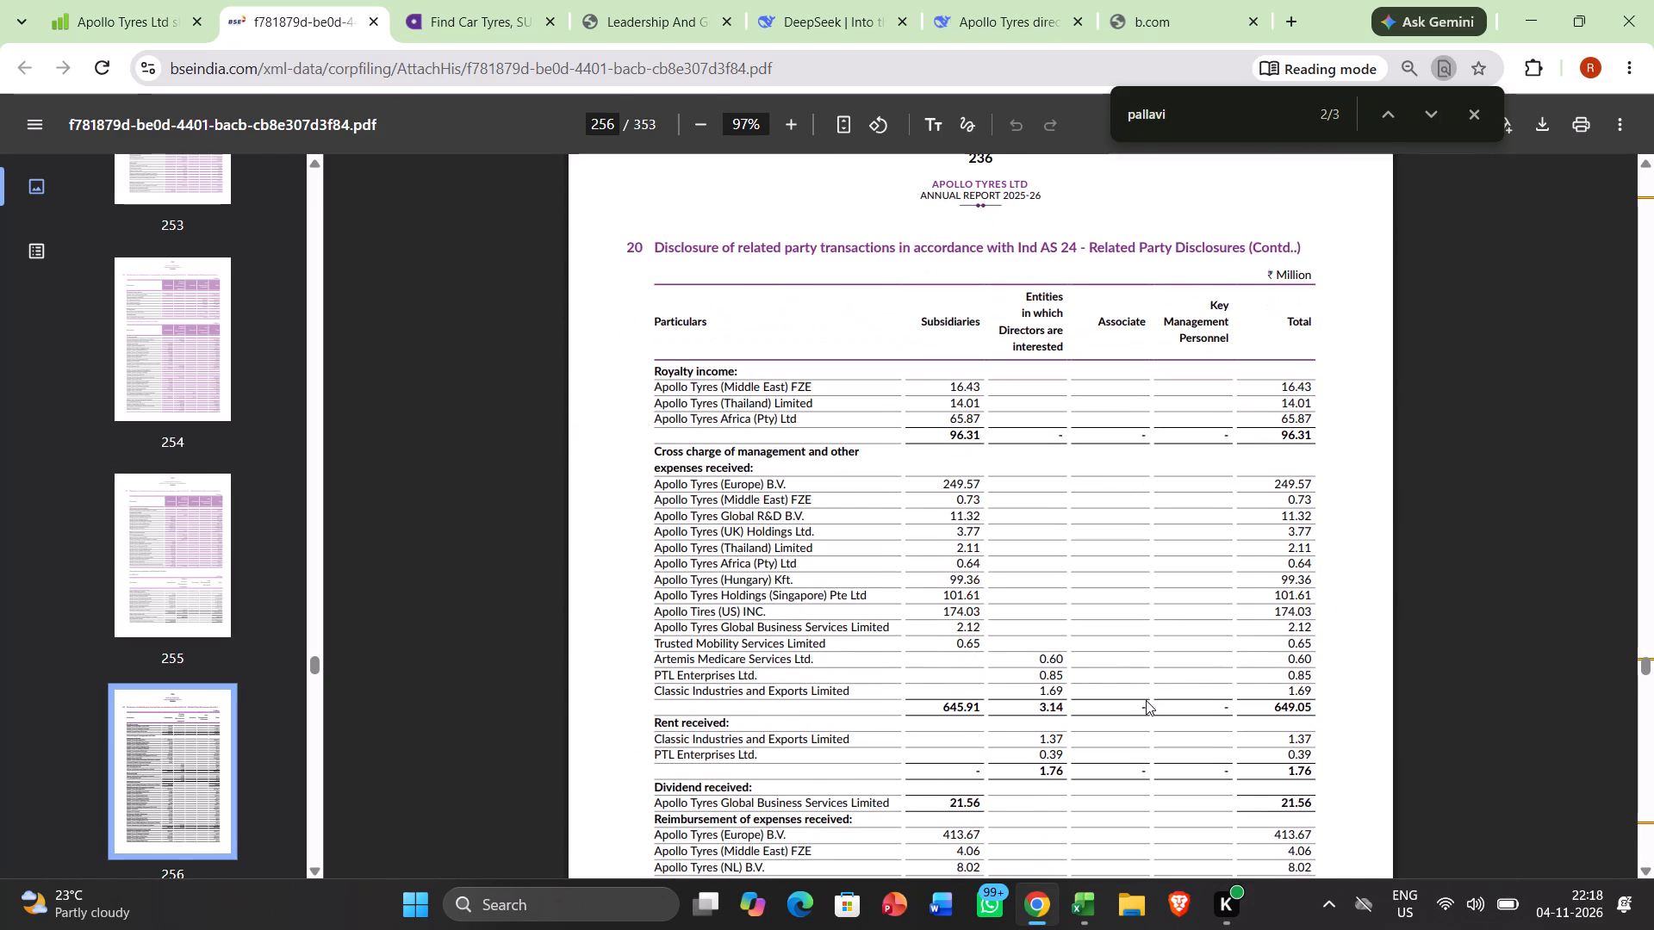
pyautogui.scroll(-8, 1146, 700)
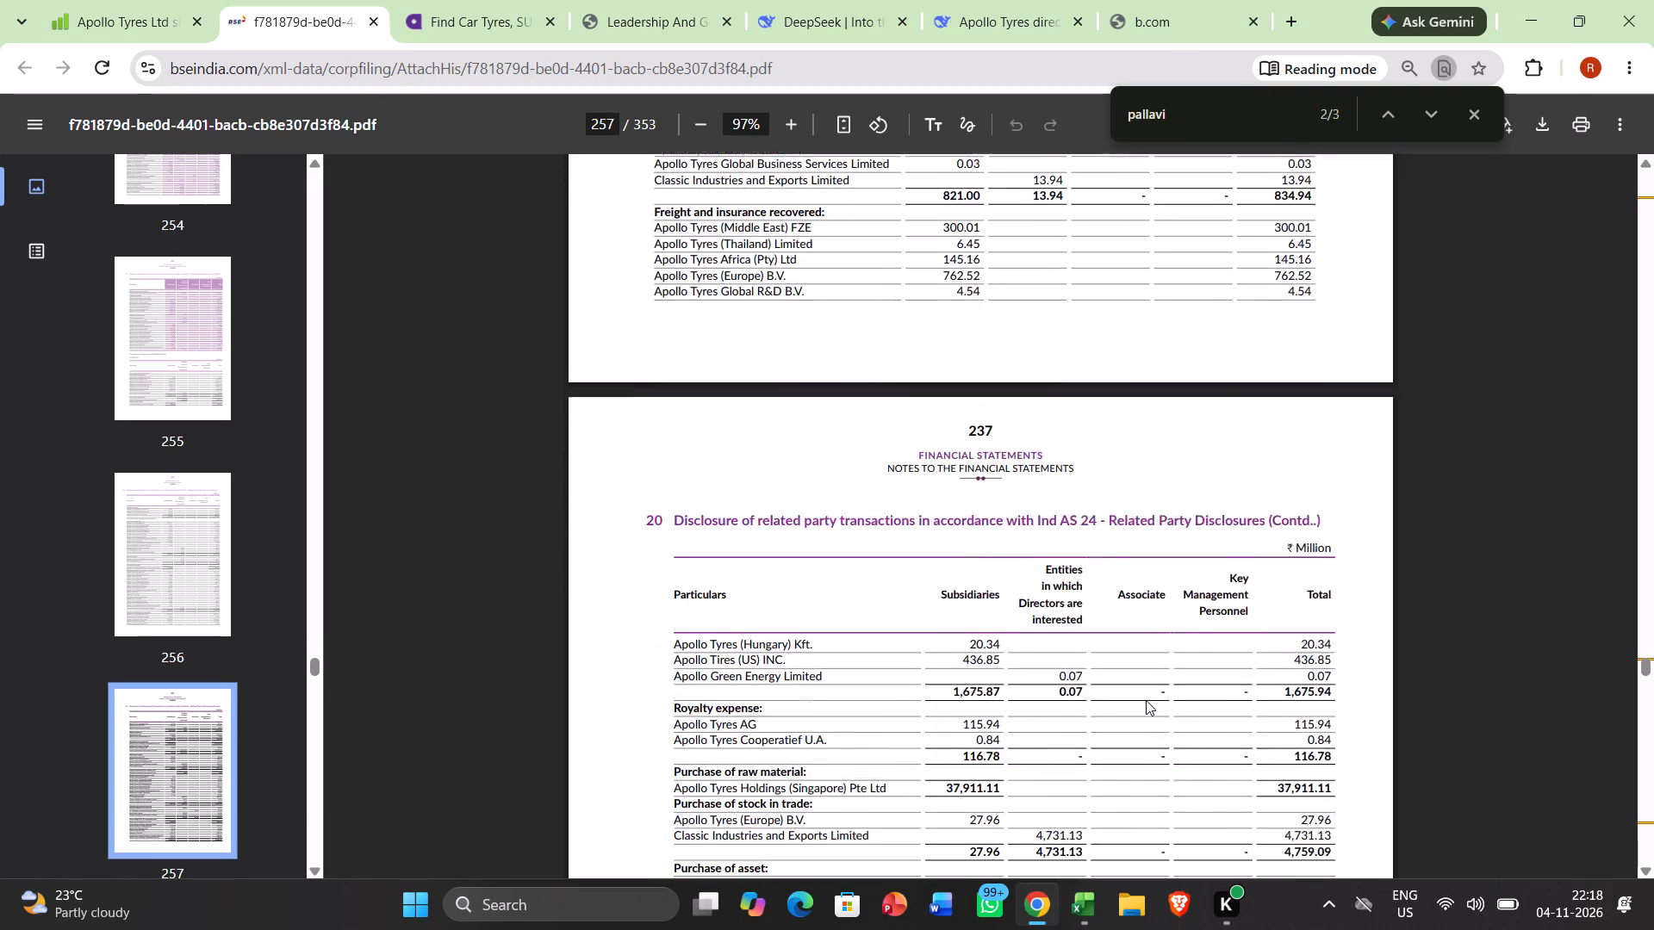
pyautogui.scroll(-4, 1146, 700)
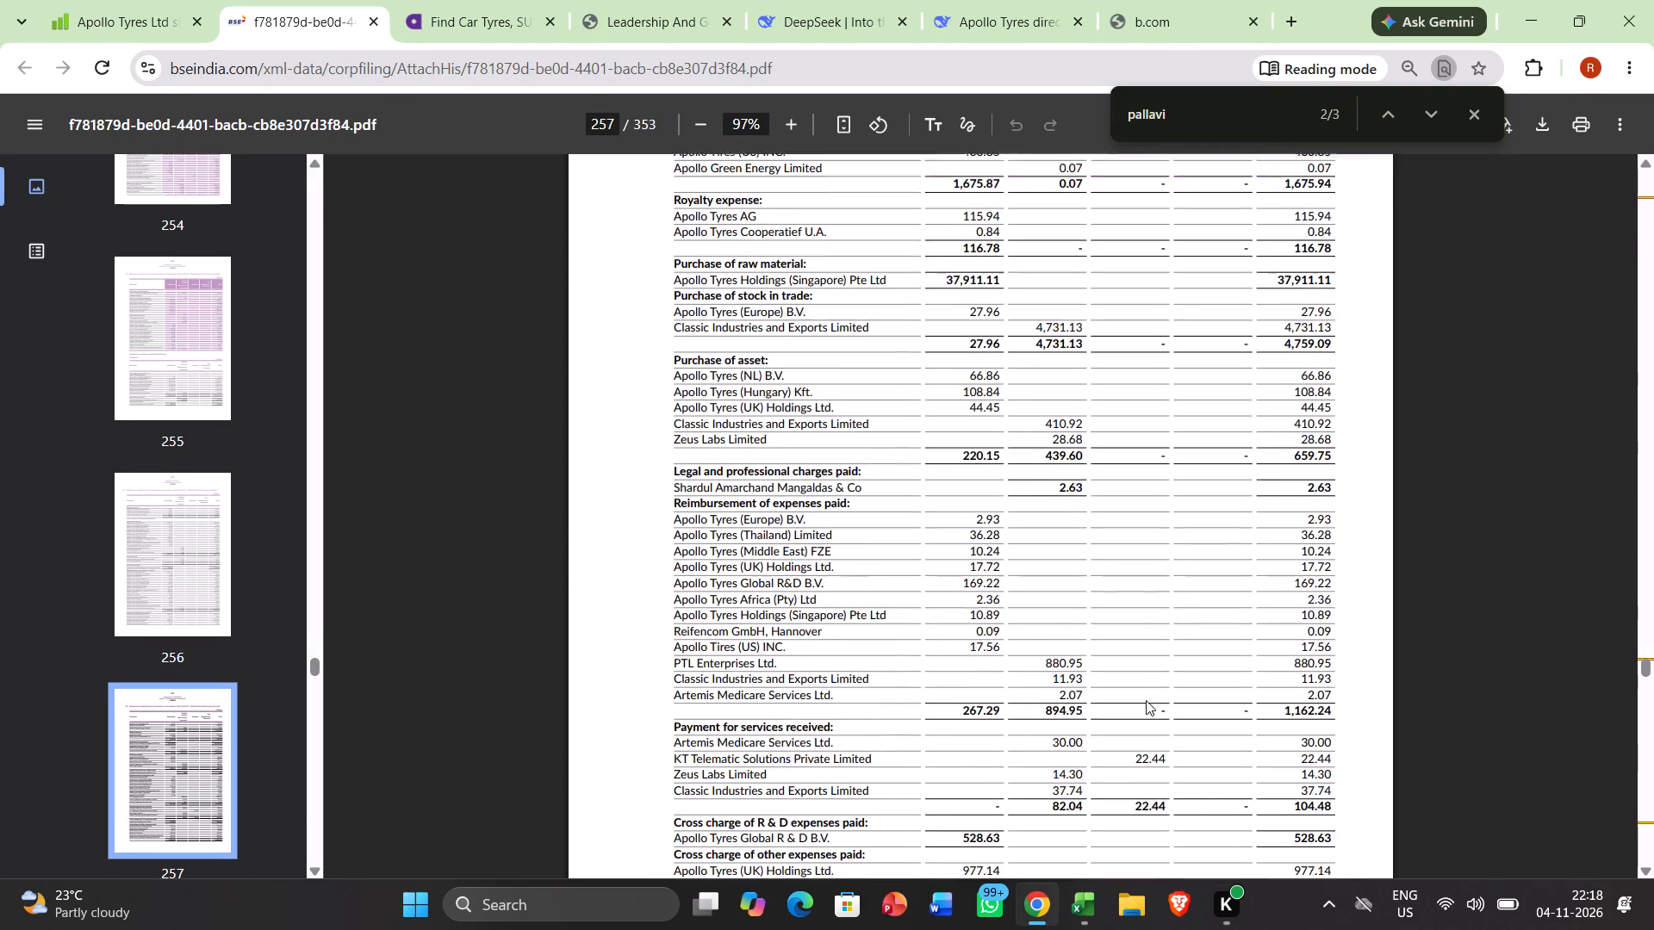
pyautogui.scroll(-3, 1146, 700)
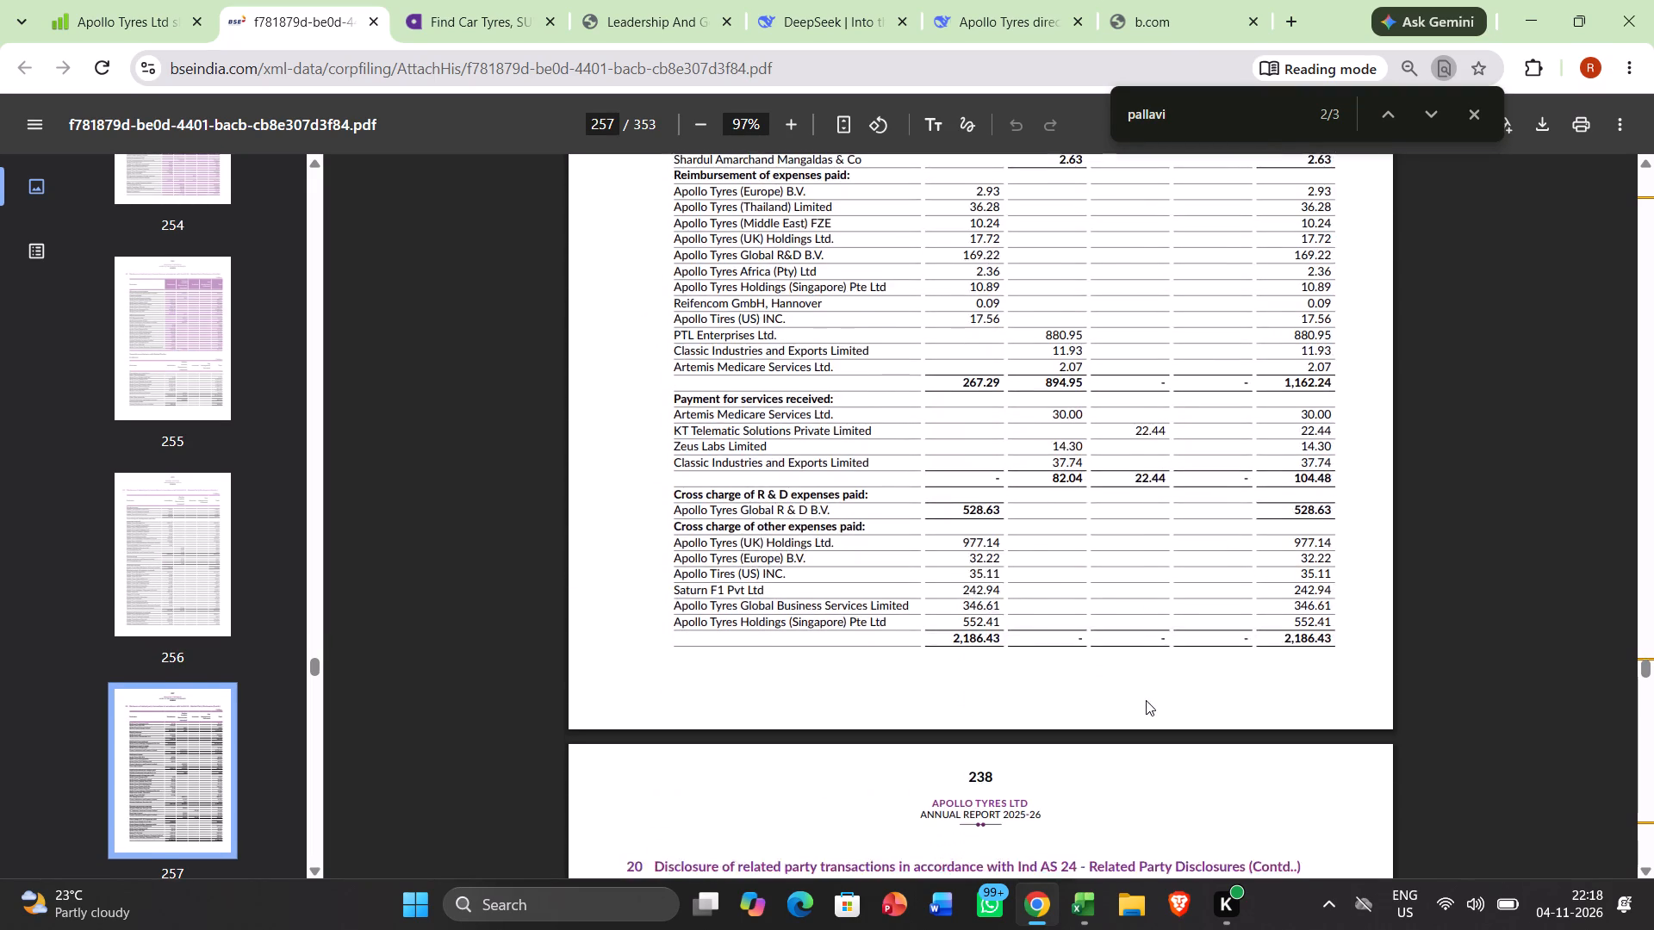
# Examine the FY 2024-25 KMP remuneration, sitting fees, commission and outstanding related party balances on report pages 238 and 239.
pyautogui.scroll(-3, 1146, 700)
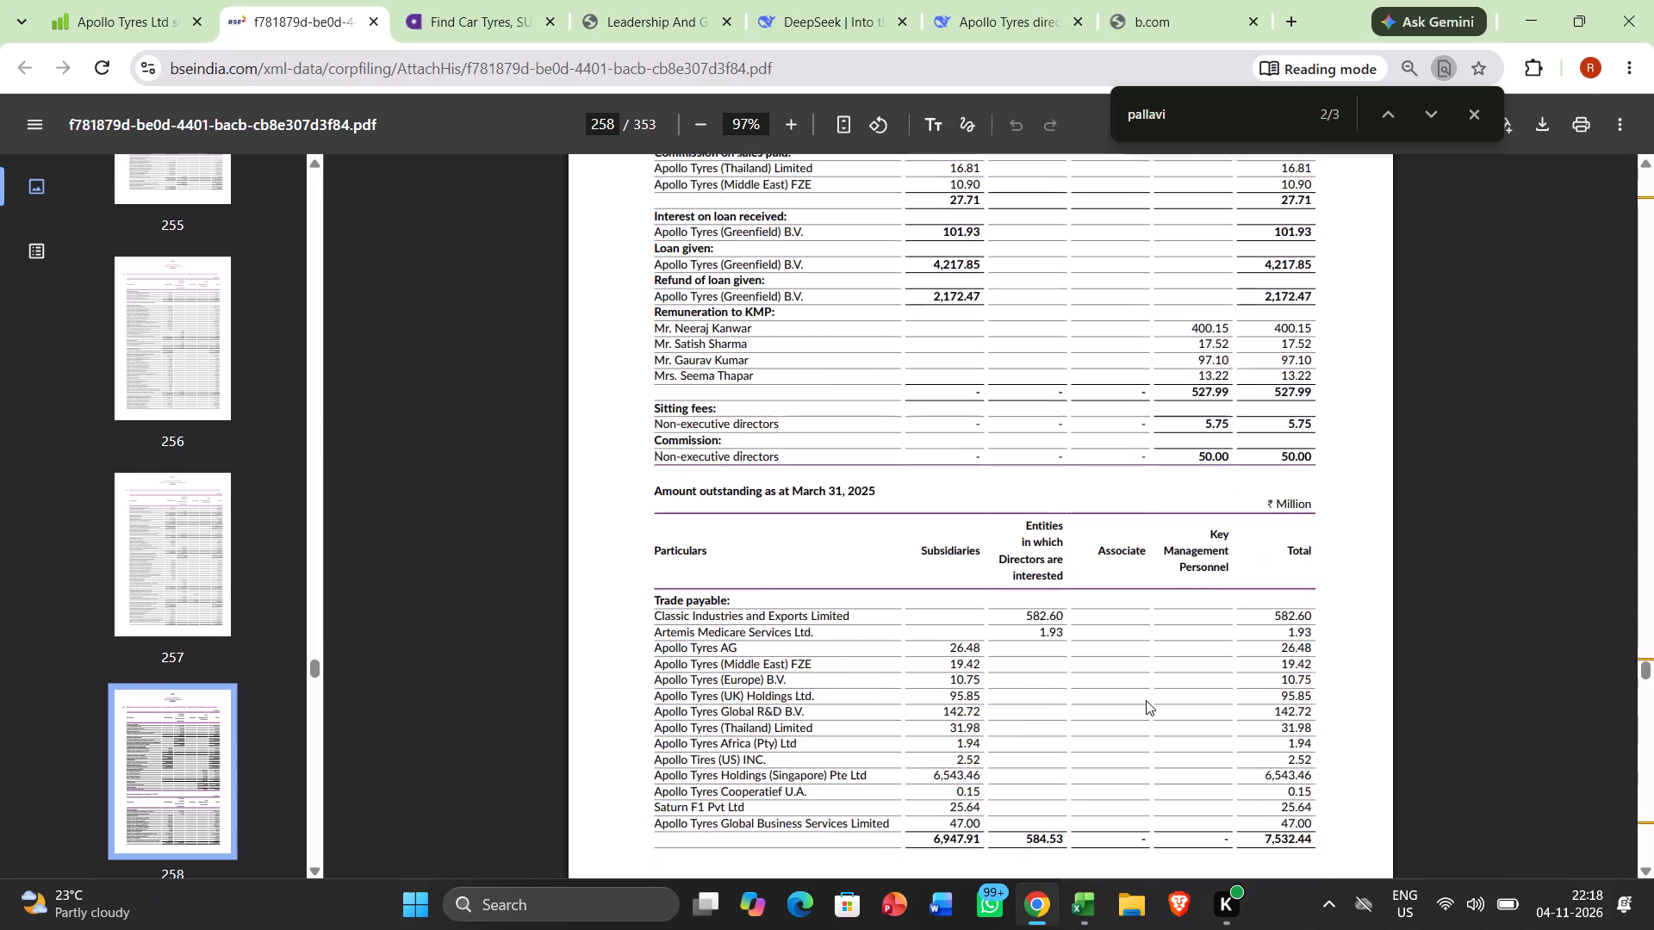
pyautogui.scroll(-3, 1146, 700)
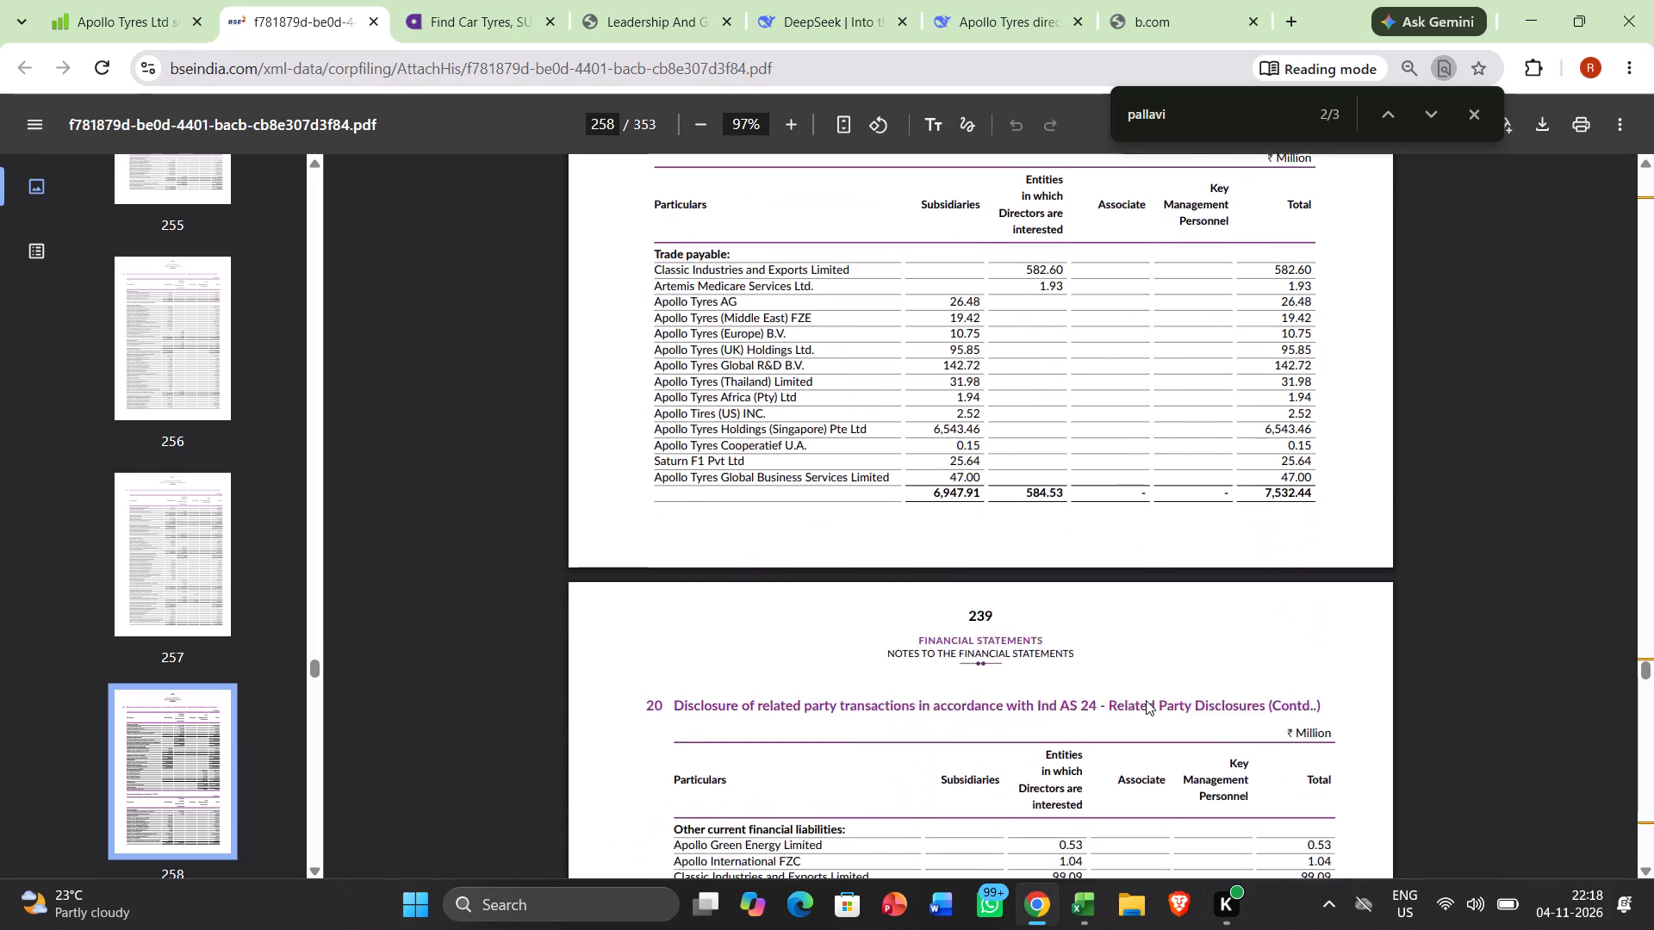
pyautogui.scroll(-3, 1146, 700)
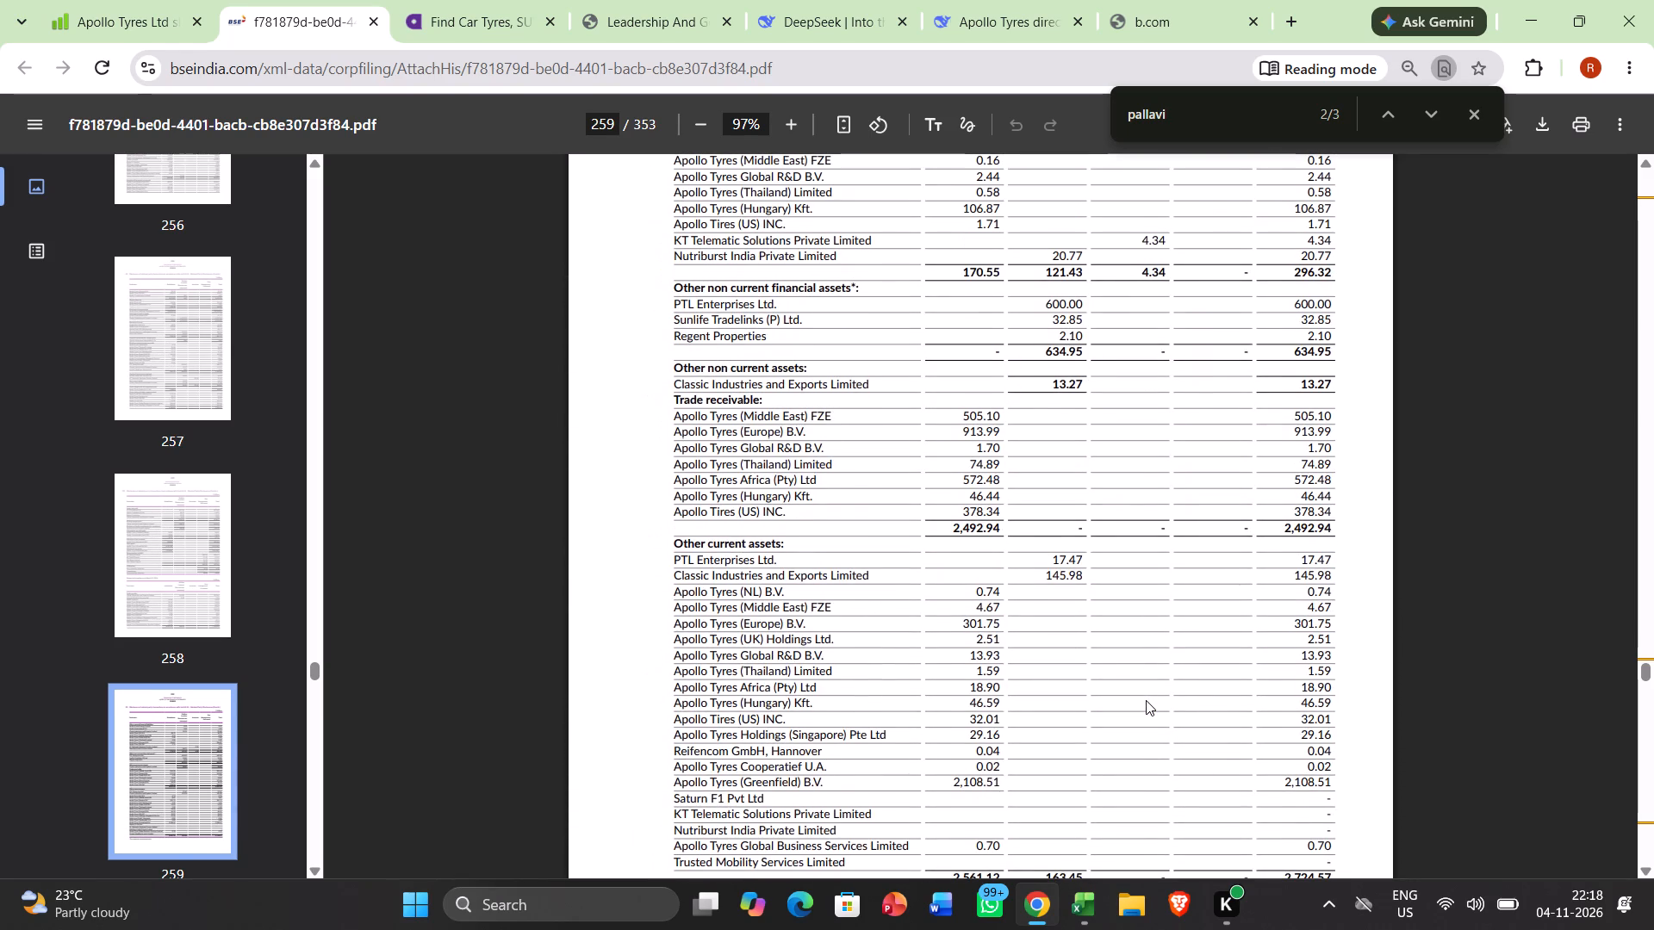
pyautogui.scroll(-3, 1146, 700)
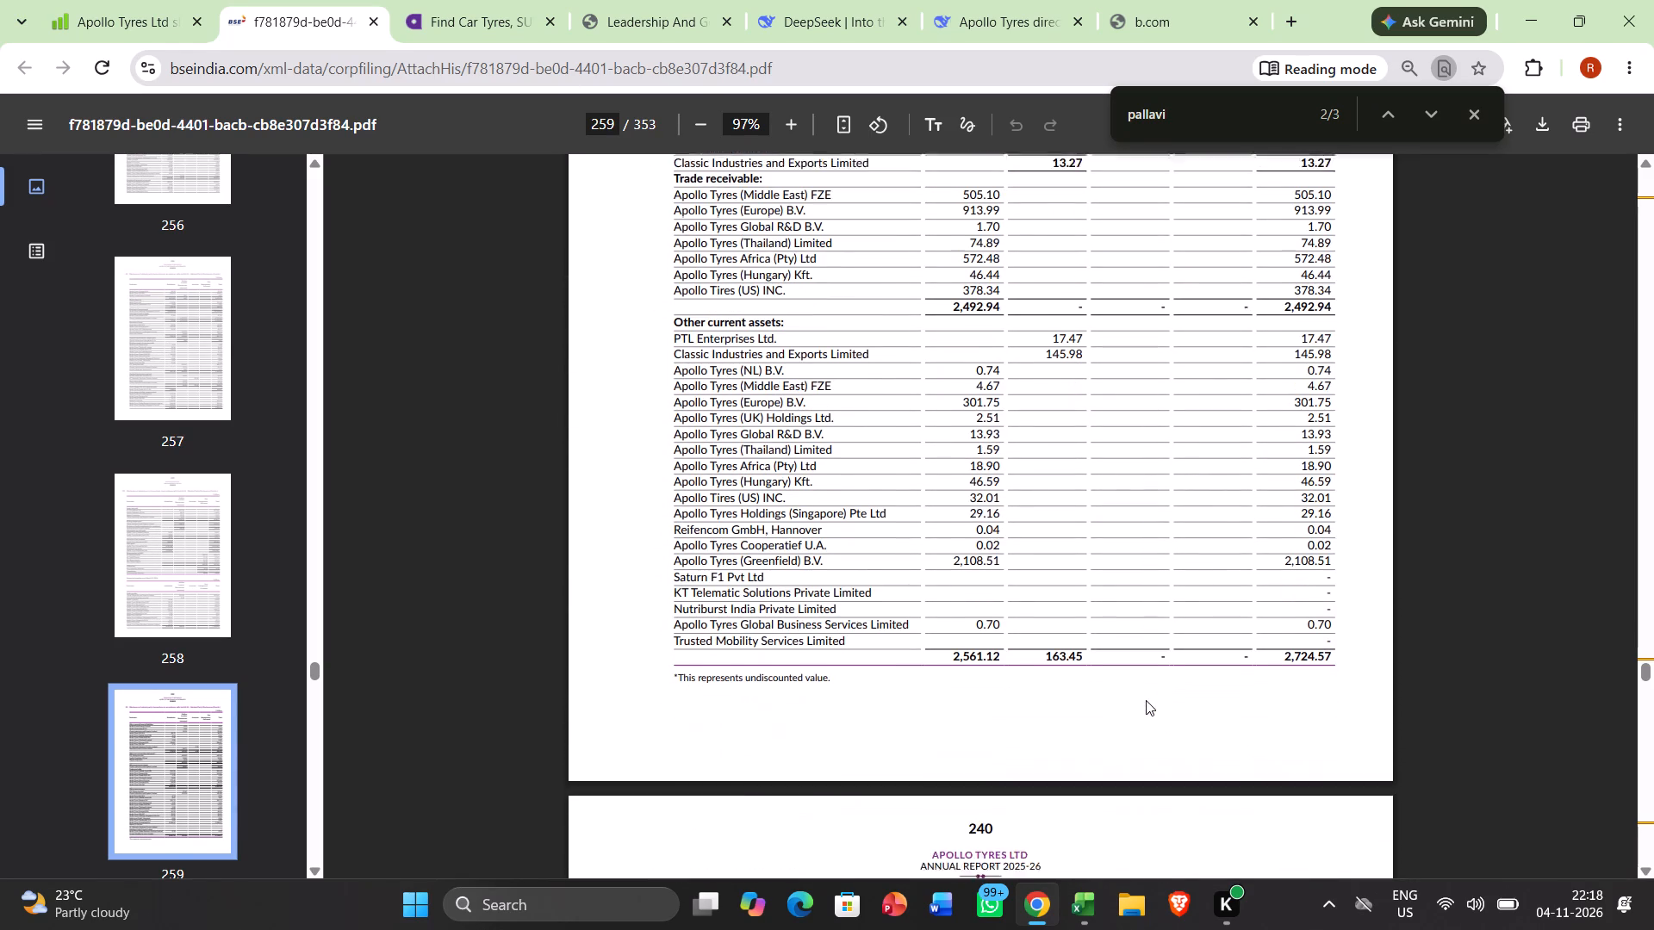
pyautogui.scroll(-3, 1146, 700)
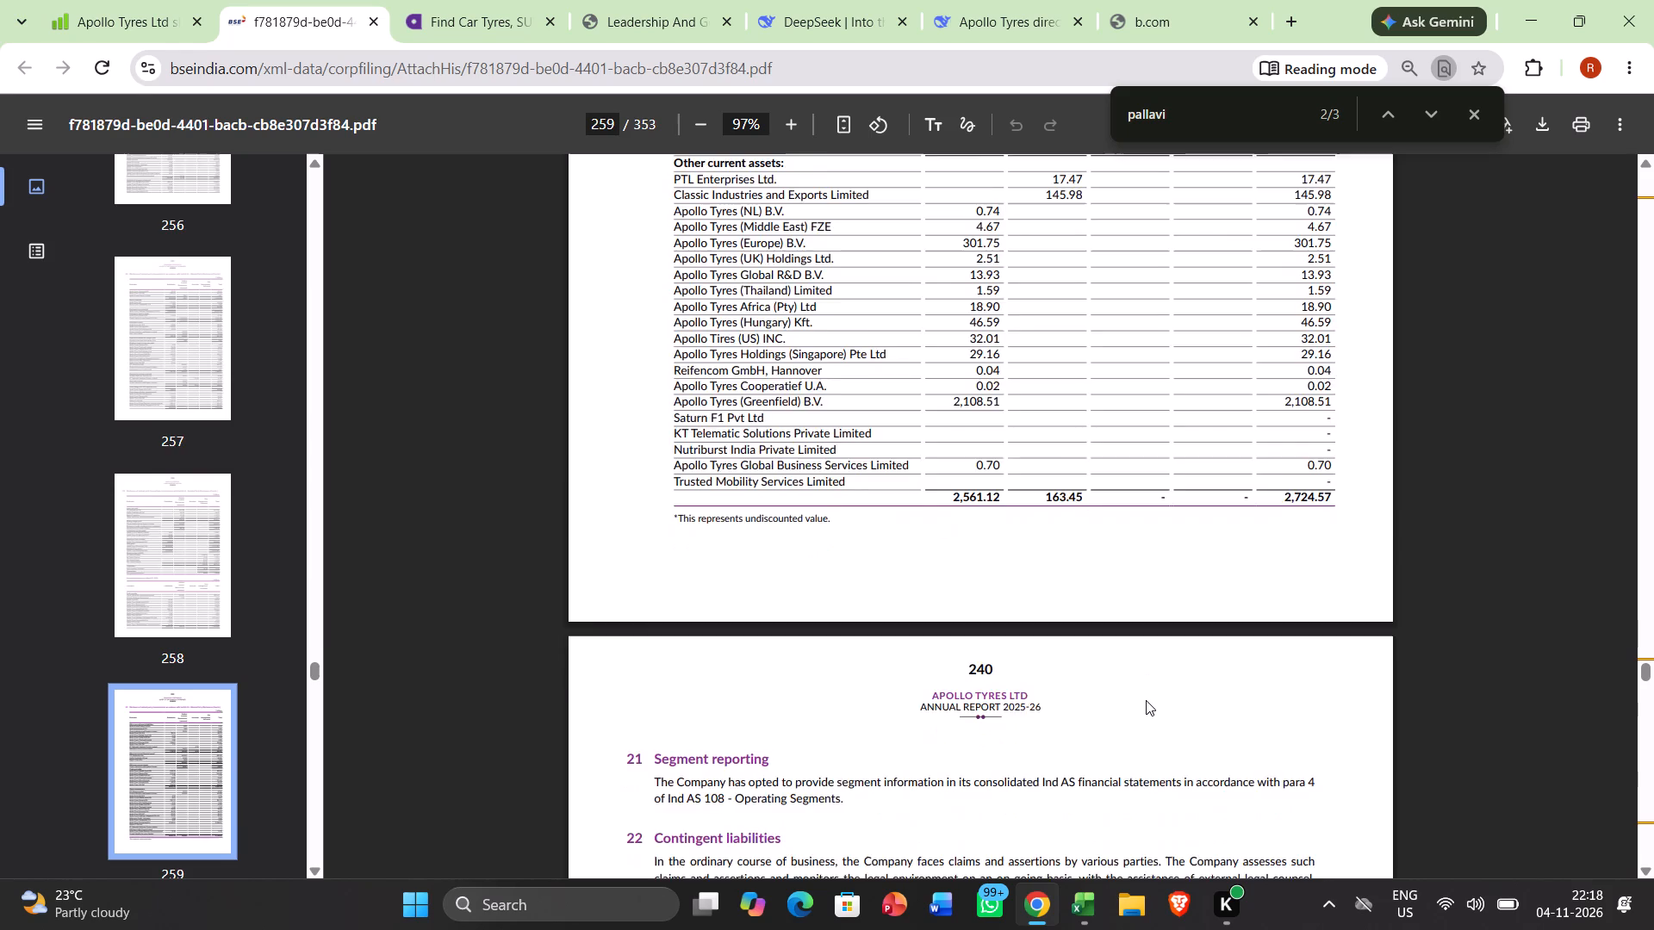
# Skim the notes on contingent liabilities, commitments, loans and Regulation 34 disclosures through report page 243, and return to Note 20.
pyautogui.scroll(-3, 1146, 700)
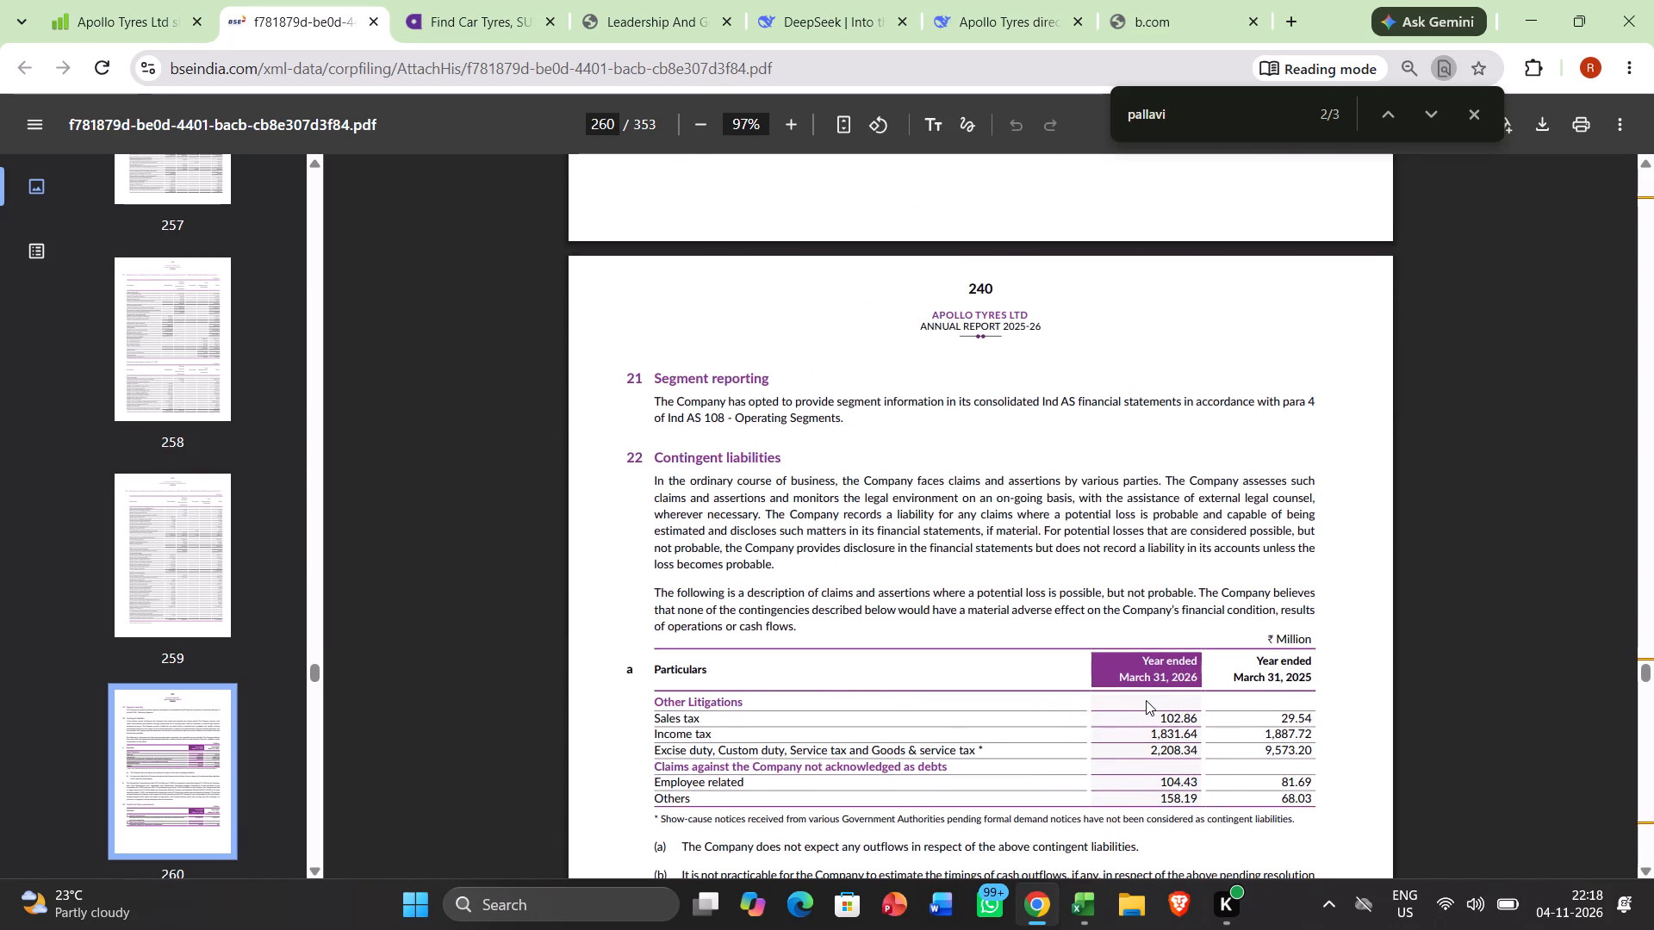
pyautogui.scroll(-3, 1146, 700)
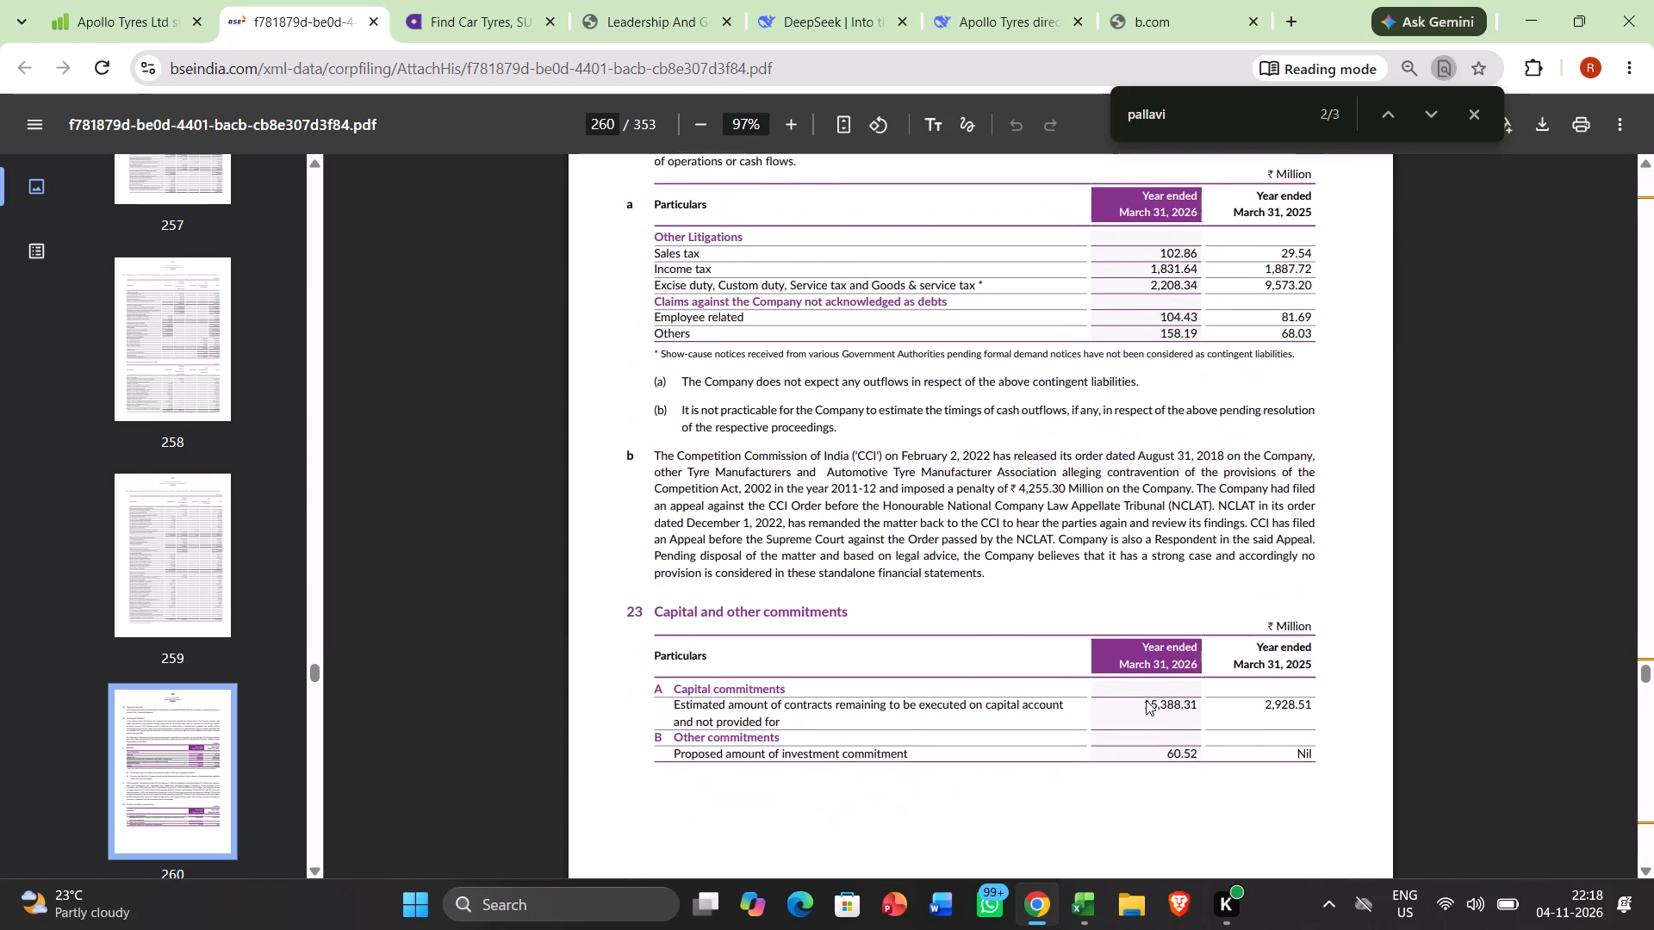
pyautogui.scroll(-4, 1146, 700)
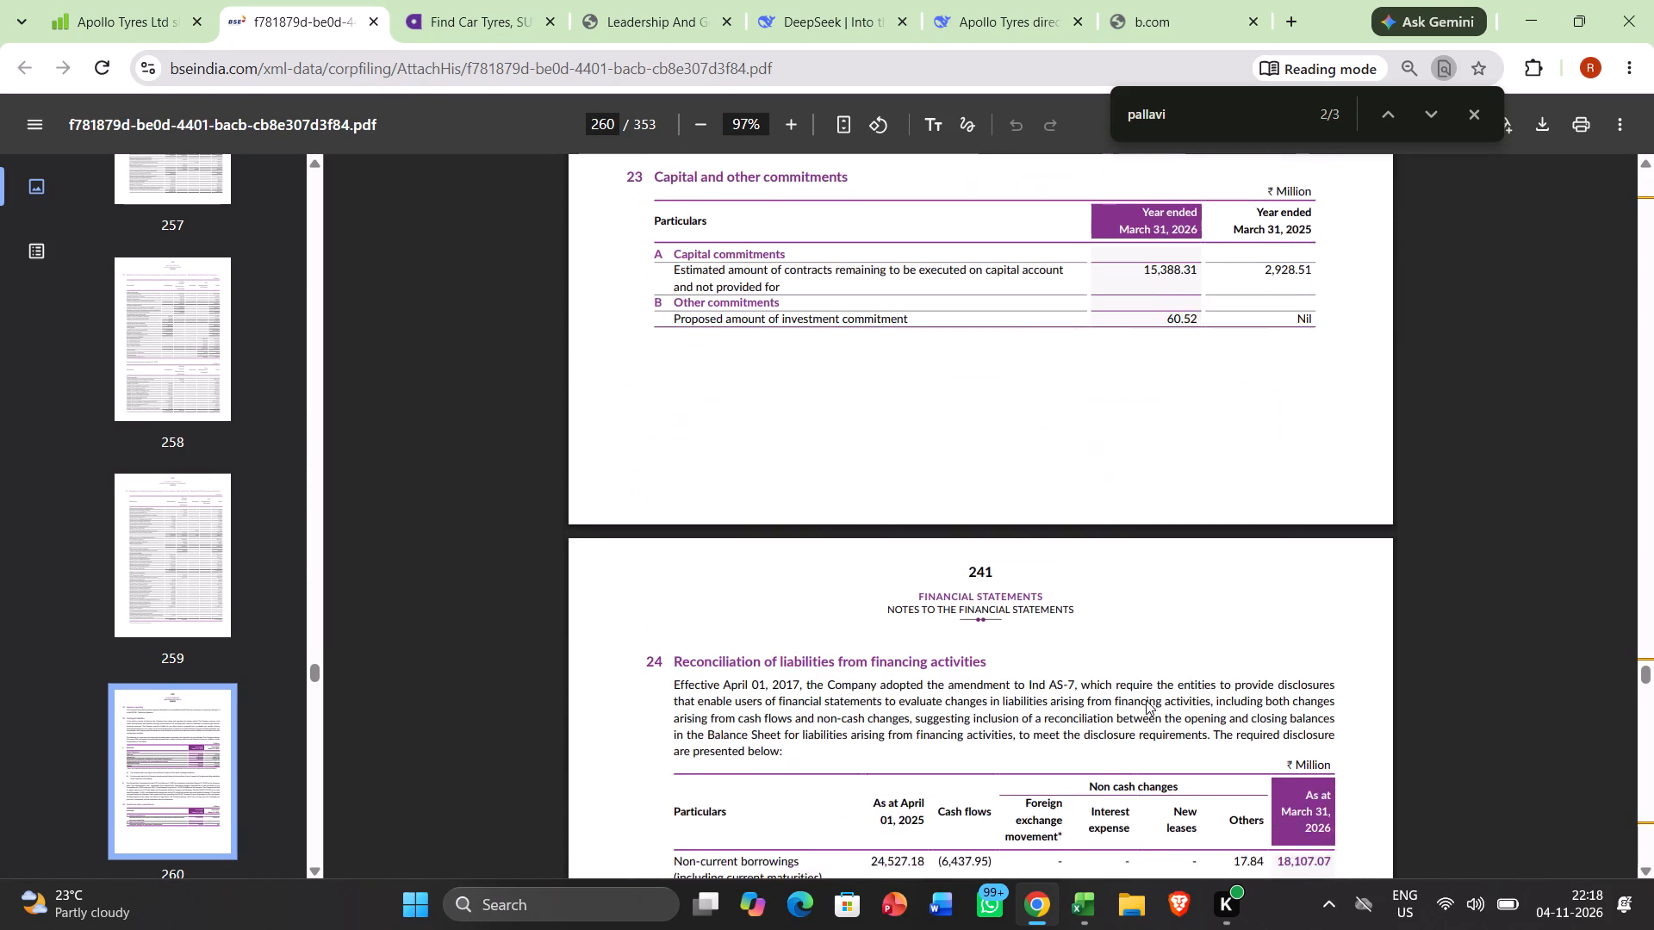
pyautogui.scroll(-5, 1146, 700)
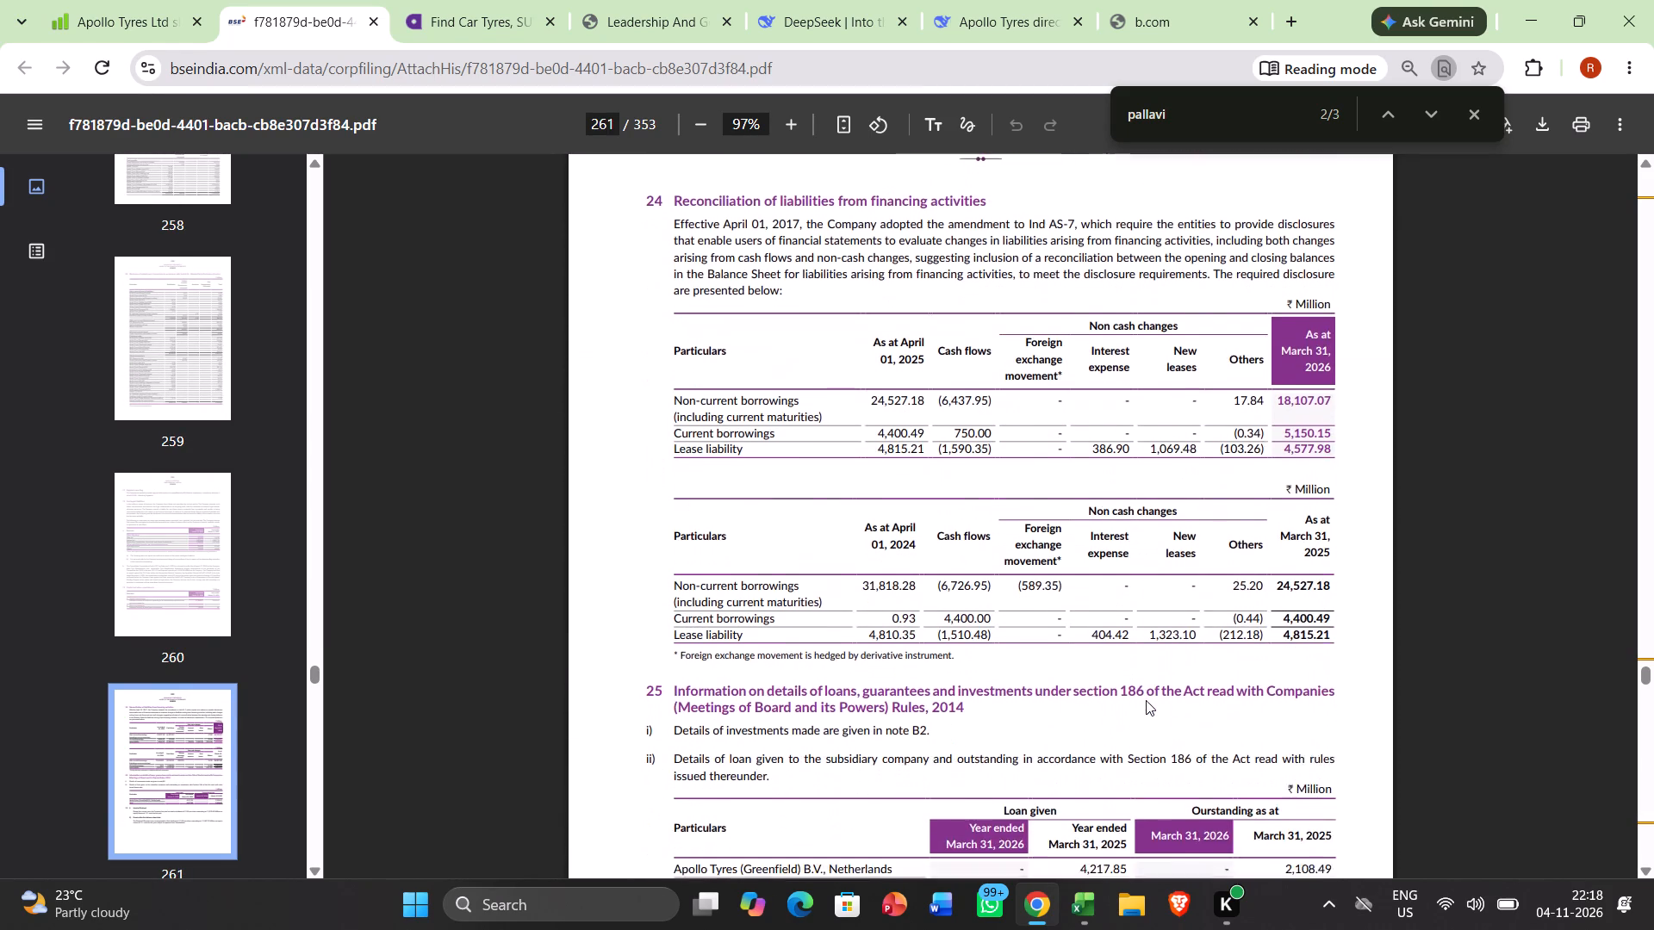
pyautogui.scroll(-4, 1146, 700)
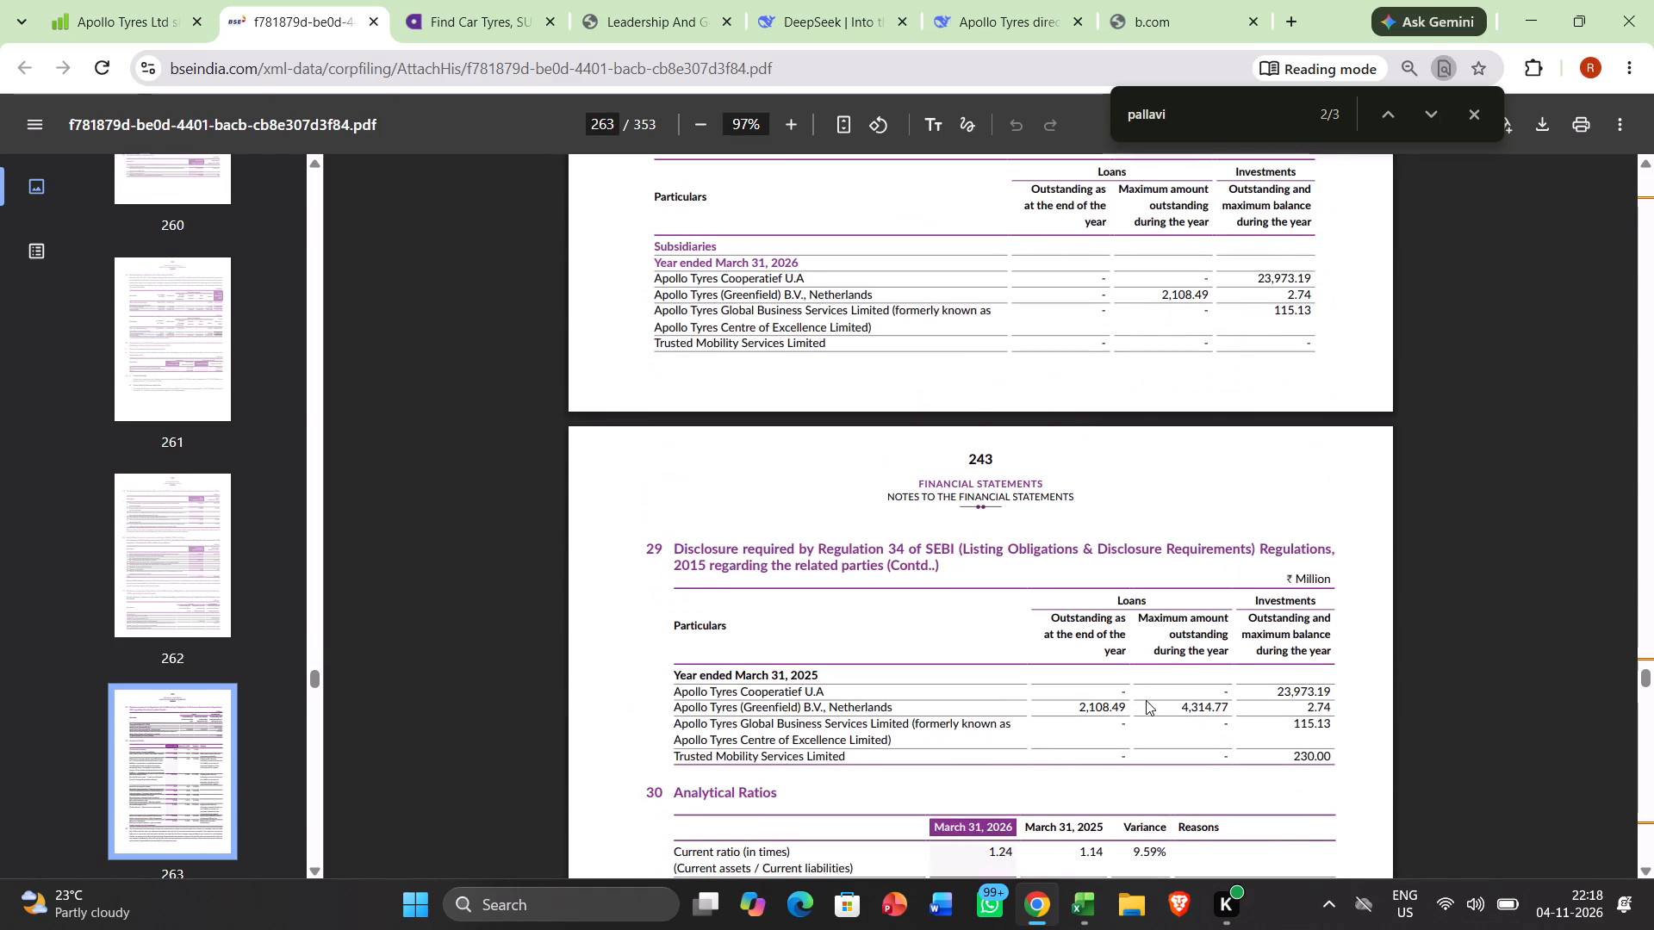
pyautogui.scroll(18, 1146, 700)
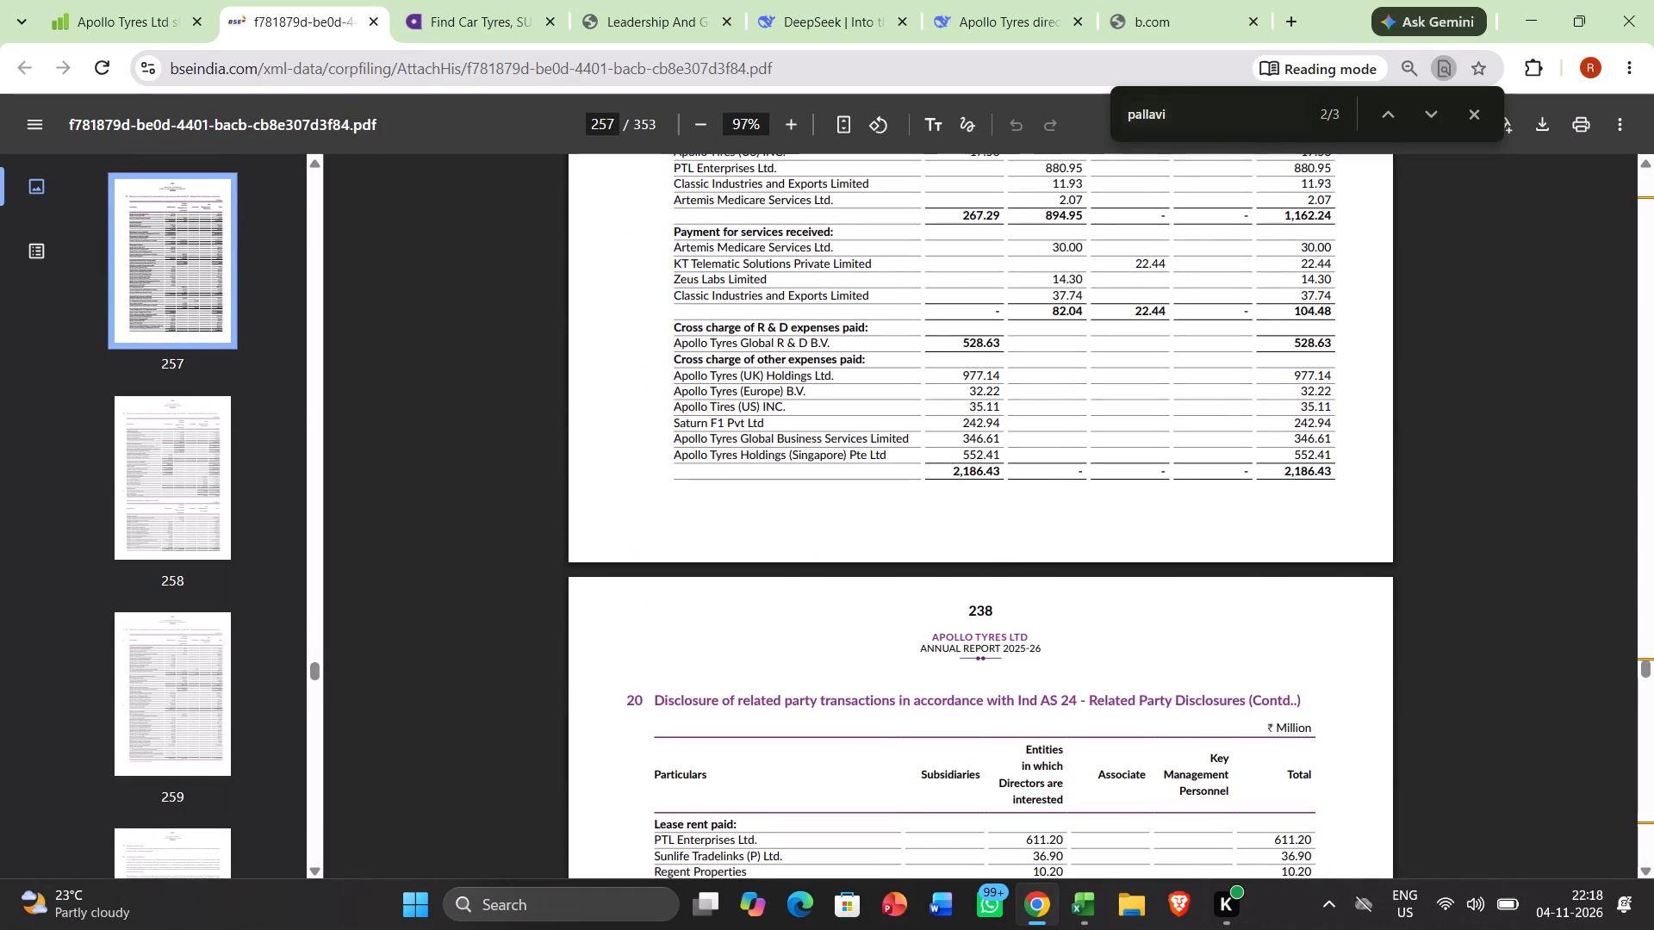
# Search the annual report for "remuneration" and go back through the matches to the Share Options Outstanding Account note.
pyautogui.click(1188, 105)
pyautogui.press('BackSpace')
pyautogui.press('BackSpace')
pyautogui.press('BackSpace')
pyautogui.press('BackSpace')
pyautogui.press('BackSpace')
pyautogui.press('BackSpace')
pyautogui.press('BackSpace')
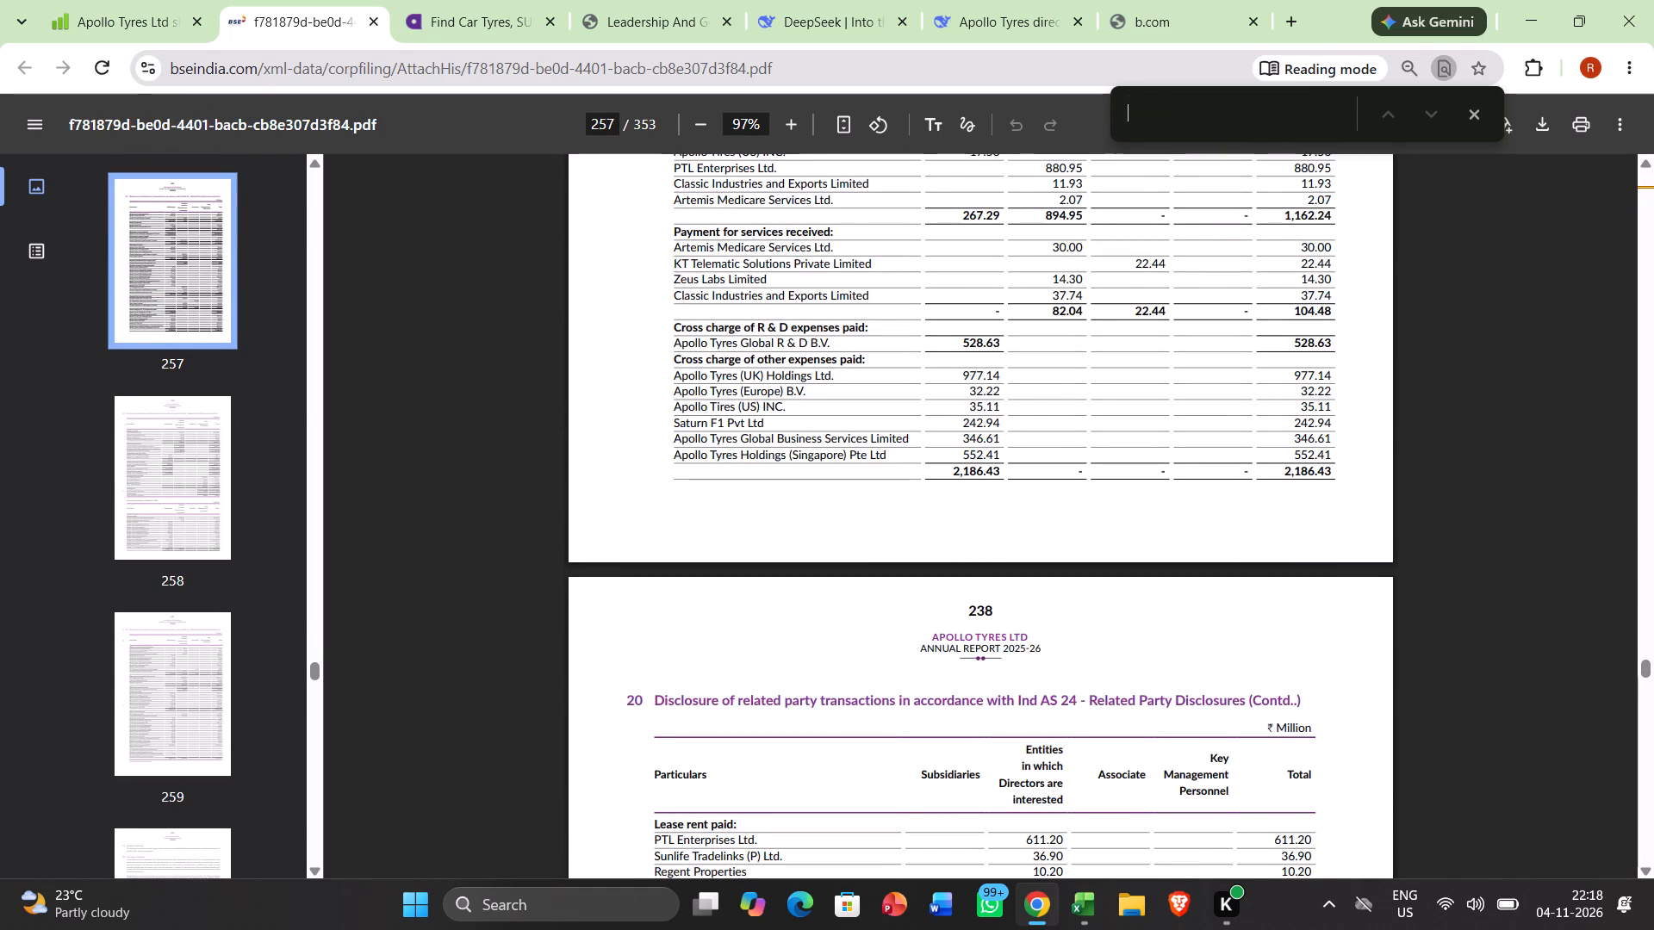
pyautogui.press('BackSpace')
pyautogui.write('remuneration')
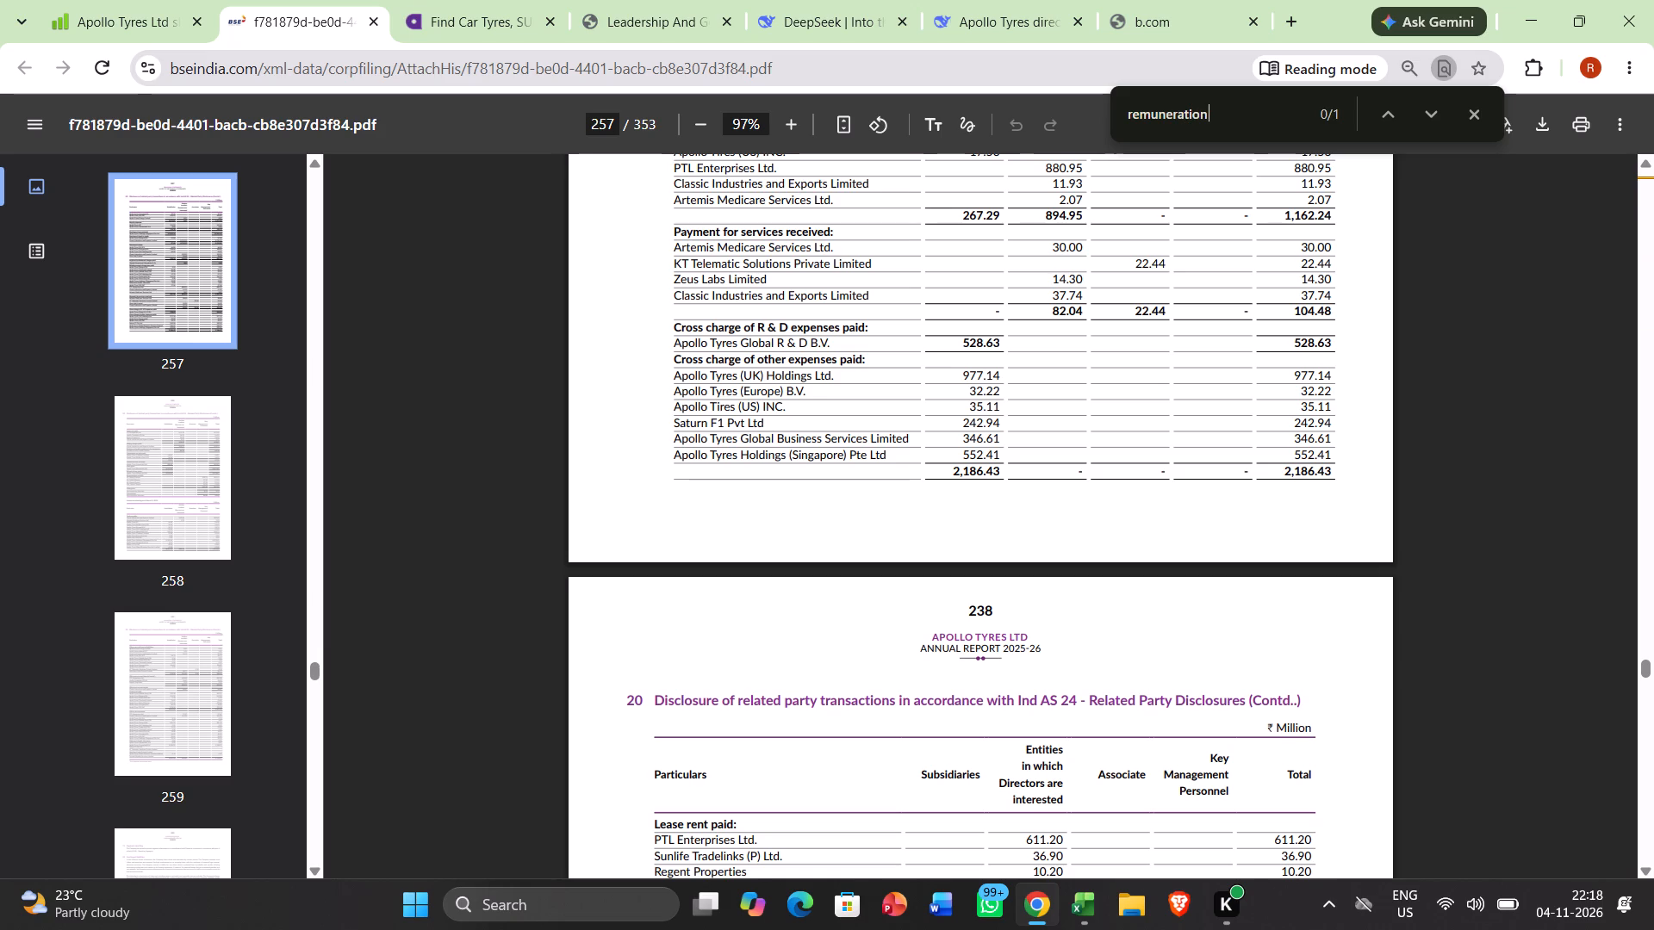
pyautogui.tripleClick(1396, 119)
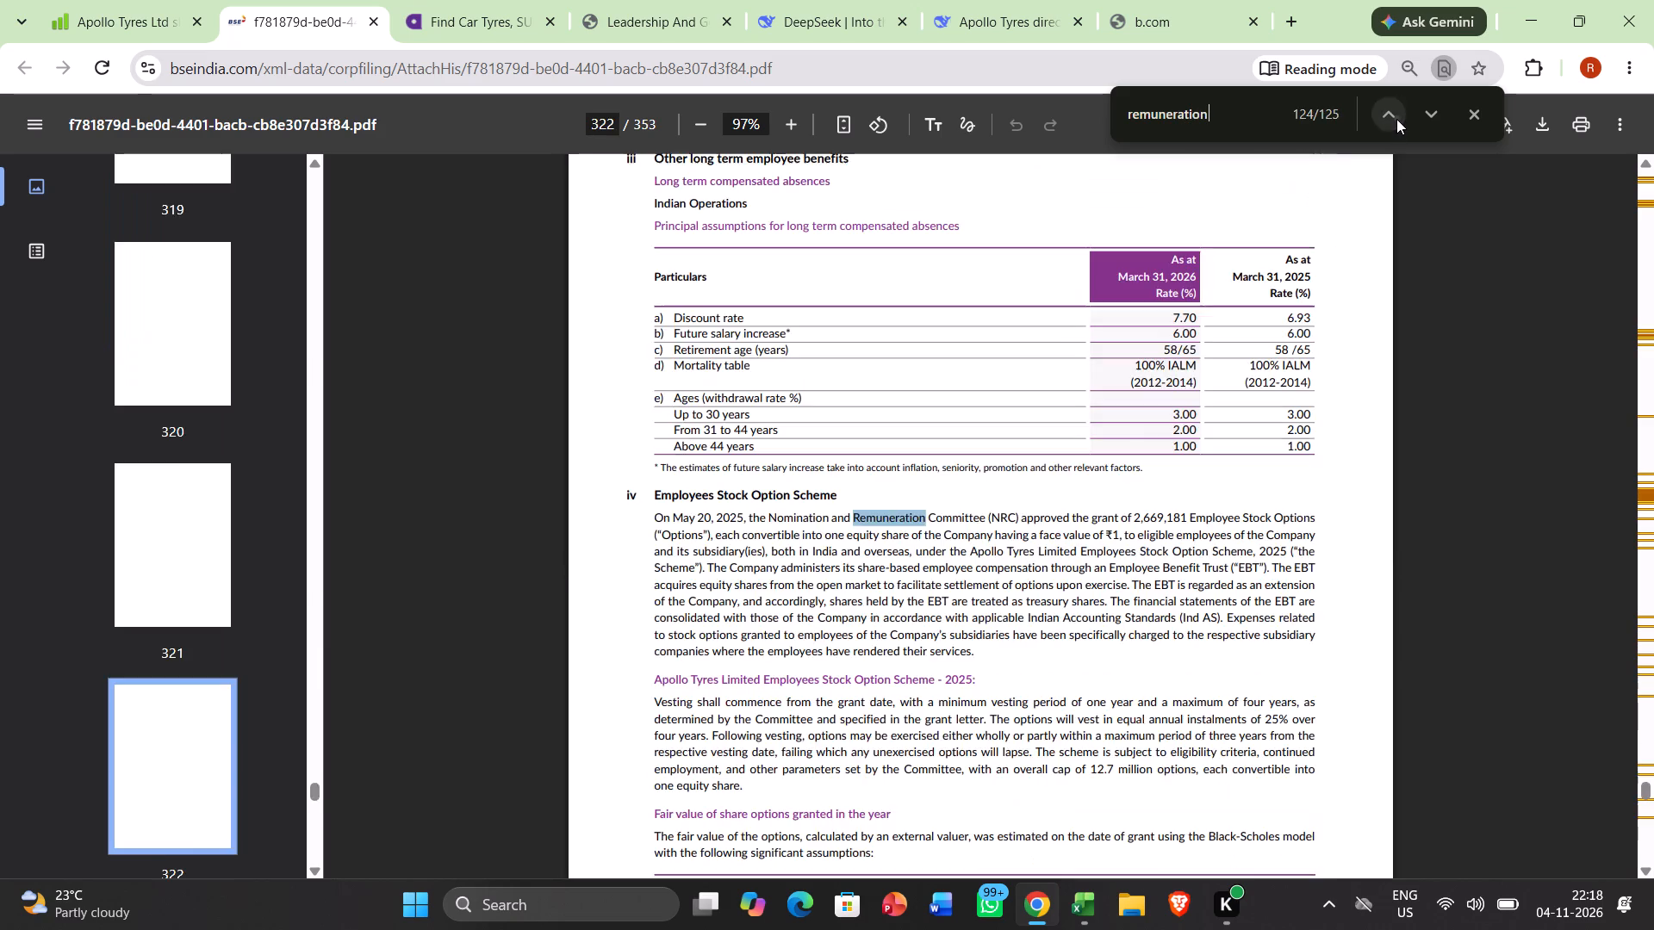
pyautogui.tripleClick(1396, 119)
pyautogui.tripleClick(1396, 119)
pyautogui.moveTo(1396, 119); pyautogui.dragTo(1327, 90)
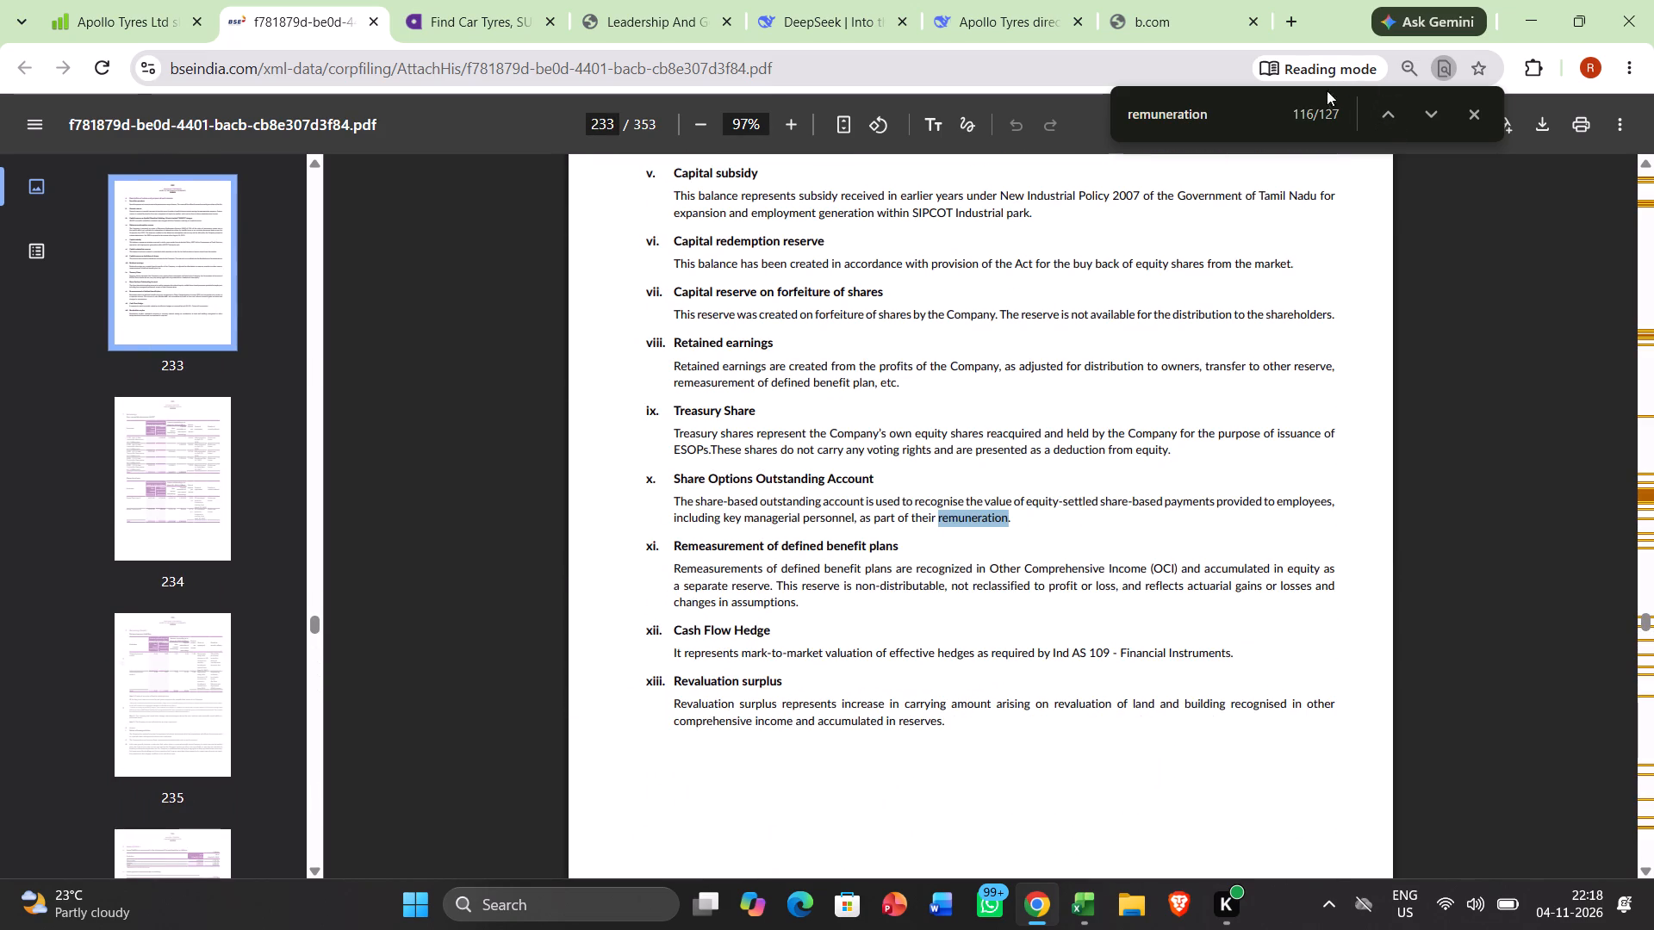
# Go back through further "remuneration" matches to the directors' remuneration and sitting fee disclosures on PDF page 169.
pyautogui.moveTo(1327, 90); pyautogui.dragTo(1310, 112)
pyautogui.click(1310, 112)
pyautogui.moveTo(1310, 112); pyautogui.dragTo(1283, 115)
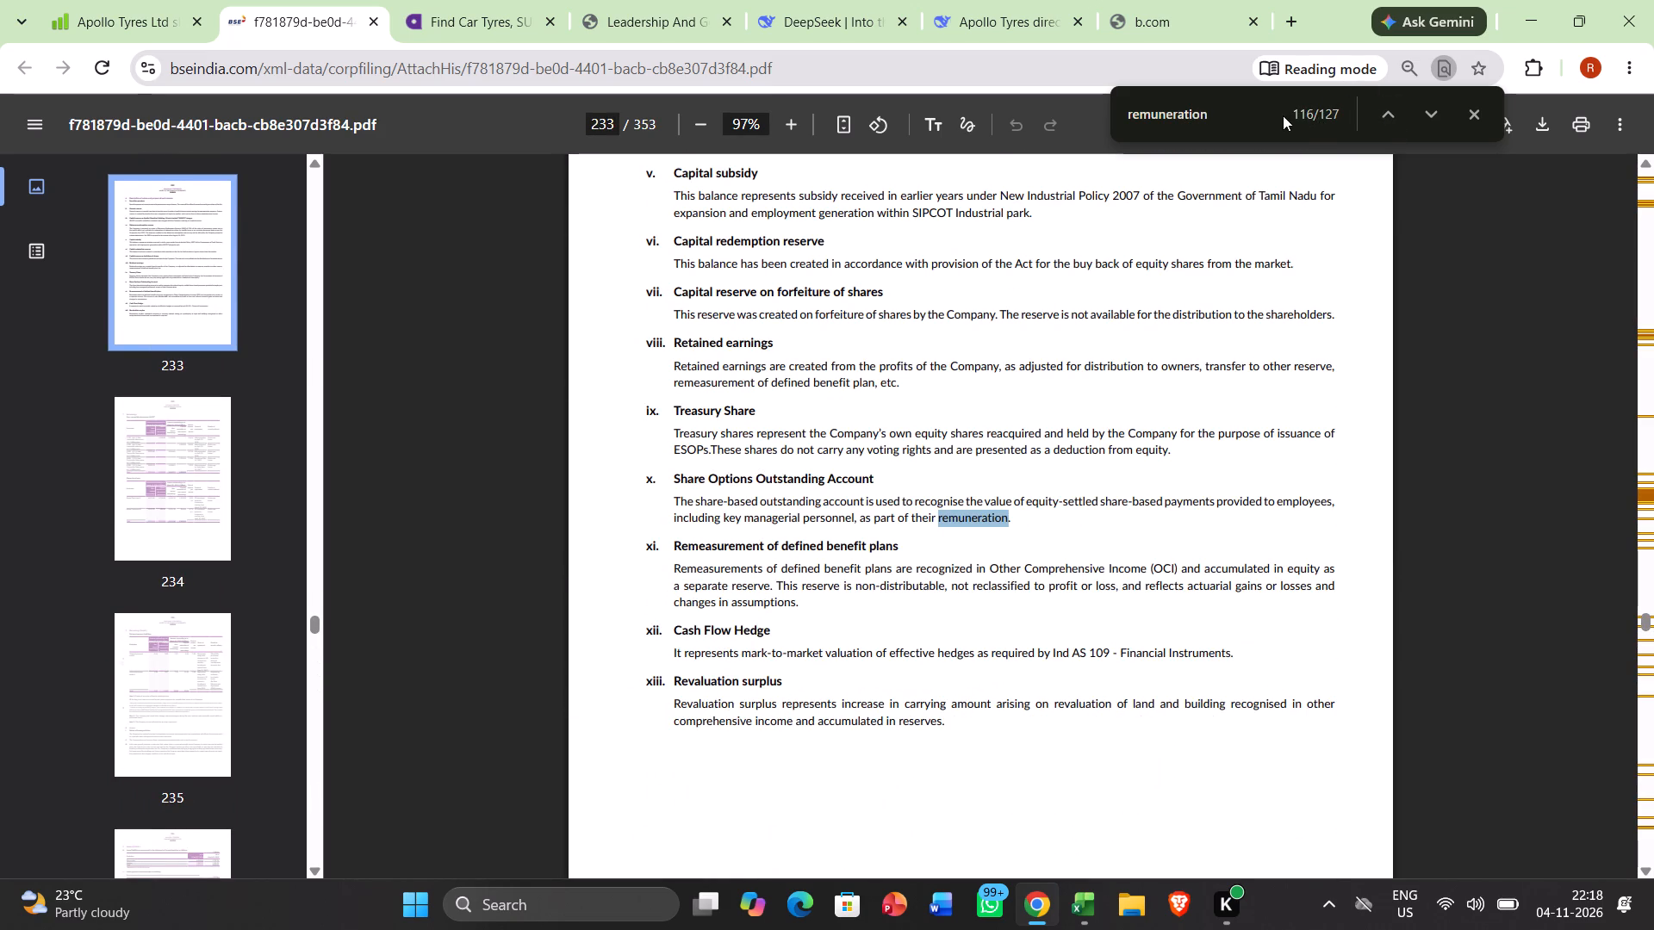
pyautogui.moveTo(1283, 115); pyautogui.dragTo(1356, 110)
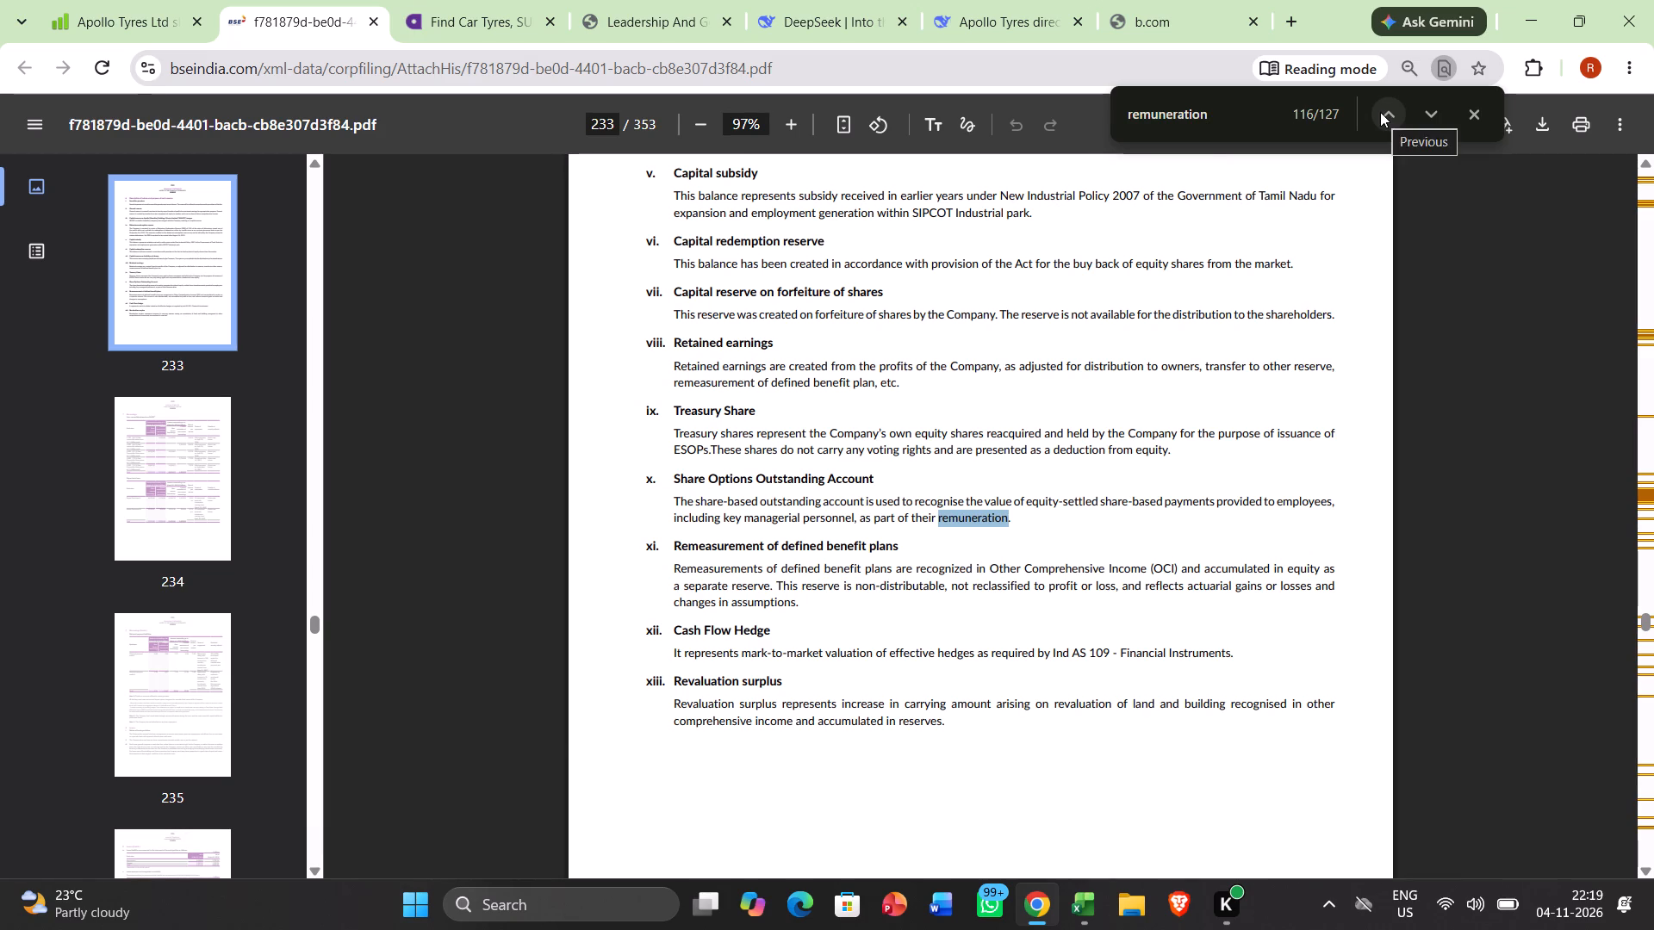
pyautogui.tripleClick(1380, 112)
pyautogui.tripleClick(1380, 112)
pyautogui.tripleClick(1380, 112)
pyautogui.tripleClick(1380, 112)
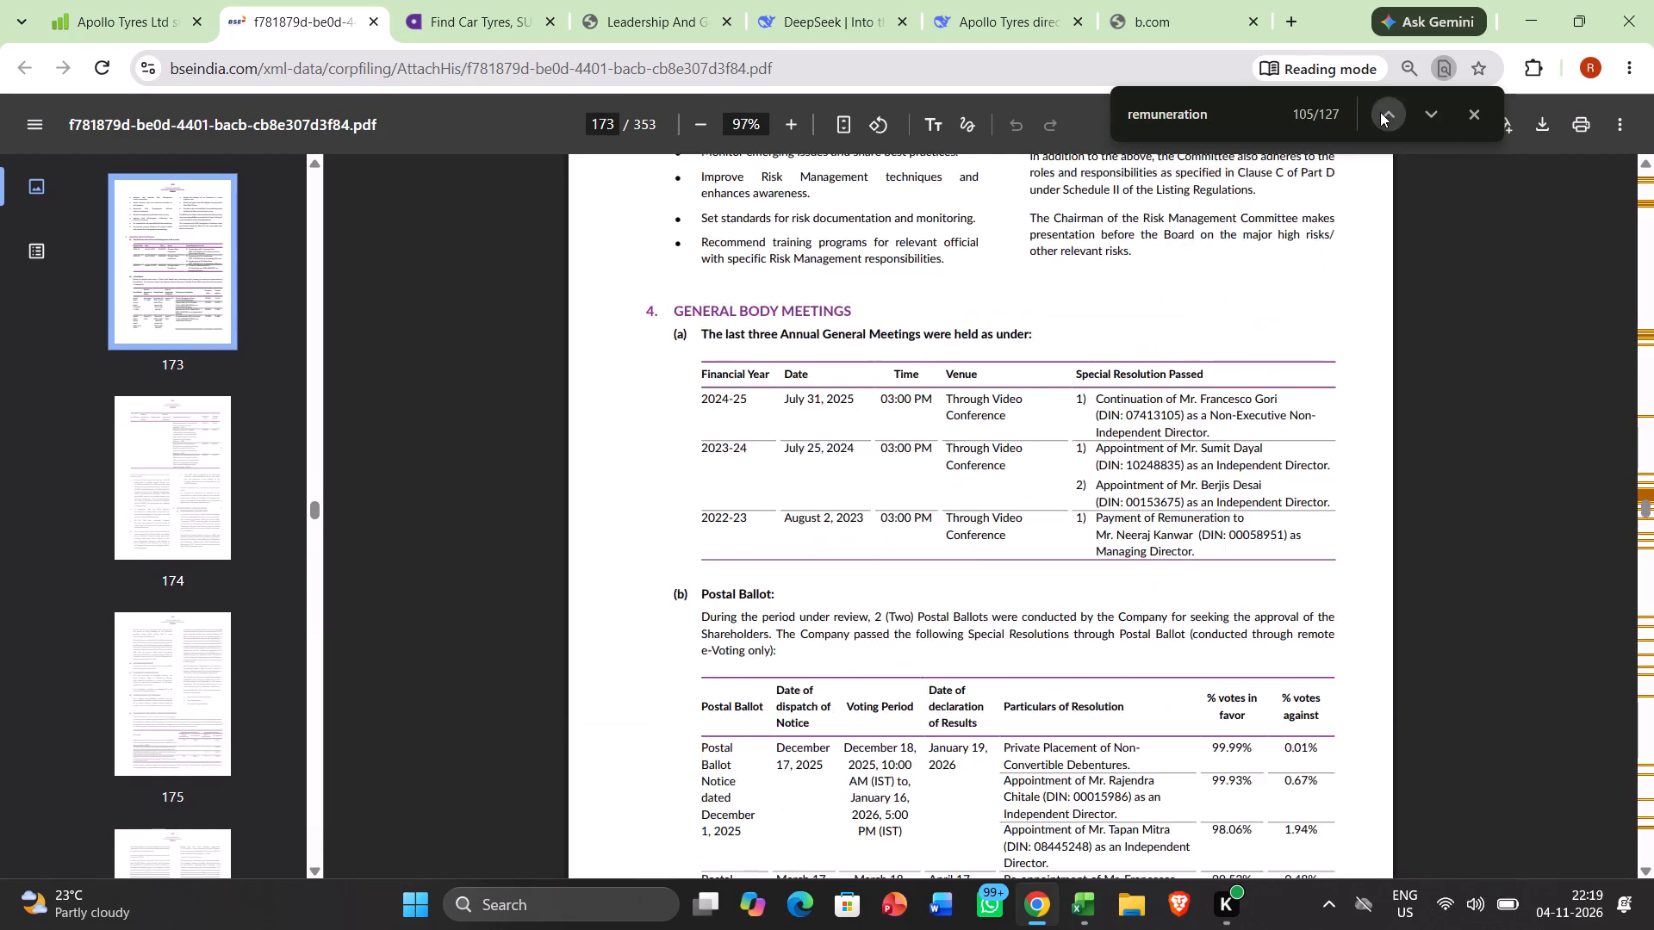
pyautogui.doubleClick(1380, 112)
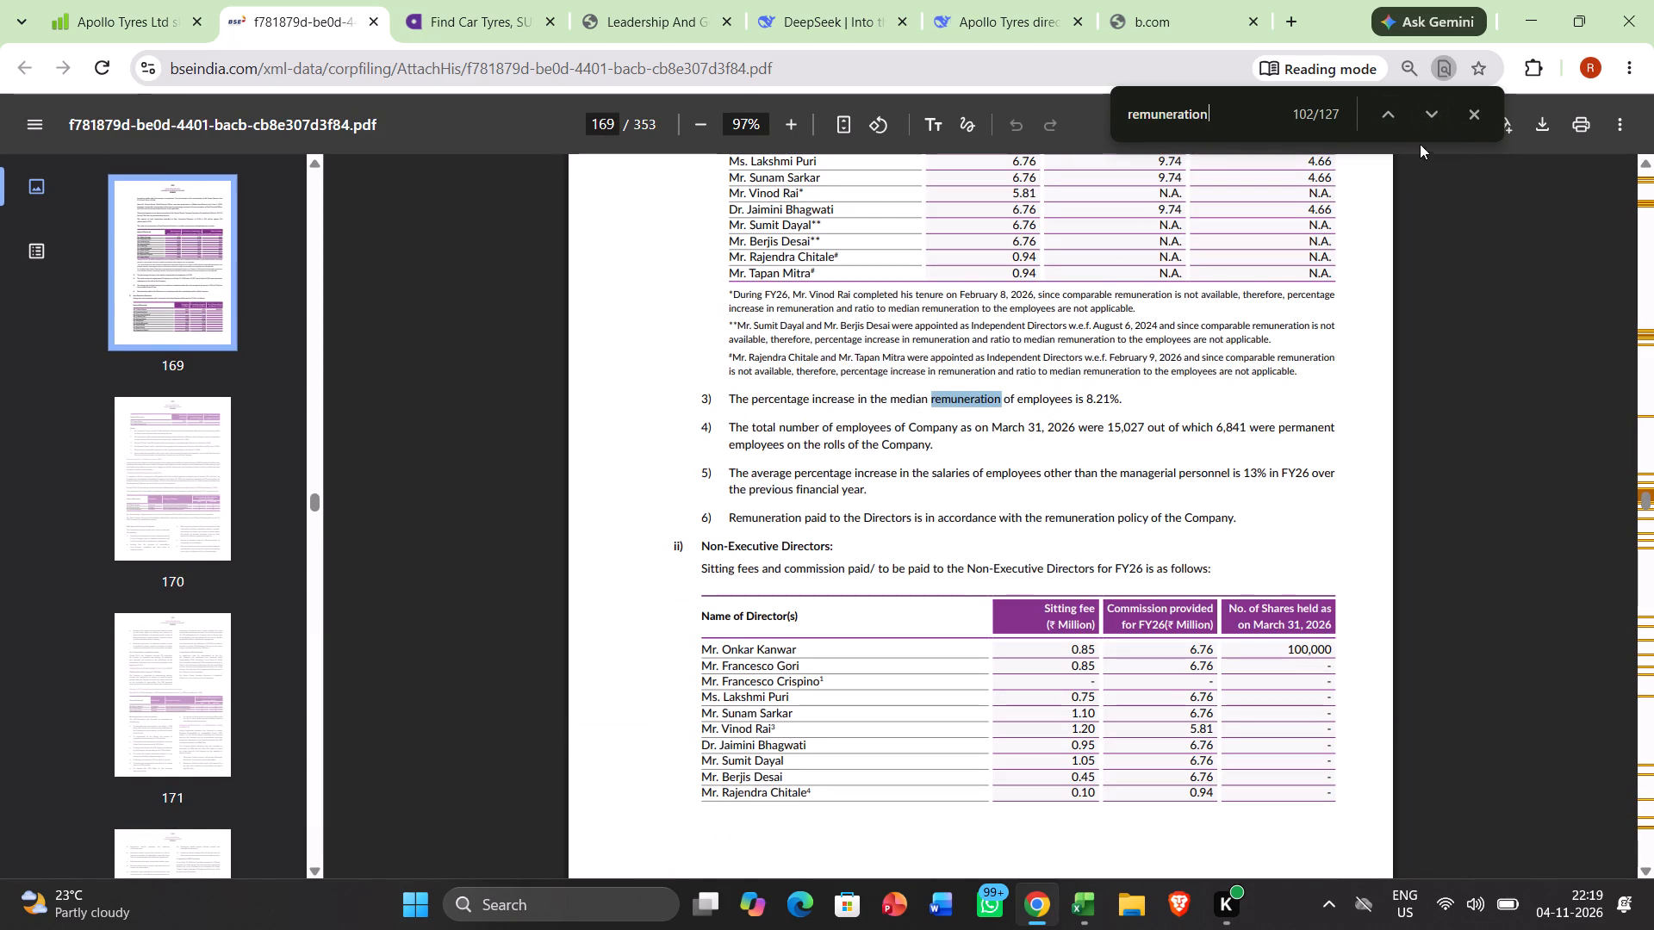
# Advance through the "remuneration" matches from the directors' disclosures on PDF page 169 to the Independent Auditor's Report on PDF page 193.
pyautogui.click(1421, 111)
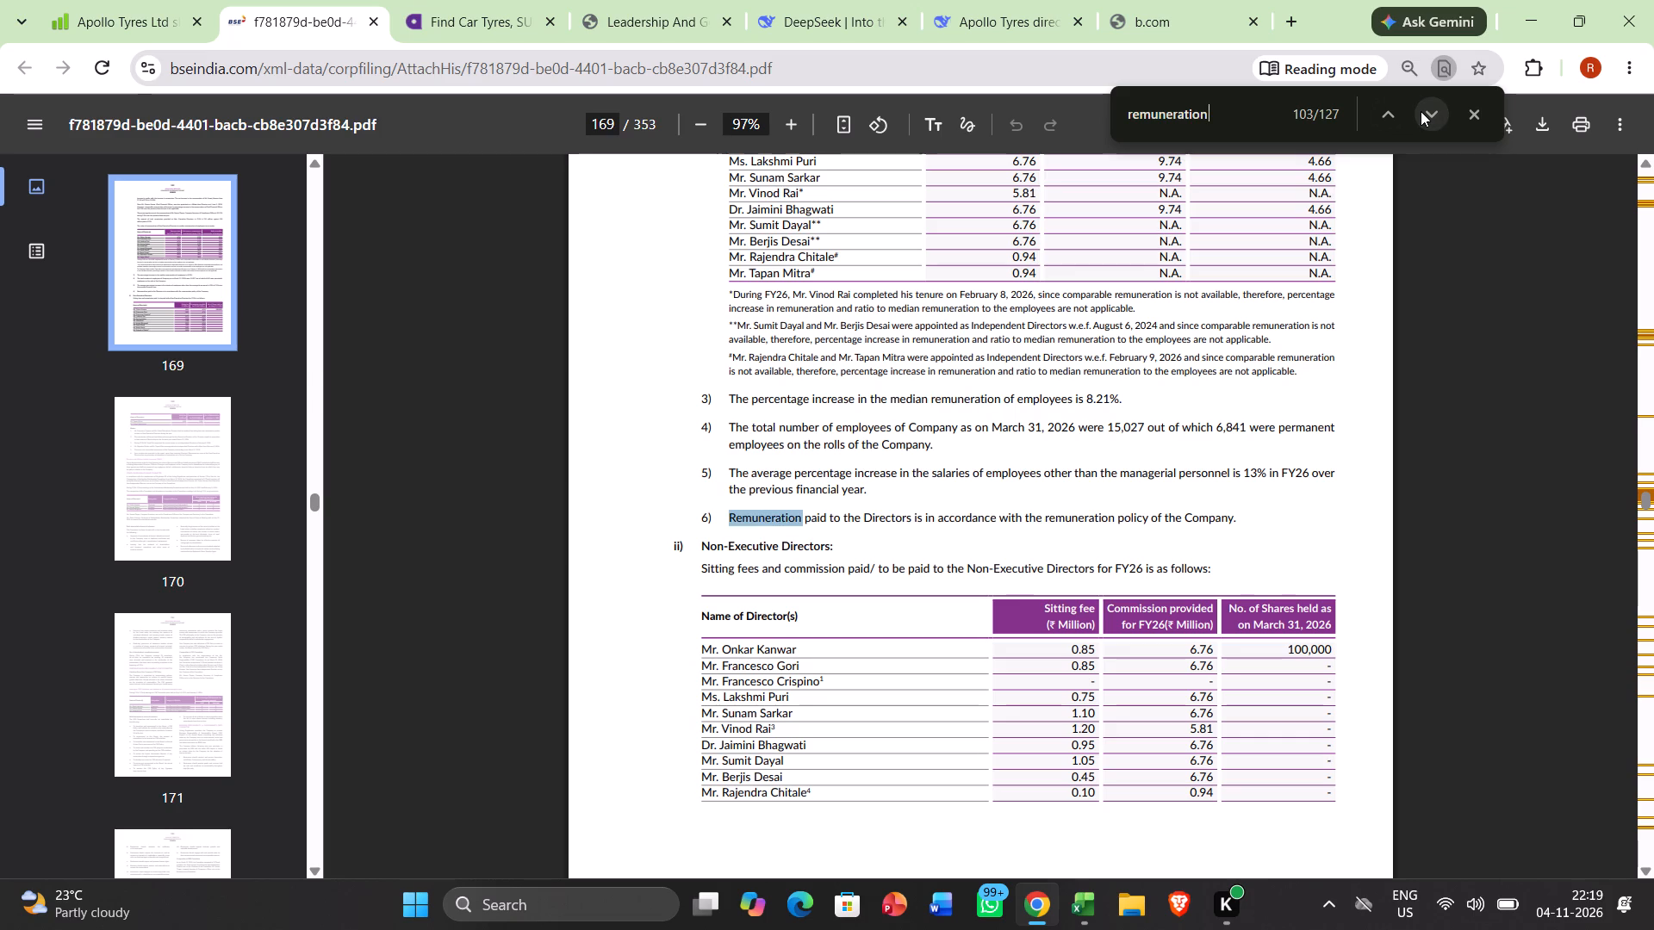
pyautogui.click(1421, 111)
pyautogui.click(1421, 111)
pyautogui.click(1421, 111)
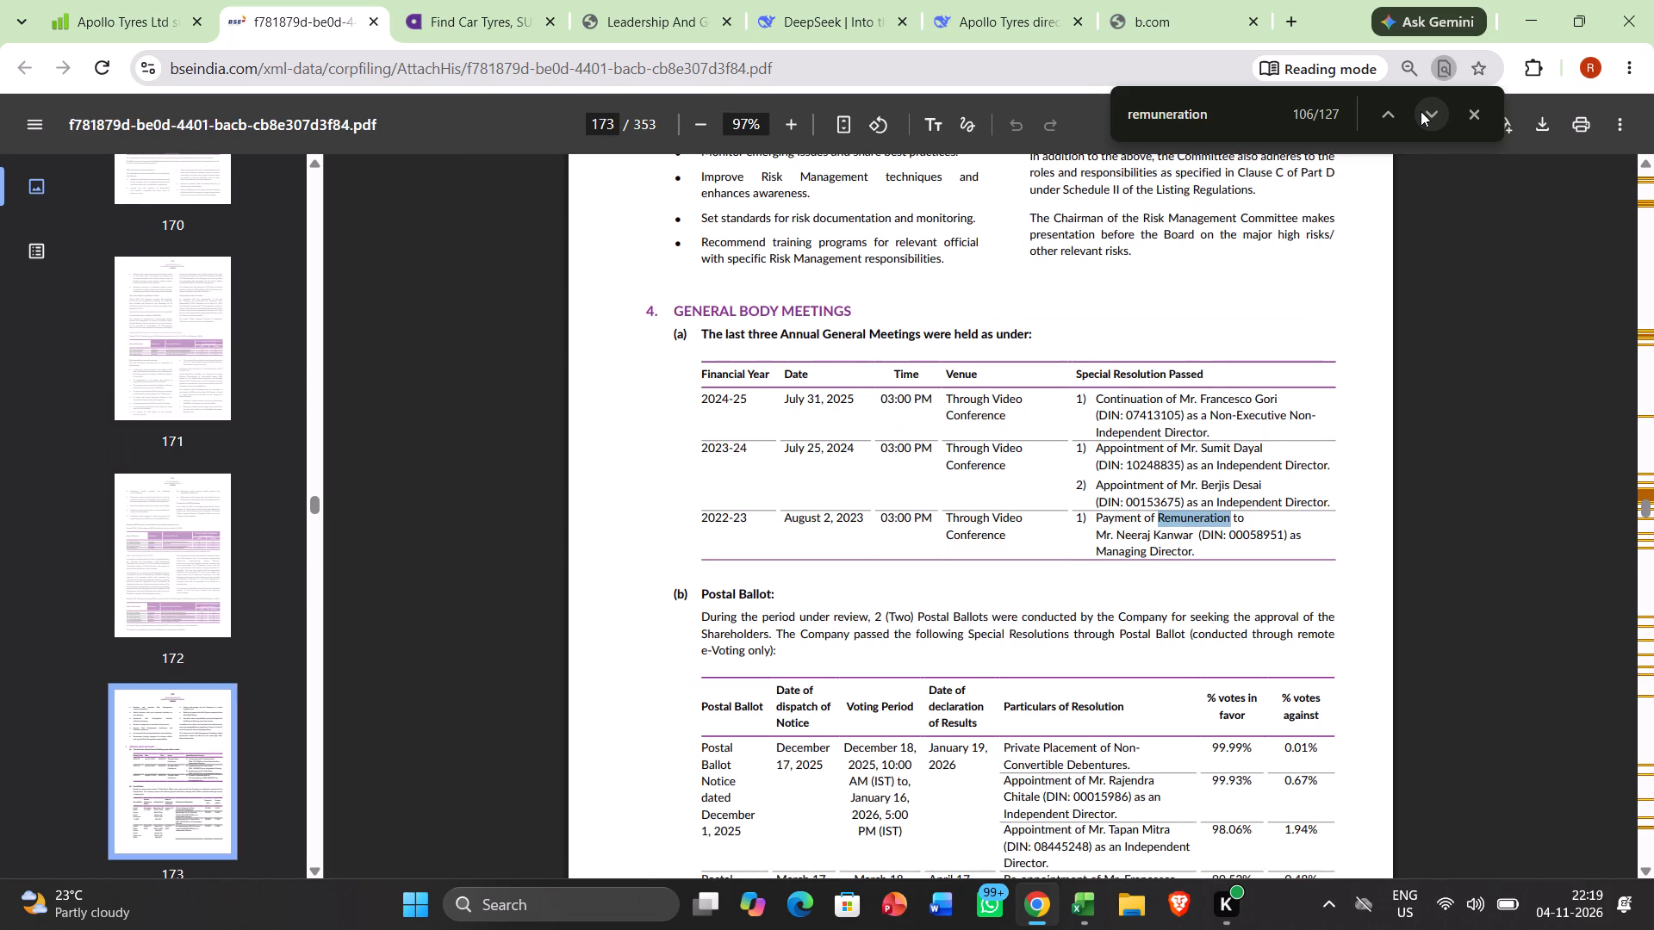
pyautogui.click(1421, 111)
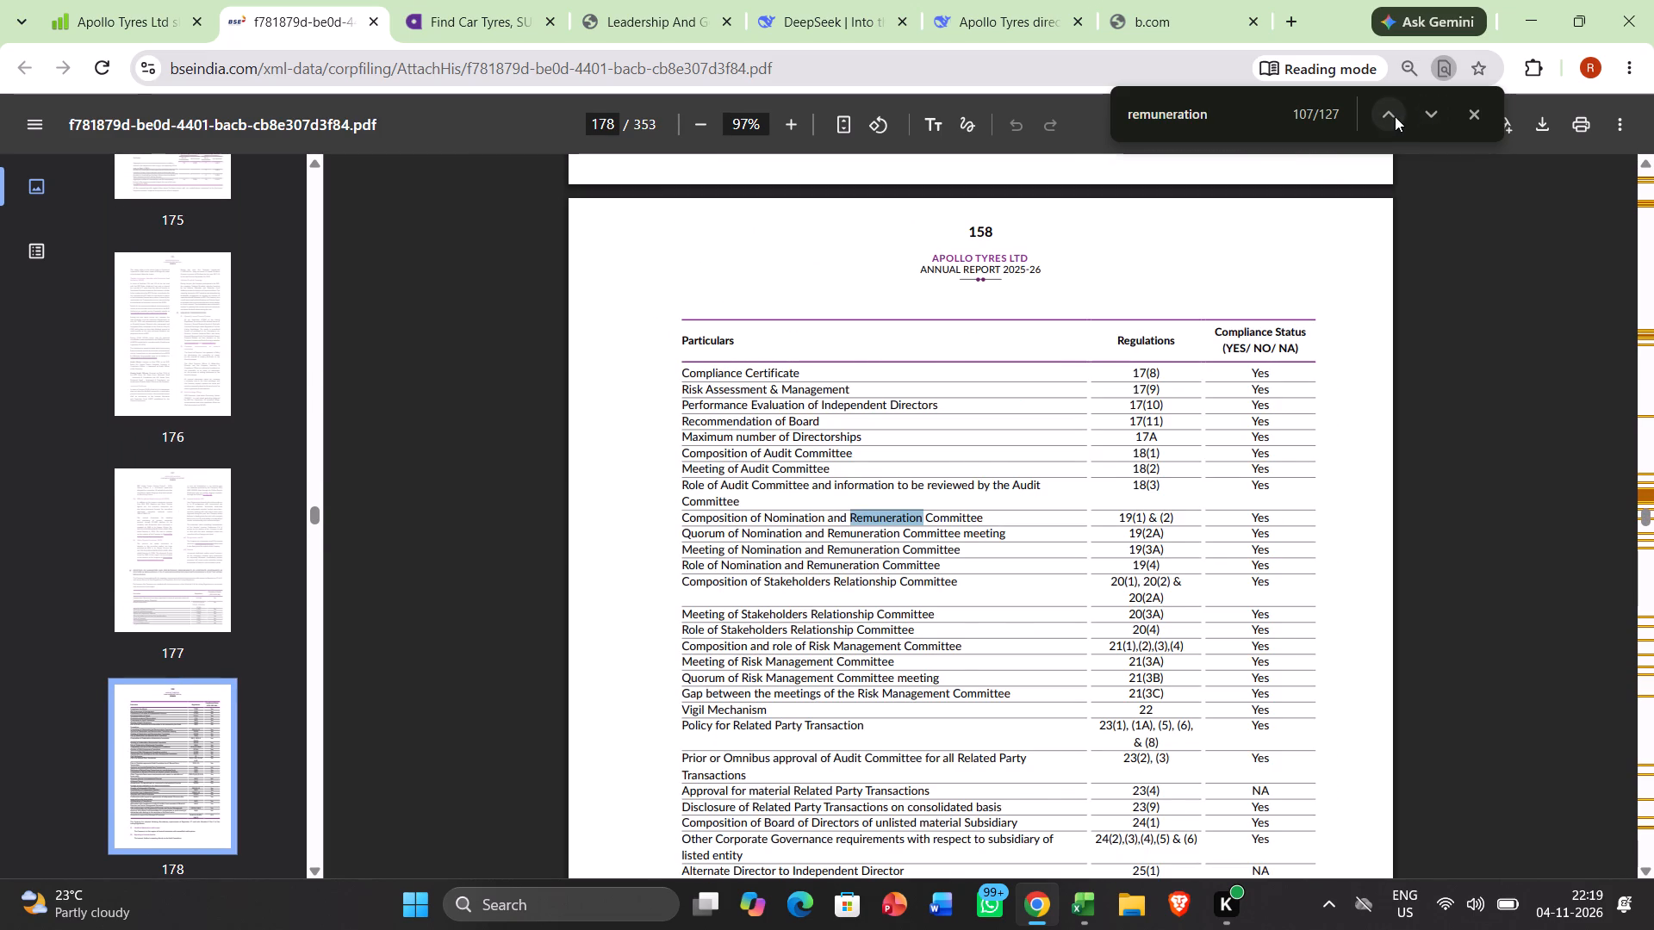
pyautogui.click(1395, 117)
pyautogui.click(1426, 122)
pyautogui.click(1426, 122)
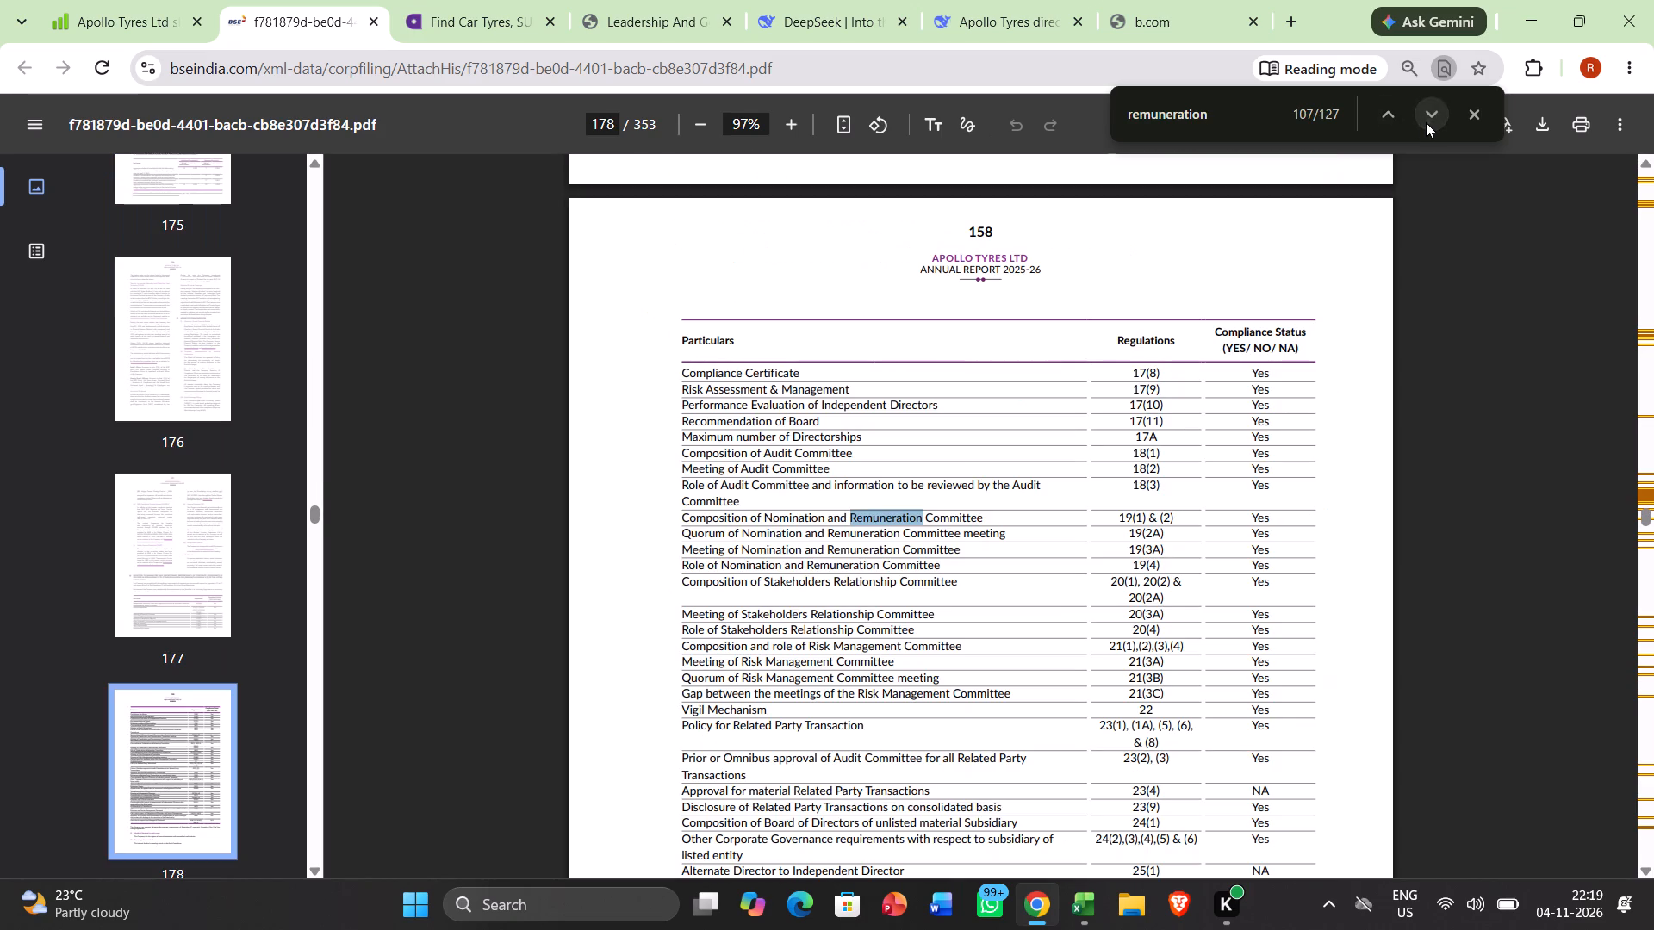
pyautogui.tripleClick(1426, 122)
pyautogui.tripleClick(1426, 122)
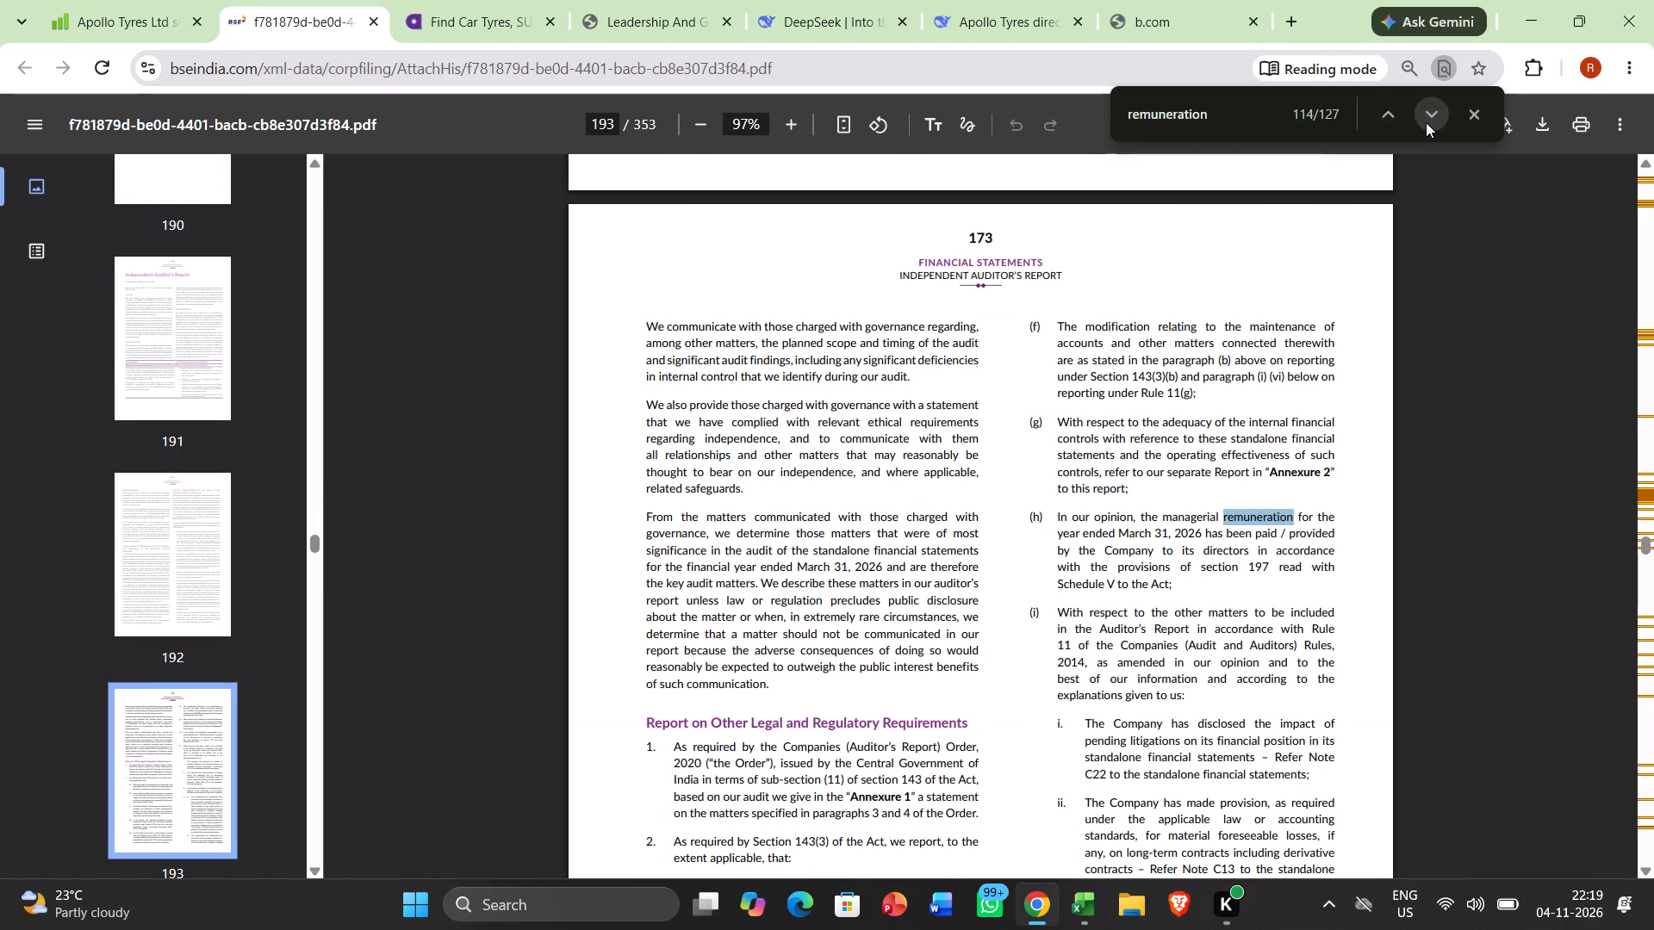
# Continue through the "remuneration" matches to the standalone Remuneration to KMP tables on PDF pages 254 and 258.
pyautogui.click(1421, 121)
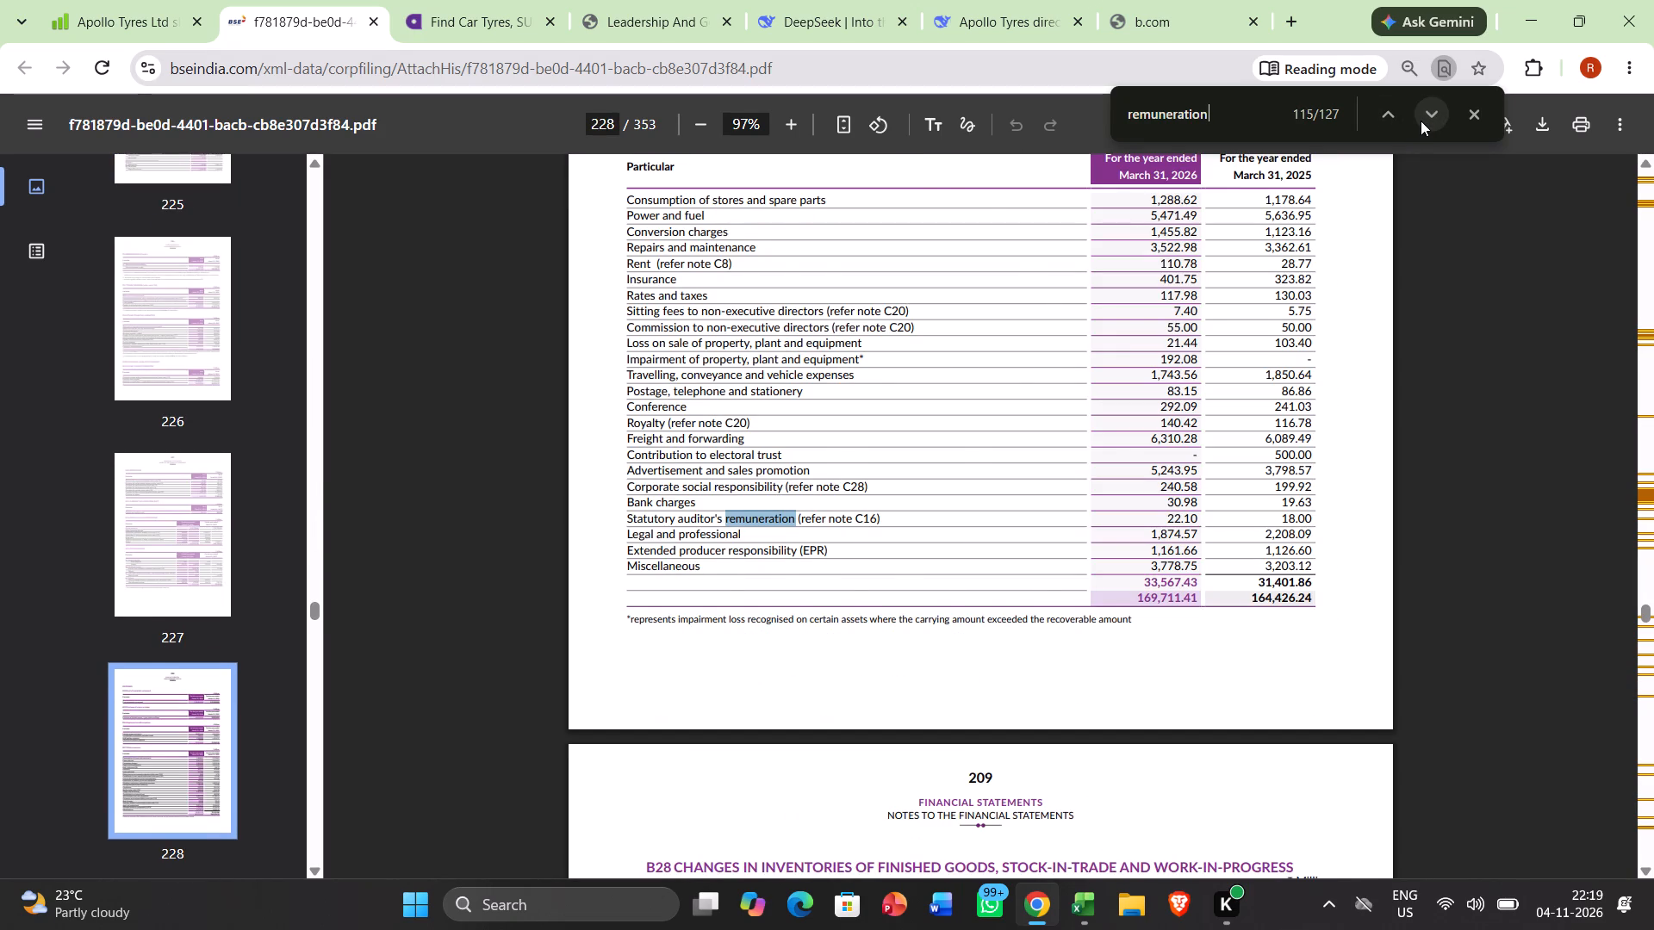
pyautogui.click(1421, 121)
pyautogui.click(1421, 121)
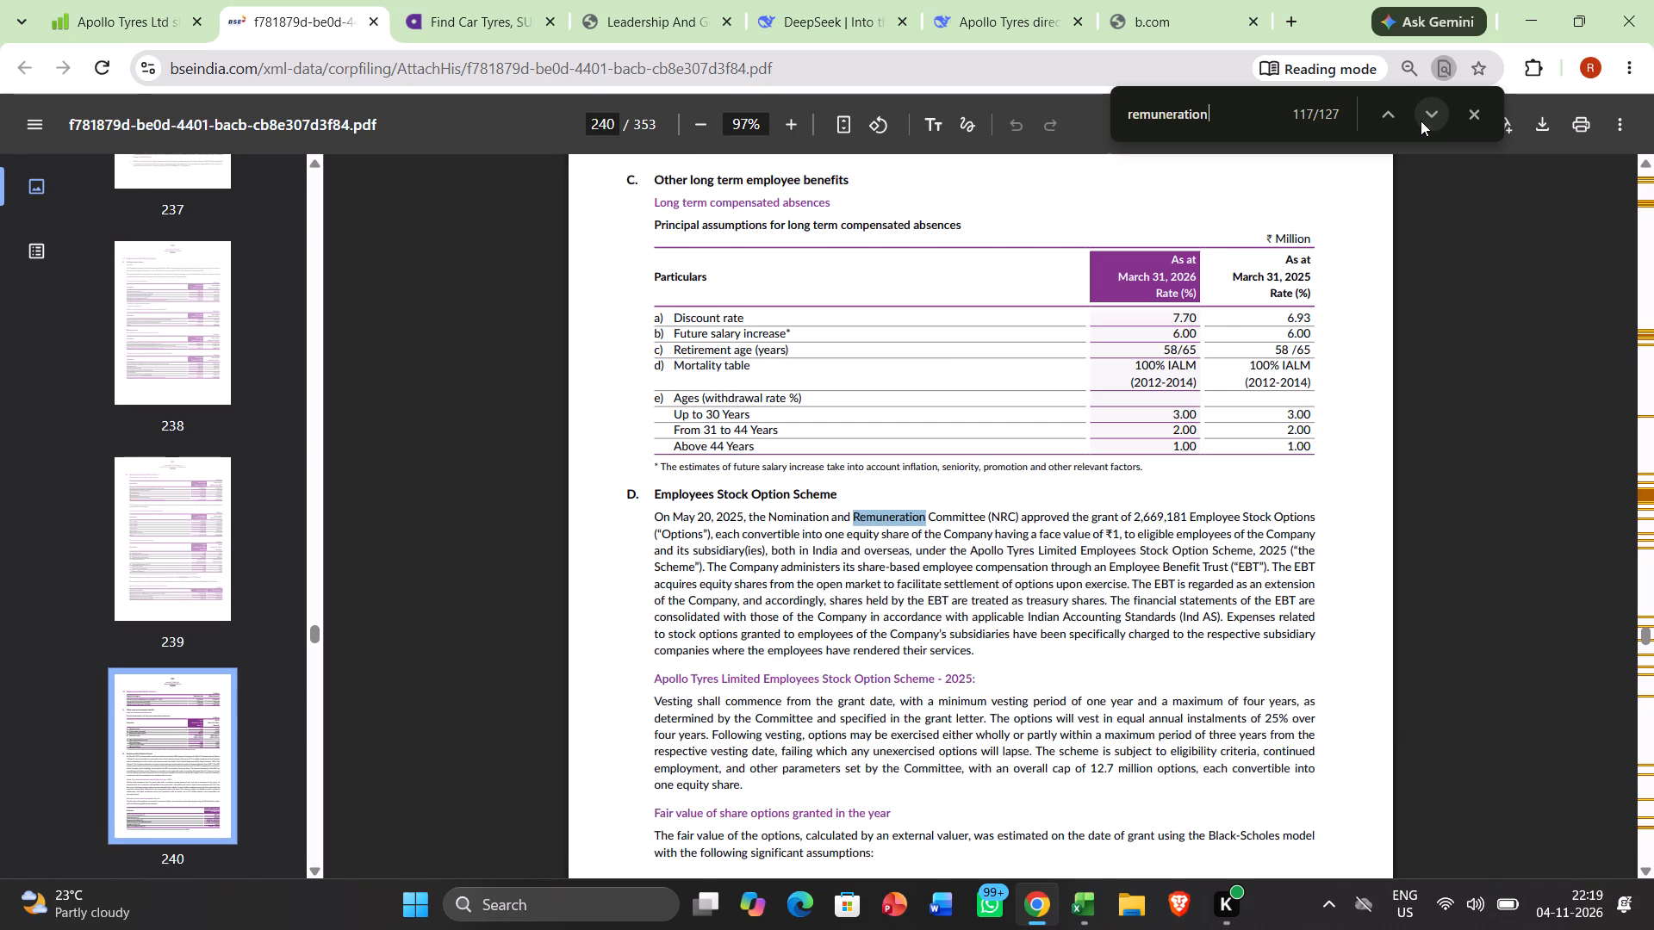
pyautogui.click(1421, 121)
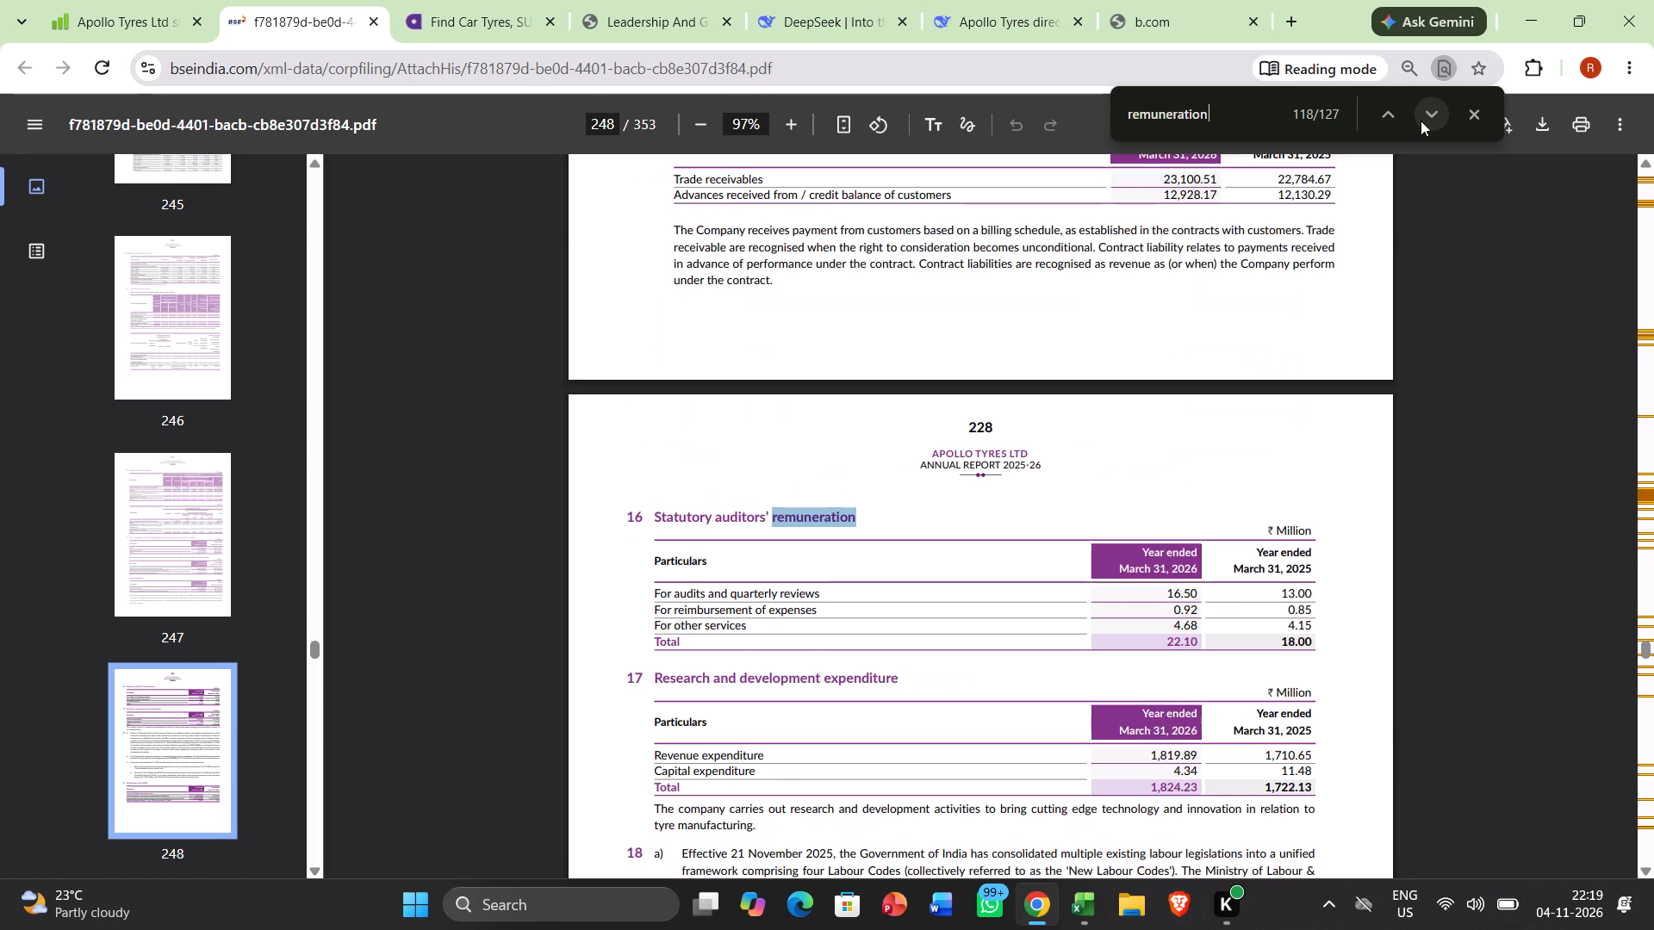
pyautogui.click(1421, 121)
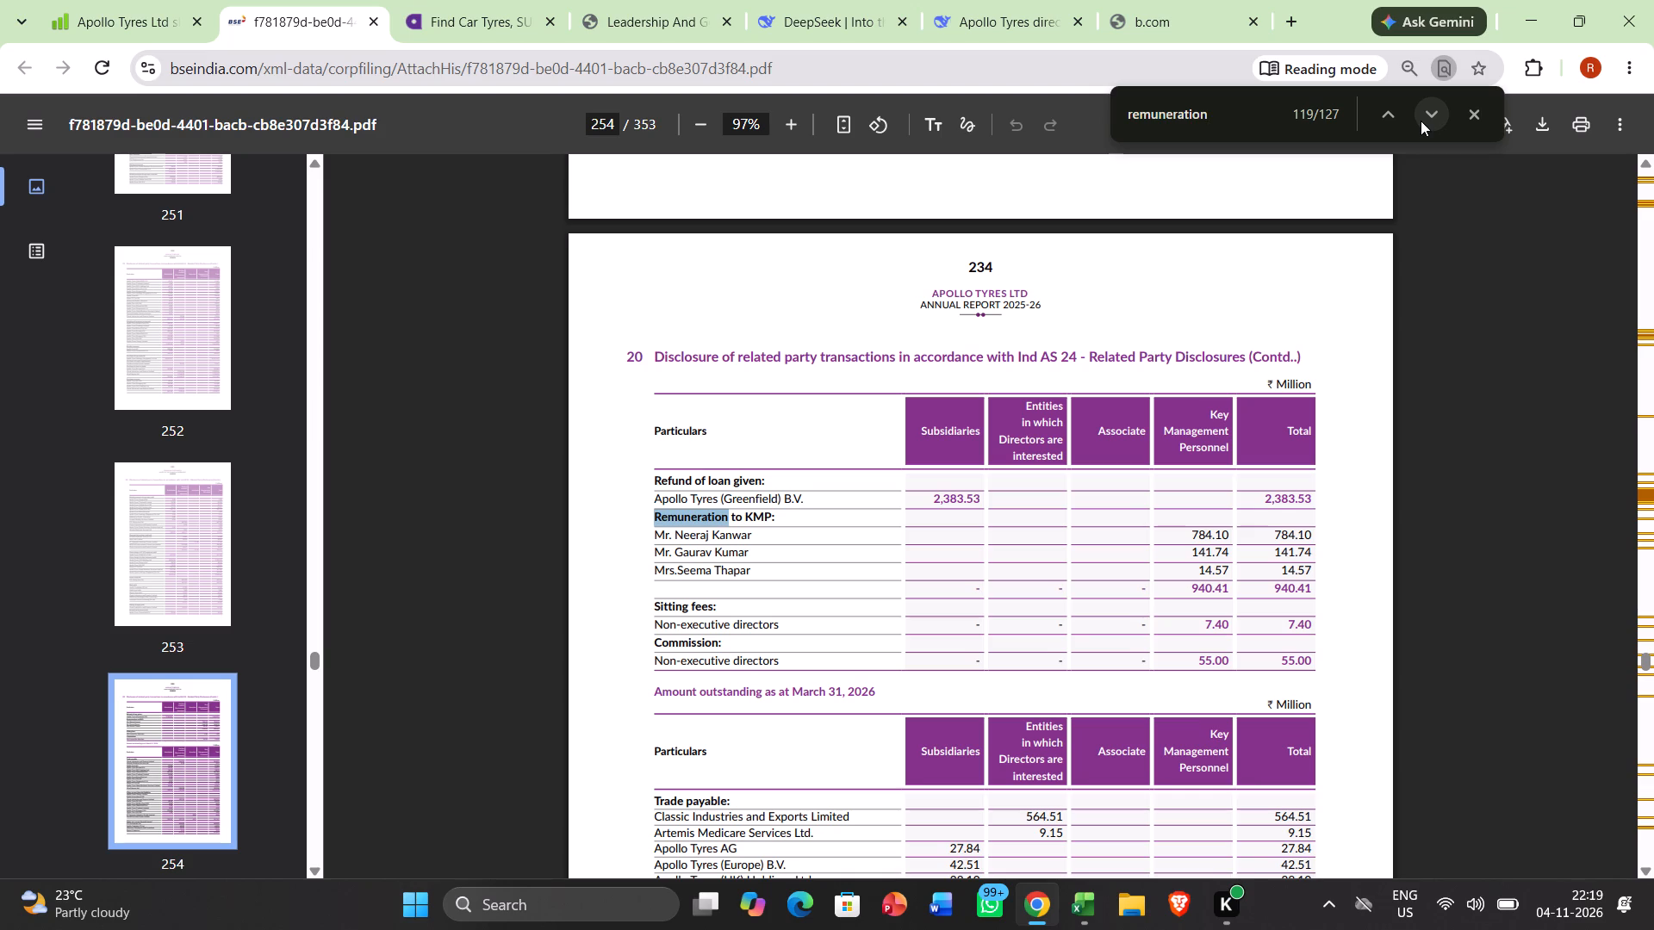
pyautogui.click(1421, 121)
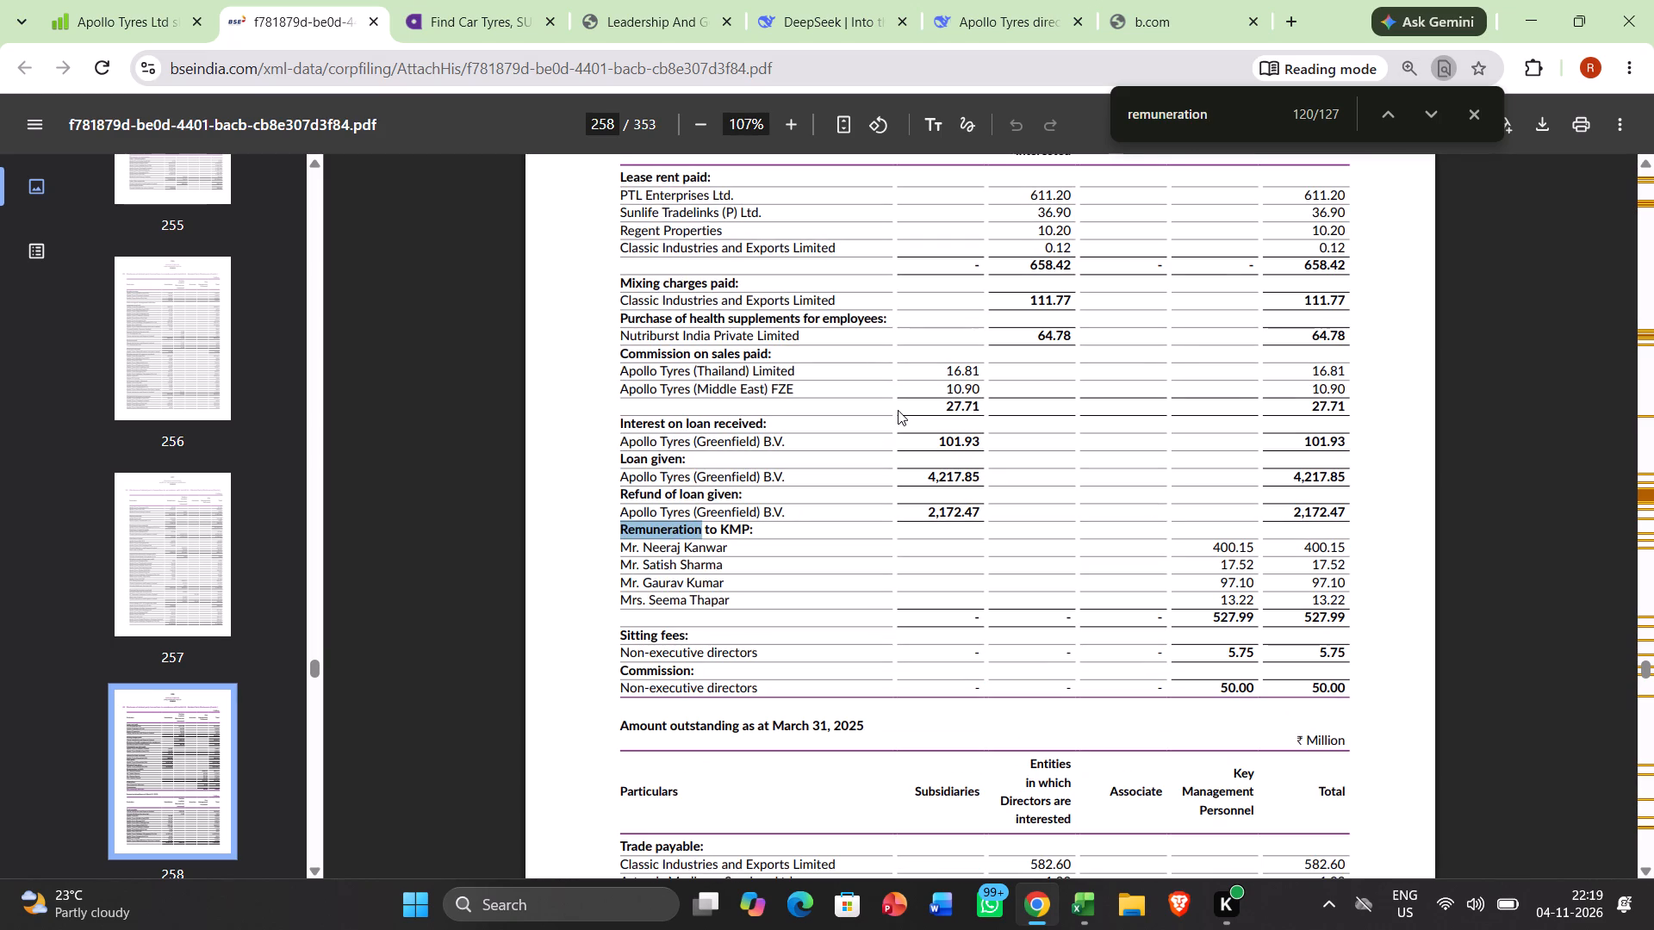
# Advance through the consolidated notes' "remuneration" matches to the Key management personnel (KMP) table on PDF page 336.
pyautogui.click(898, 410)
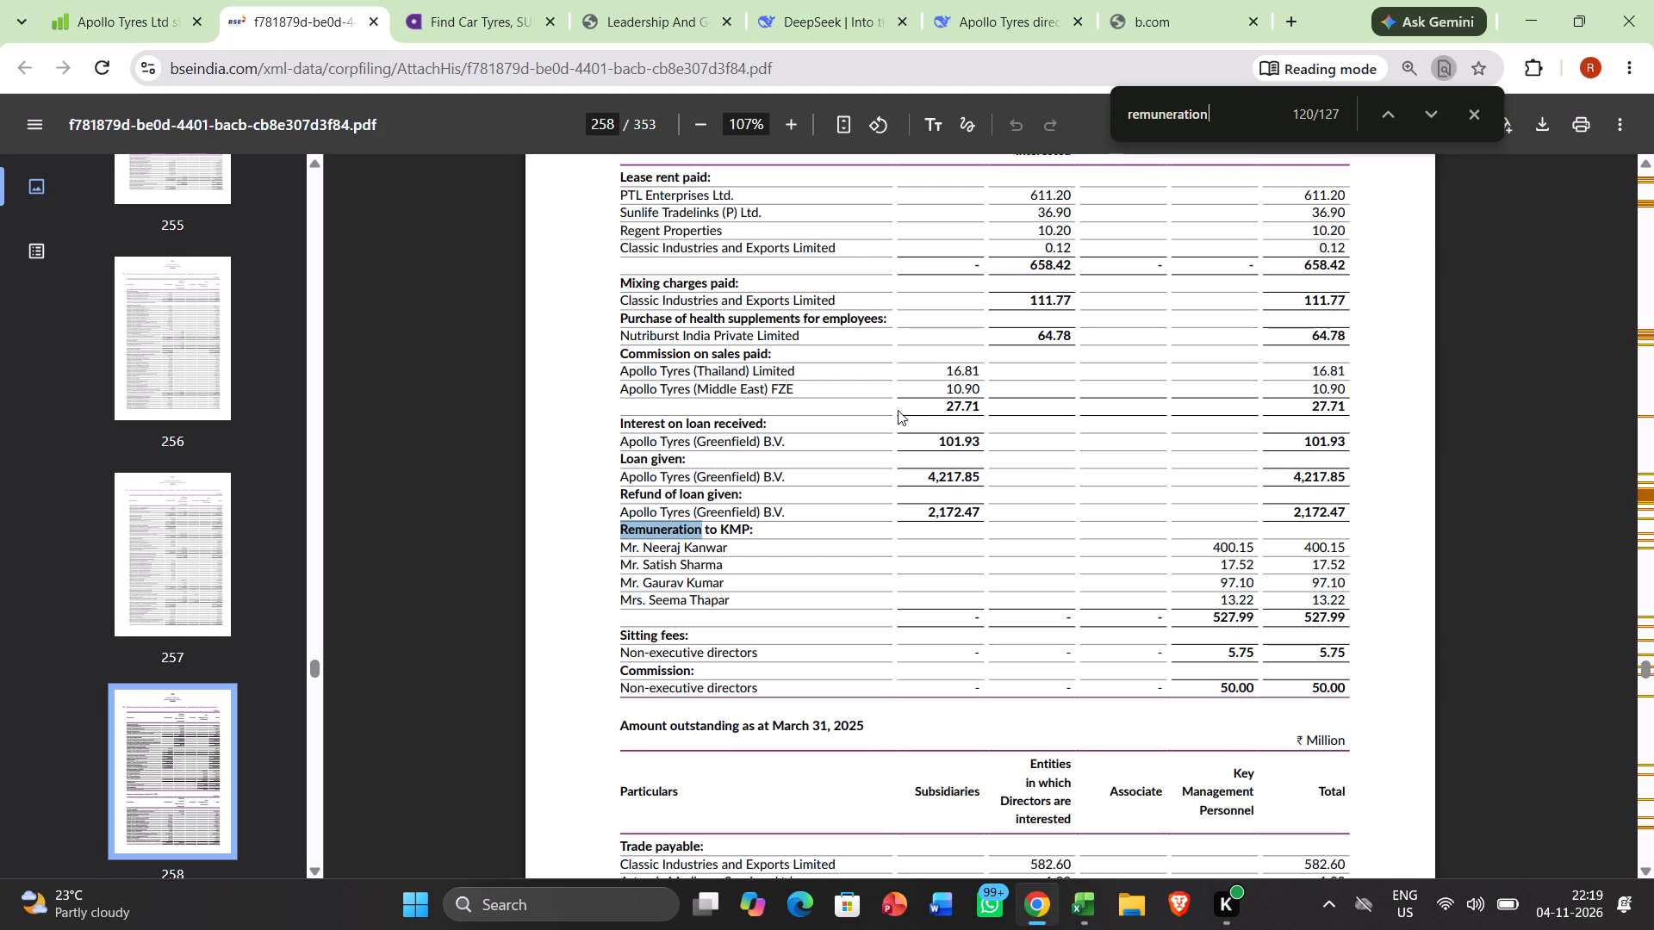
pyautogui.click(1425, 106)
pyautogui.click(1425, 106)
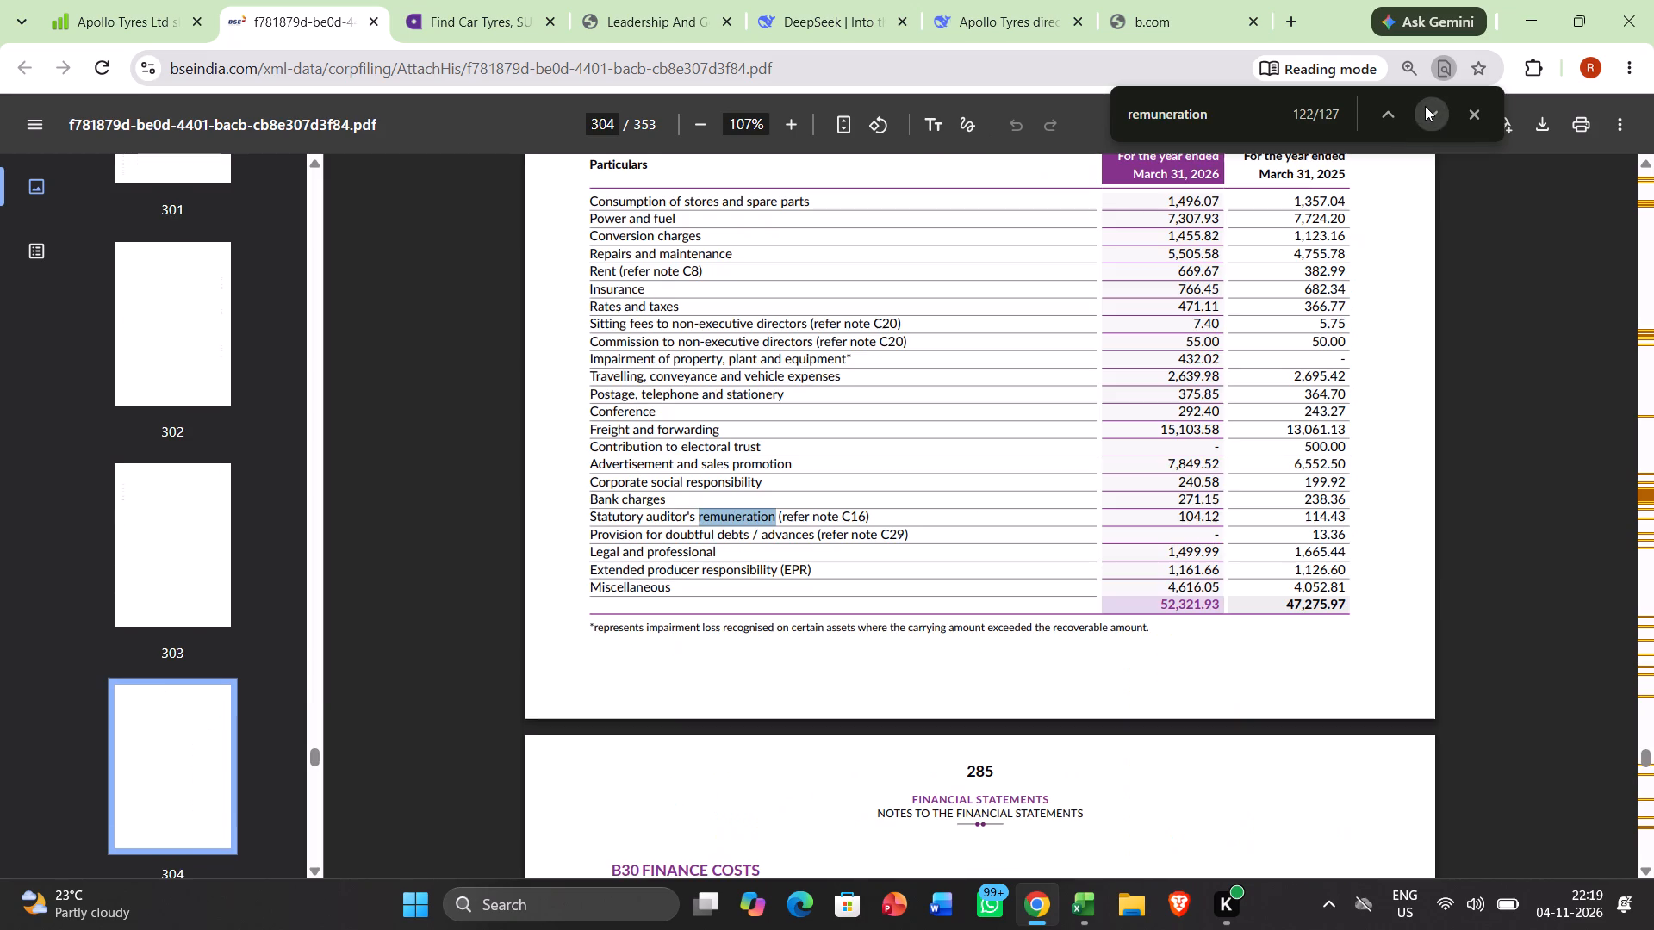
pyautogui.click(1425, 106)
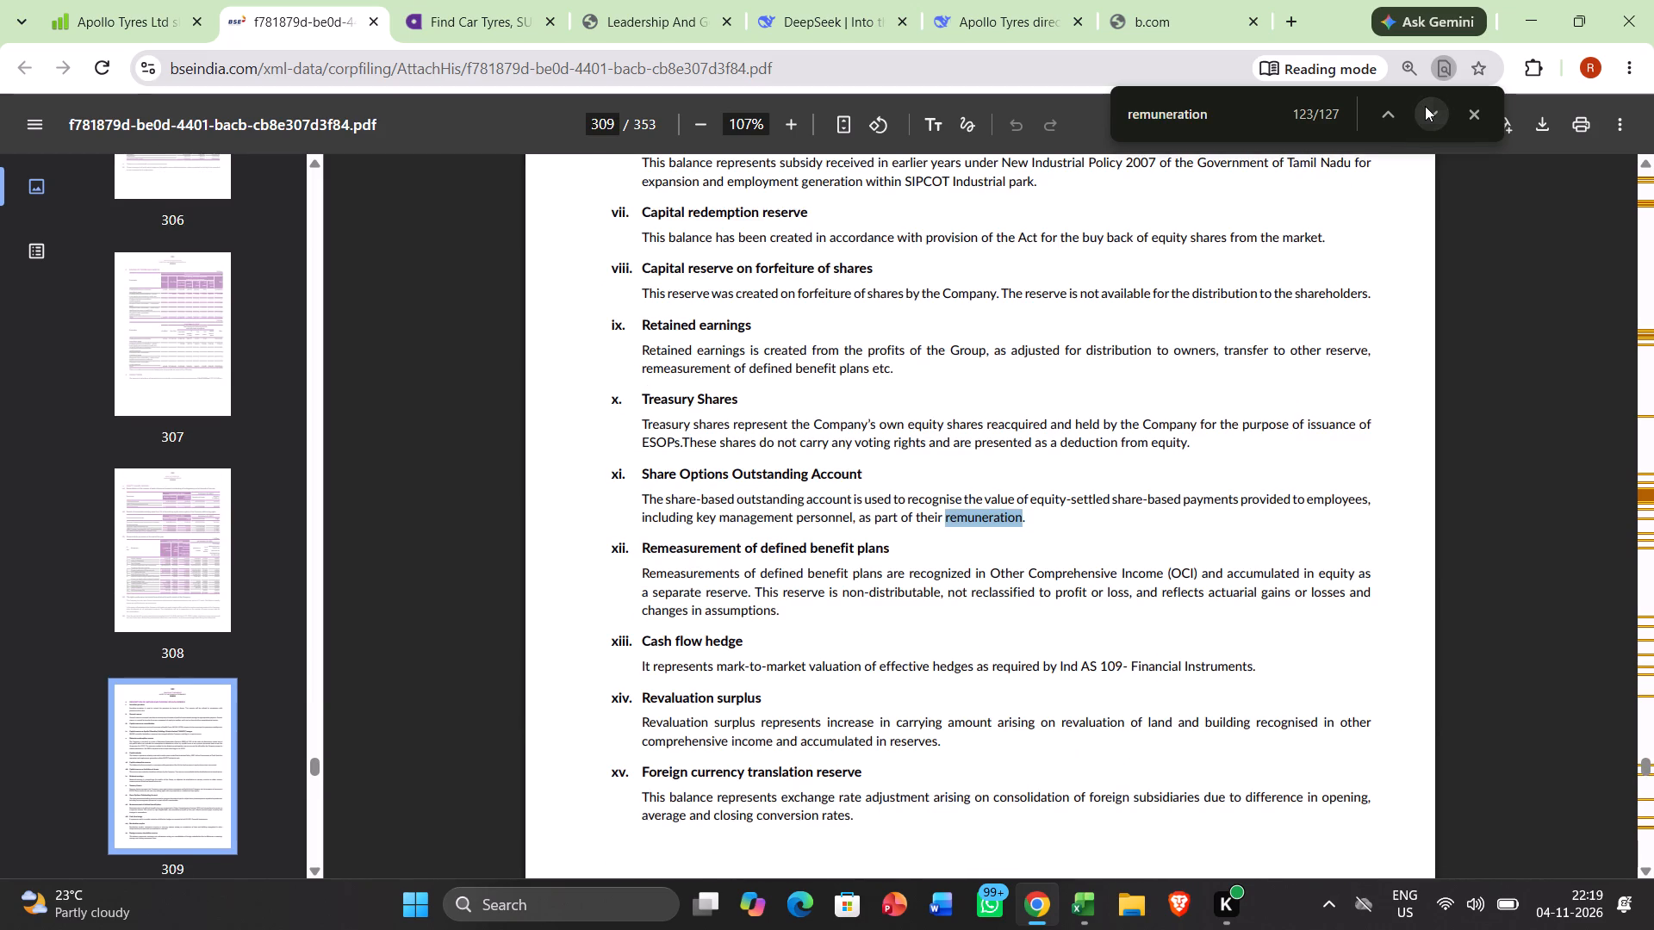
pyautogui.click(1425, 106)
pyautogui.click(1425, 106)
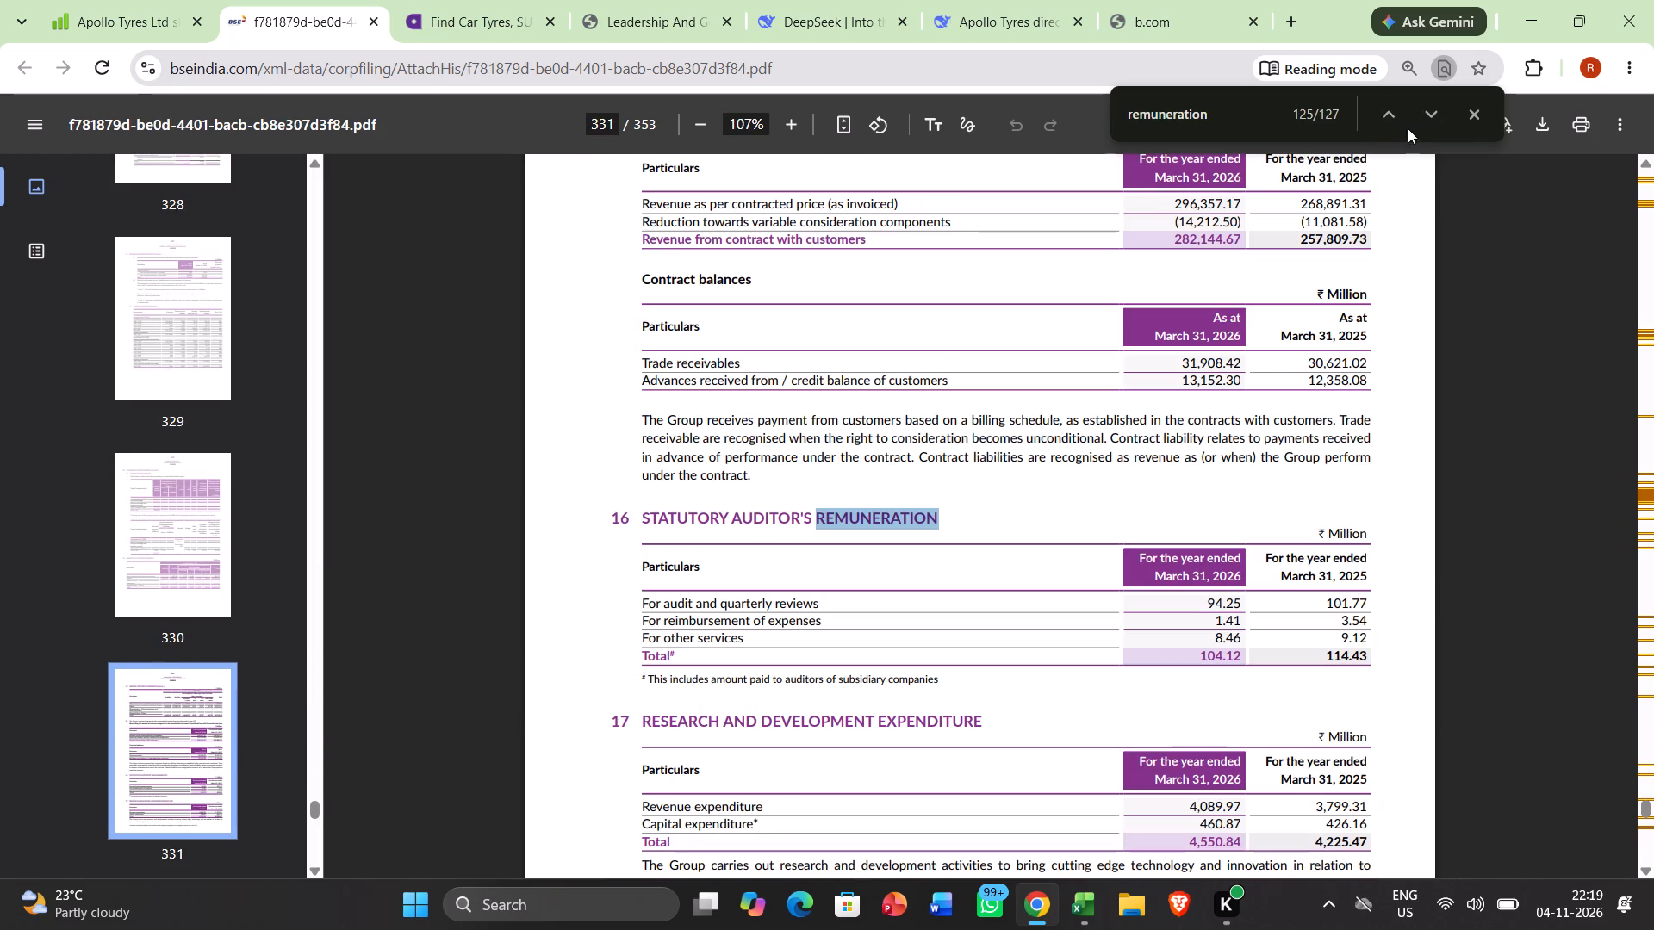
pyautogui.click(1423, 107)
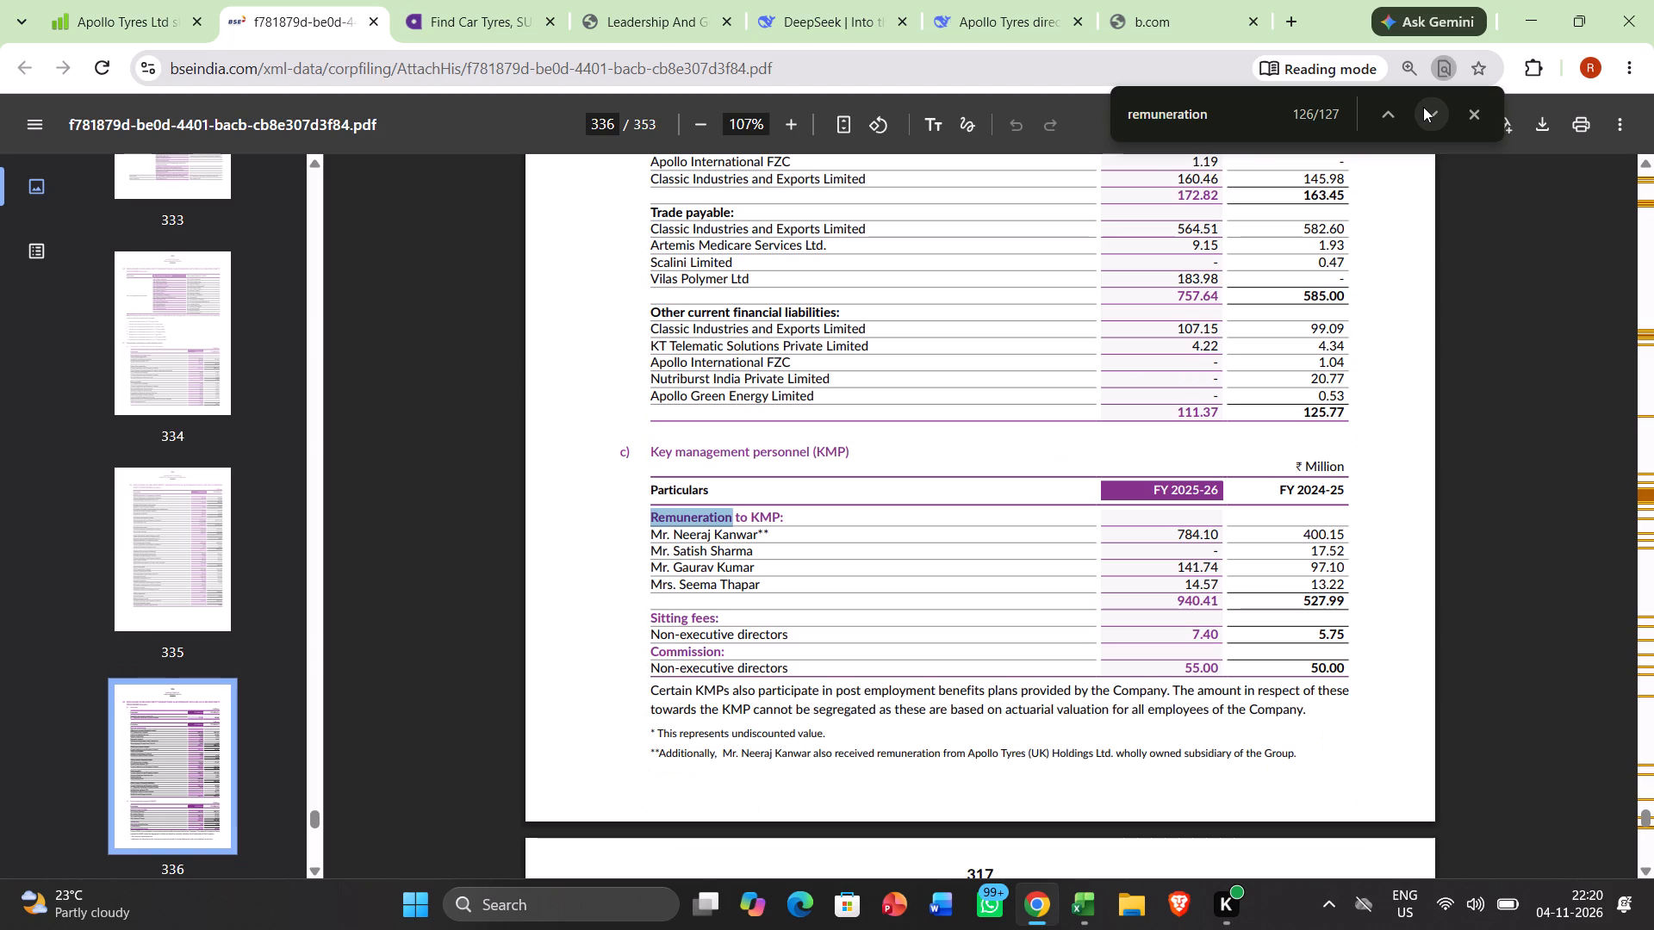
# Skim the related party balances and segment reporting on PDF pages 336 to 338, and go to the last "remuneration" match.
pyautogui.scroll(2, 1275, 278)
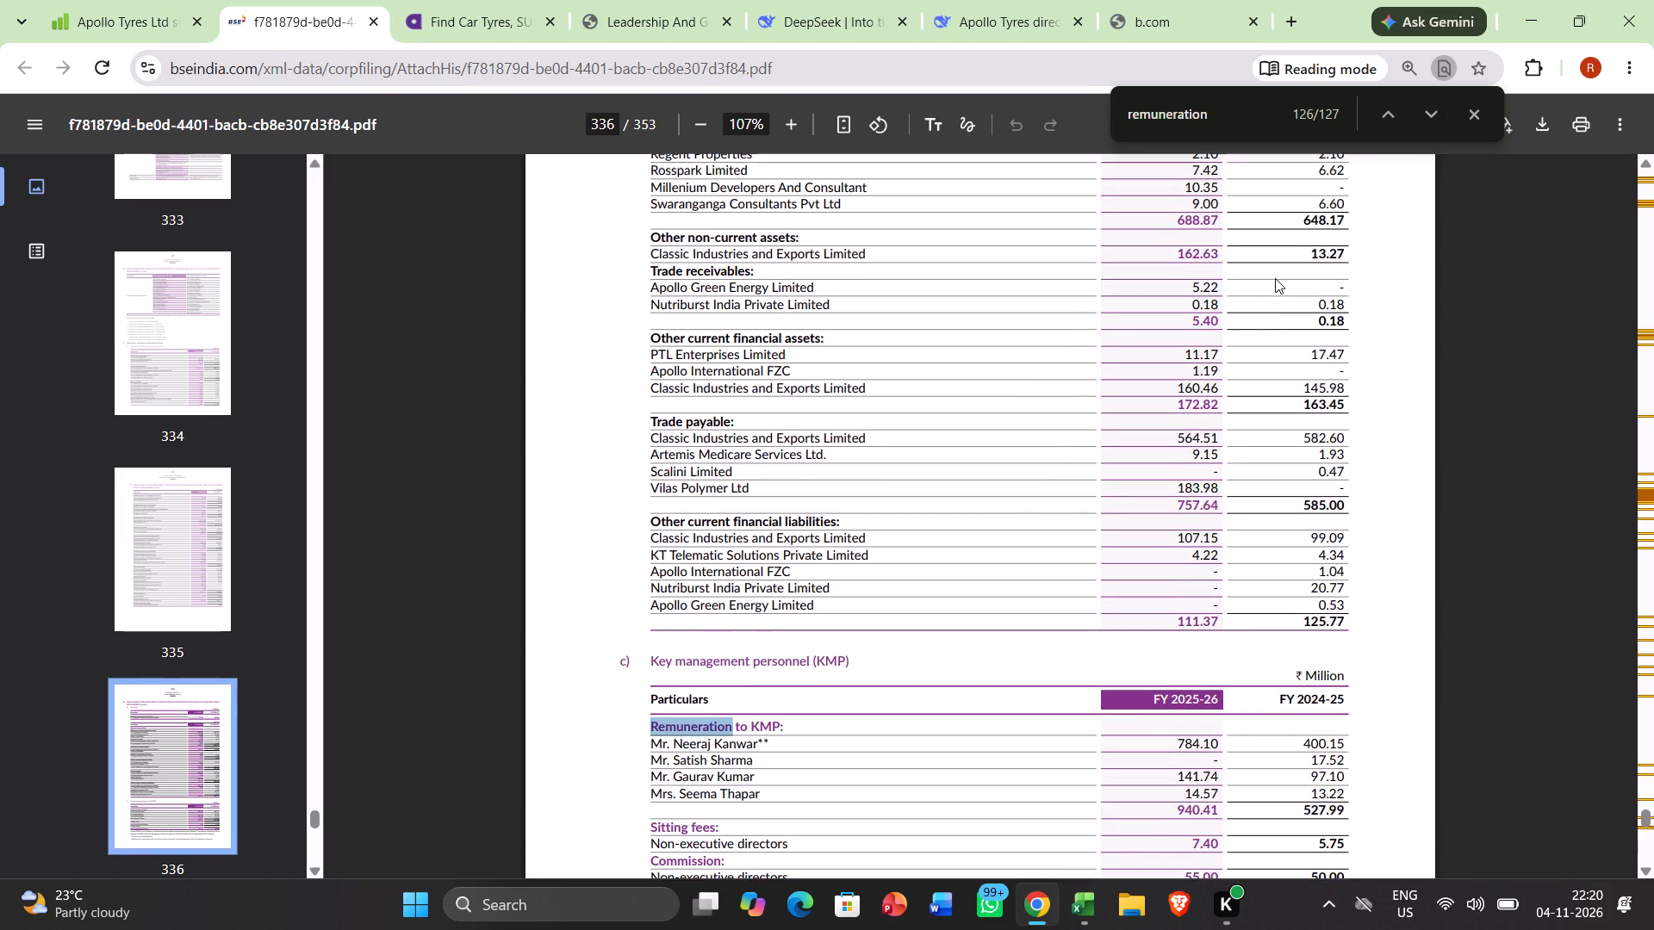
pyautogui.scroll(2, 1275, 278)
pyautogui.scroll(-3, 1275, 278)
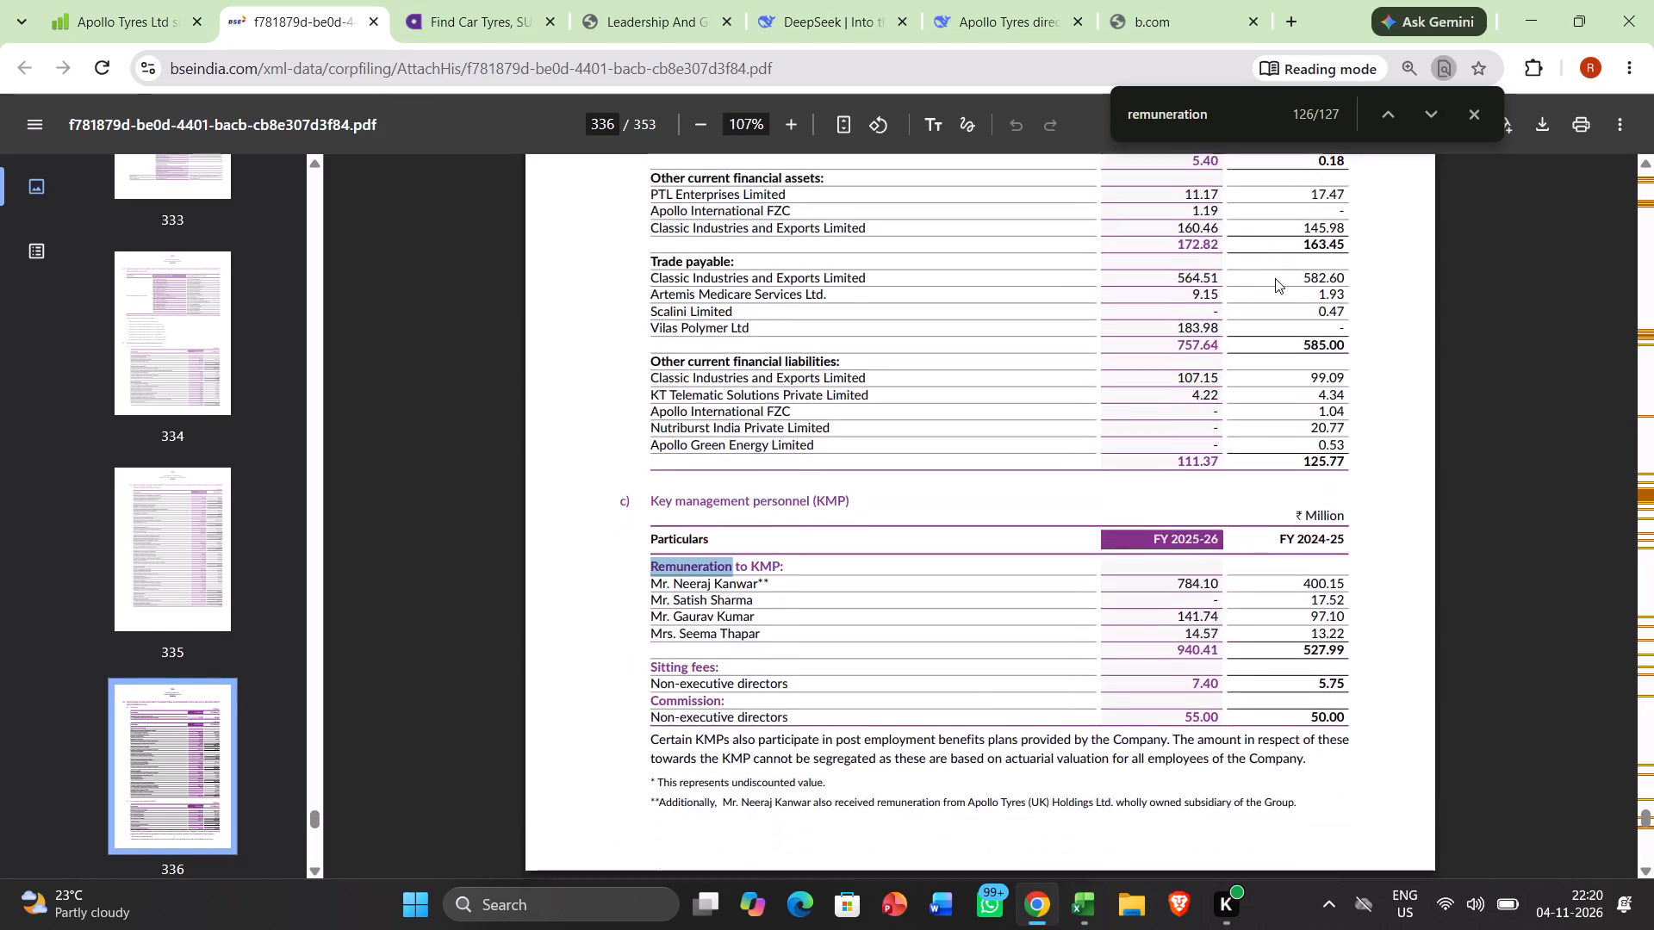
pyautogui.scroll(-10, 1275, 278)
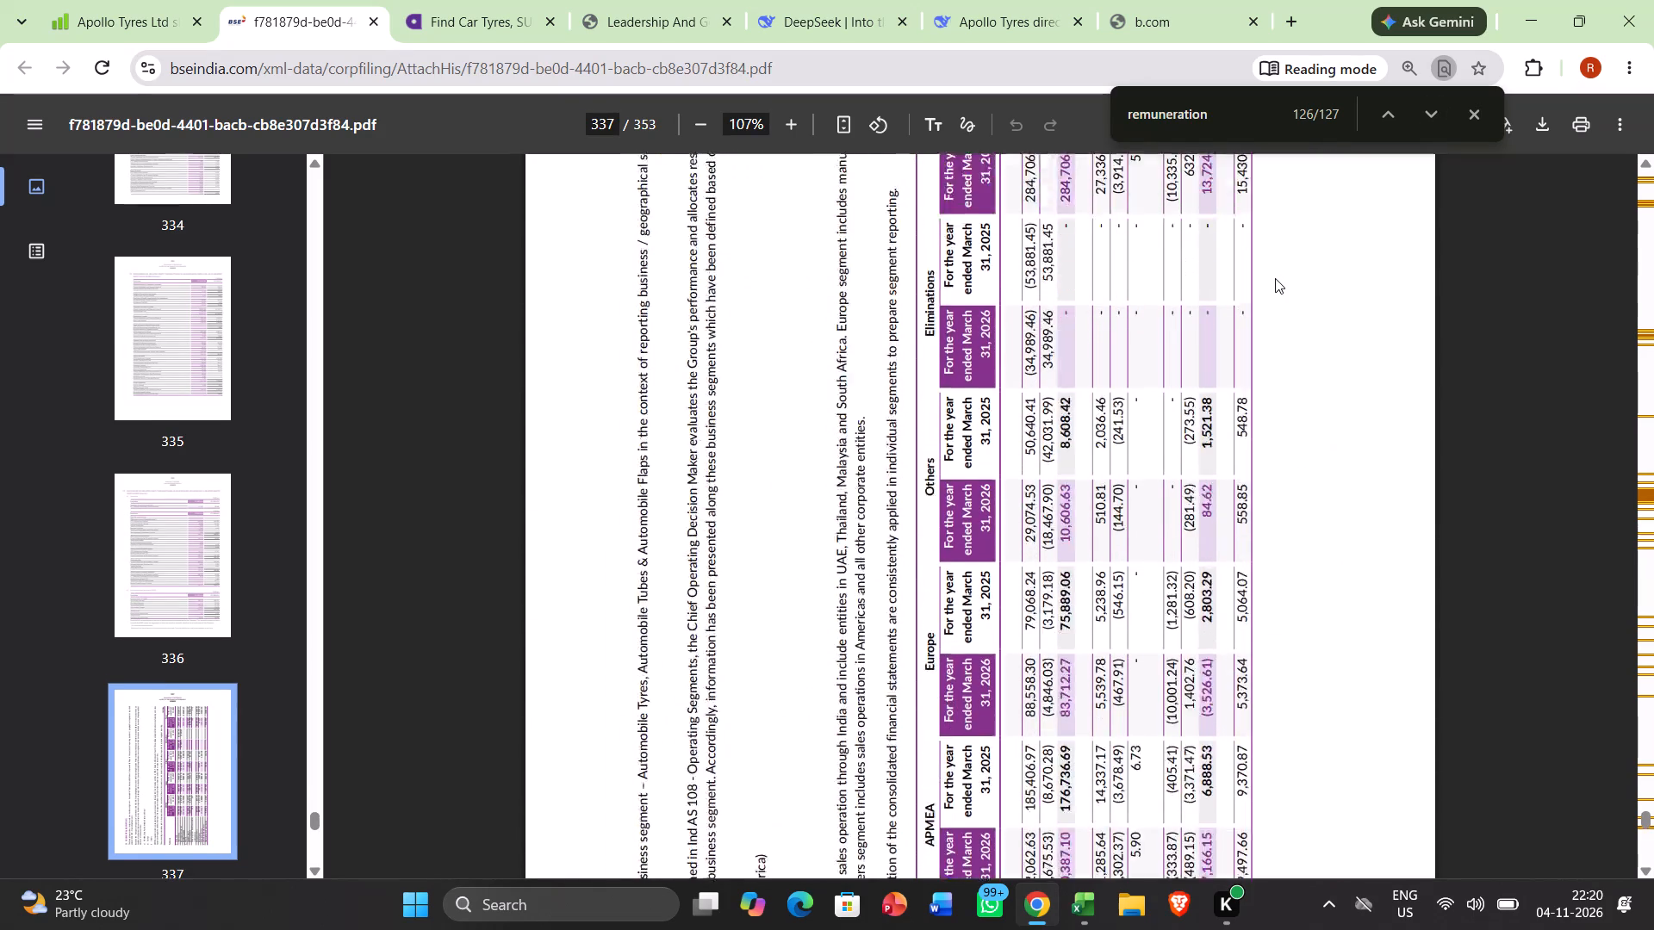
pyautogui.scroll(-5, 1275, 278)
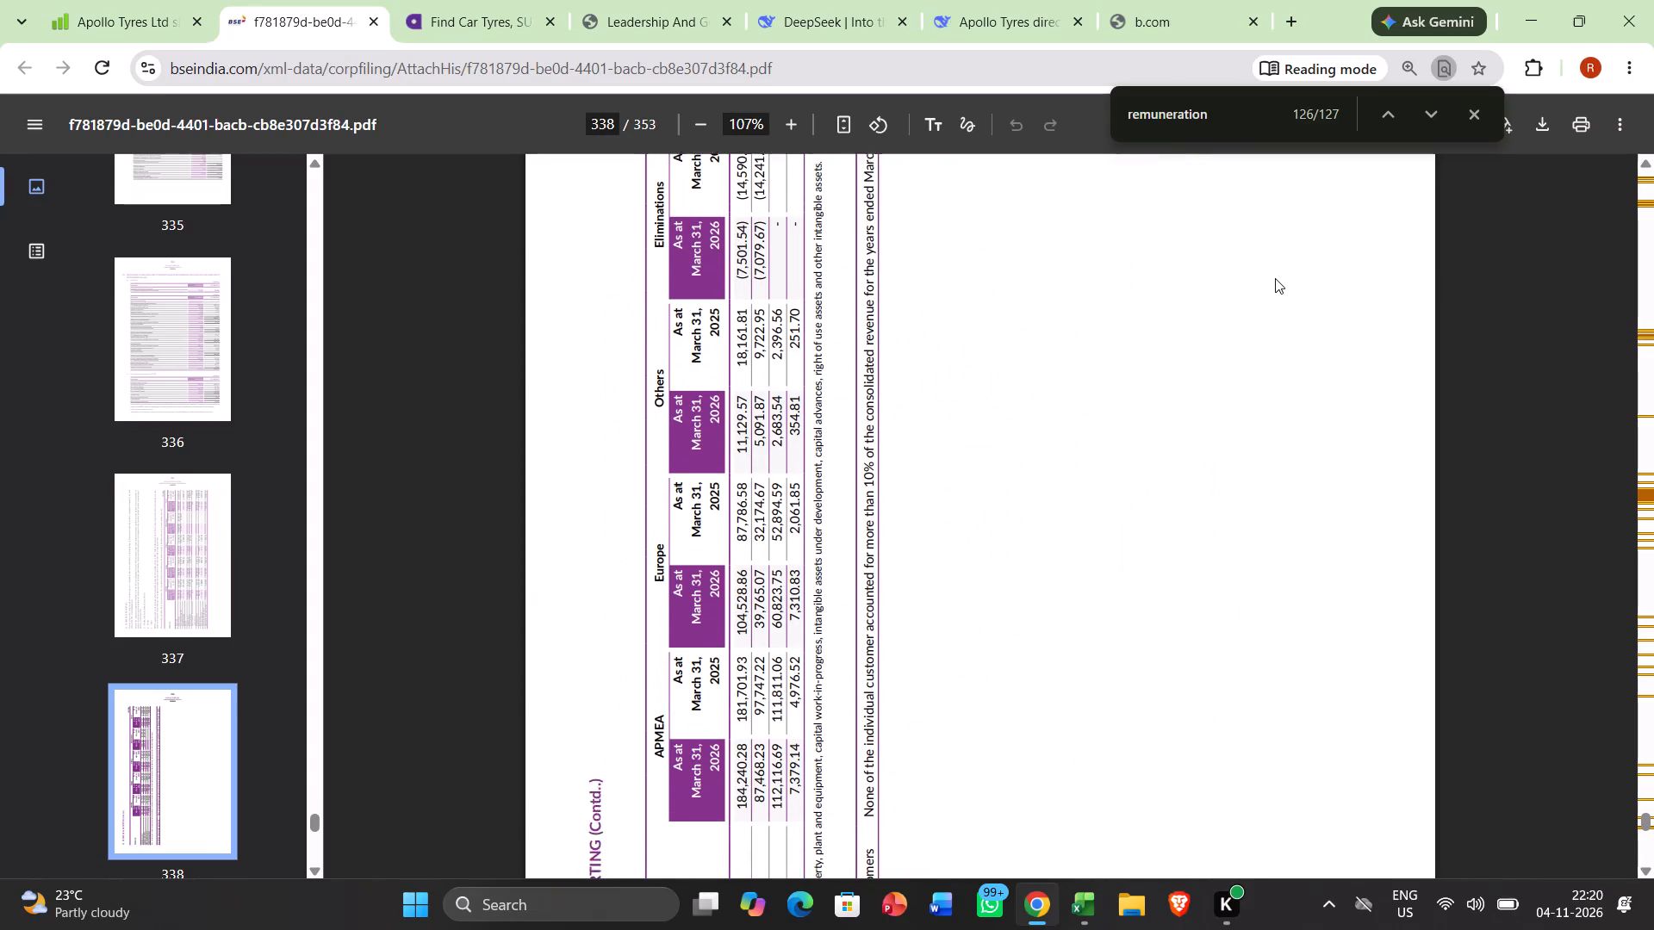
pyautogui.scroll(-1, 1275, 278)
pyautogui.click(1427, 119)
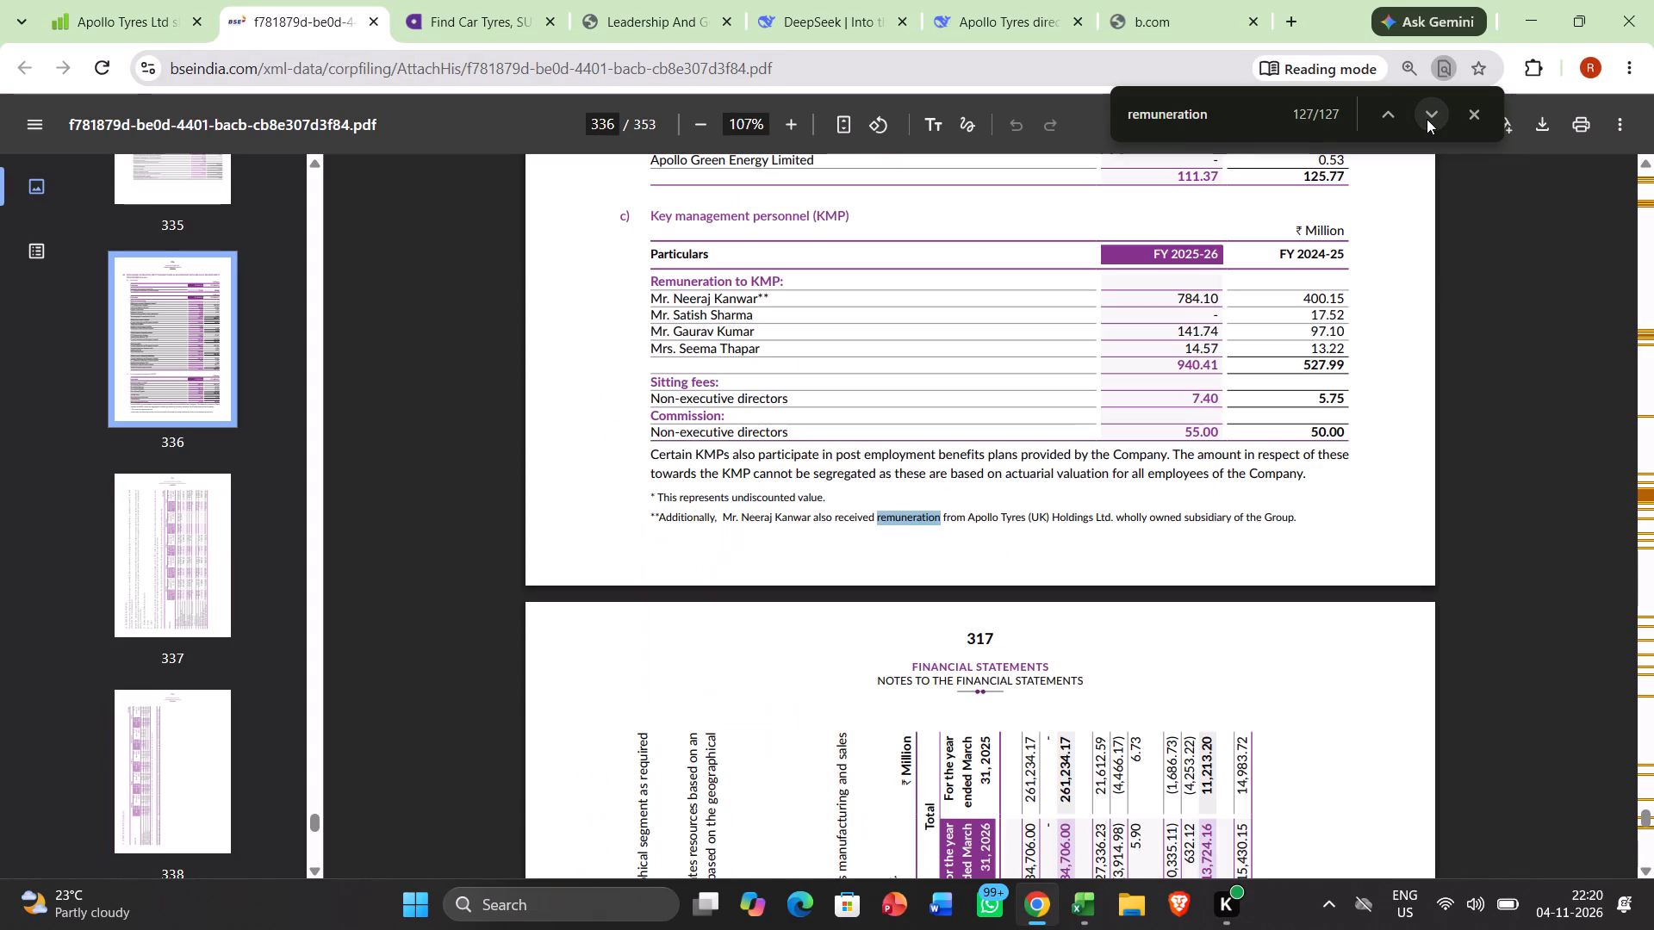
# Examine the consolidated amounts outstanding, KMP remuneration, sitting fees, commission and footnotes on PDF page 336.
pyautogui.scroll(1, 1011, 312)
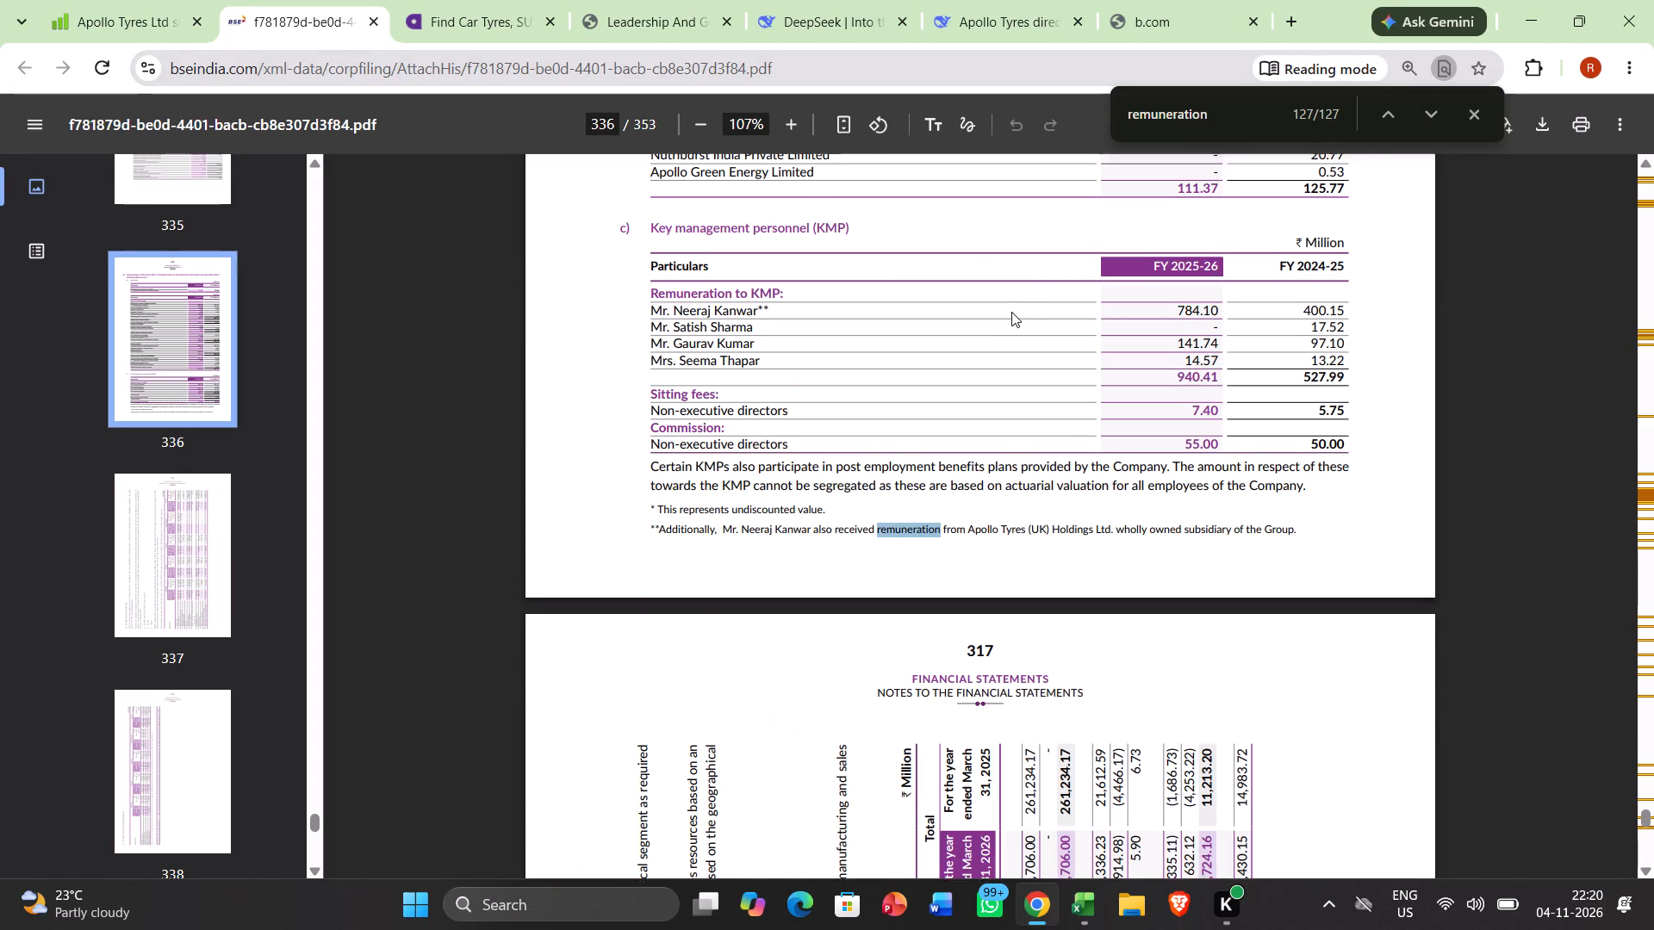
pyautogui.scroll(1, 1011, 312)
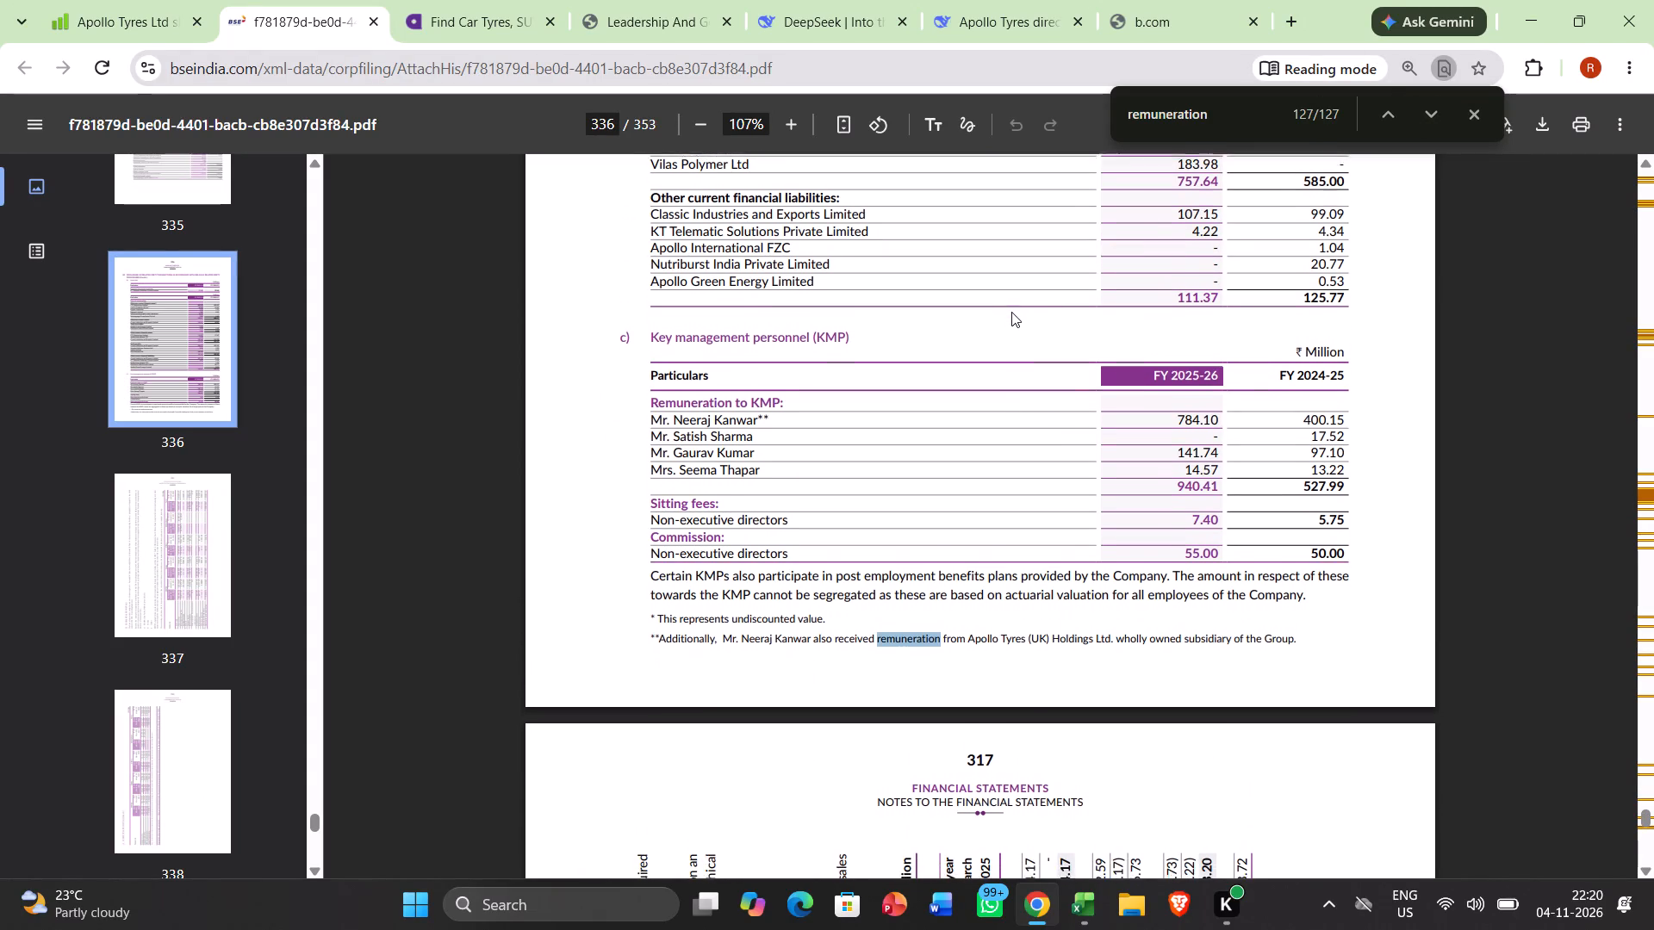
pyautogui.scroll(2, 1011, 312)
pyautogui.scroll(-1, 1011, 312)
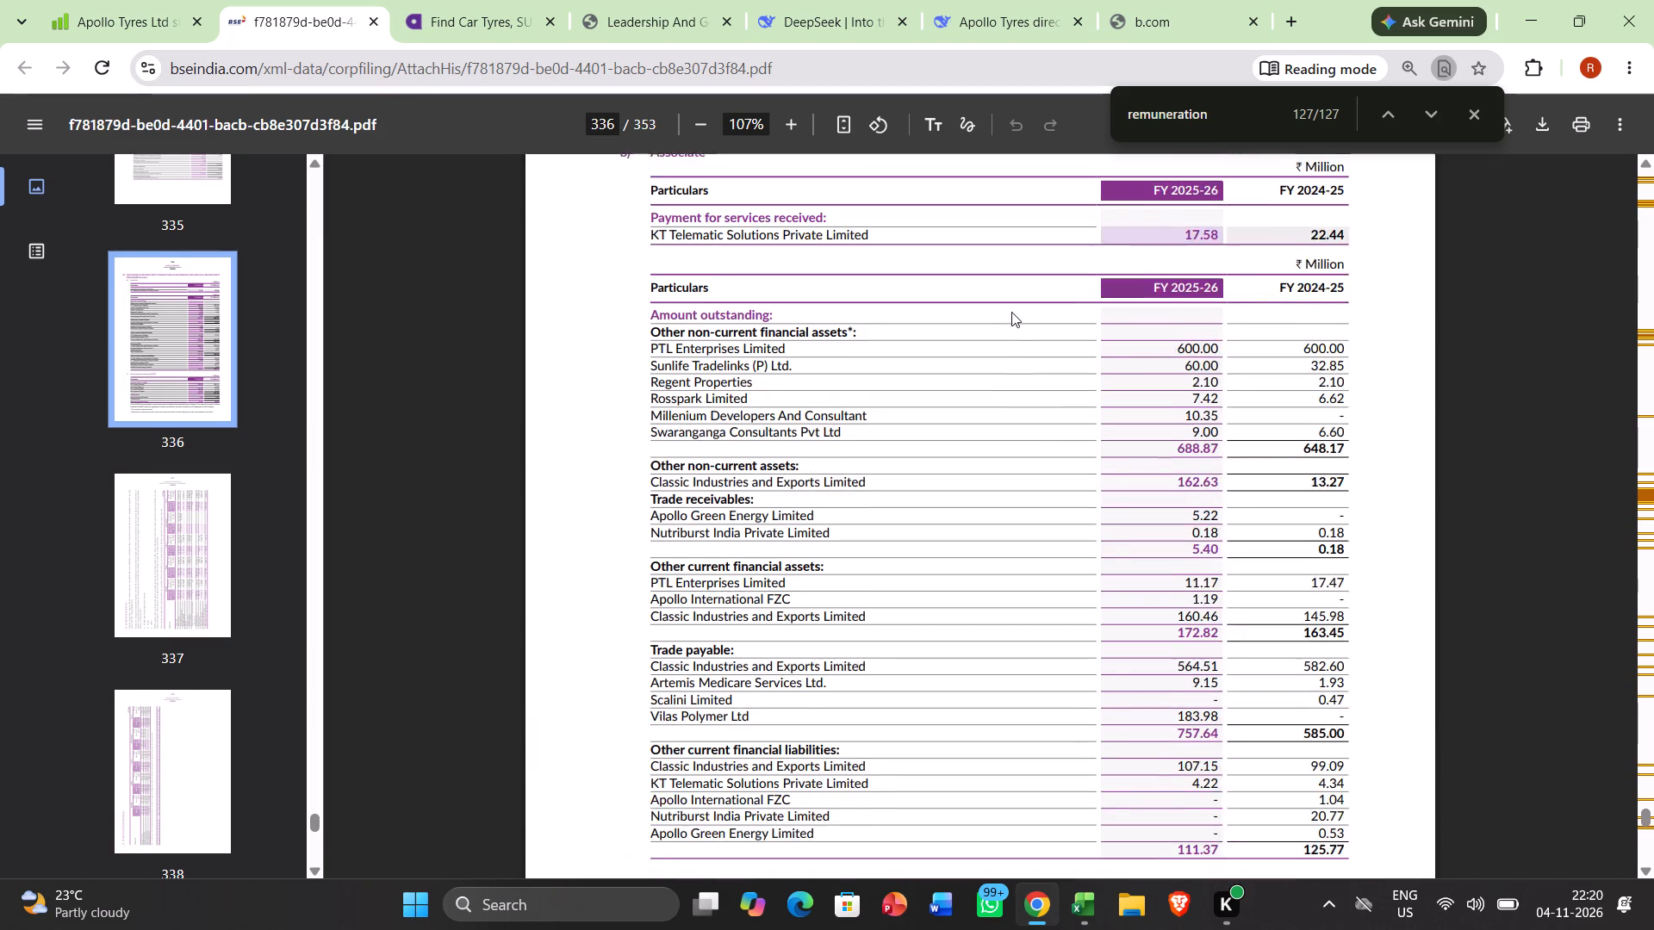
pyautogui.scroll(-2, 1011, 312)
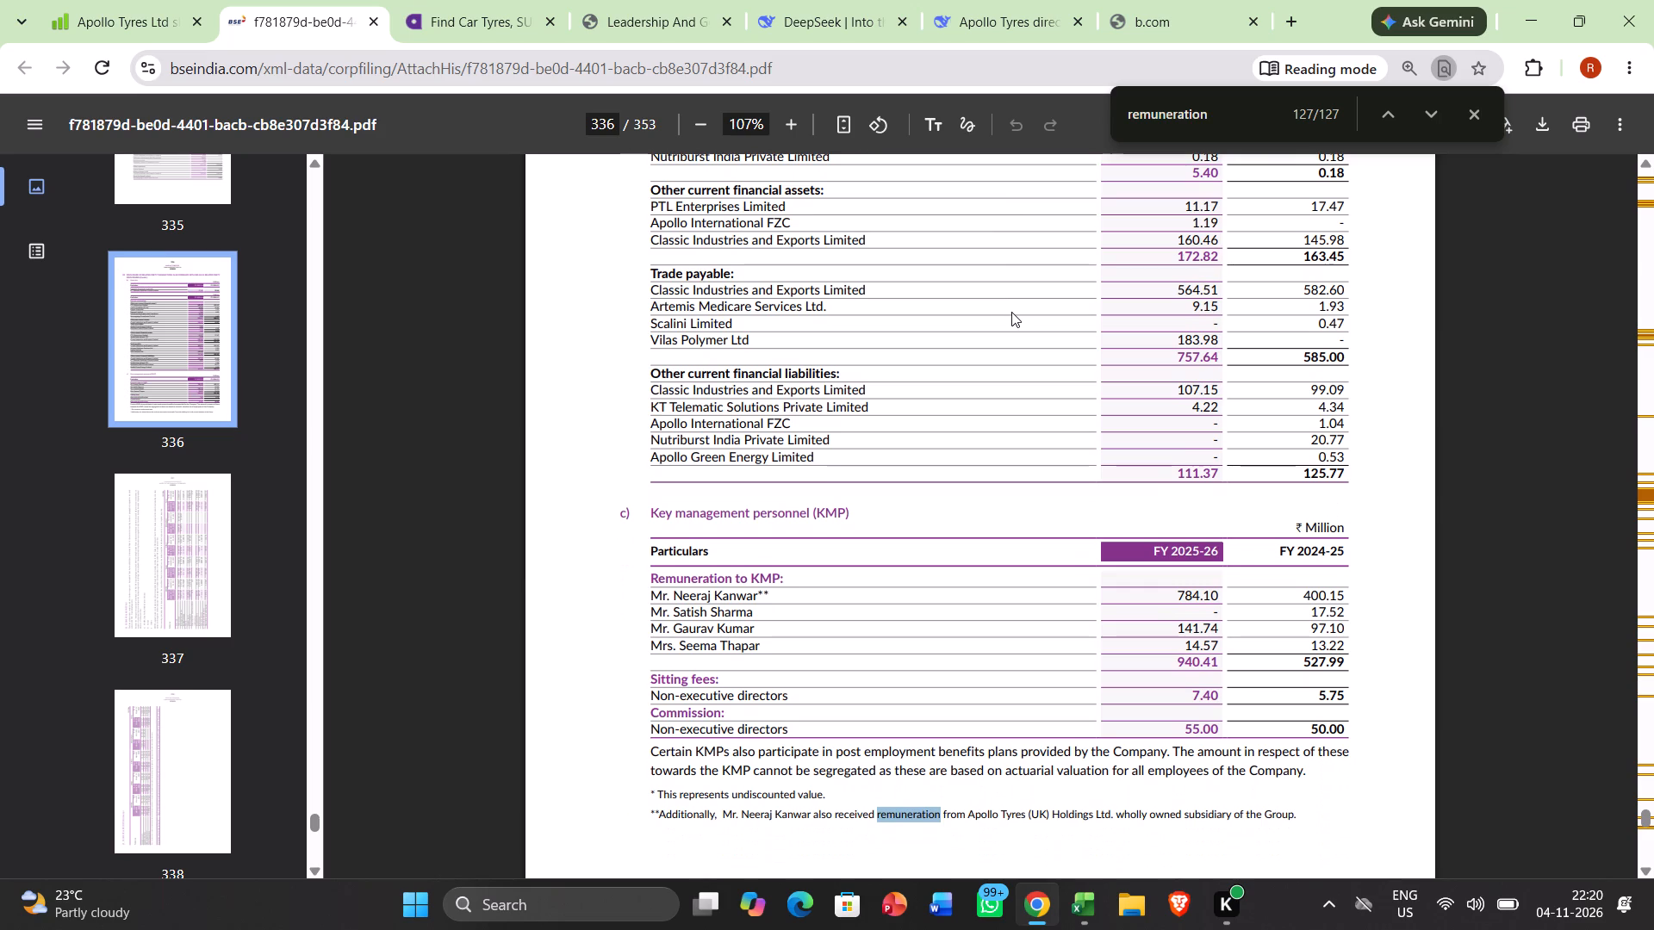
pyautogui.scroll(-1, 1011, 312)
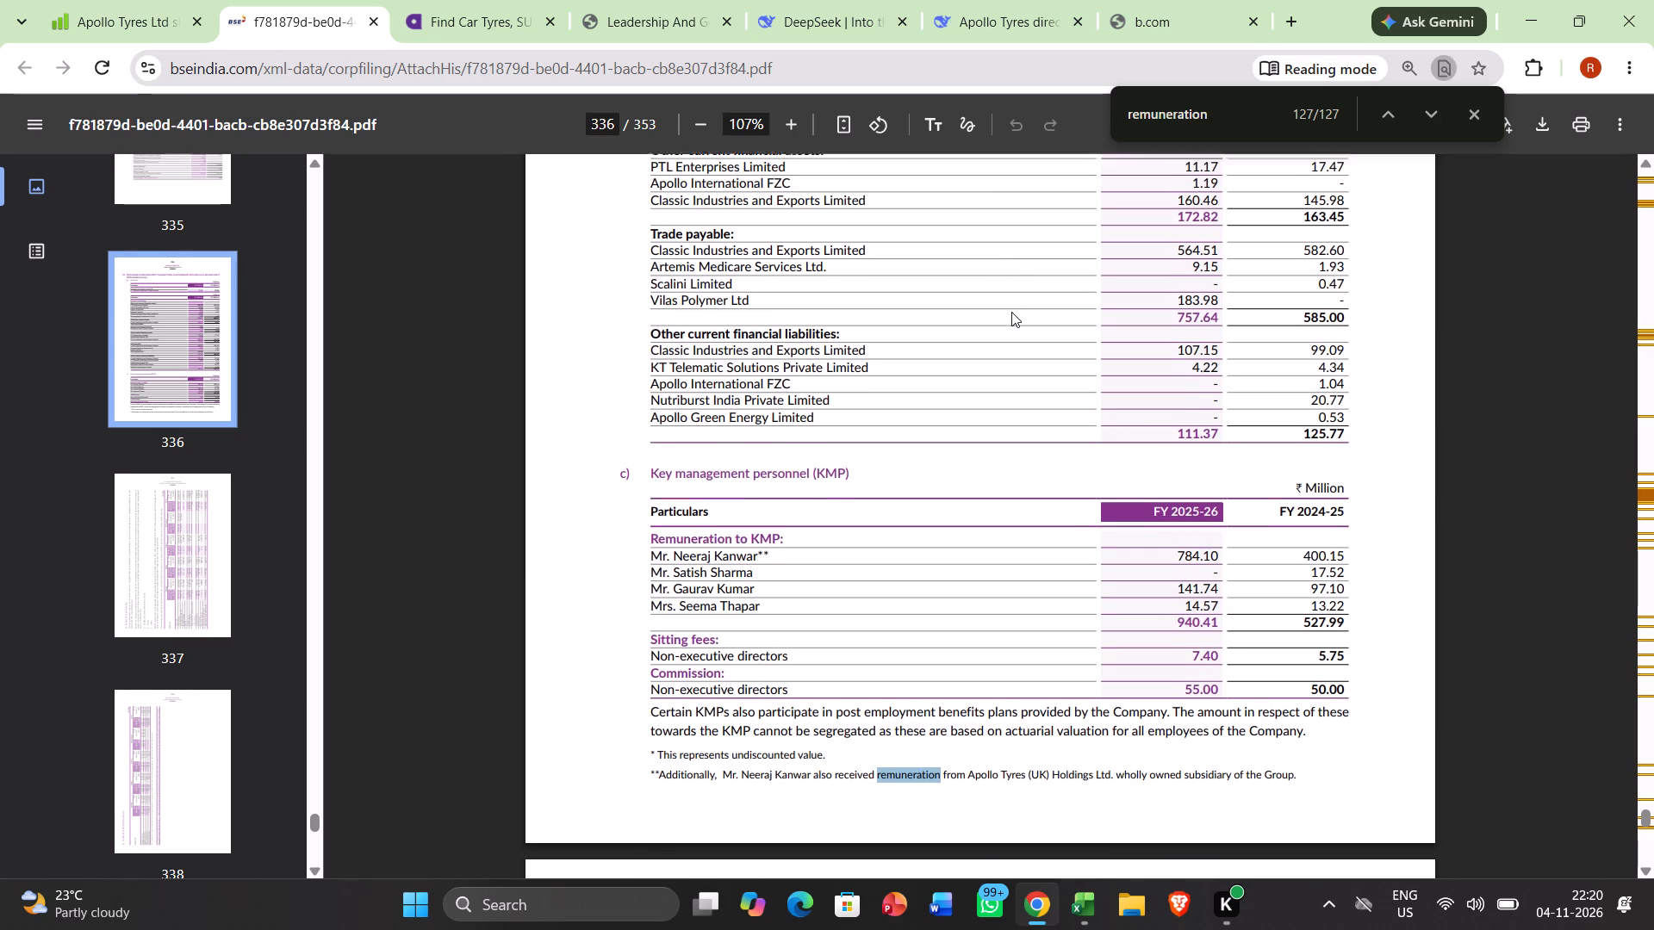
pyautogui.scroll(-4, 1011, 312)
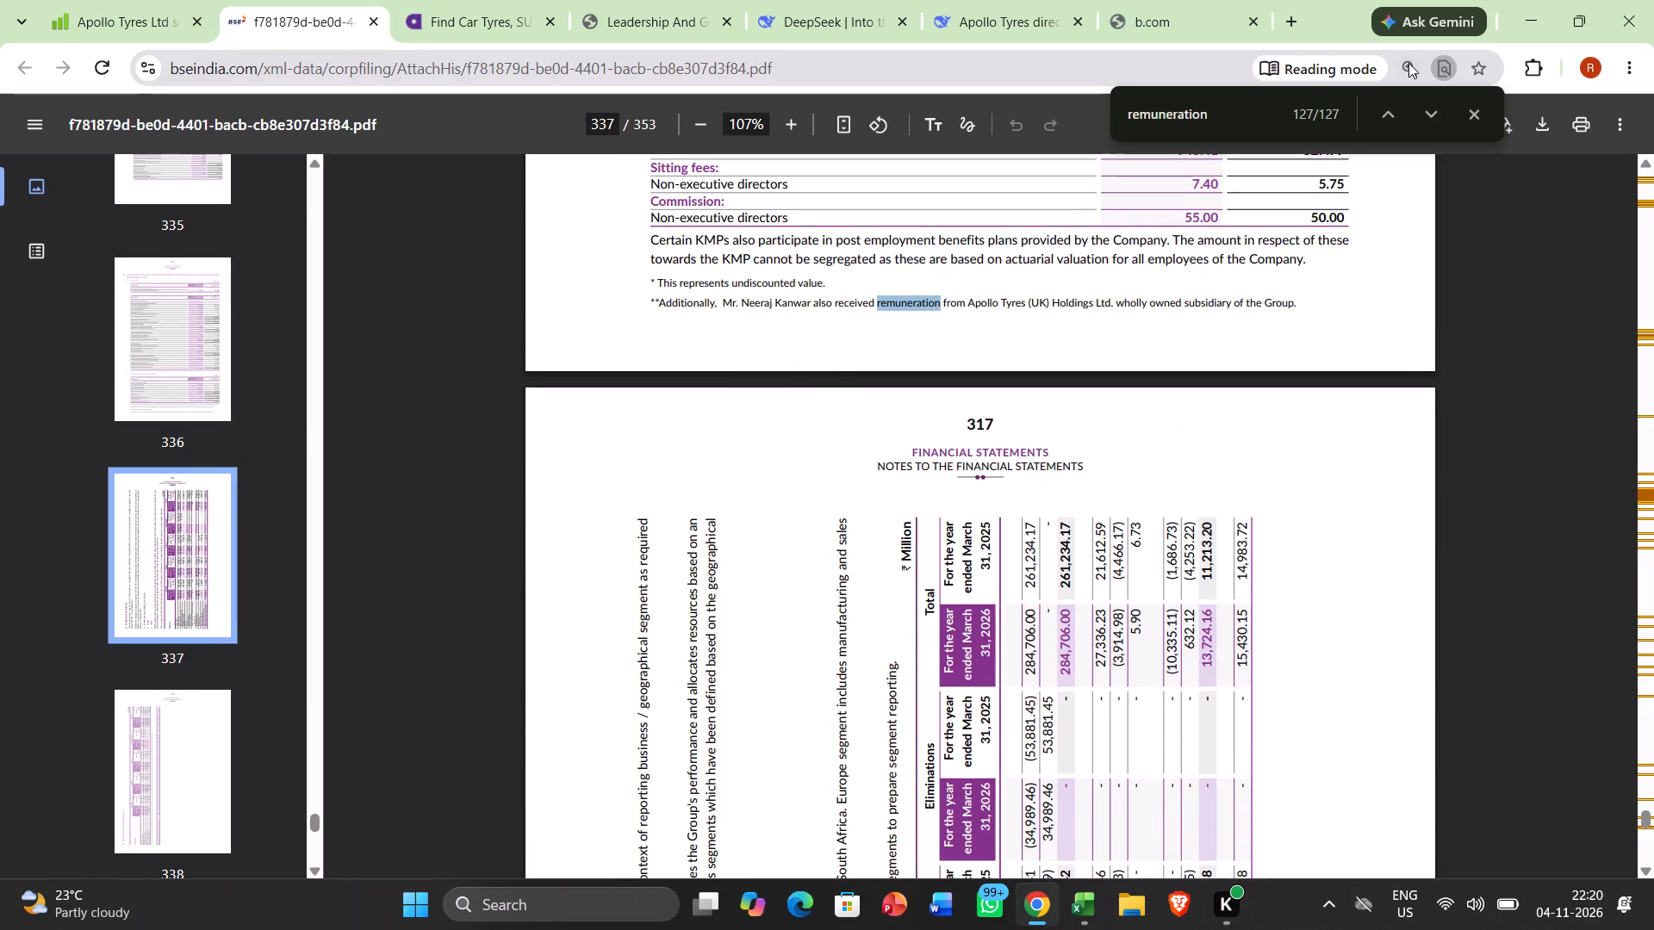
pyautogui.scroll(2, 1272, 294)
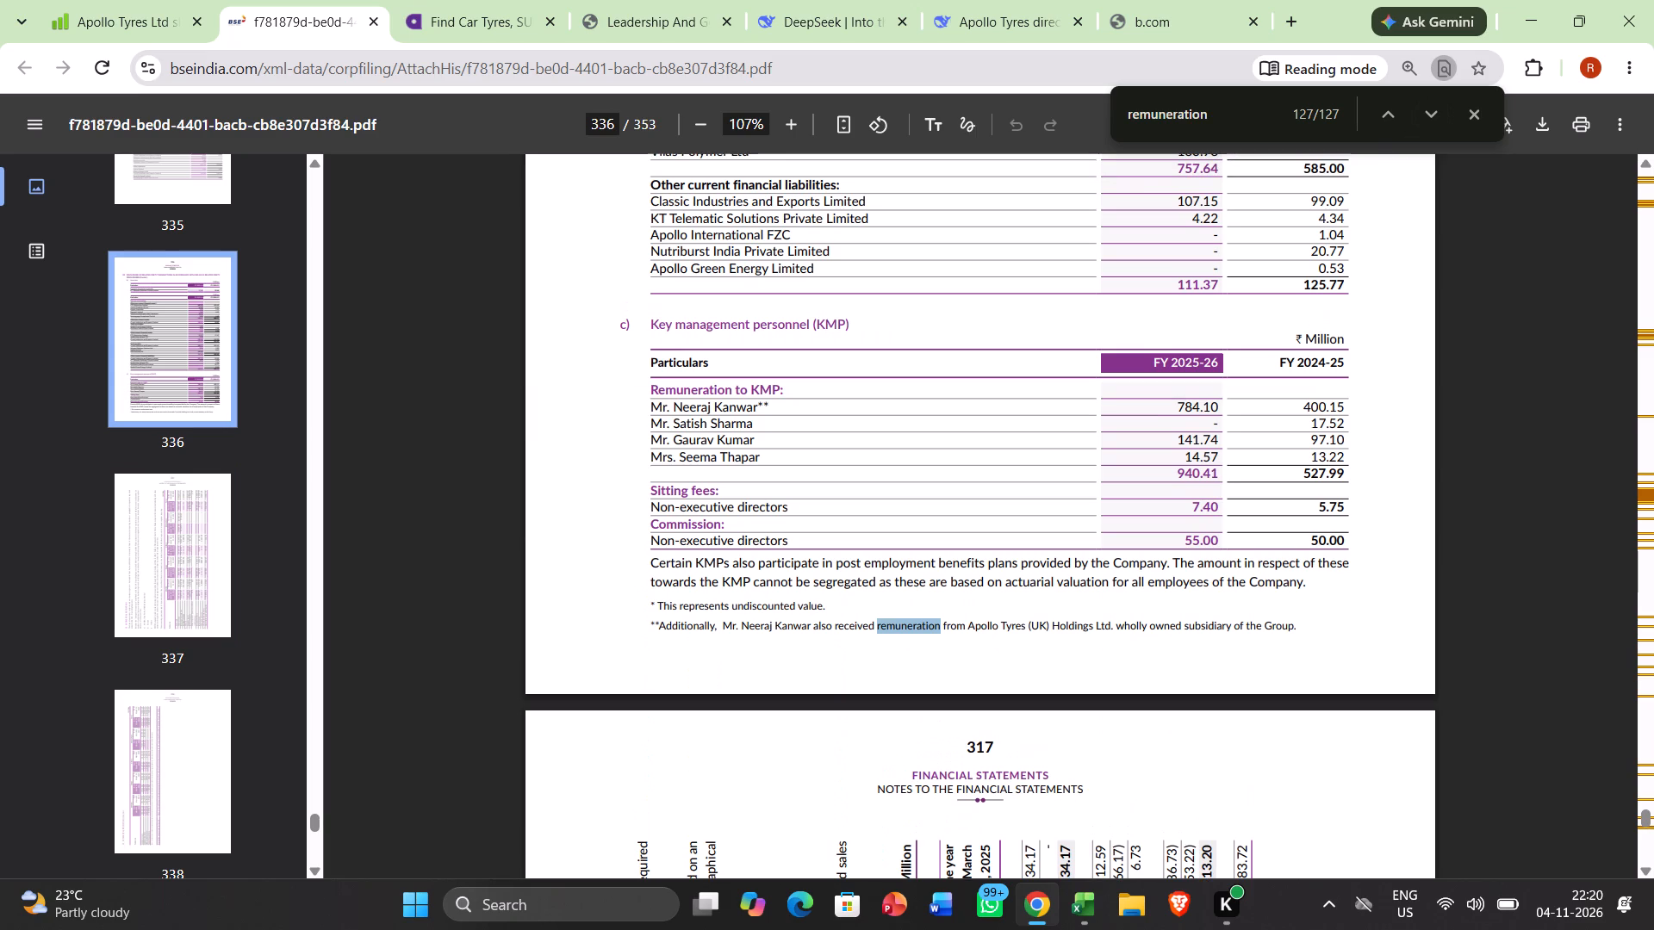
pyautogui.scroll(-1, 1272, 294)
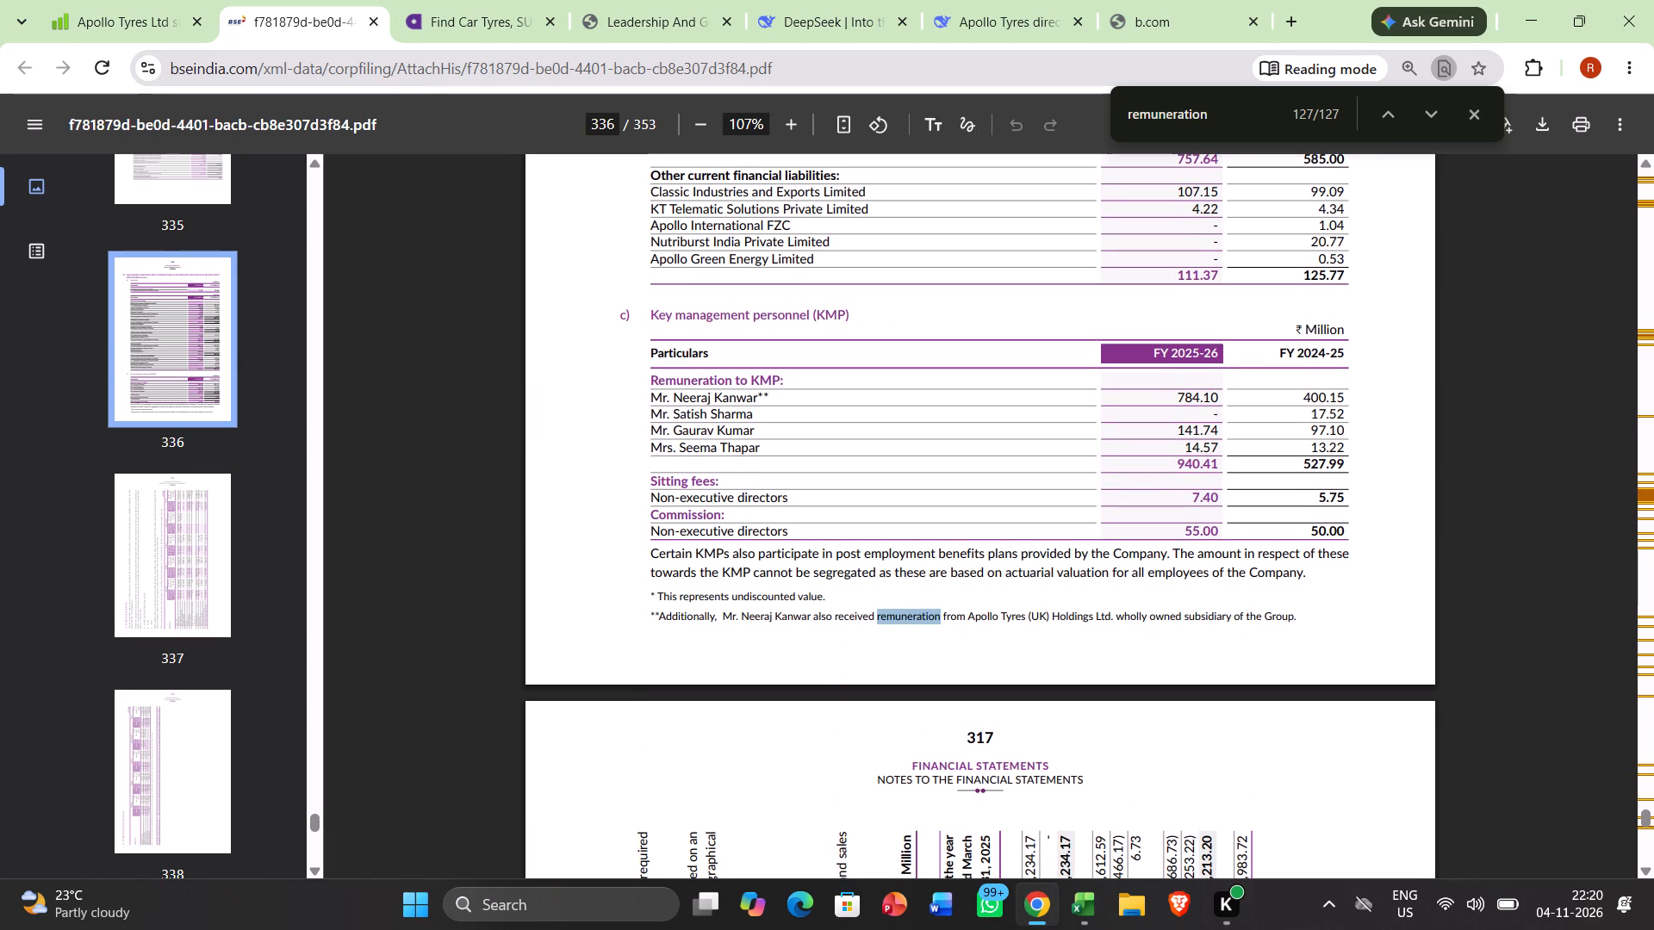
# Capture a screenshot of the consolidated Remuneration to KMP table for FY 2025-26 and FY 2024-25, from its header to the total row.
pyautogui.press('Print')
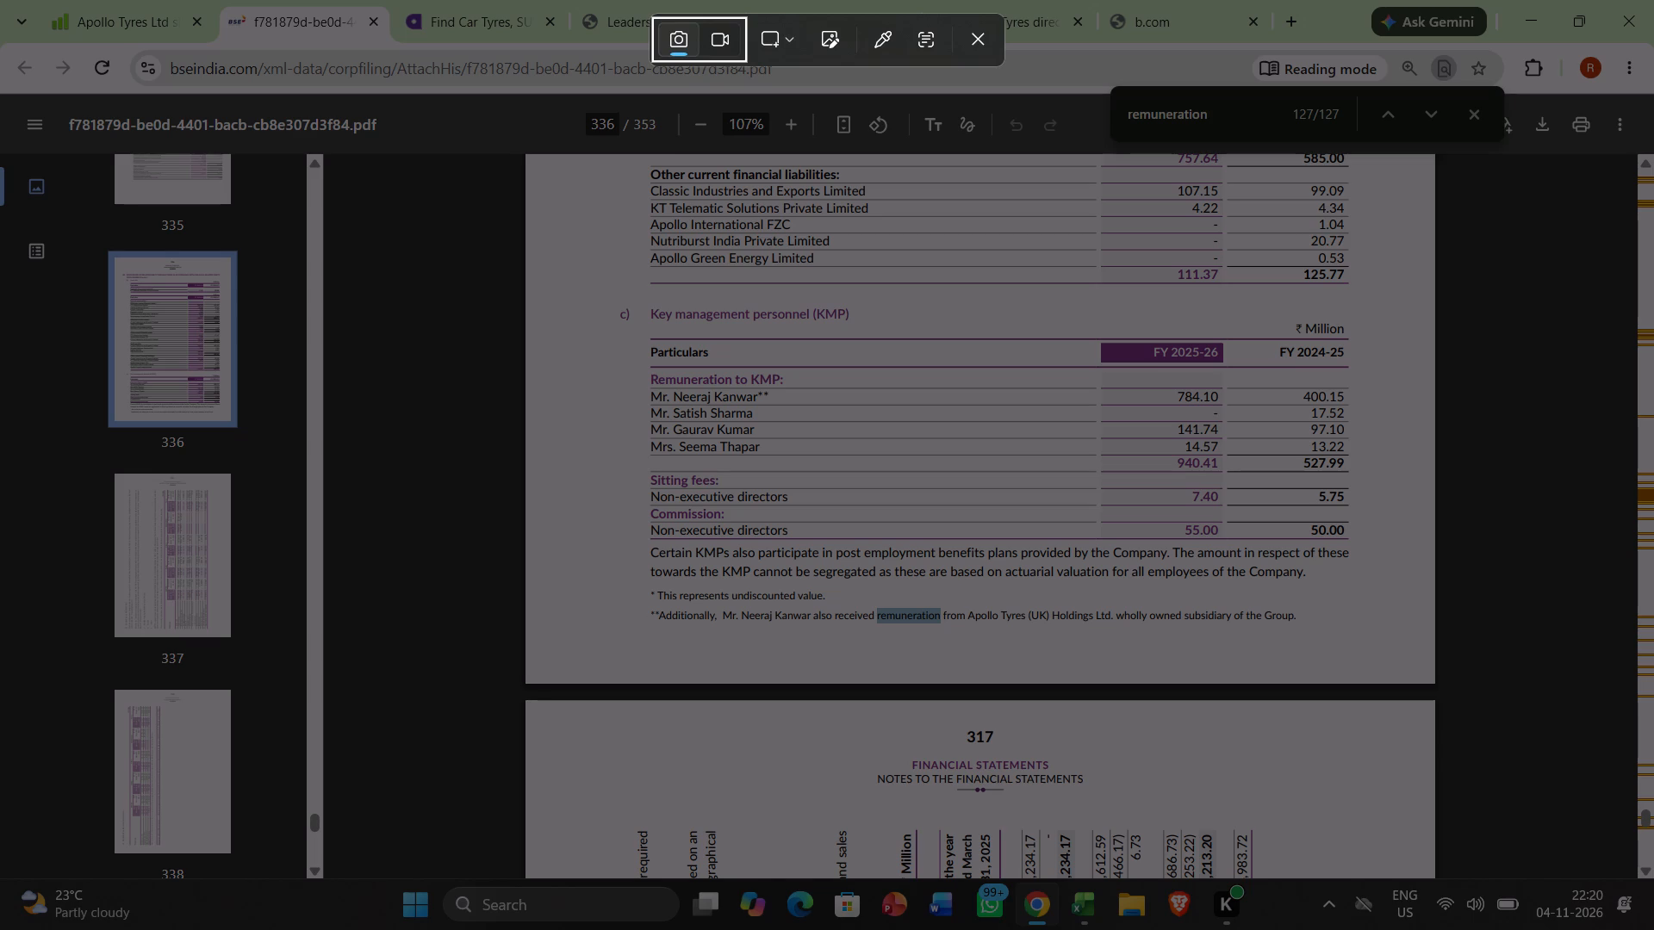
pyautogui.moveTo(641, 338); pyautogui.dragTo(1339, 460)
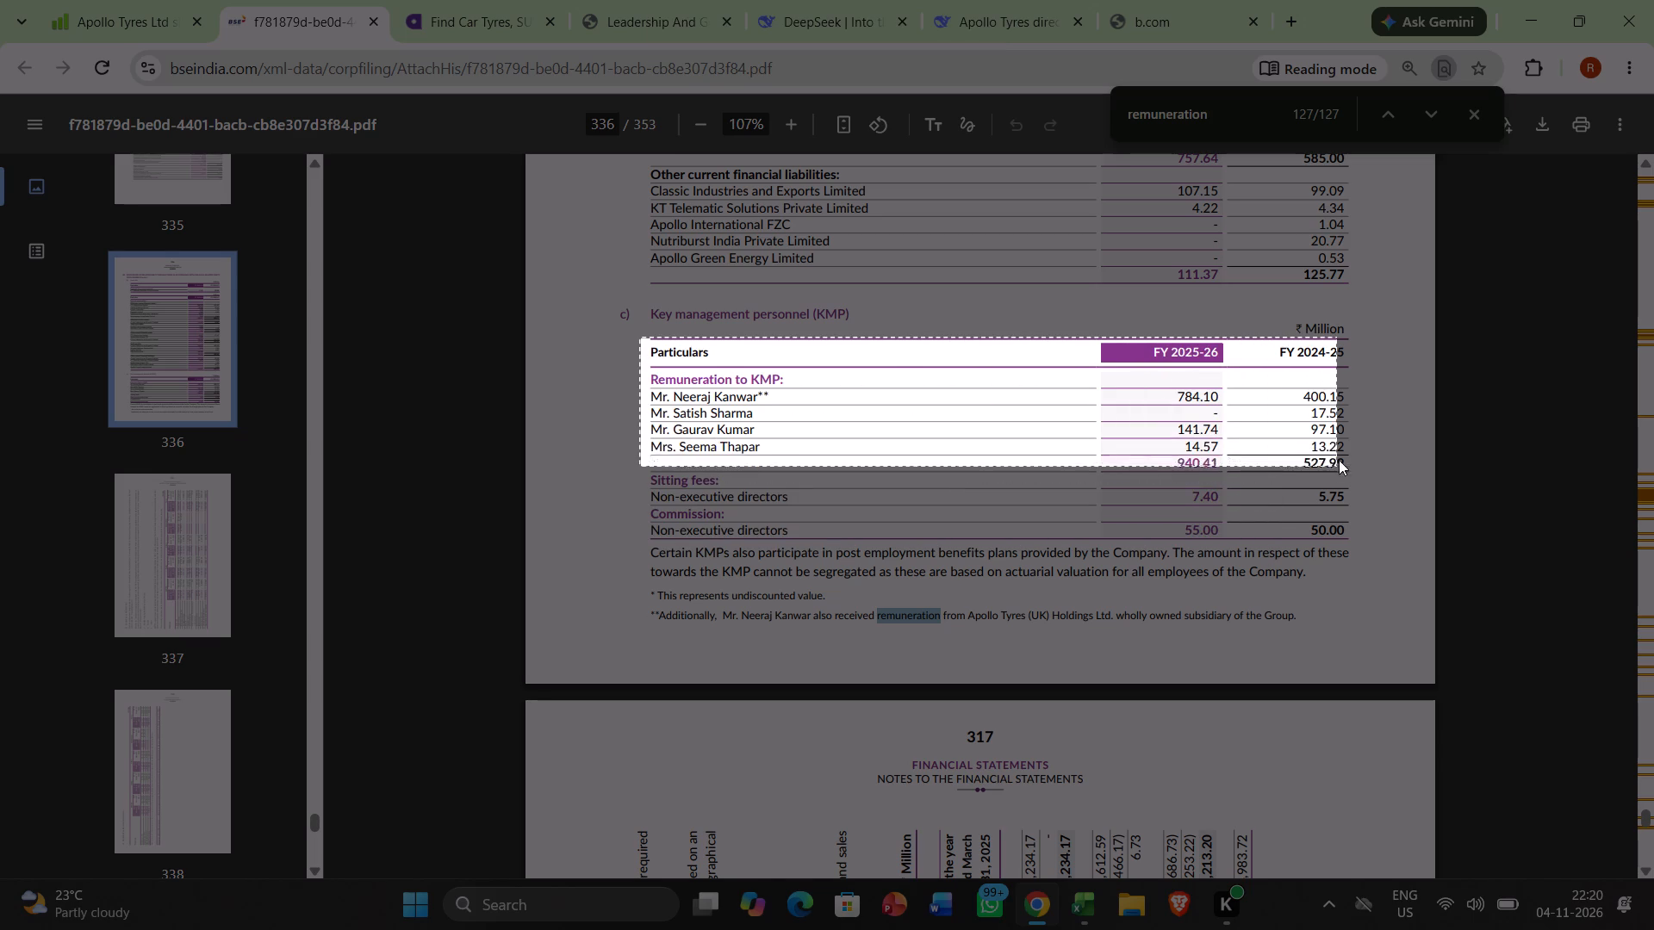
pyautogui.moveTo(1339, 460); pyautogui.dragTo(1362, 468)
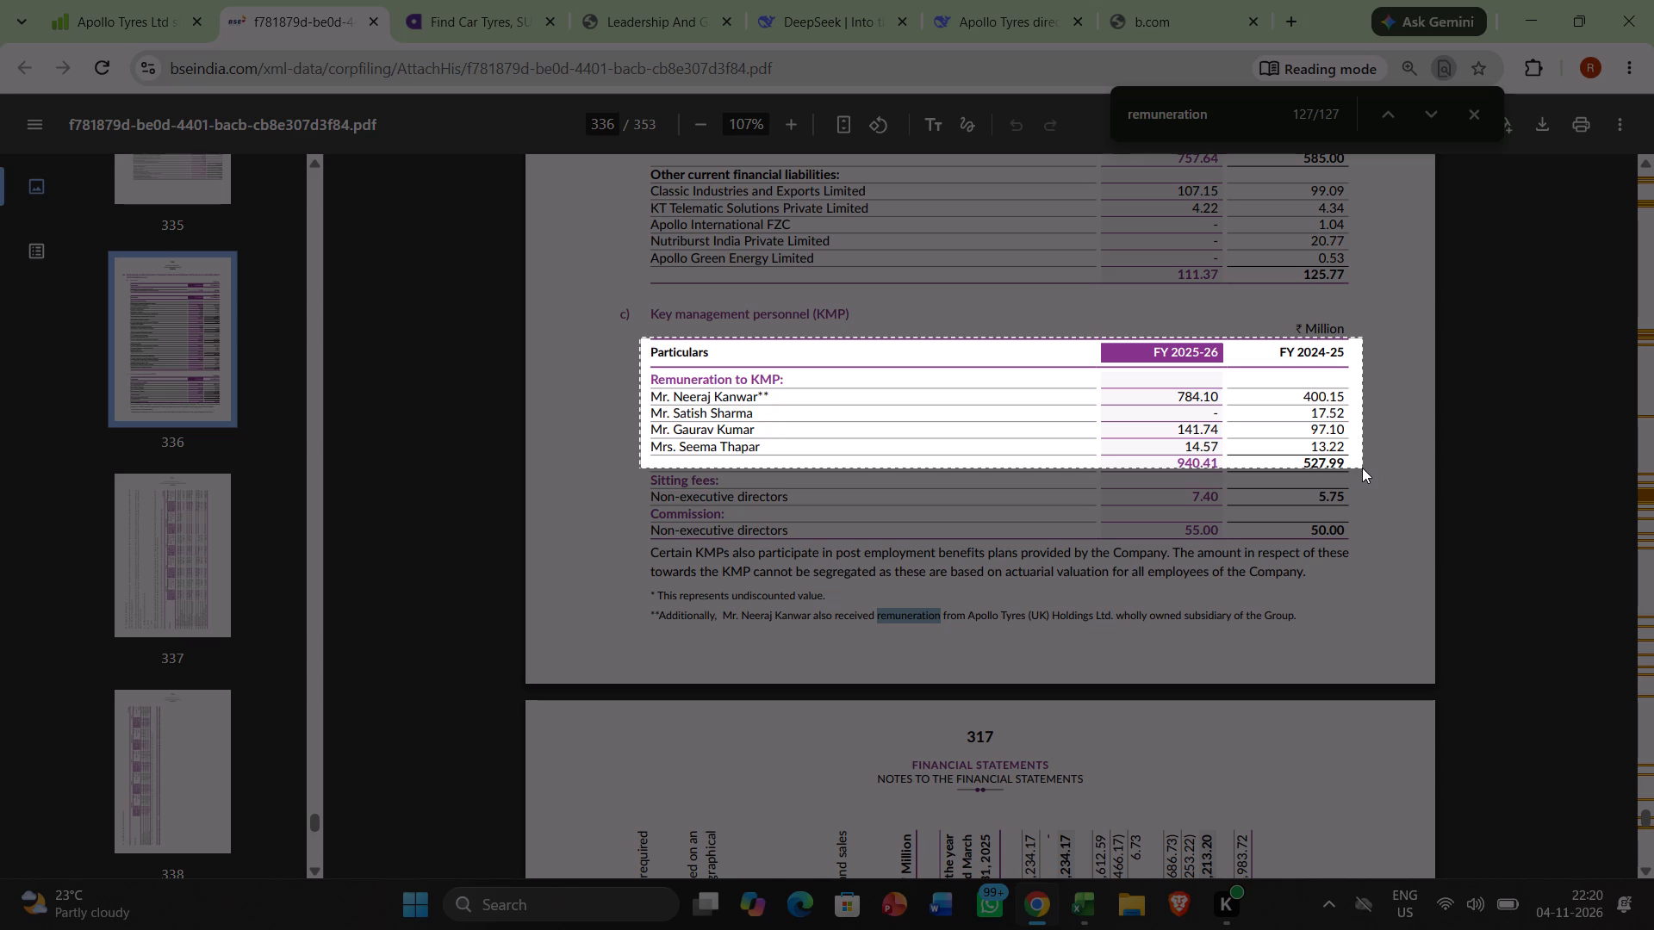
pyautogui.moveTo(1362, 468); pyautogui.dragTo(1365, 479)
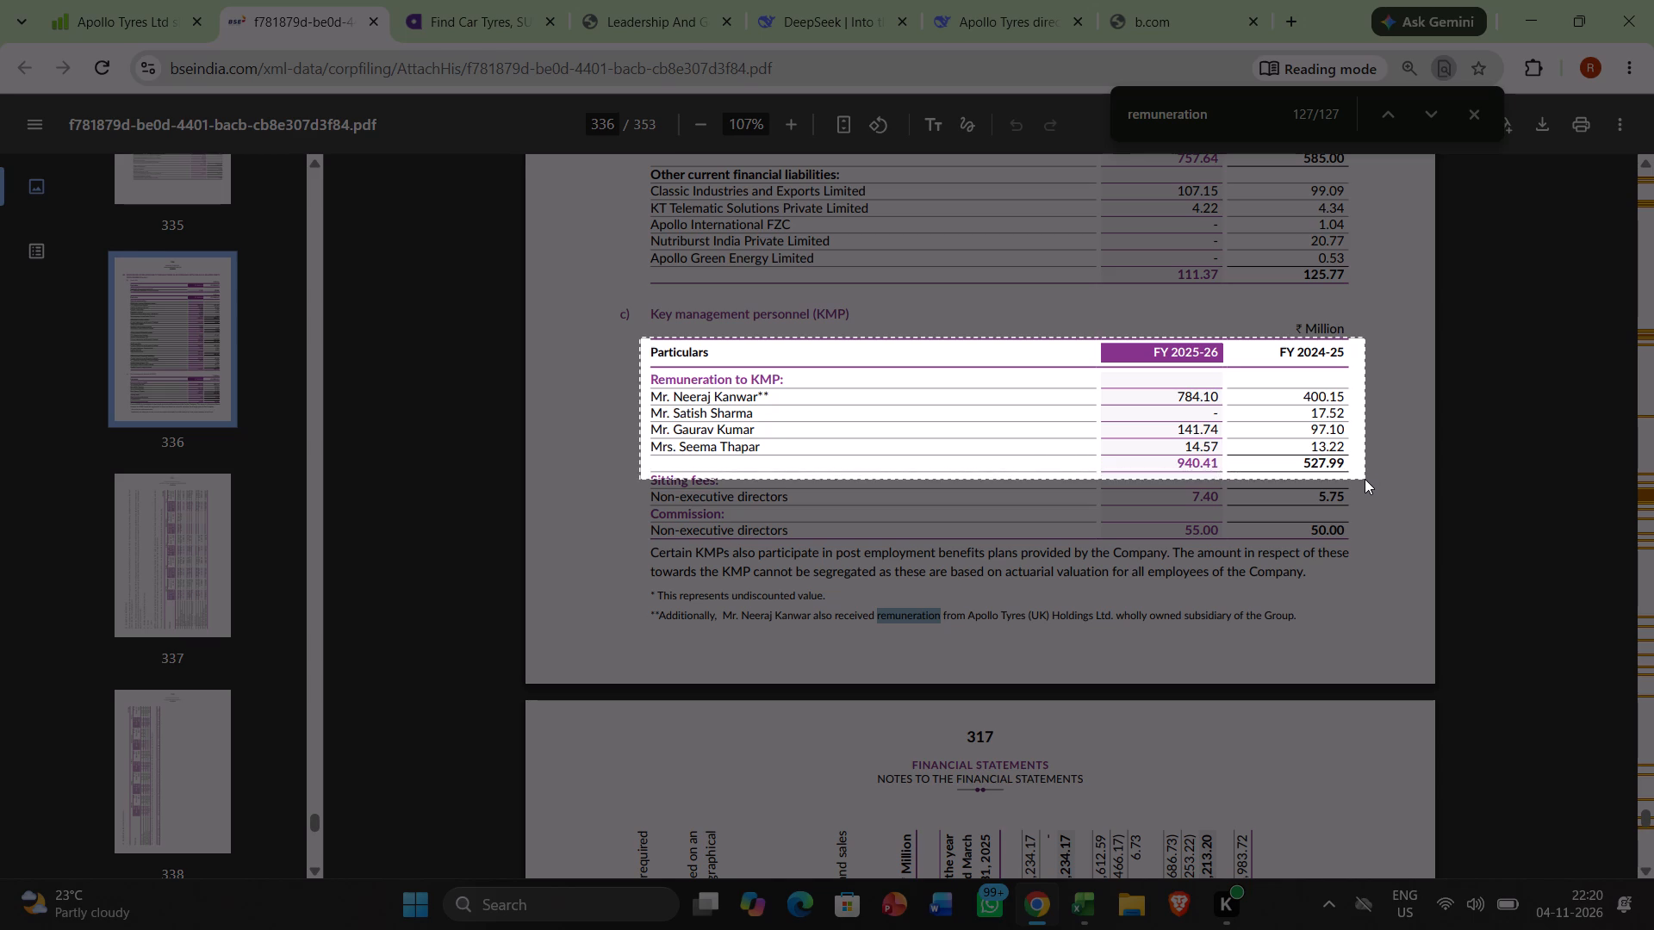
pyautogui.moveTo(1365, 479); pyautogui.dragTo(1364, 479)
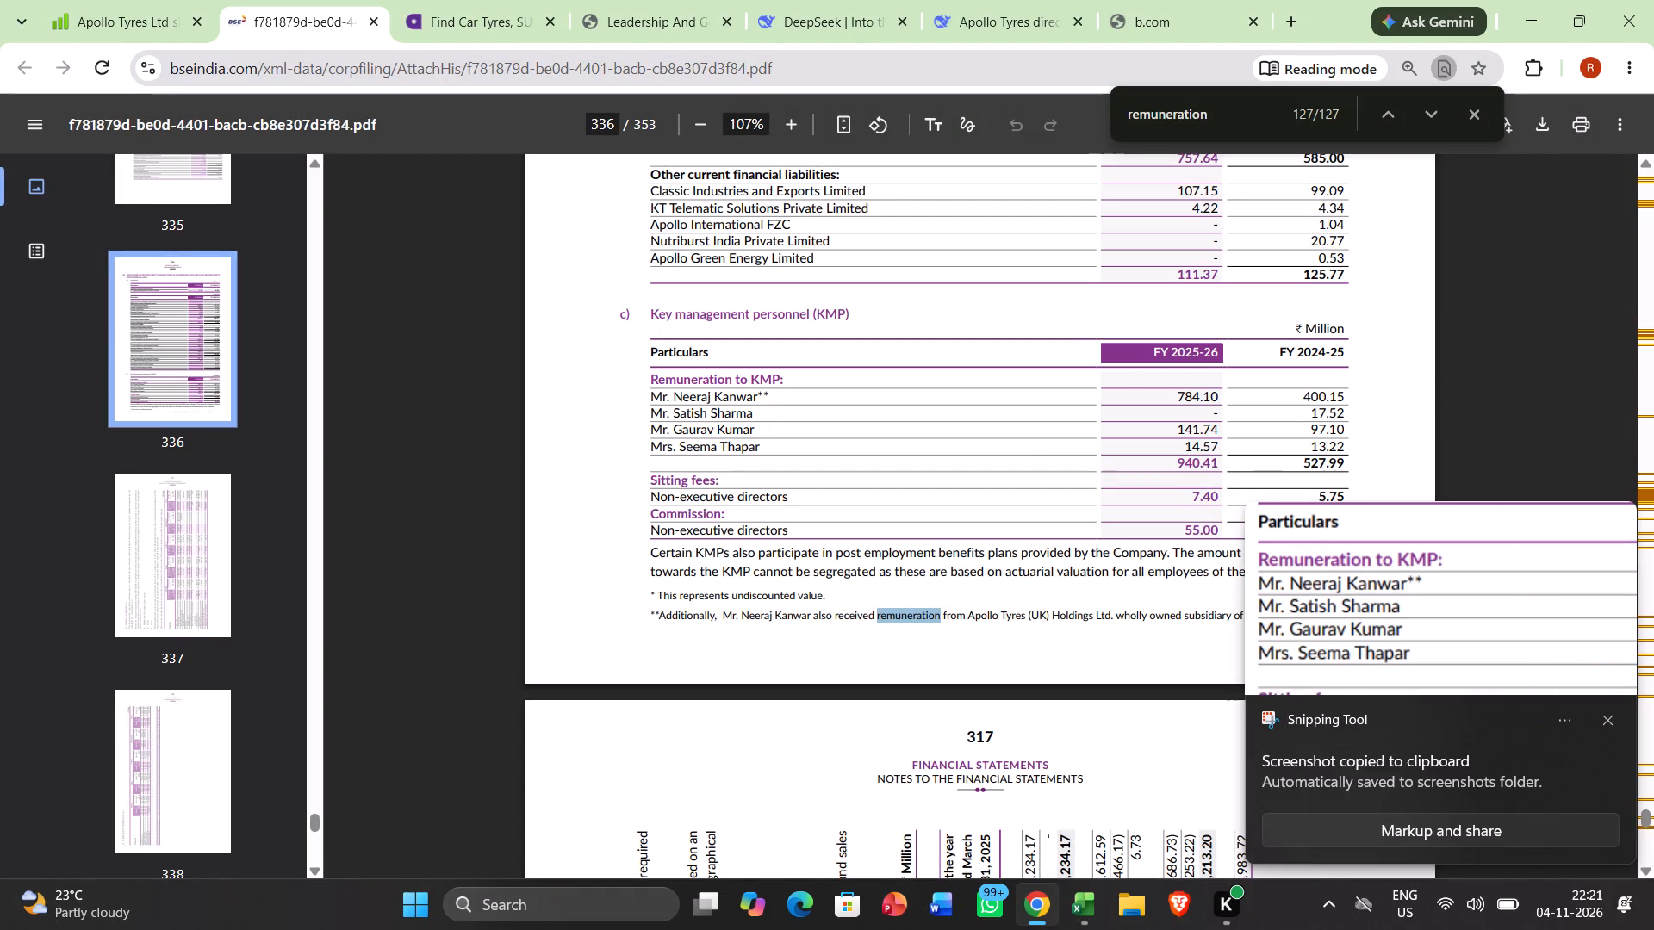
pyautogui.scroll(-2, 917, 629)
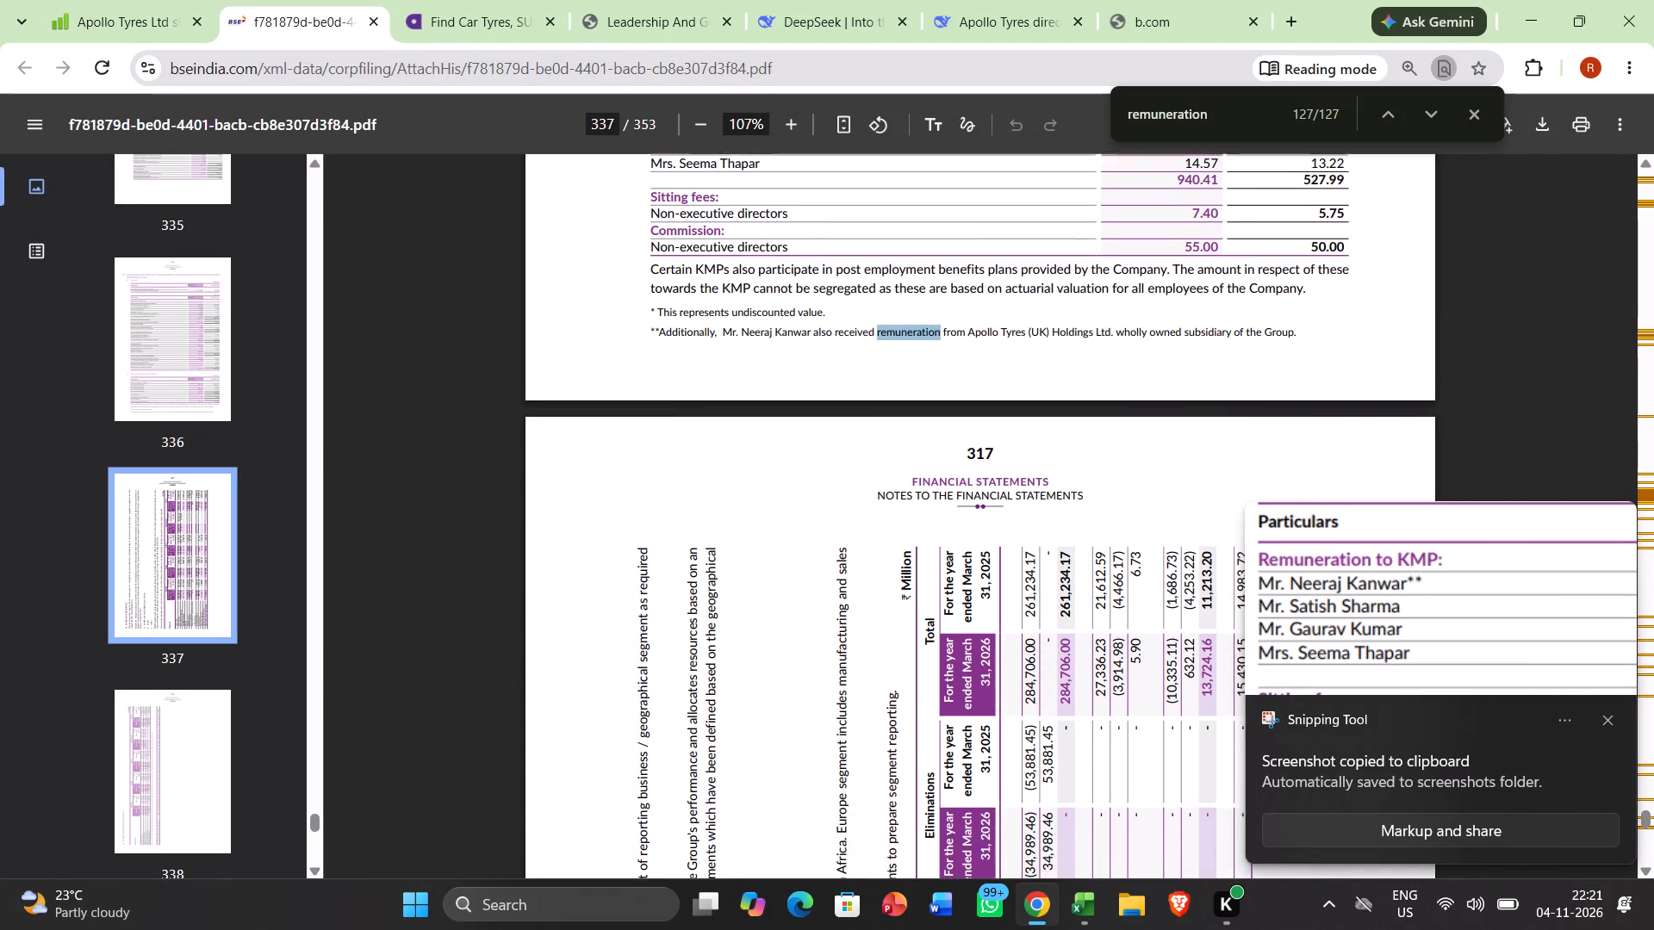
pyautogui.scroll(-1, 917, 629)
pyautogui.click(1074, 901)
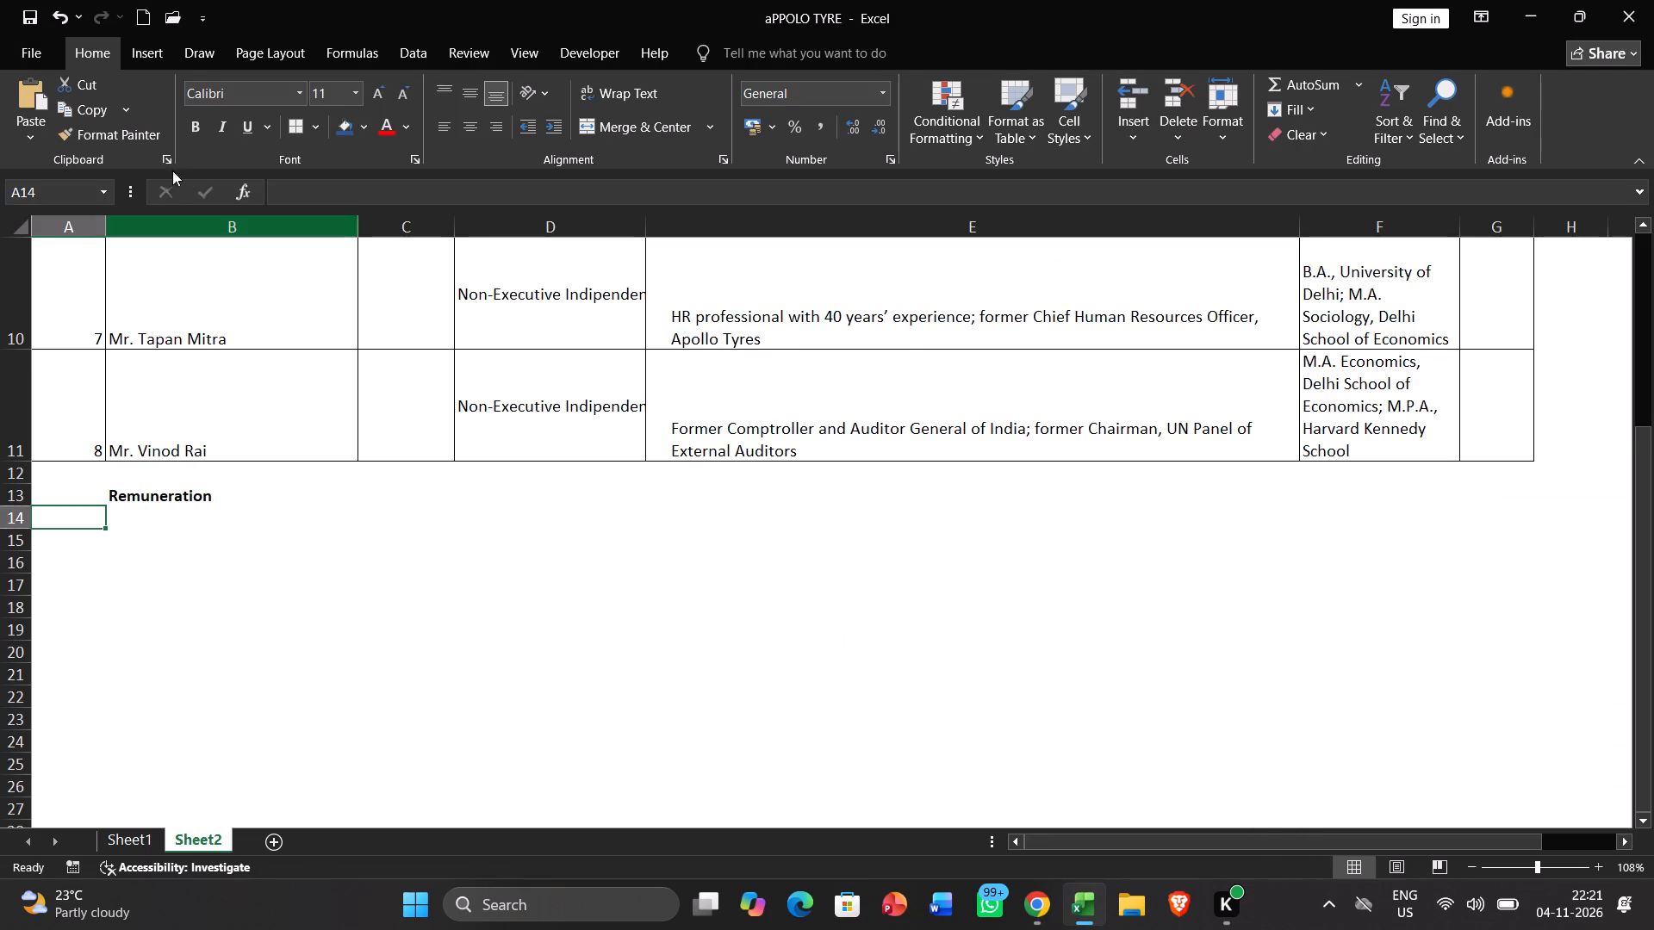
pyautogui.click(150, 53)
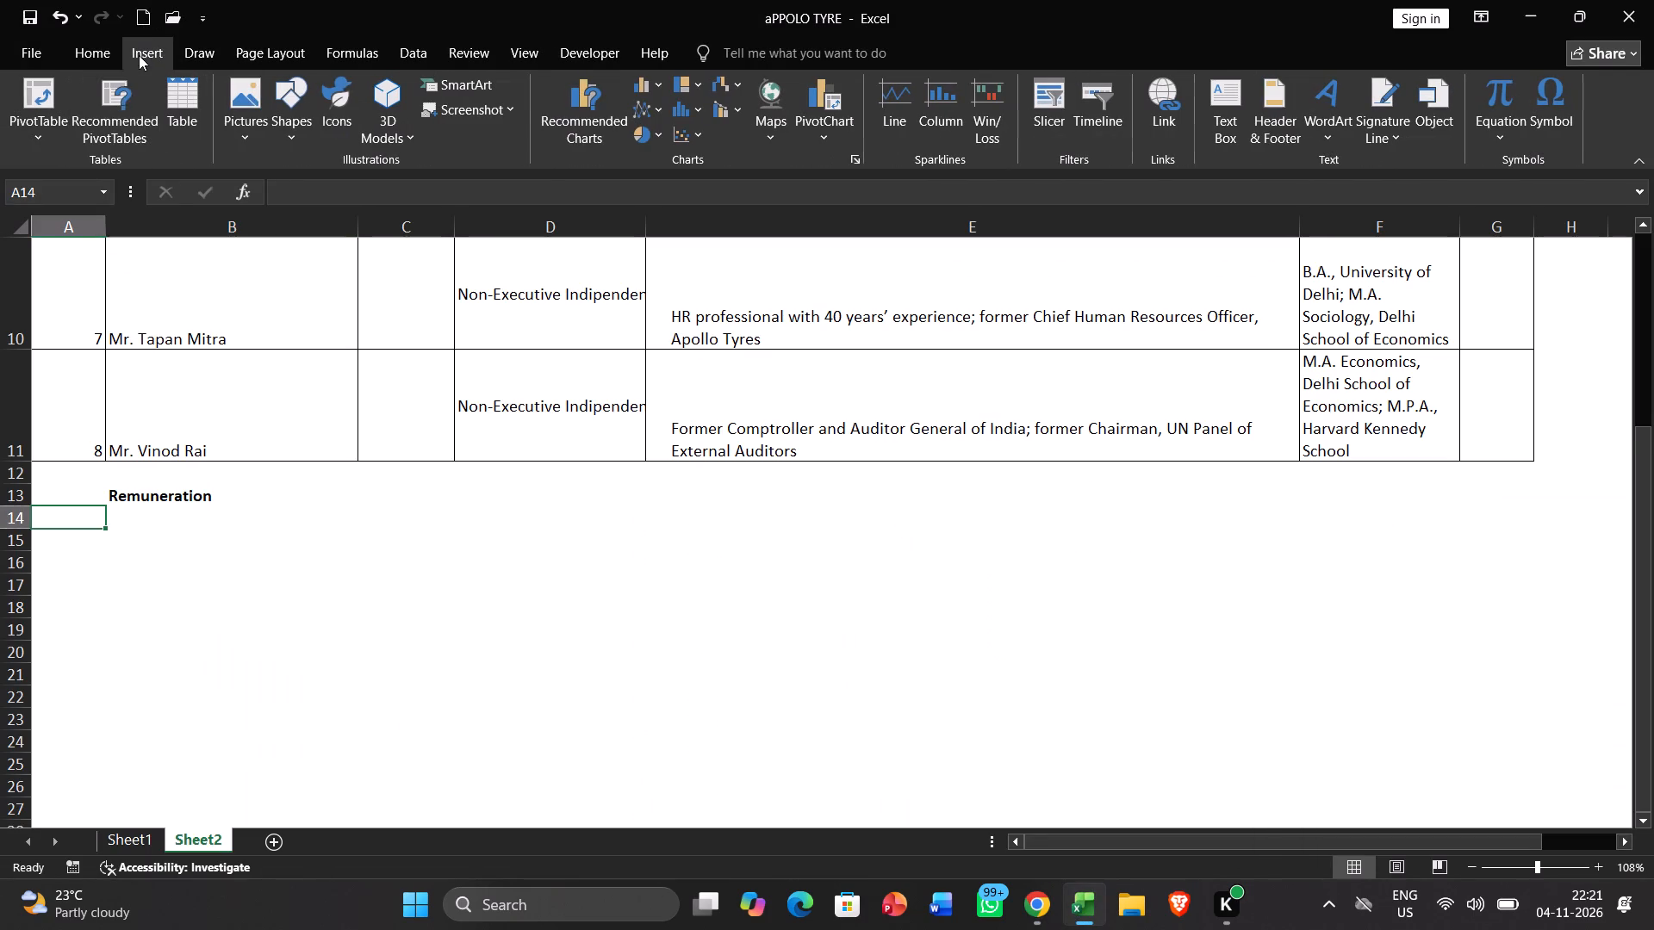
pyautogui.click(256, 136)
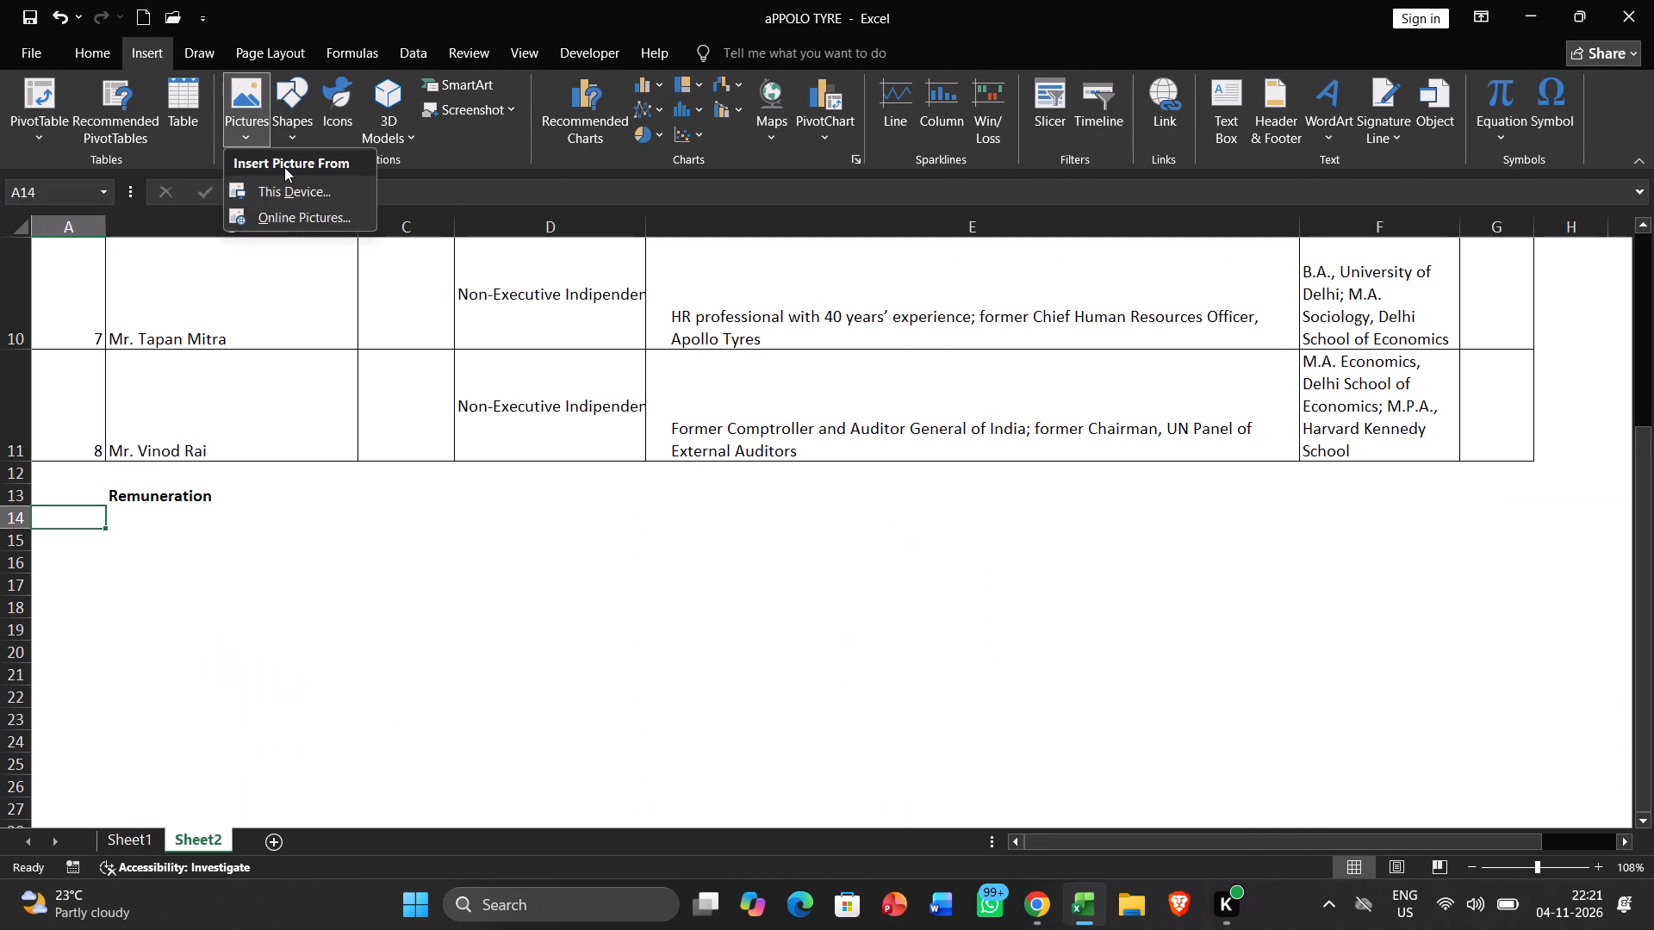
pyautogui.click(294, 194)
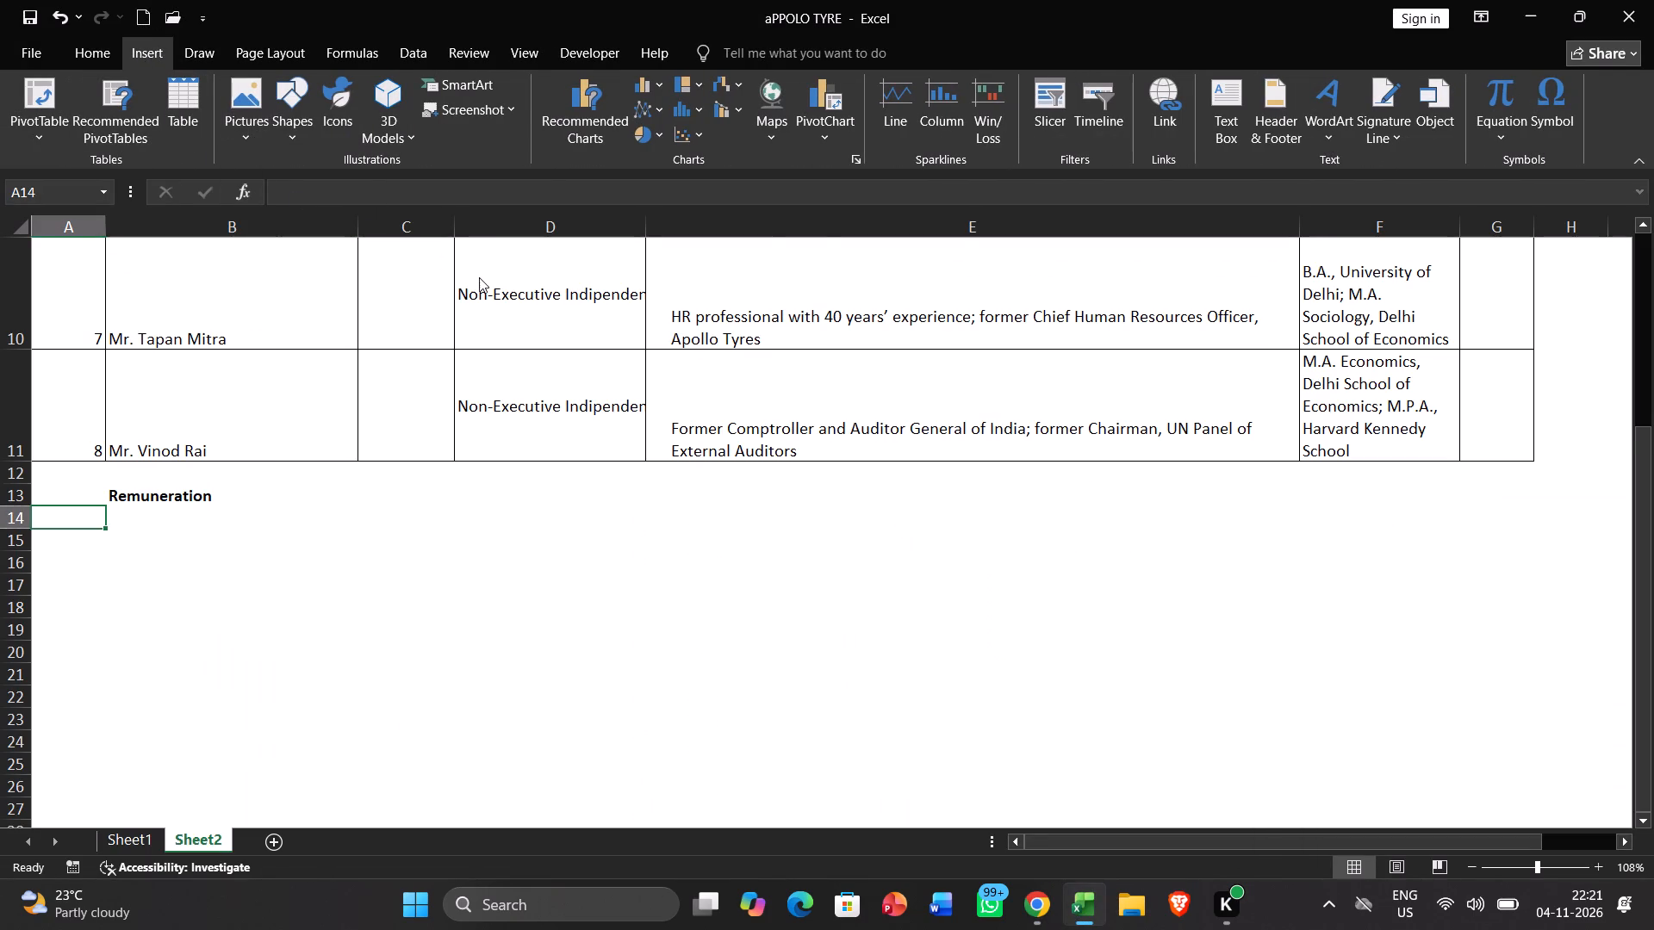
pyautogui.doubleClick(336, 185)
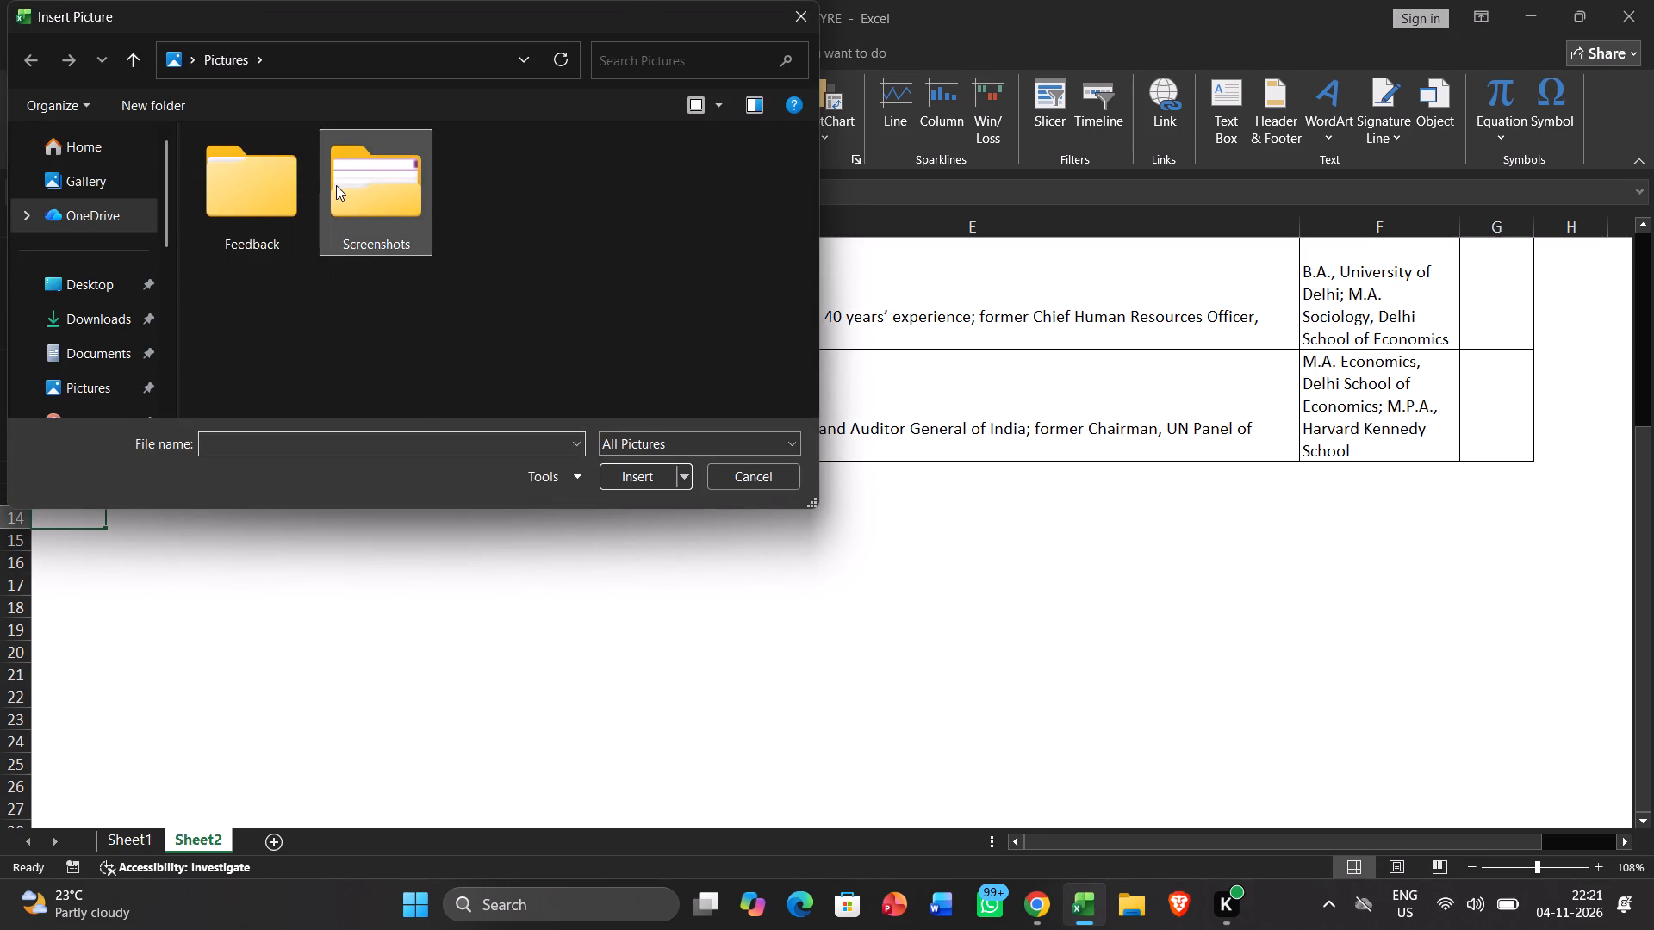
pyautogui.scroll(-15, 391, 295)
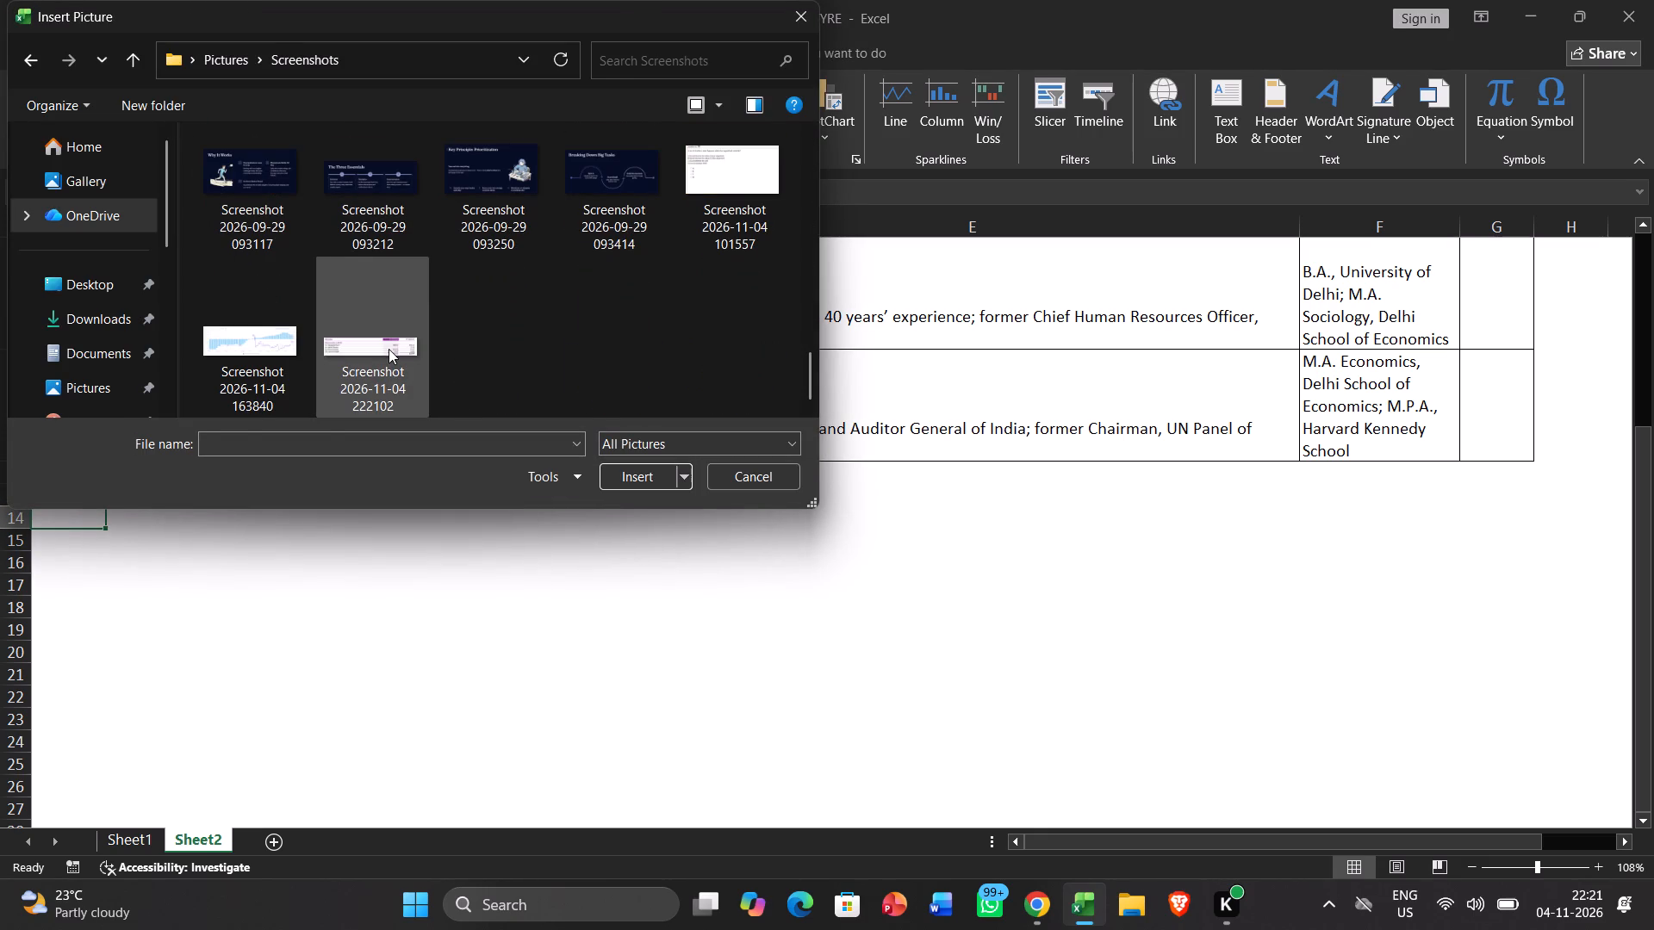
pyautogui.click(389, 349)
pyautogui.click(639, 480)
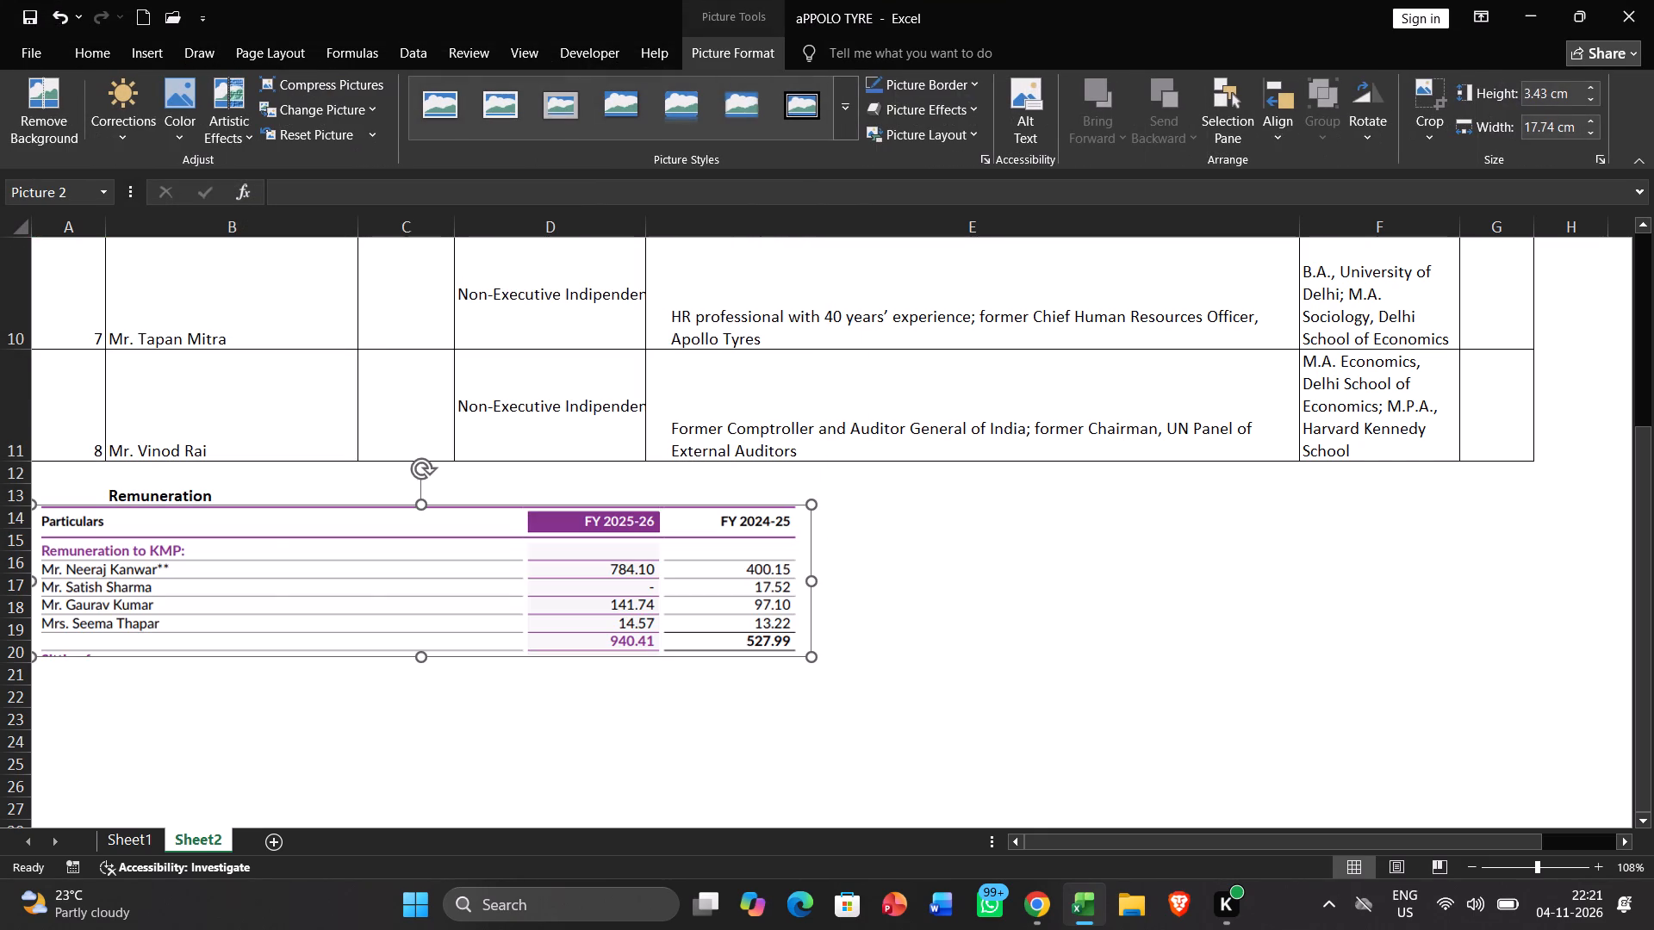
pyautogui.click(593, 723)
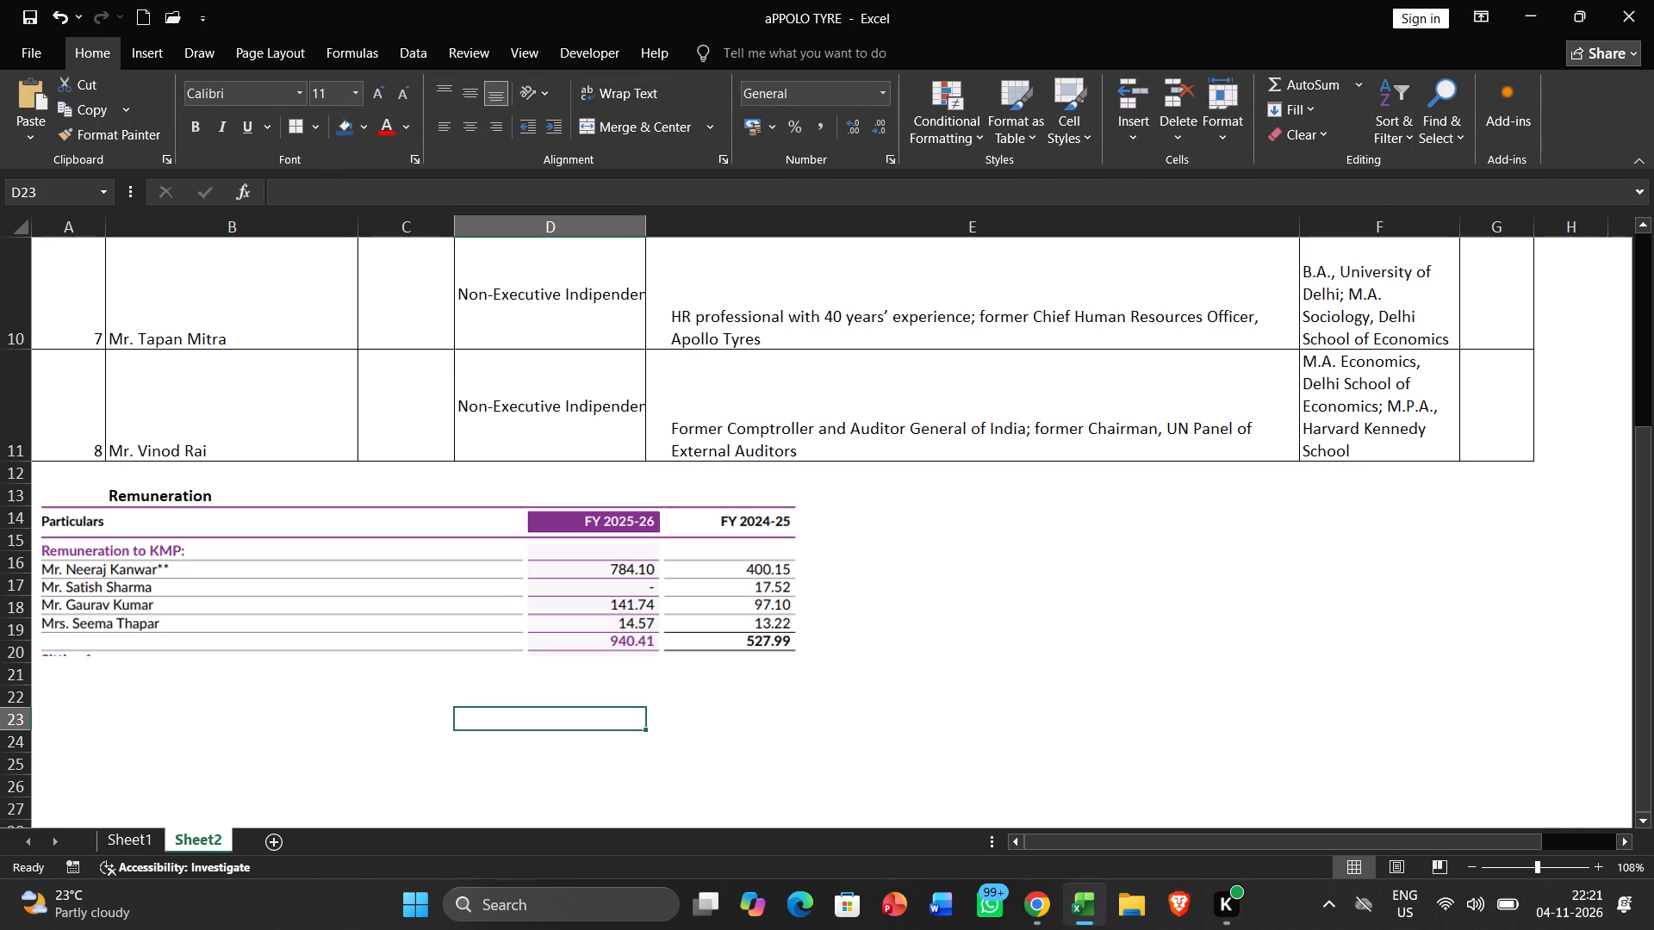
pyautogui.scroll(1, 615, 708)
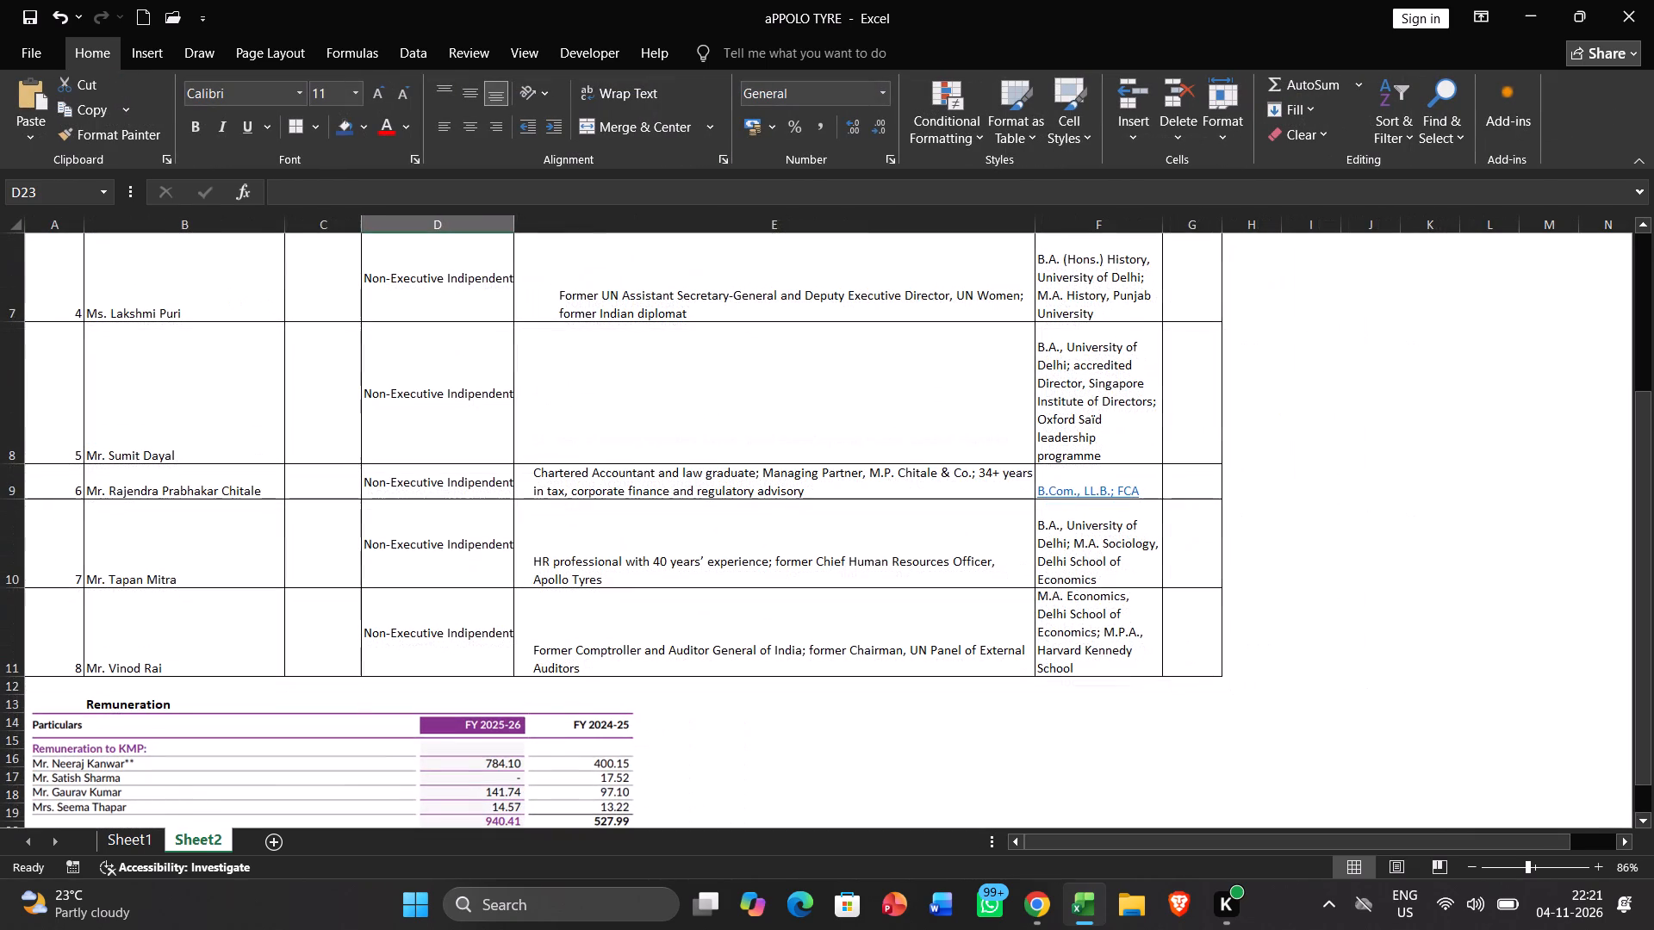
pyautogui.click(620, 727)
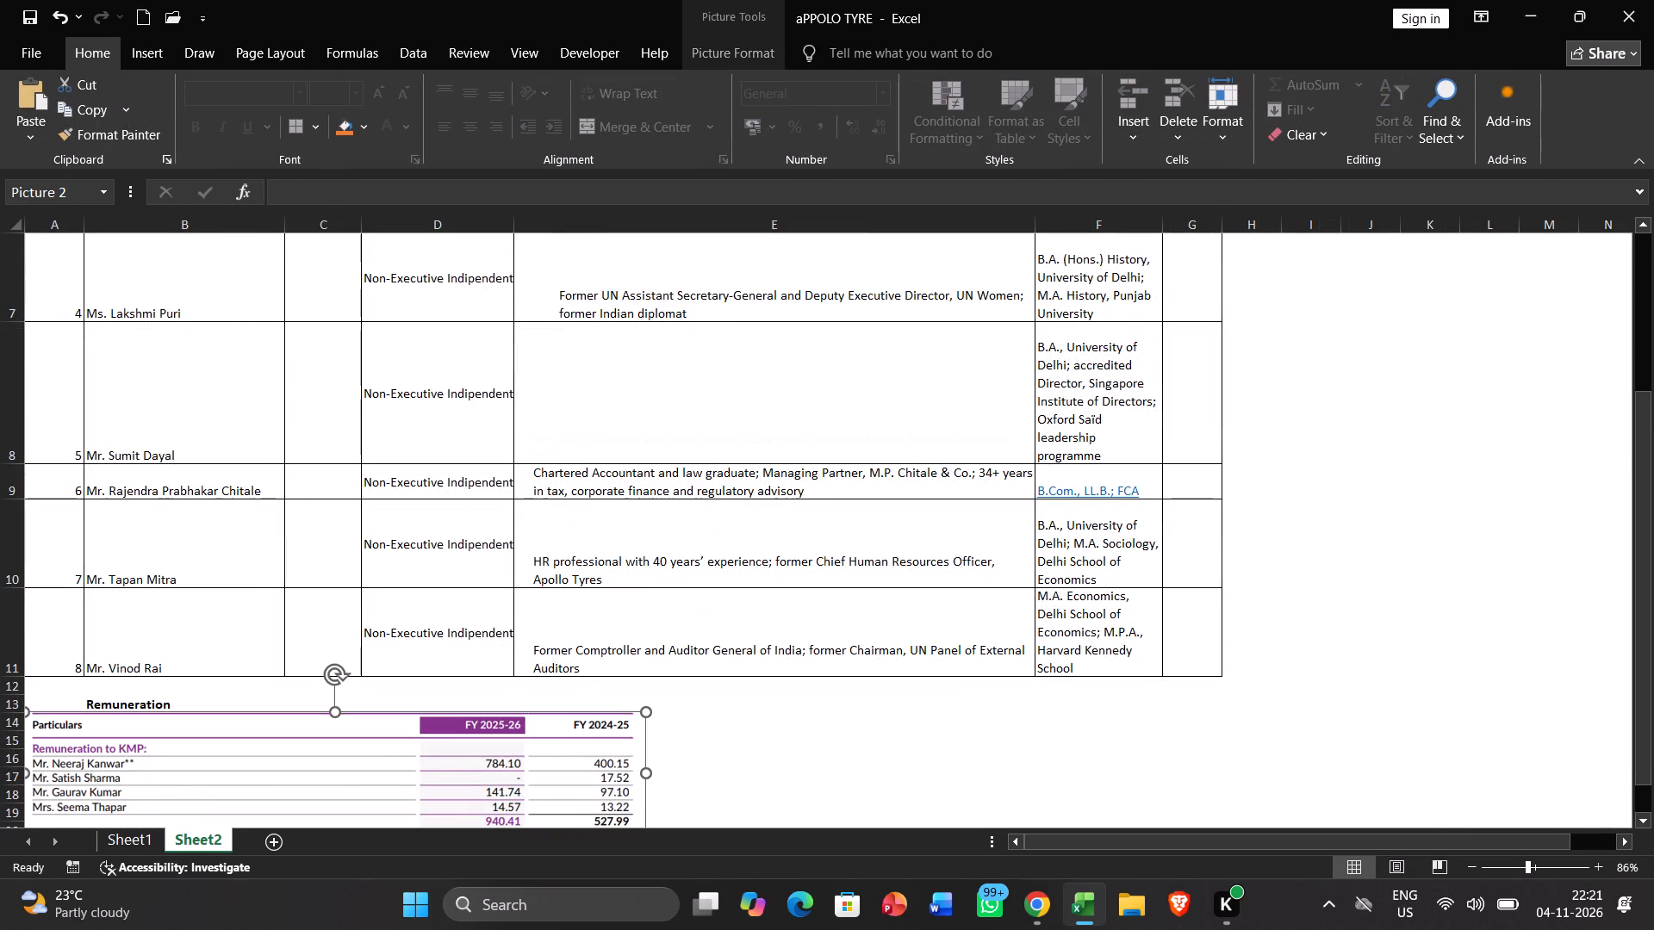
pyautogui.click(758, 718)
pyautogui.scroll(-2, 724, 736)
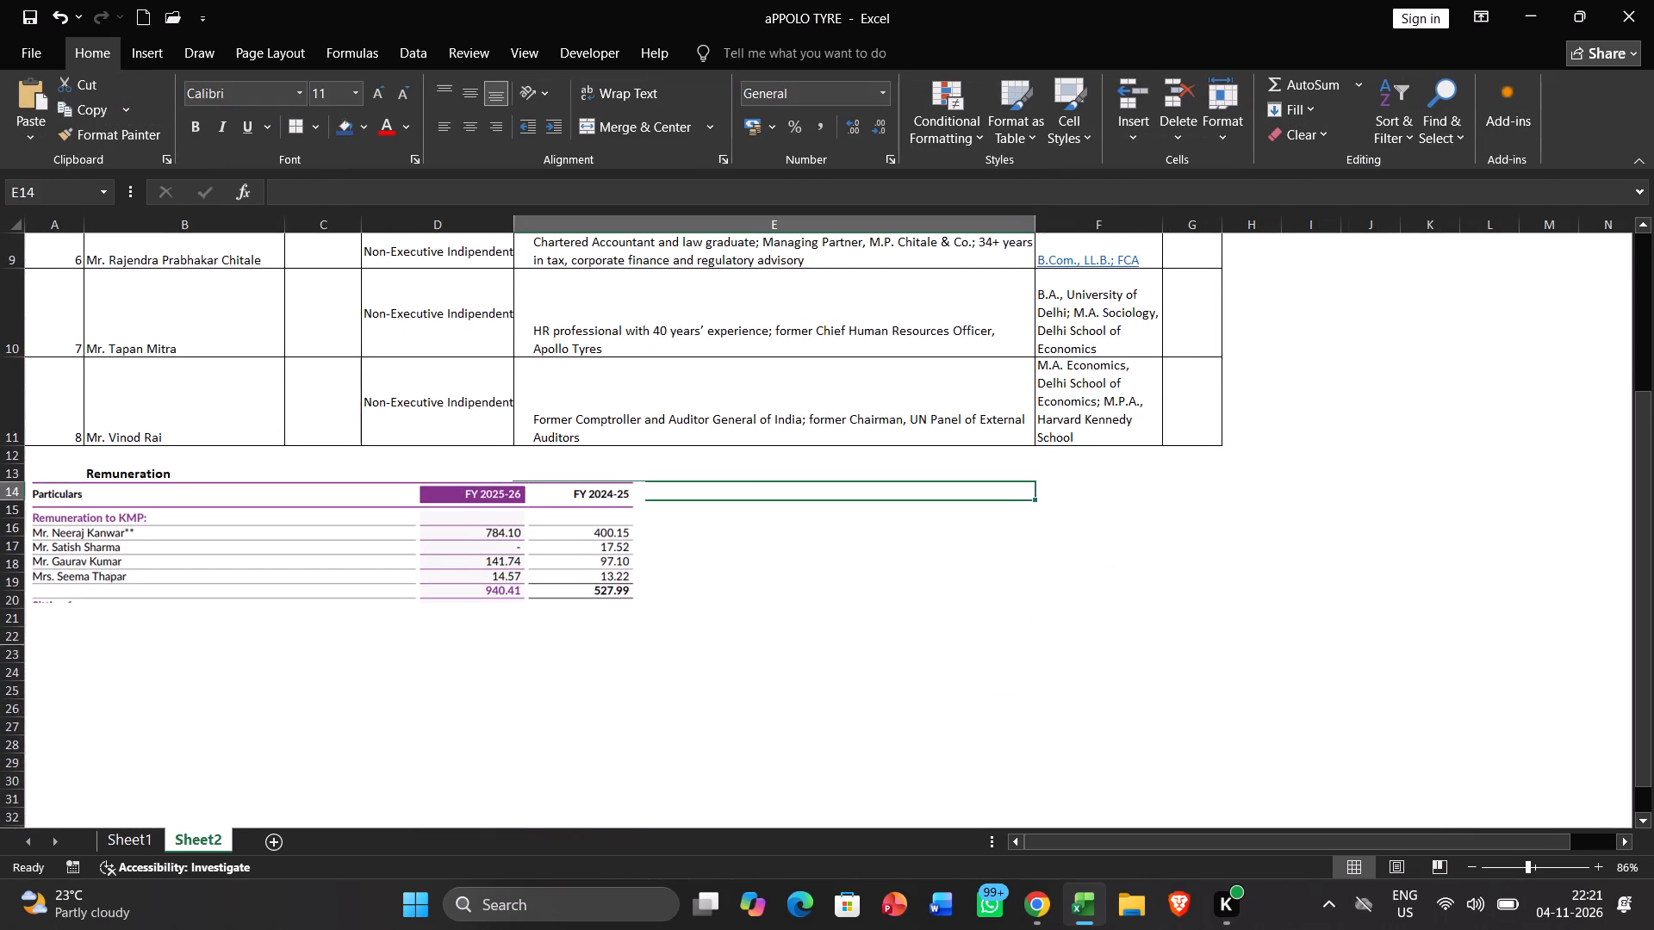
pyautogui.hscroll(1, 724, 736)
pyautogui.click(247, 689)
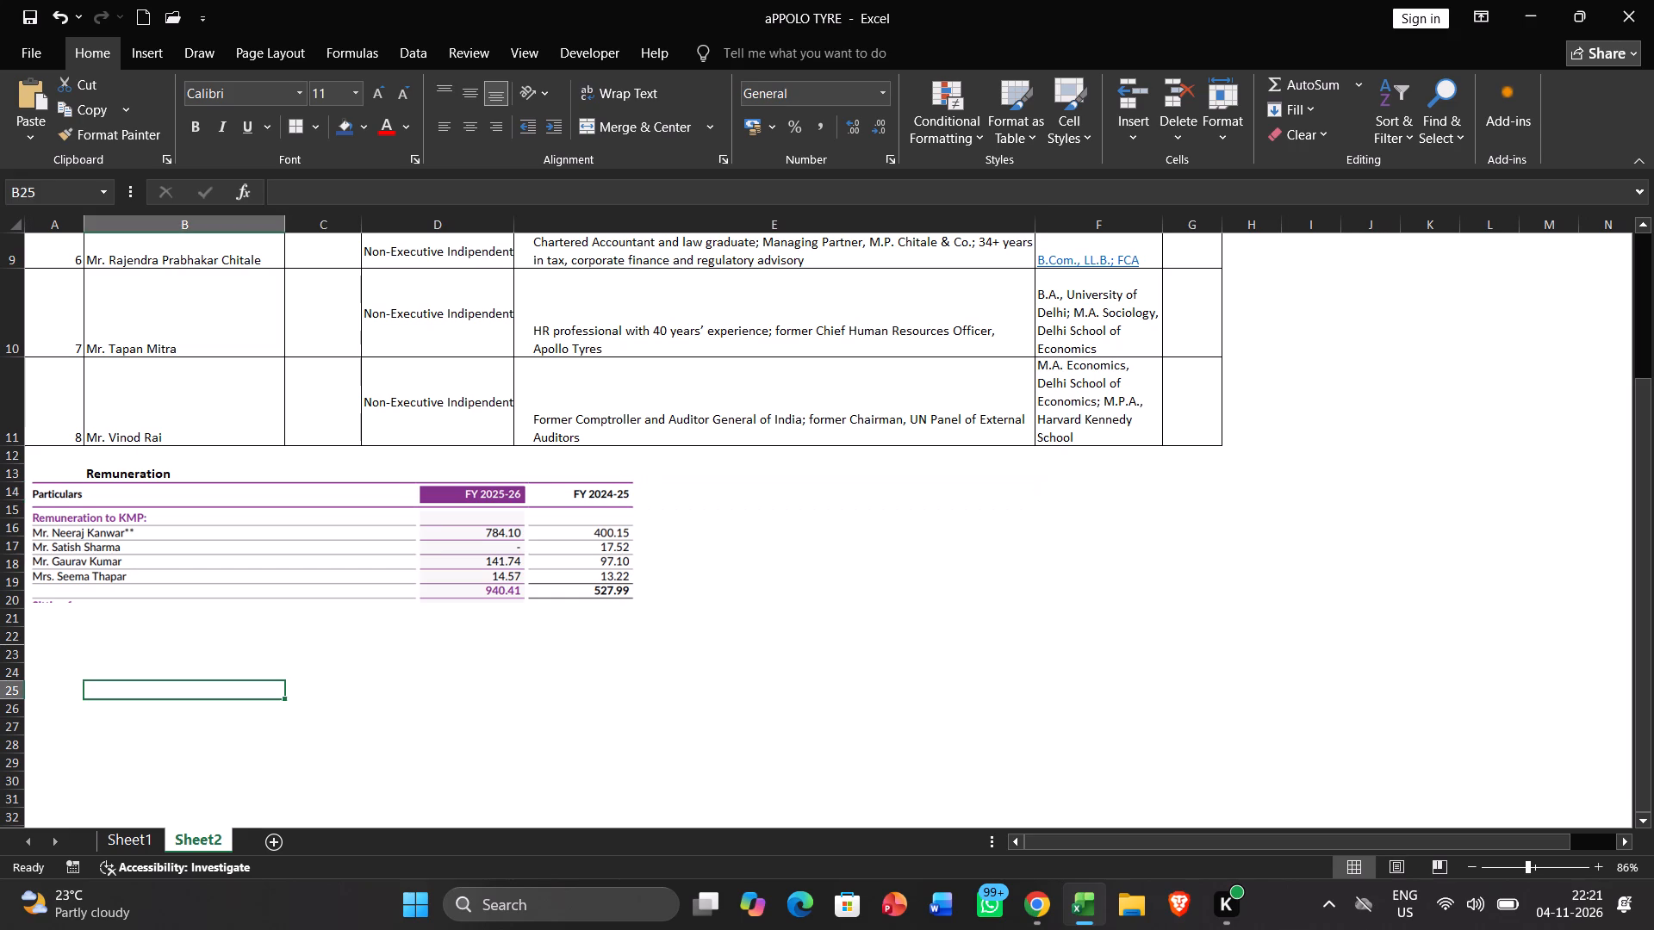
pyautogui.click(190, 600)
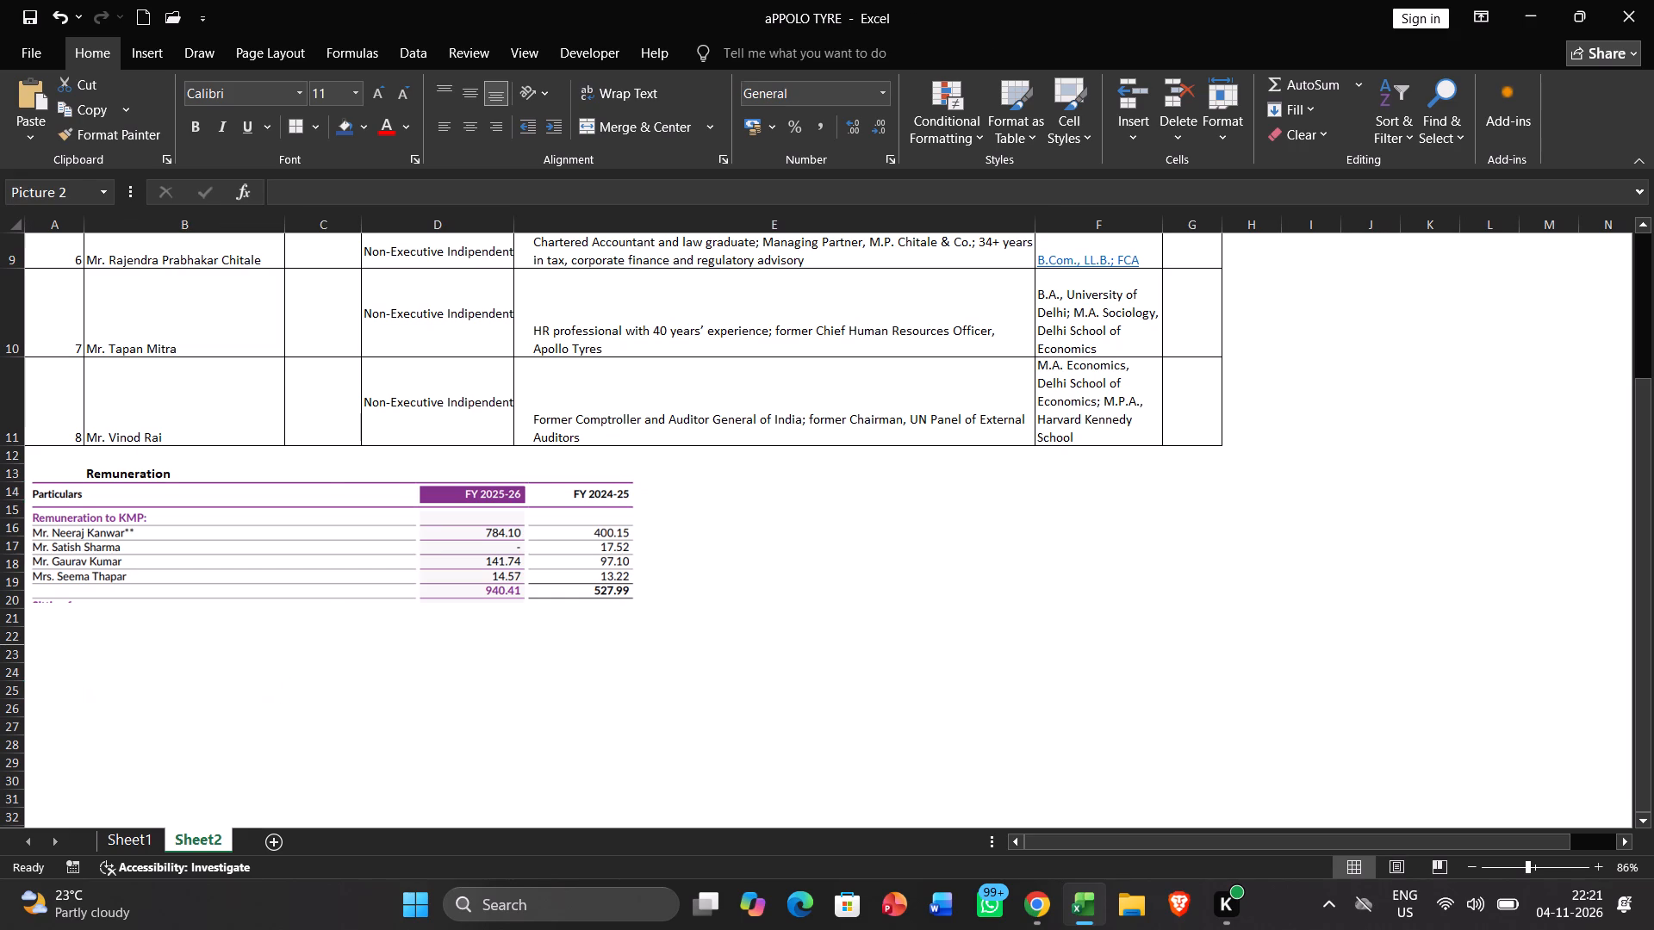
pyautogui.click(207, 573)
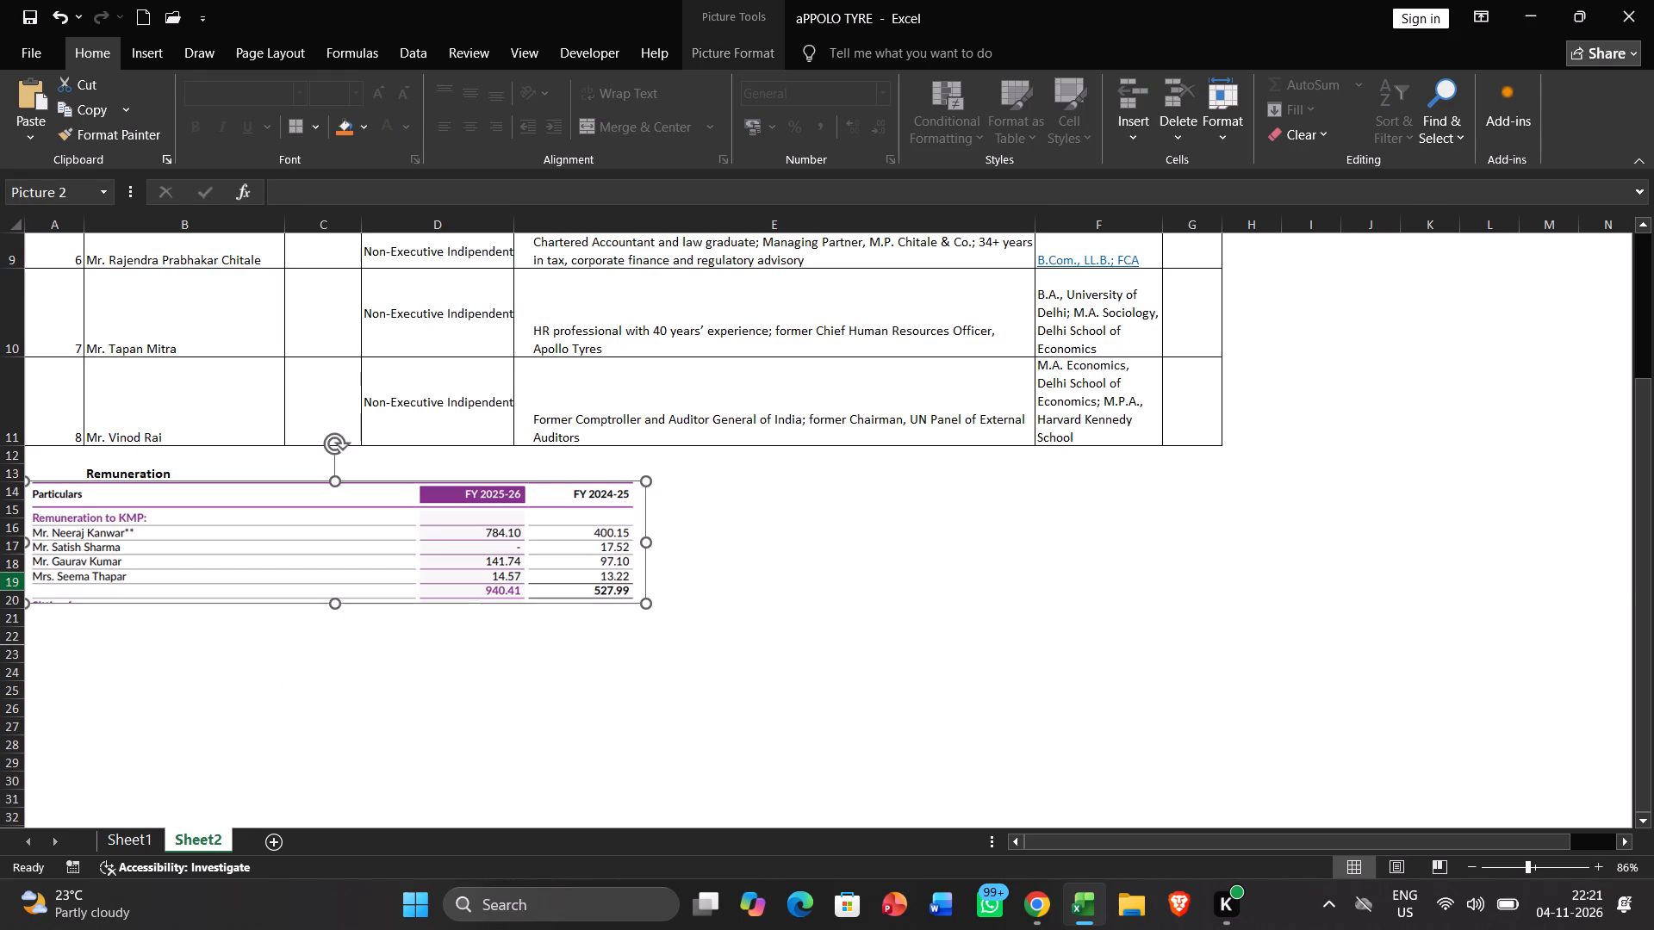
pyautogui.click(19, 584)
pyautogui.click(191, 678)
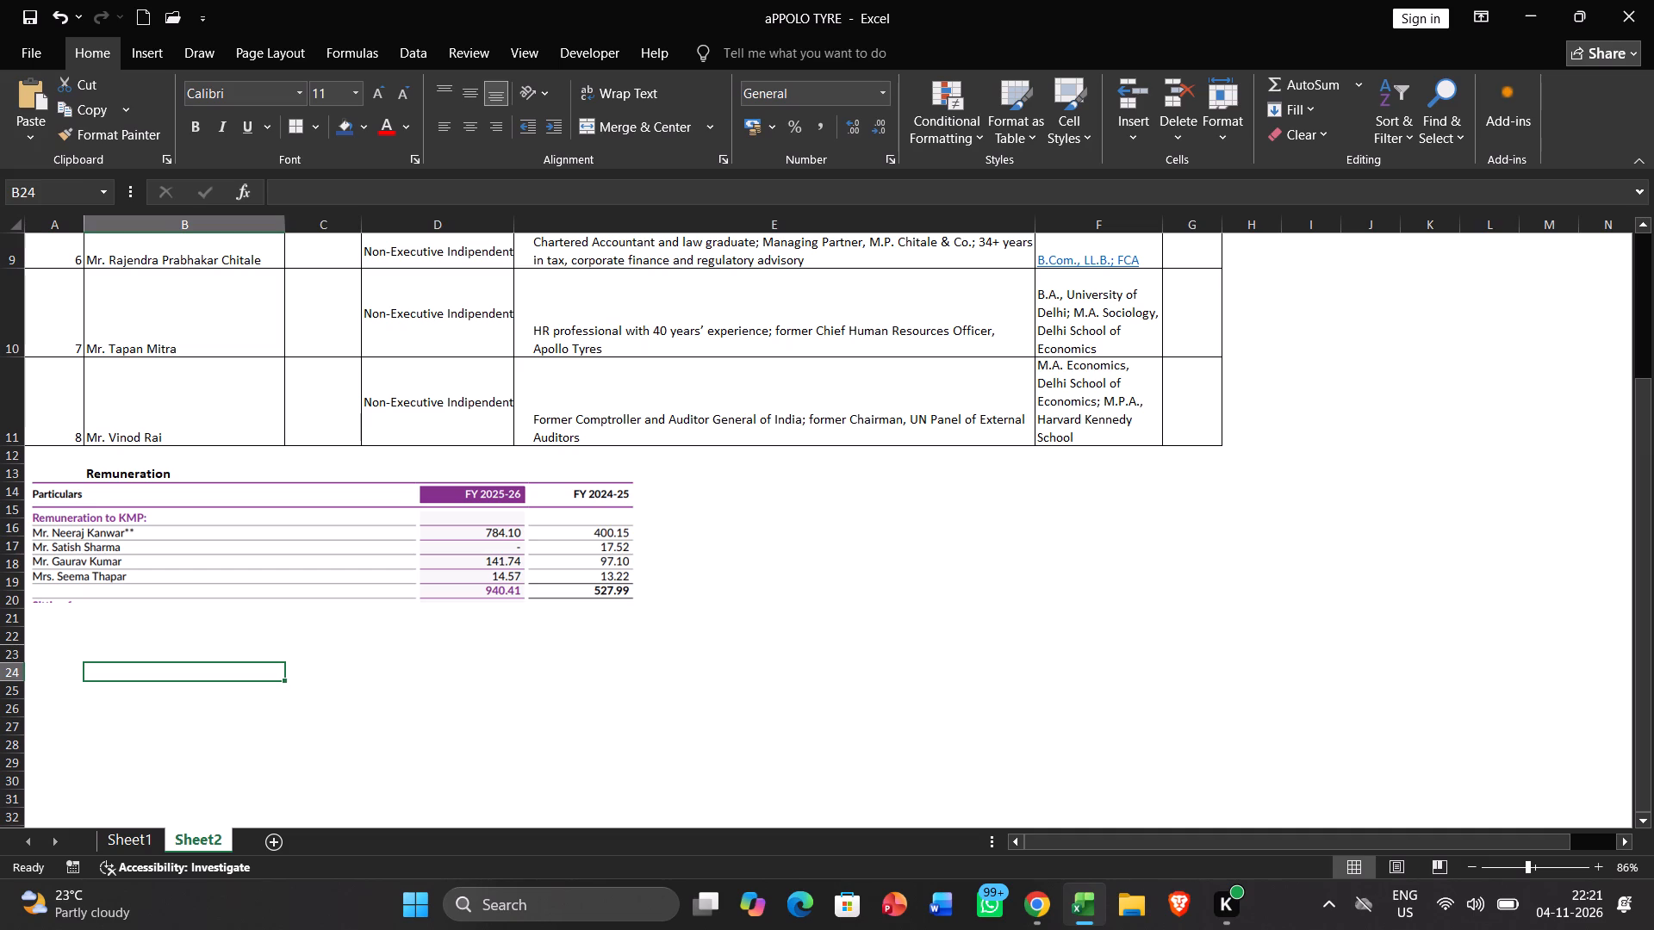
# Switch to the annual report PDF in Chrome and search it for "ratio of remuneration".
pyautogui.click(1019, 925)
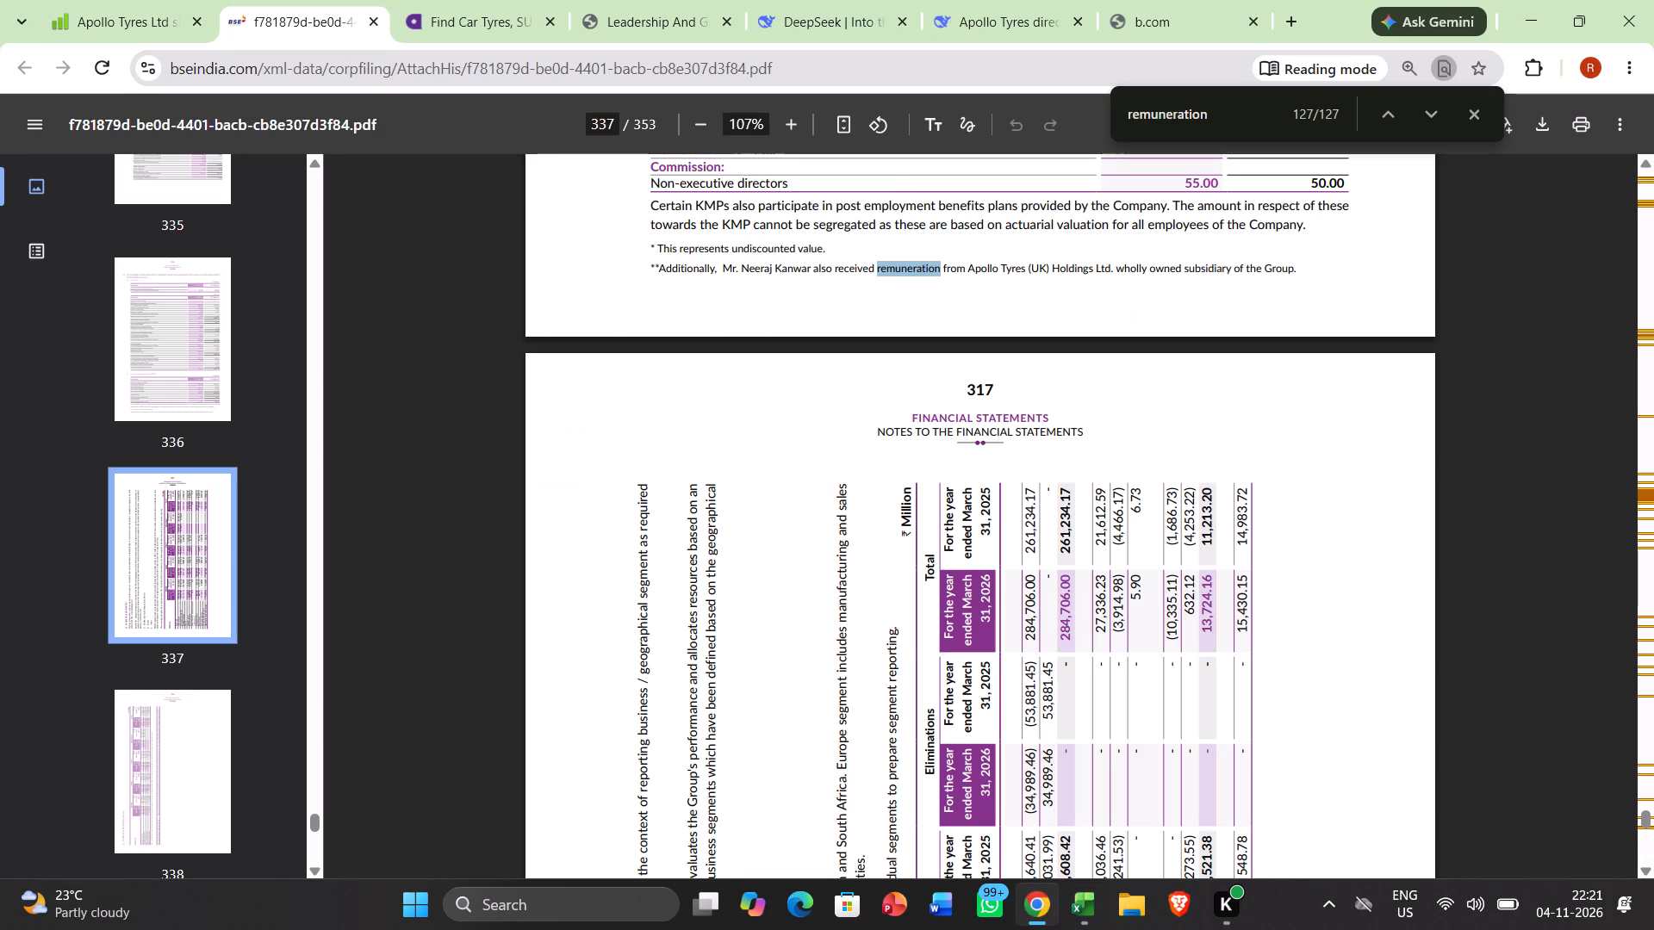
pyautogui.click(1241, 115)
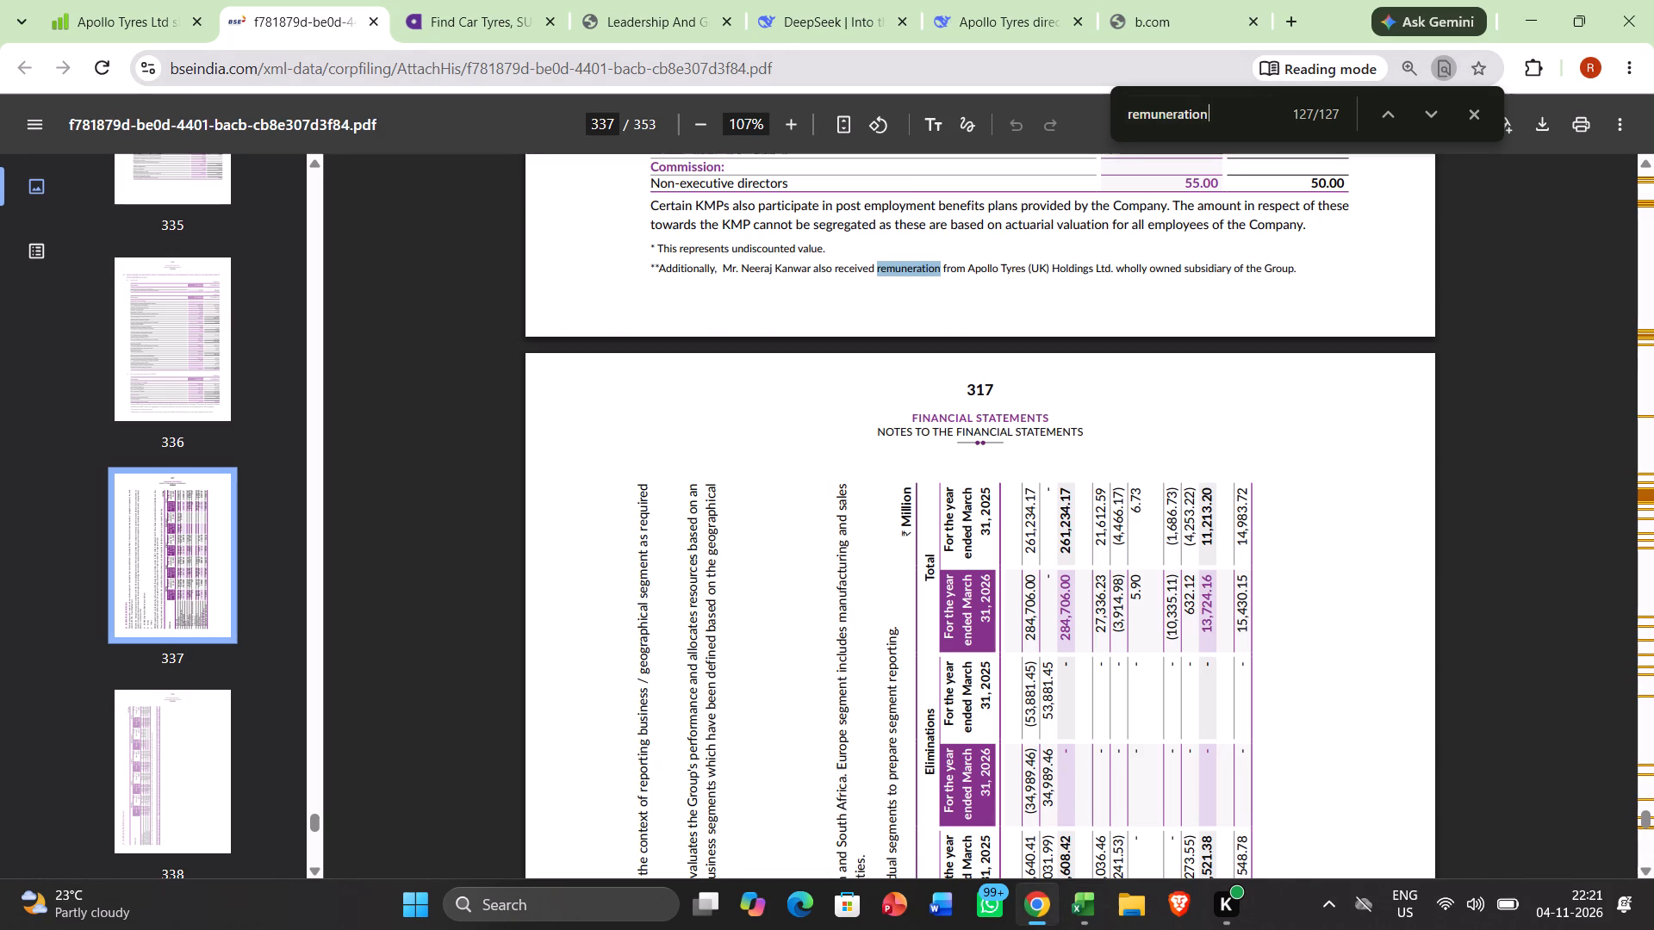
pyautogui.press('Left')
pyautogui.press('Left')
pyautogui.press('Left')
pyautogui.press('Left')
pyautogui.press('Left')
pyautogui.press('Left')
pyautogui.press('Left')
pyautogui.press('Left')
pyautogui.press('Left')
pyautogui.press('Left')
pyautogui.press('Left')
pyautogui.press('Left')
pyautogui.press('Left')
pyautogui.press('Left')
pyautogui.press('Left')
pyautogui.press('Left')
pyautogui.write('ratio of')
pyautogui.press('space')
pyautogui.press('Return')
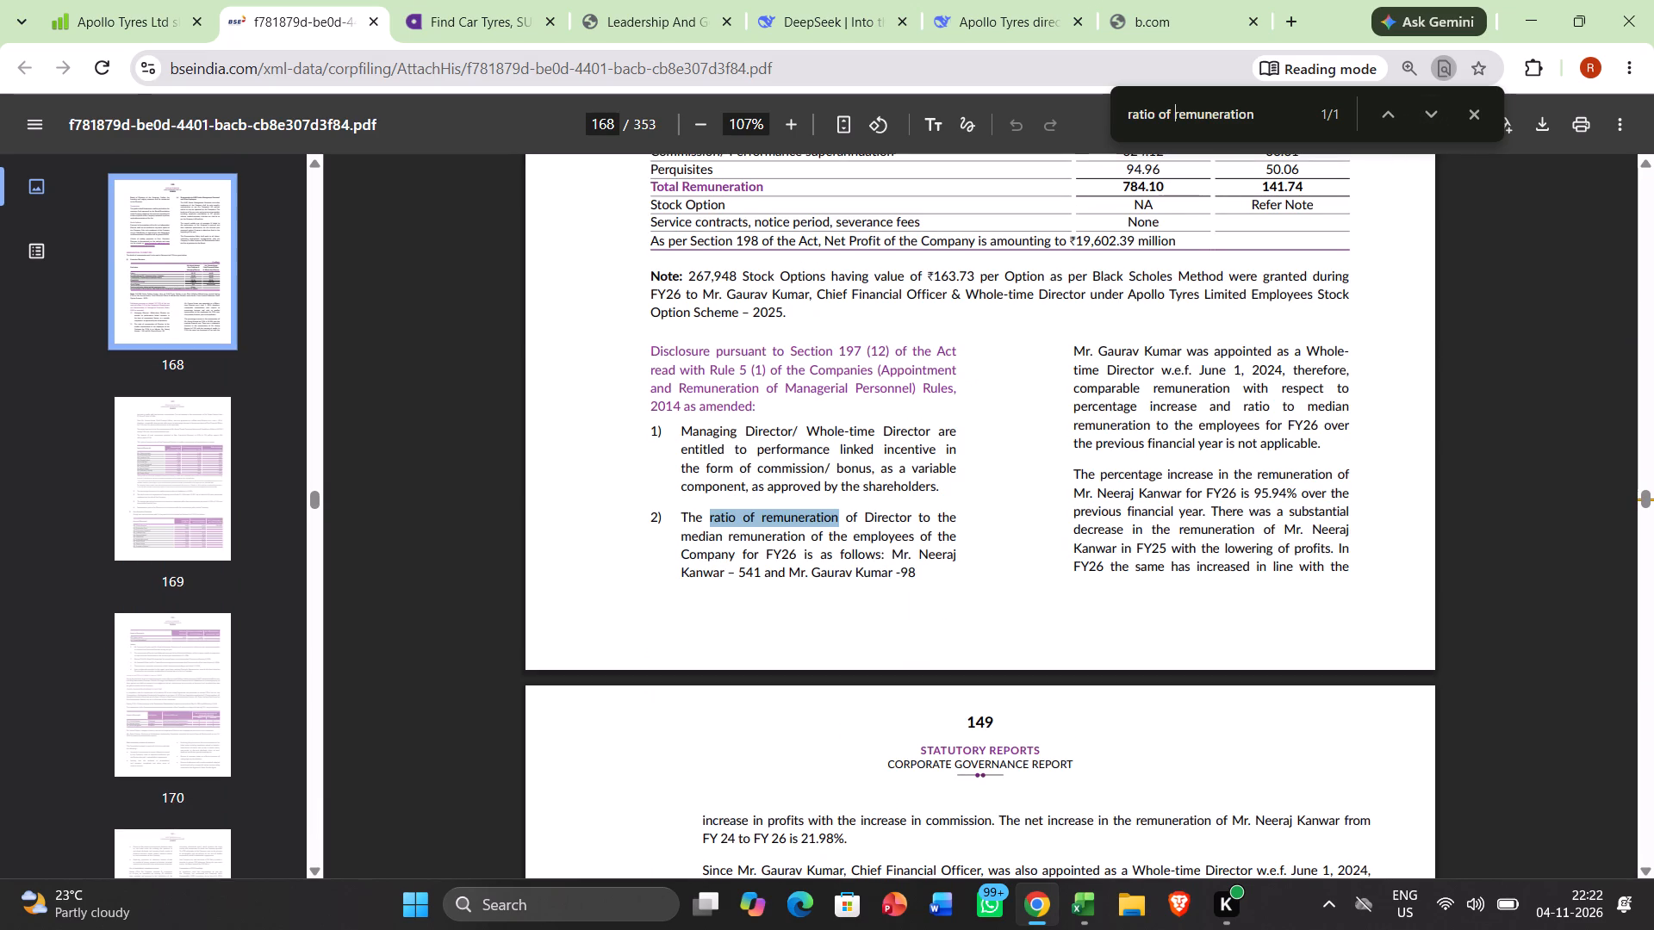
# Examine the directors' remuneration ratio disclosures on PDF pages 168 and 169, including the non-executive directors' table and its footnotes.
pyautogui.scroll(-1, 1112, 478)
pyautogui.scroll(2, 1112, 478)
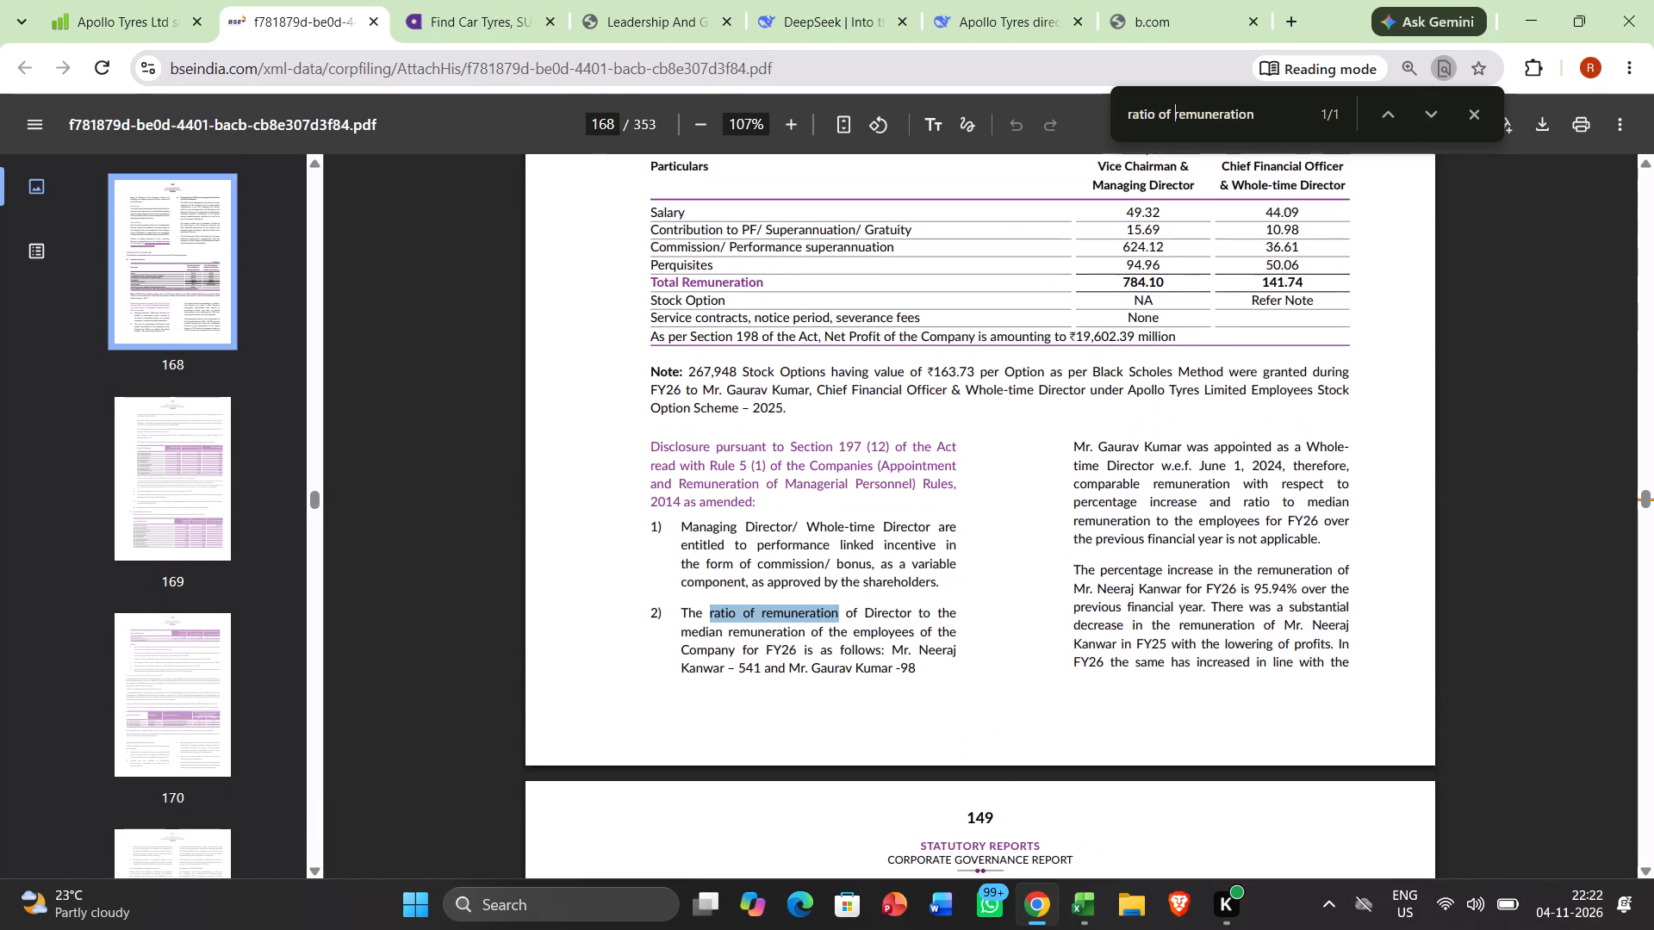
pyautogui.scroll(1, 1112, 478)
pyautogui.scroll(-2, 1112, 478)
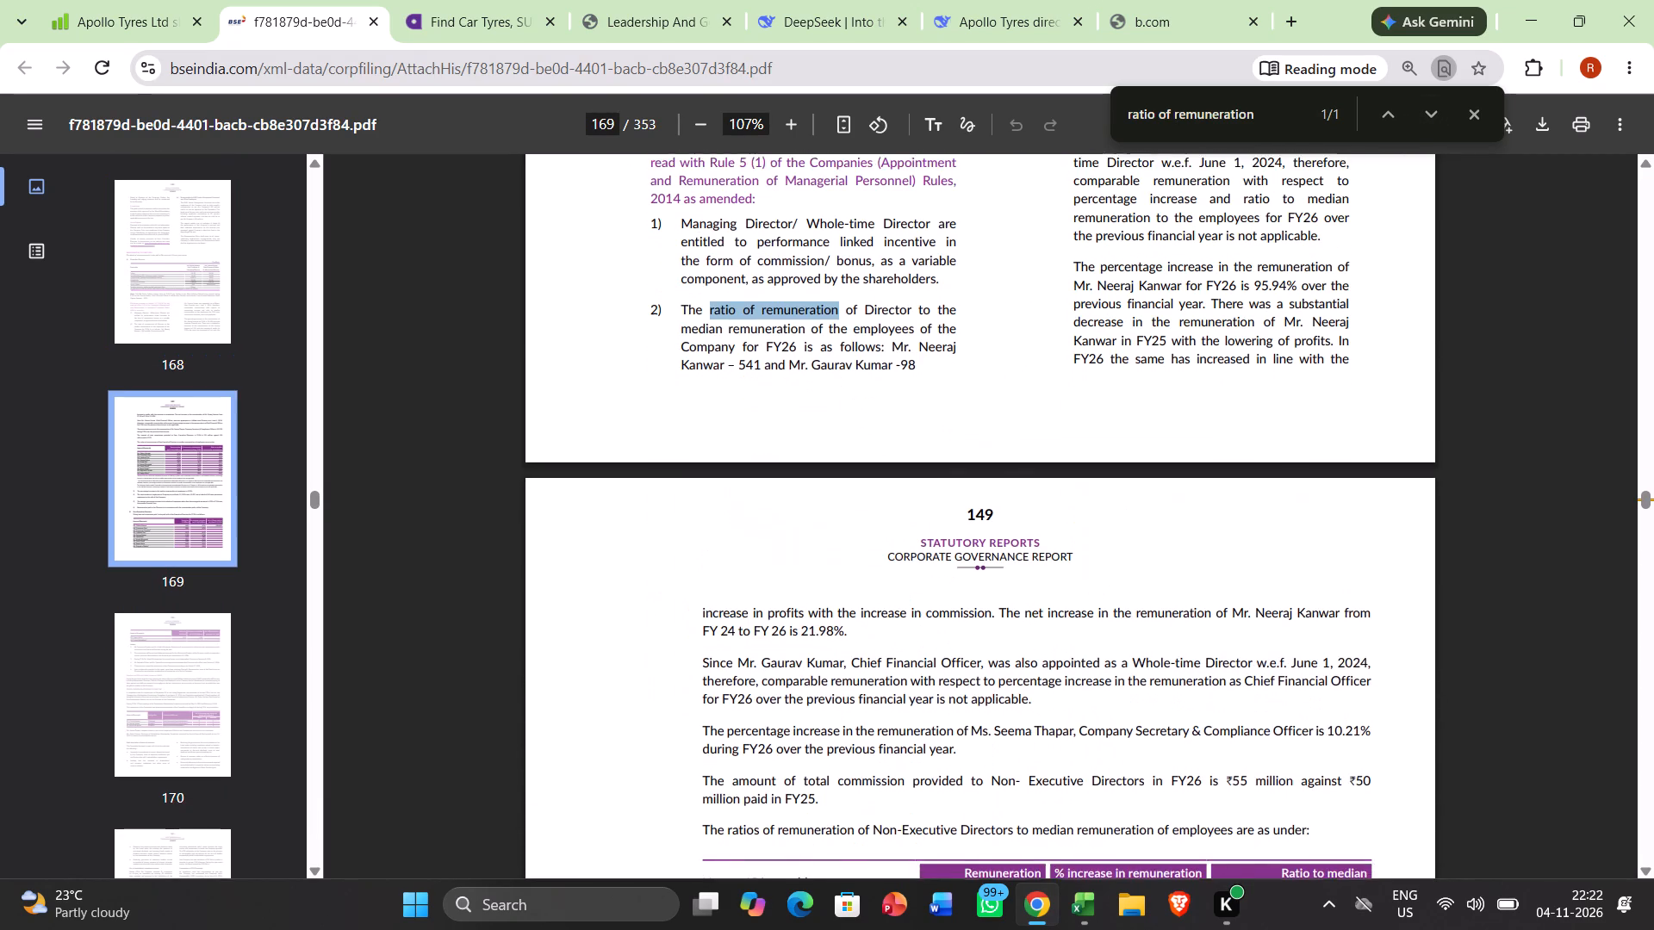
pyautogui.scroll(-3, 1112, 478)
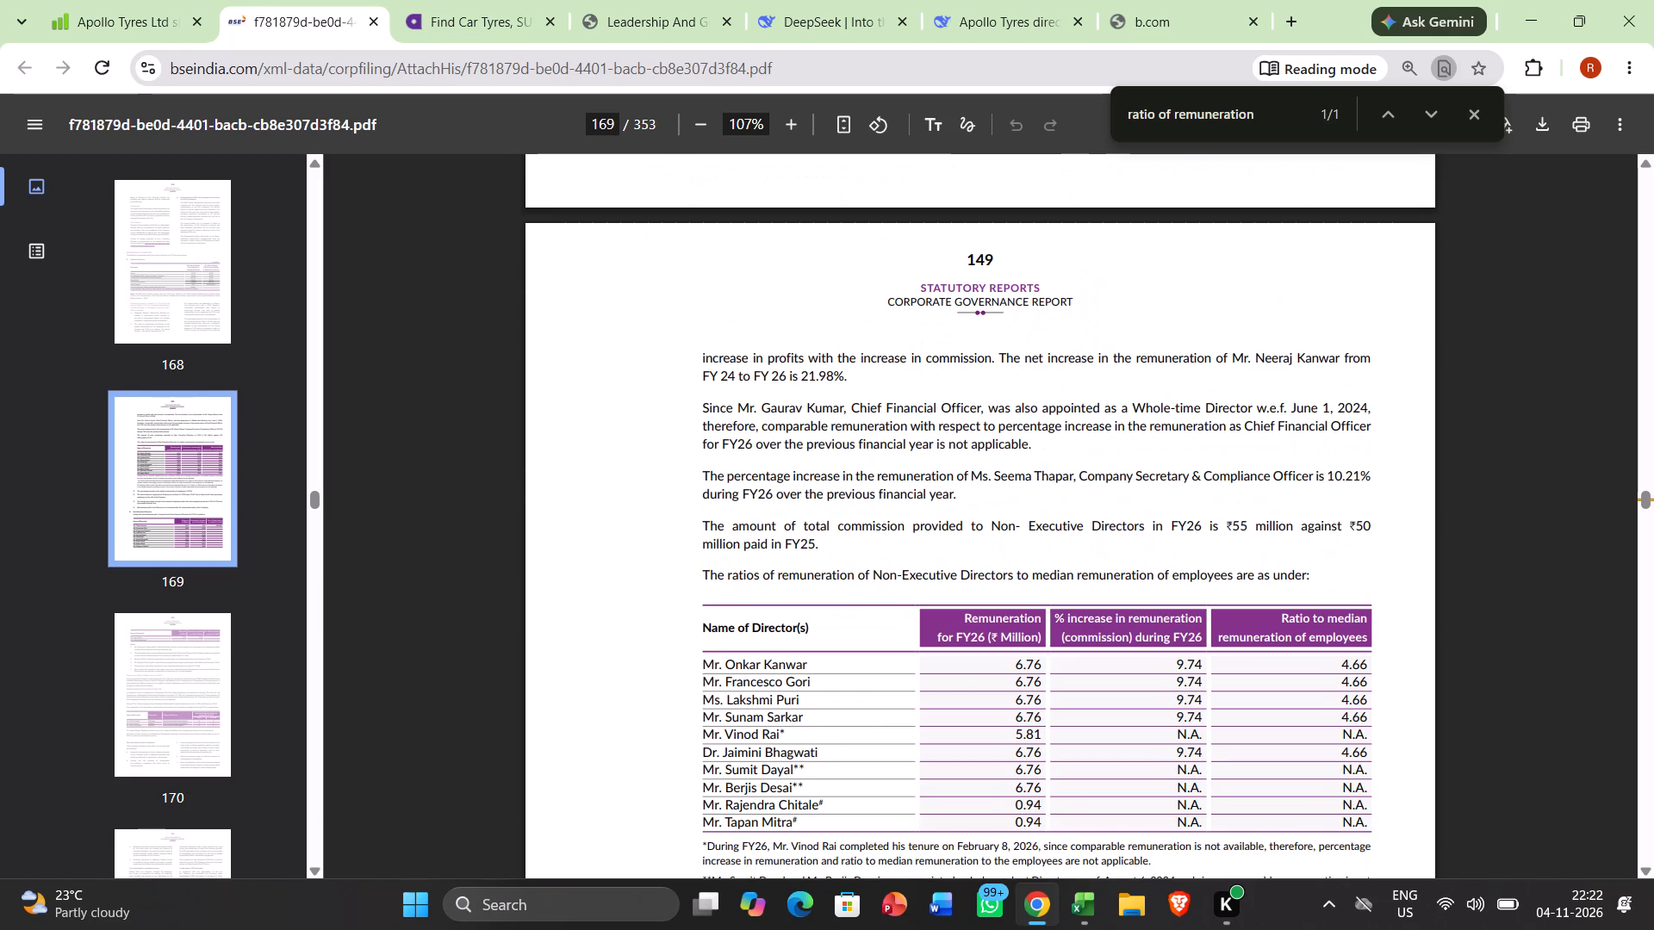
pyautogui.scroll(-1, 1112, 478)
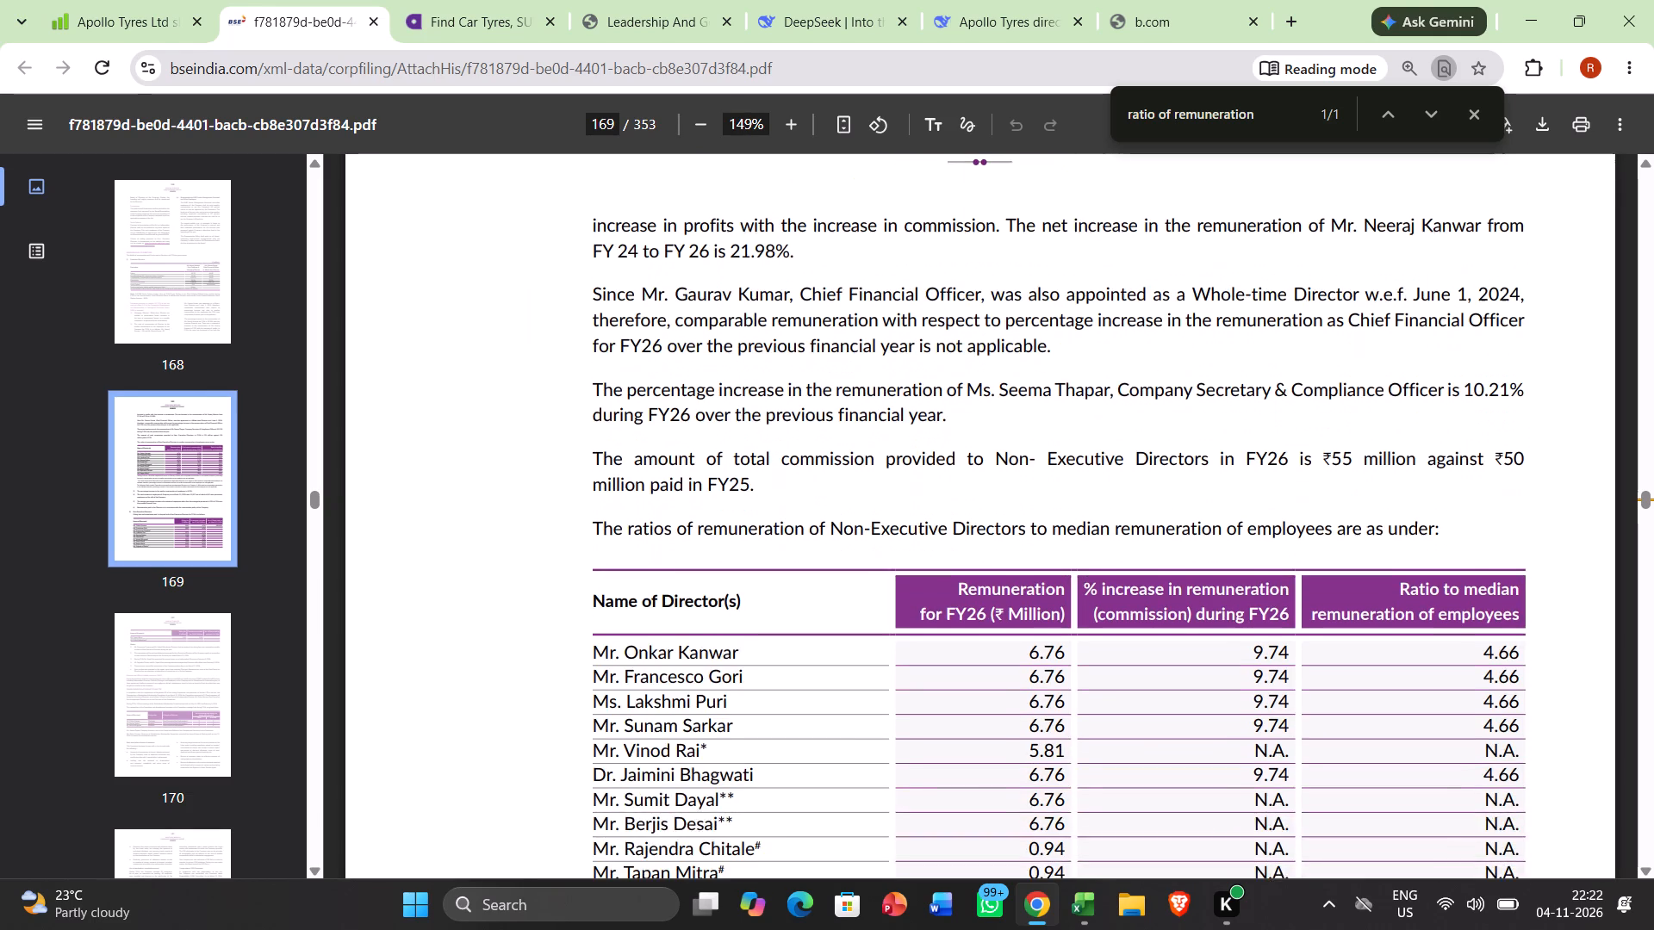
pyautogui.scroll(-1, 1112, 478)
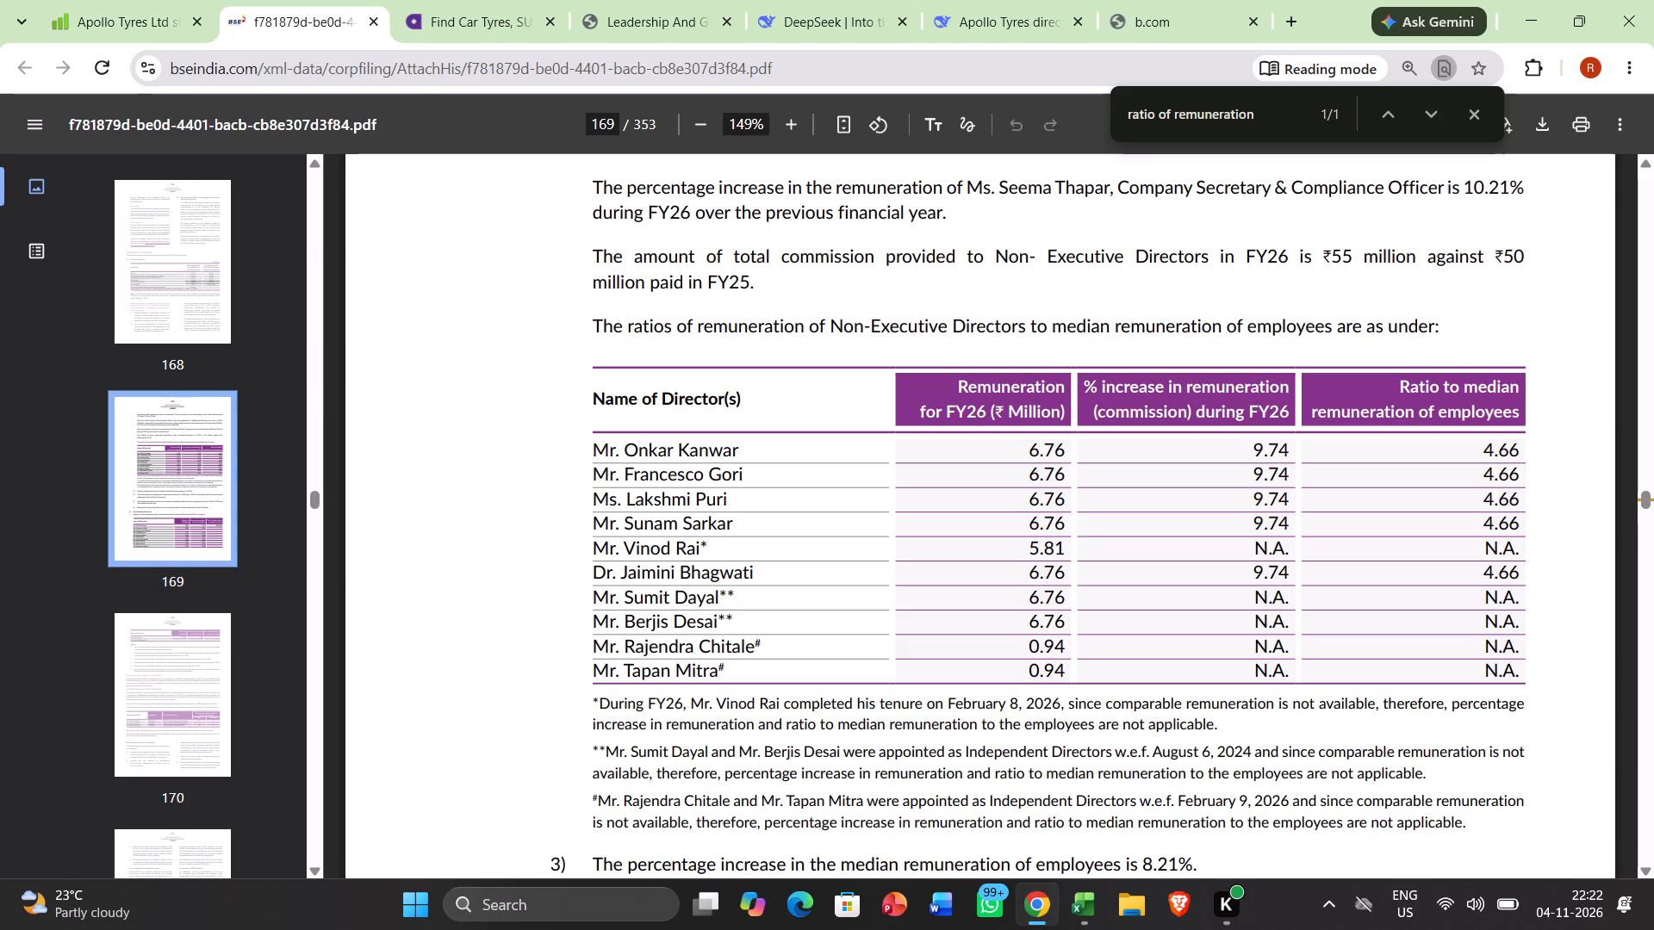
pyautogui.hscroll(1, 1191, 362)
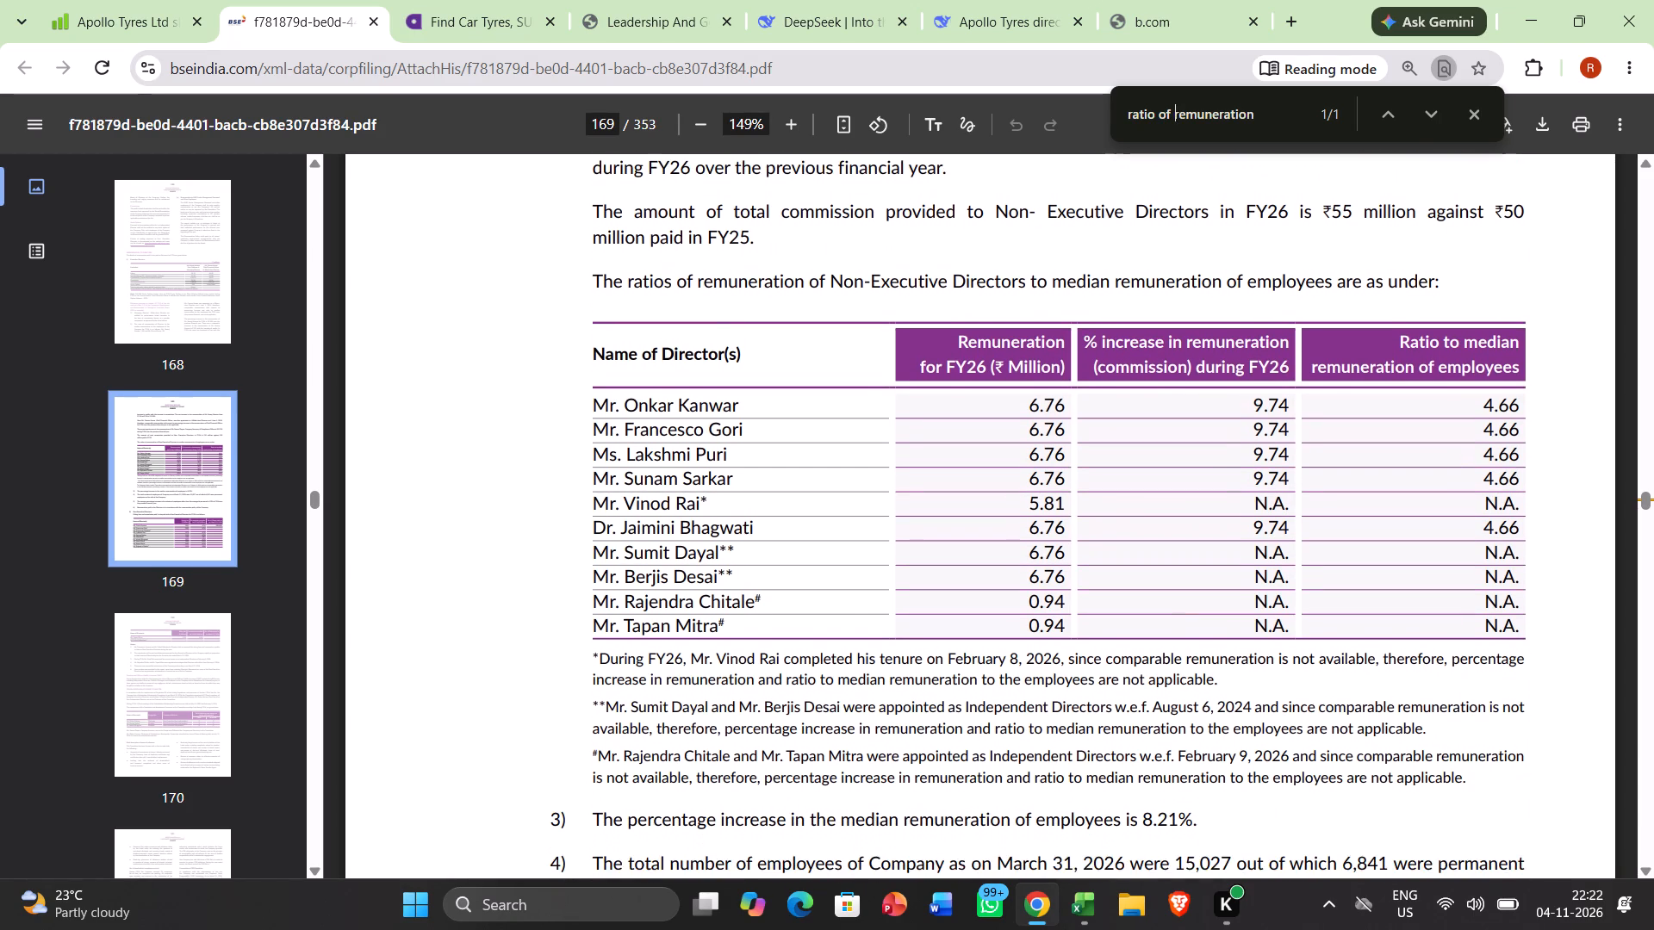
pyautogui.click(1191, 362)
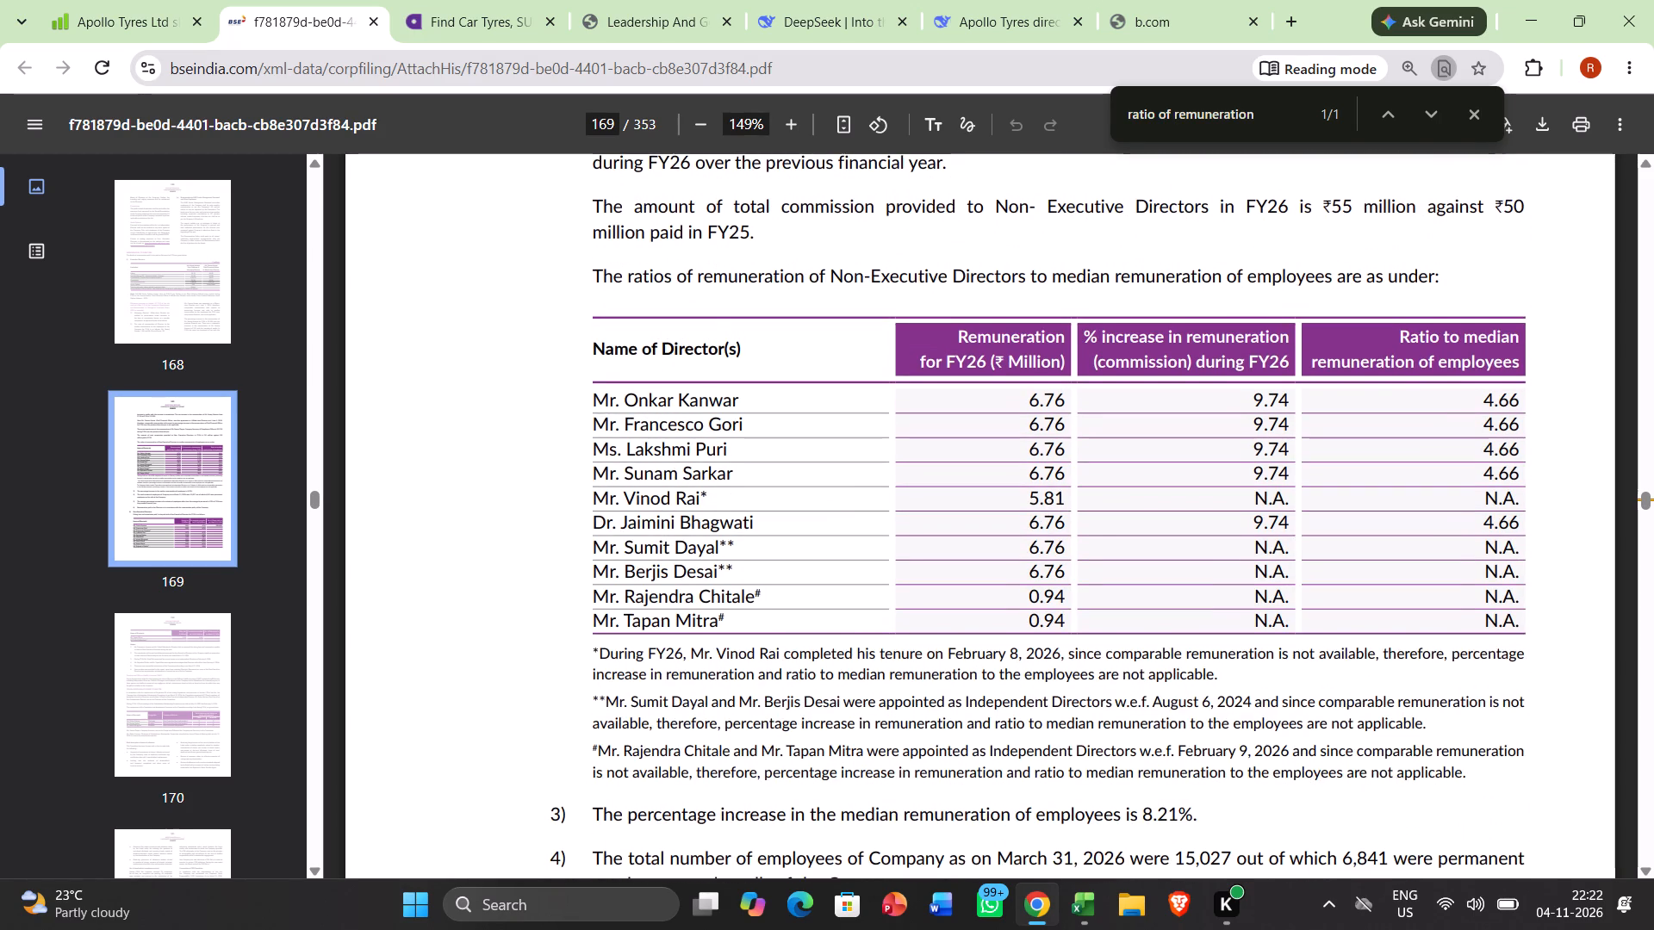
pyautogui.scroll(1, 1191, 362)
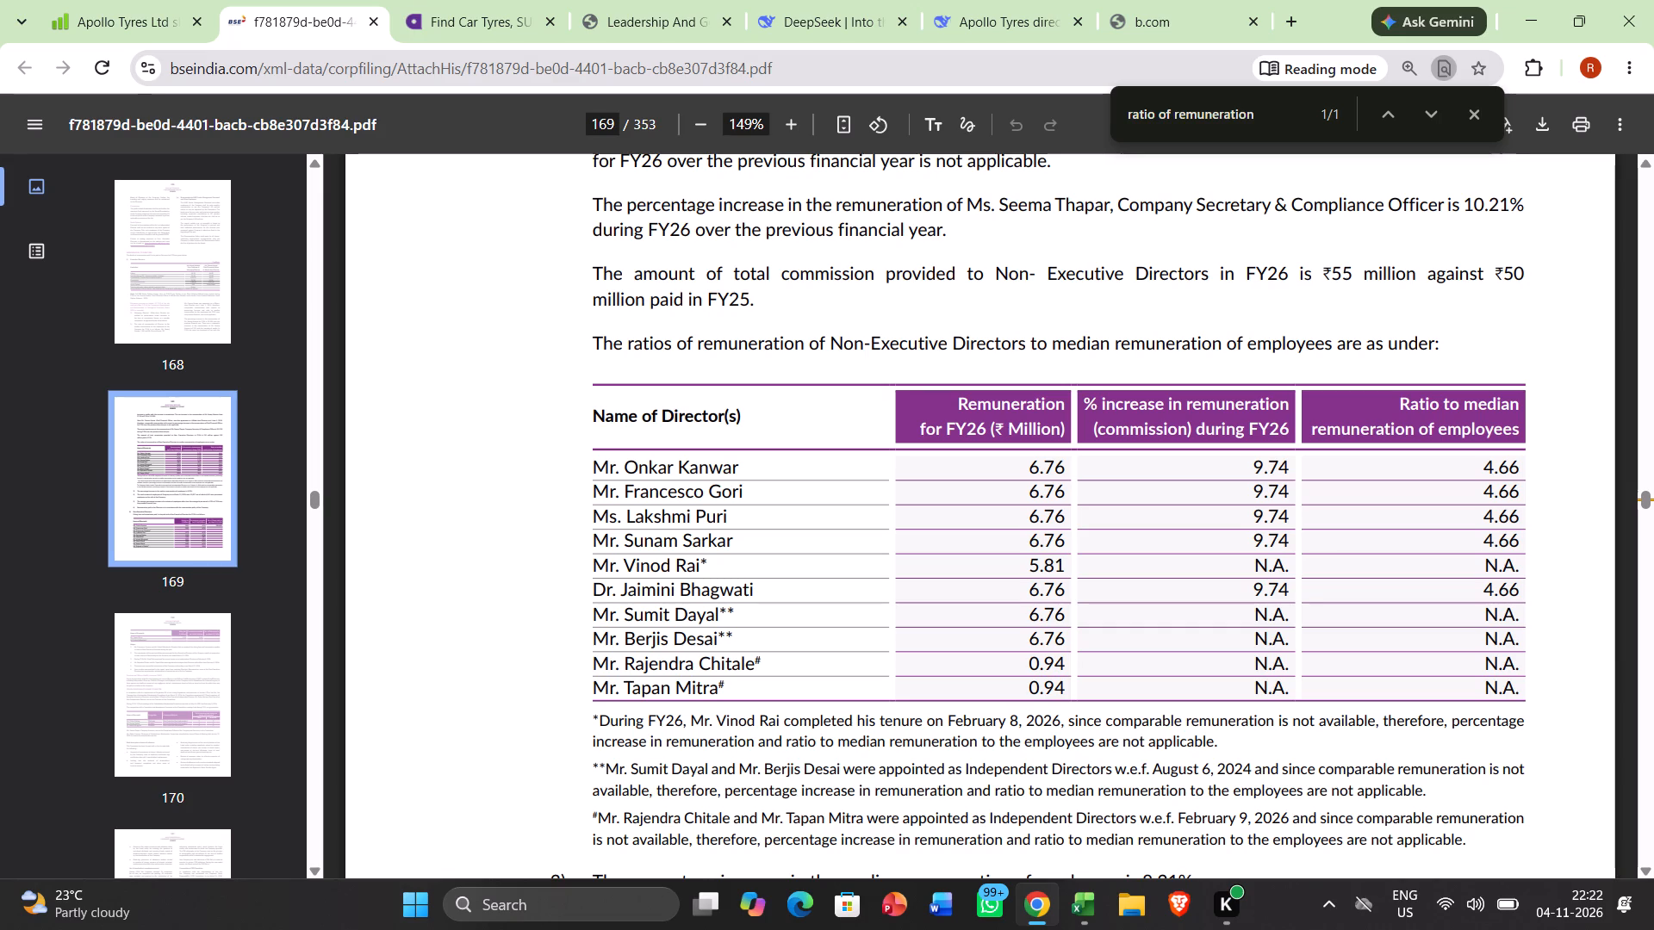
# Capture a screenshot of the non-executive directors' remuneration ratio table on PDF page 169, from its header to the last director row.
pyautogui.press('Print')
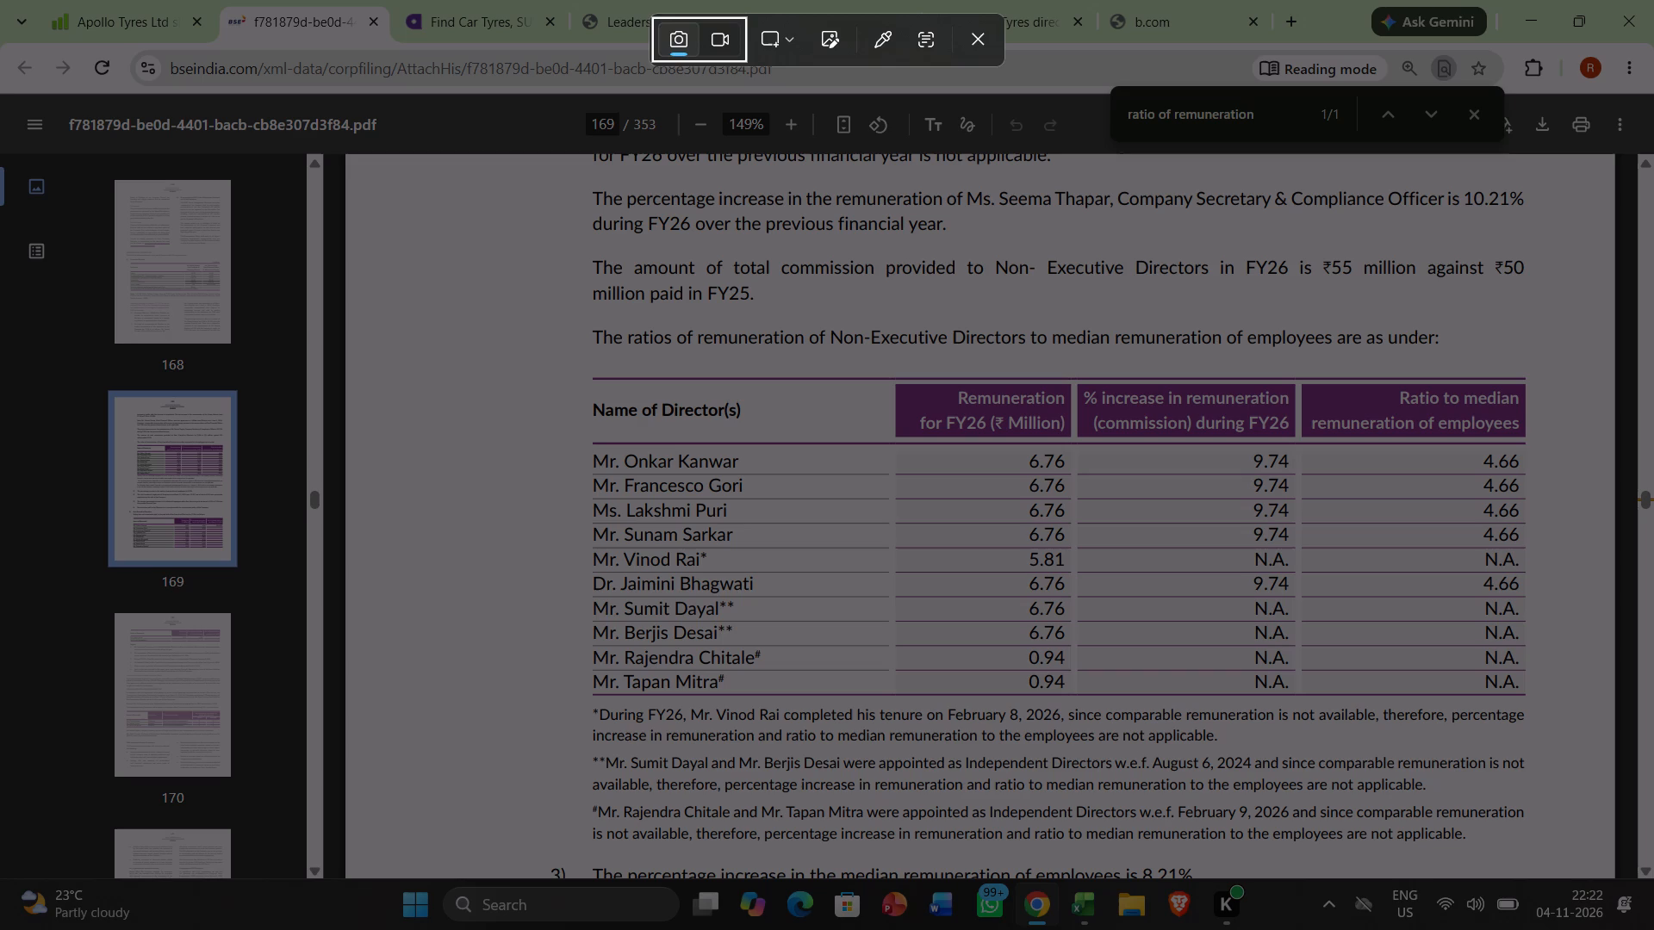
pyautogui.moveTo(577, 369); pyautogui.dragTo(1530, 695)
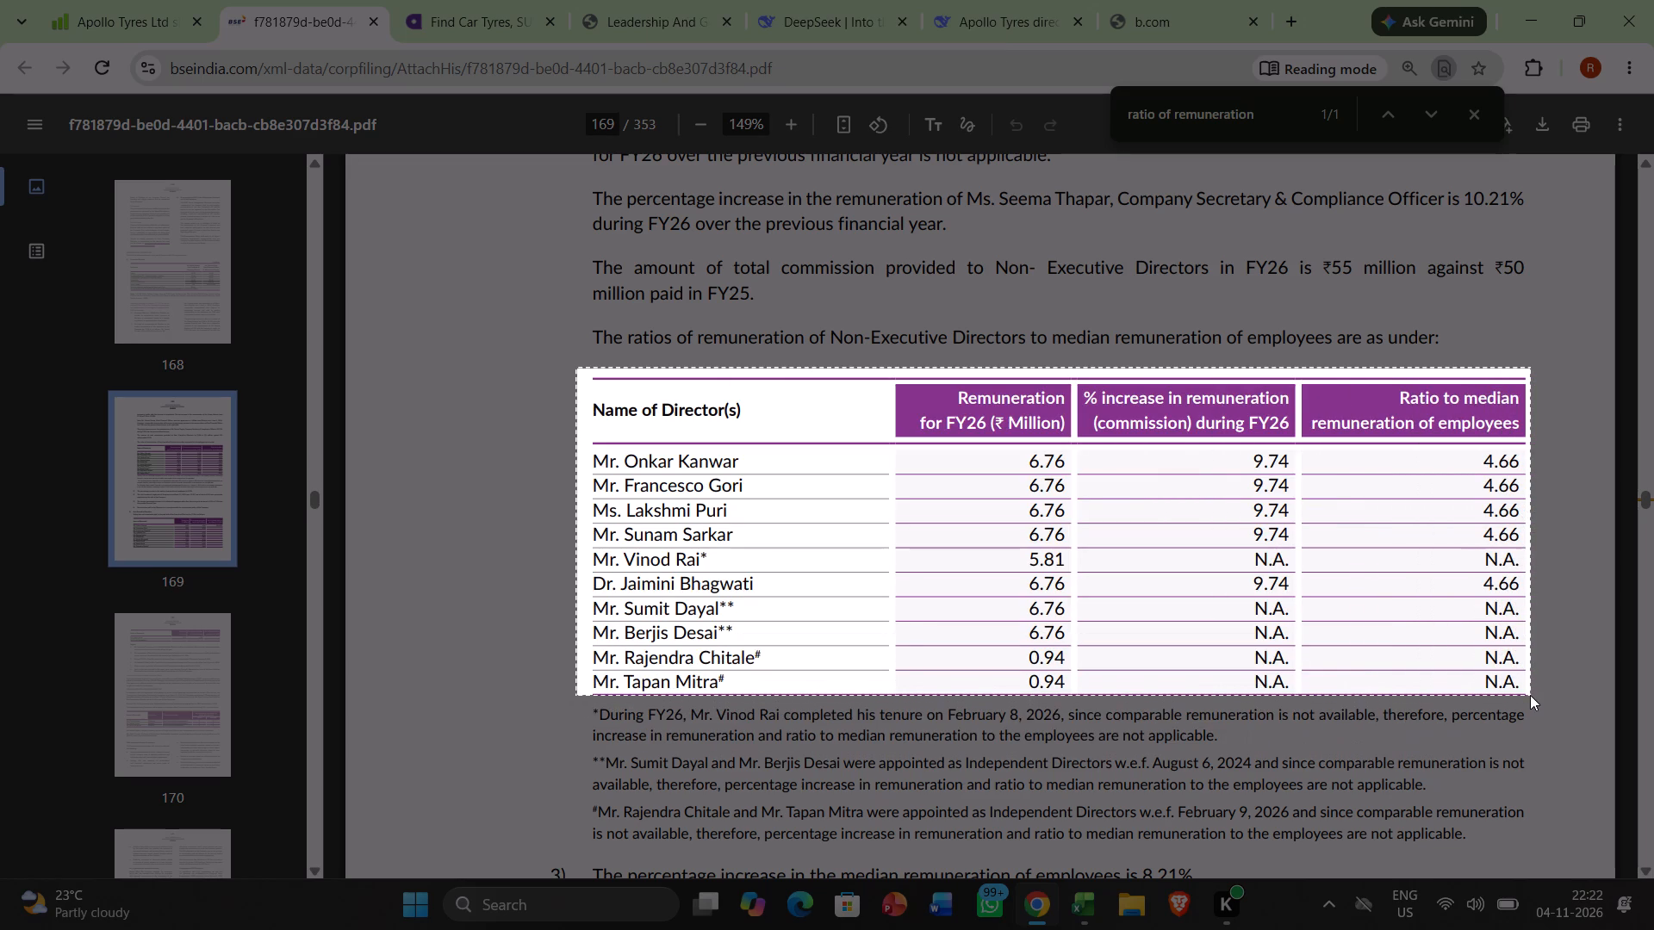
pyautogui.moveTo(1530, 695); pyautogui.dragTo(1531, 697)
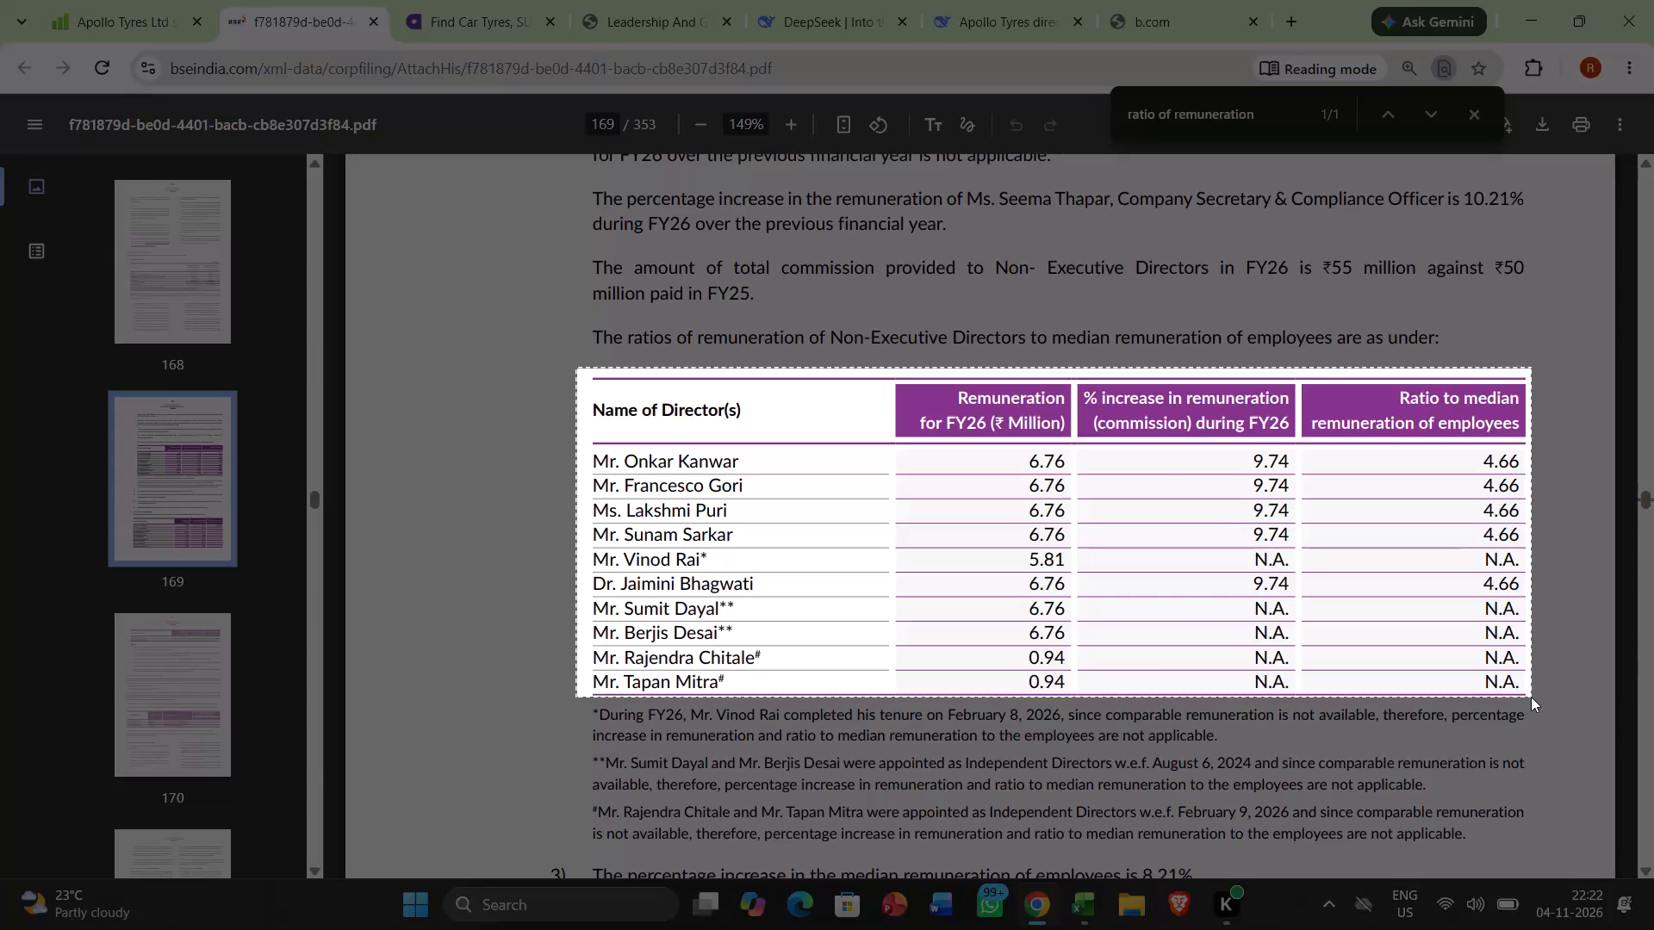
pyautogui.moveTo(1531, 697); pyautogui.dragTo(1532, 697)
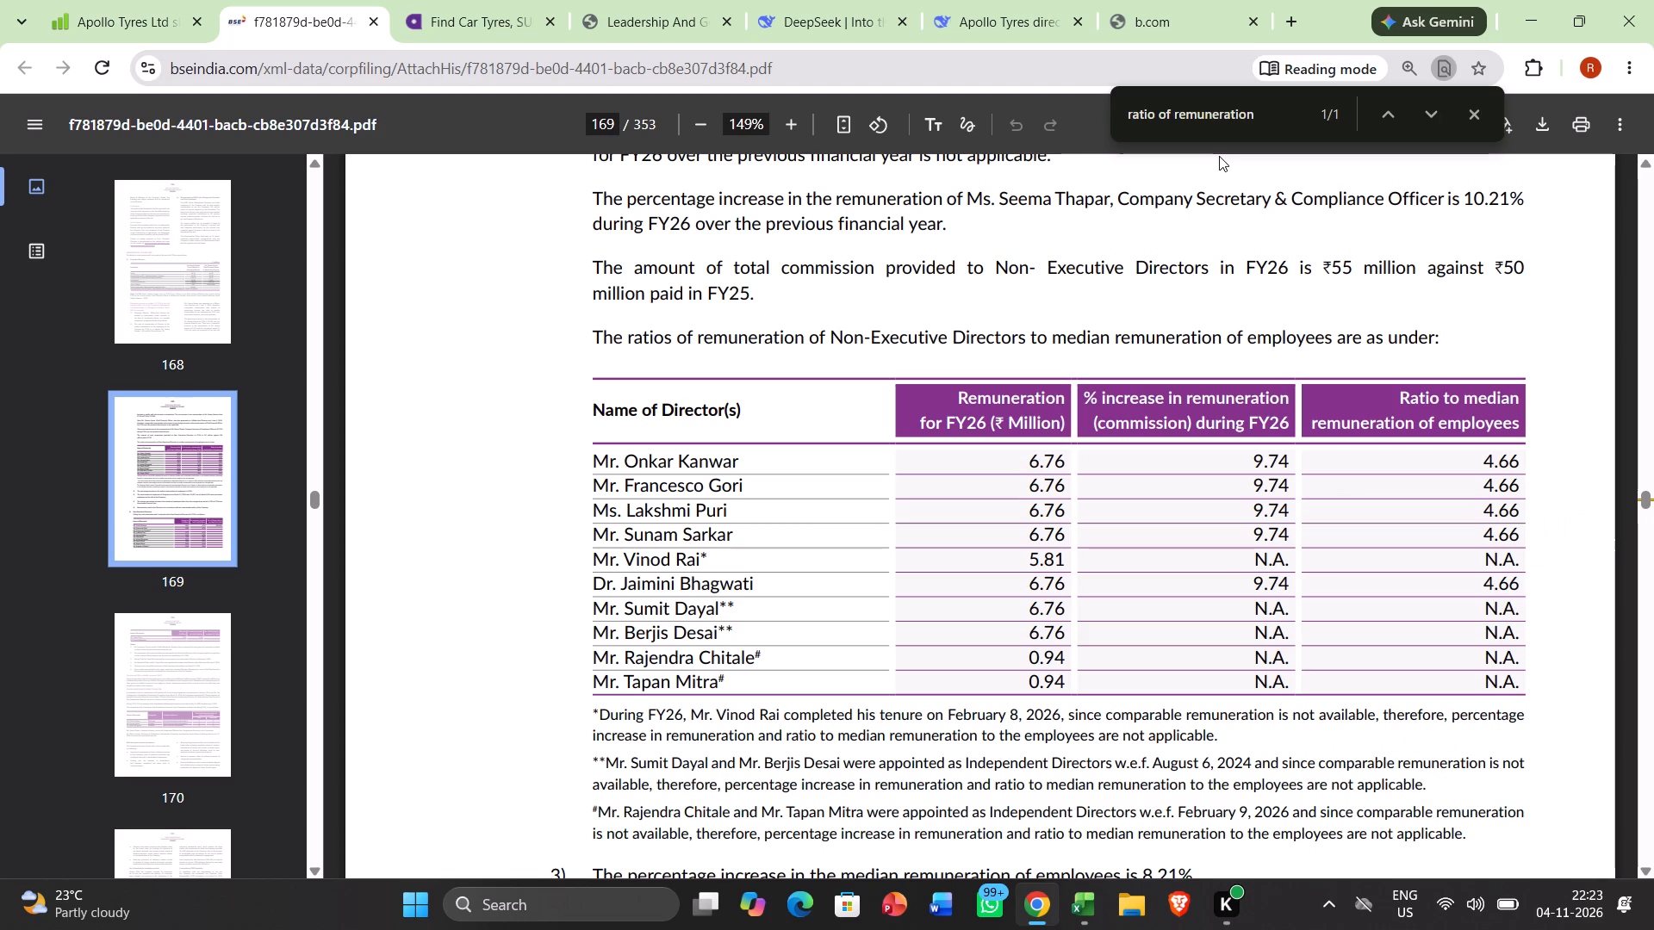
# Search the annual report PDF for "remuneration of director".
pyautogui.click(1174, 121)
pyautogui.press('BackSpace')
pyautogui.press('BackSpace')
pyautogui.press('BackSpace')
pyautogui.press('BackSpace')
pyautogui.press('BackSpace')
pyautogui.press('BackSpace')
pyautogui.press('BackSpace')
pyautogui.press('BackSpace')
pyautogui.press('BackSpace')
pyautogui.press('BackSpace')
pyautogui.press('BackSpace')
pyautogui.press('BackSpace')
pyautogui.press('BackSpace')
pyautogui.press('BackSpace')
pyautogui.press('BackSpace')
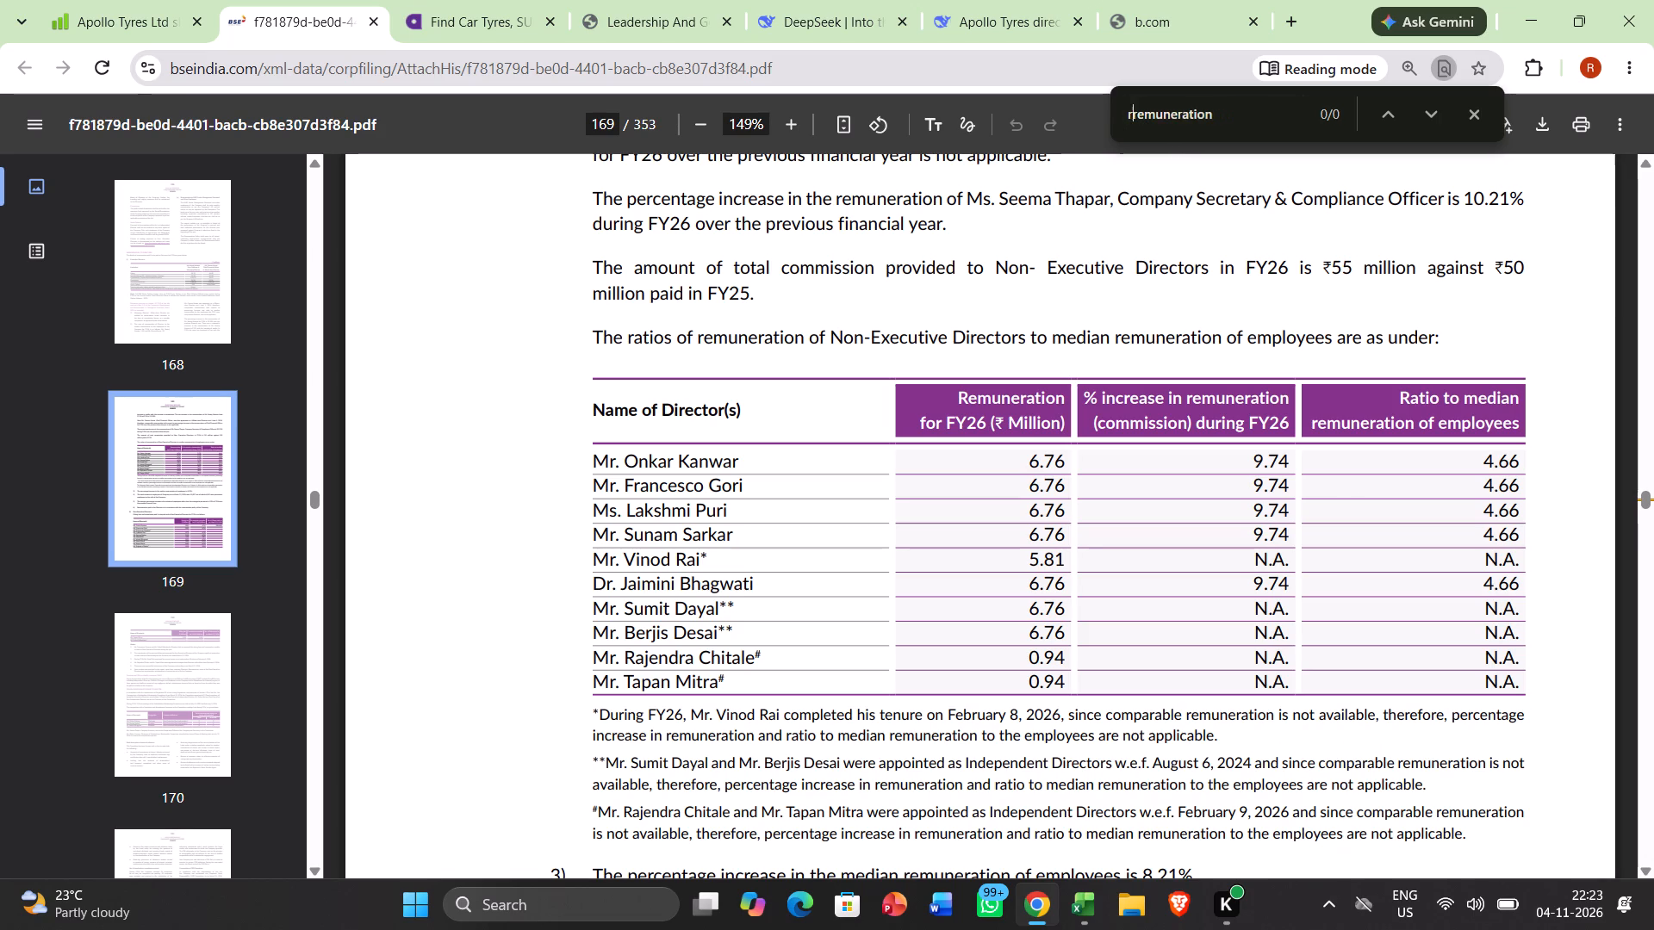
pyautogui.press('Right')
pyautogui.press('Right')
pyautogui.press('Right')
pyautogui.press('Right')
pyautogui.press('Right')
pyautogui.press('Right')
pyautogui.press('Right')
pyautogui.press('Right')
pyautogui.press('Right')
pyautogui.press('Right')
pyautogui.press('Right')
pyautogui.press('Right')
pyautogui.press('Right')
pyautogui.press('Right')
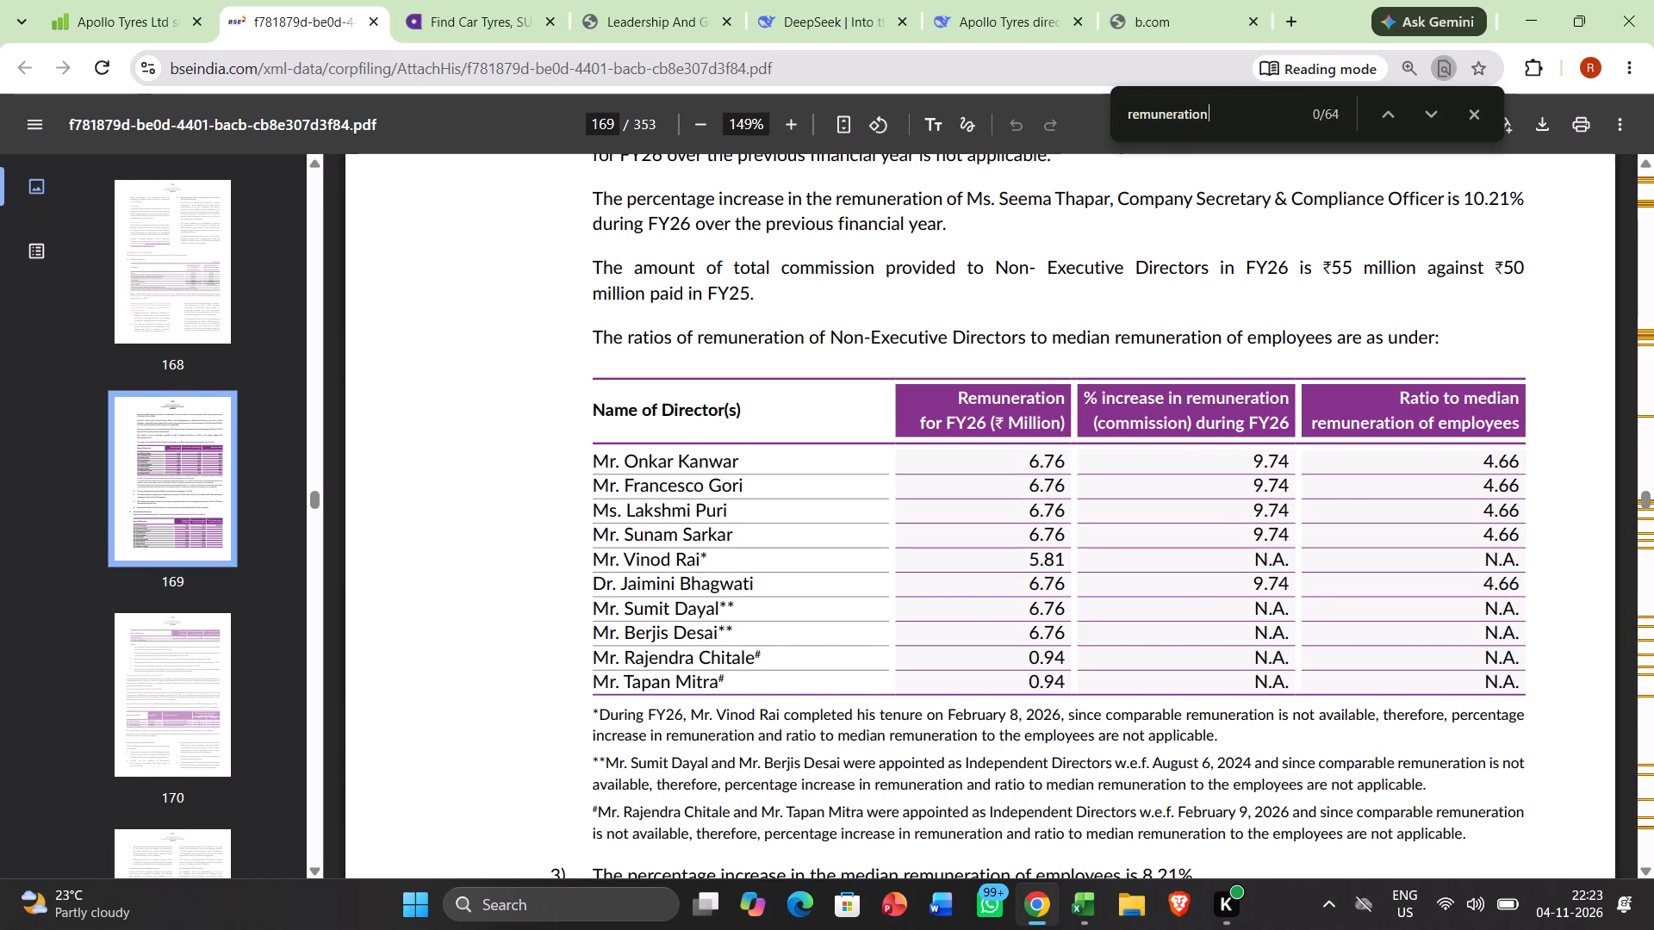
pyautogui.press('space')
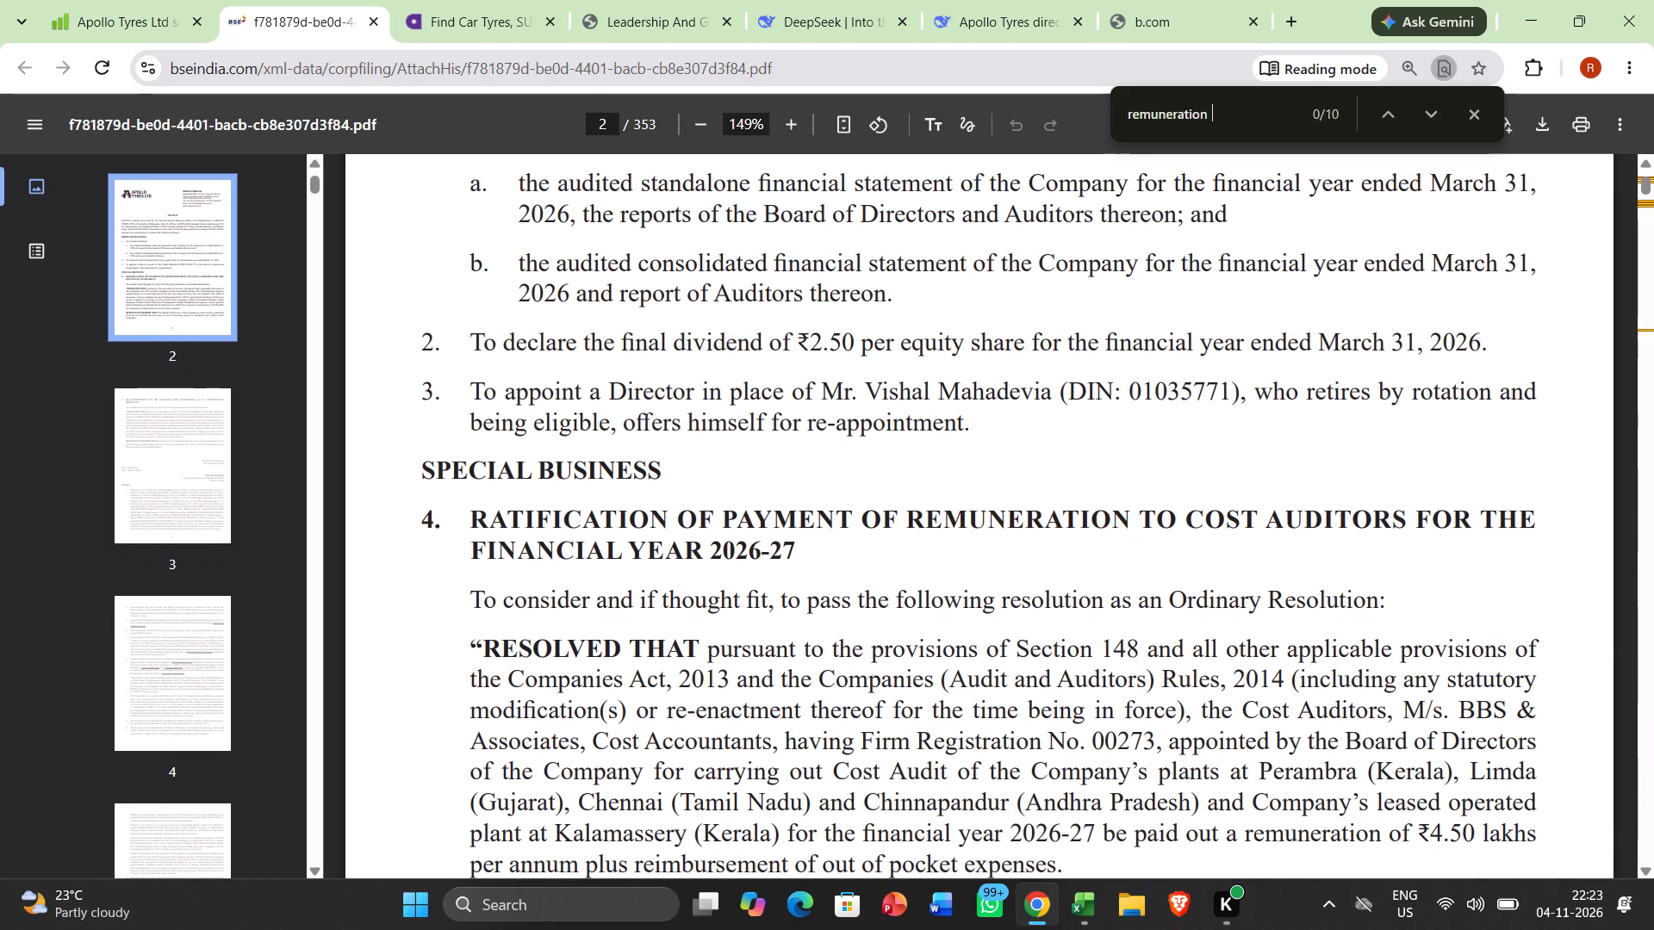
pyautogui.write('of director')
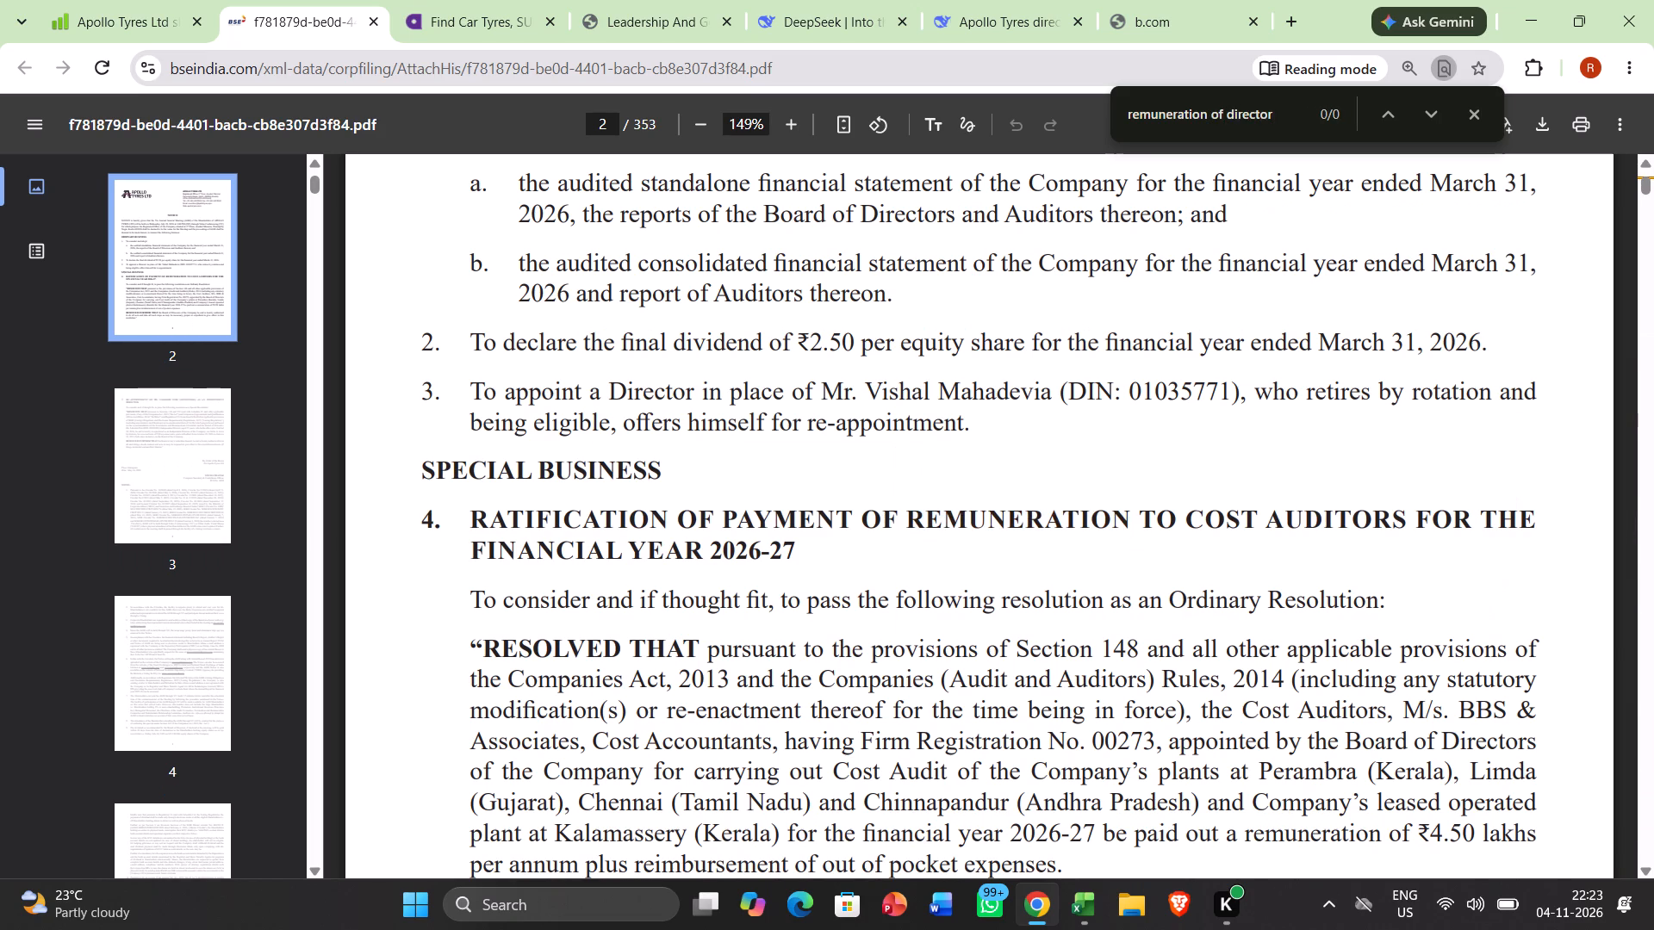
pyautogui.press('Return')
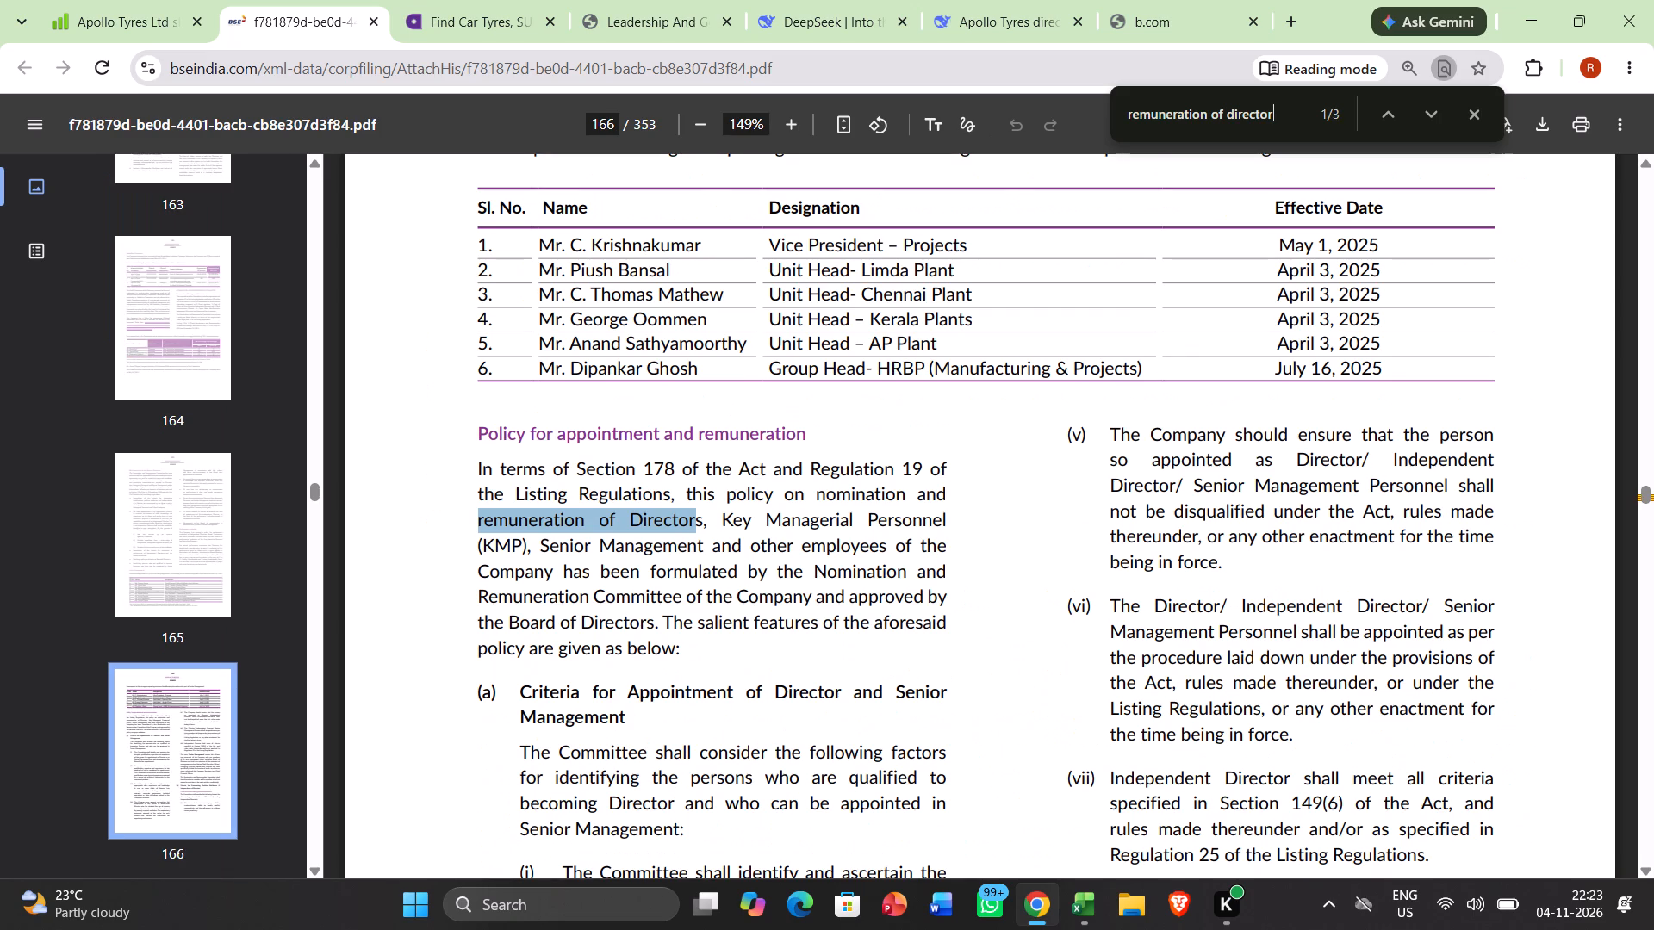
# Examine PDF pages 166 to 169 for directors' pay details, ending at the Executive Directors table under Remuneration to Directors on page 168.
pyautogui.scroll(2, 1148, 357)
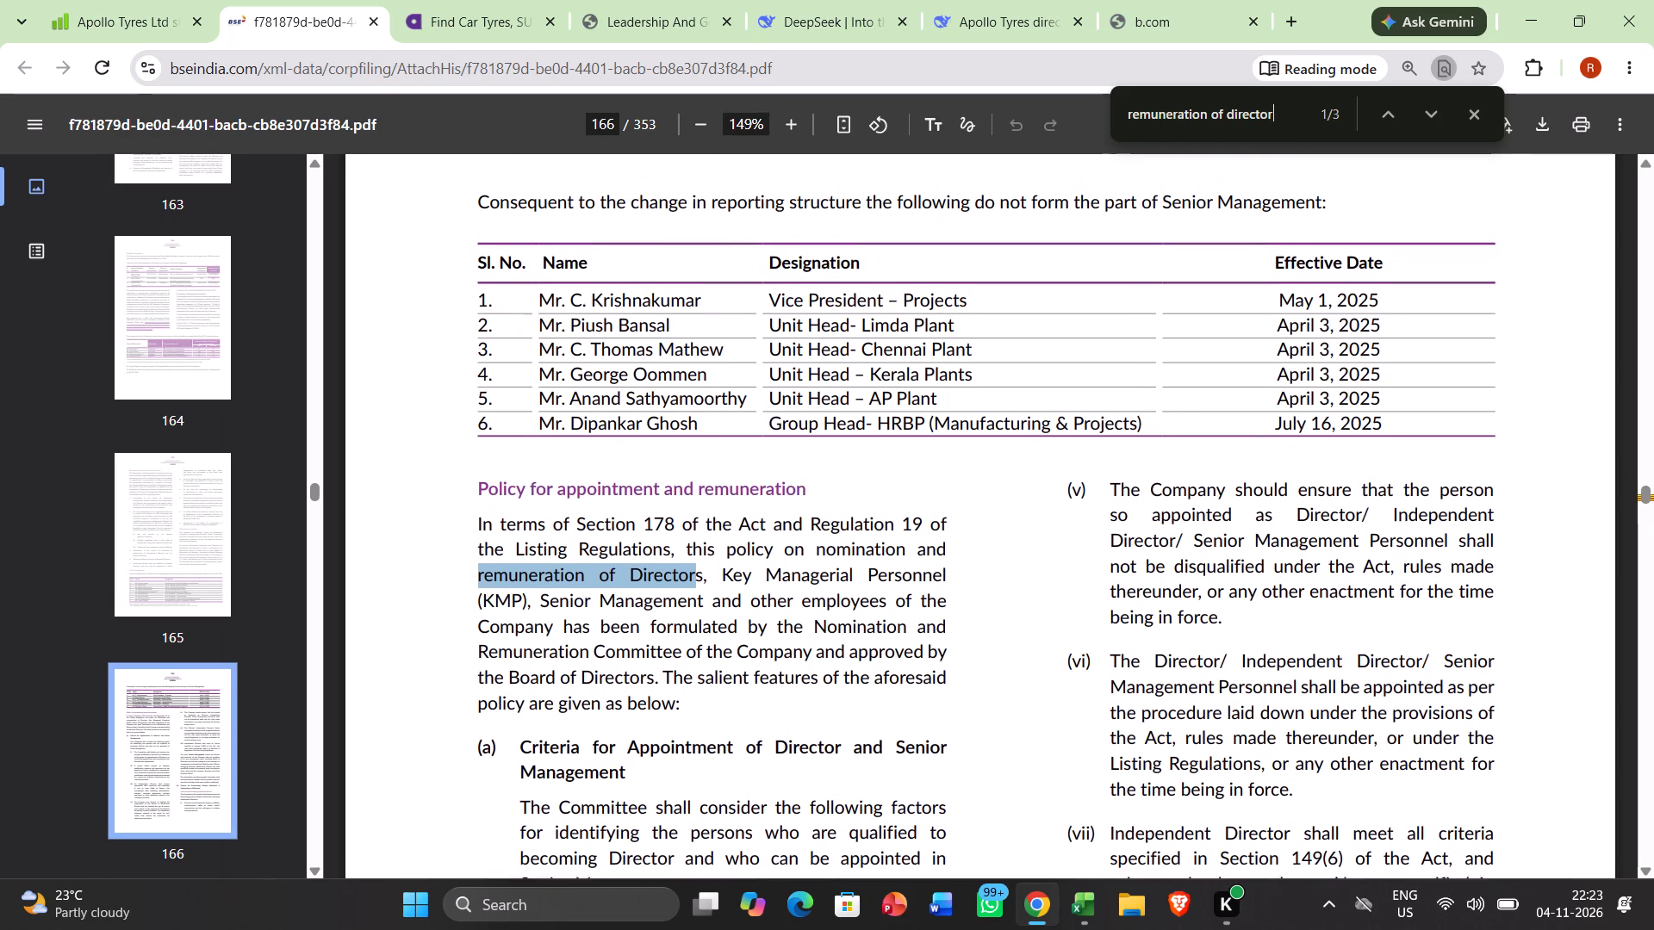
pyautogui.scroll(1, 1148, 357)
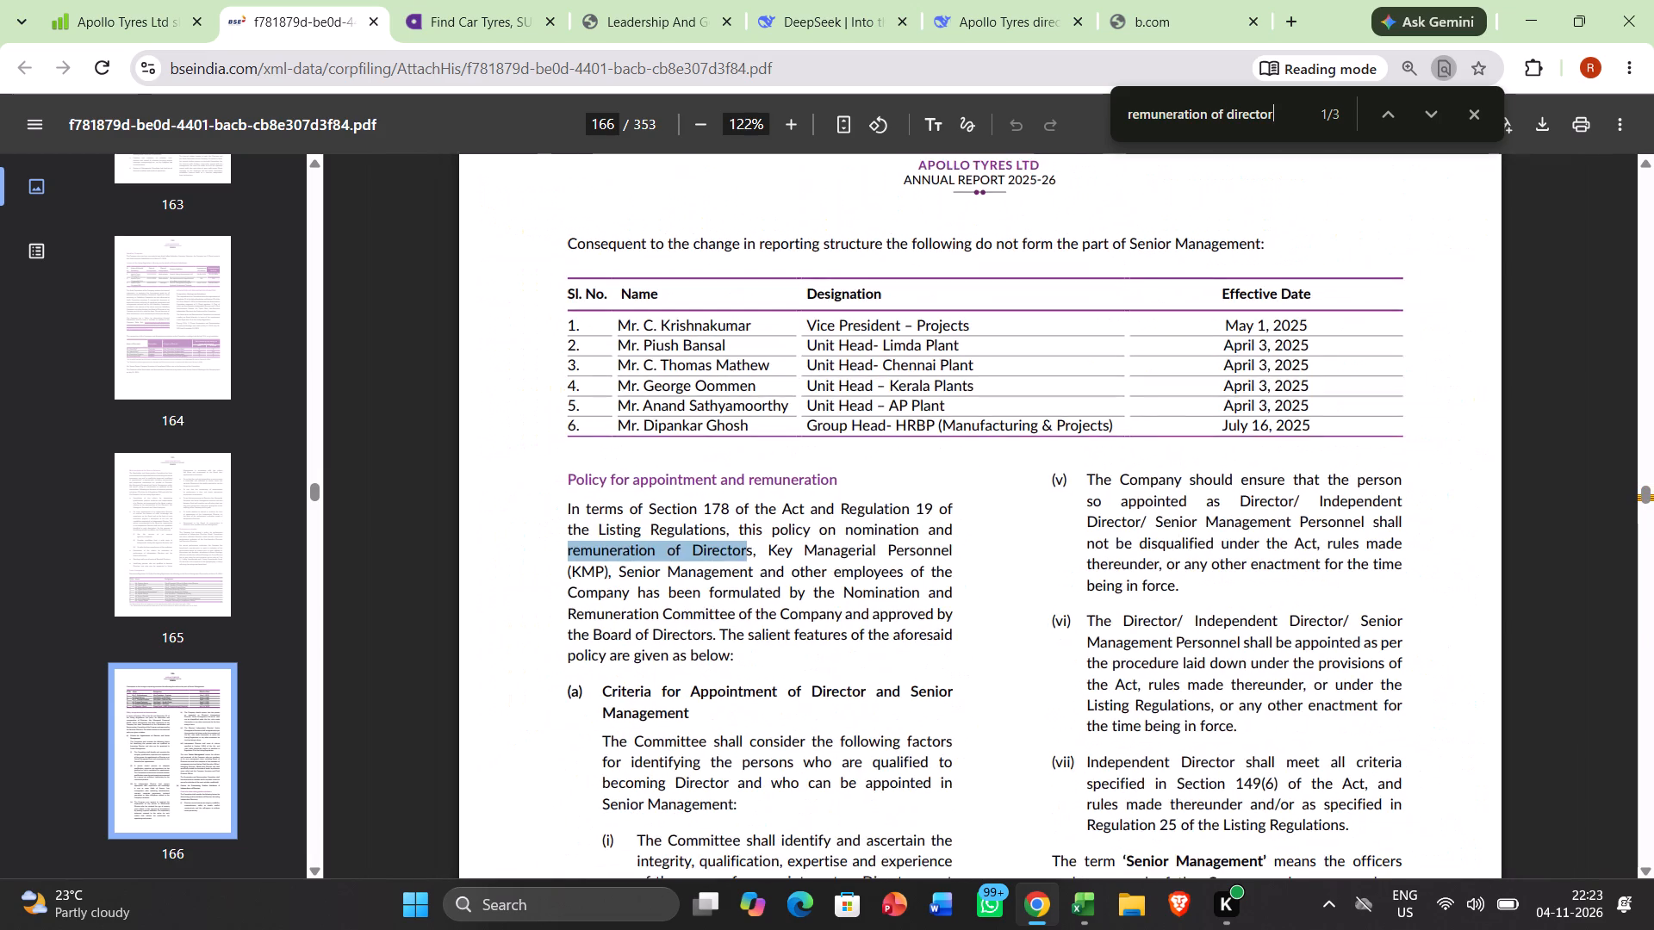
pyautogui.scroll(-7, 1148, 357)
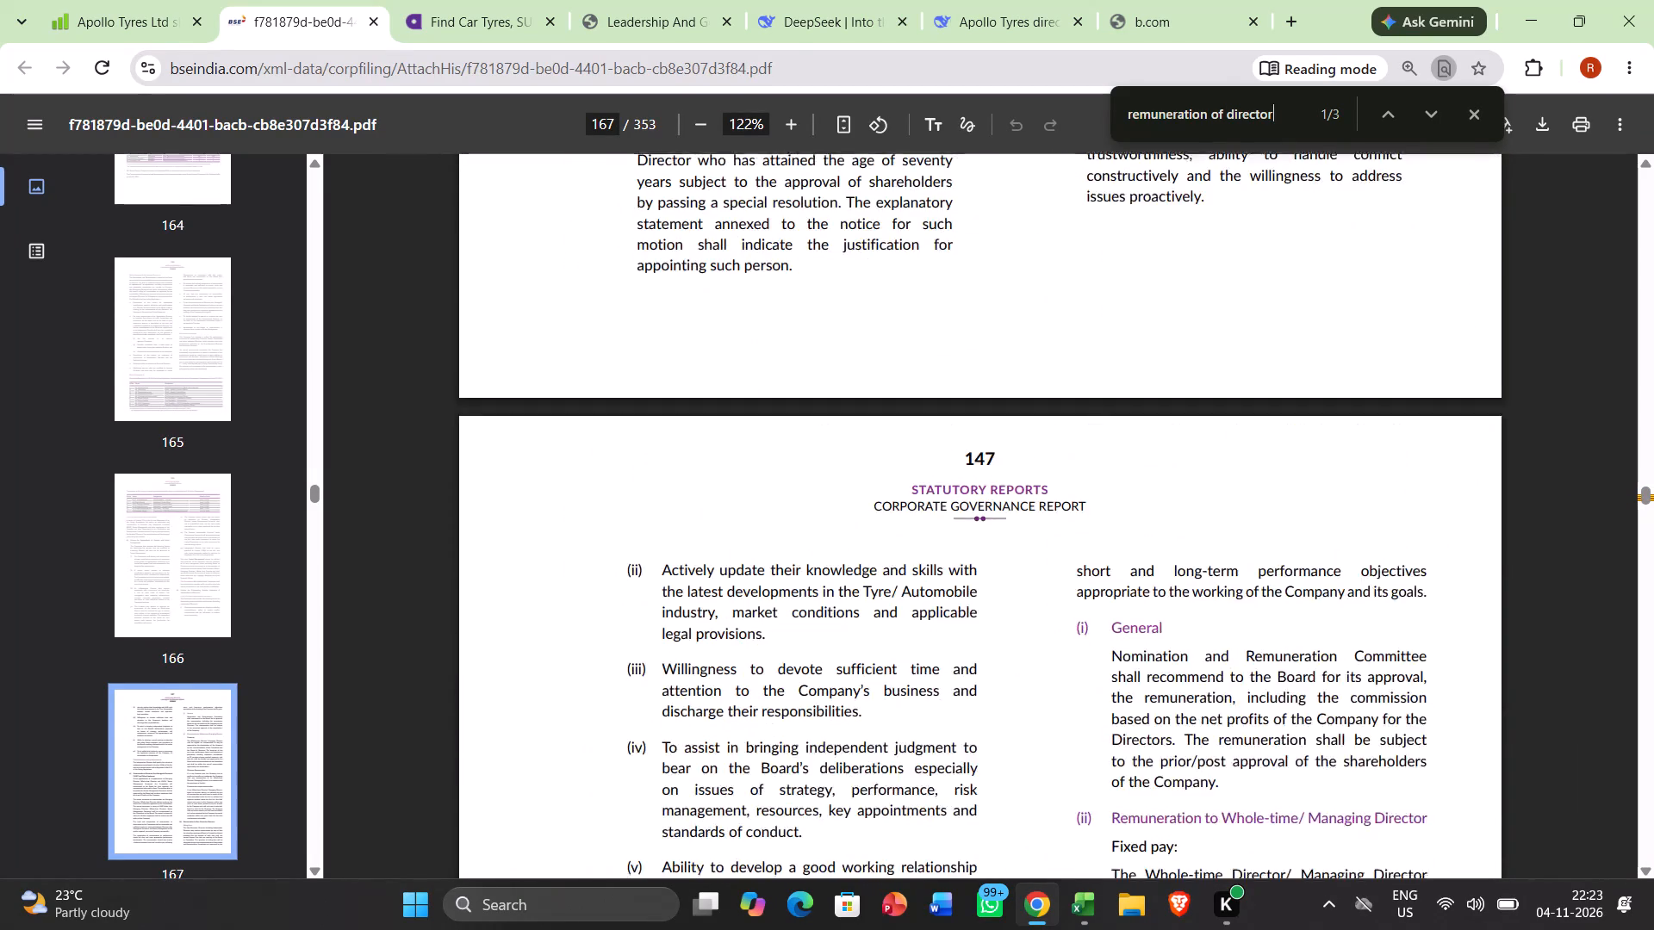
pyautogui.scroll(-7, 1148, 357)
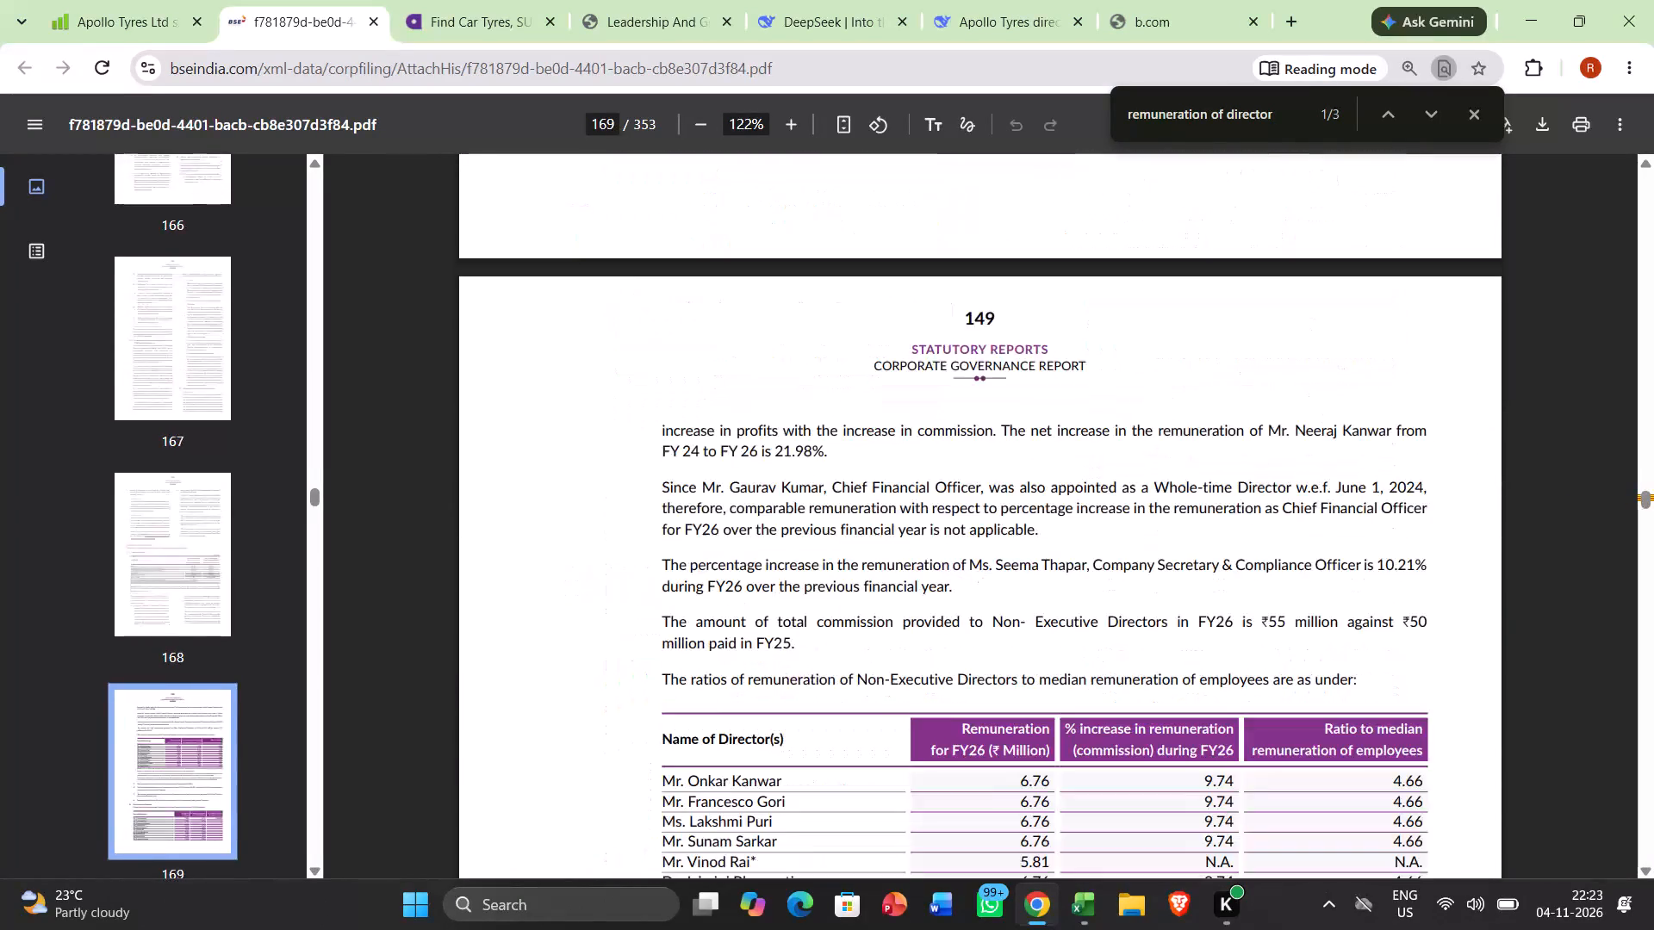
pyautogui.scroll(-2, 1148, 357)
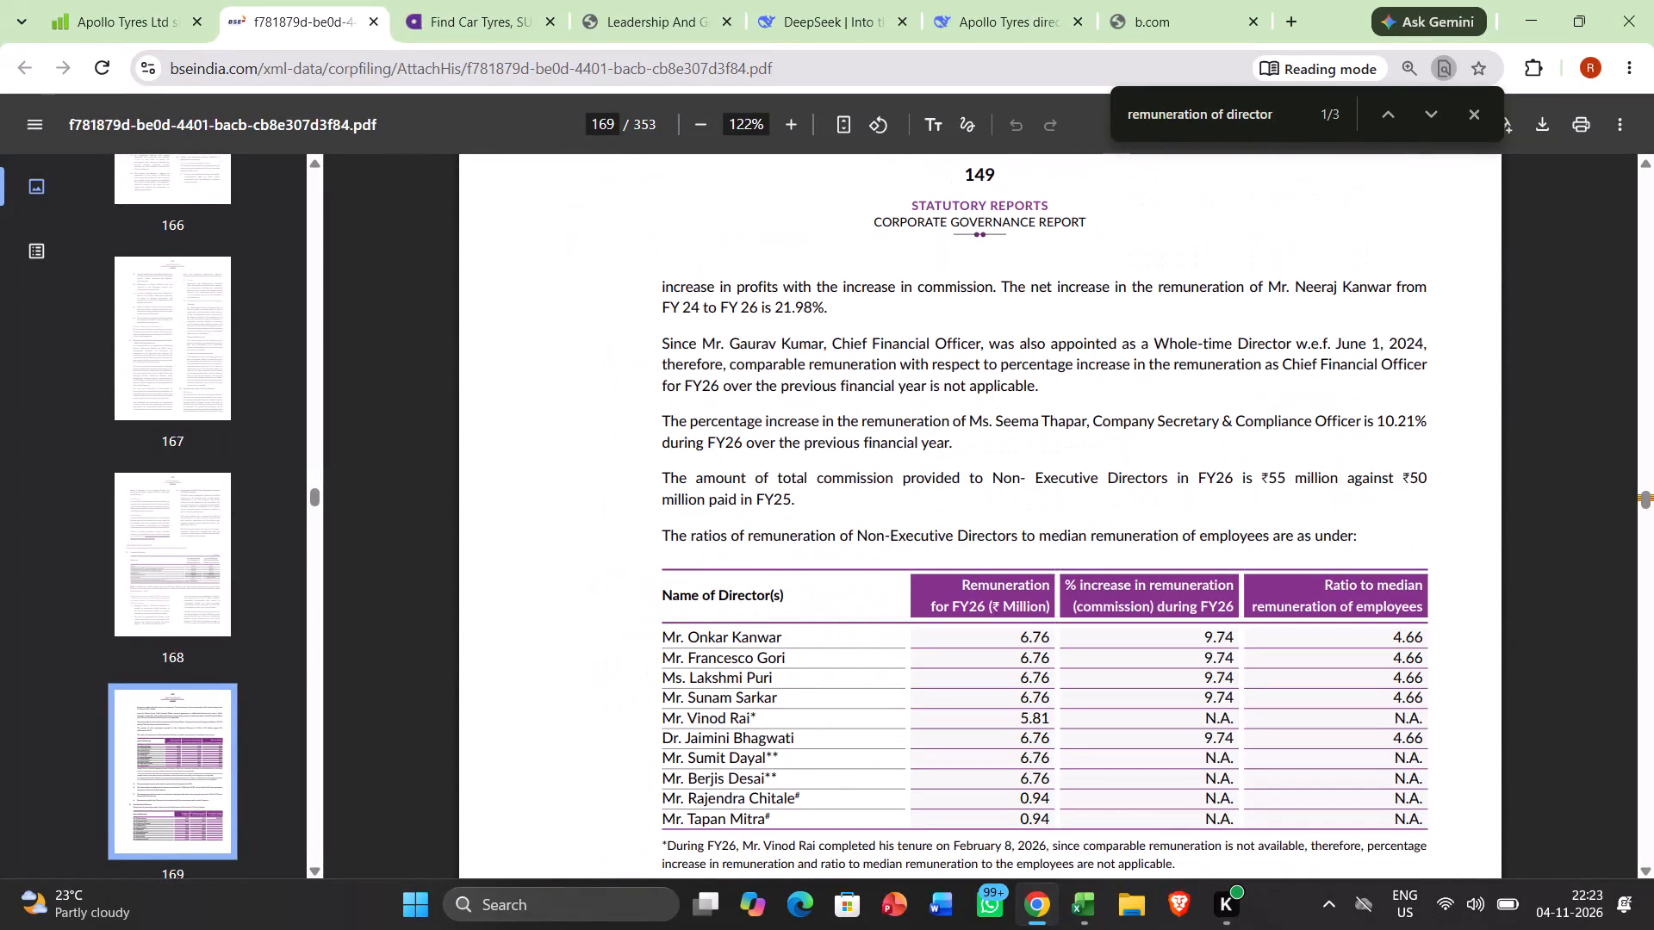
pyautogui.scroll(7, 1148, 357)
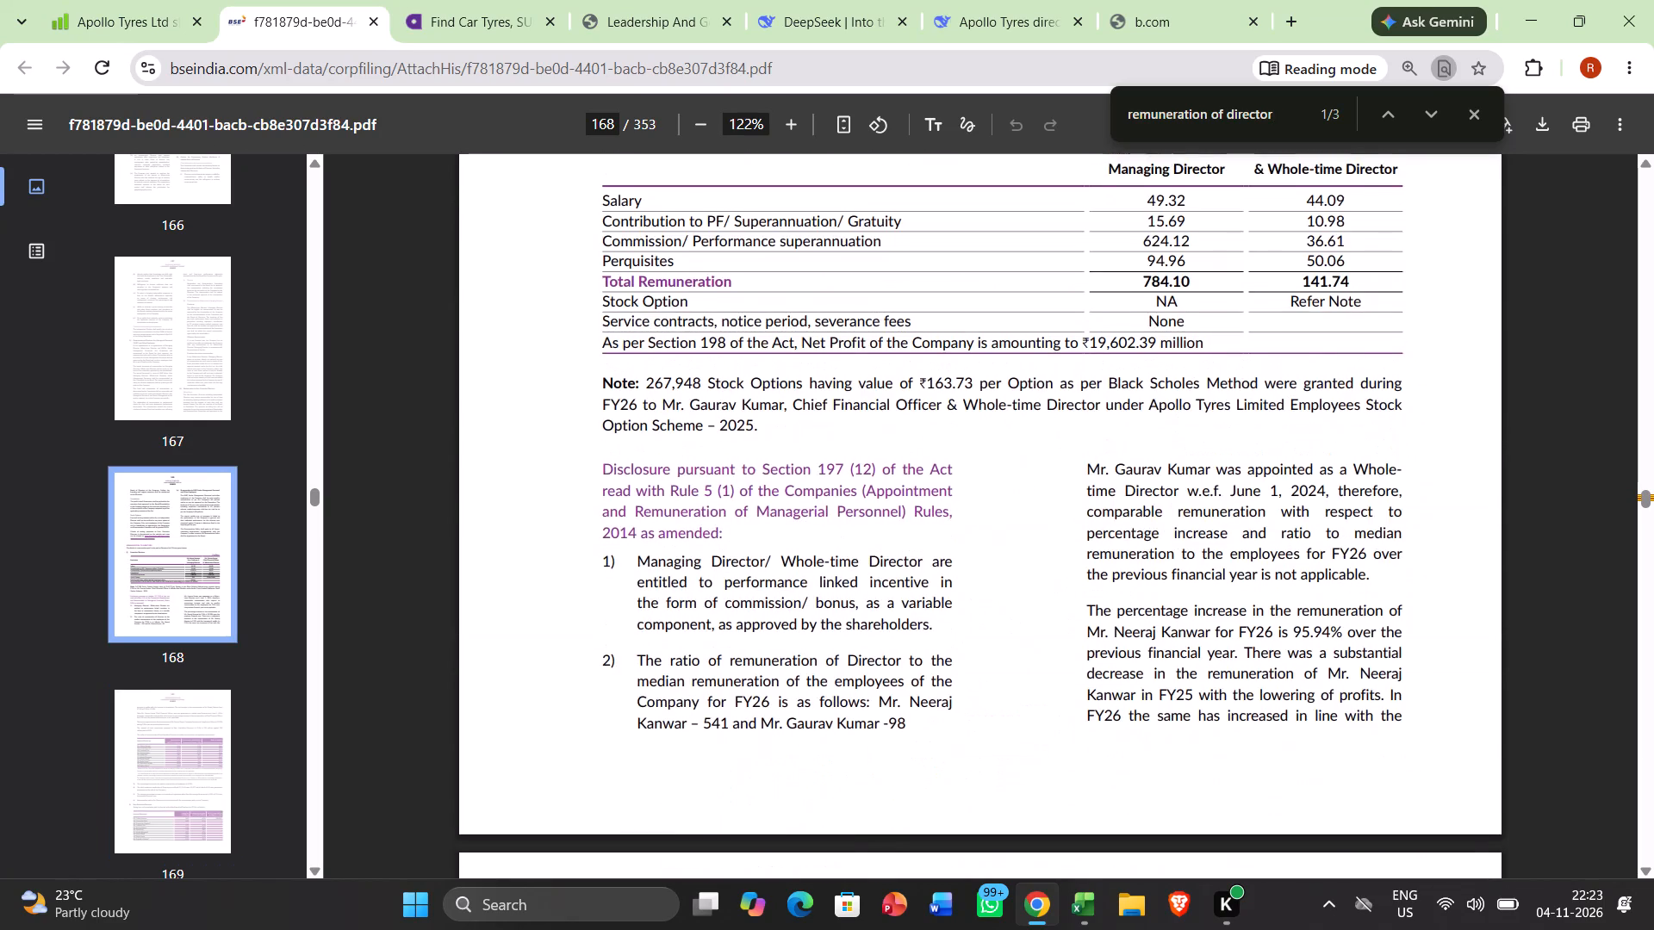
pyautogui.scroll(2, 1148, 357)
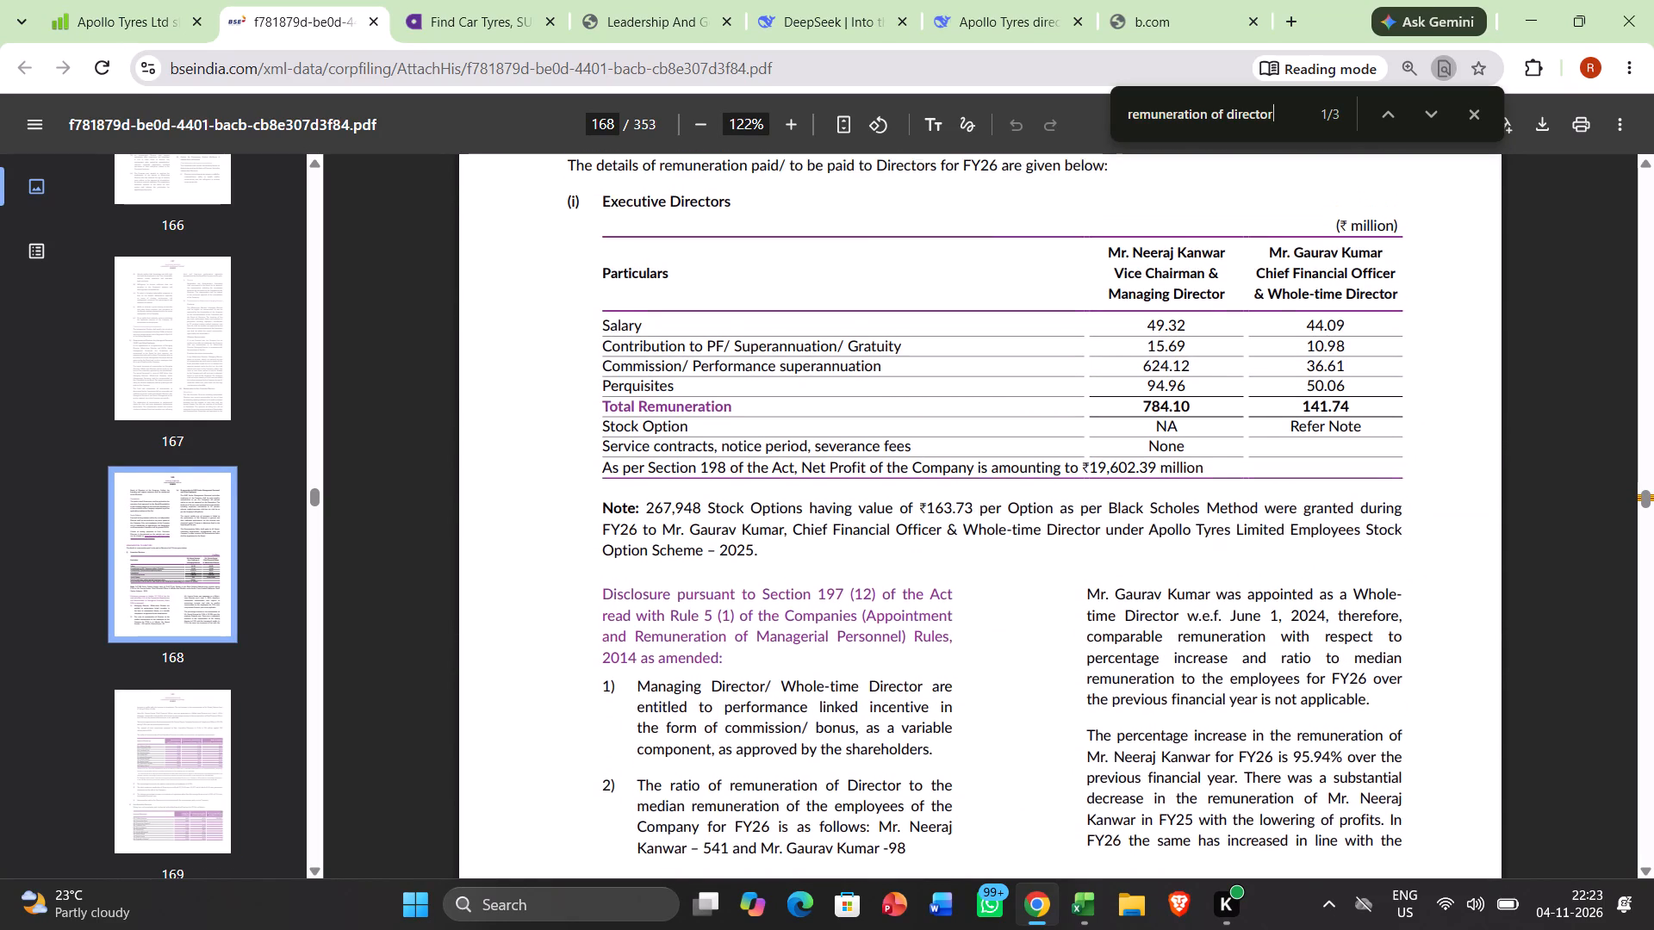
pyautogui.scroll(1, 1148, 357)
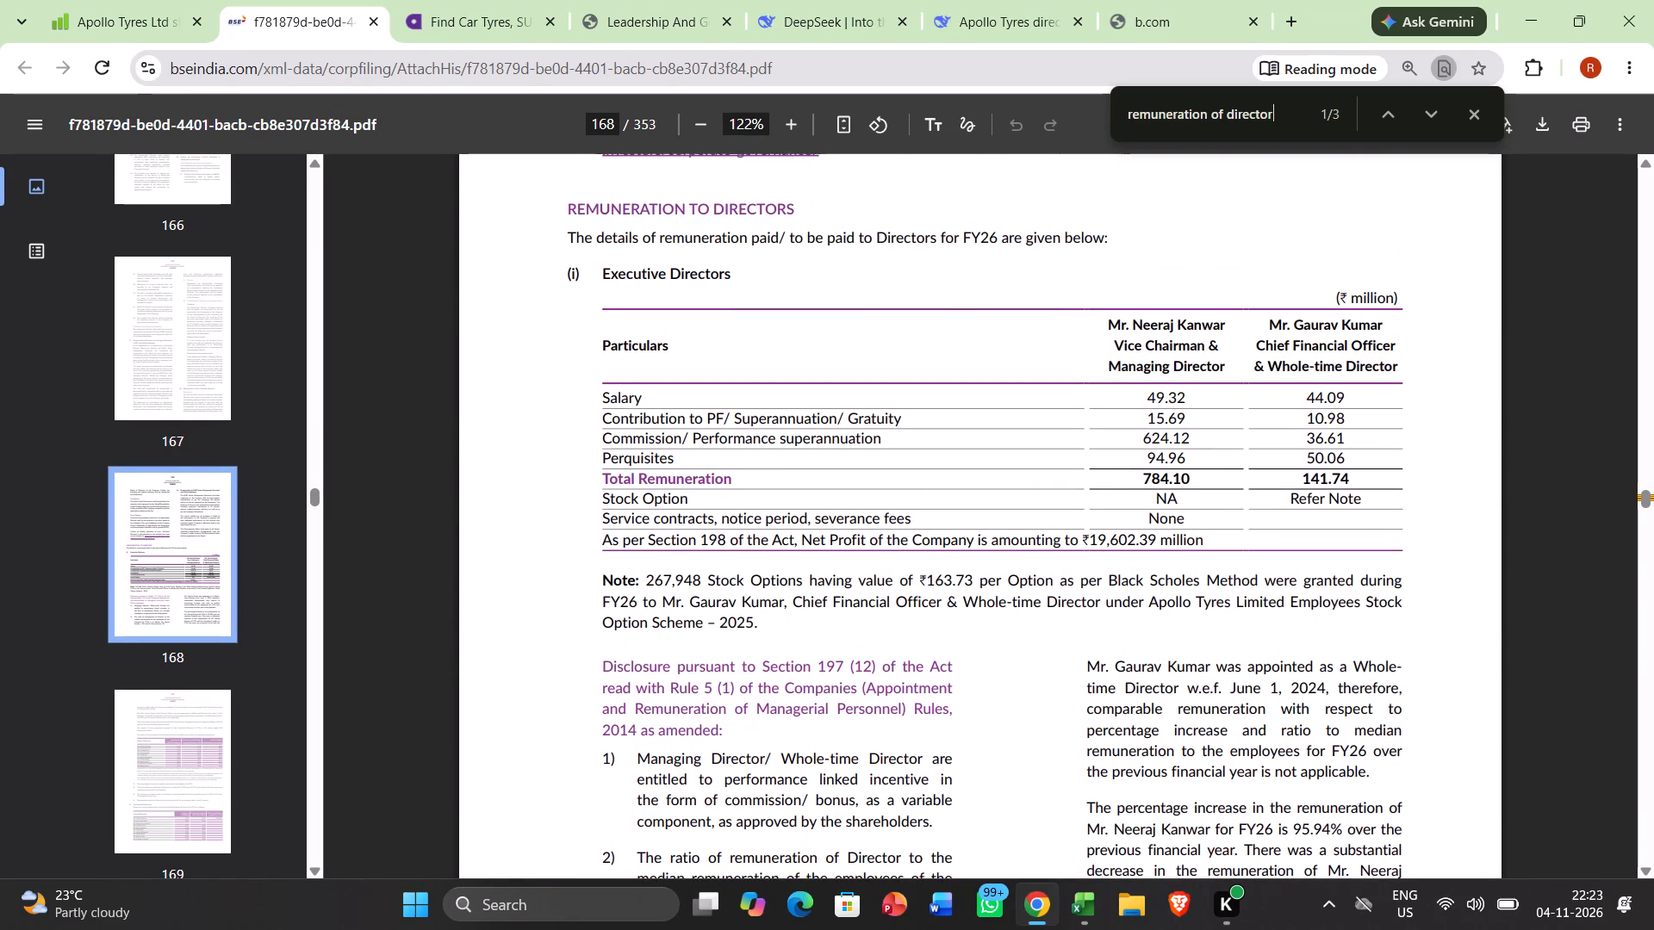
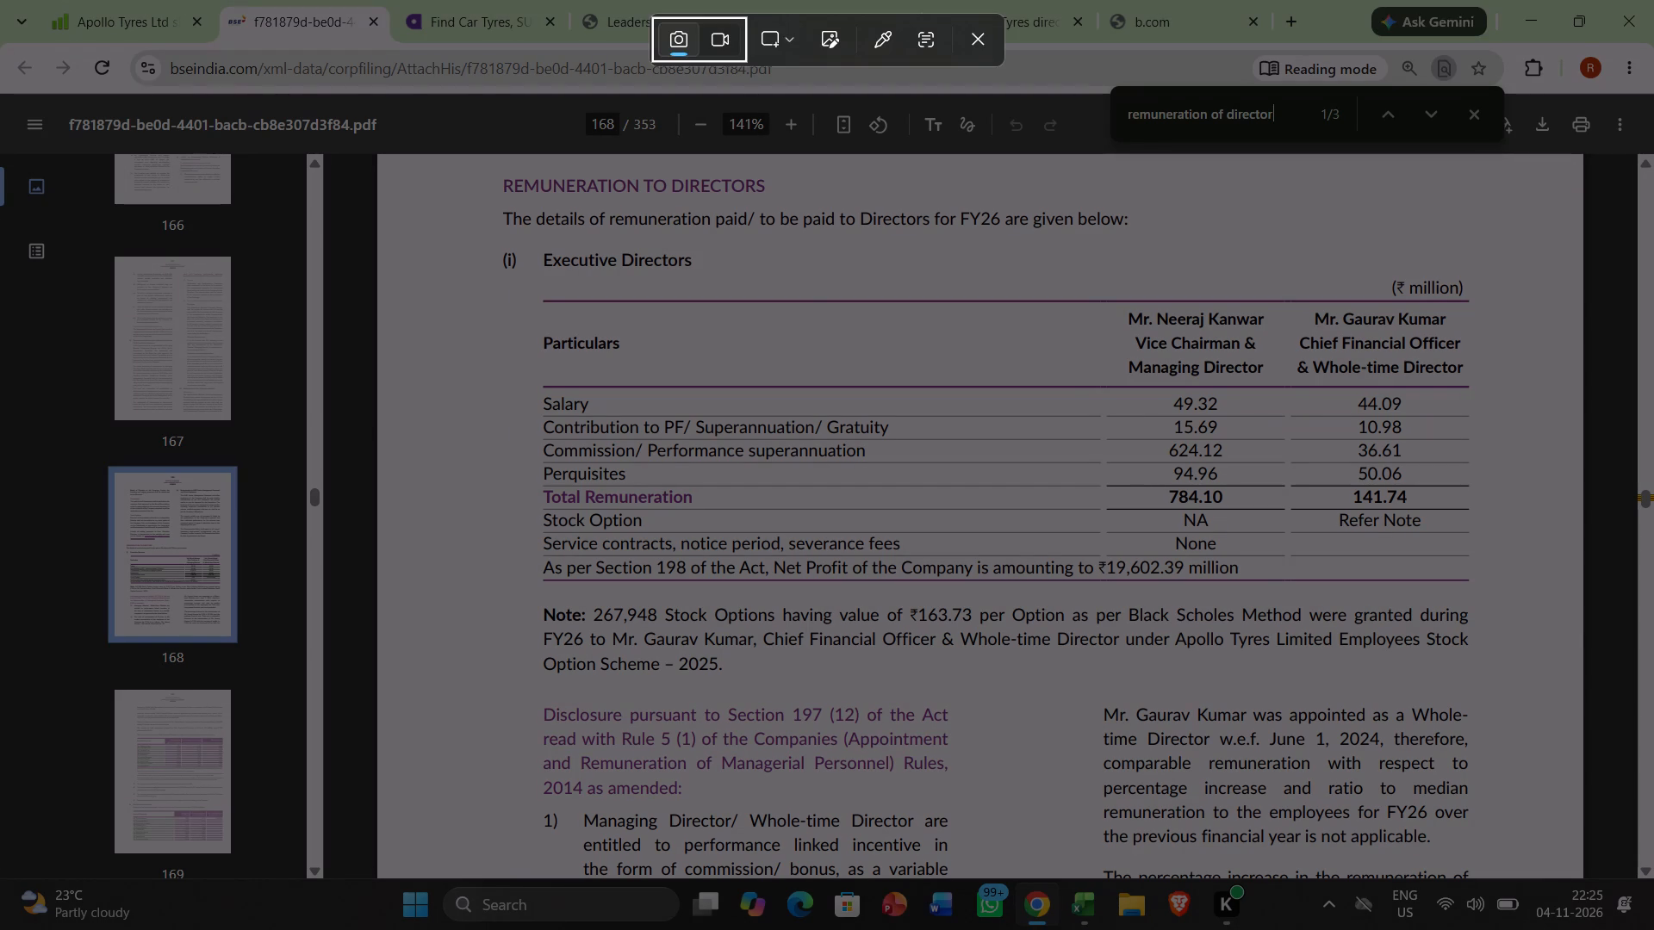
# Capture the Executive Directors remuneration table on PDF page 168 and paste it at cell B24 of Sheet2 in the aPPOLO TYRE workbook.
pyautogui.moveTo(523, 271); pyautogui.dragTo(1537, 588)
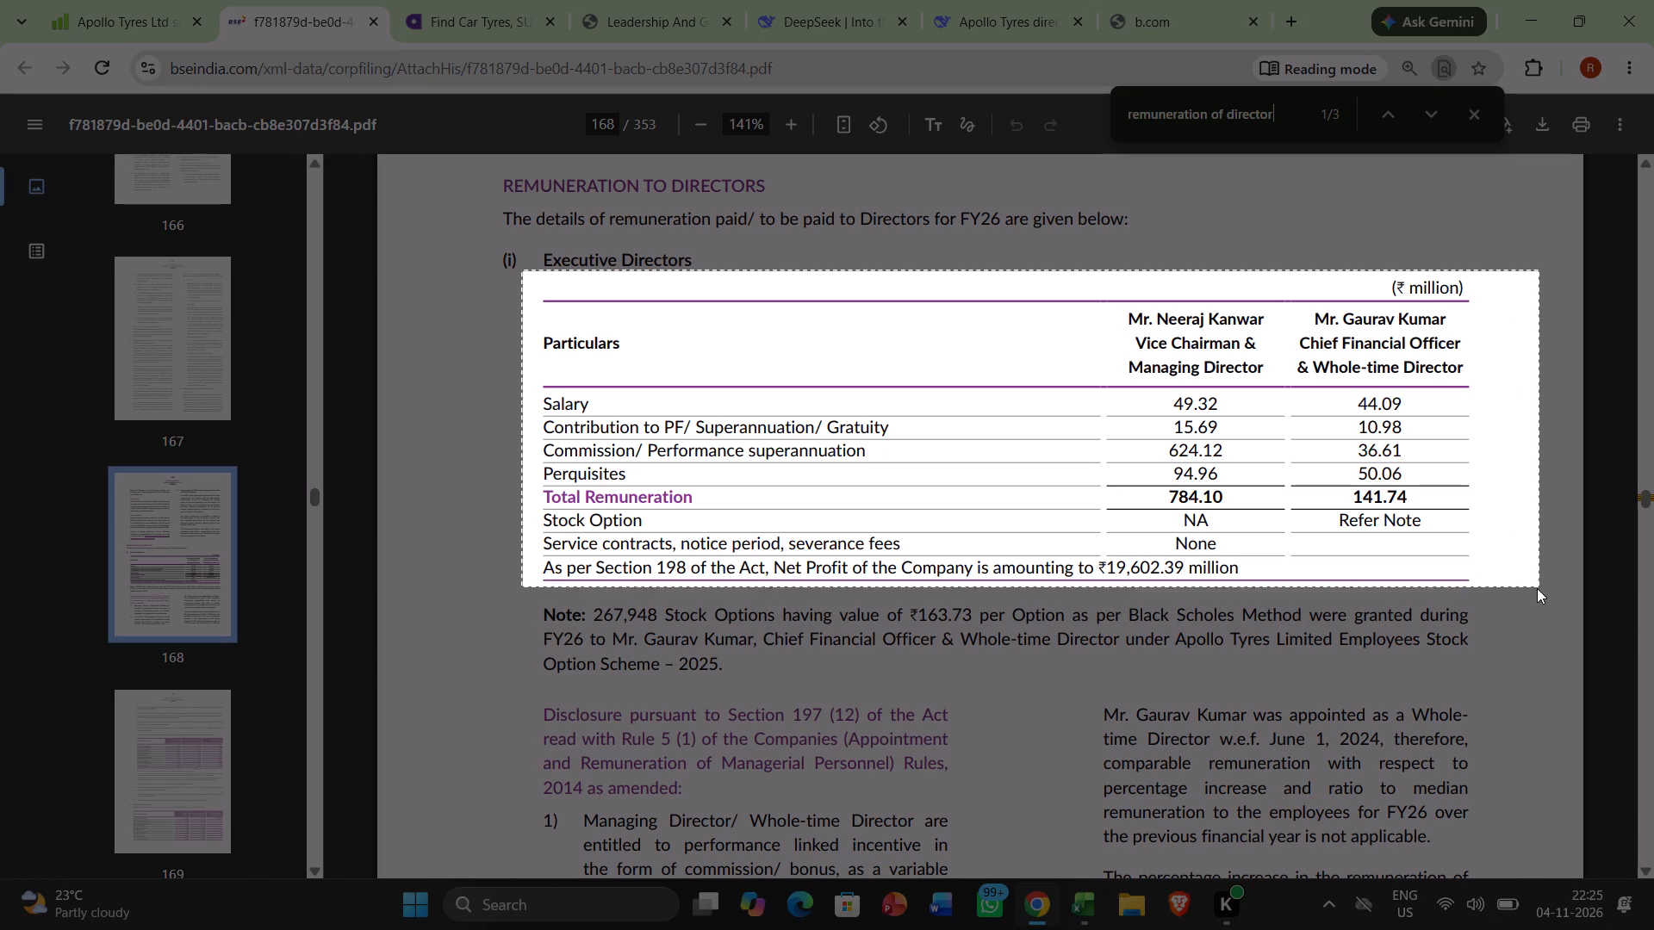
pyautogui.moveTo(1537, 588); pyautogui.dragTo(1536, 589)
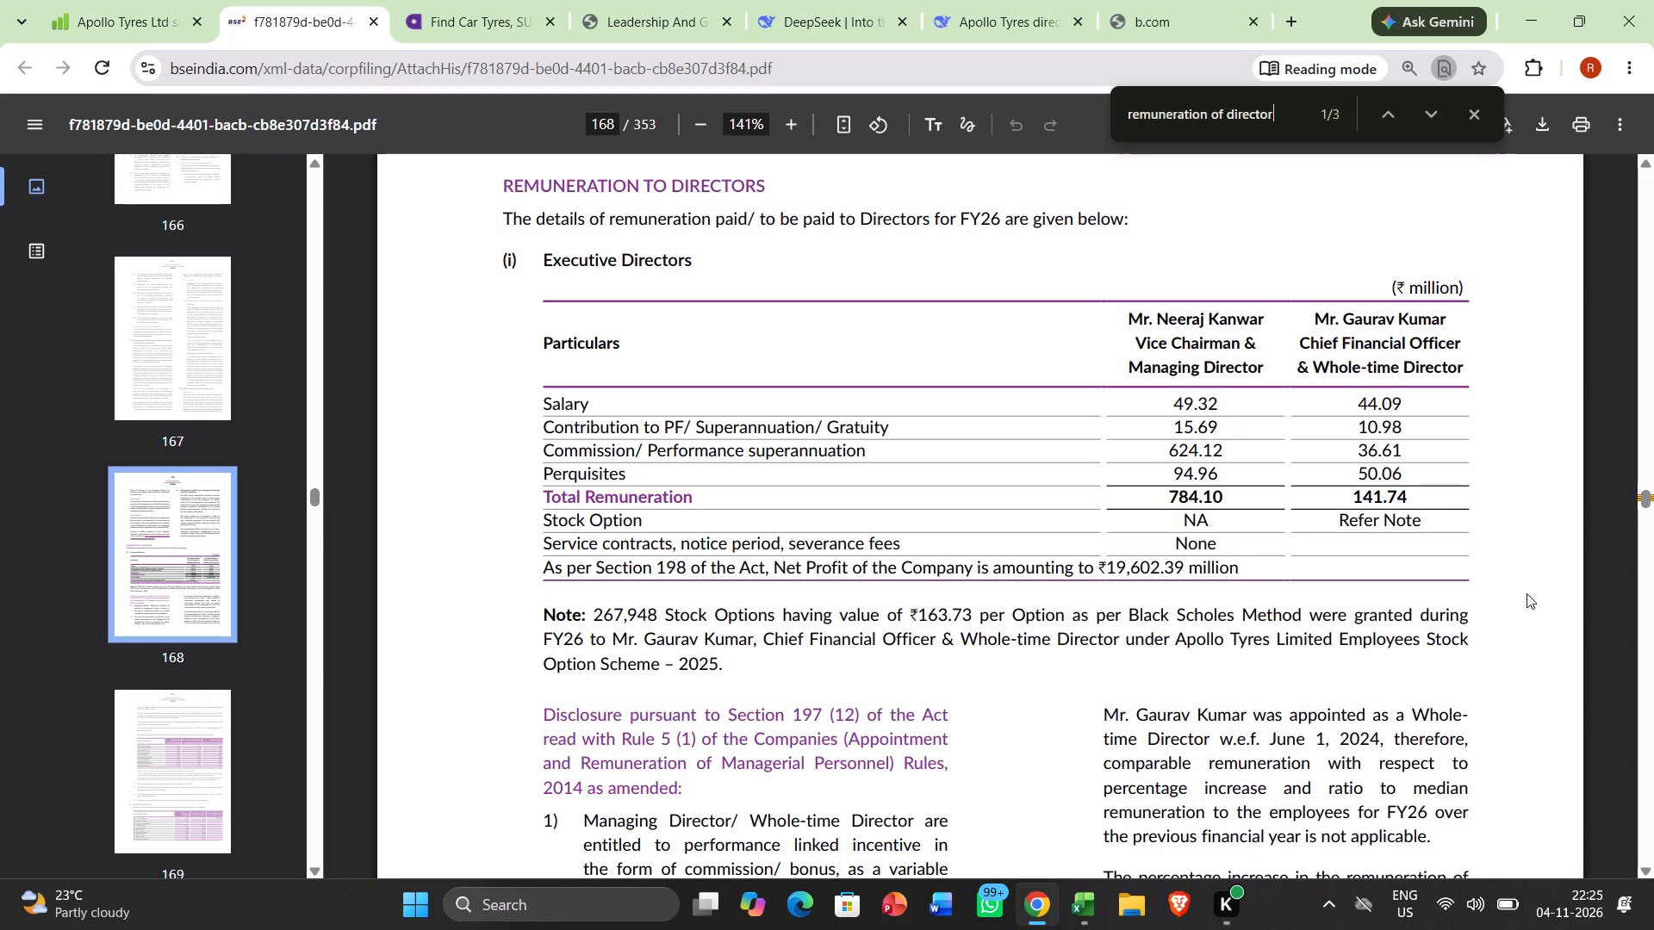
pyautogui.click(1074, 923)
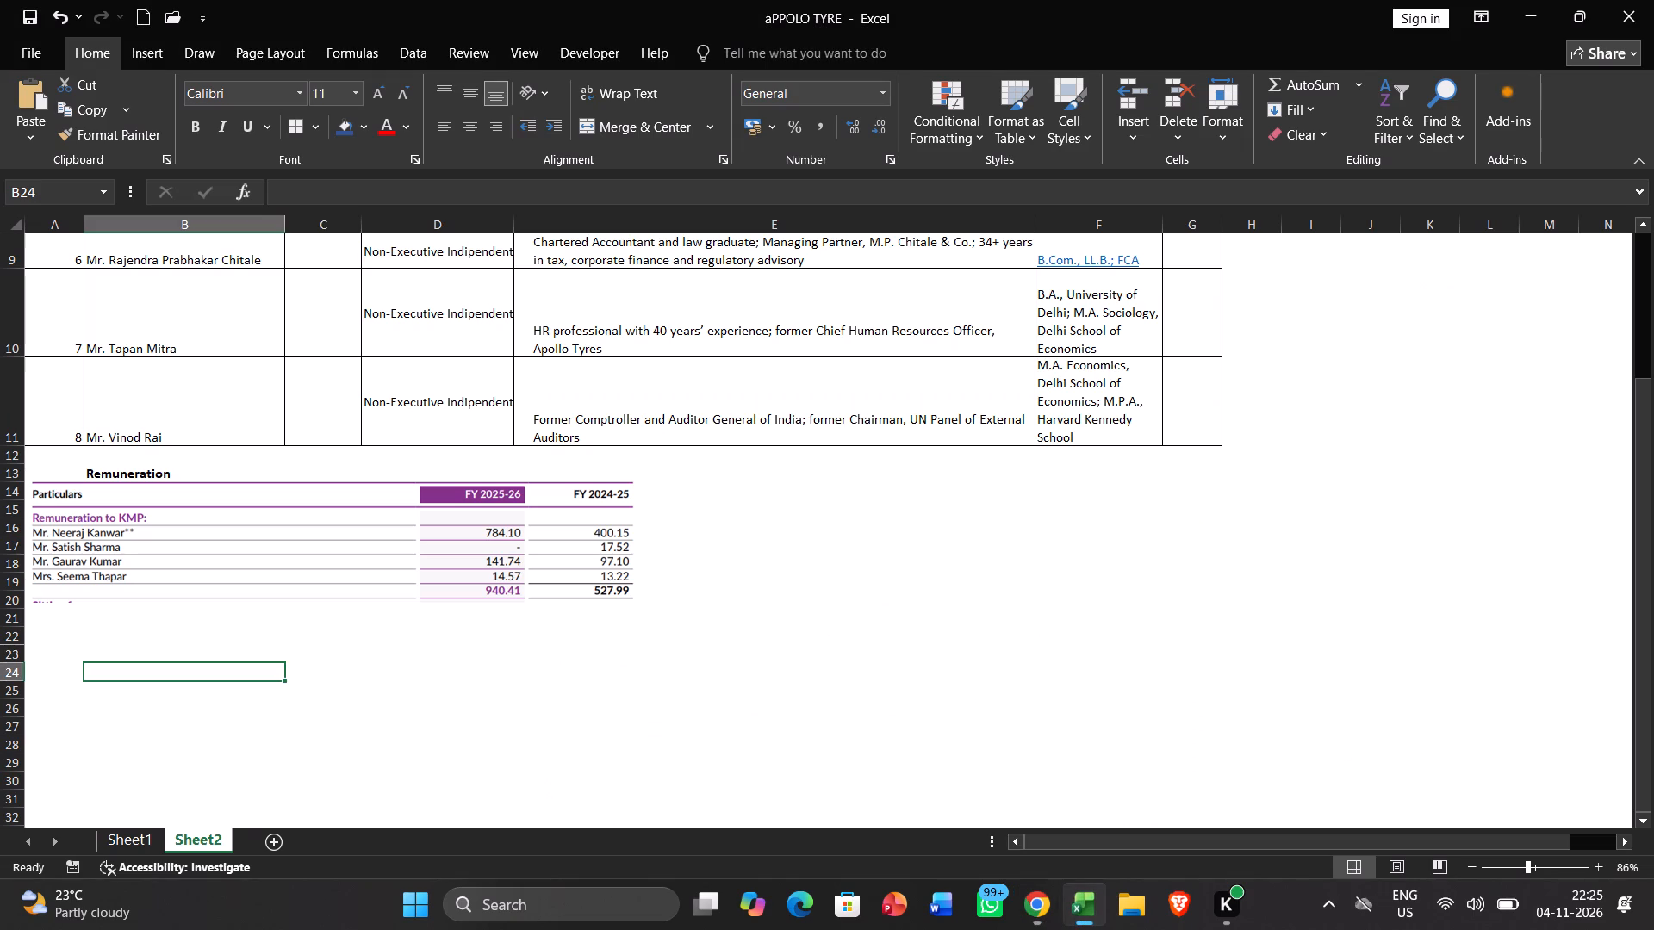
pyautogui.hotkey('ctrl', 'v')
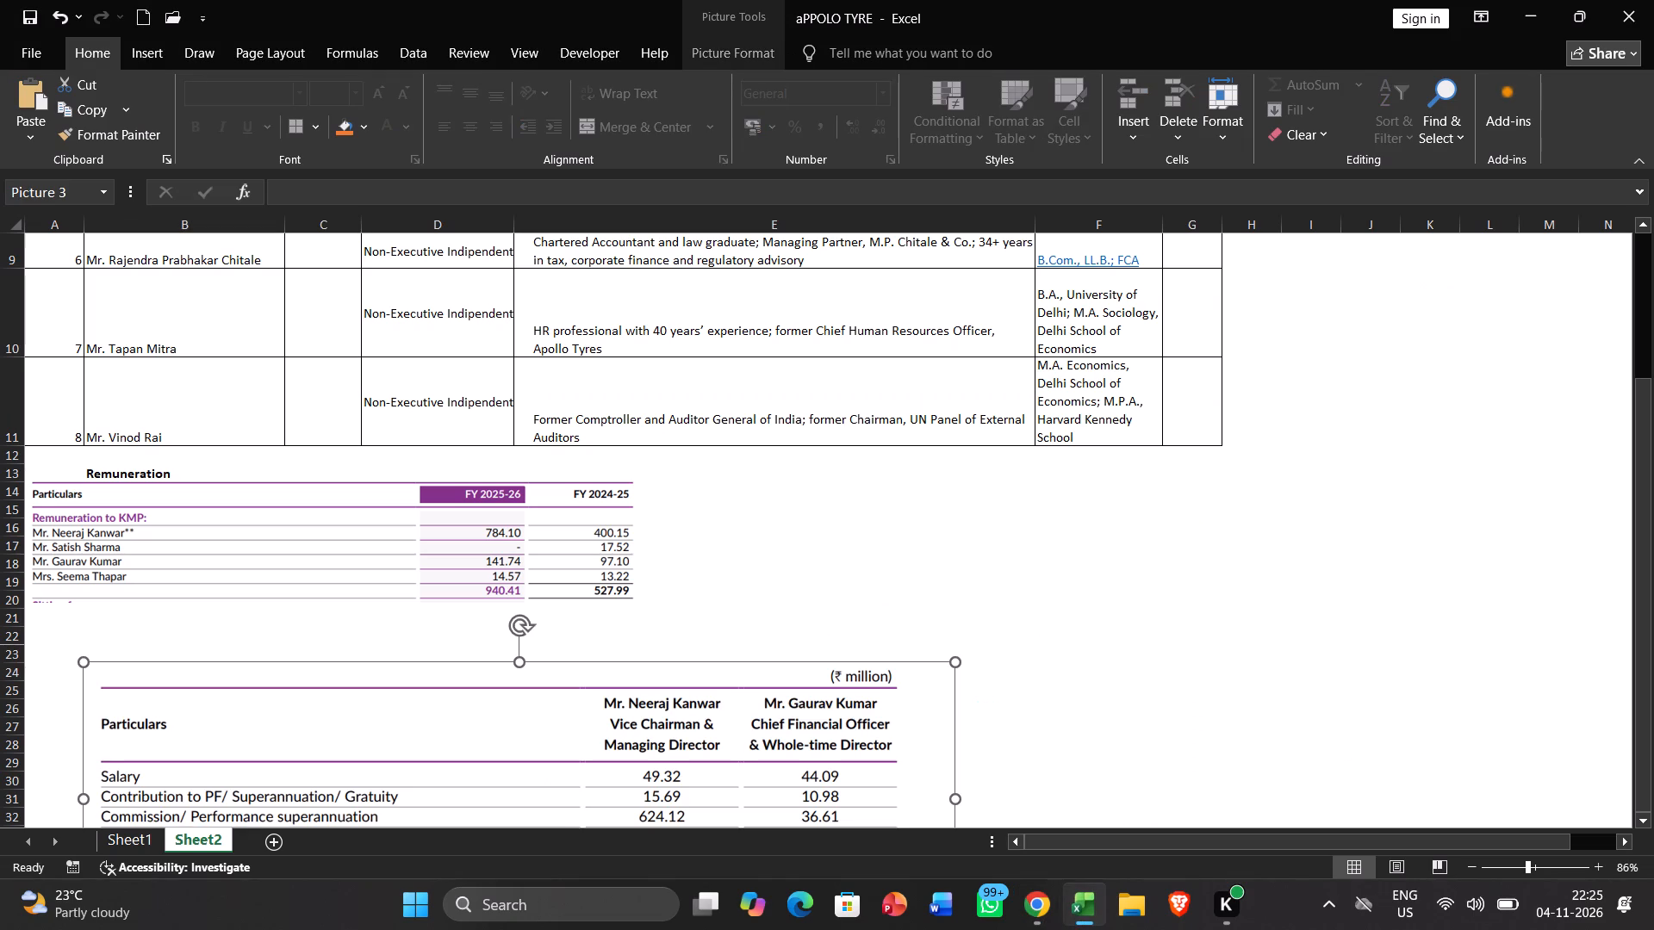
# Delete the KMP remuneration picture below the Remuneration heading on Sheet2.
pyautogui.click(513, 565)
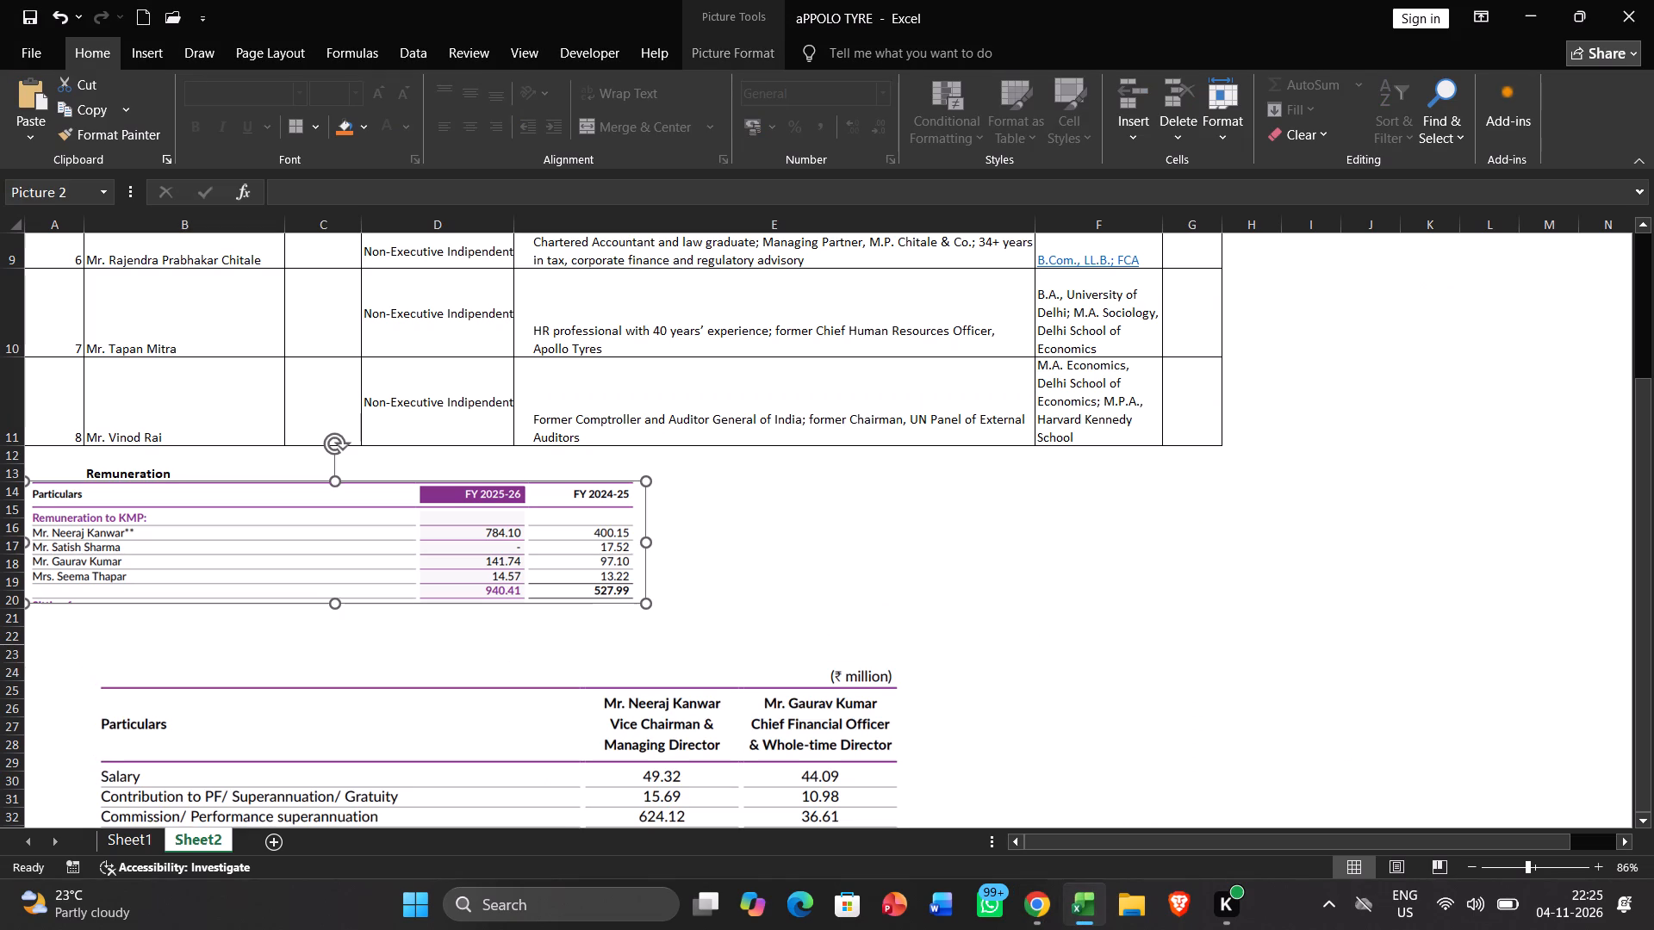
pyautogui.press('Delete')
# Move the Executive Directors remuneration picture directly under the Remuneration heading, starting at about row 14 in column A.
pyautogui.click(451, 756)
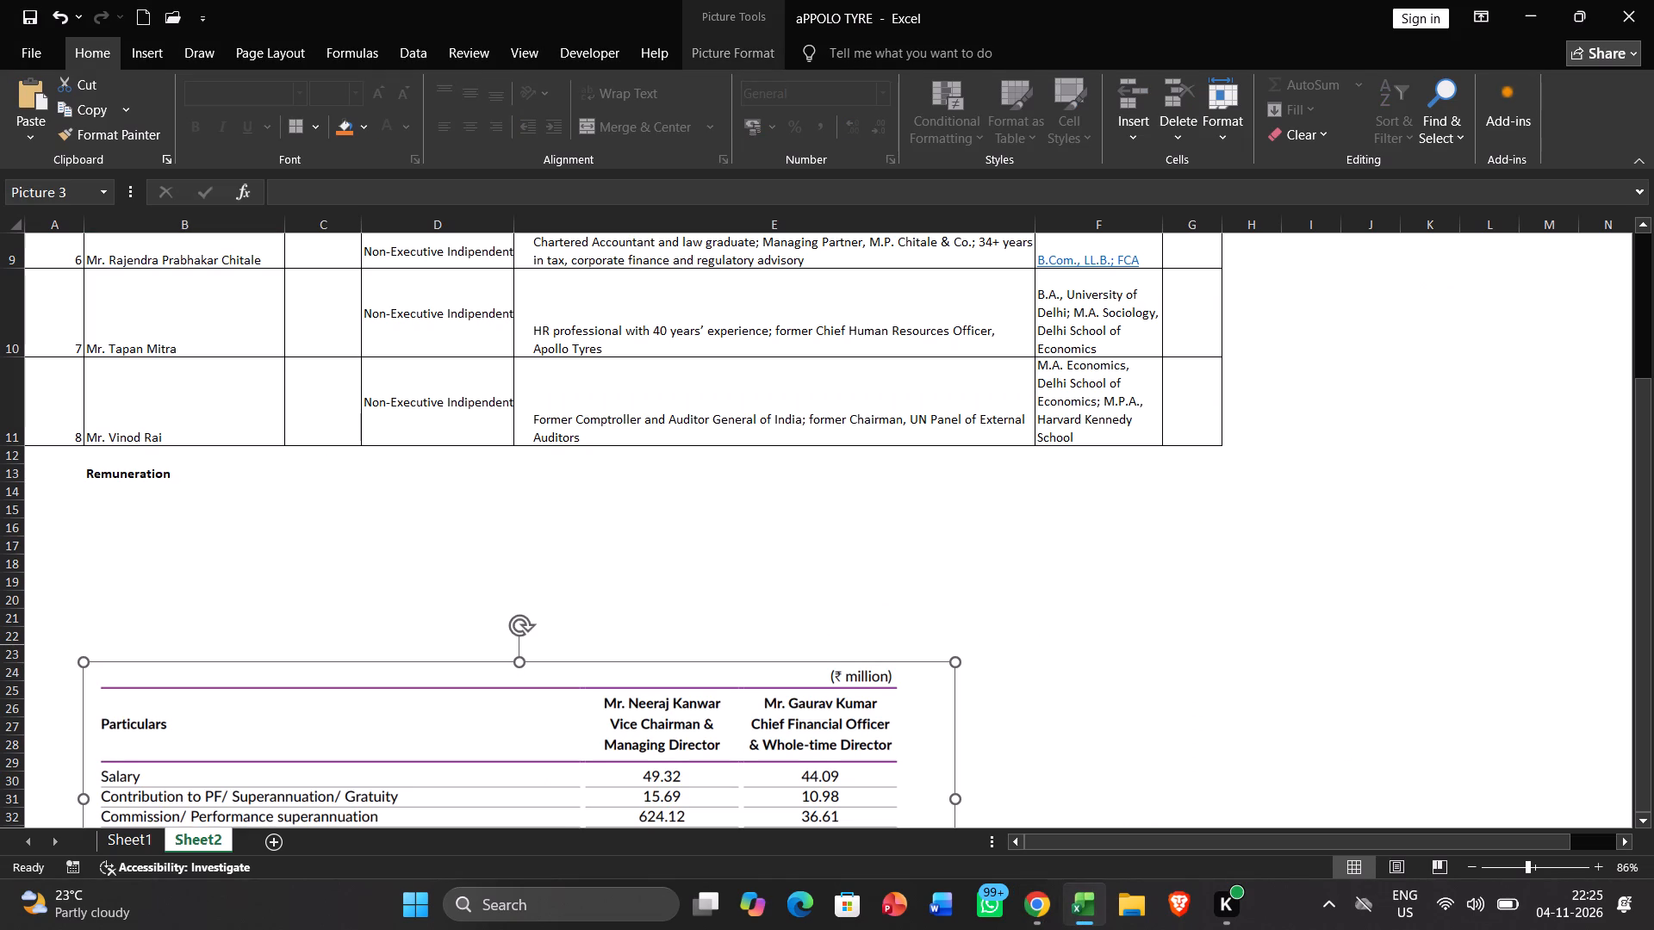
pyautogui.moveTo(505, 677); pyautogui.dragTo(383, 502)
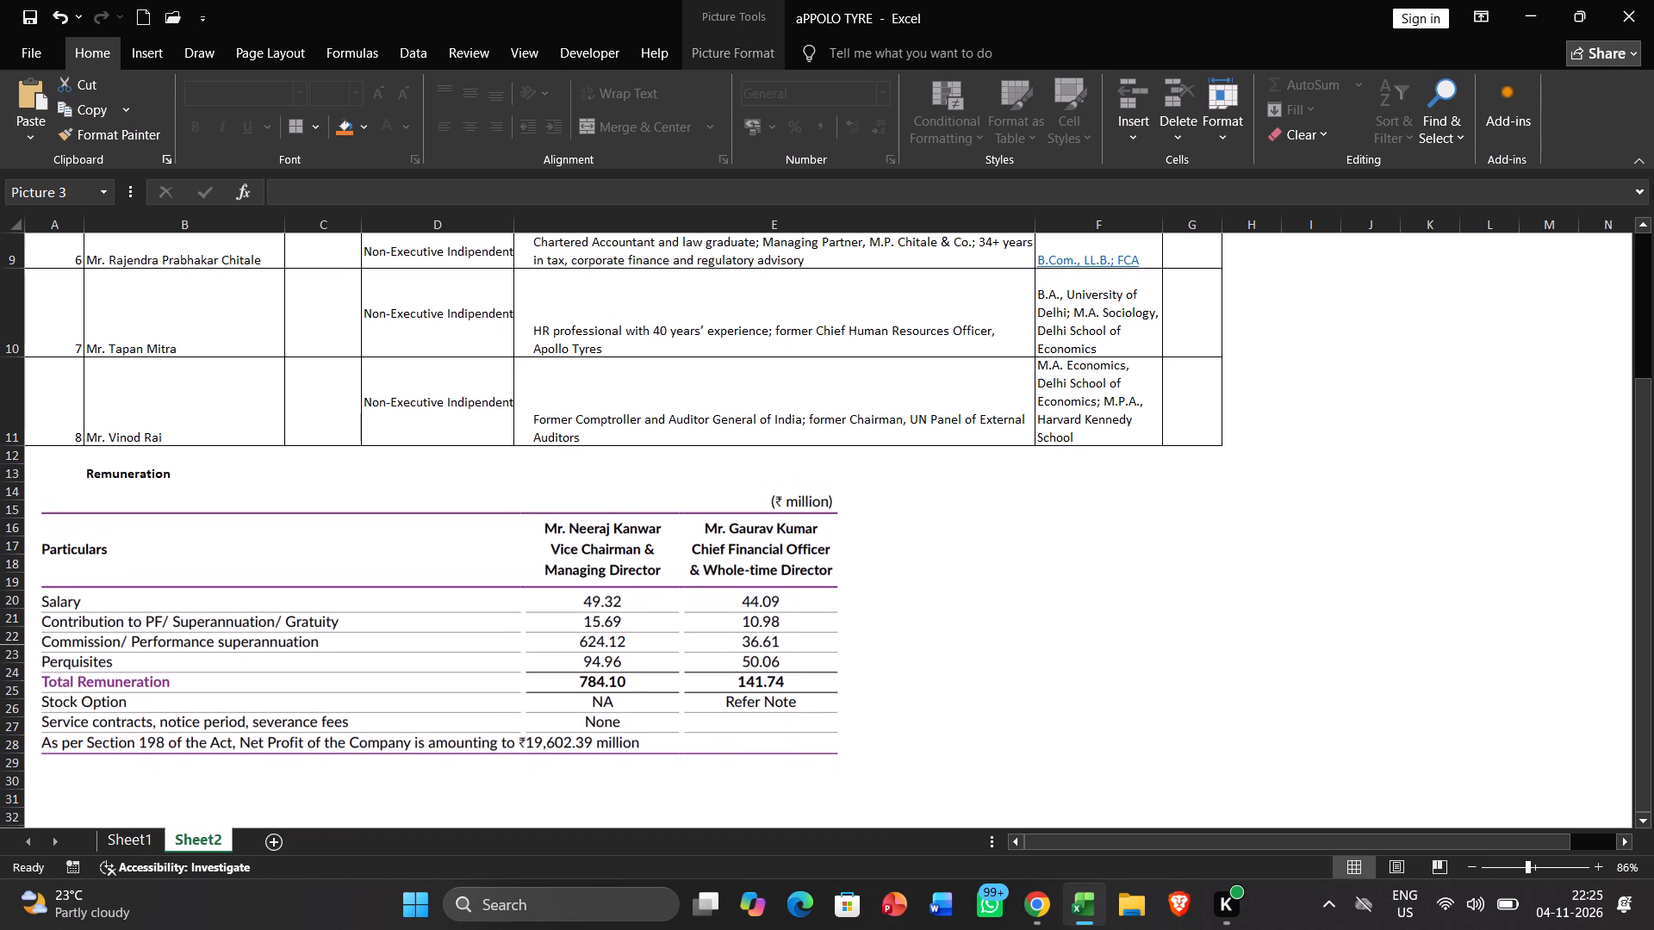
pyautogui.moveTo(383, 502); pyautogui.dragTo(410, 496)
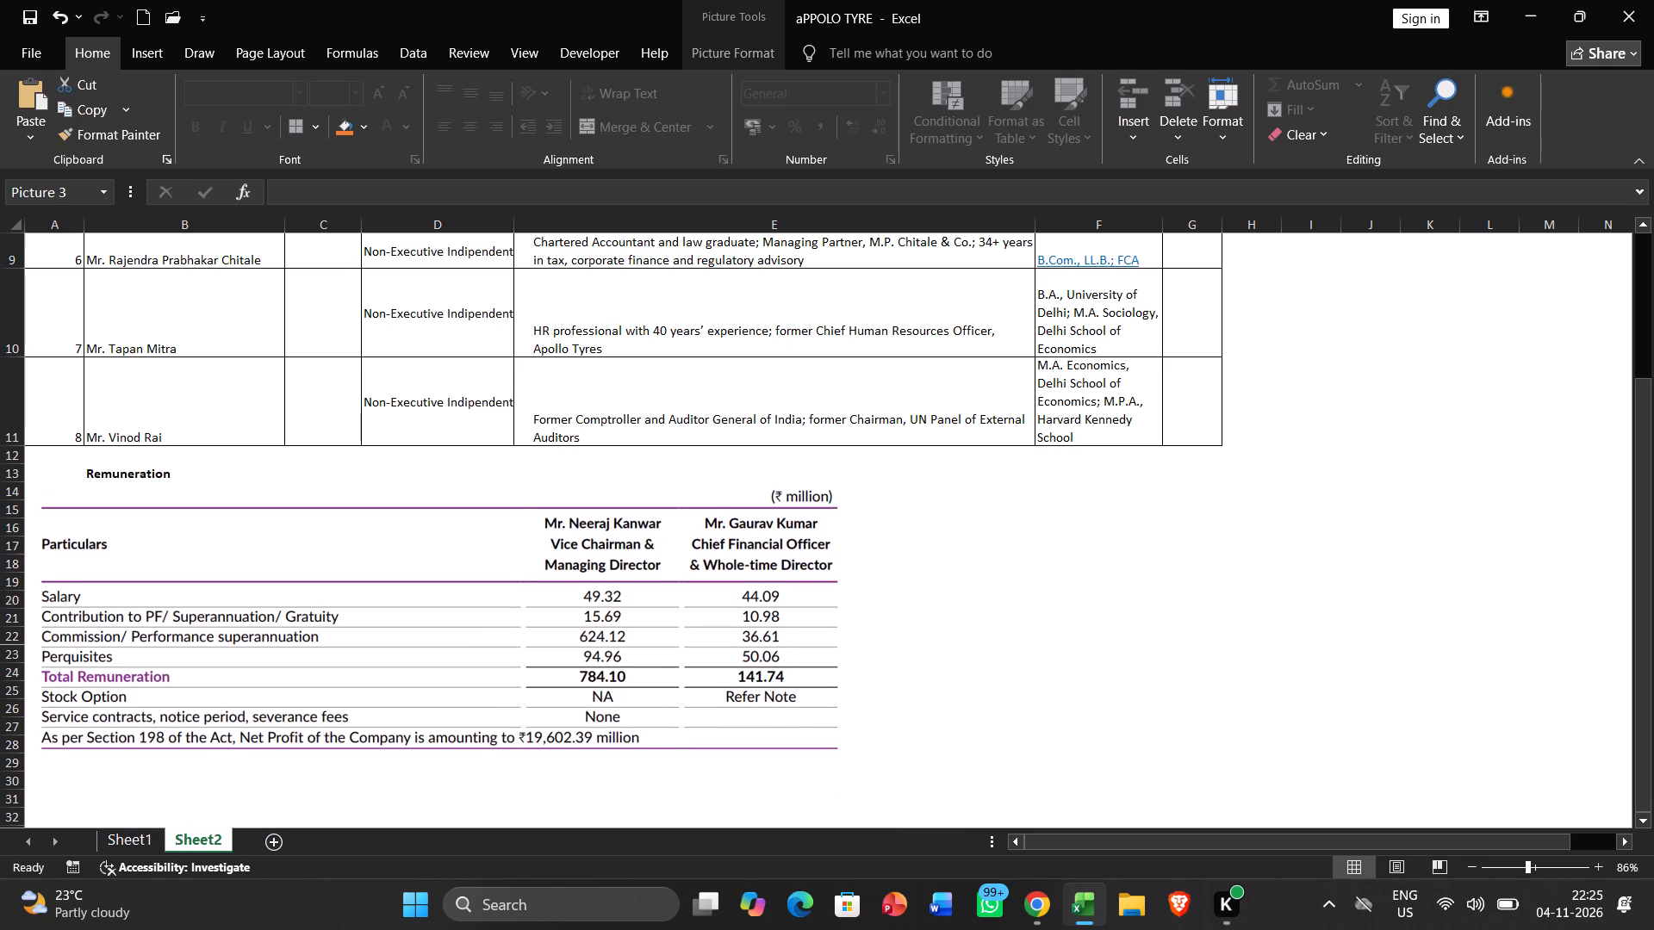
pyautogui.moveTo(410, 496); pyautogui.dragTo(409, 504)
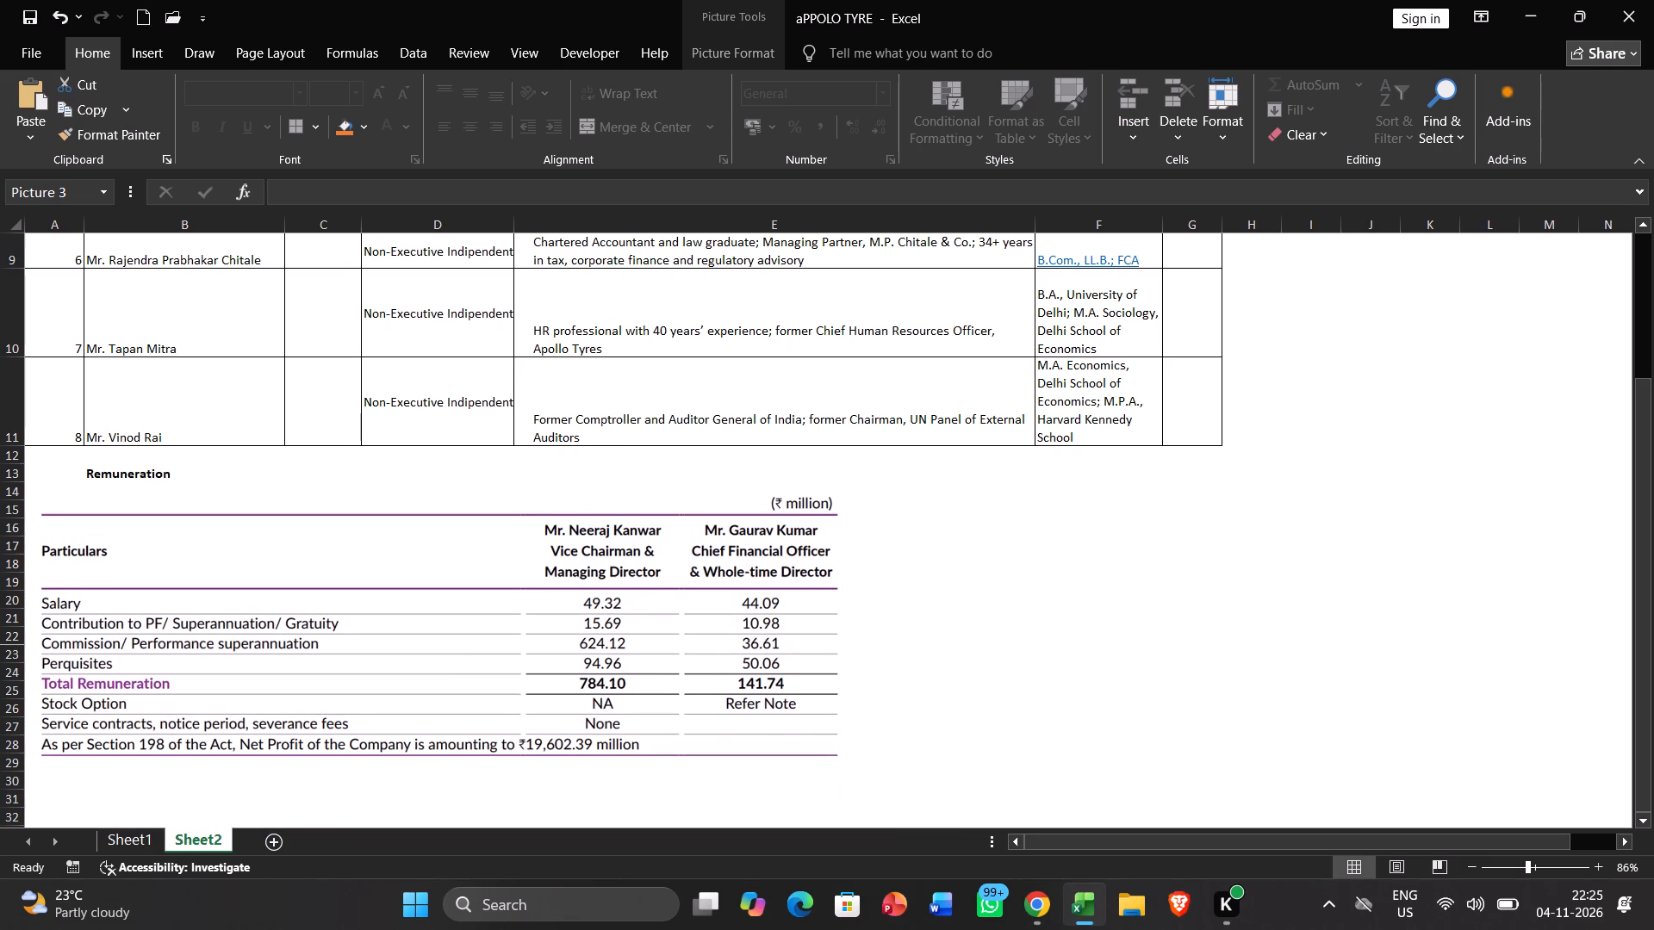
pyautogui.moveTo(409, 504); pyautogui.dragTo(407, 505)
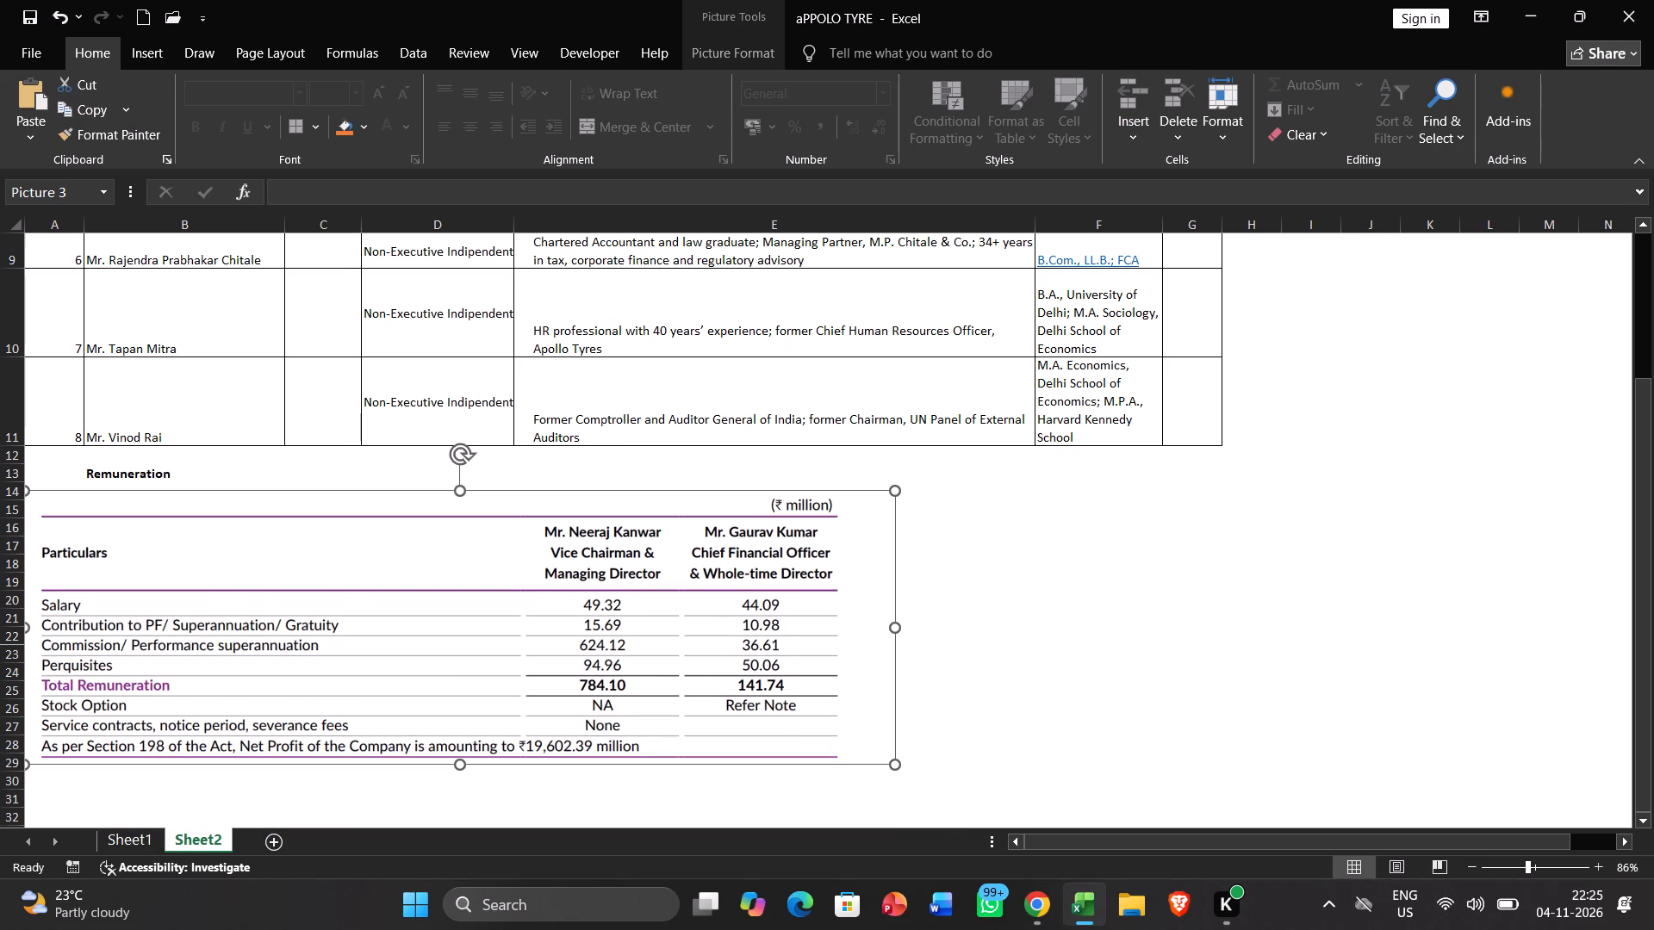
pyautogui.click(1103, 672)
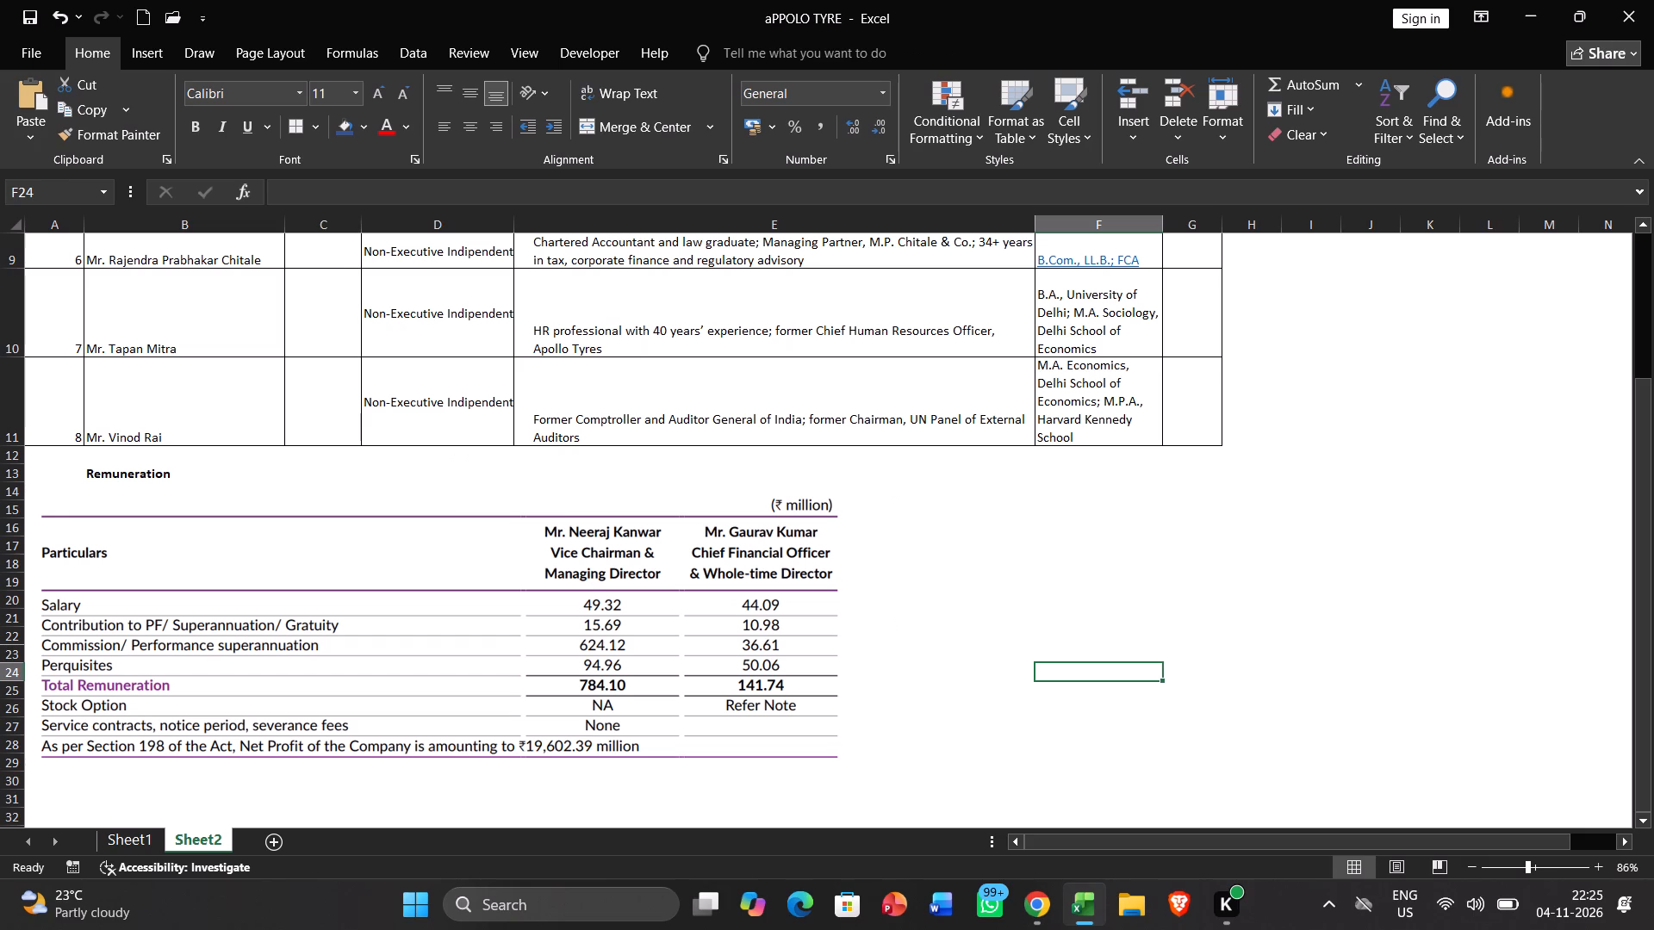
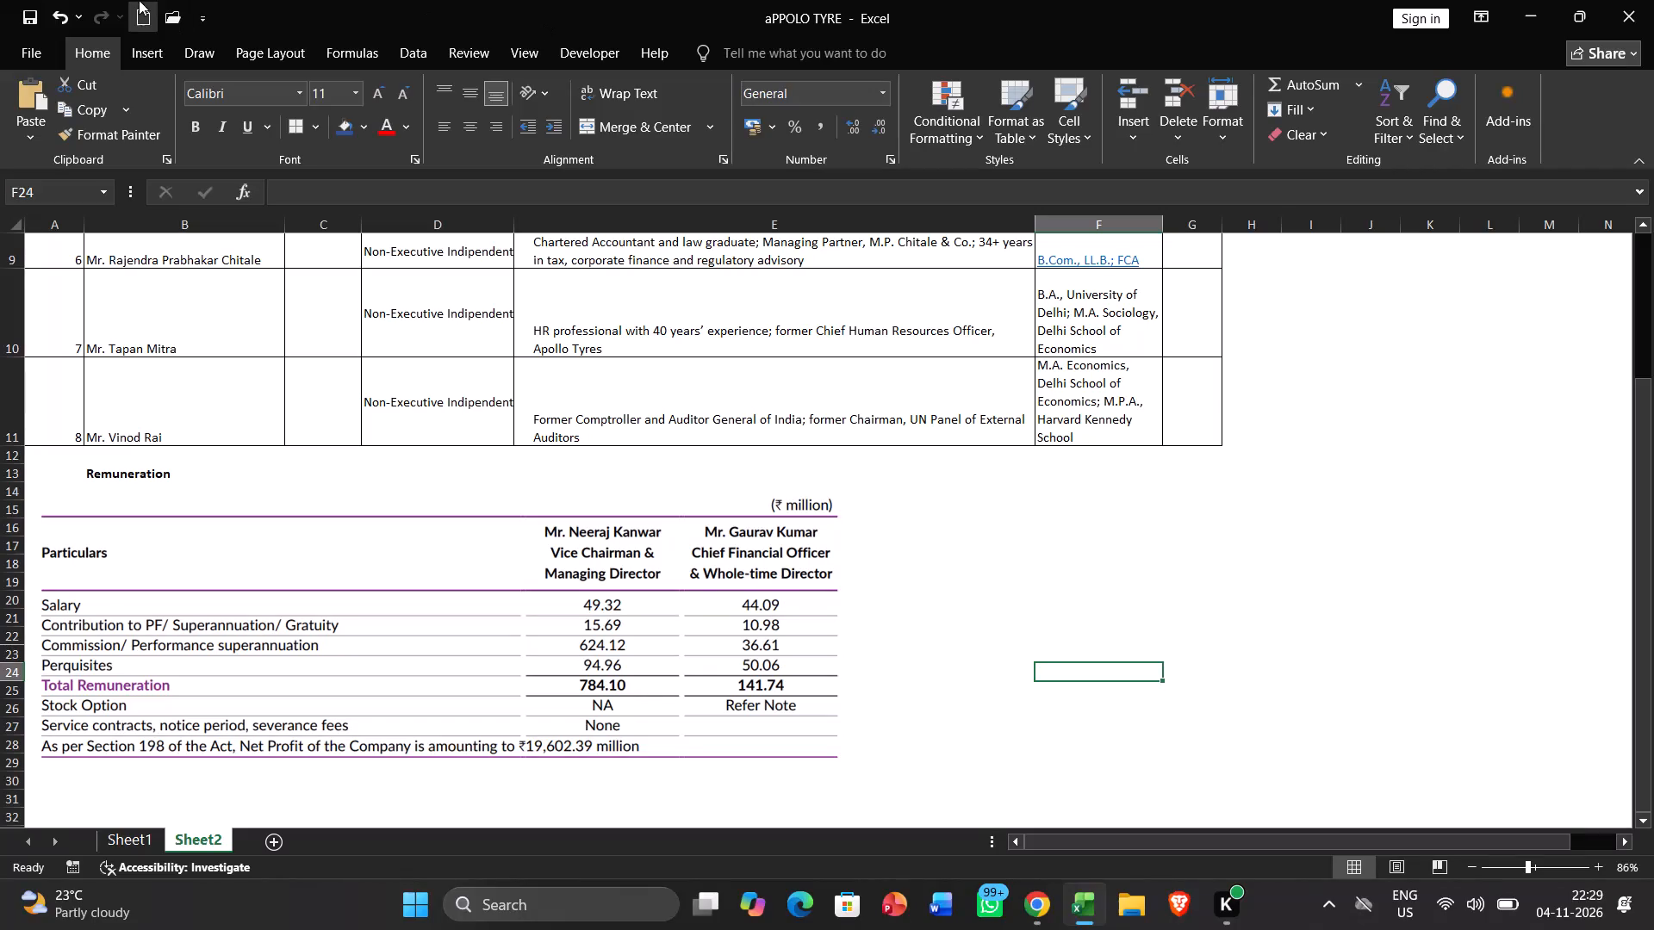
pyautogui.click(151, 52)
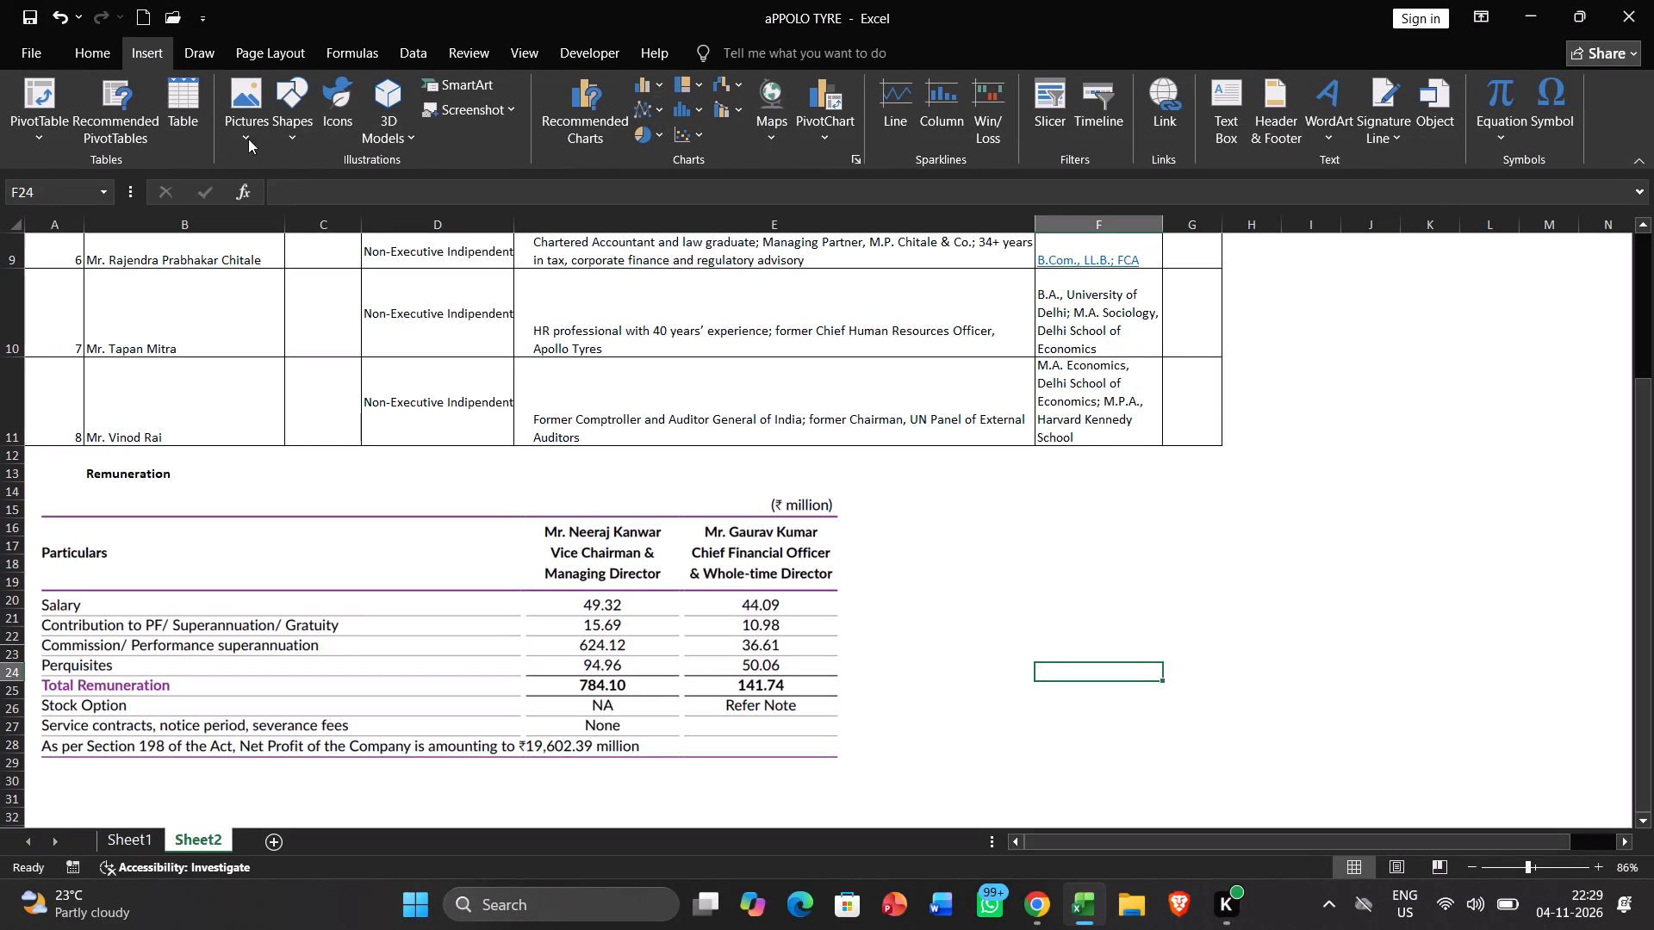
pyautogui.click(255, 138)
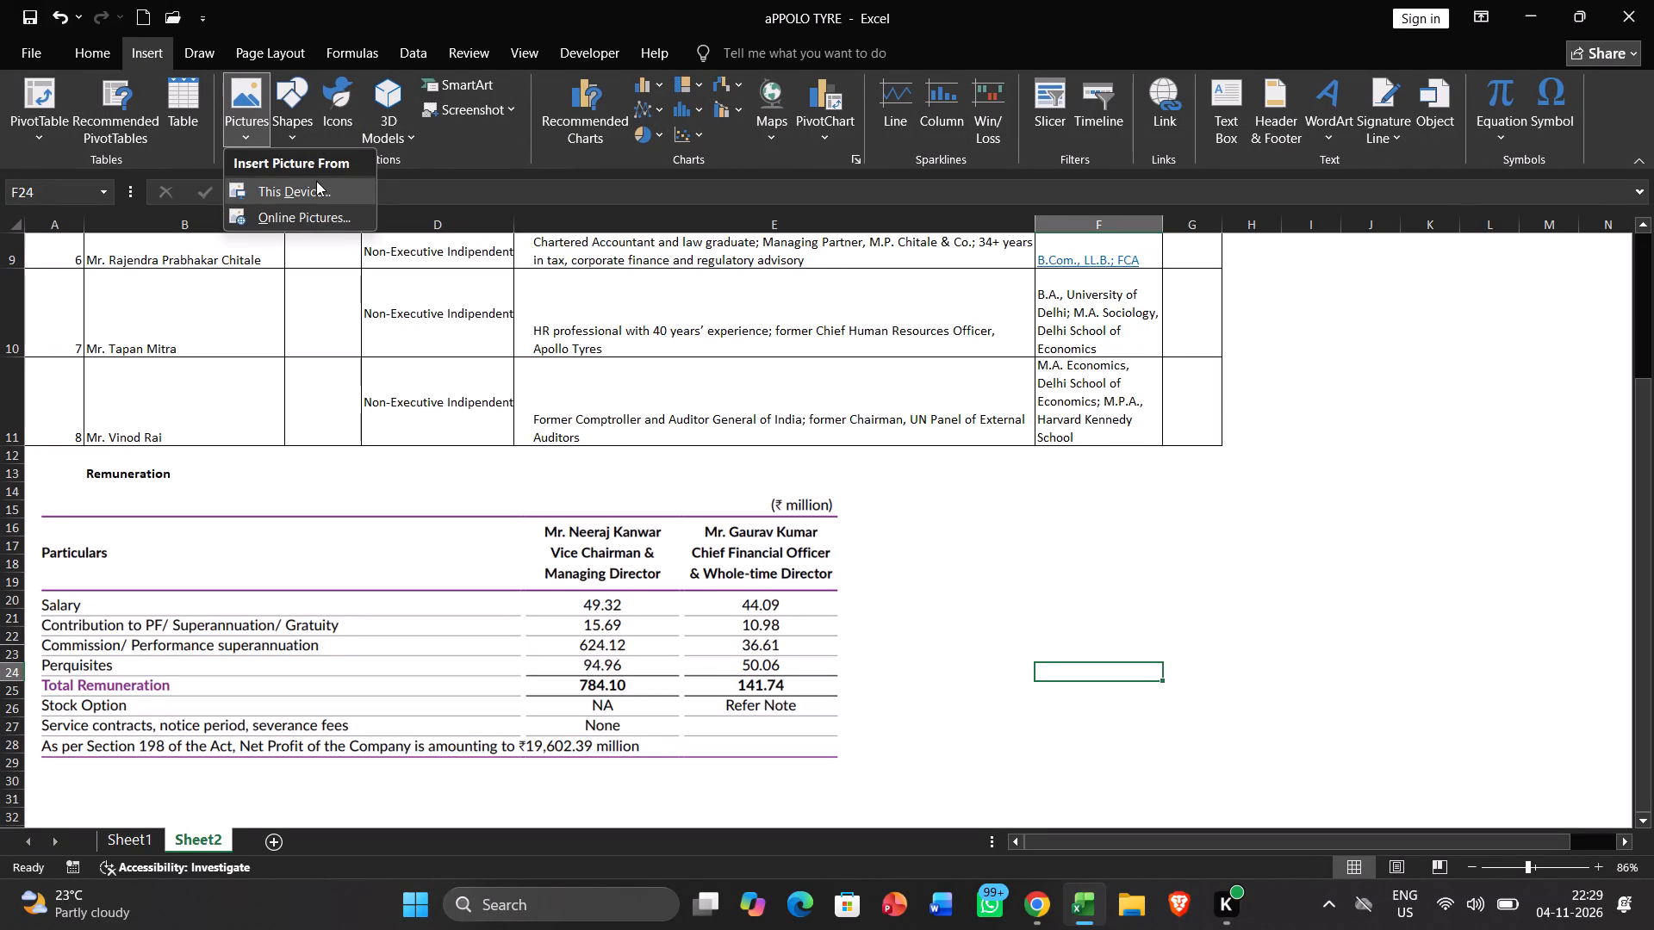
pyautogui.click(316, 187)
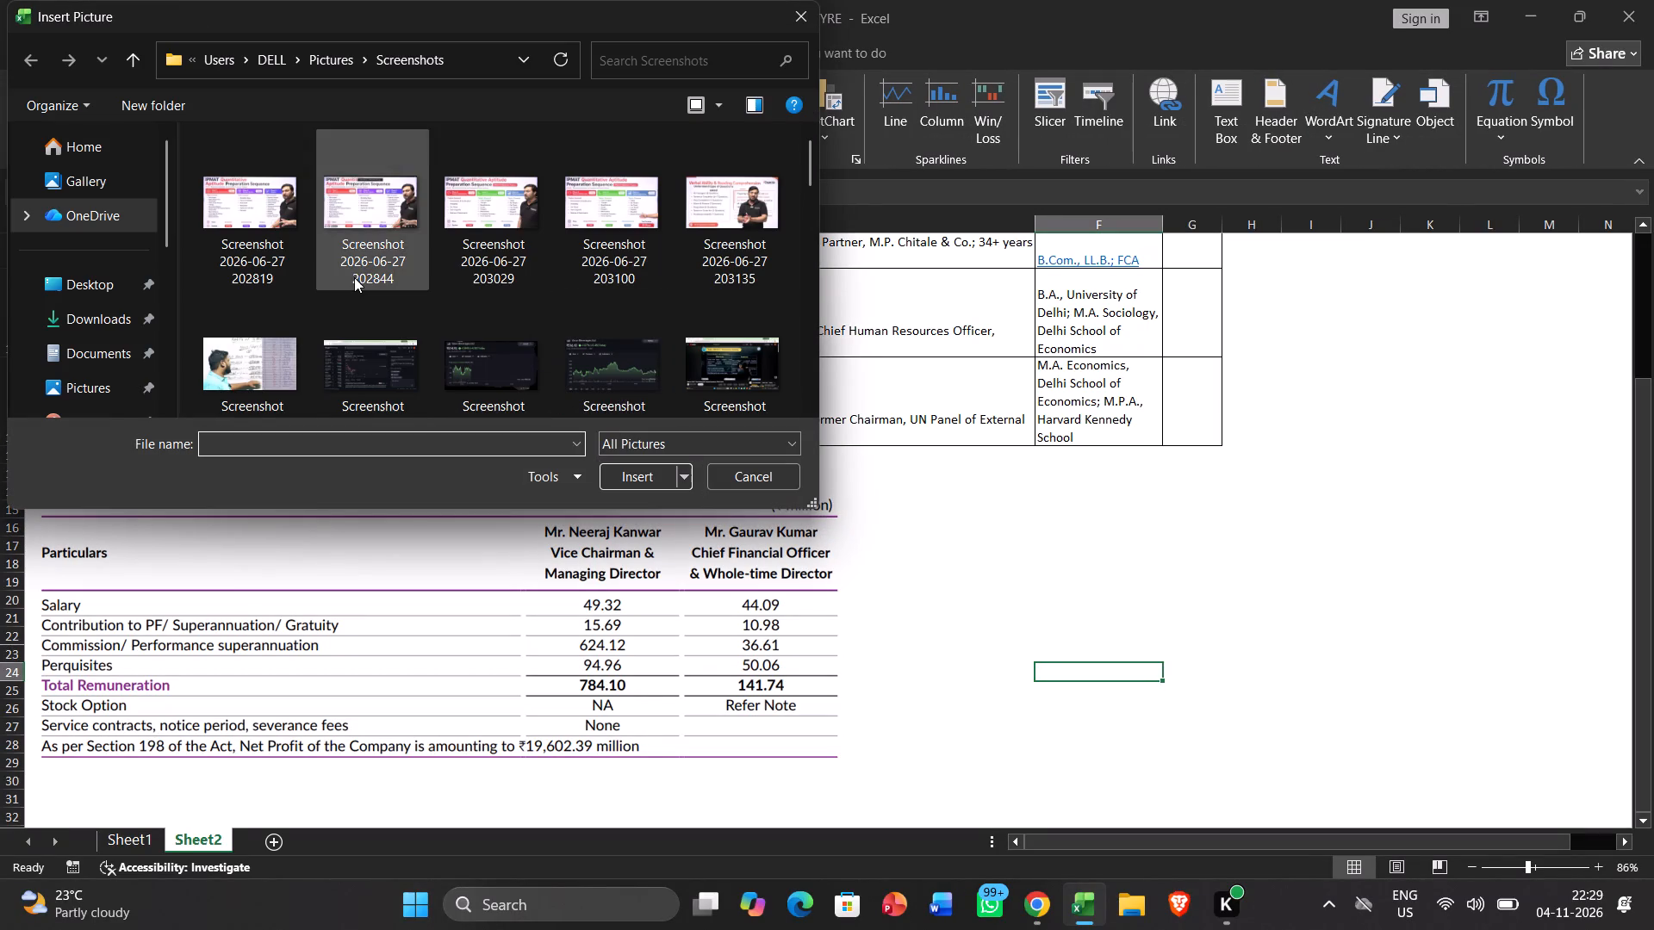
pyautogui.scroll(-20, 354, 277)
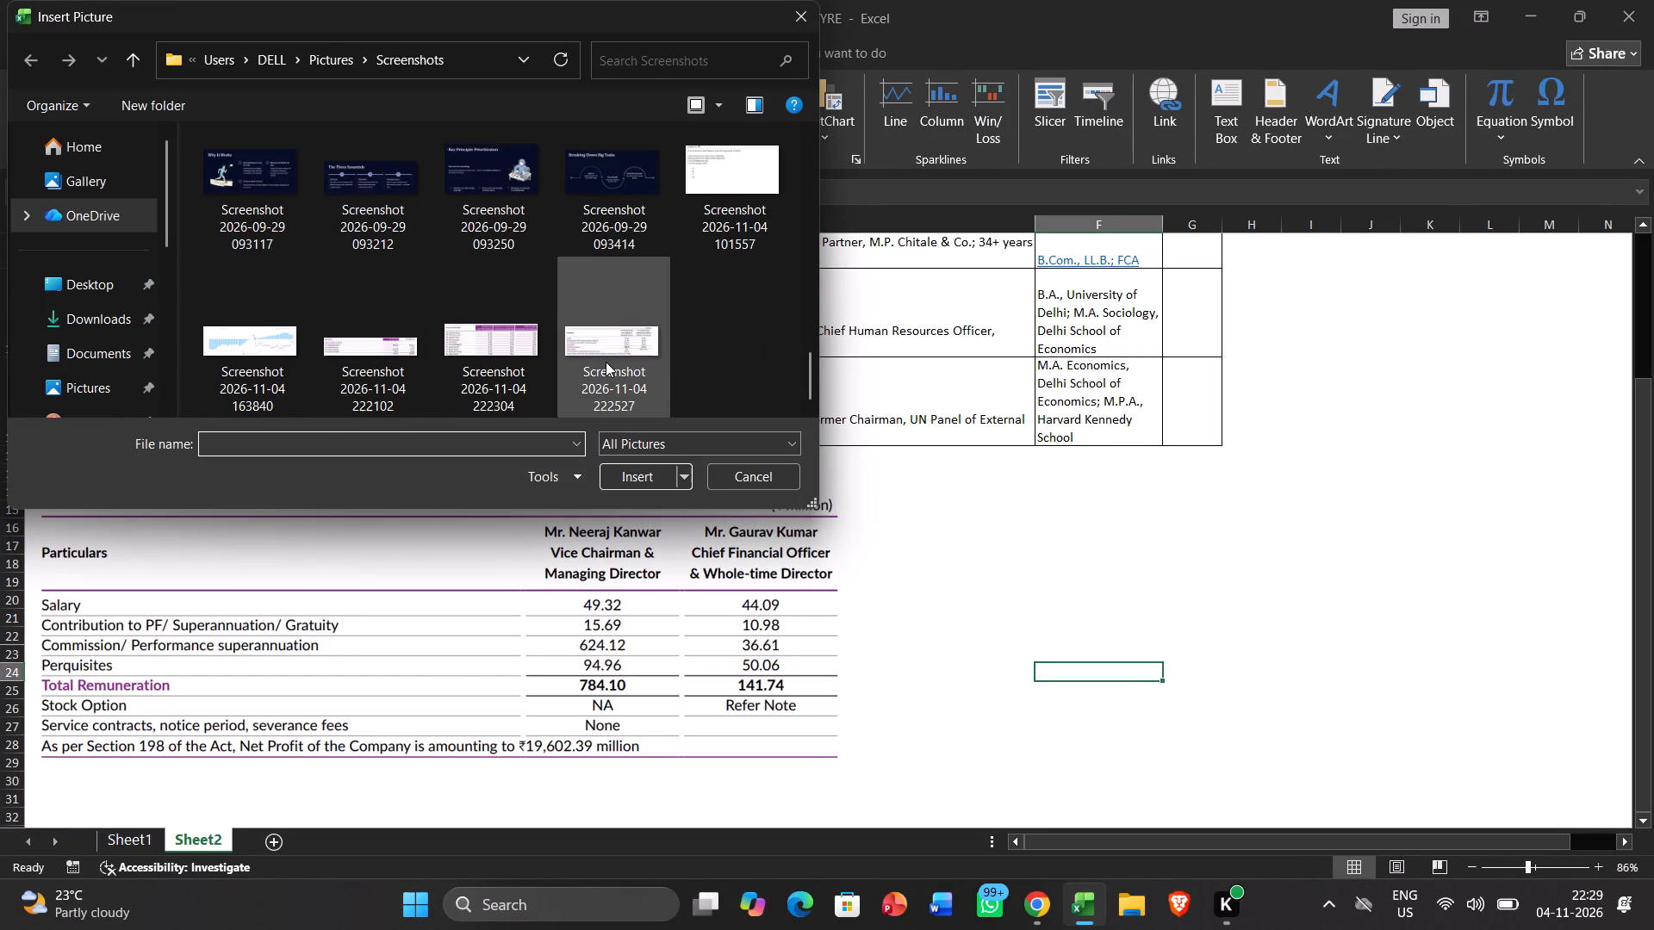
pyautogui.click(526, 346)
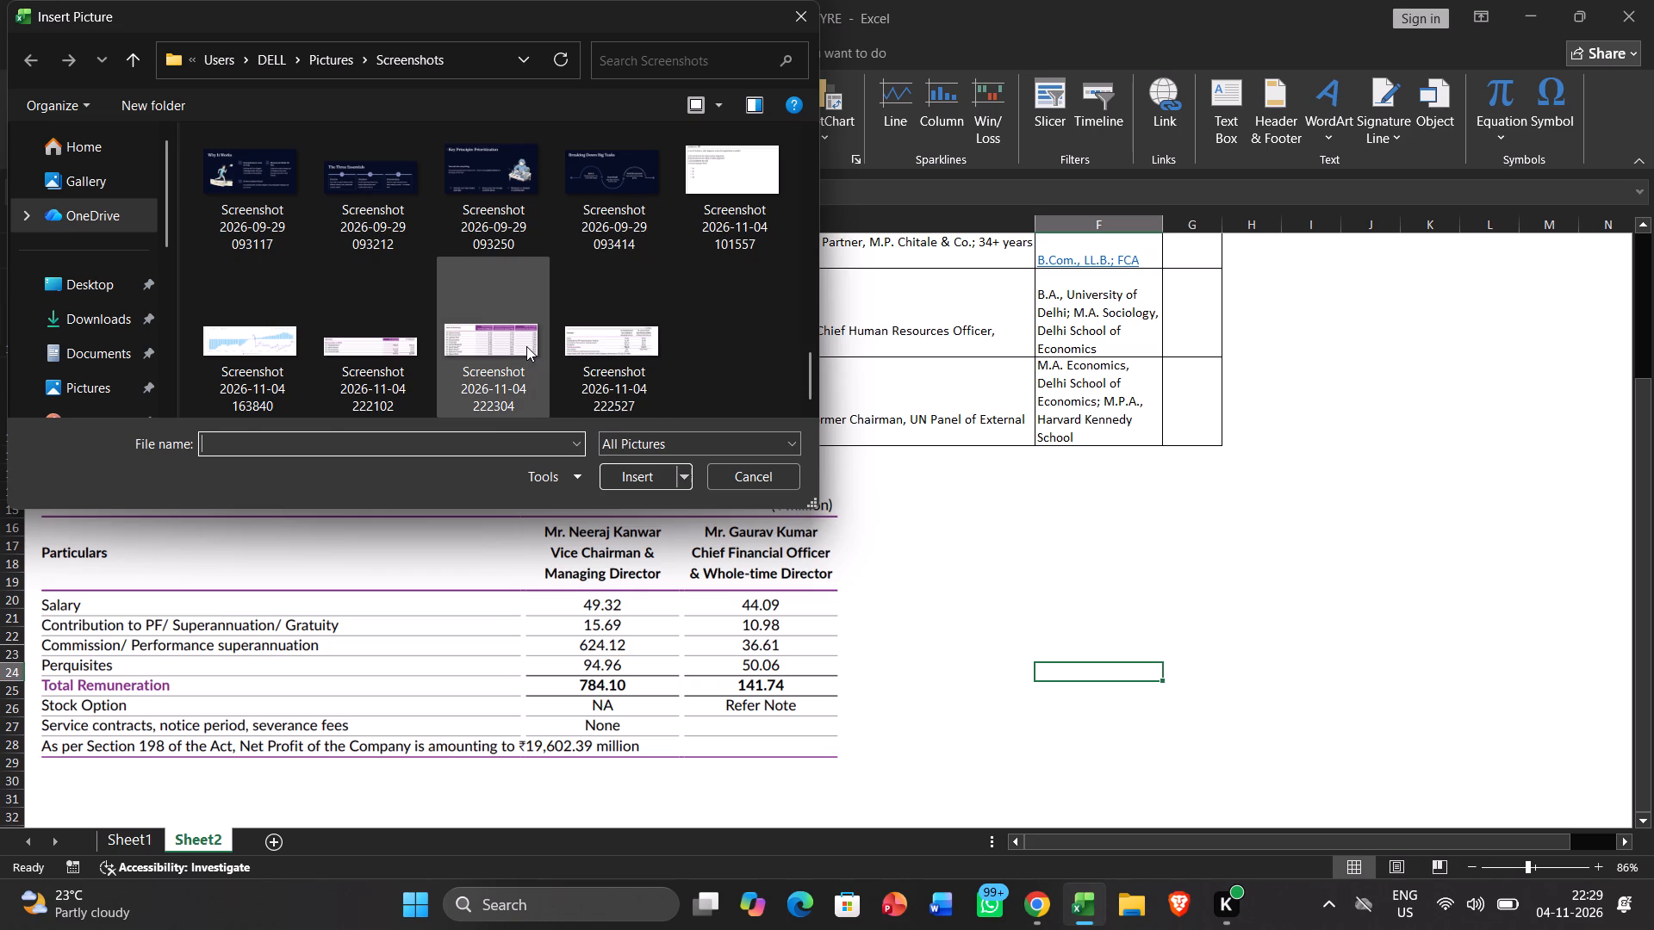
pyautogui.click(648, 478)
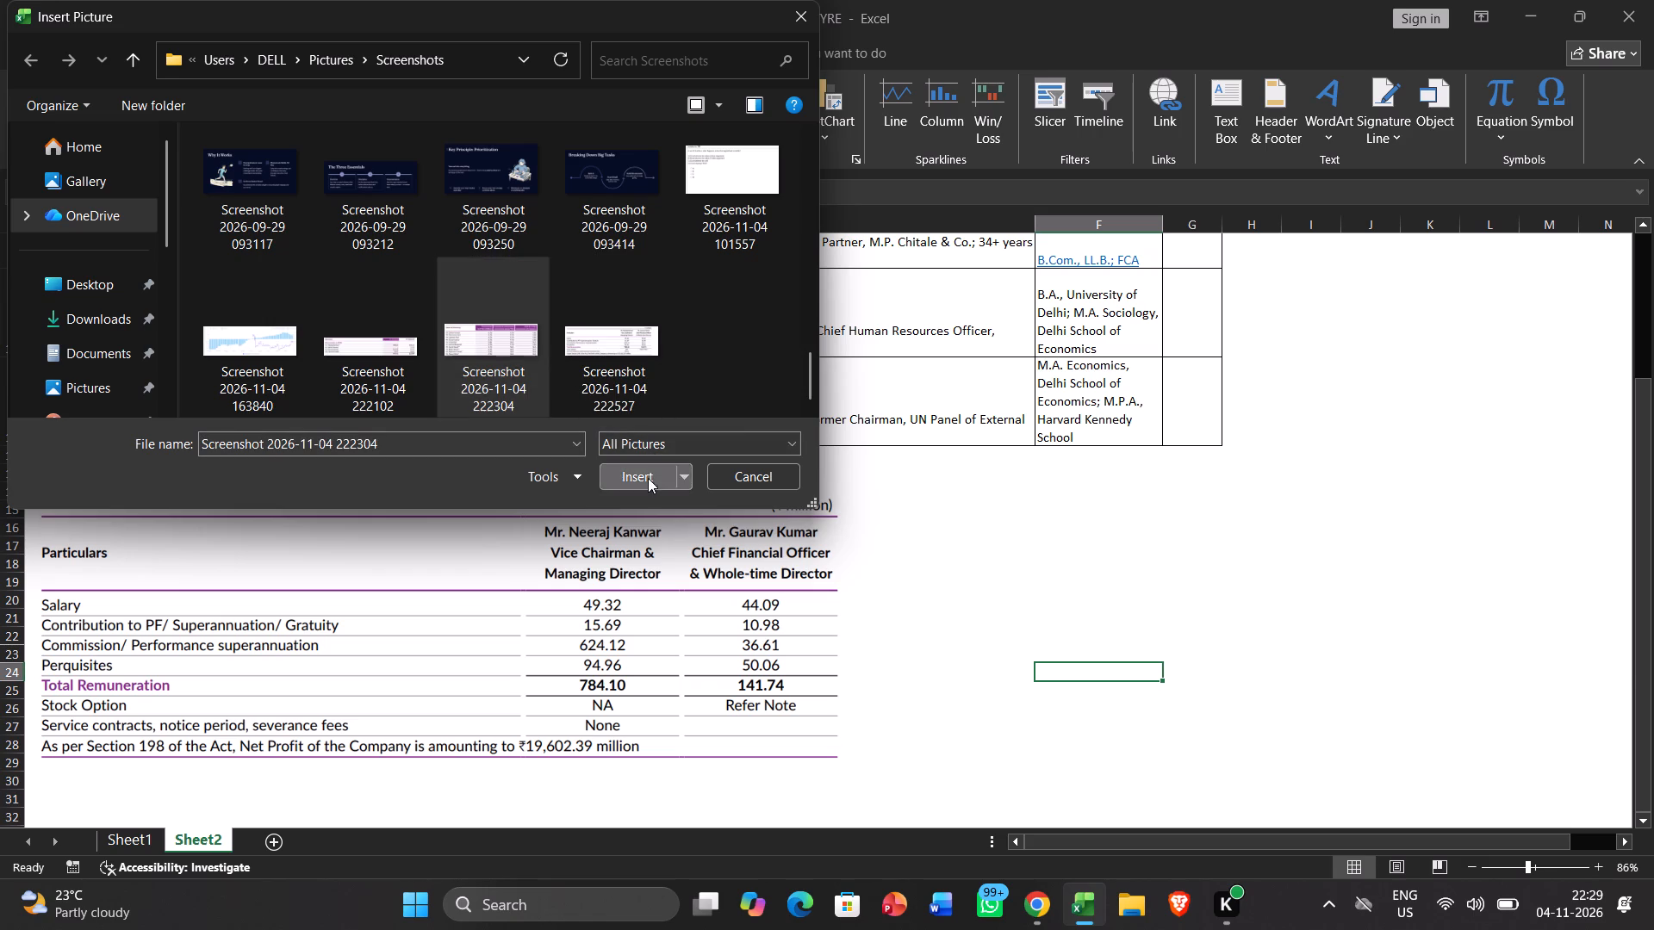
# Move the inserted non-executive remuneration picture below the executive remuneration table, starting at about row 34 in column A.
pyautogui.scroll(-3, 772, 580)
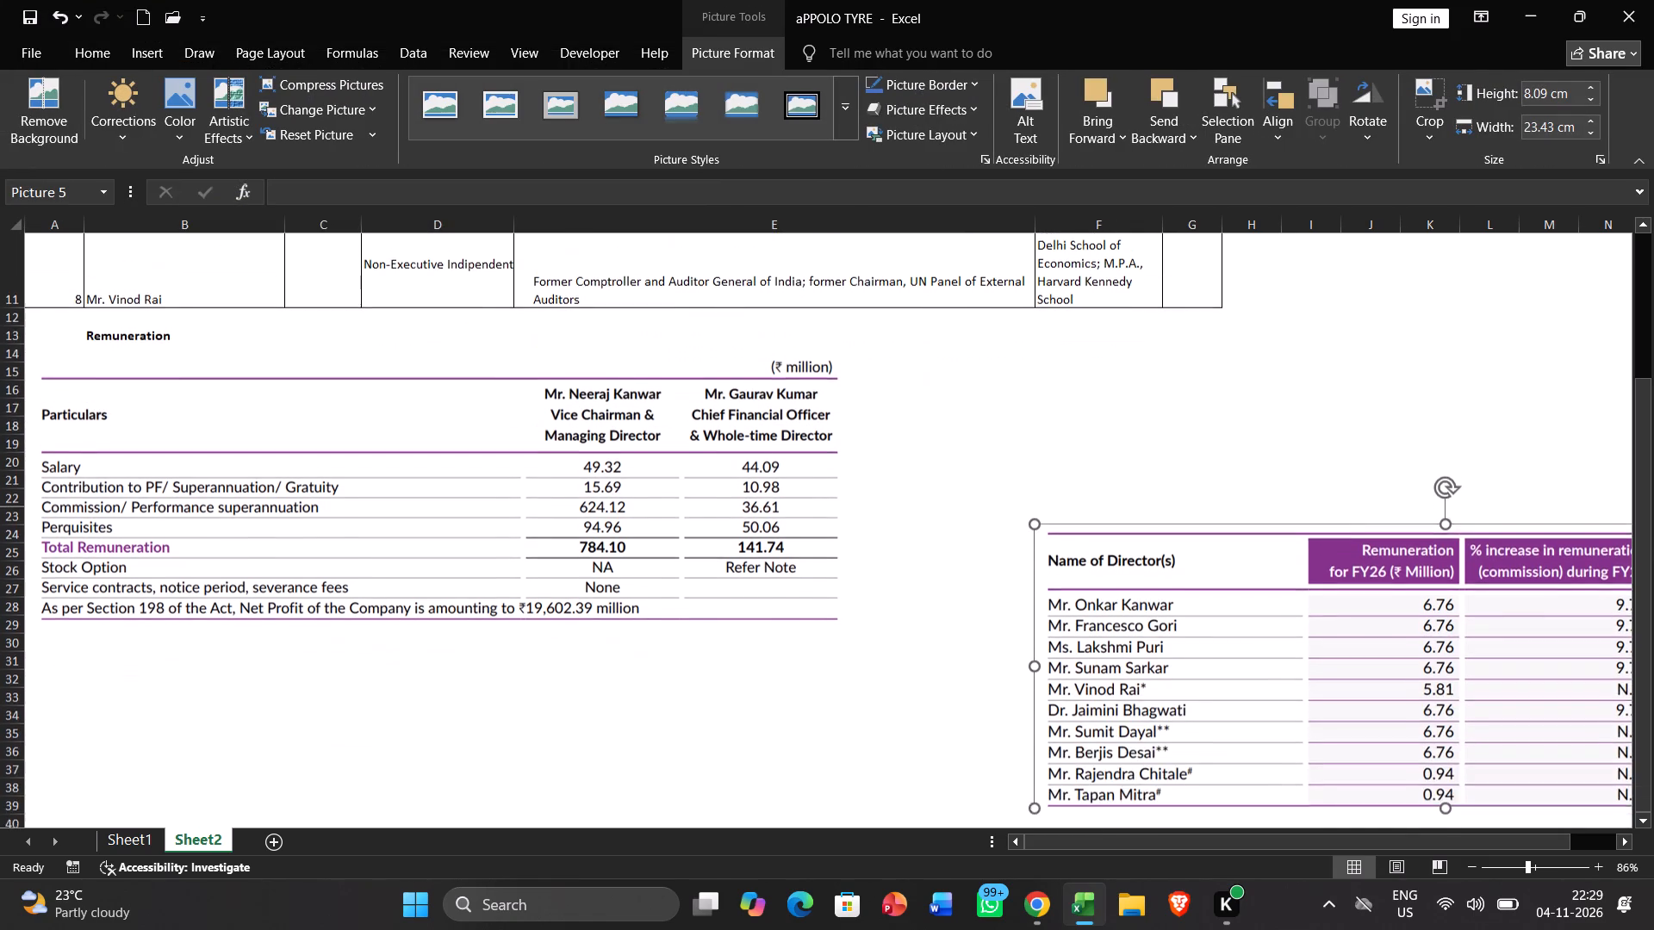
pyautogui.scroll(-2, 772, 580)
pyautogui.moveTo(1118, 549); pyautogui.dragTo(866, 639)
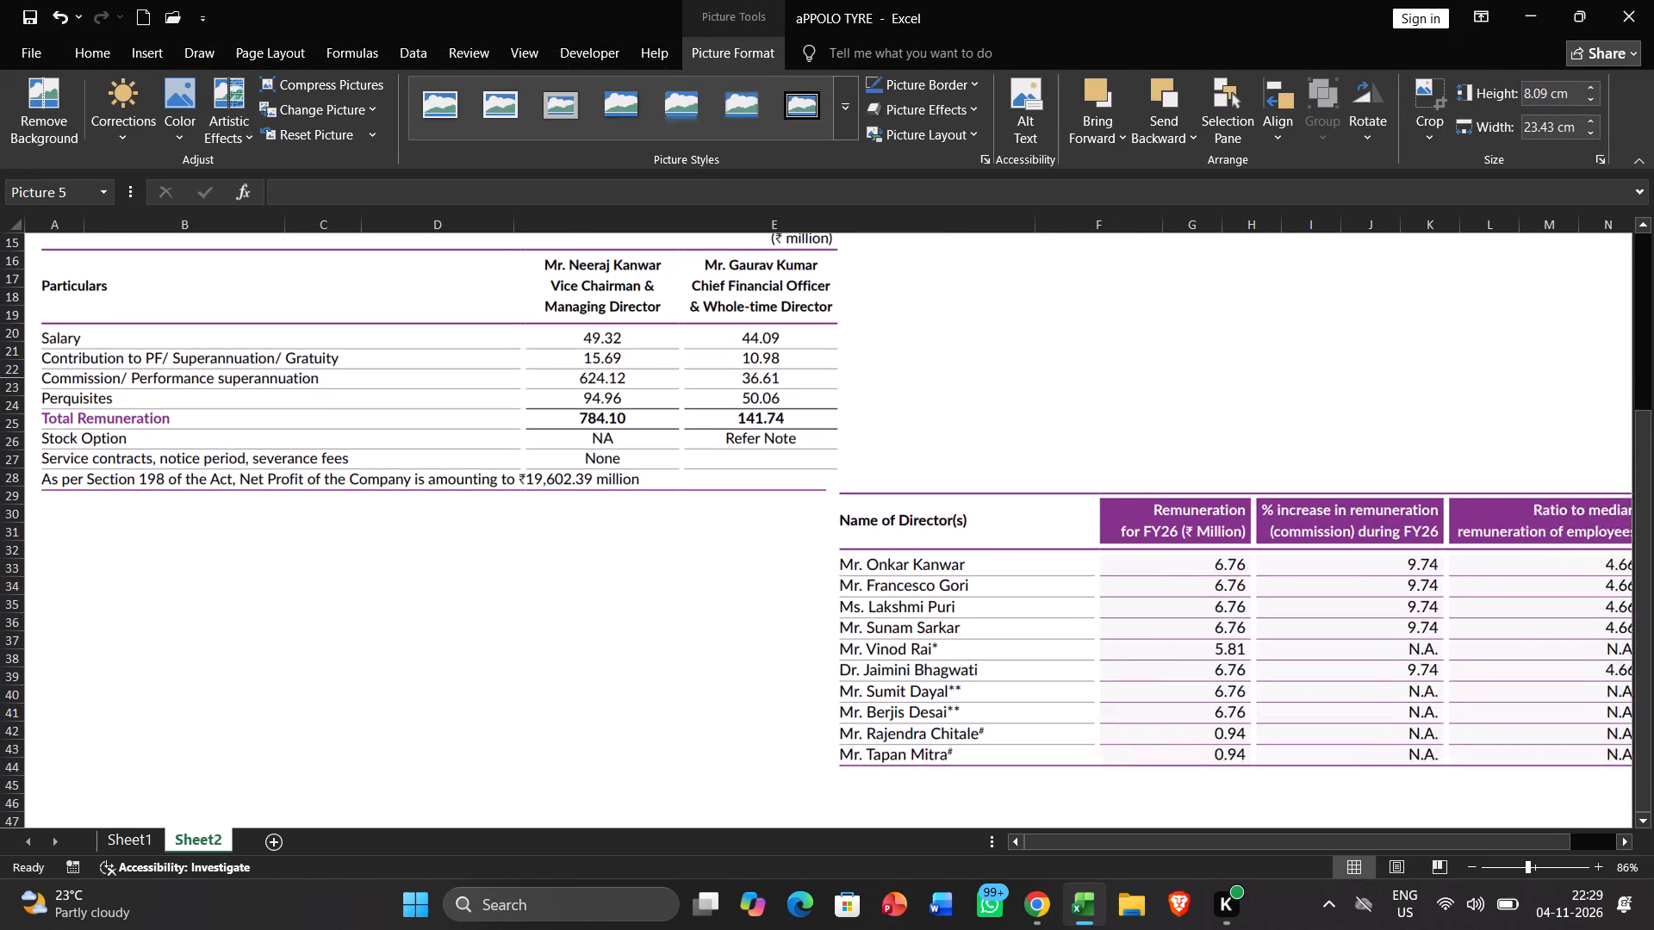
pyautogui.moveTo(866, 639); pyautogui.dragTo(311, 658)
pyautogui.hscroll(-1, 391, 657)
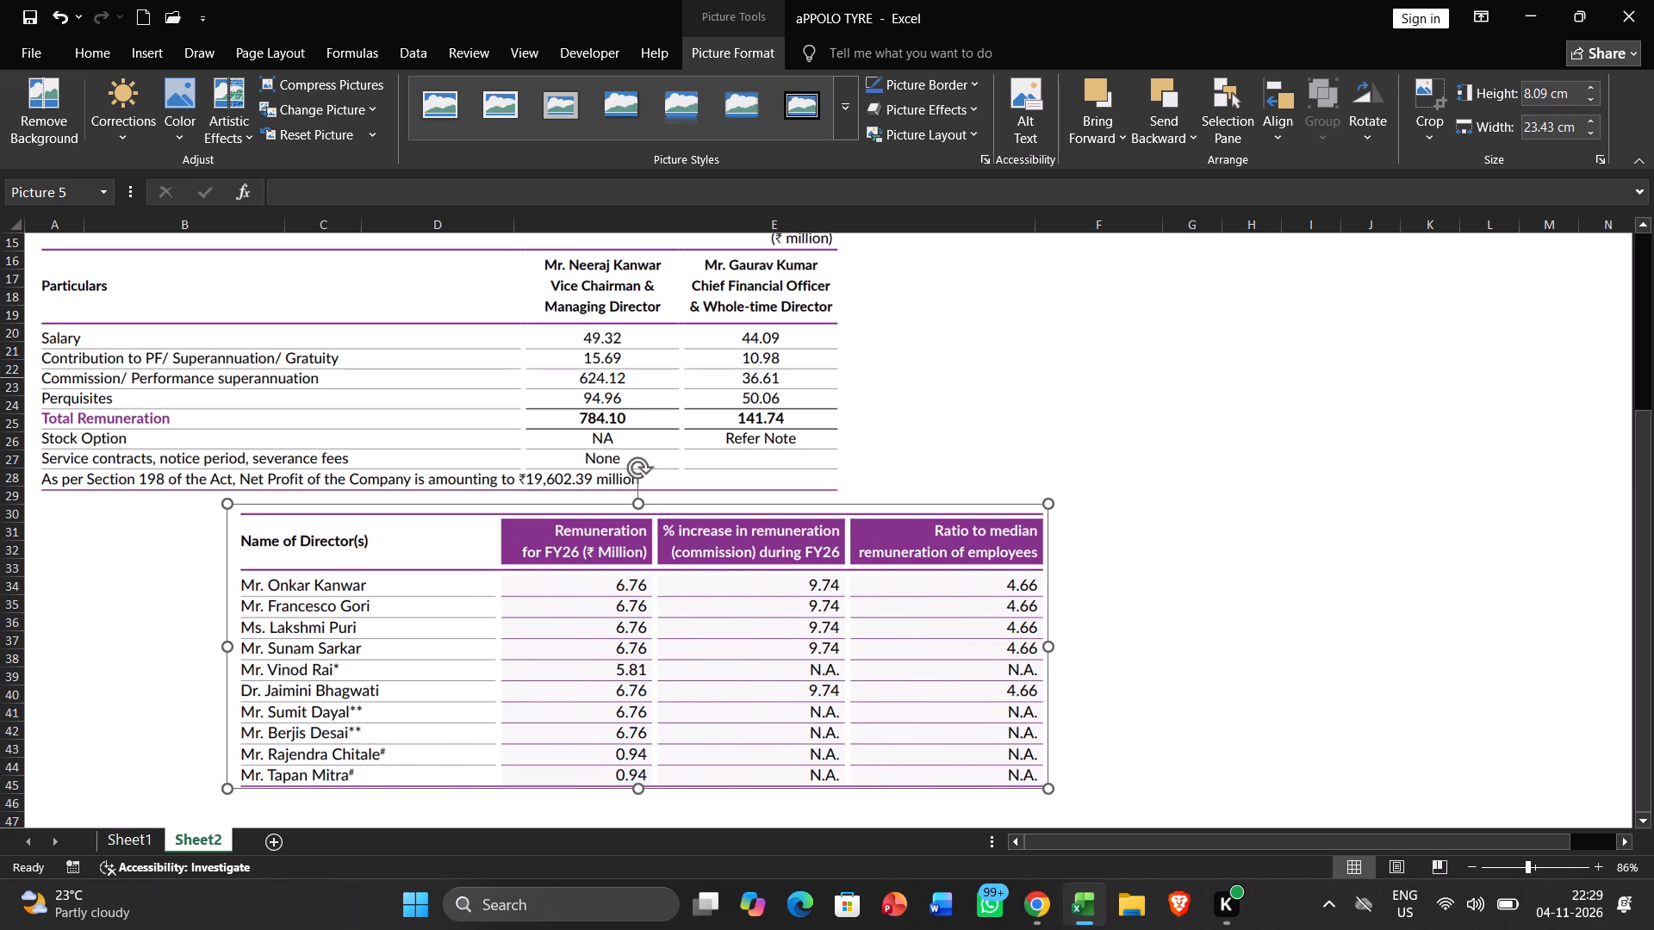
pyautogui.moveTo(470, 658); pyautogui.dragTo(271, 728)
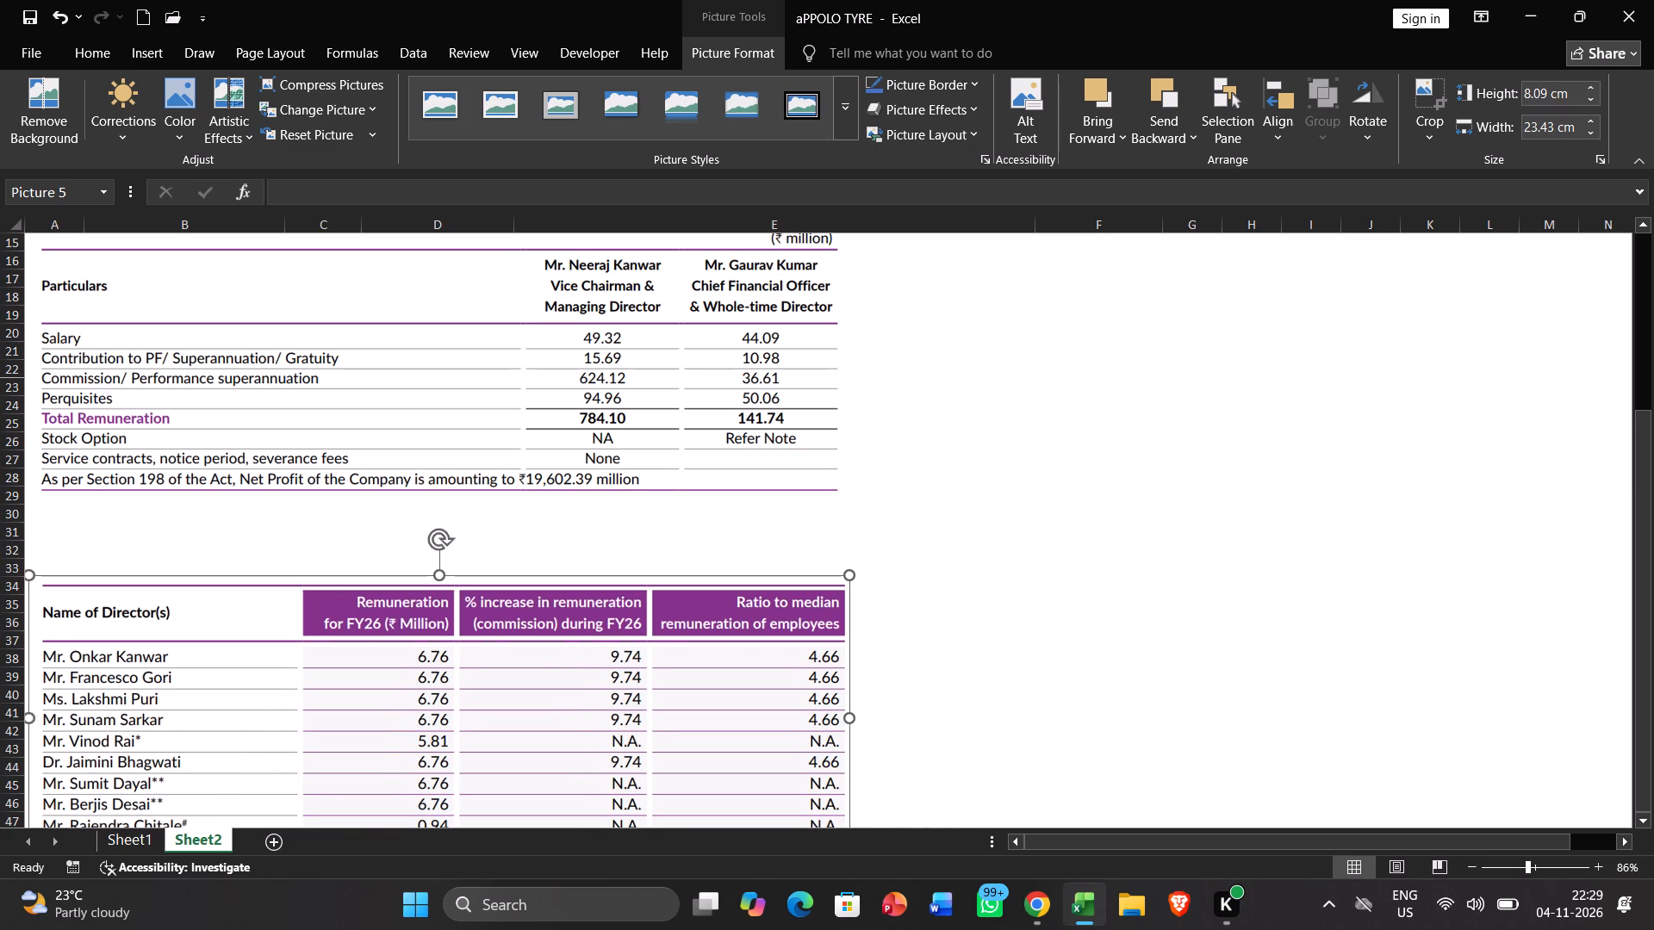
# Enter the bold heading "Non-Executive Director" in cell B32, above the second remuneration picture.
pyautogui.click(171, 552)
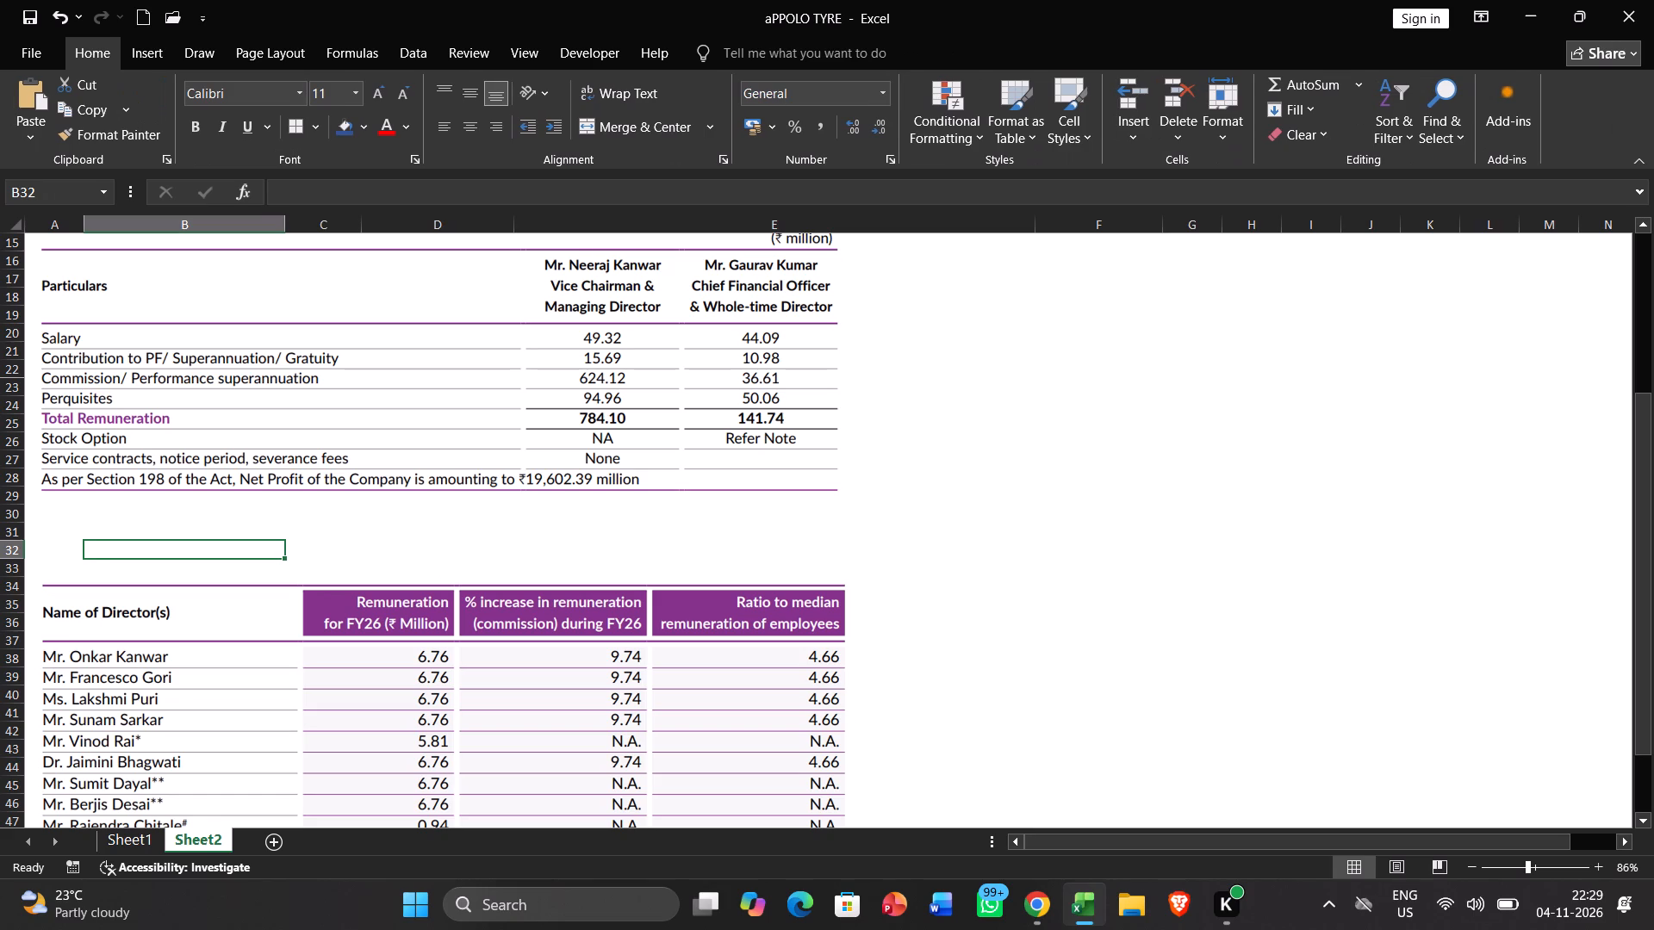
pyautogui.write('Non')
pyautogui.press('-')
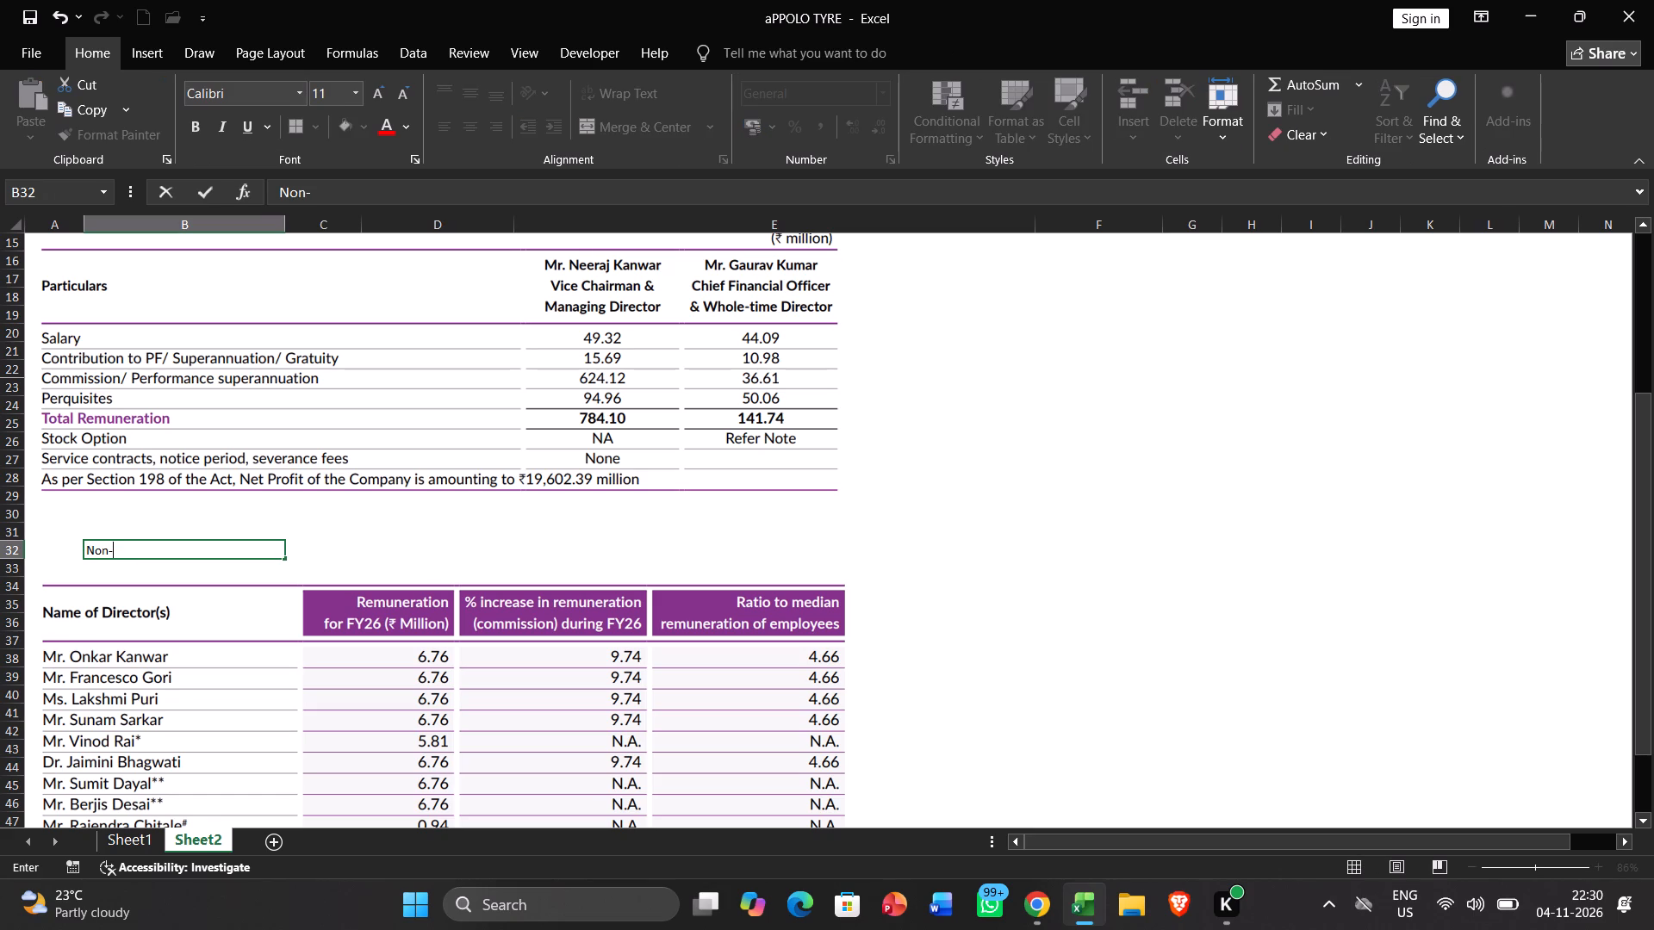
pyautogui.write('Exe')
pyautogui.press('c')
pyautogui.press('t')
pyautogui.press('BackSpace')
pyautogui.write('utive')
pyautogui.press('space')
pyautogui.write('Director')
pyautogui.hotkey('shift', 'Left')
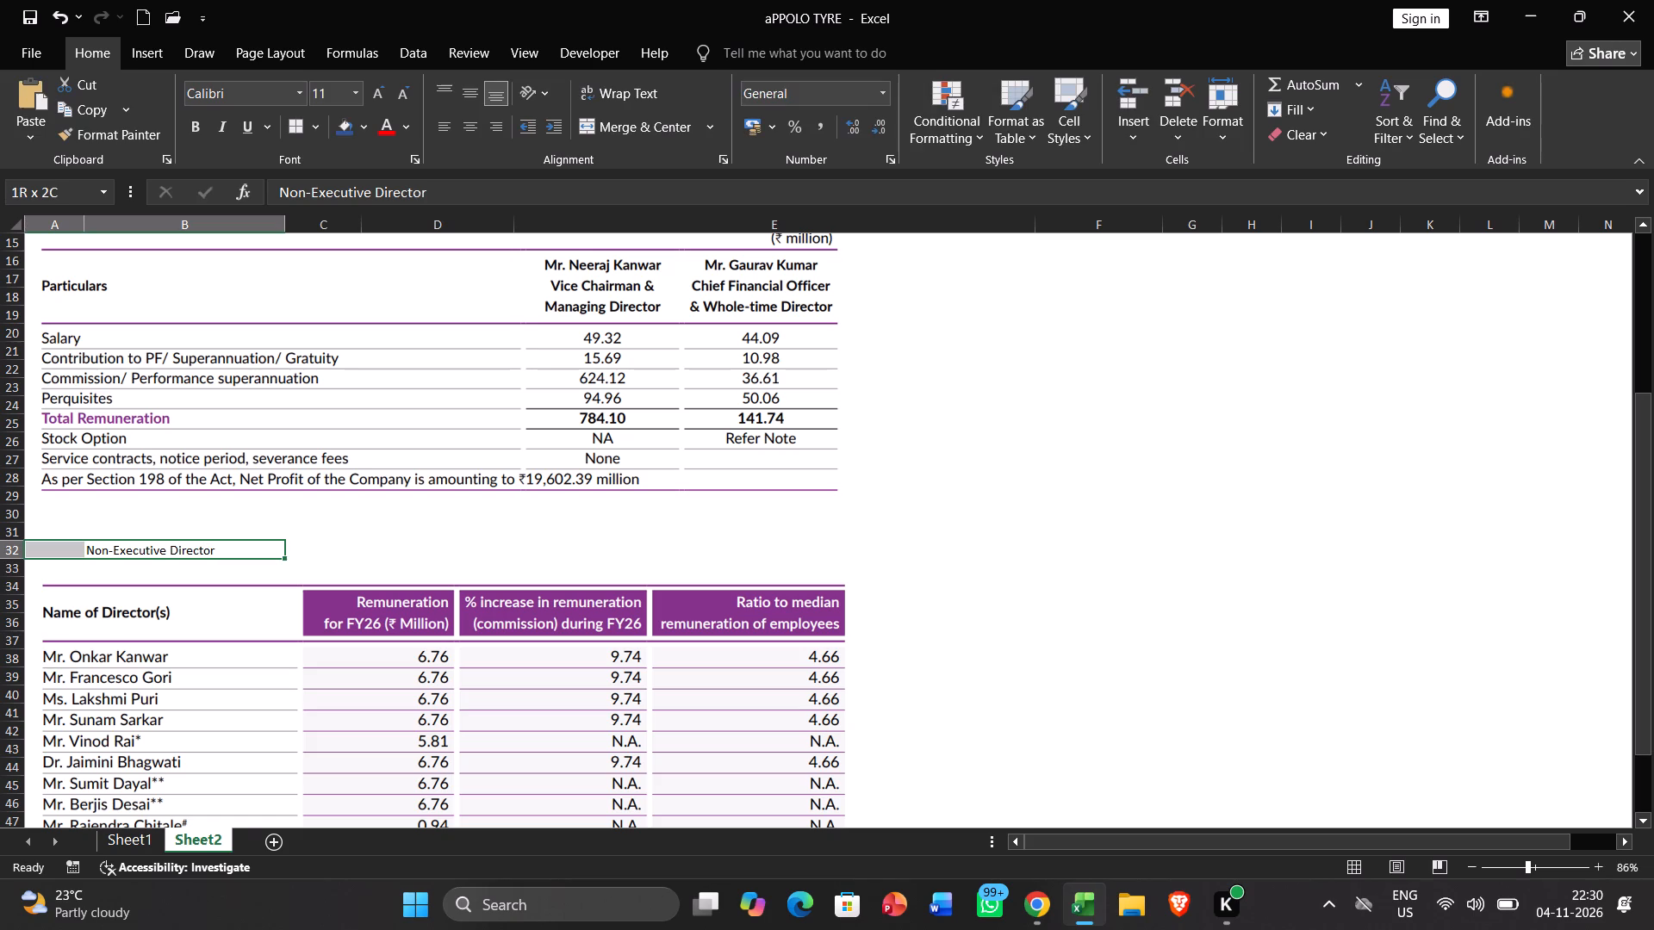
pyautogui.hotkey('shift', 'Right')
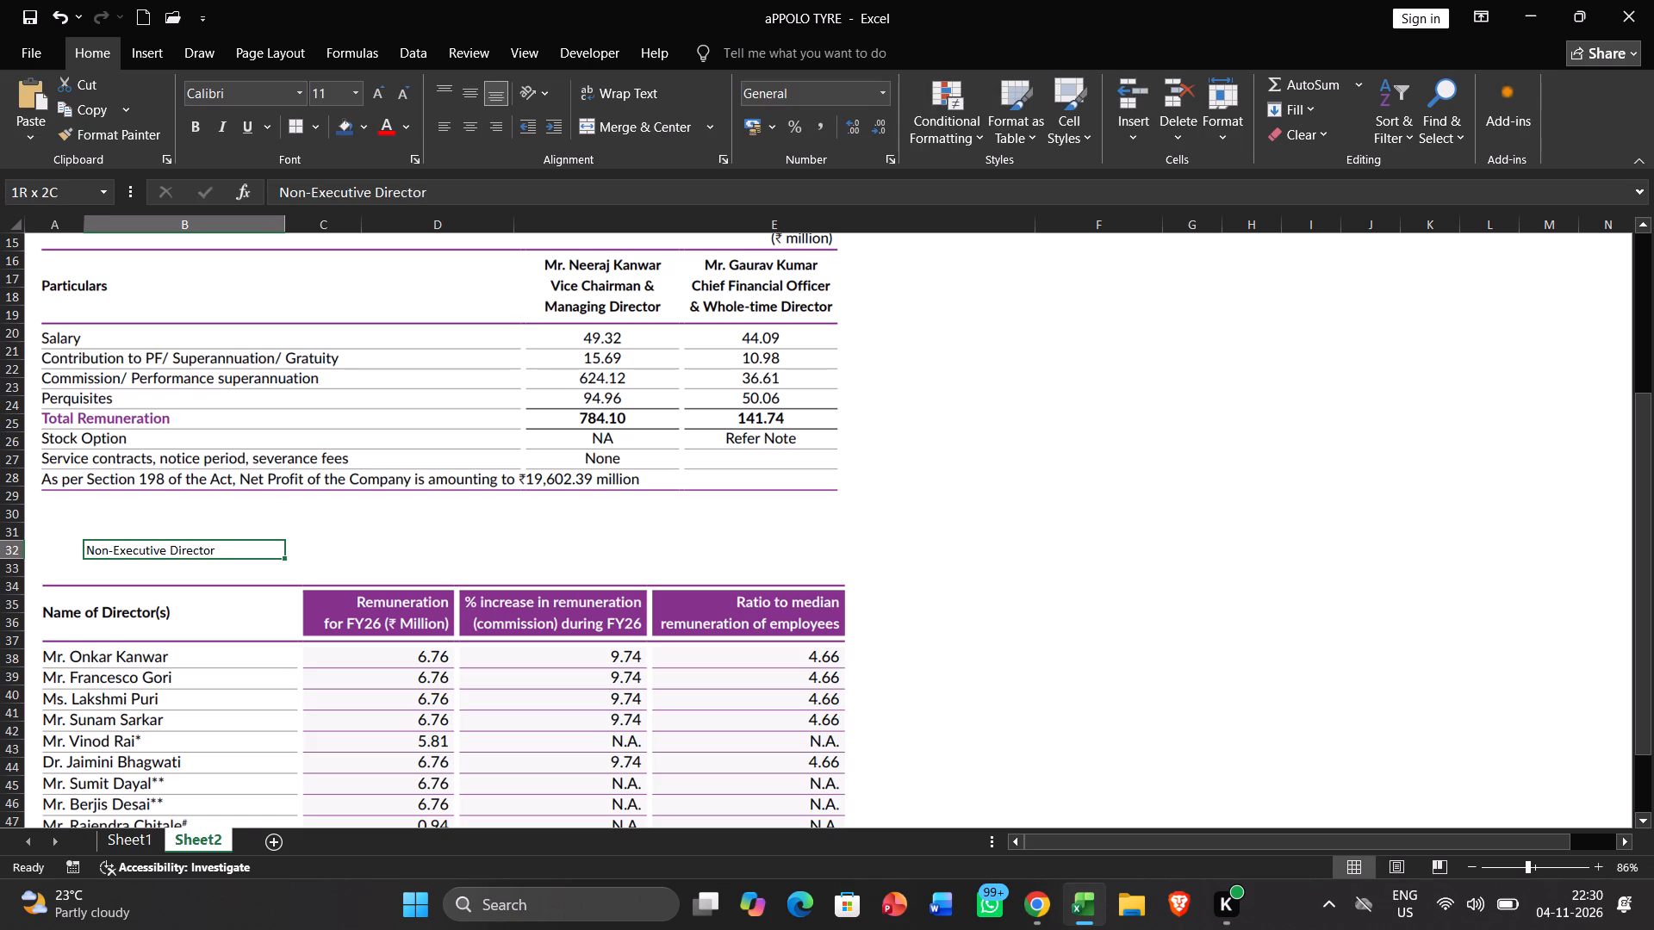
pyautogui.hotkey('ctrl', 'b')
pyautogui.press('Down')
pyautogui.press('Down')
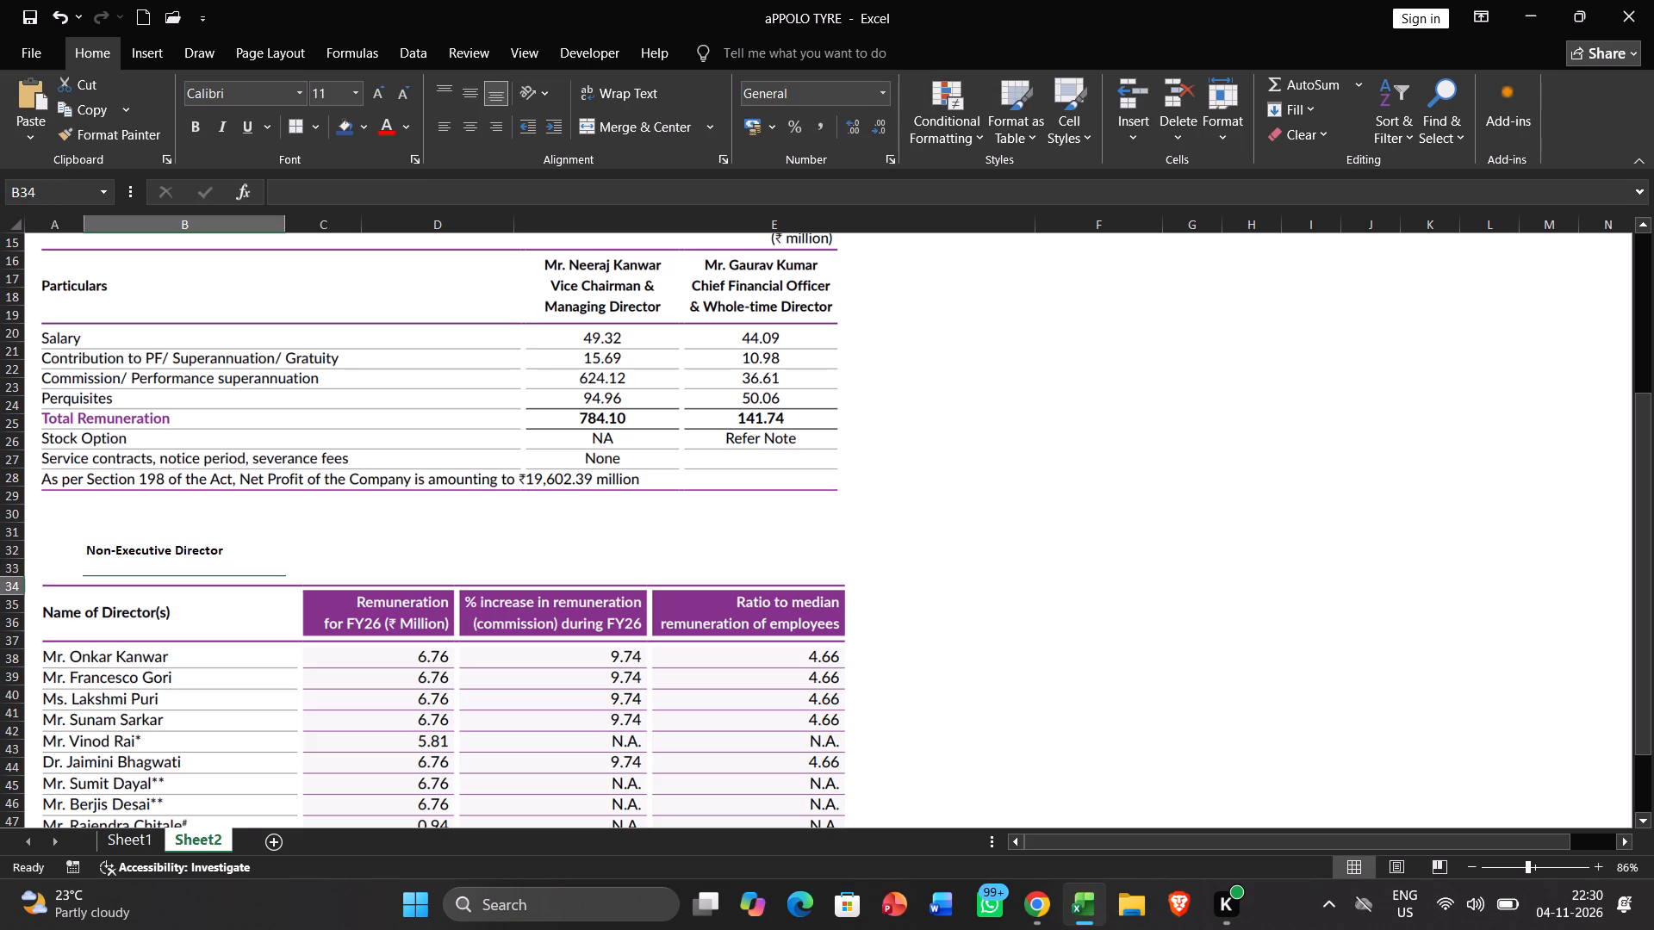
# Enter the number "(ii)" in cell A32 beside the Non-Executive Director heading.
pyautogui.press('Up')
pyautogui.press('Up')
pyautogui.press('Left')
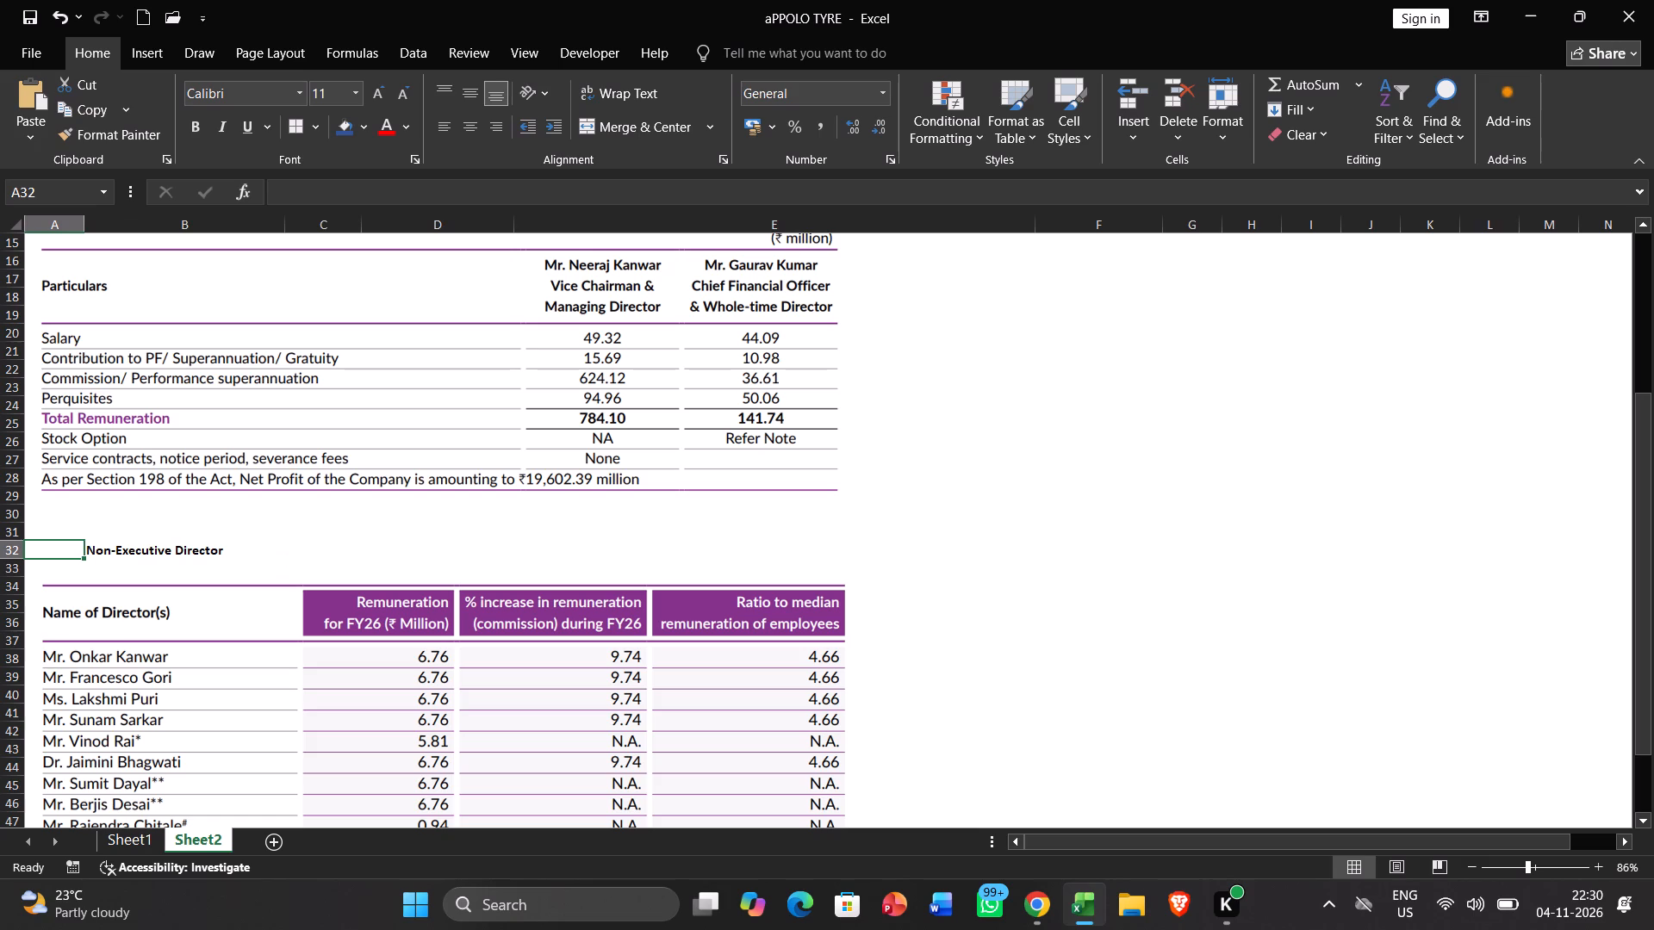
pyautogui.write('ii')
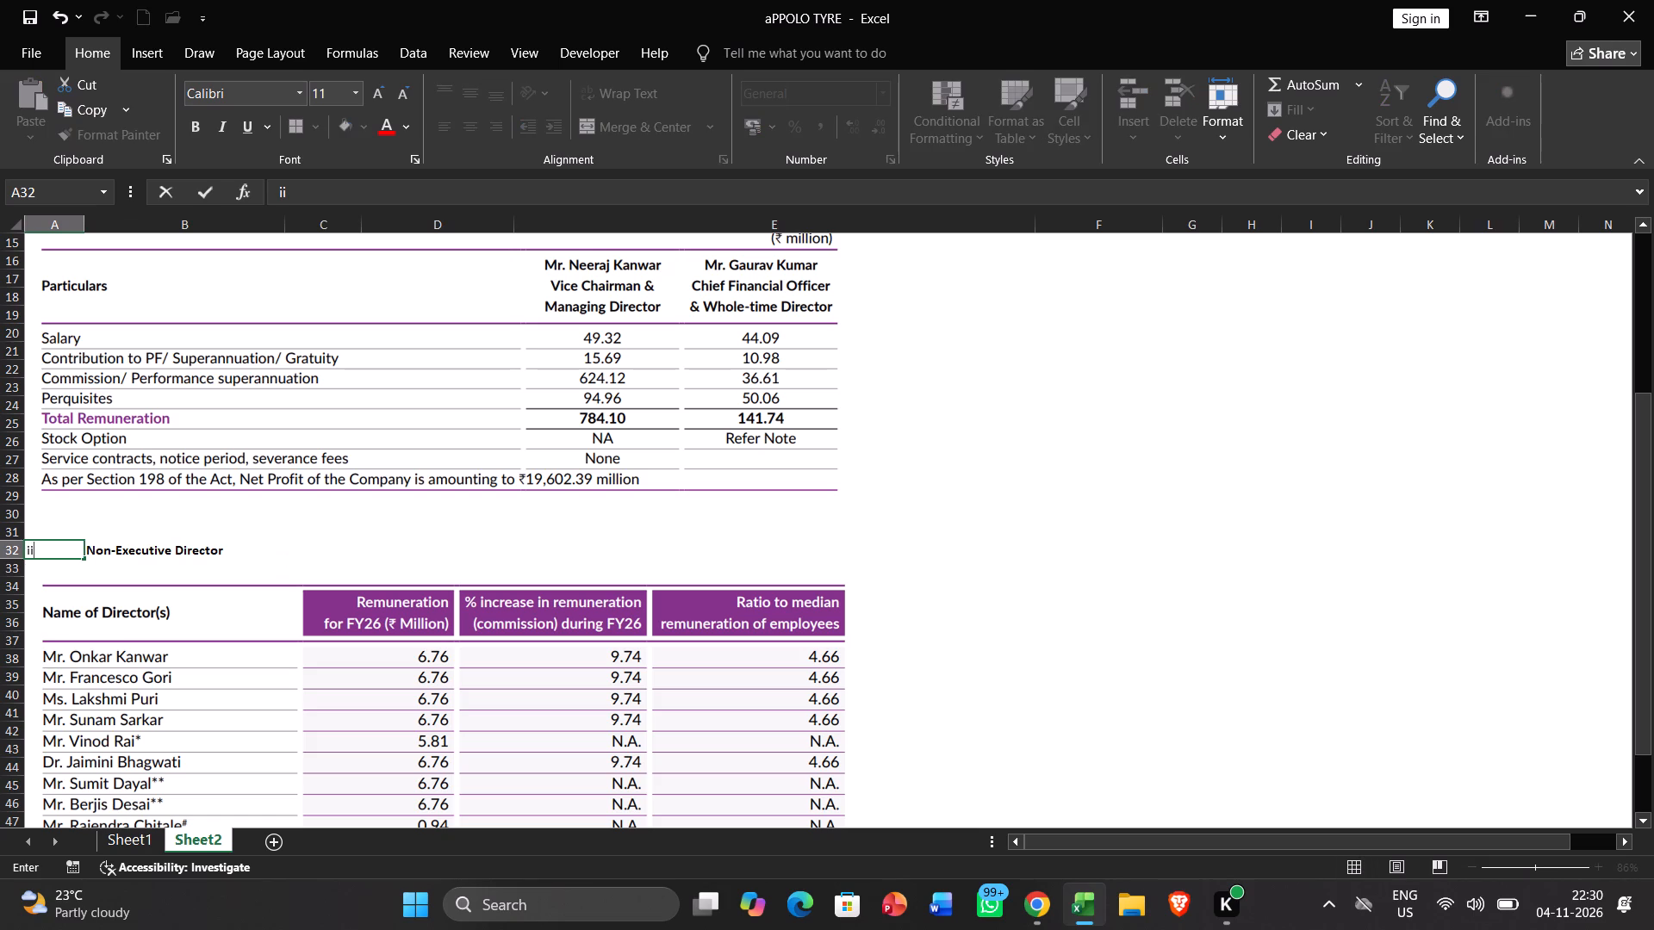
pyautogui.hotkey('shift', ')')
pyautogui.press('Left')
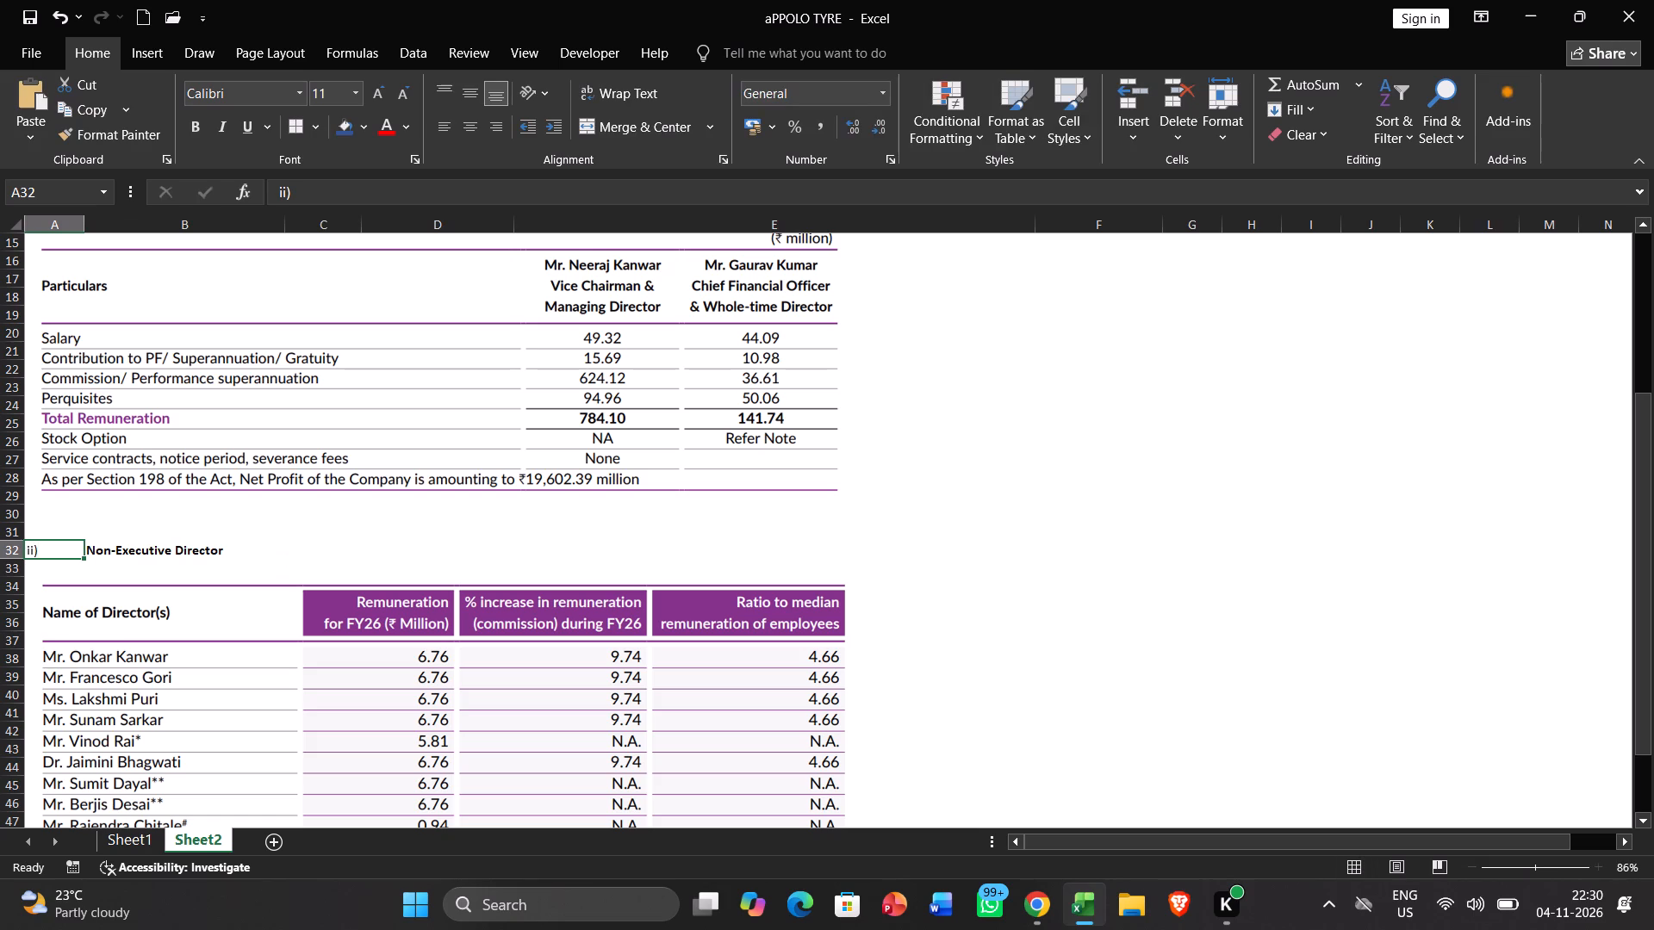
pyautogui.press('Left')
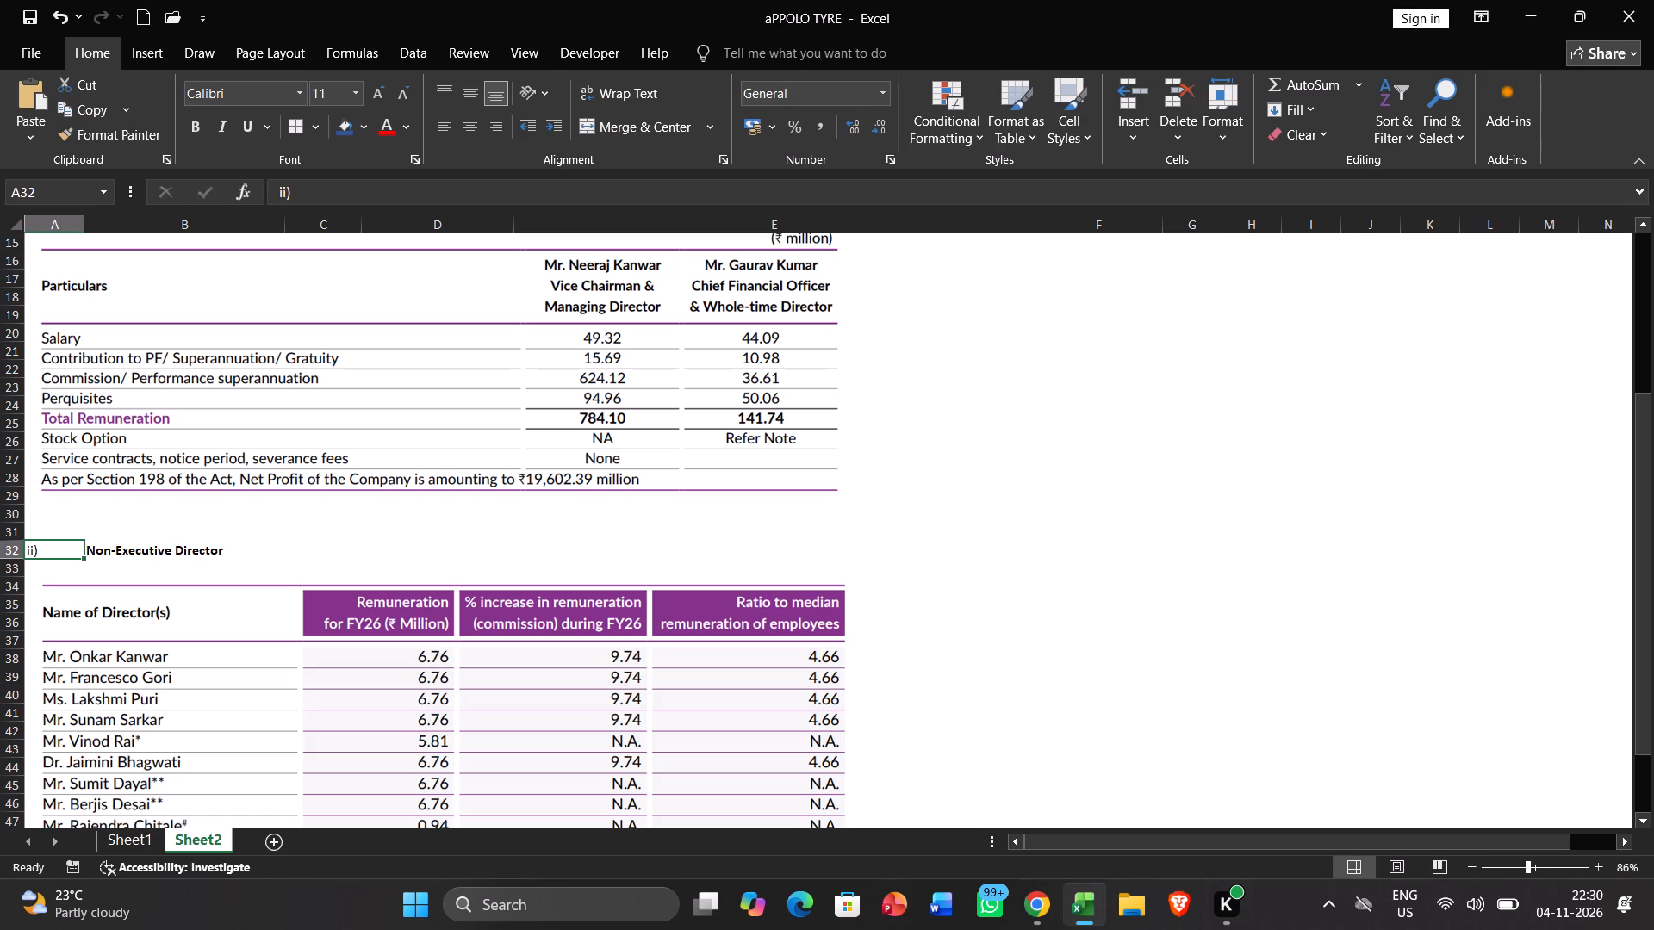
pyautogui.click(34, 549)
pyautogui.moveTo(34, 549); pyautogui.dragTo(254, 87)
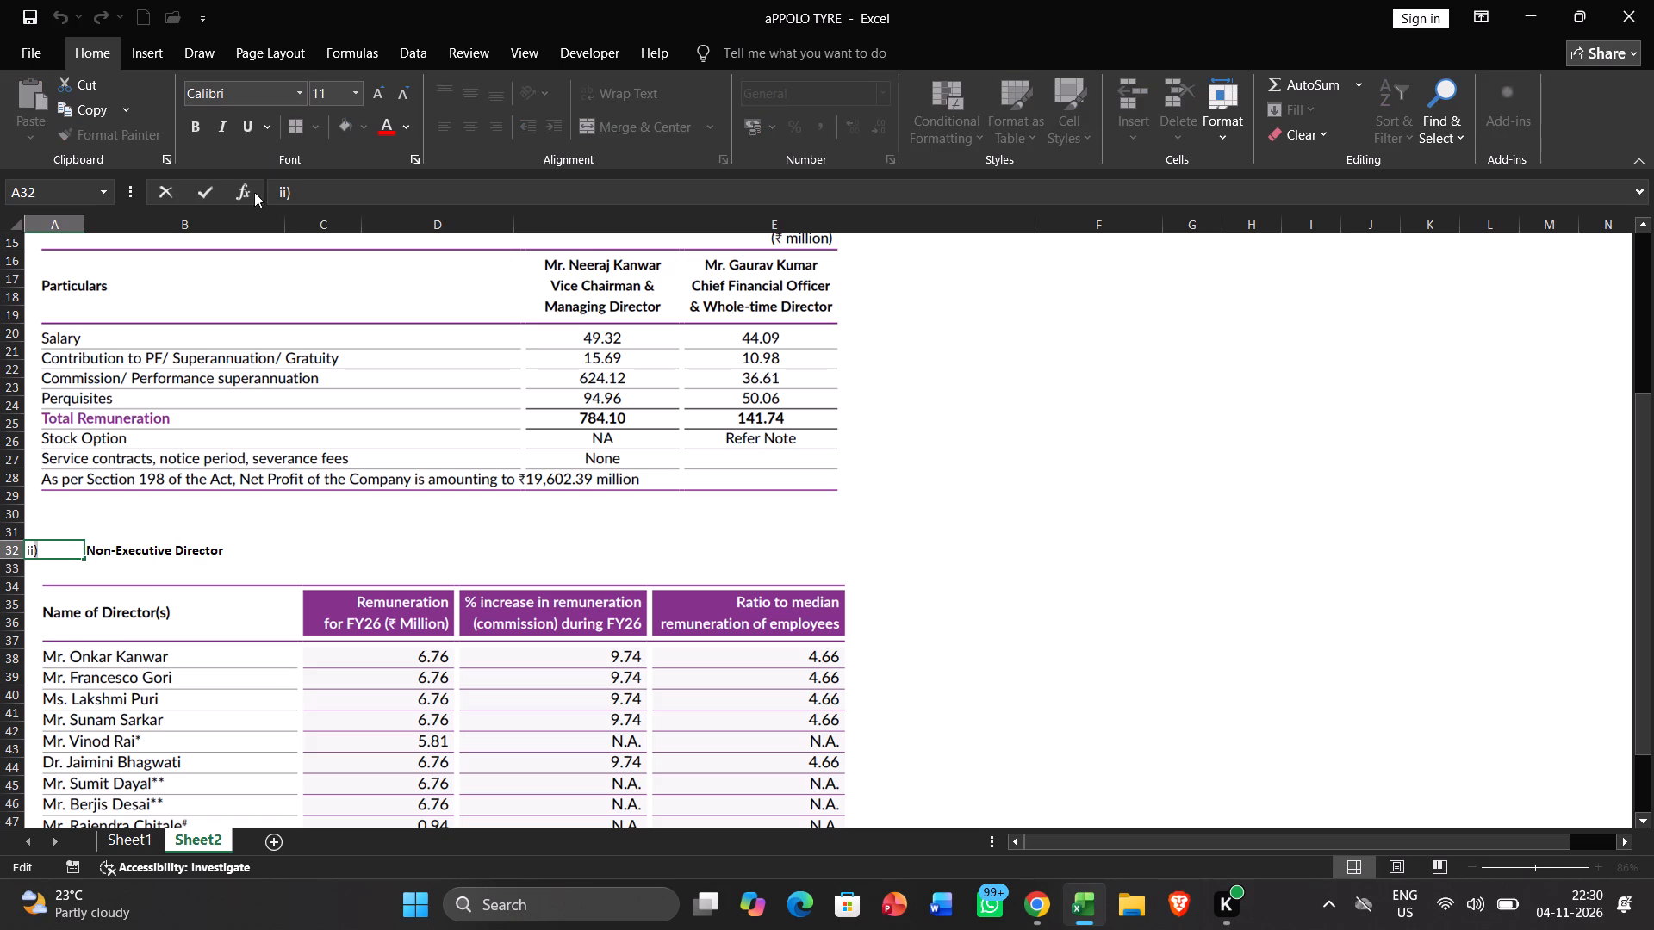
pyautogui.click(274, 187)
pyautogui.hotkey('shift', '(')
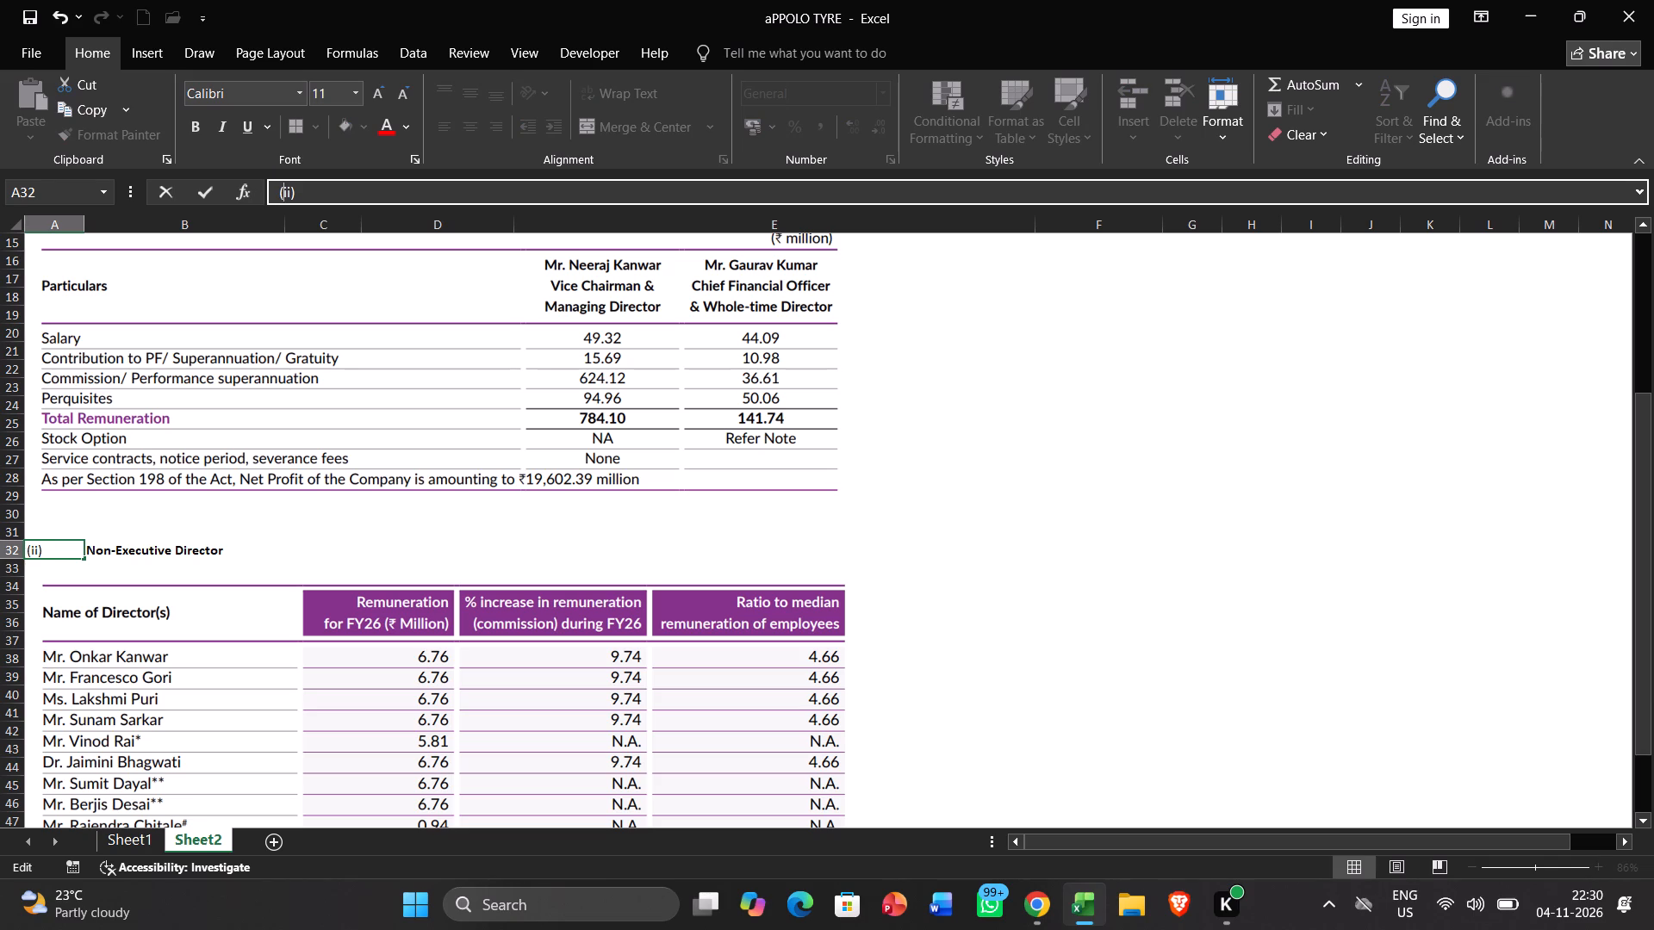
# Make the "(ii)" text in cell A32 bold and commit the cell entry.
pyautogui.hotkey('ctrl', 'b')
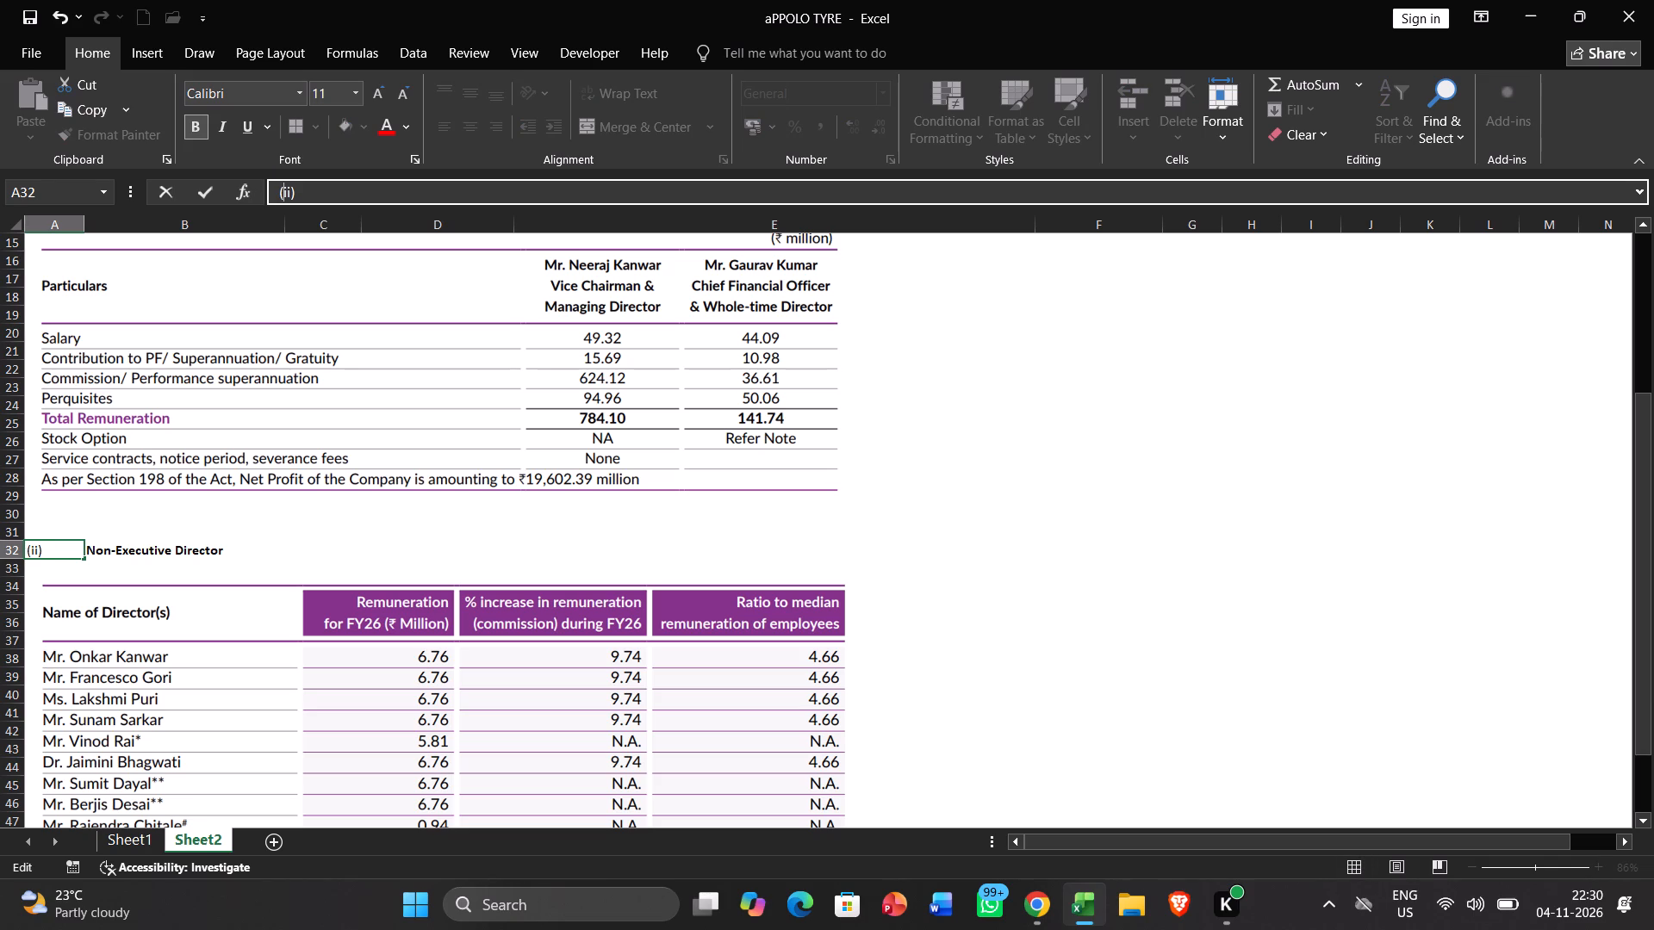
pyautogui.moveTo(268, 182); pyautogui.dragTo(275, 198)
pyautogui.moveTo(275, 198); pyautogui.dragTo(321, 195)
pyautogui.hotkey('ctrl', 'b')
pyautogui.press('Right')
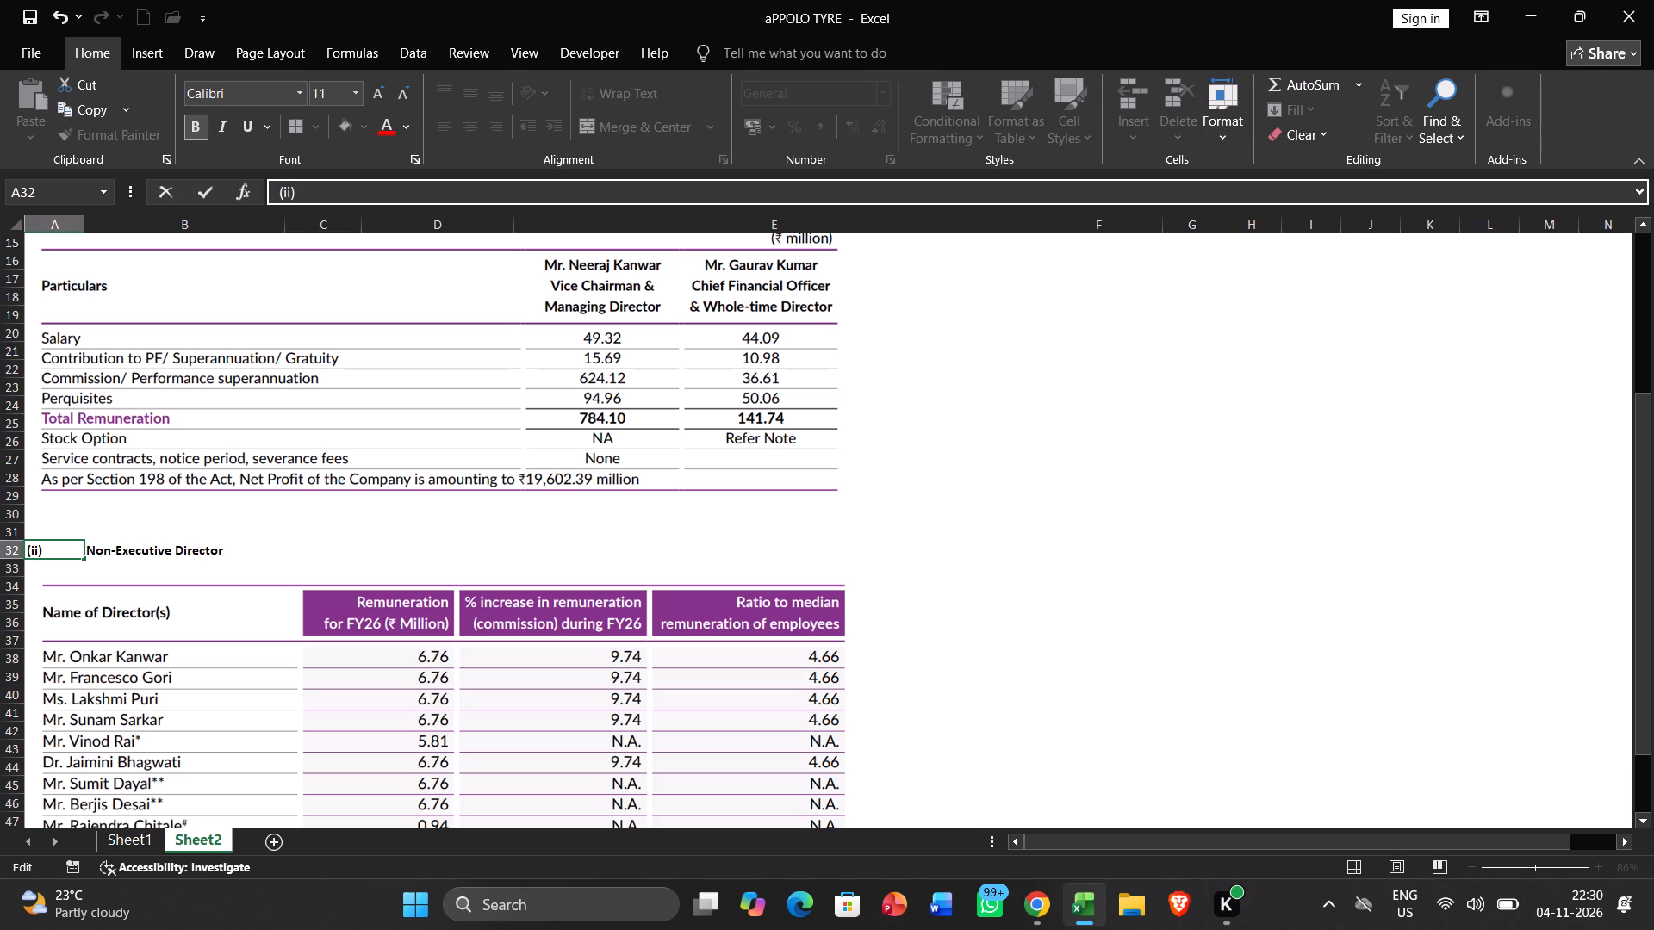
pyautogui.press('Right')
pyautogui.press('Right')
pyautogui.press('Return')
pyautogui.press('Up')
pyautogui.press('Right')
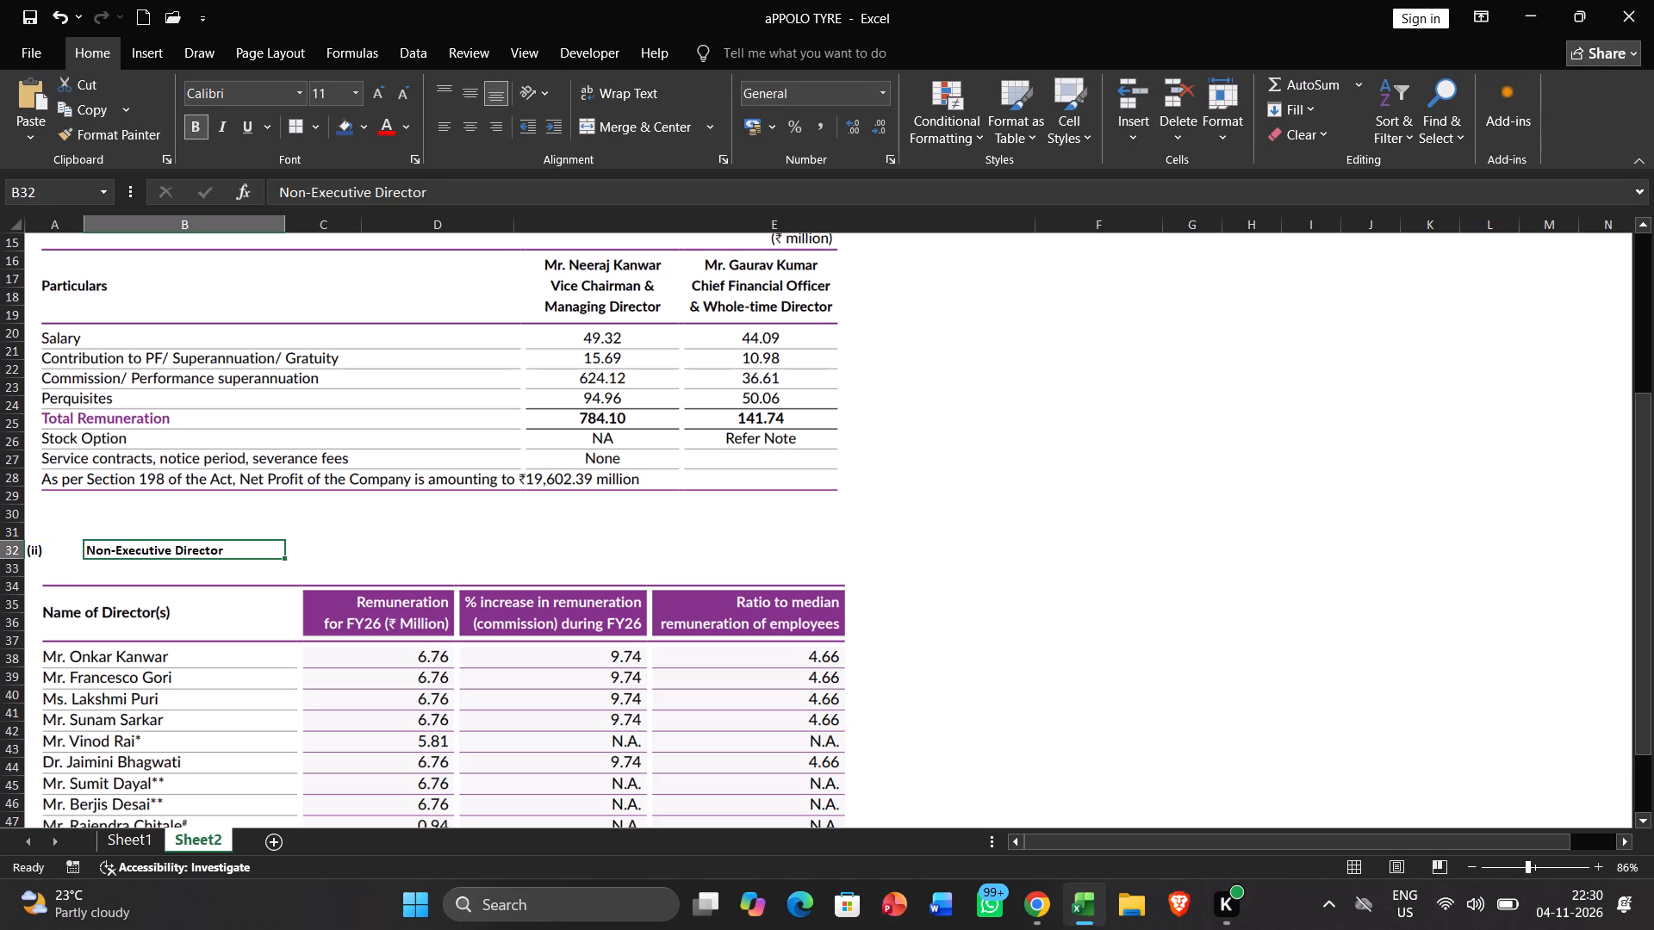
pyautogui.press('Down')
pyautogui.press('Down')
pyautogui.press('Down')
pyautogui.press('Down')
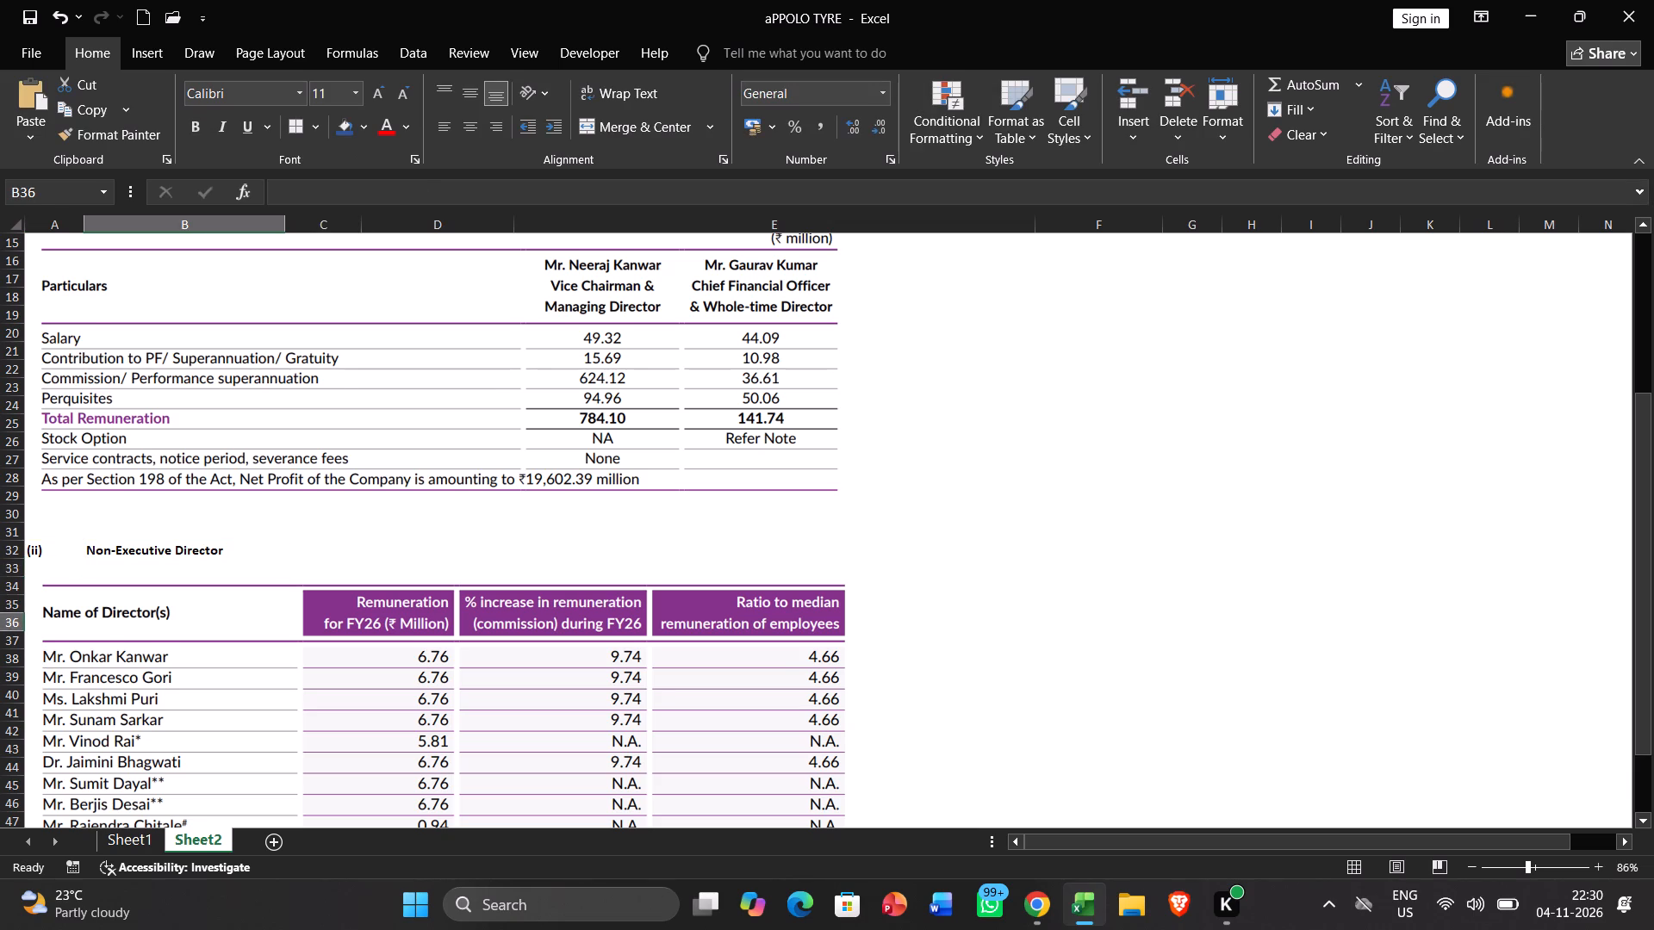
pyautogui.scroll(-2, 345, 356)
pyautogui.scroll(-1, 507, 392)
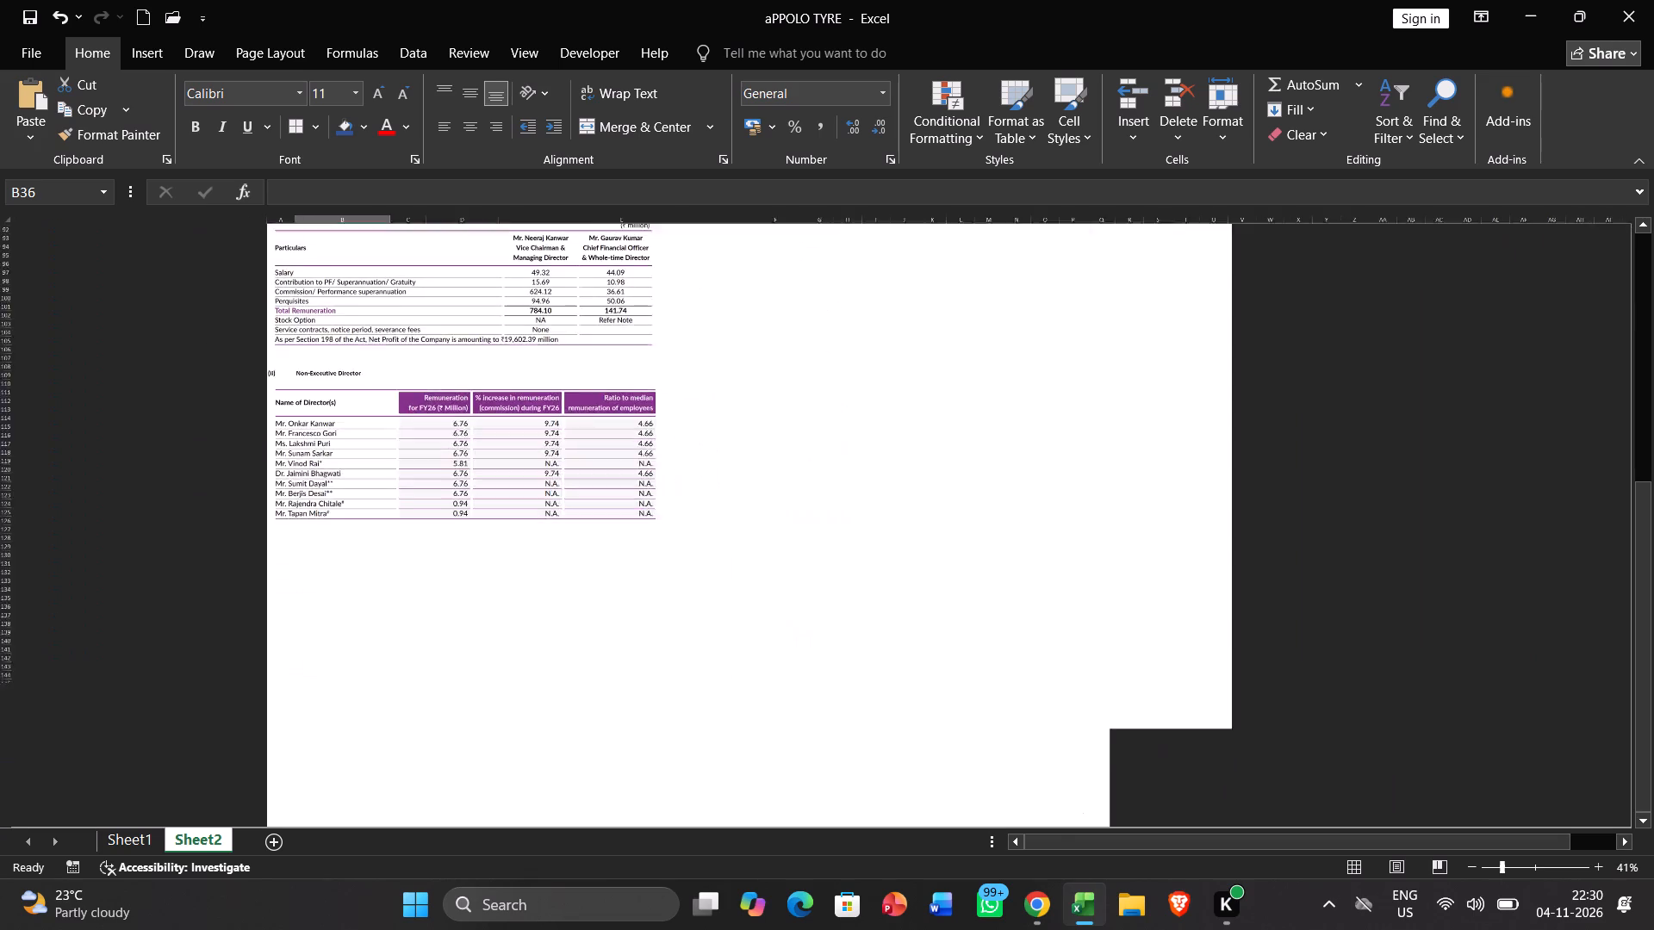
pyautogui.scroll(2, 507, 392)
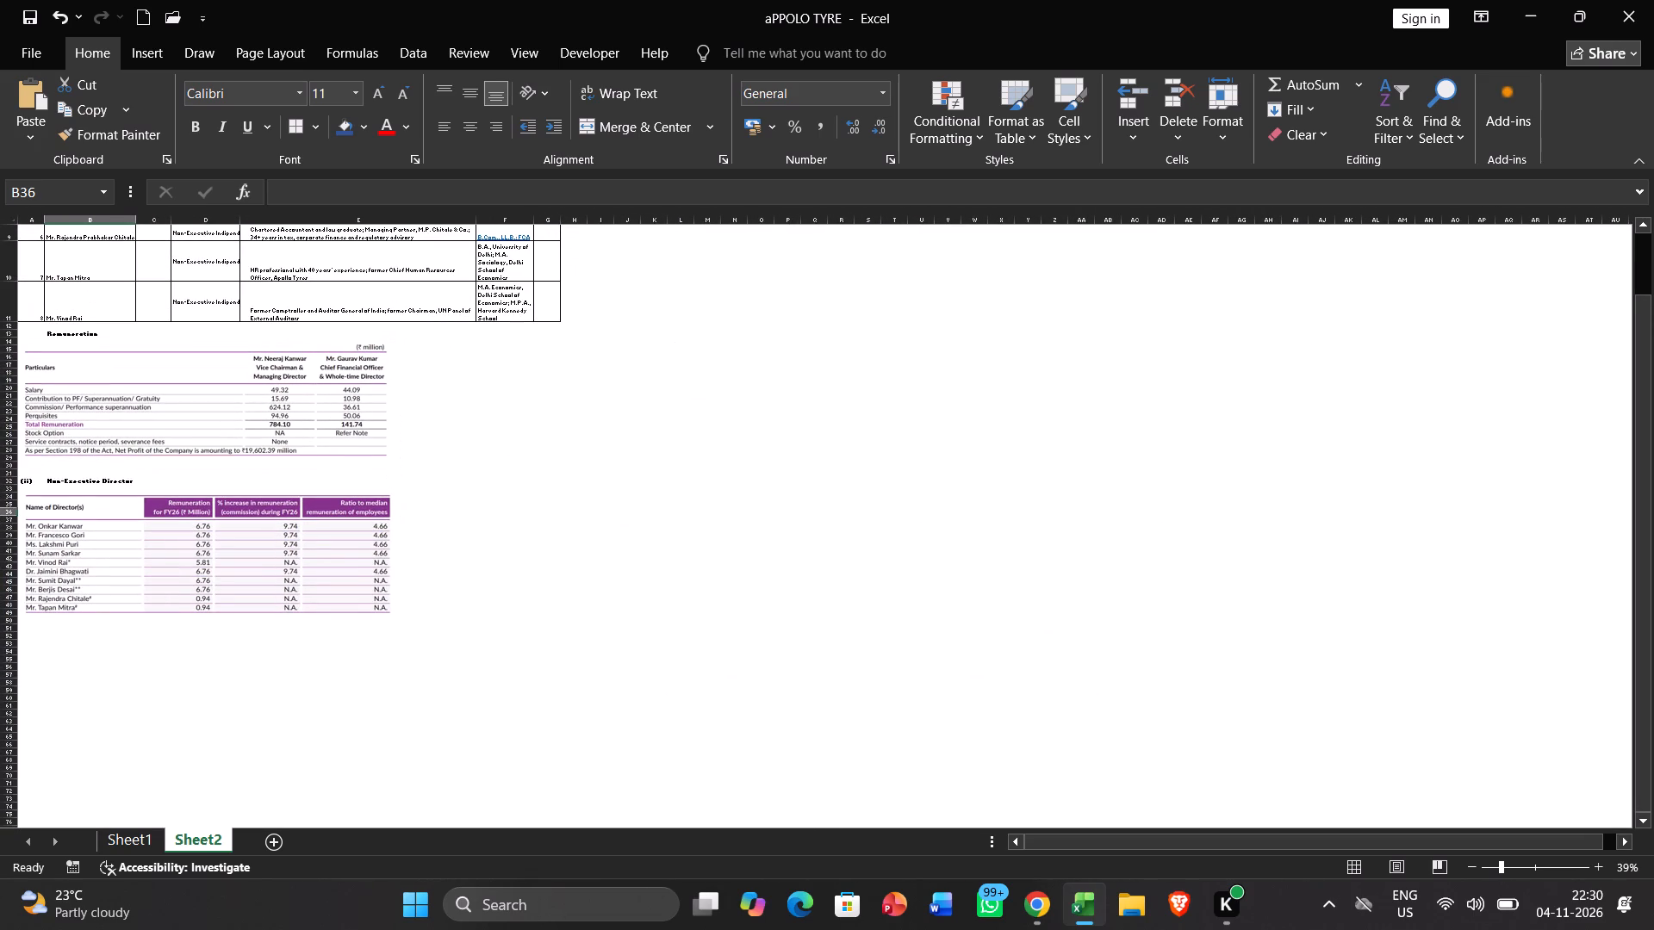